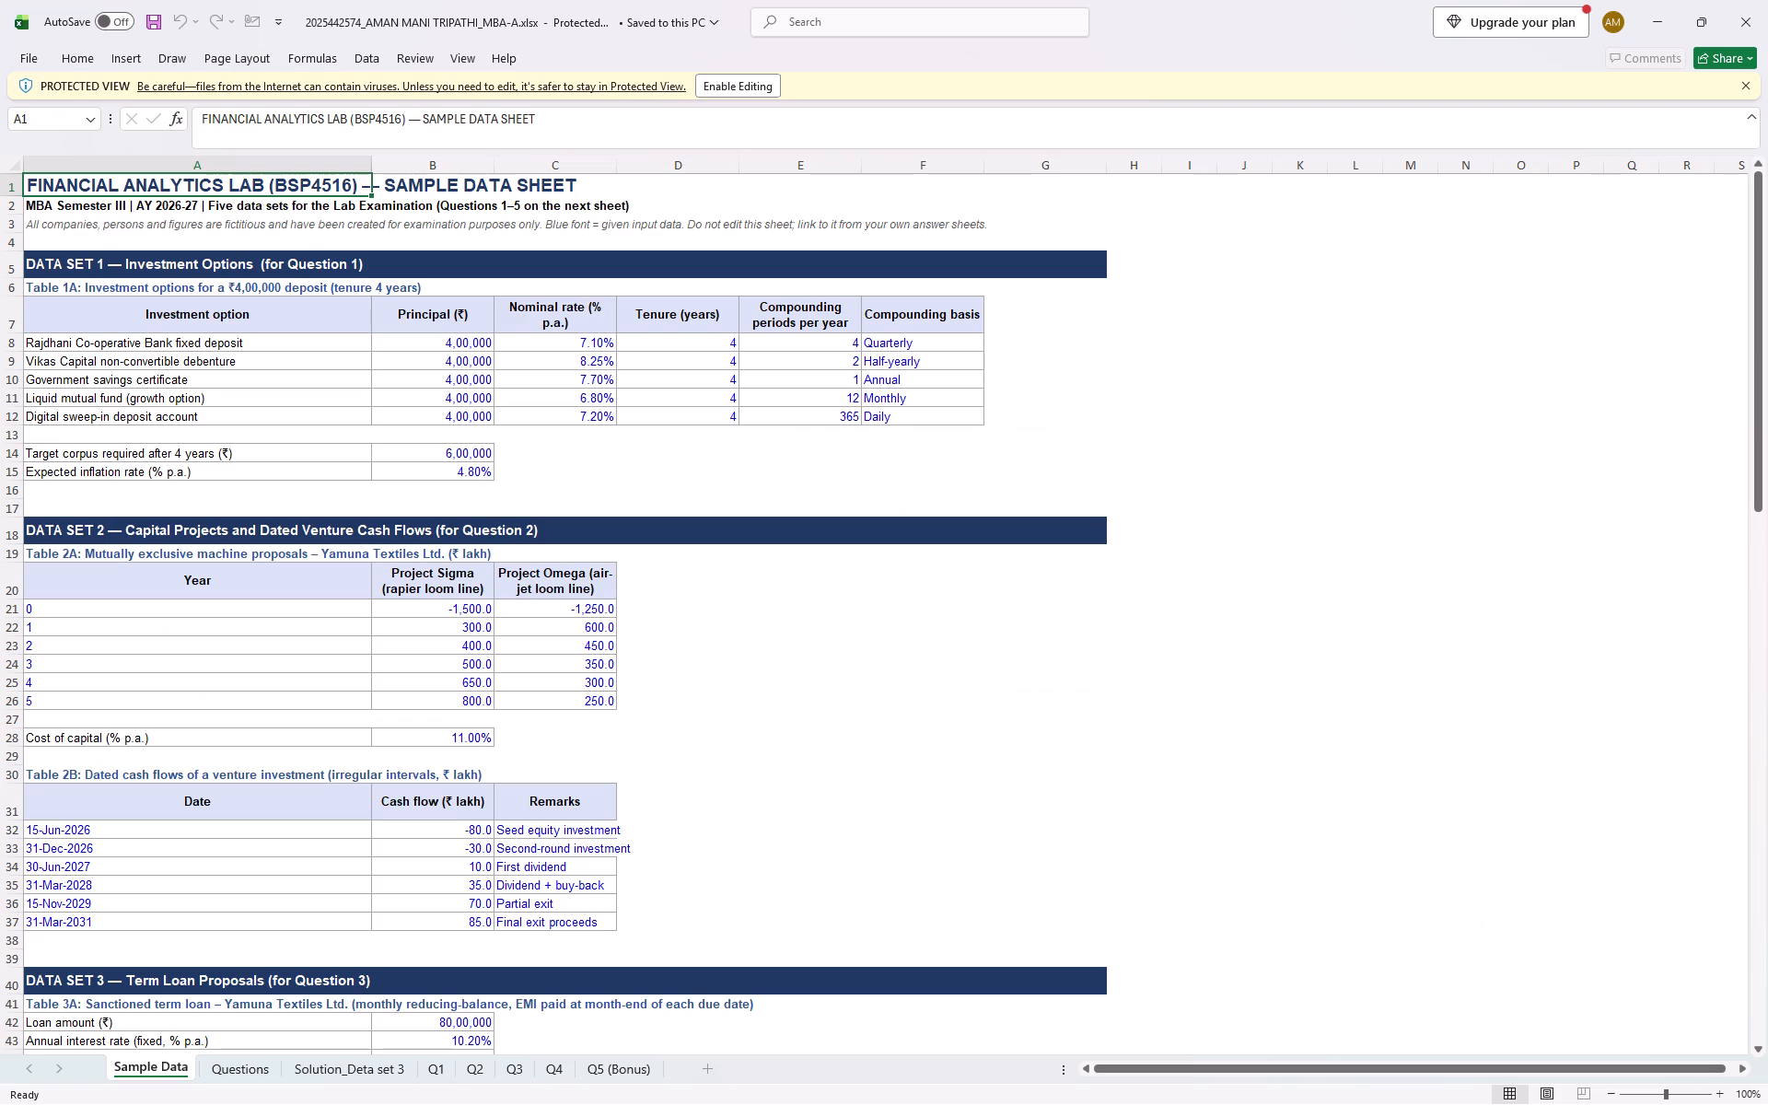
Enable editing of the financial analytics lab workbook, which is open in Protected View.
{"action": "left_click", "coordinate": [725, 80]}
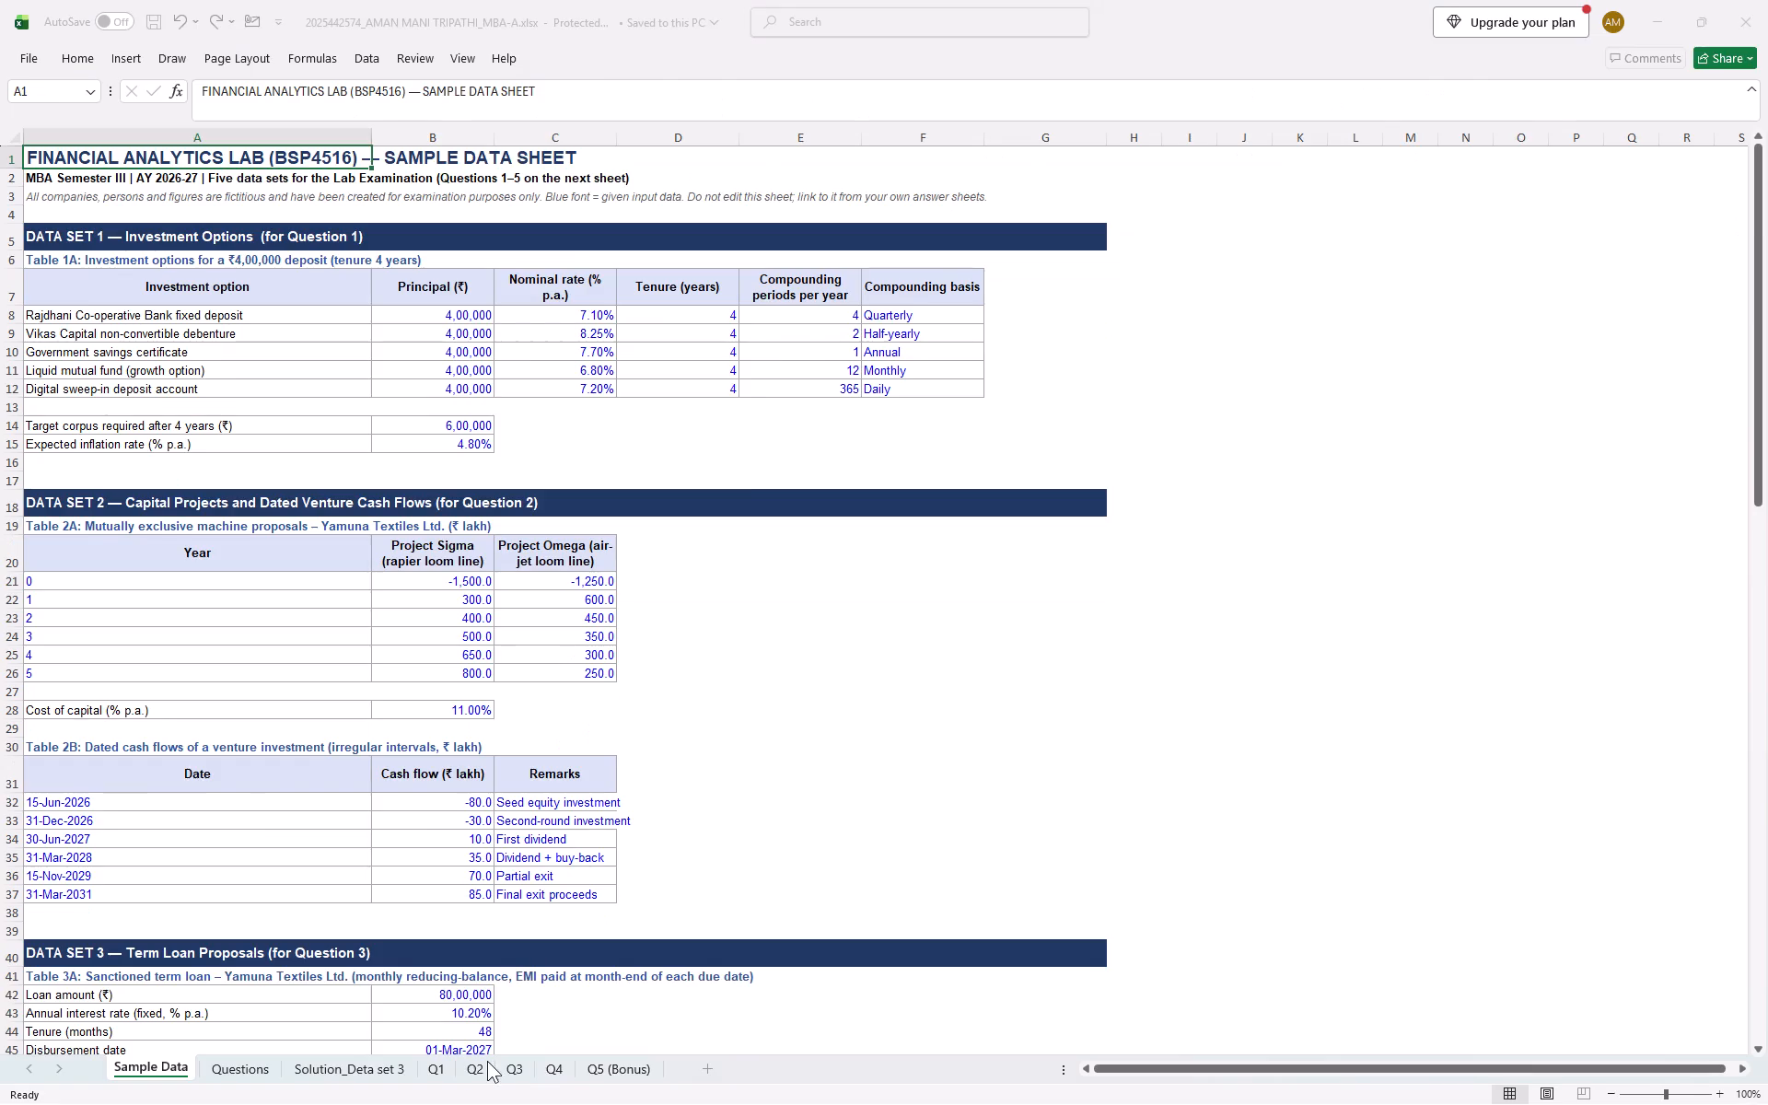
Move the Solution_Deta set 3 sheet to the end of the workbook, after Q5 (Bonus).
{"action": "left_click_drag", "start_coordinate": [373, 1065], "coordinate": [781, 1090]}
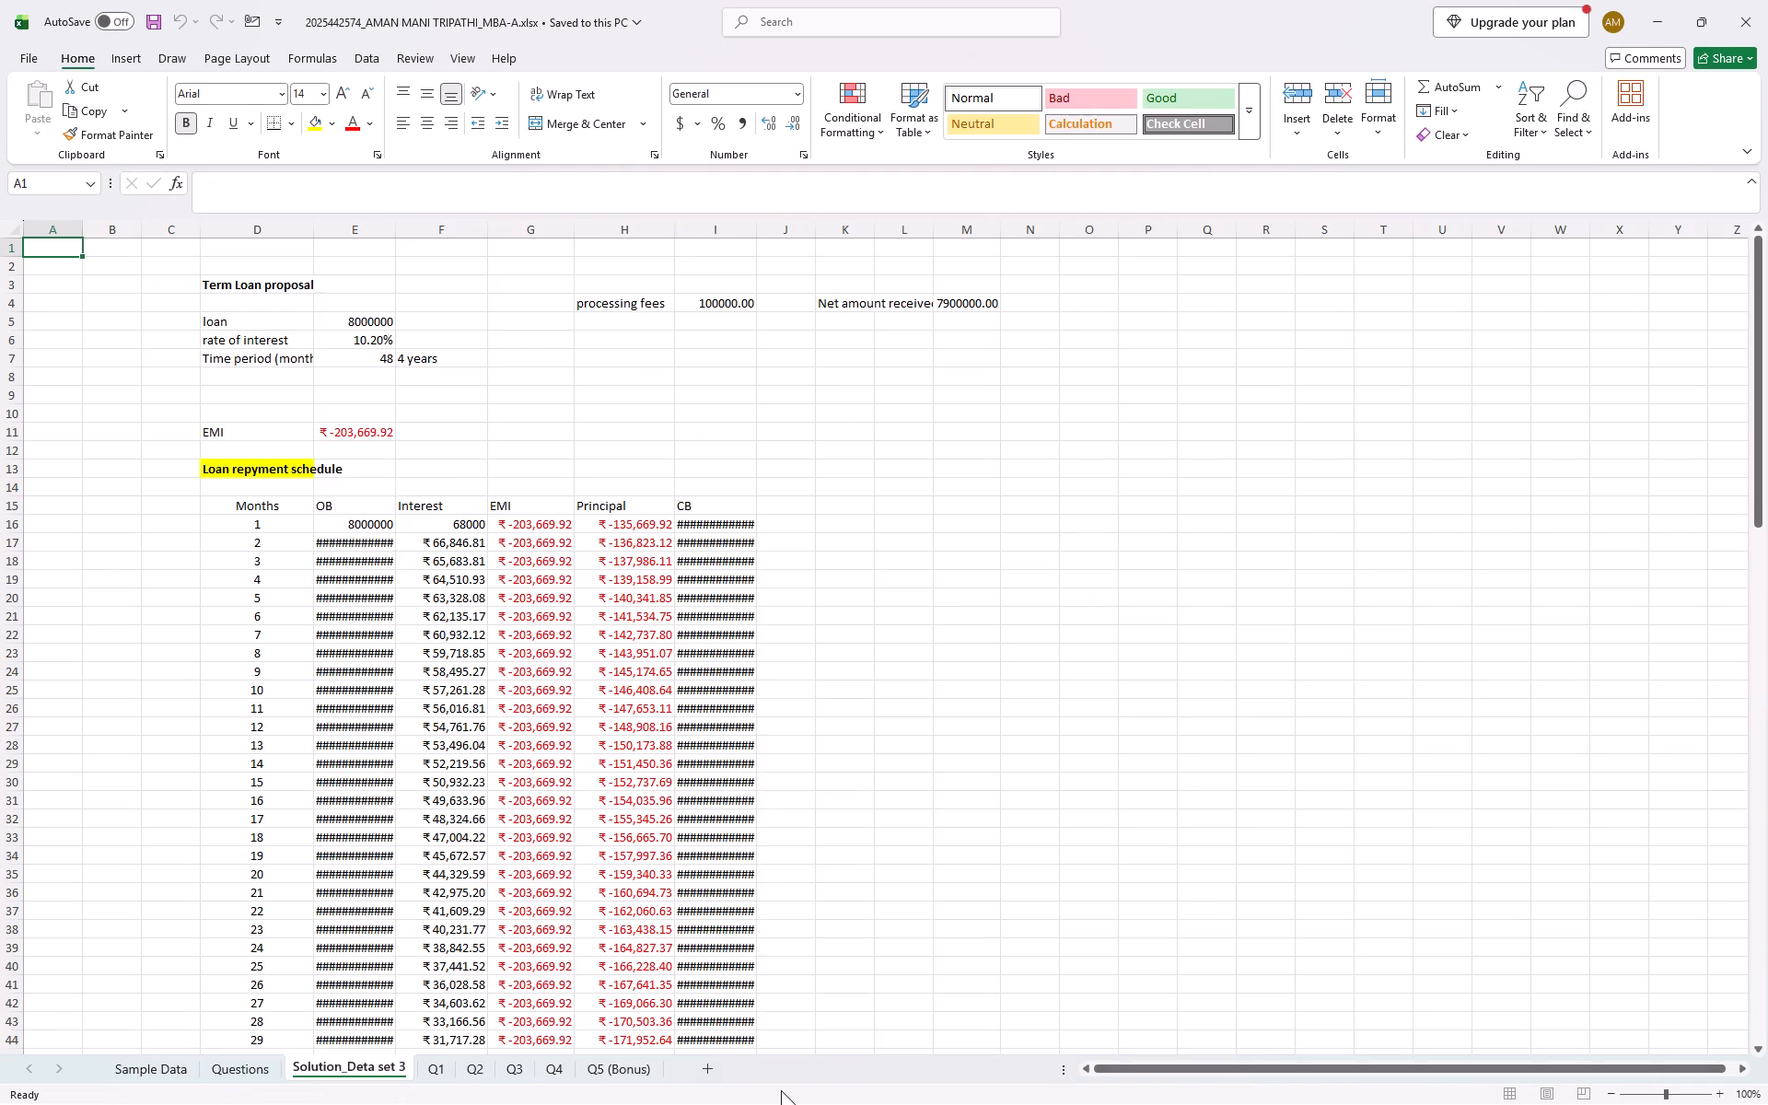
{"action": "left_click_drag", "start_coordinate": [781, 1090], "coordinate": [750, 1086]}
{"action": "left_click_drag", "start_coordinate": [376, 1073], "coordinate": [702, 1074]}
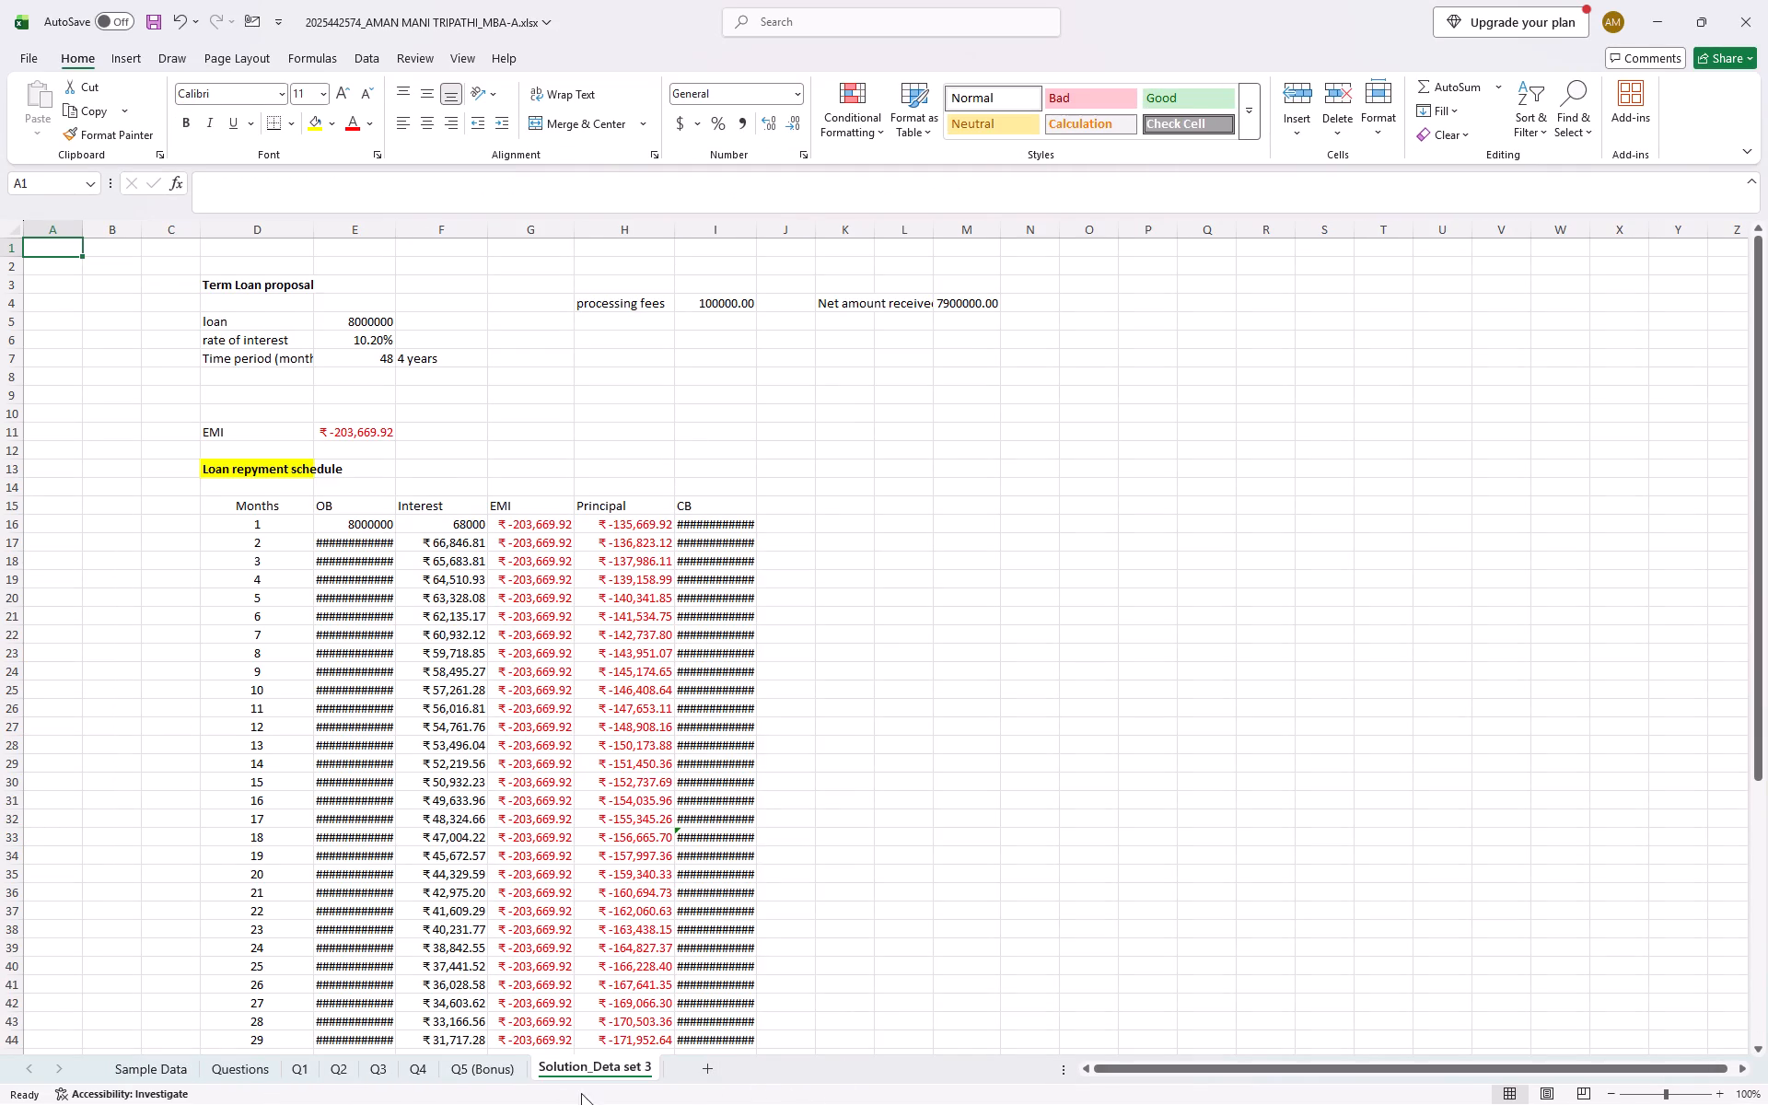
Rename the Q5 (Bonus) sheet as Q5.
{"action": "right_click", "coordinate": [478, 1067]}
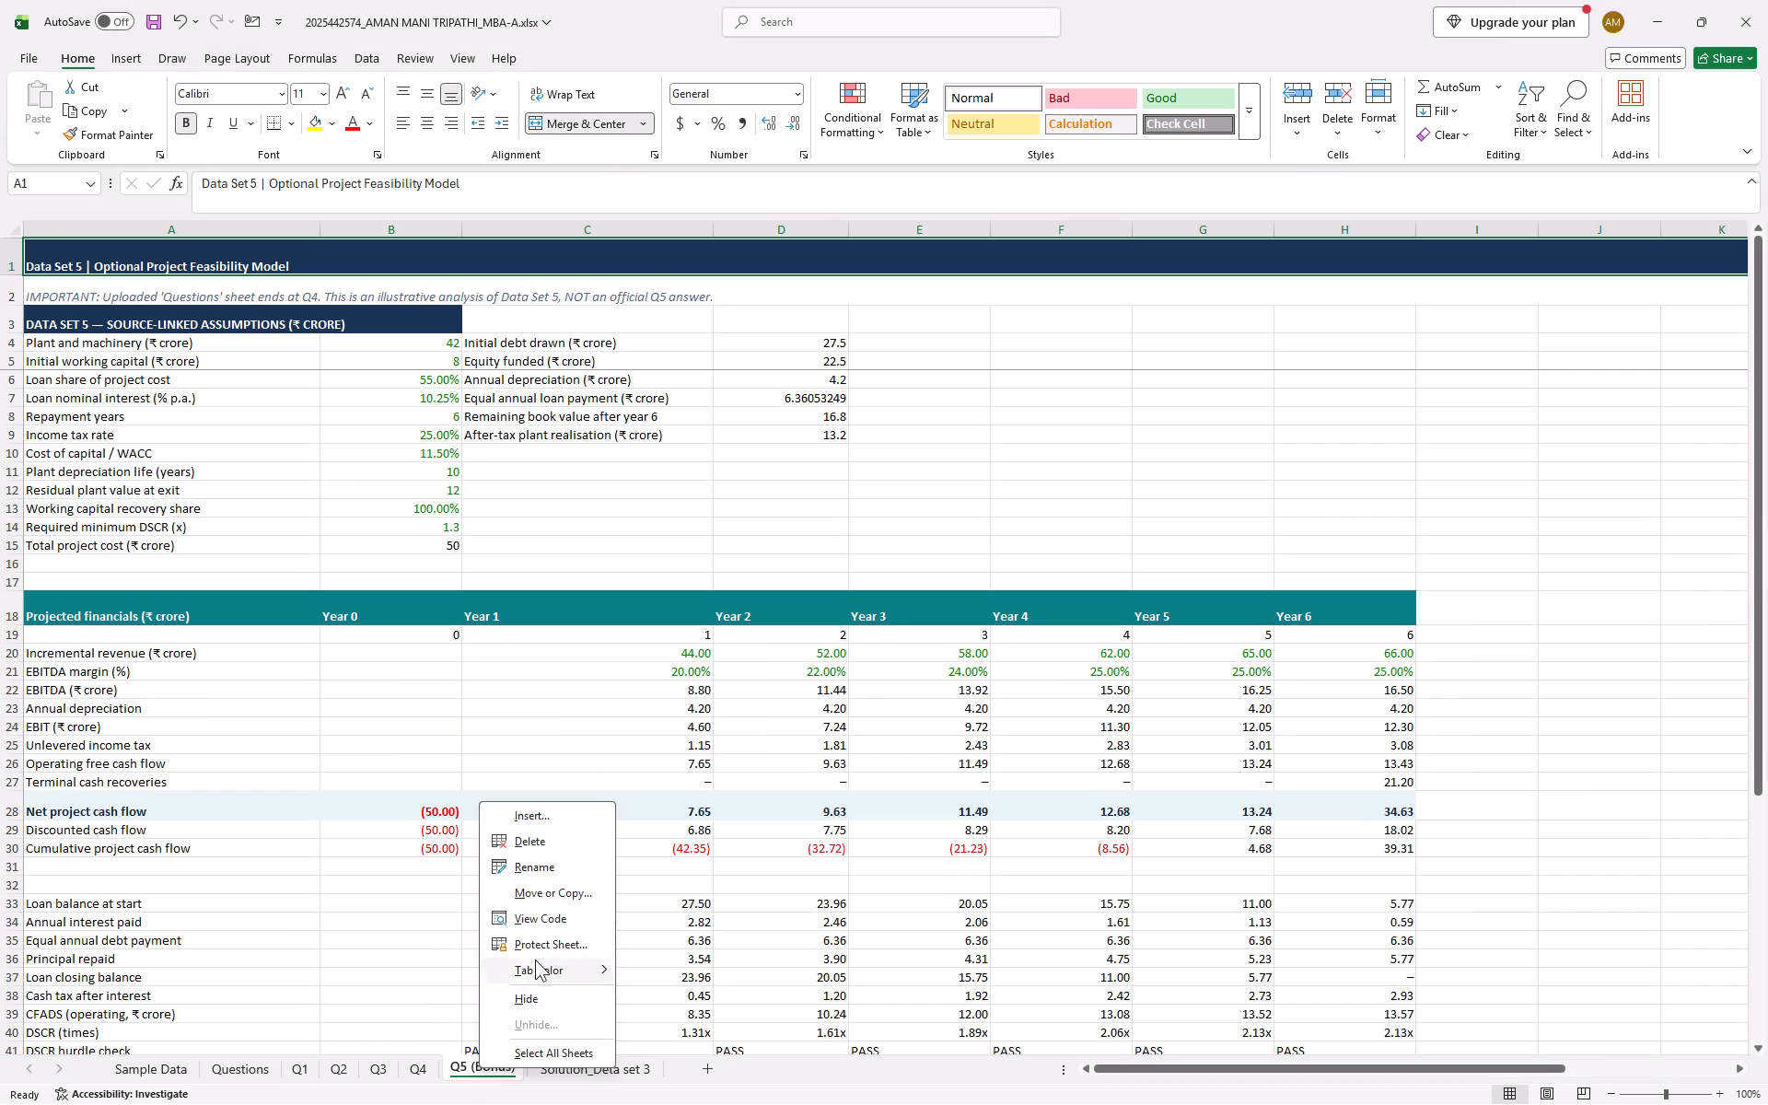
{"action": "left_click", "coordinate": [535, 870]}
{"action": "key", "text": "Right"}
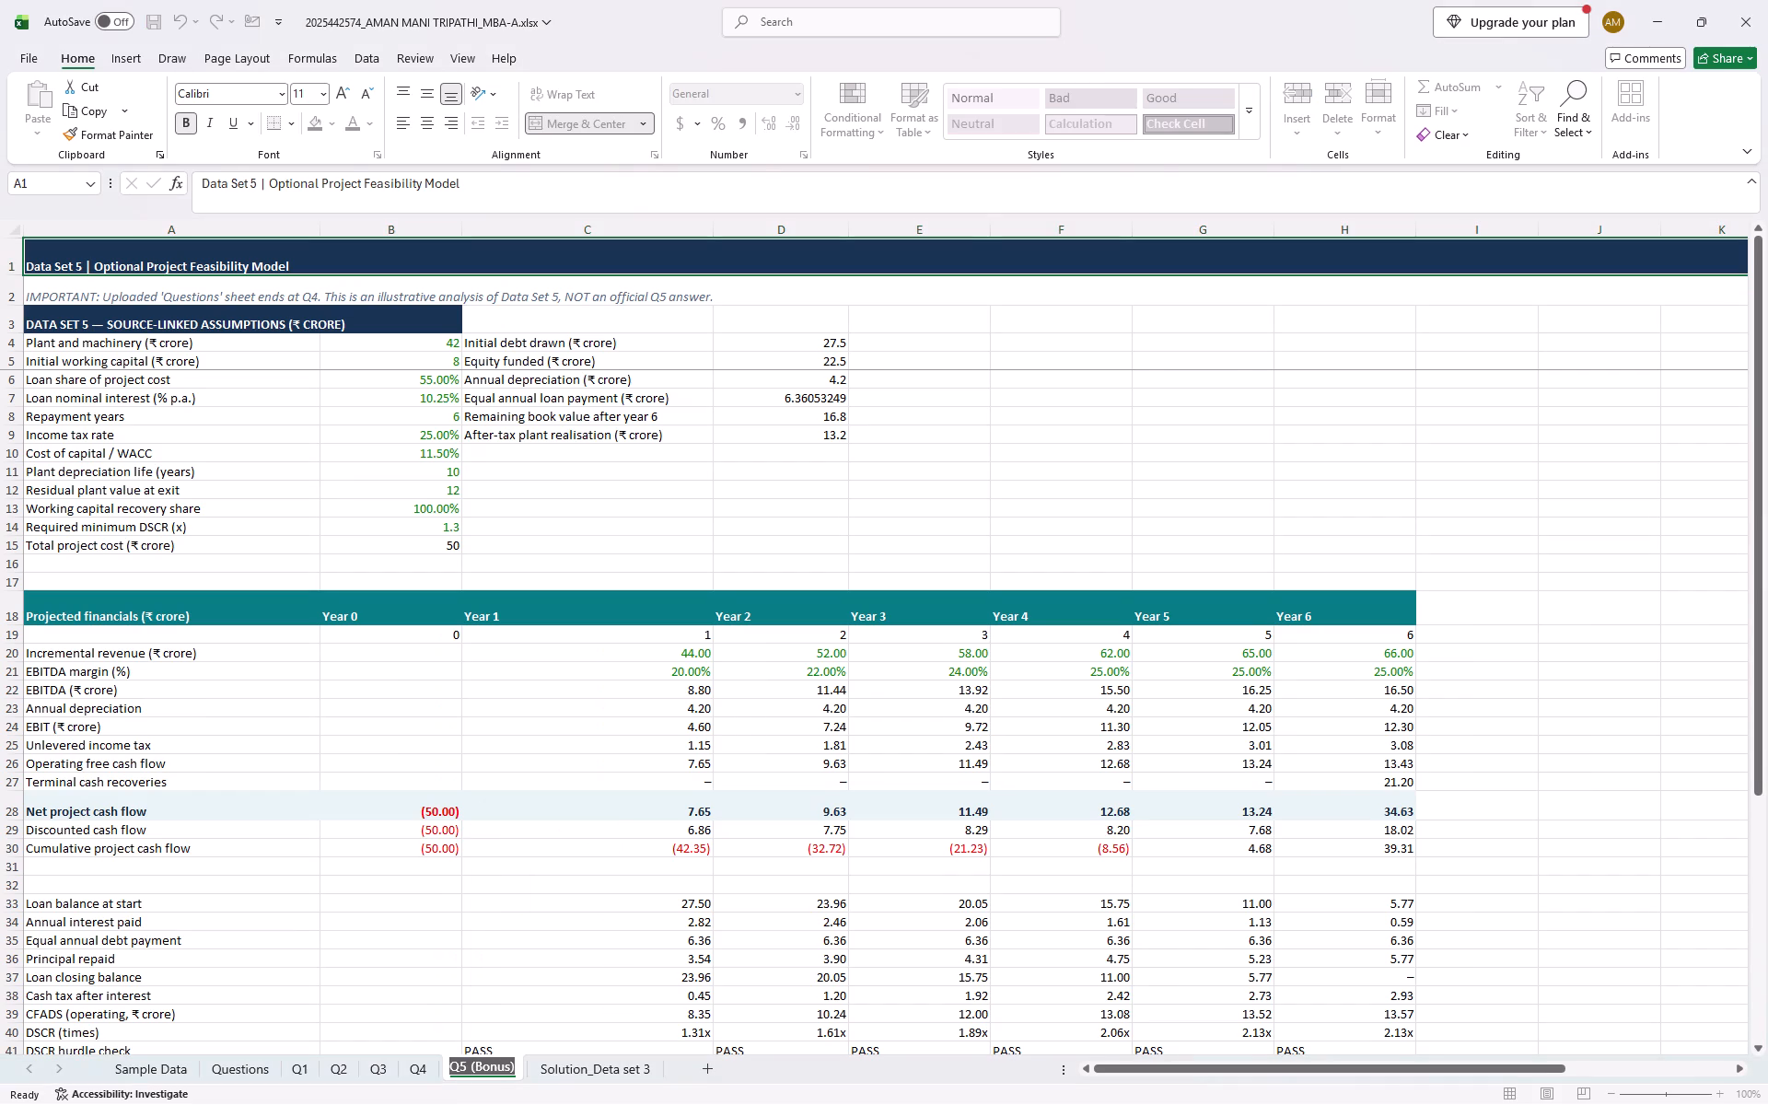
{"action": "key", "text": "BackSpace"}
{"action": "key", "text": "BackSpace"}
{"action": "key", "text": "BackSpace"}
{"action": "key", "text": "BackSpace"}
{"action": "key", "text": "BackSpace"}
{"action": "key", "text": "BackSpace"}
{"action": "key", "text": "BackSpace"}
{"action": "key", "text": "BackSpace"}
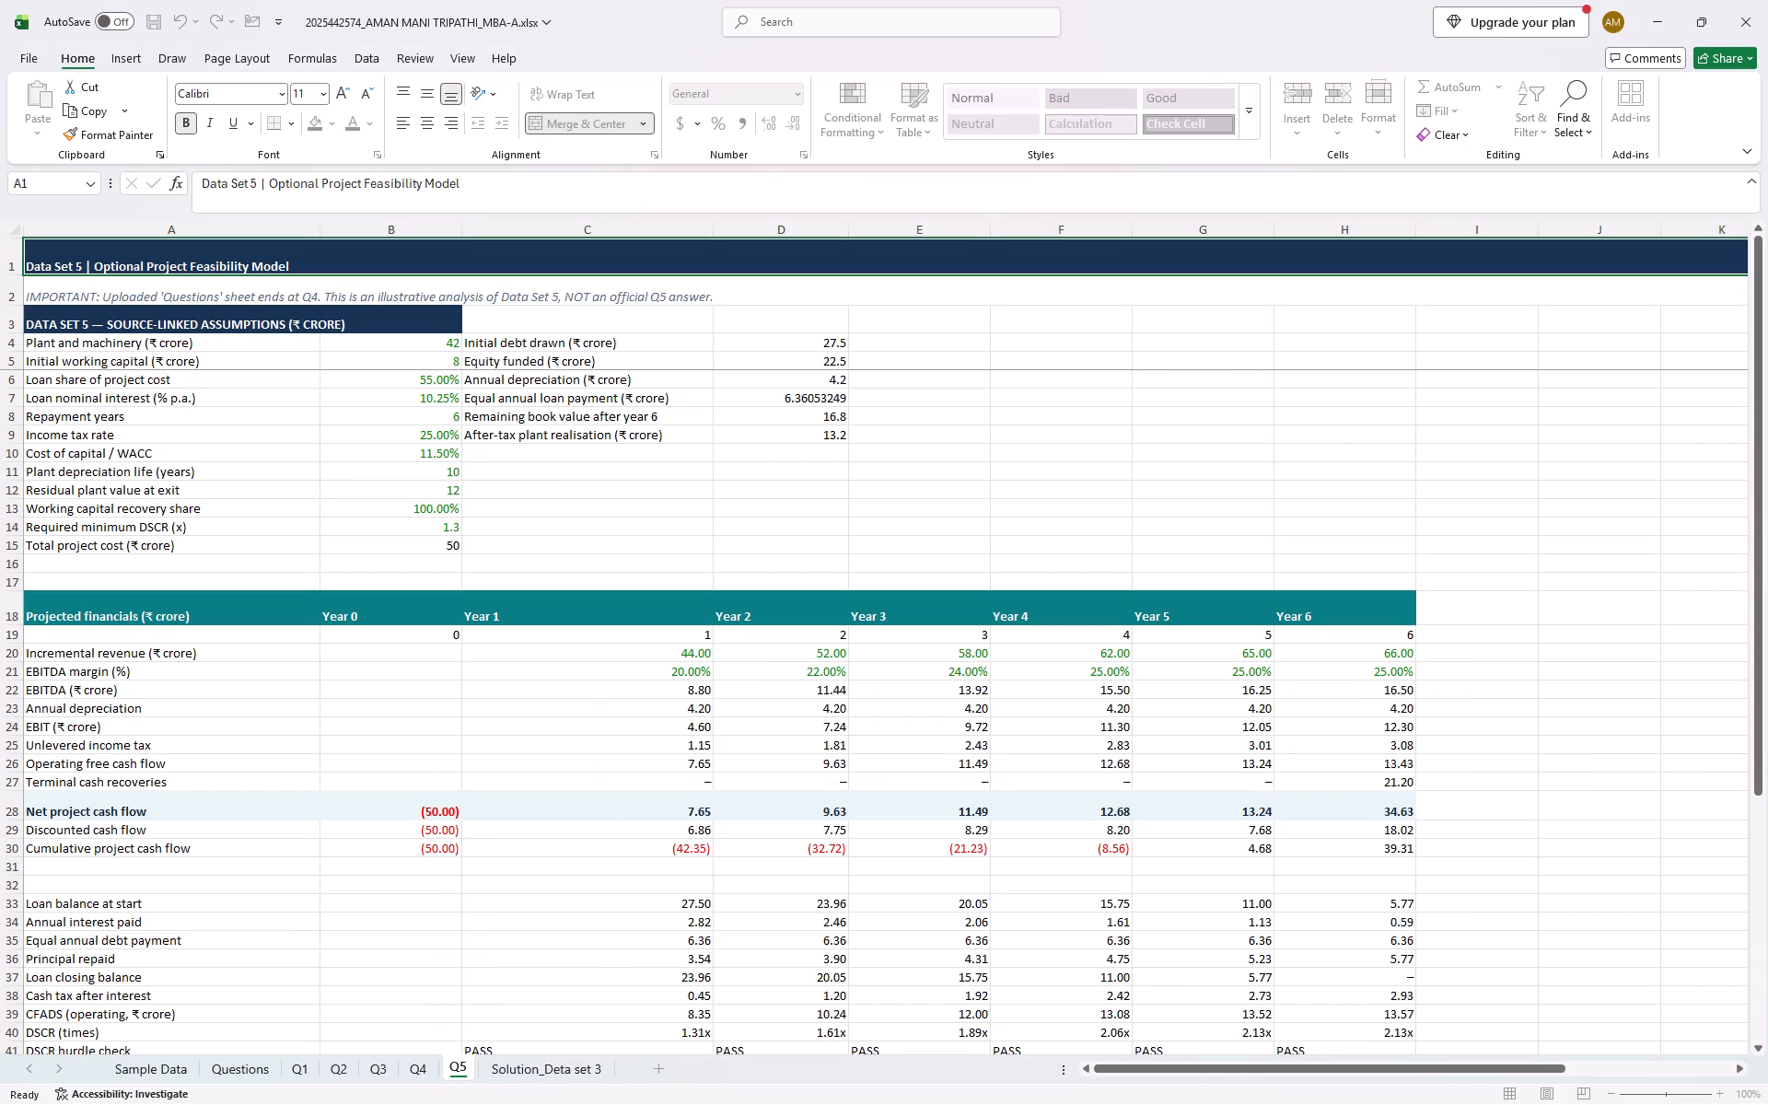
{"action": "key", "text": "Return"}
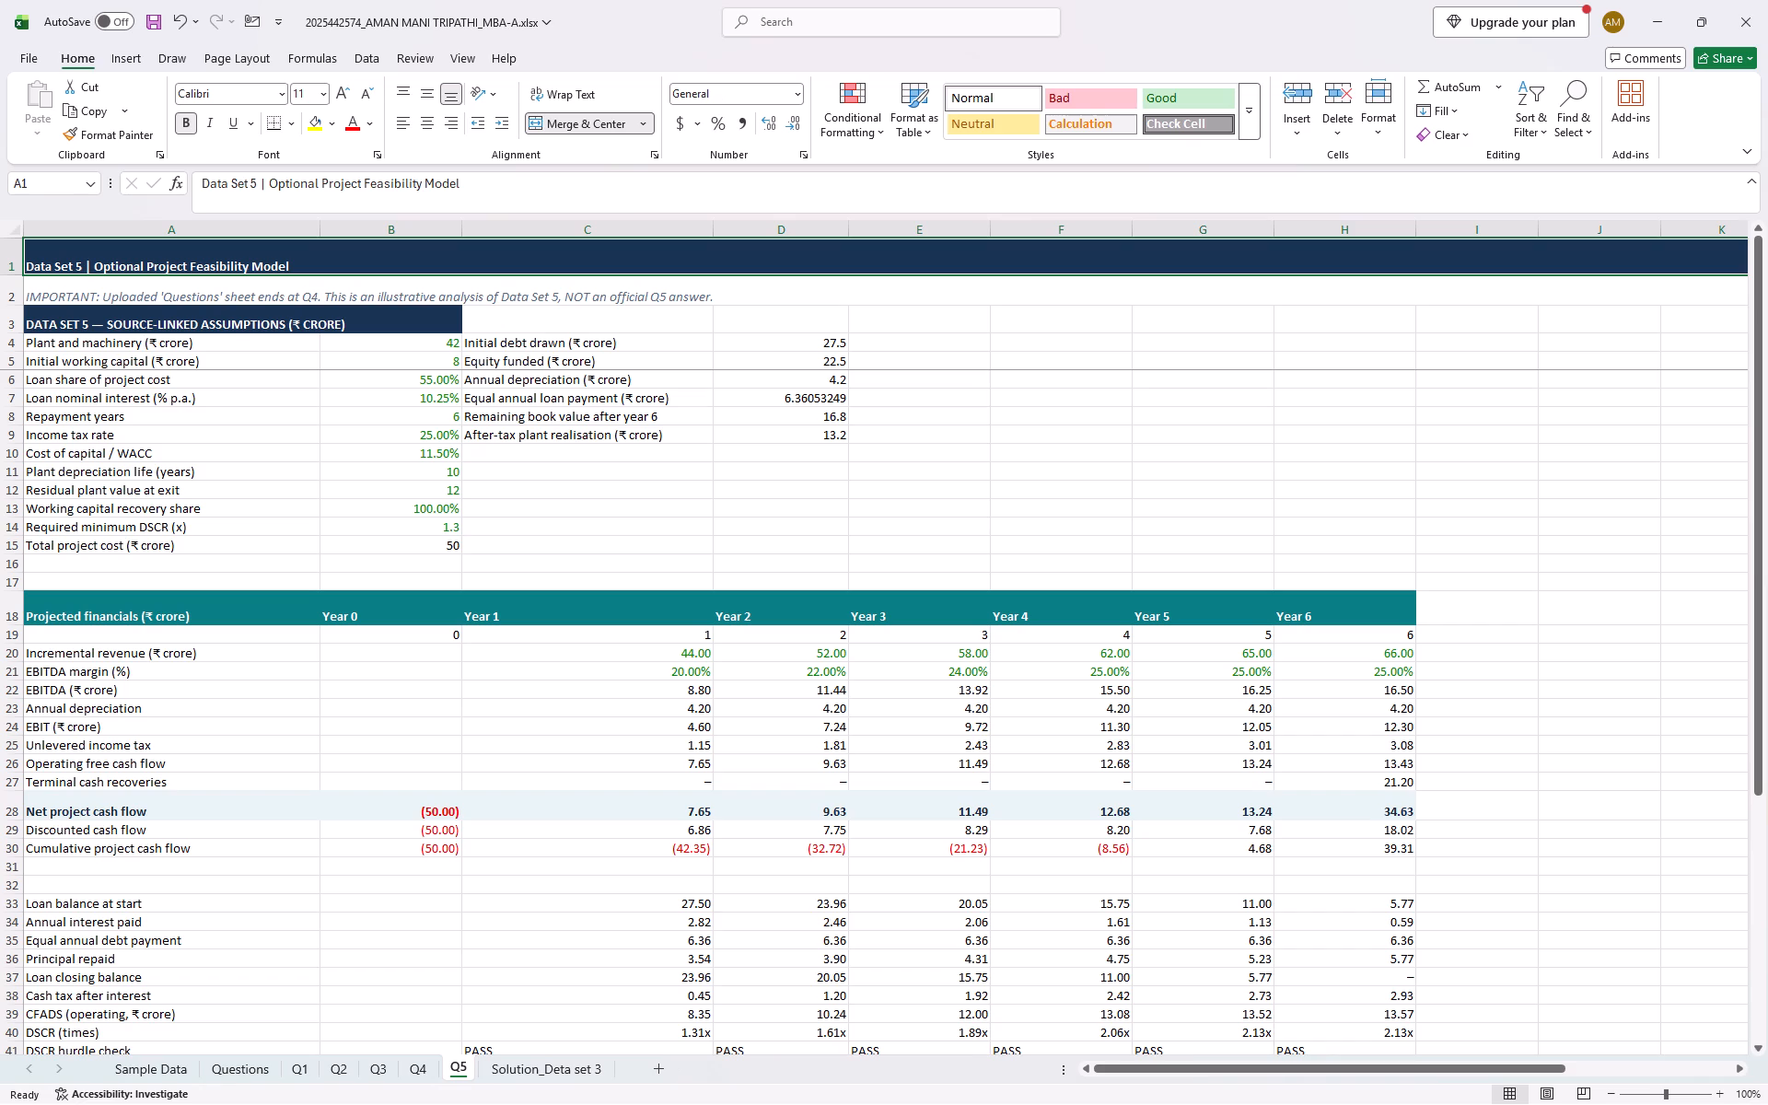
Look through the project feasibility model on the Q5 sheet from top to bottom.
{"action": "scroll", "coordinate": [535, 870], "scroll_direction": "down", "scroll_amount": 7}
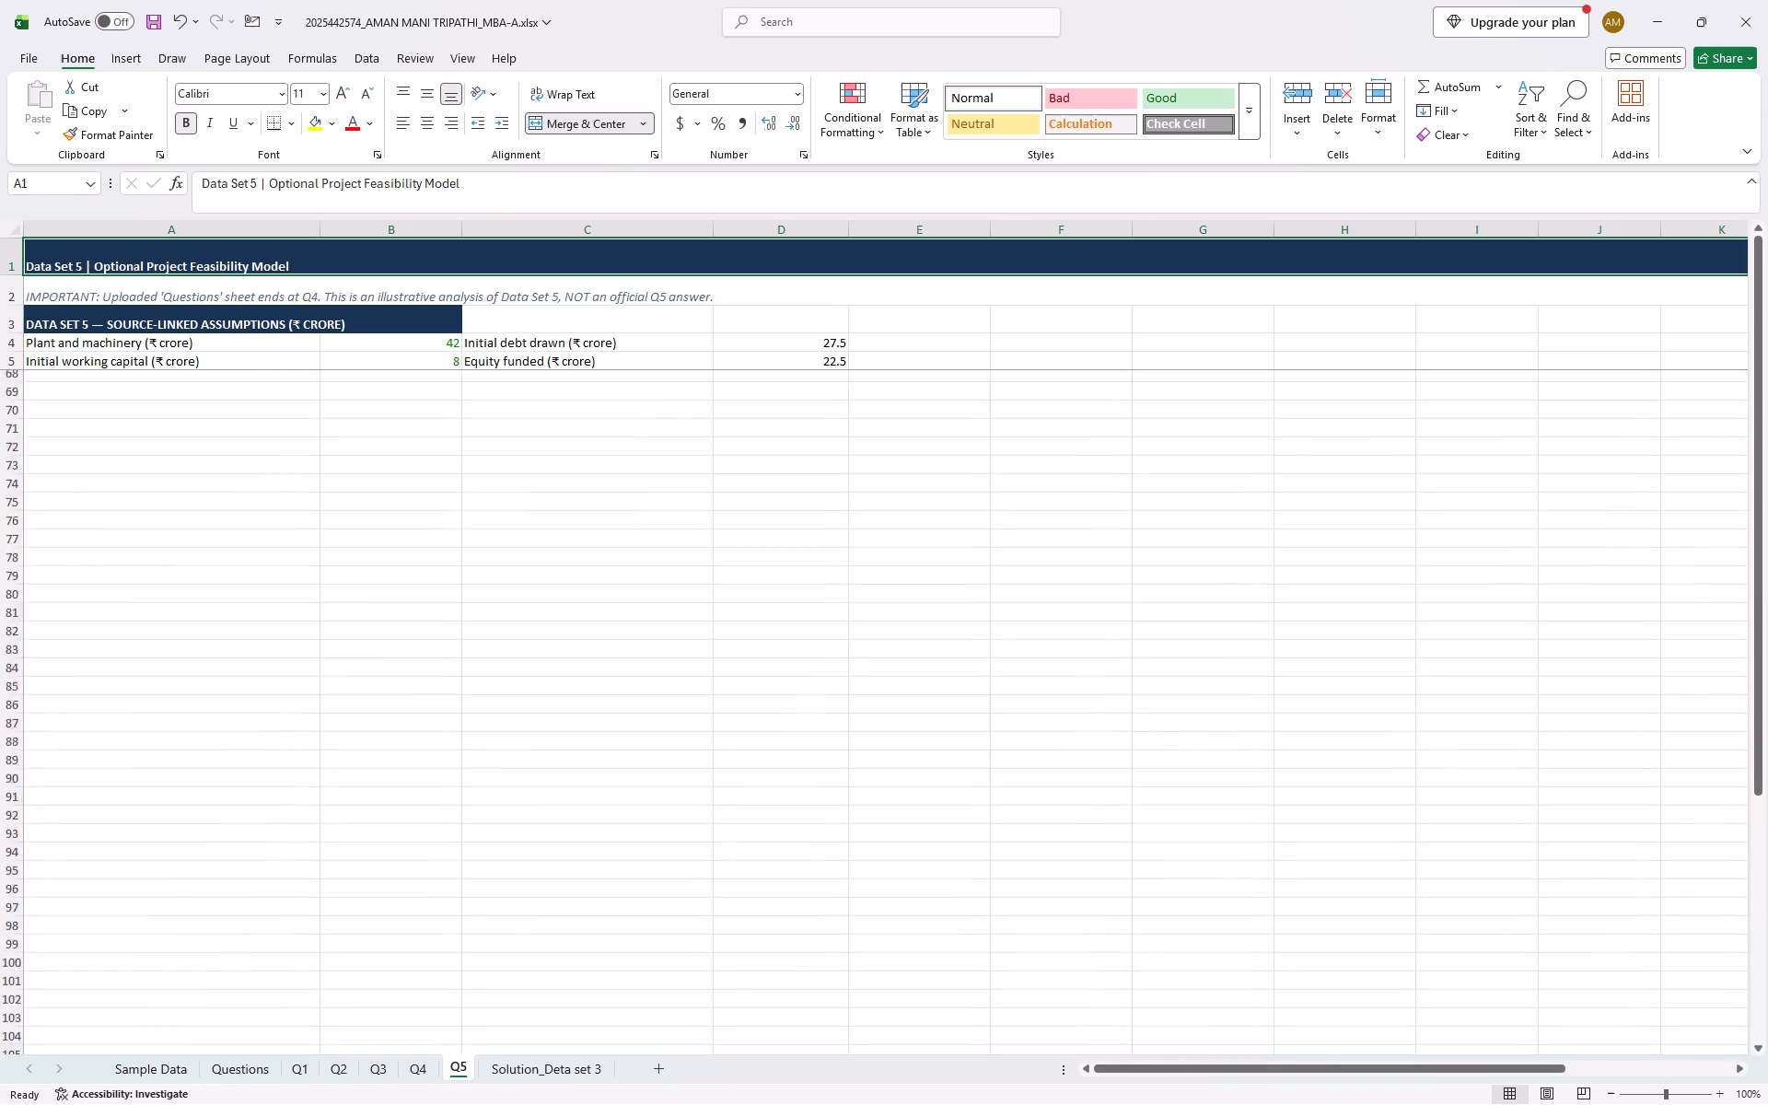
{"action": "scroll", "coordinate": [535, 870], "scroll_direction": "down", "scroll_amount": 1}
{"action": "scroll", "coordinate": [612, 624], "scroll_direction": "up", "scroll_amount": 9}
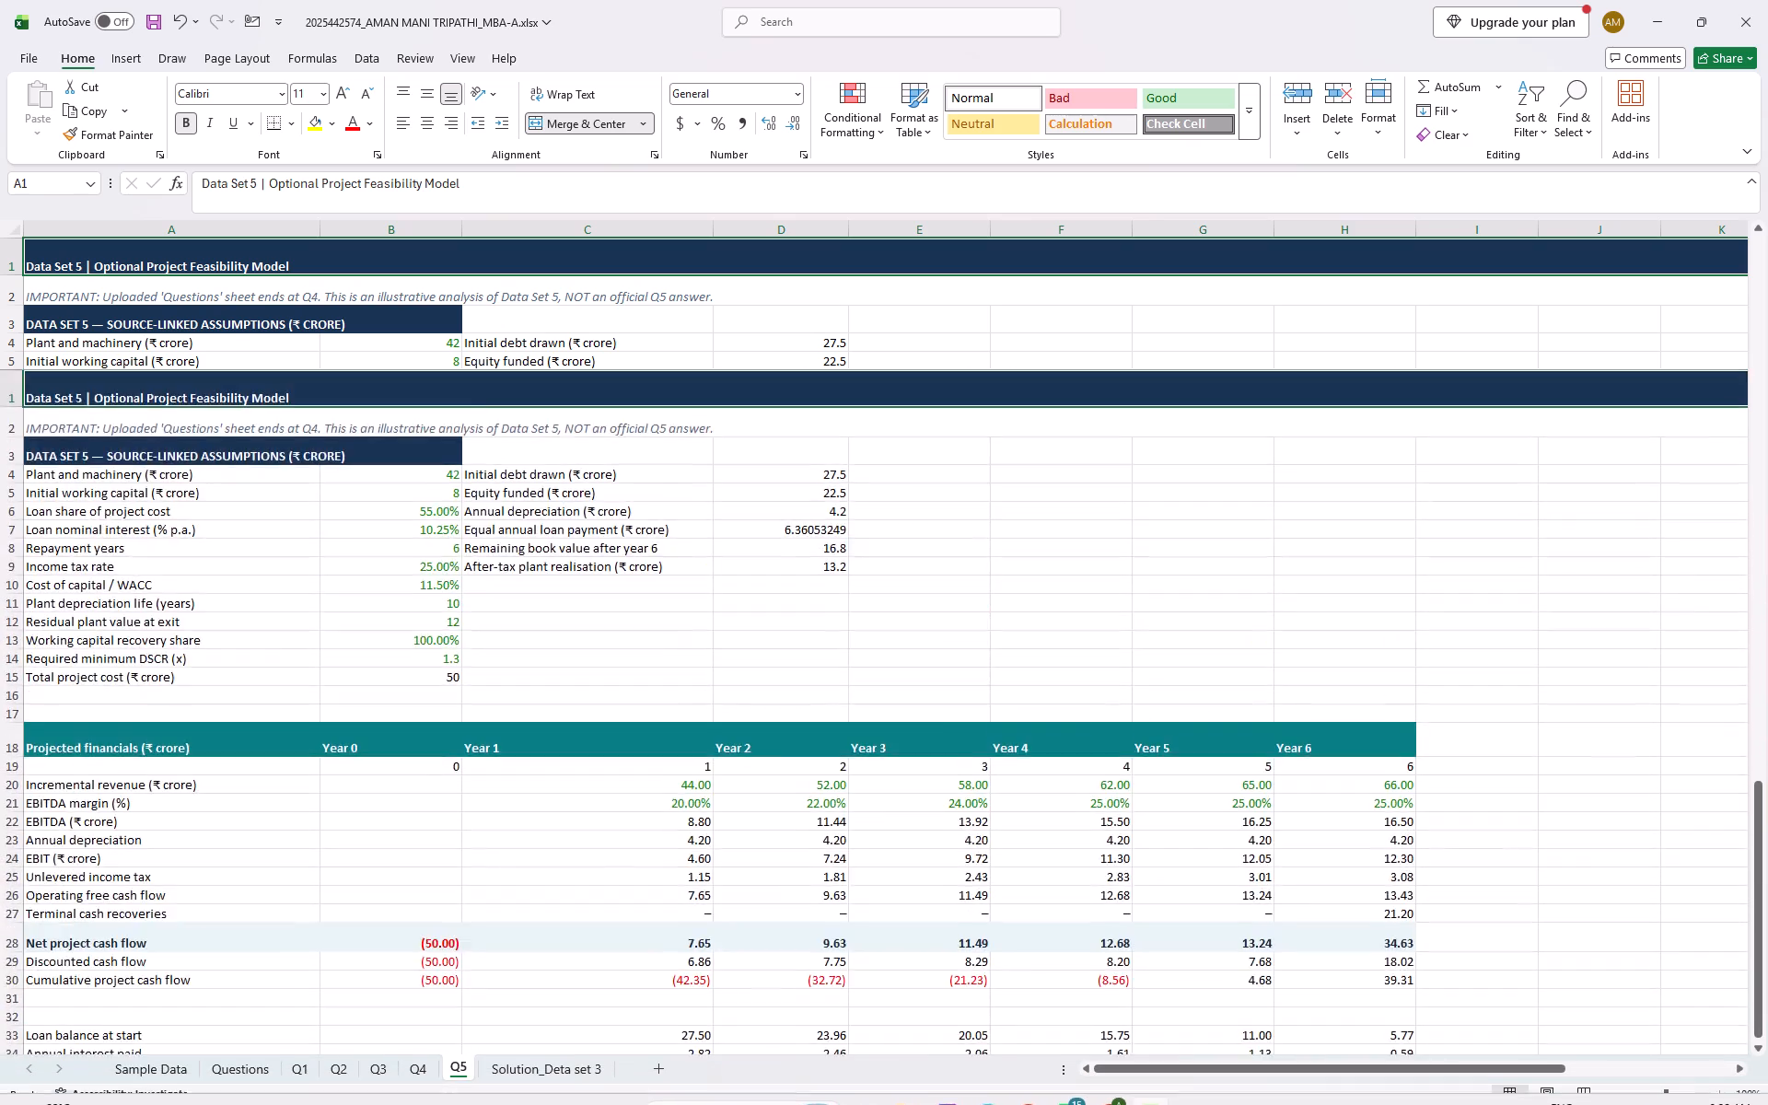
{"action": "scroll", "coordinate": [612, 624], "scroll_direction": "up", "scroll_amount": 4}
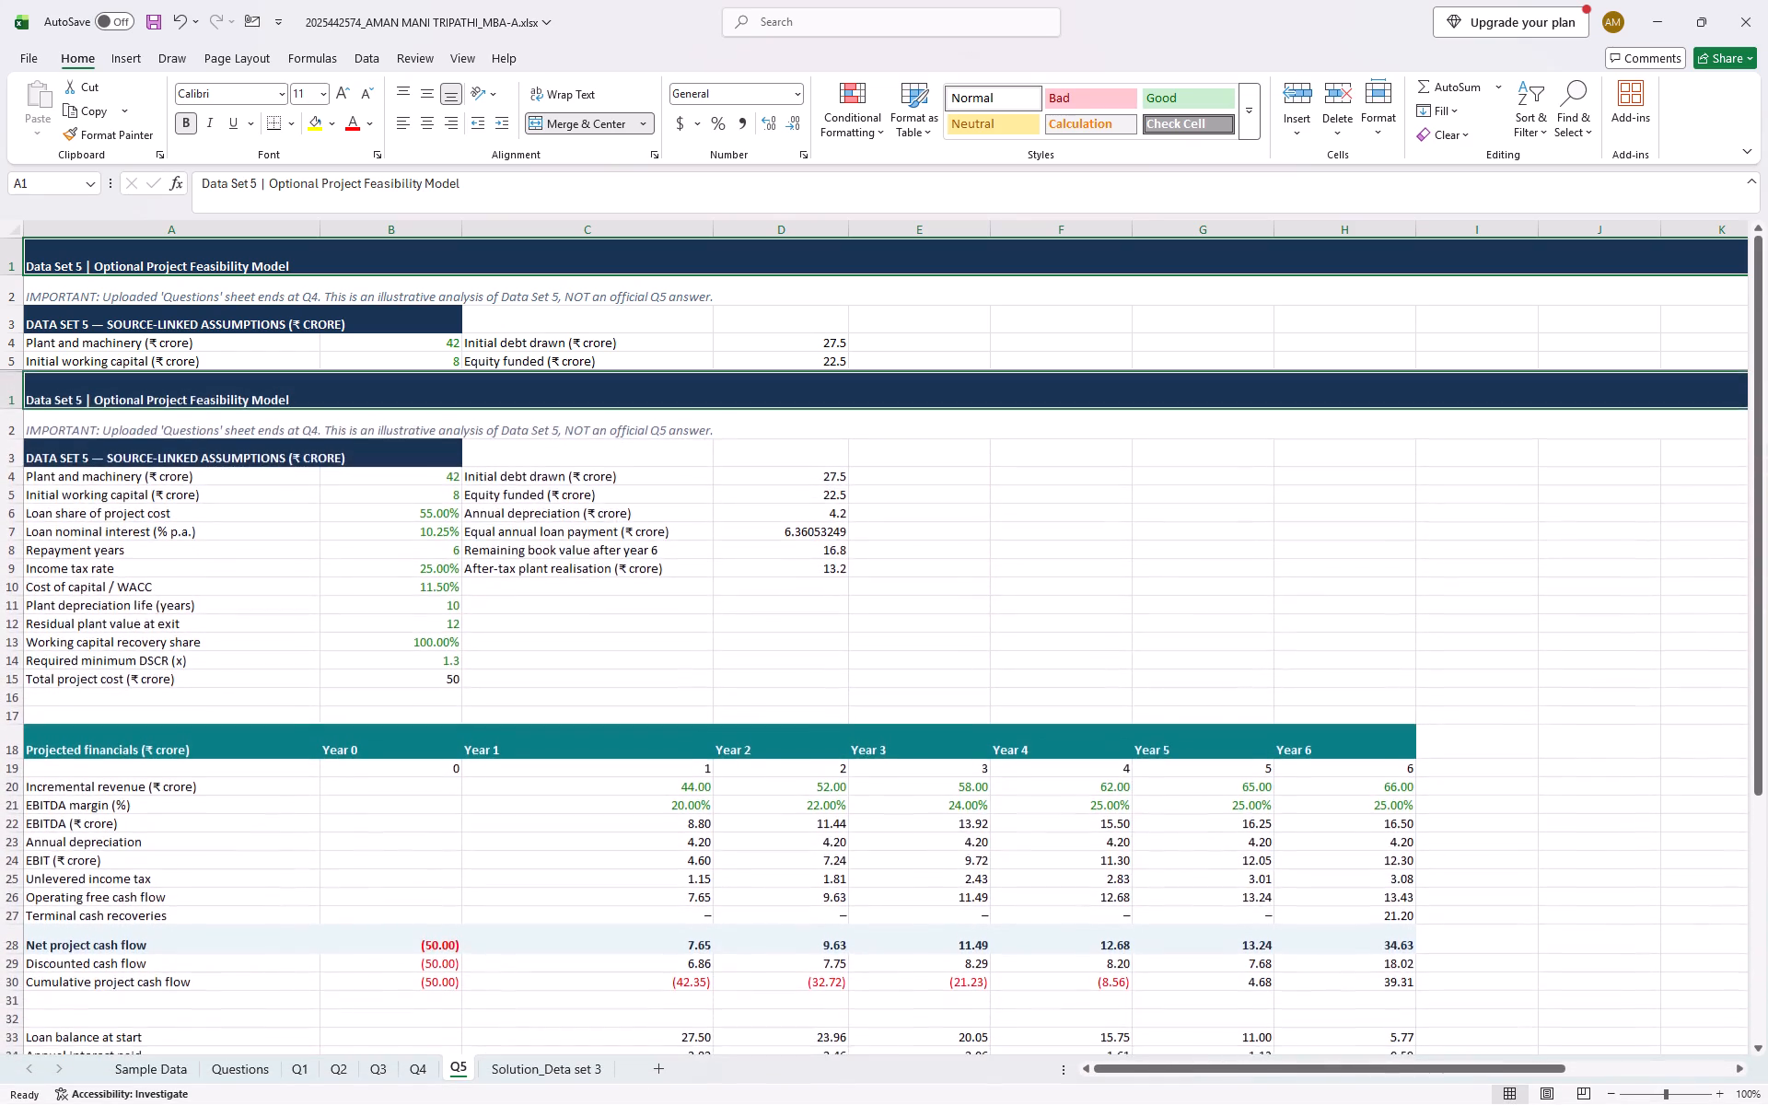
Review the Q4 sheet's financial statements, ratios, DuPont analysis, cash cycle and management interpretation sections.
{"action": "left_click", "coordinate": [417, 1066]}
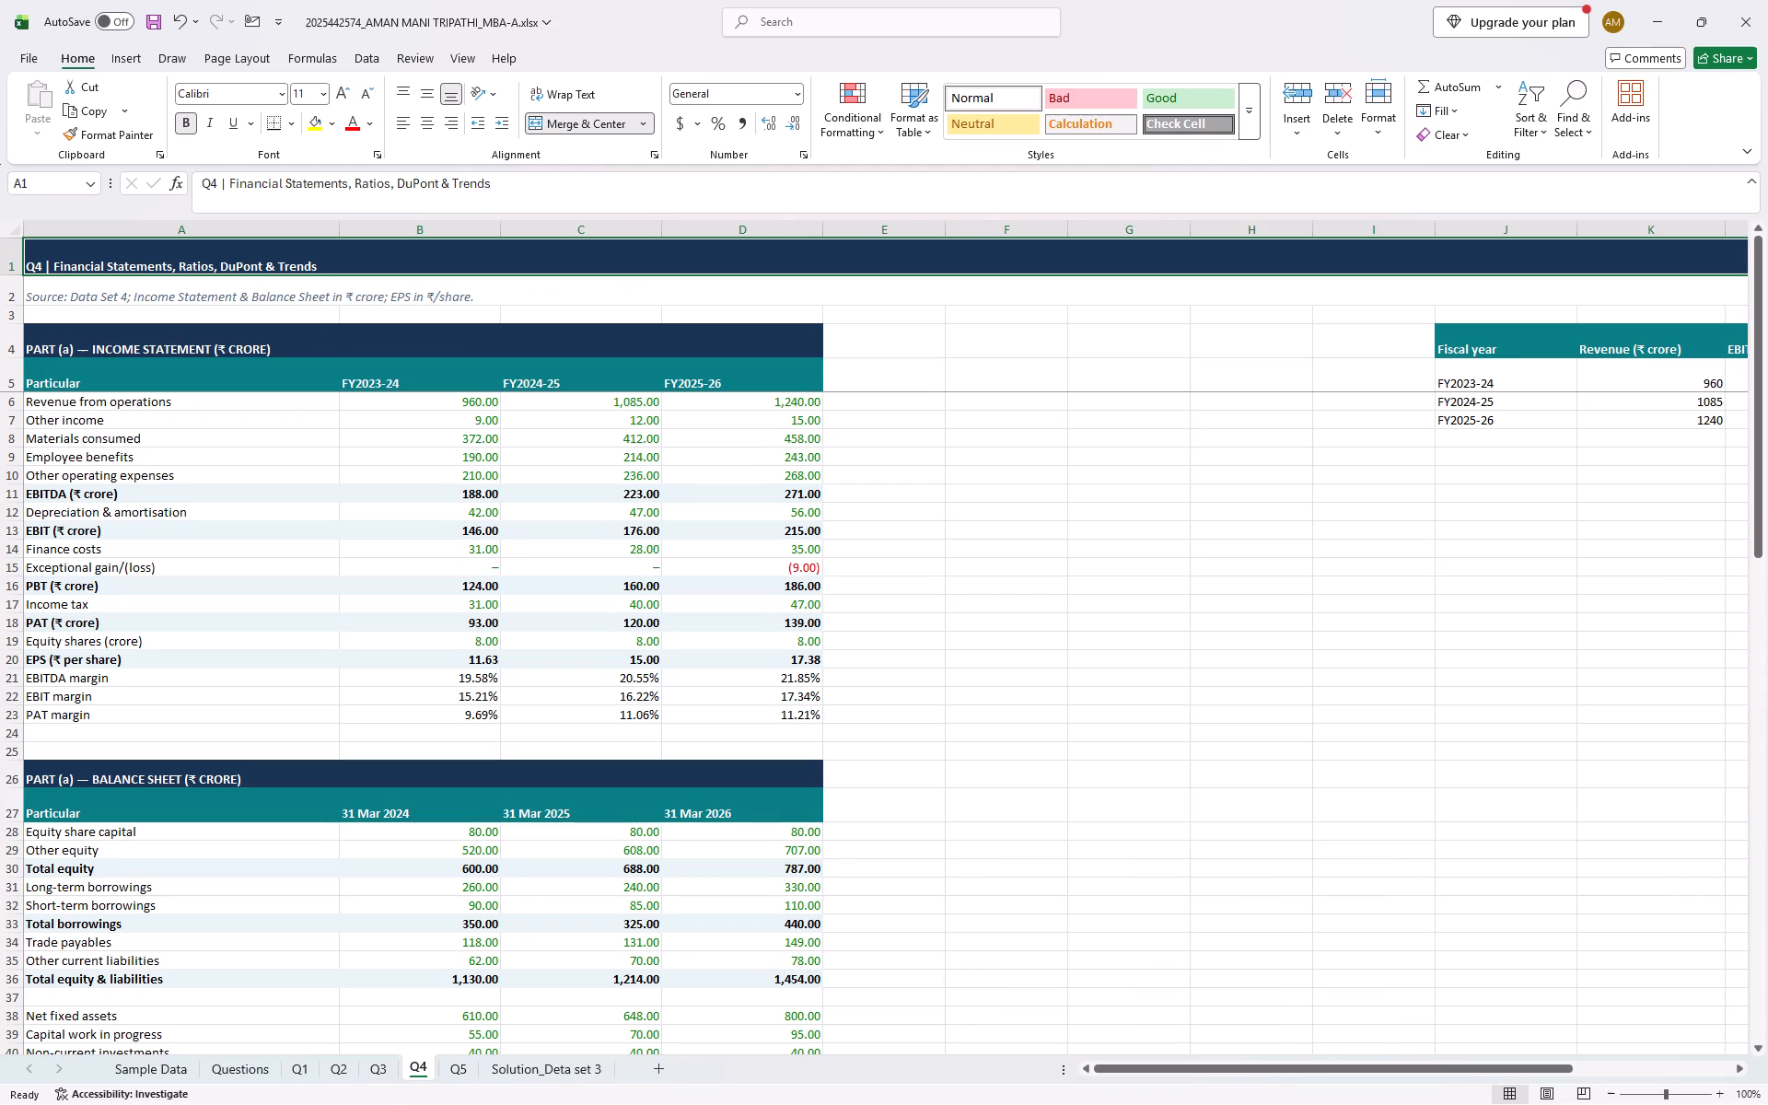
{"action": "scroll", "coordinate": [1008, 565], "scroll_direction": "left", "scroll_amount": 10}
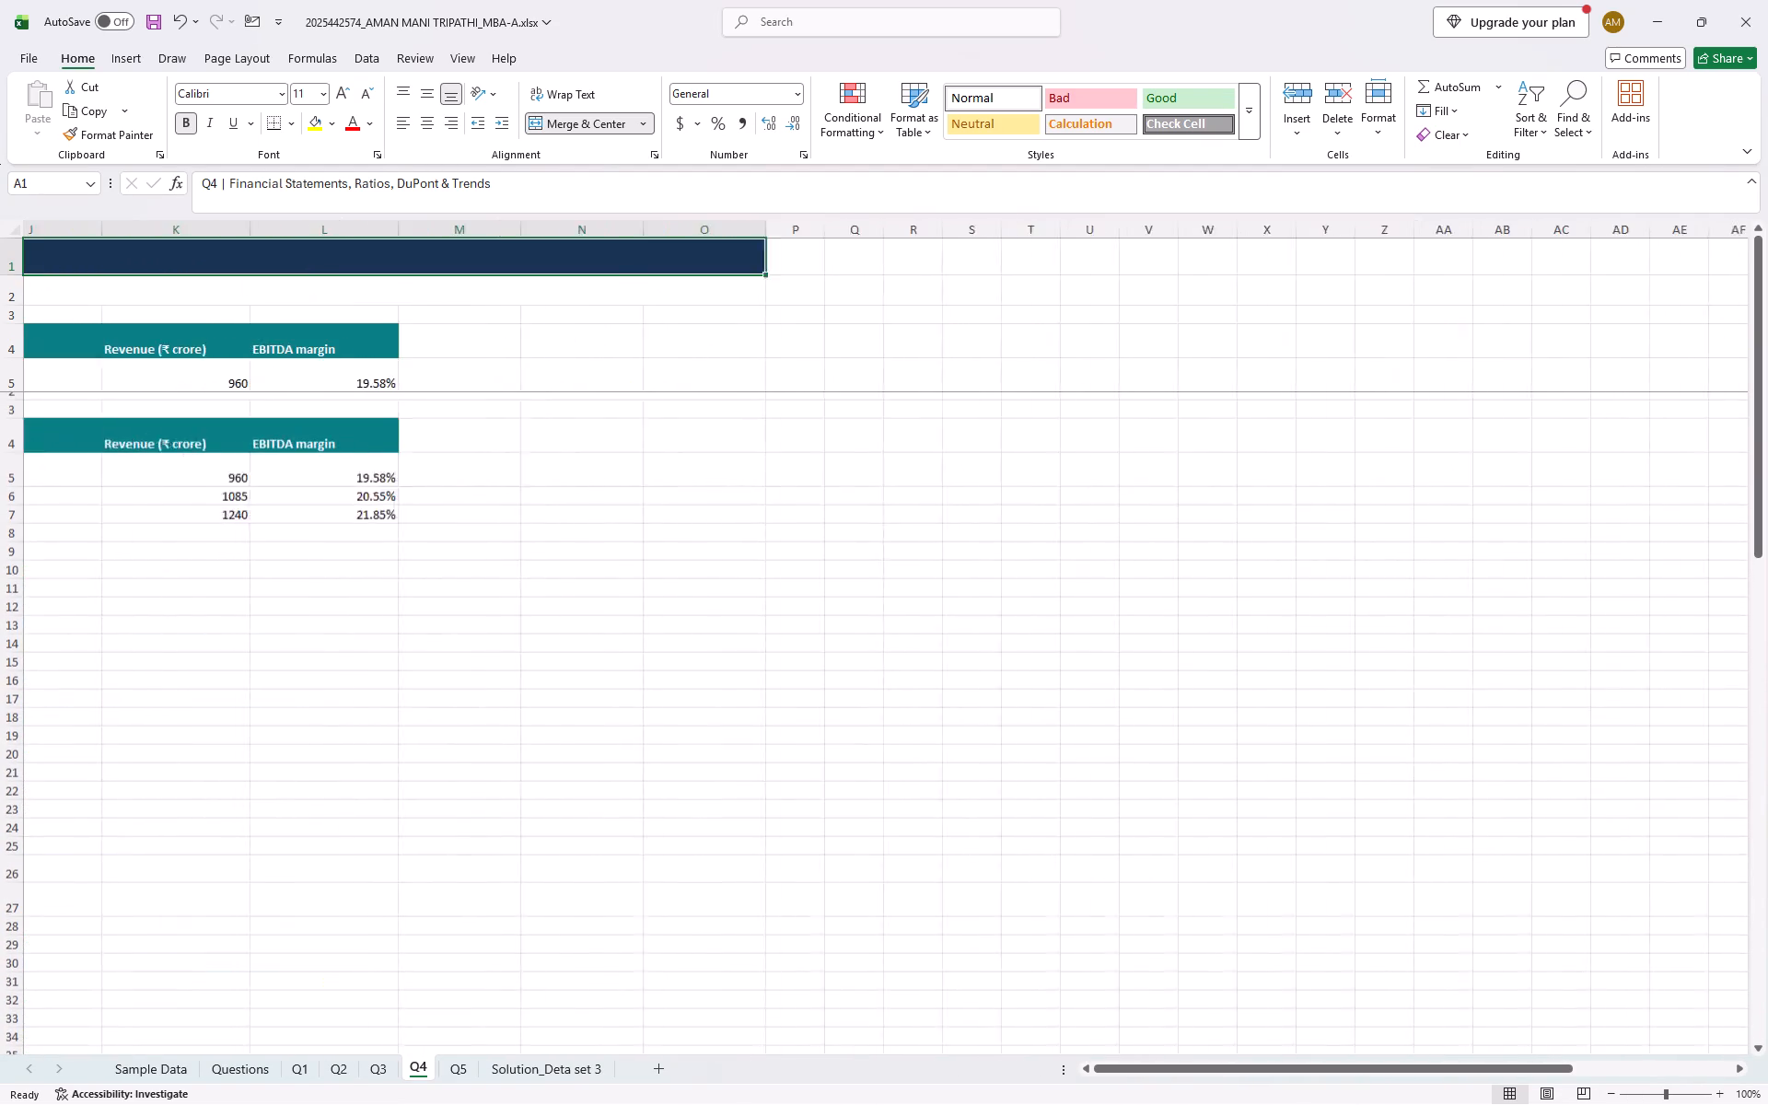
{"action": "scroll", "coordinate": [1008, 565], "scroll_direction": "up", "scroll_amount": 5}
{"action": "scroll", "coordinate": [1008, 565], "scroll_direction": "right", "scroll_amount": 14}
{"action": "scroll", "coordinate": [1008, 565], "scroll_direction": "down", "scroll_amount": 9}
{"action": "scroll", "coordinate": [1008, 565], "scroll_direction": "up", "scroll_amount": 1}
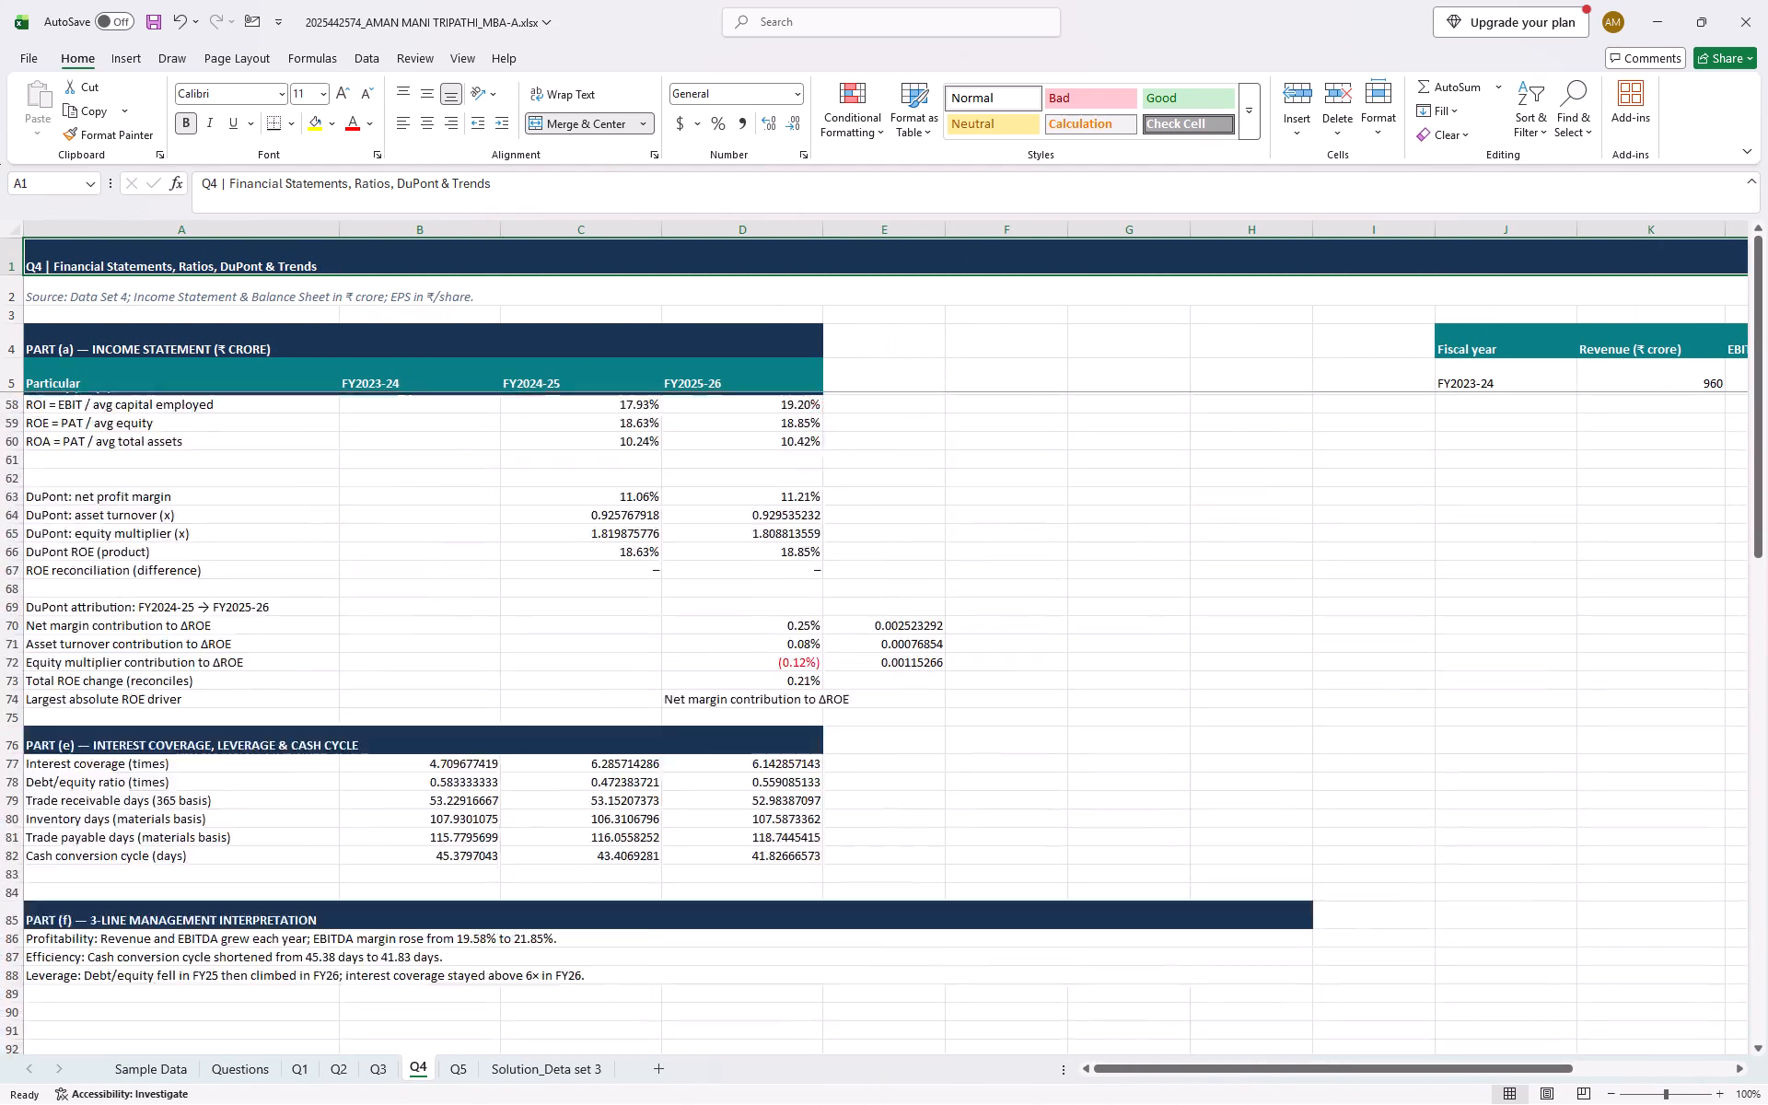
{"action": "scroll", "coordinate": [1008, 565], "scroll_direction": "up", "scroll_amount": 1}
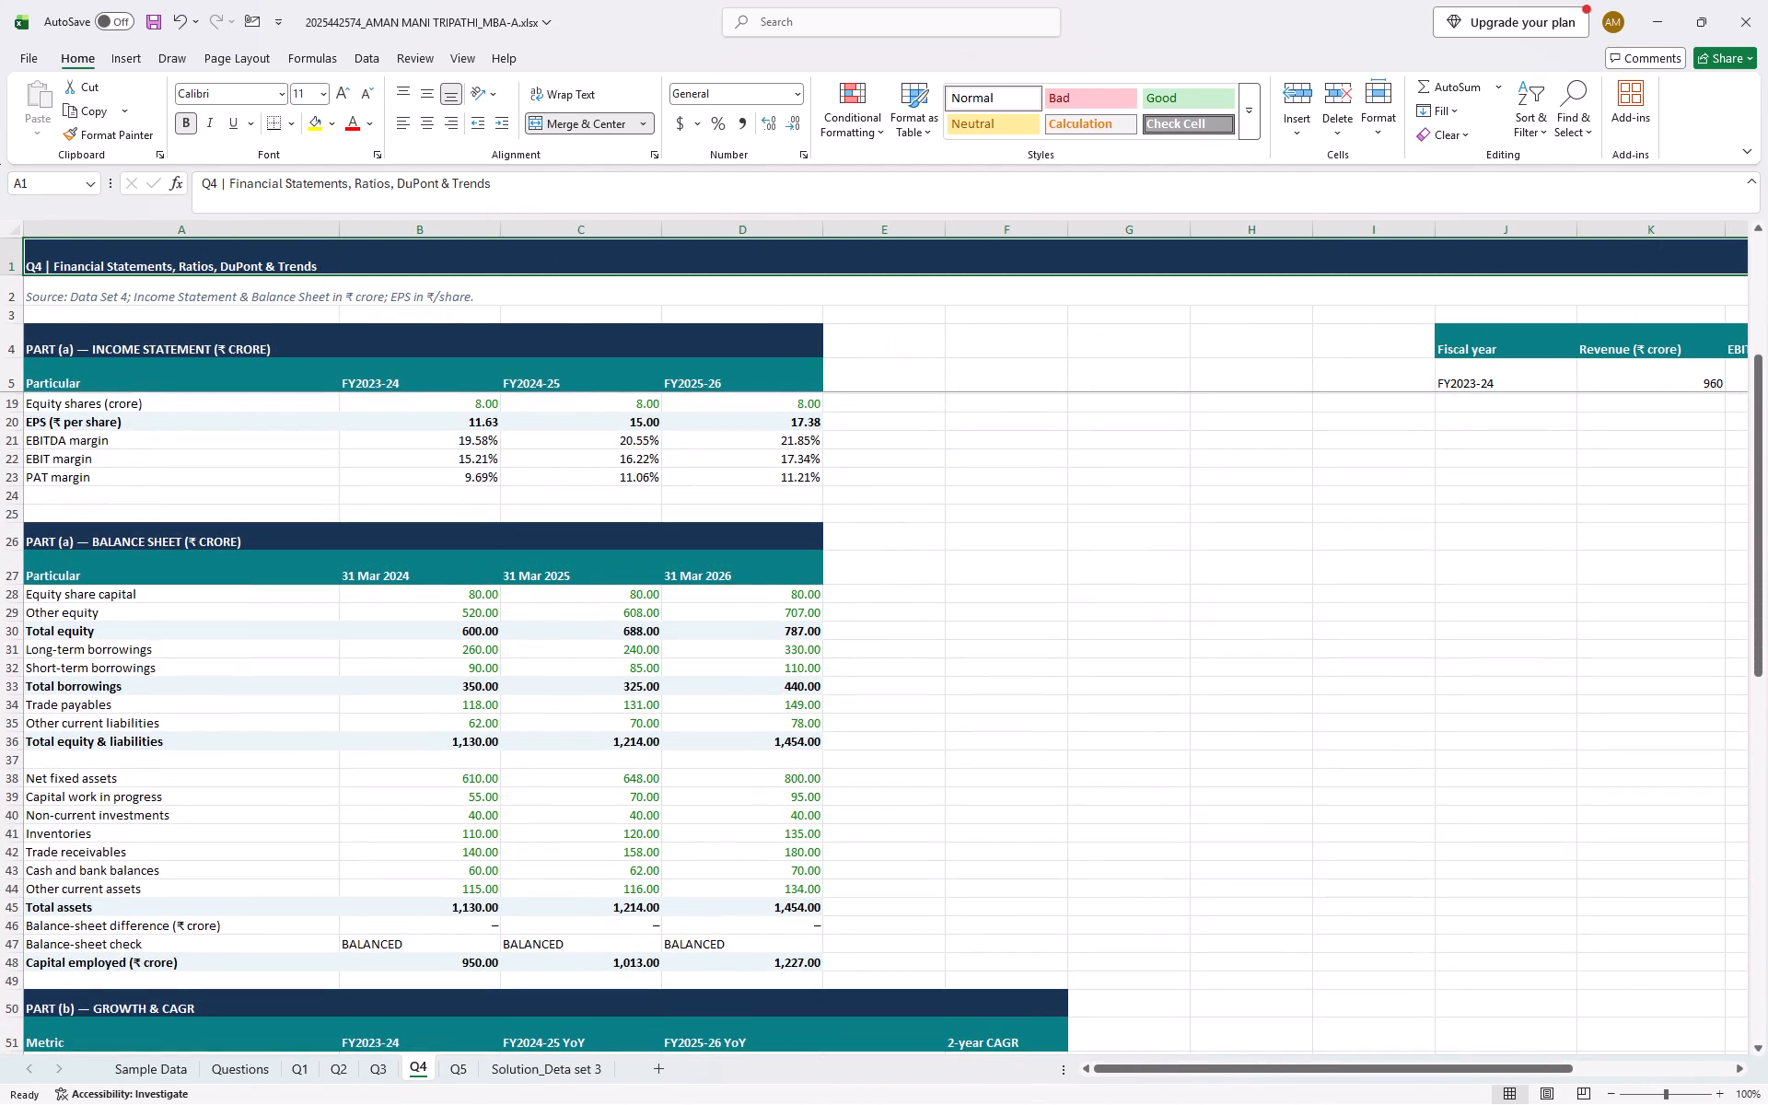
{"action": "scroll", "coordinate": [1008, 565], "scroll_direction": "down", "scroll_amount": 6}
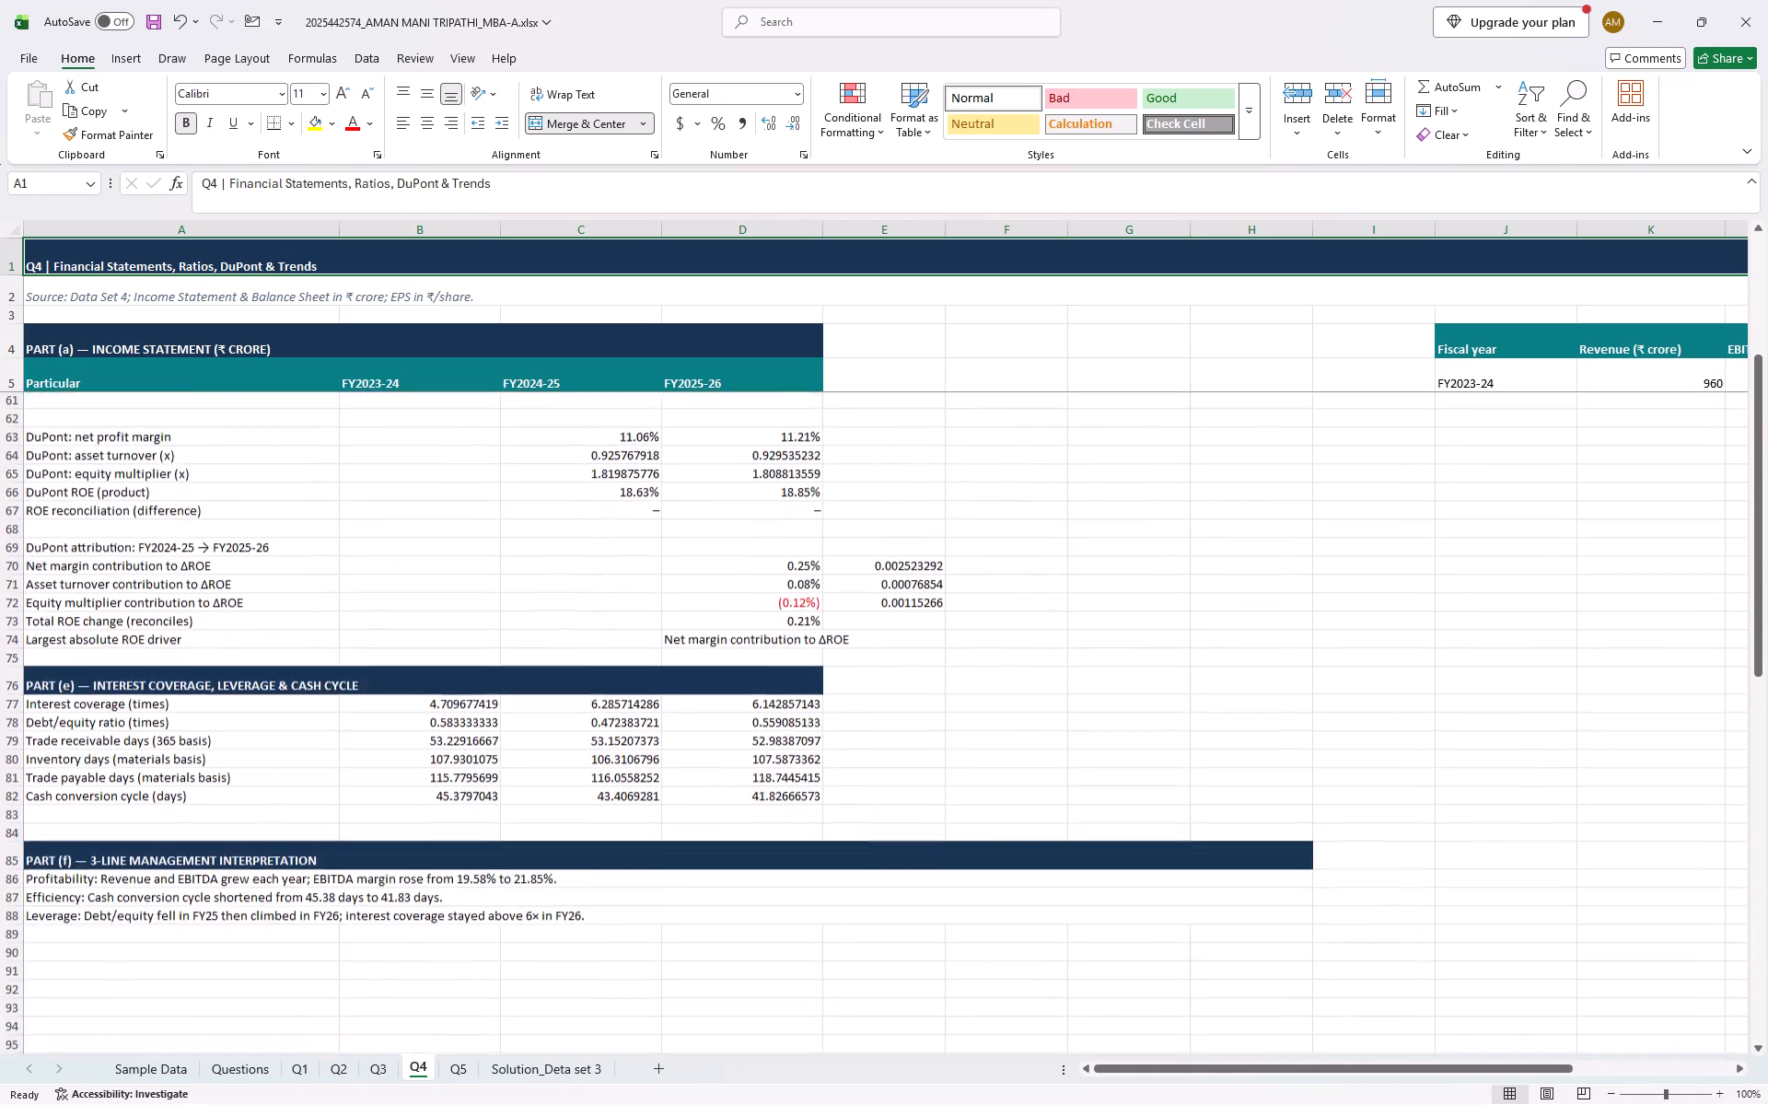
{"action": "scroll", "coordinate": [1008, 565], "scroll_direction": "down", "scroll_amount": 4}
{"action": "scroll", "coordinate": [1008, 565], "scroll_direction": "up", "scroll_amount": 6}
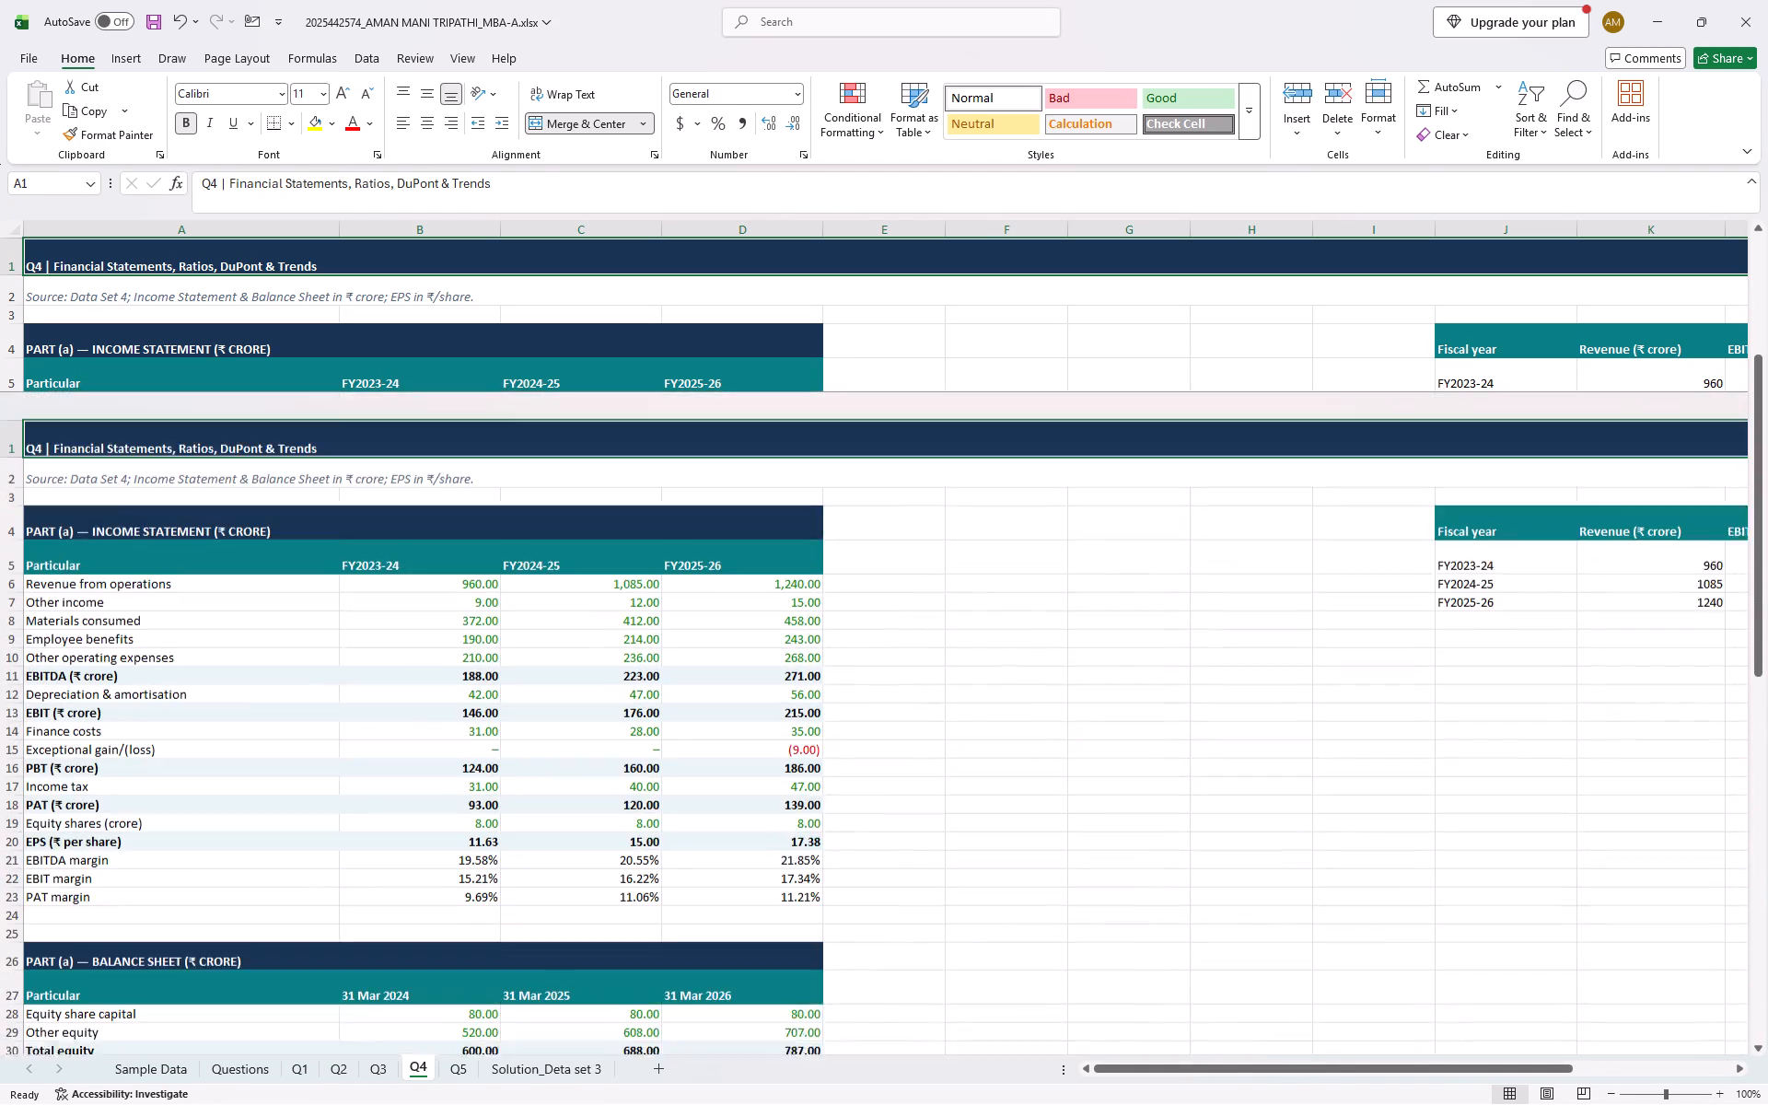
{"action": "scroll", "coordinate": [1008, 565], "scroll_direction": "up", "scroll_amount": 1}
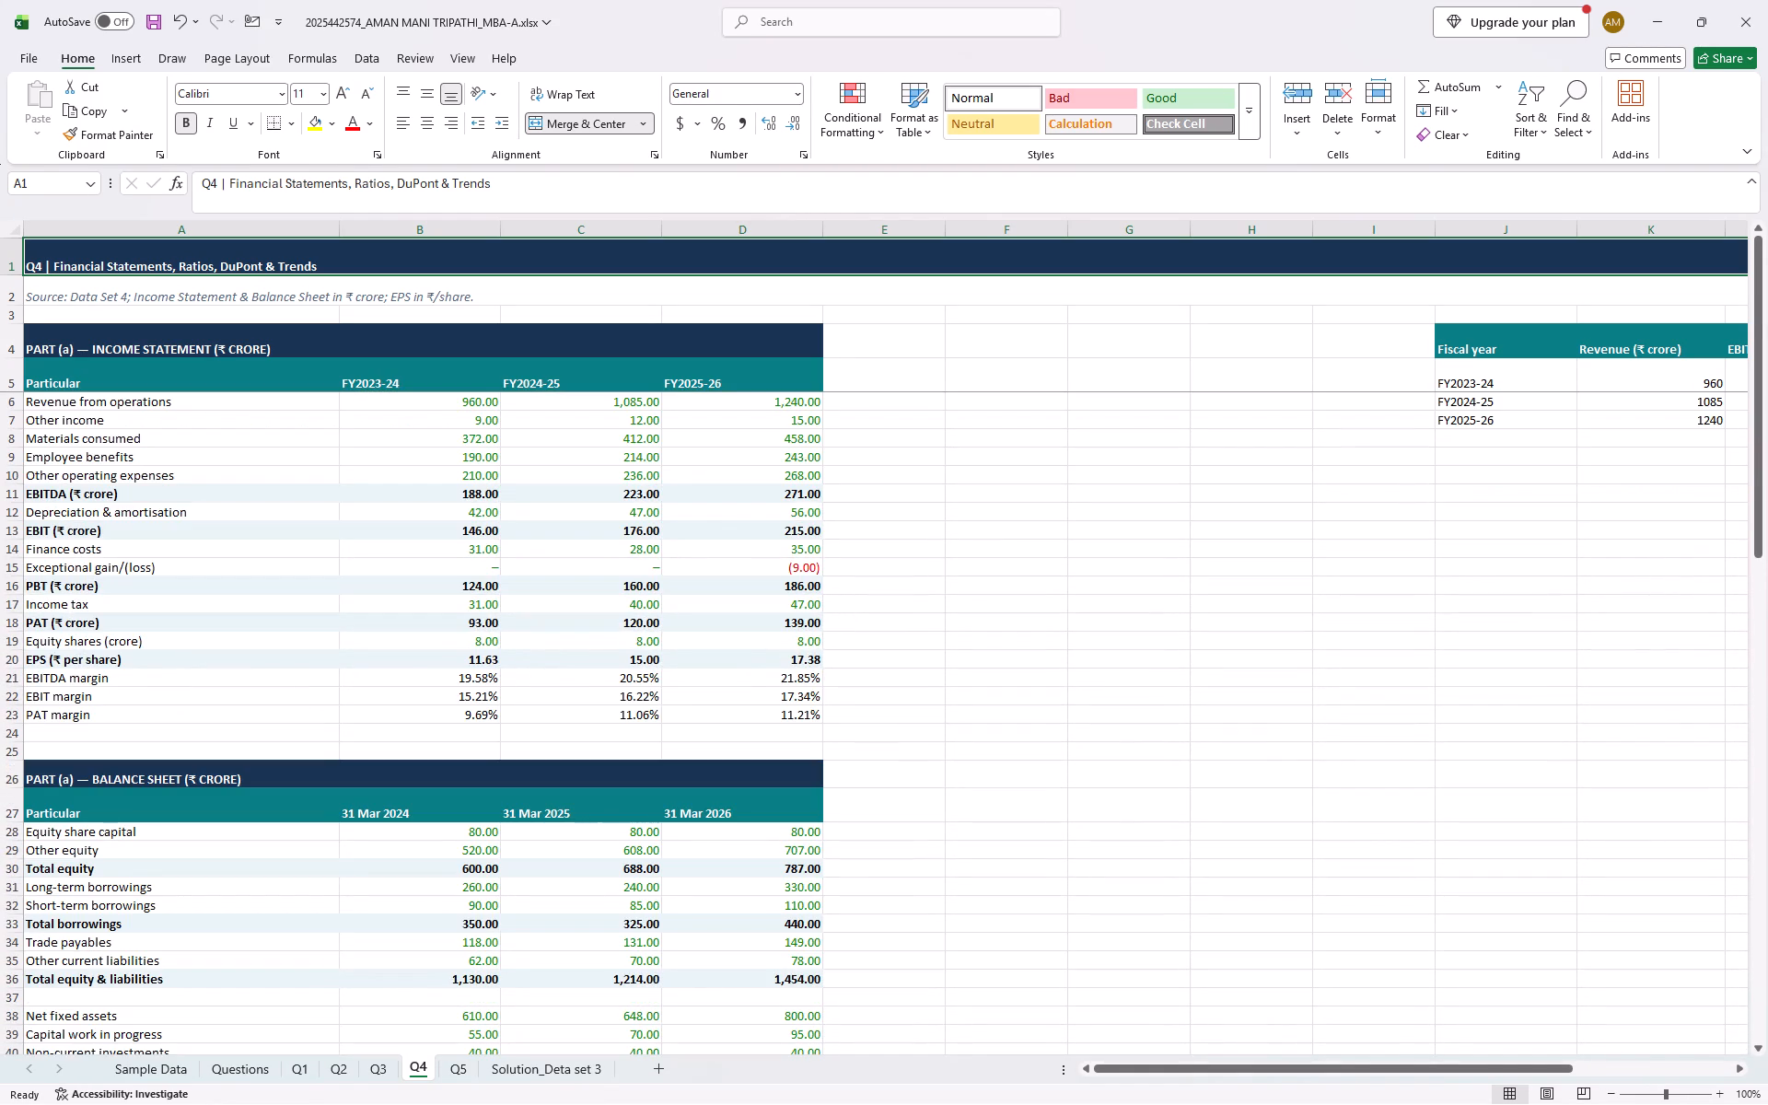
Examine the Q3 sheet's term loan amortisation schedule and lender comparison.
{"action": "left_click", "coordinate": [381, 1076]}
{"action": "scroll", "coordinate": [741, 742], "scroll_direction": "down", "scroll_amount": 1}
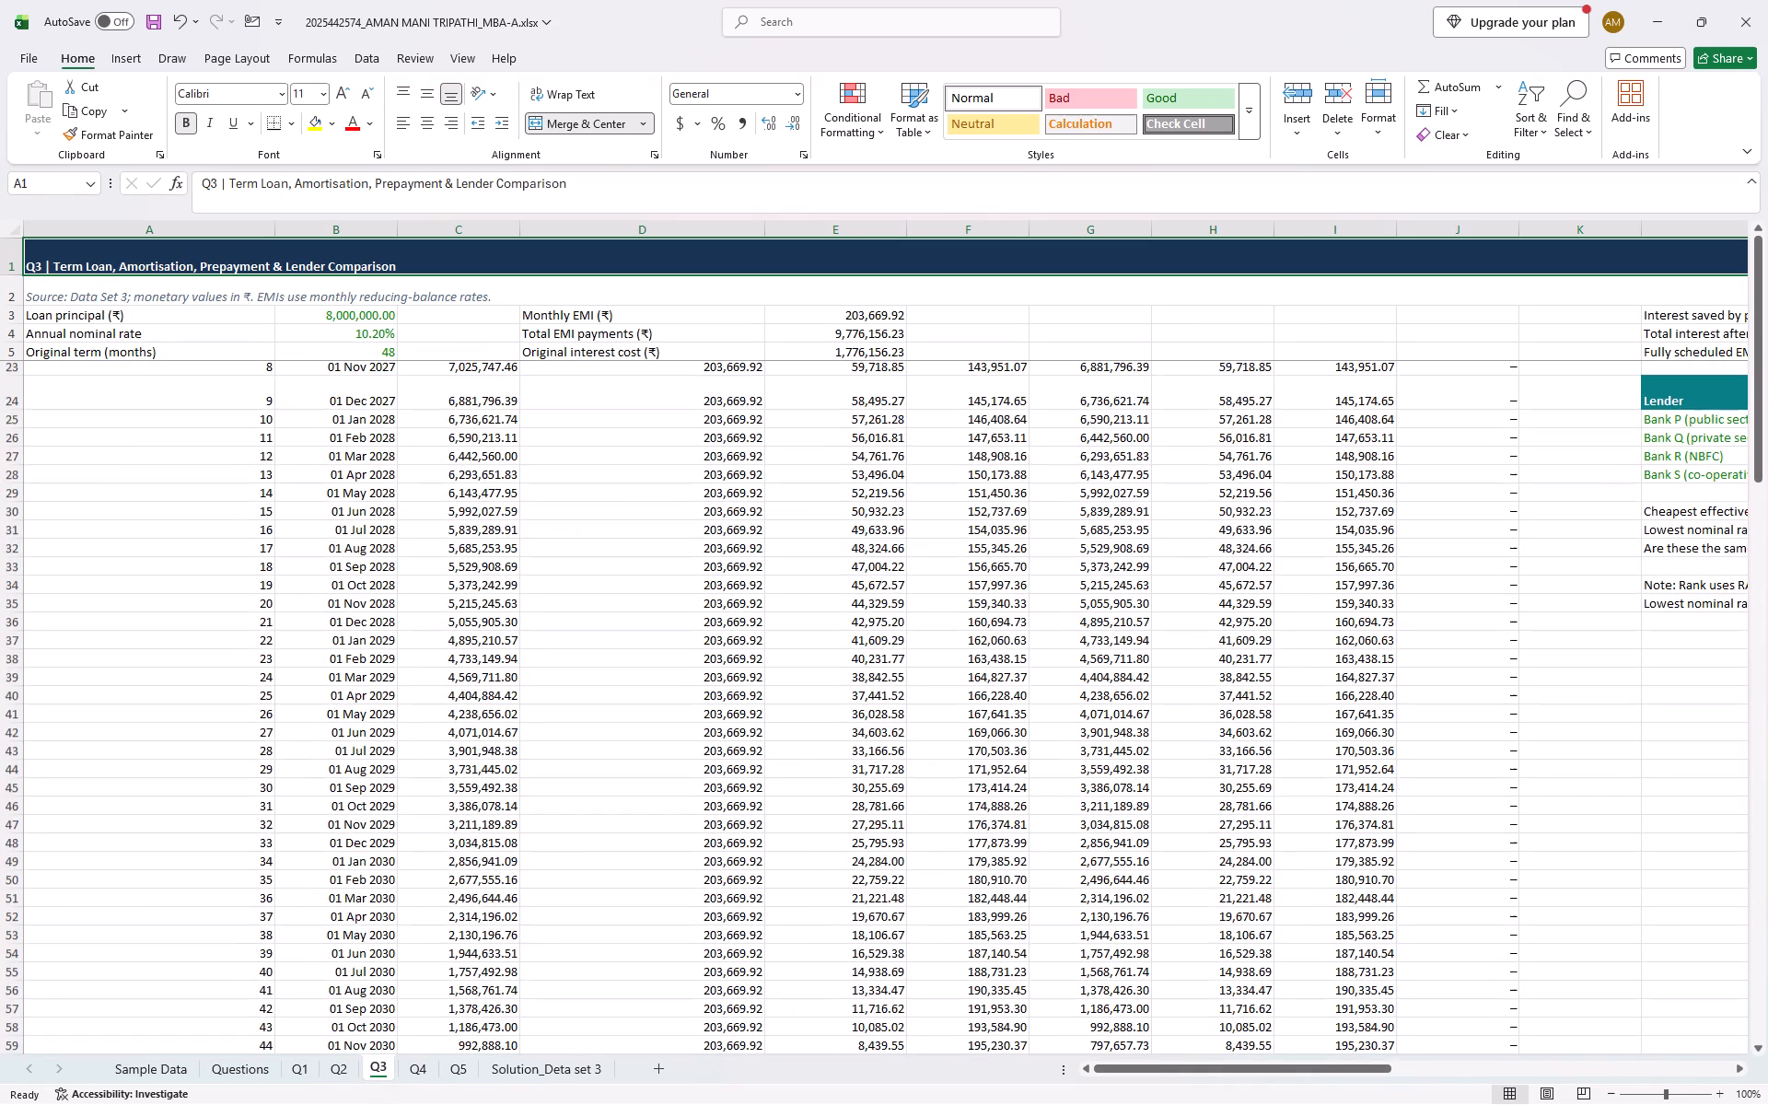
Look through the rest of the Q3 sheet's original amortisation schedule and the part-prepayment schedule down to its total row.
{"action": "scroll", "coordinate": [741, 742], "scroll_direction": "down", "scroll_amount": 1}
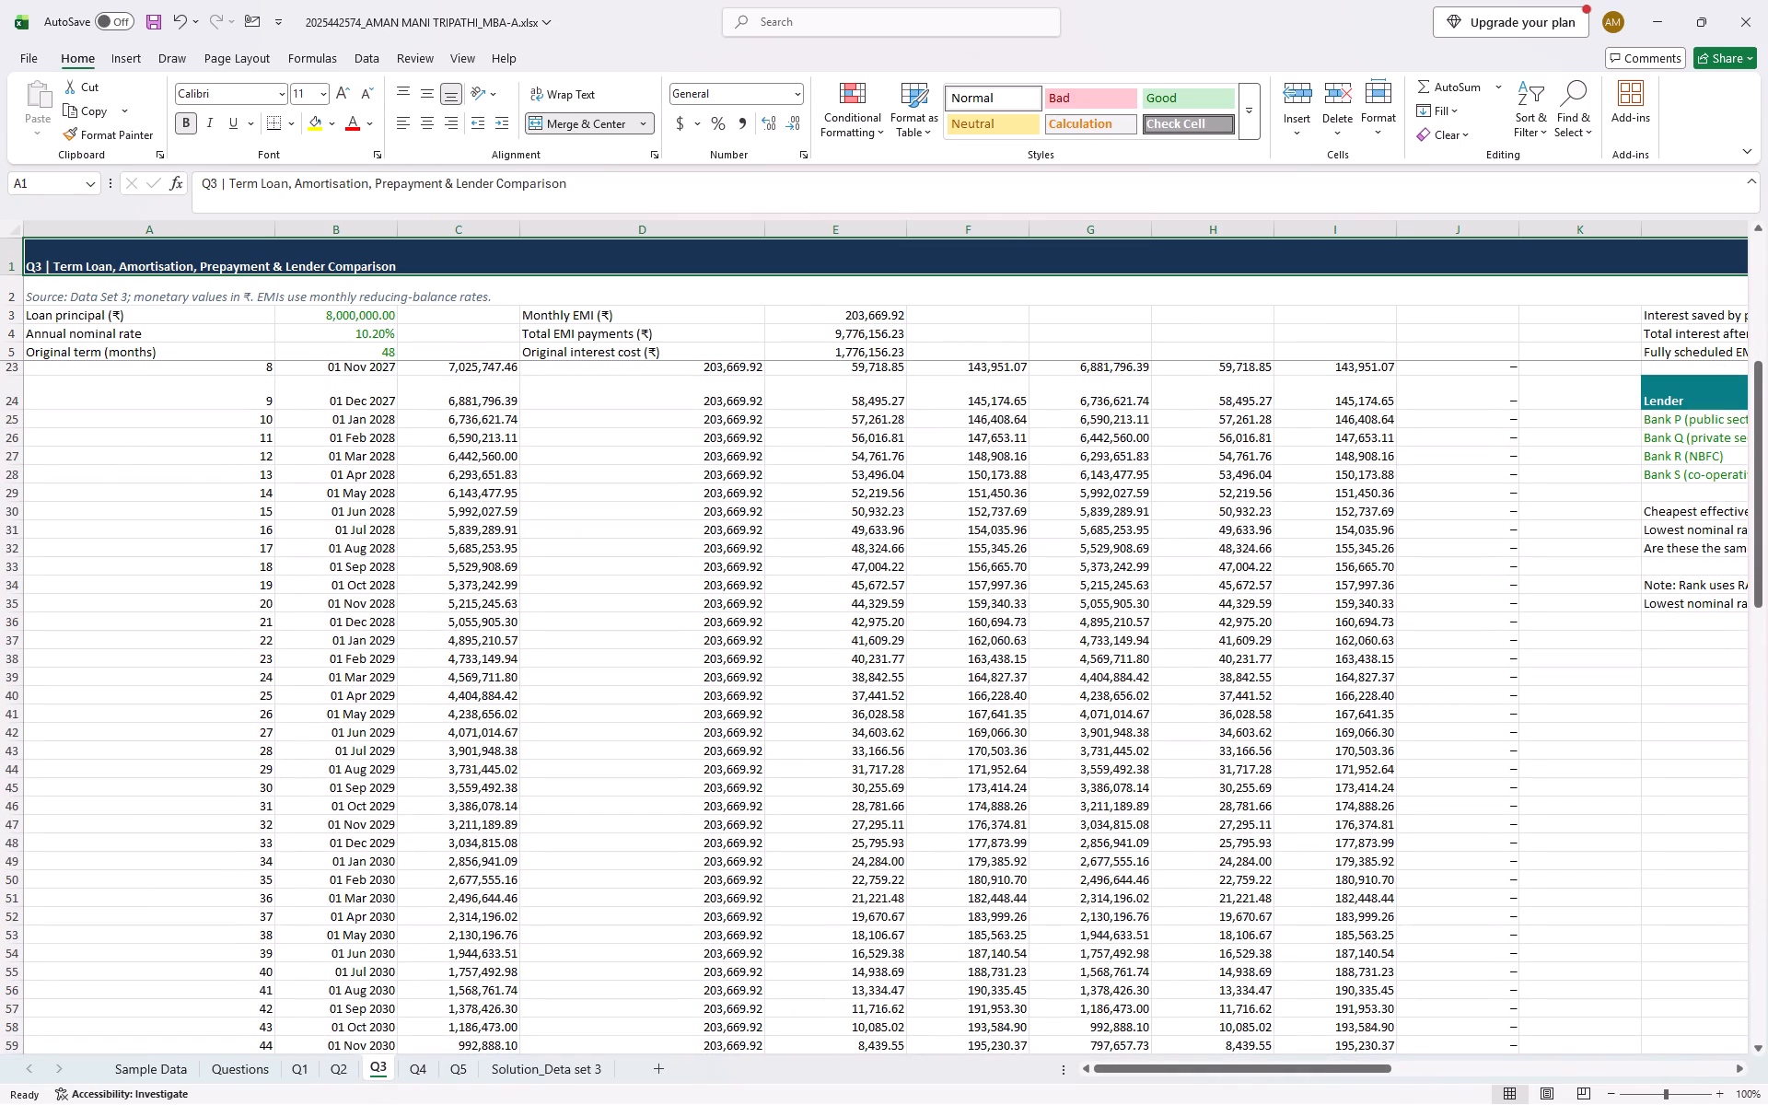
{"action": "scroll", "coordinate": [741, 742], "scroll_direction": "down", "scroll_amount": 7}
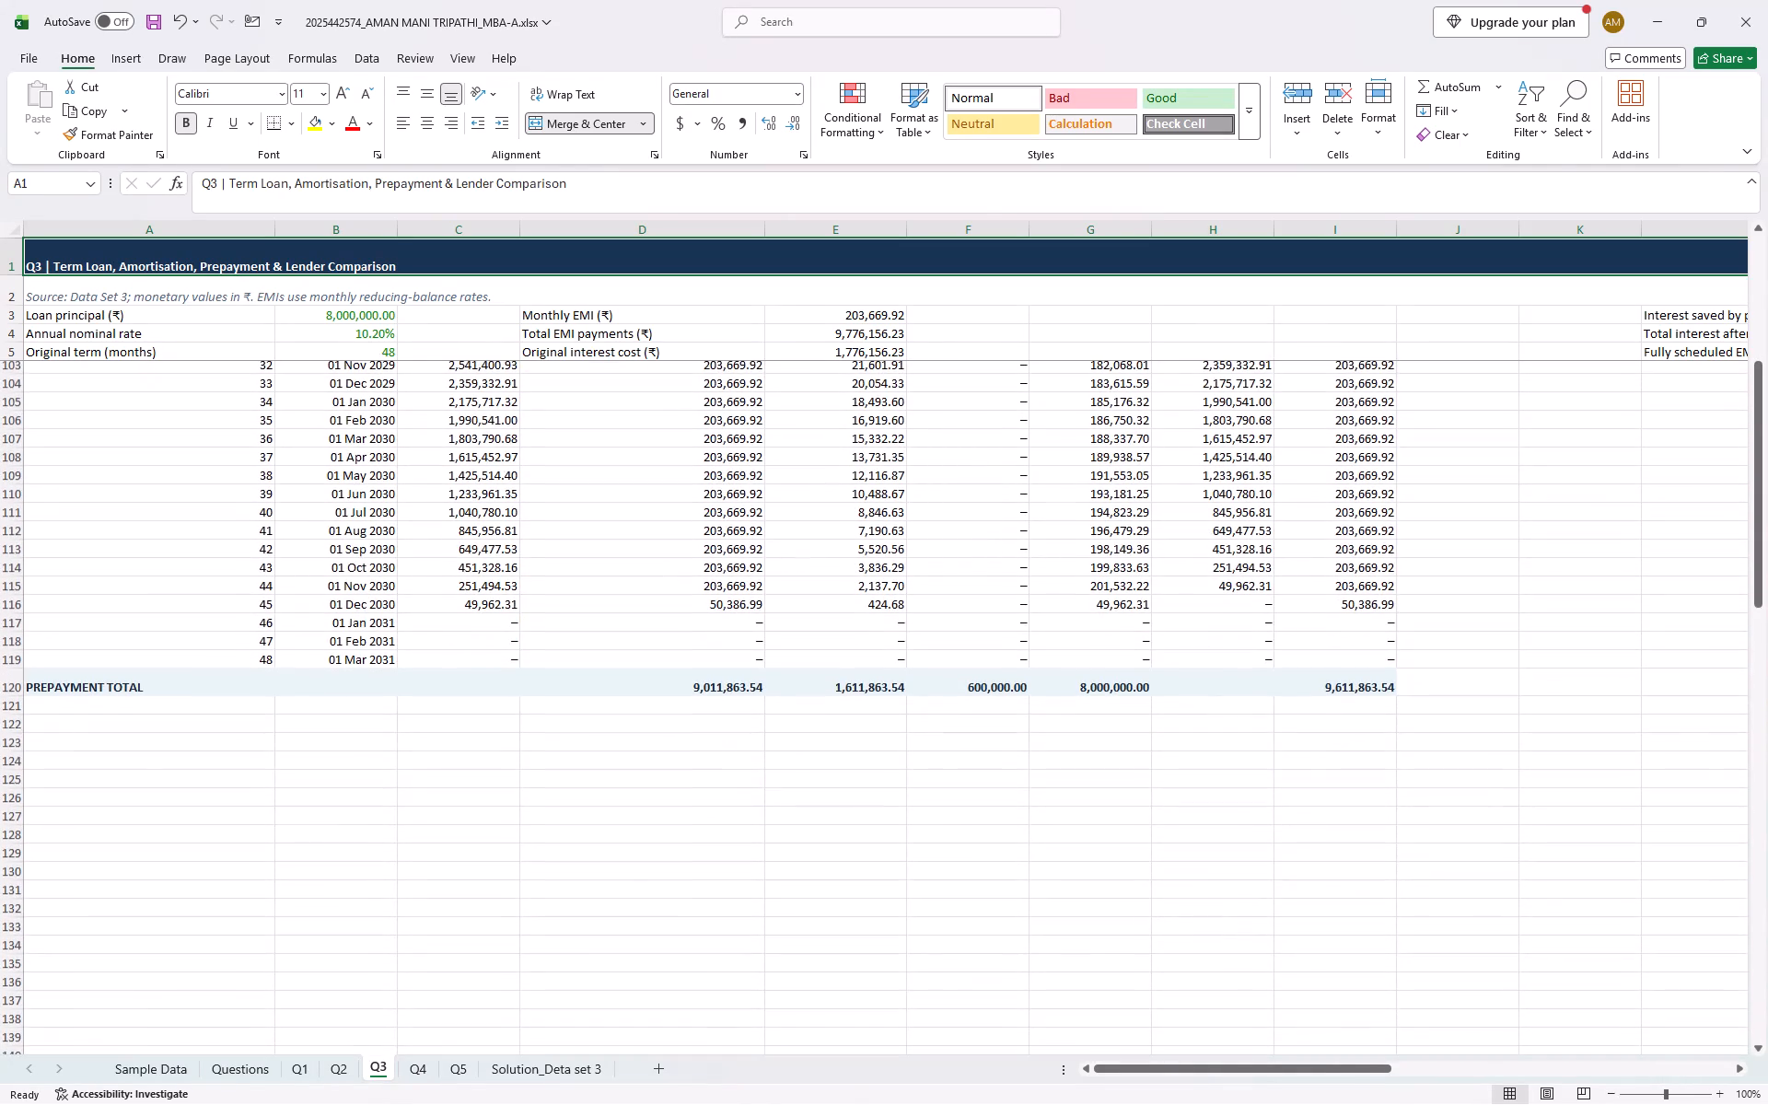
{"action": "scroll", "coordinate": [741, 742], "scroll_direction": "down", "scroll_amount": 1}
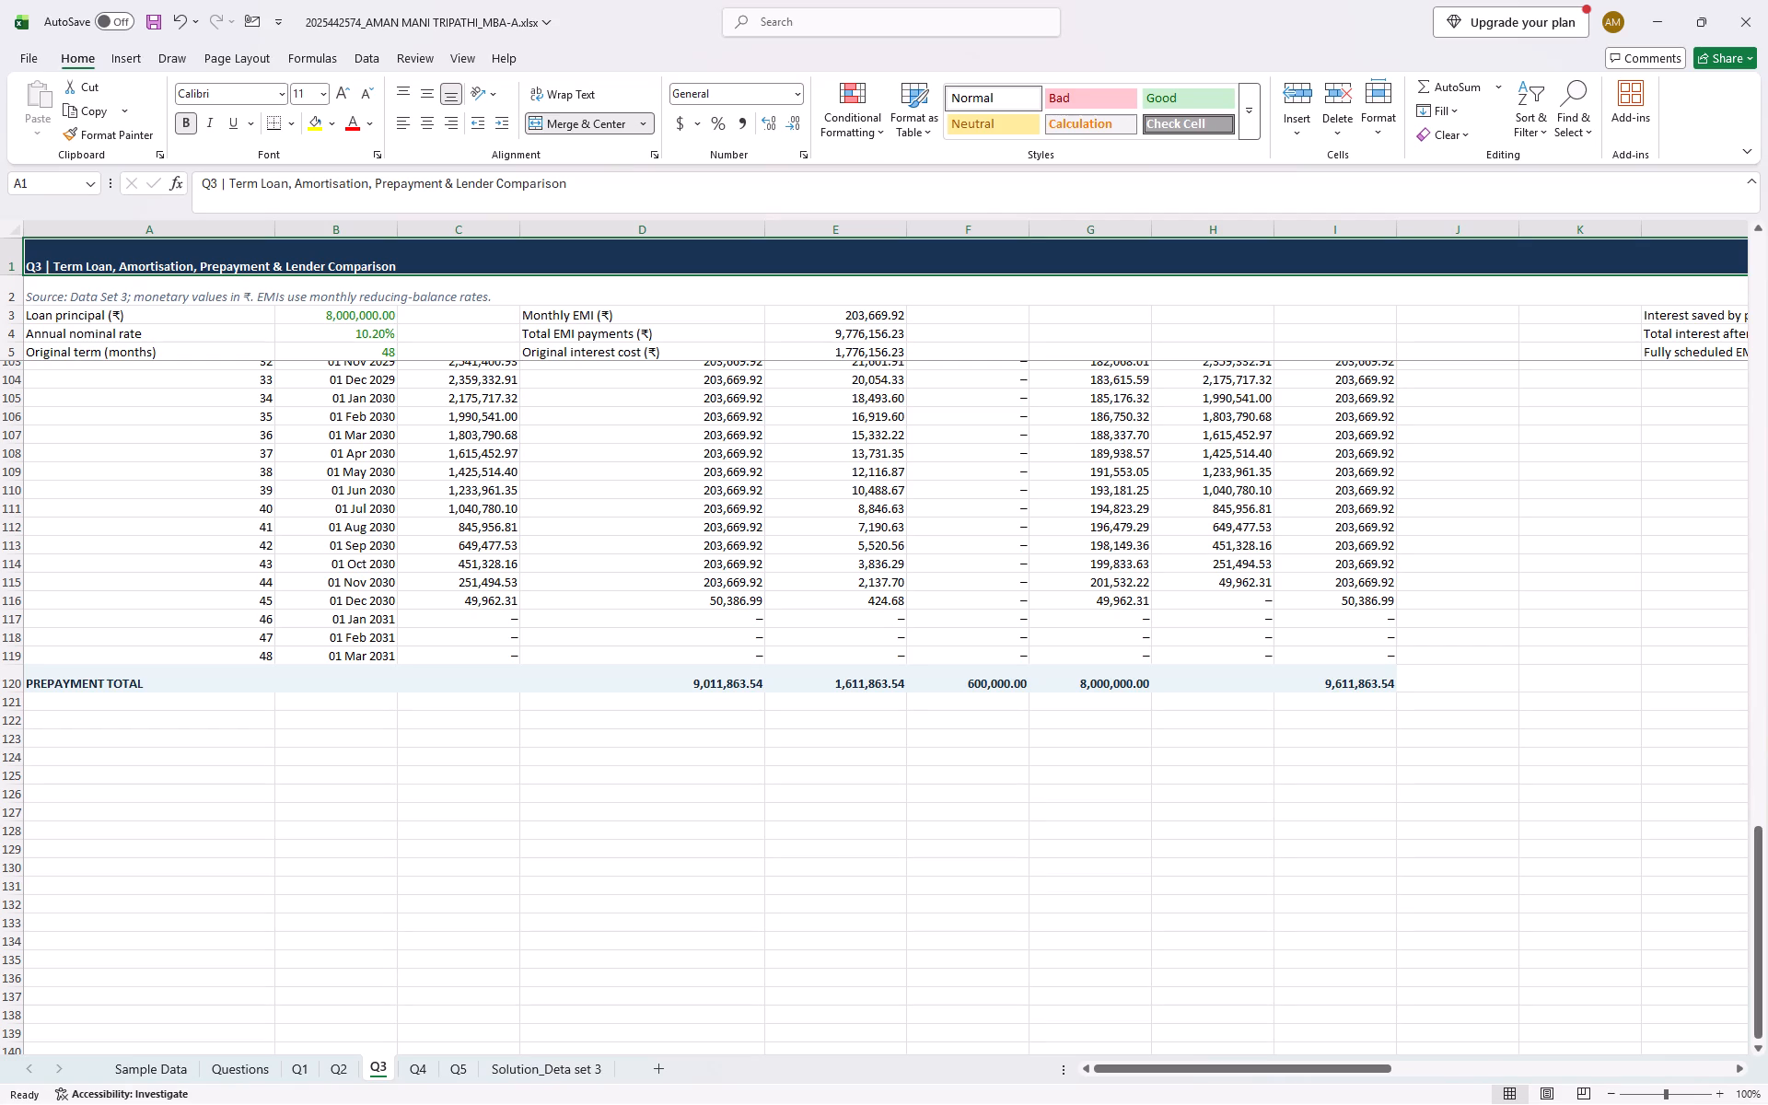
{"action": "scroll", "coordinate": [1142, 690], "scroll_direction": "up", "scroll_amount": 3}
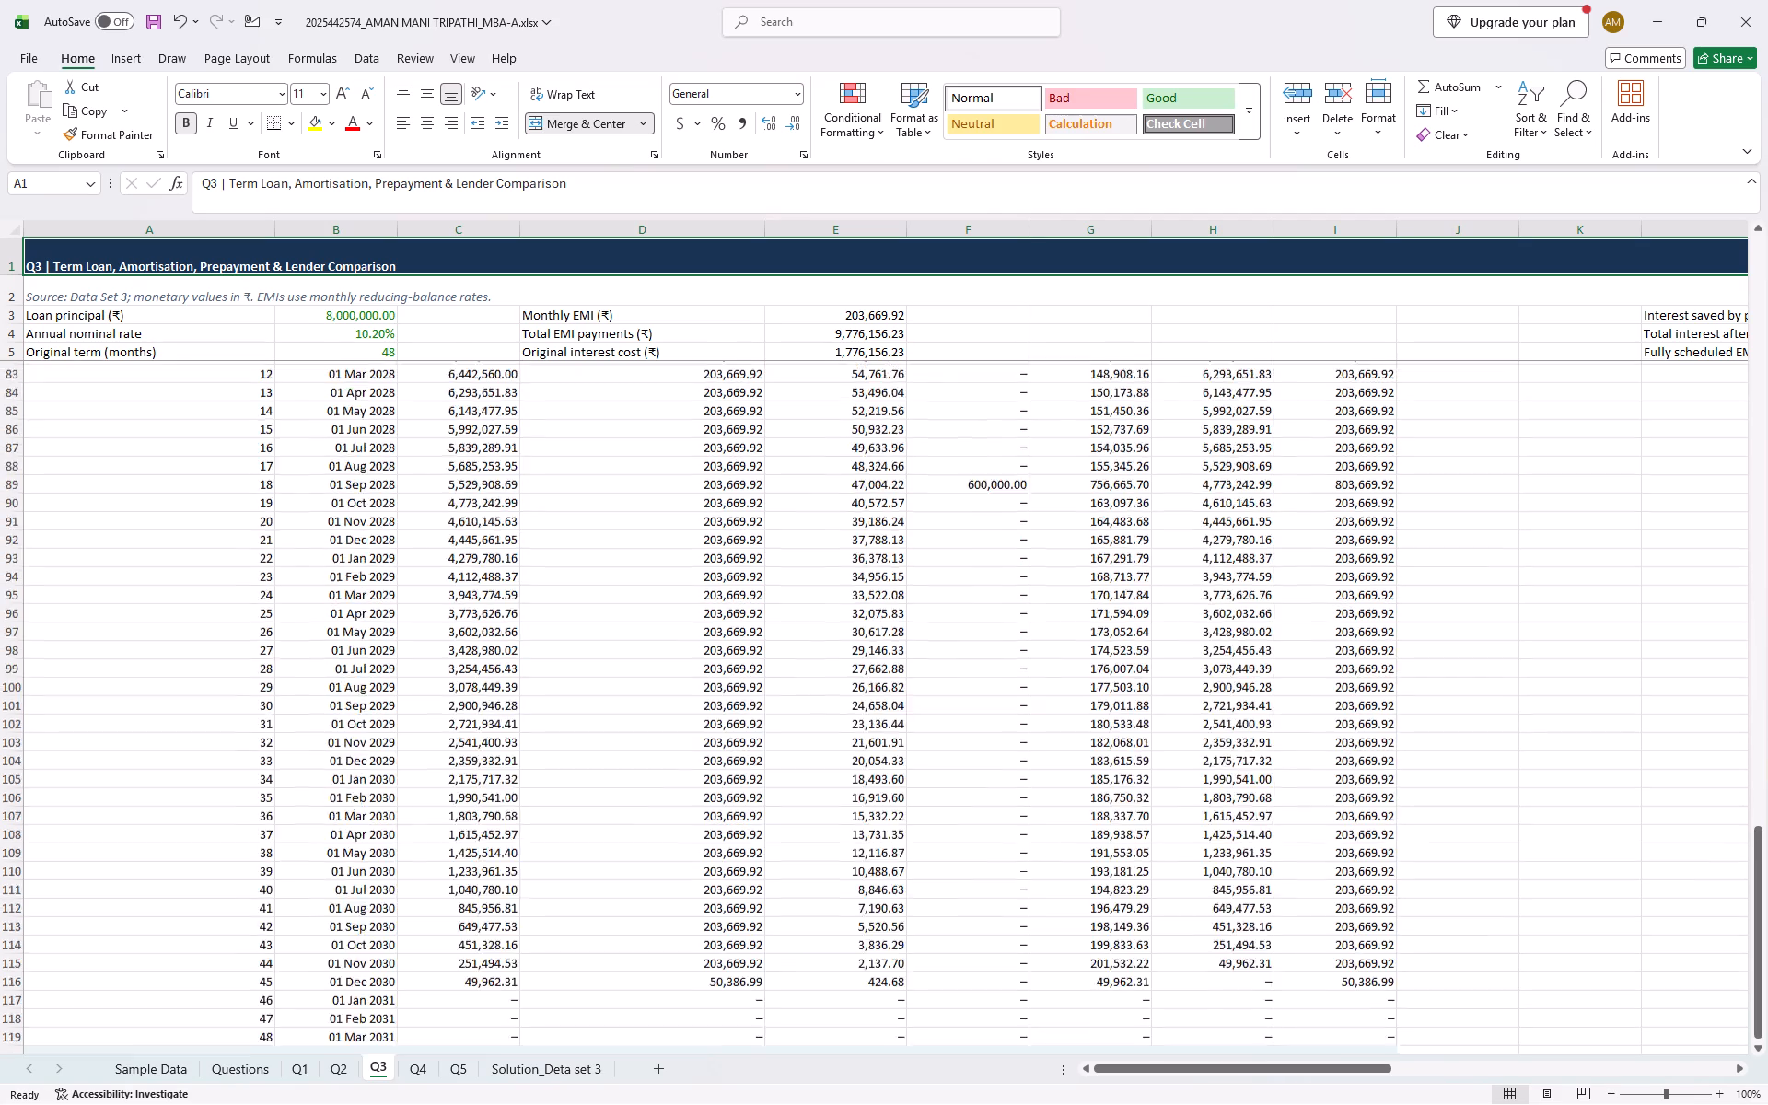
{"action": "scroll", "coordinate": [1142, 690], "scroll_direction": "up", "scroll_amount": 3}
{"action": "scroll", "coordinate": [1142, 690], "scroll_direction": "down", "scroll_amount": 1}
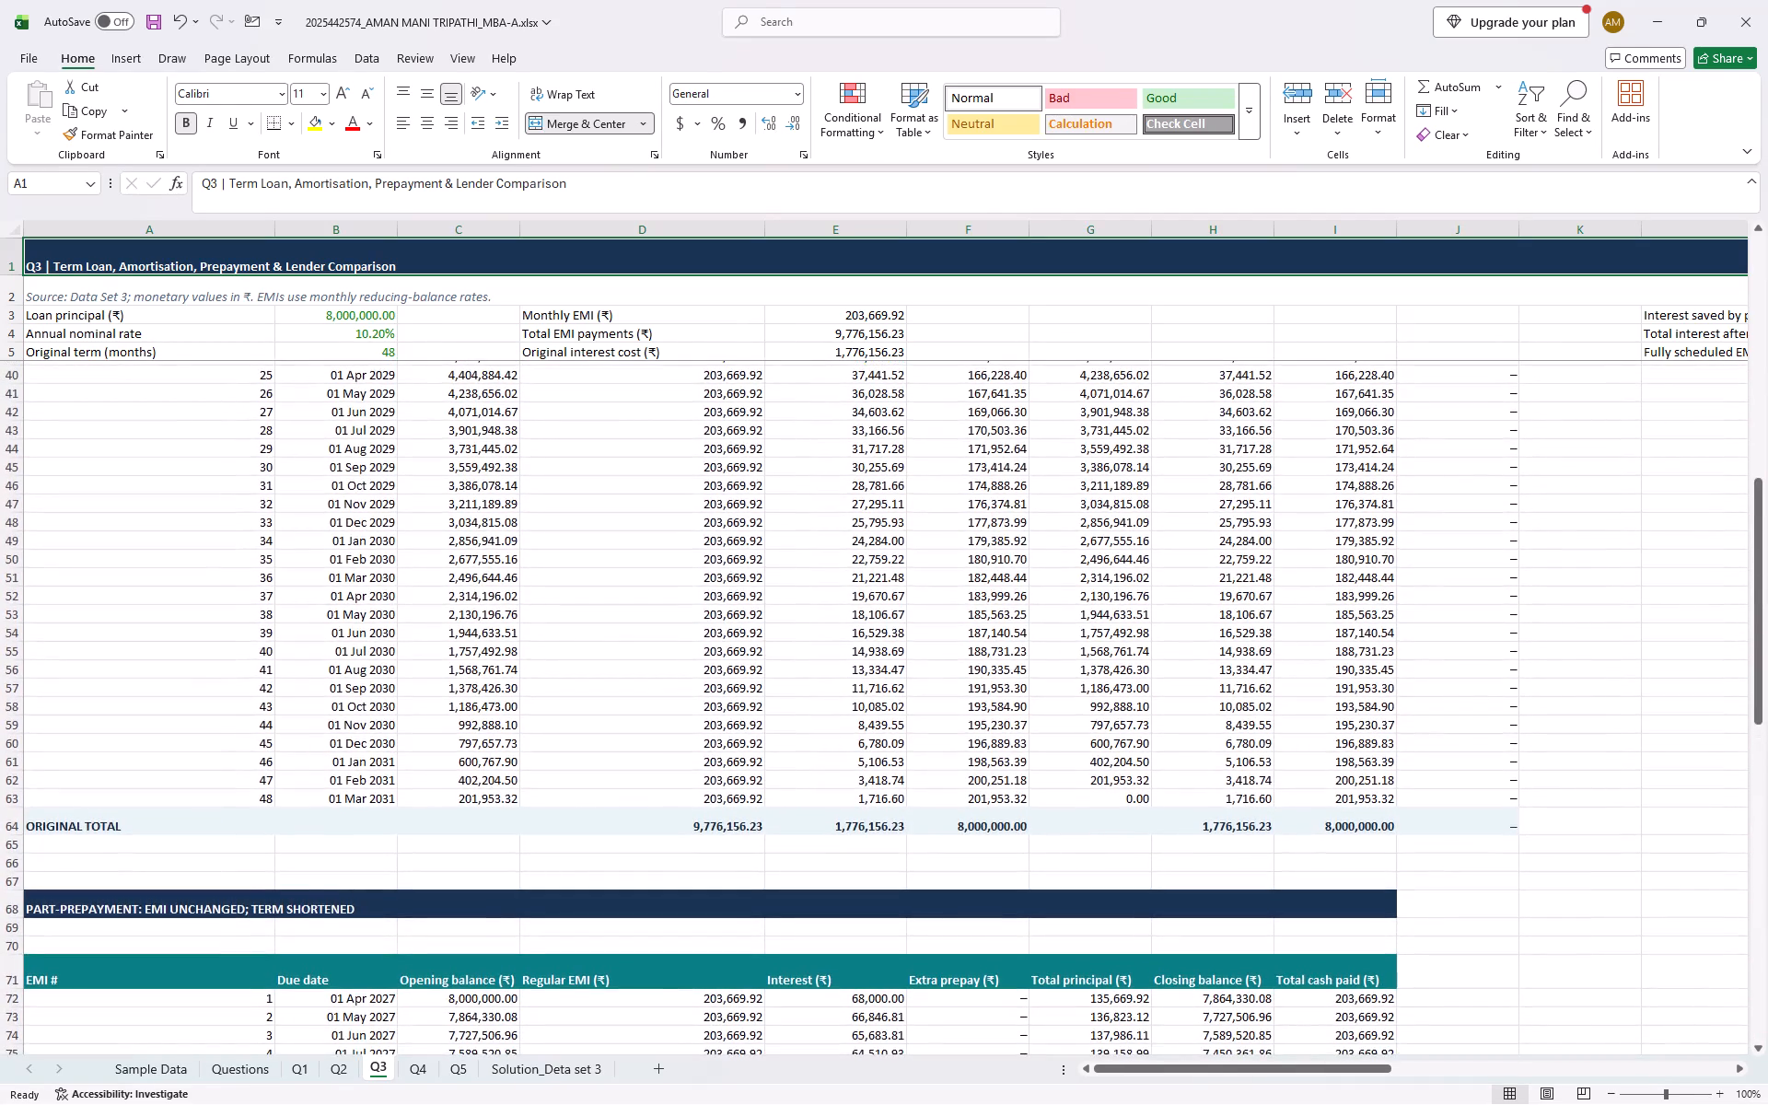
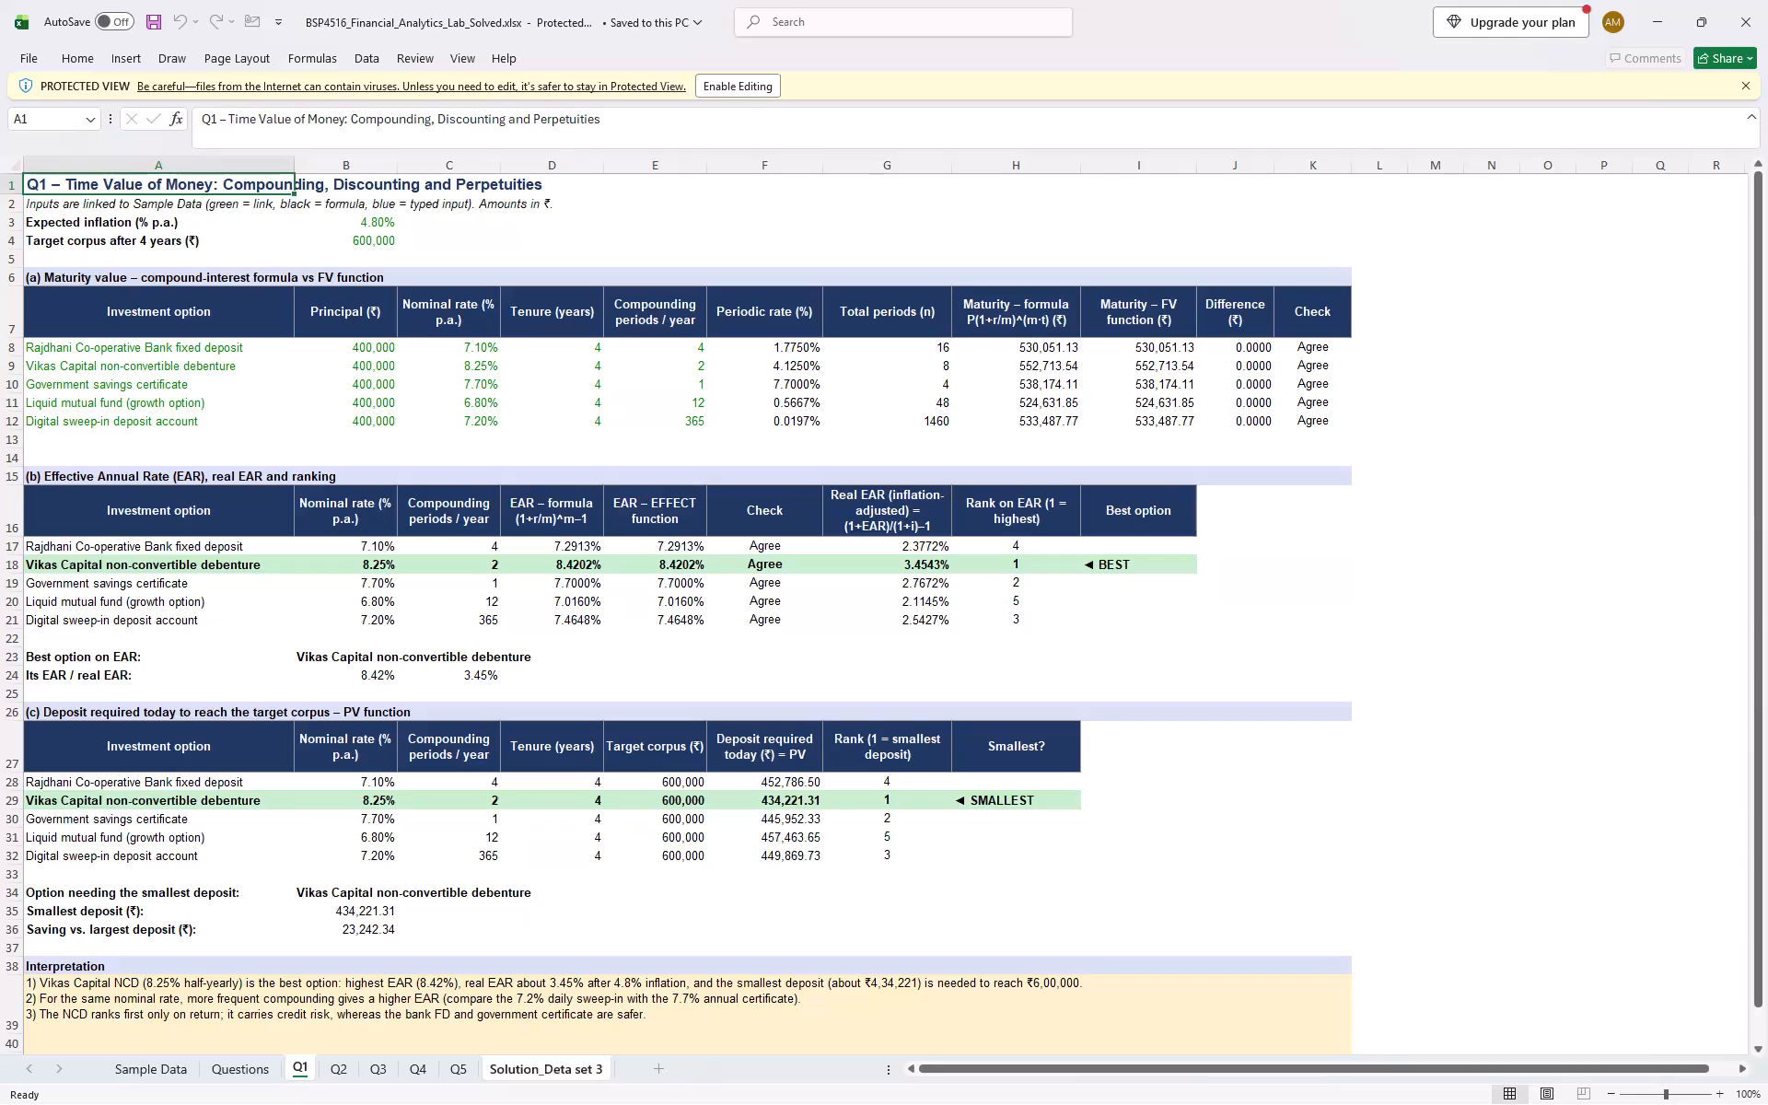
Take the exam workbook out of Protected View to allow editing, keeping the Q1 time value of money sheet open.
{"action": "left_click", "coordinate": [738, 91]}
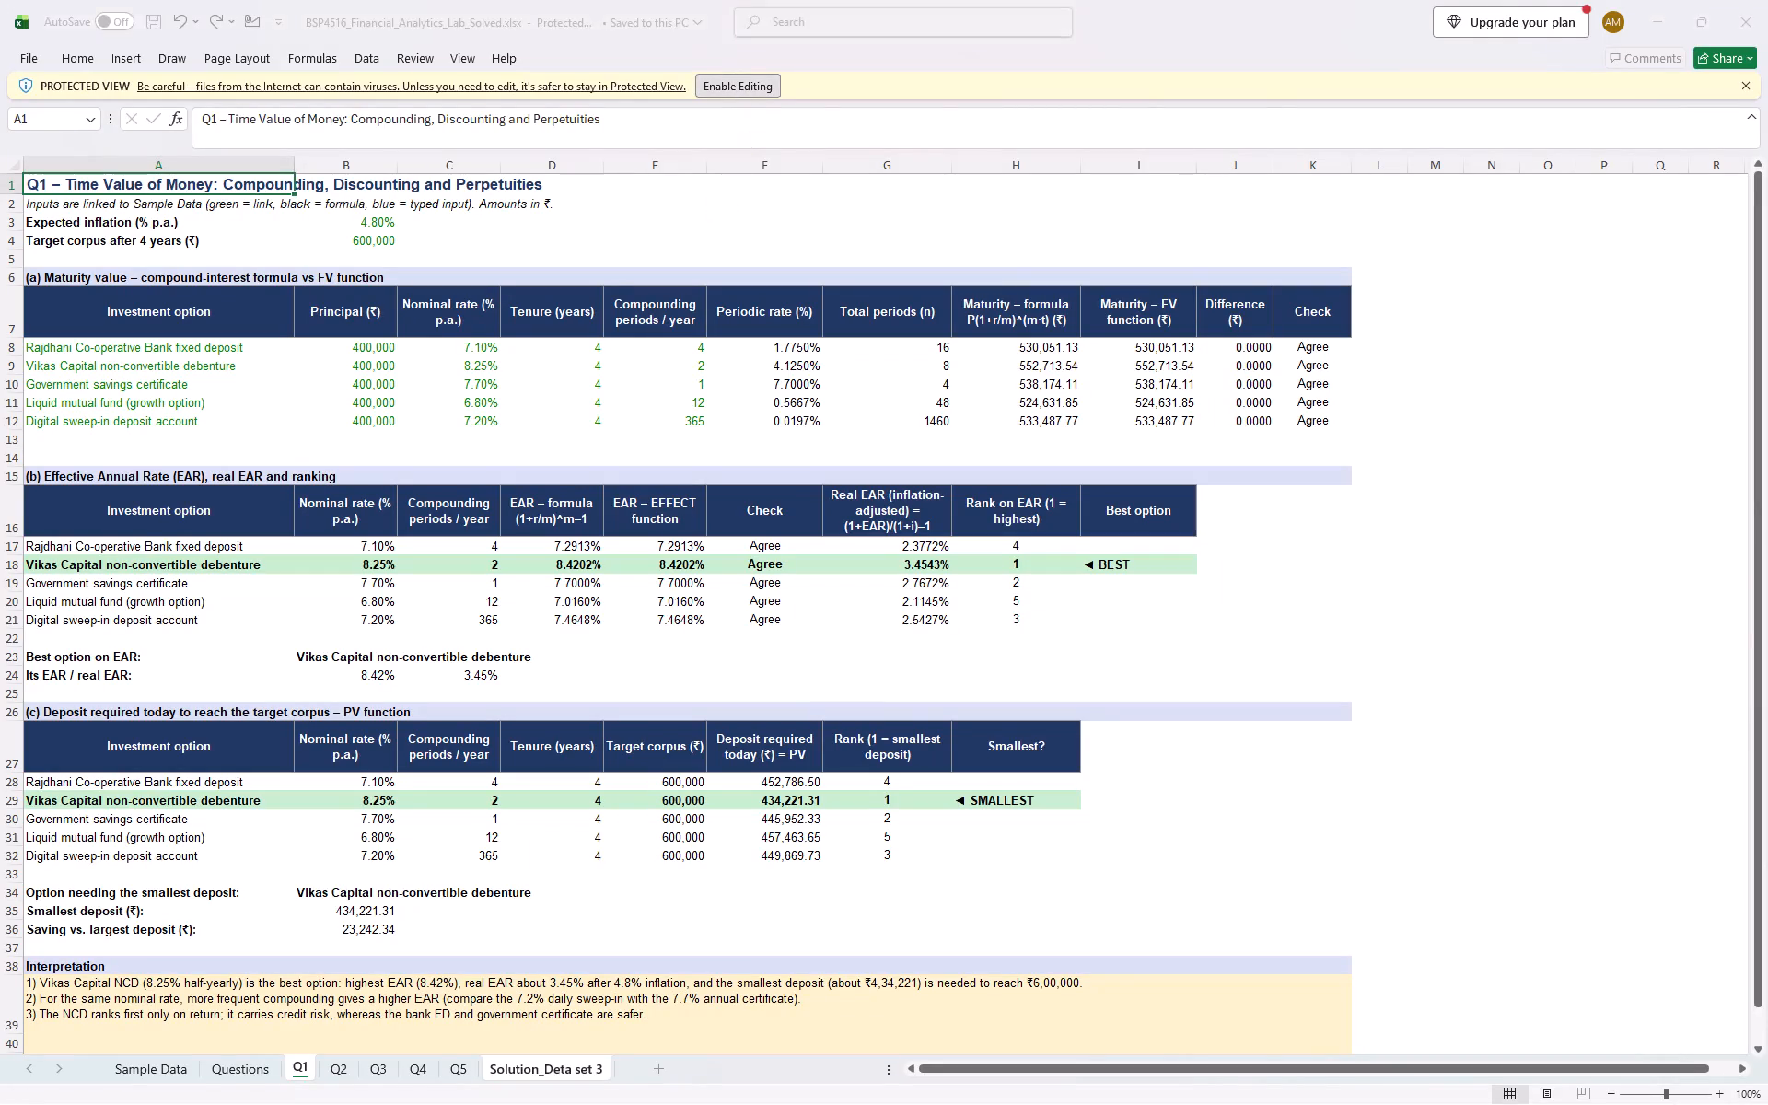
{"action": "scroll", "coordinate": [769, 613], "scroll_direction": "down", "scroll_amount": 5}
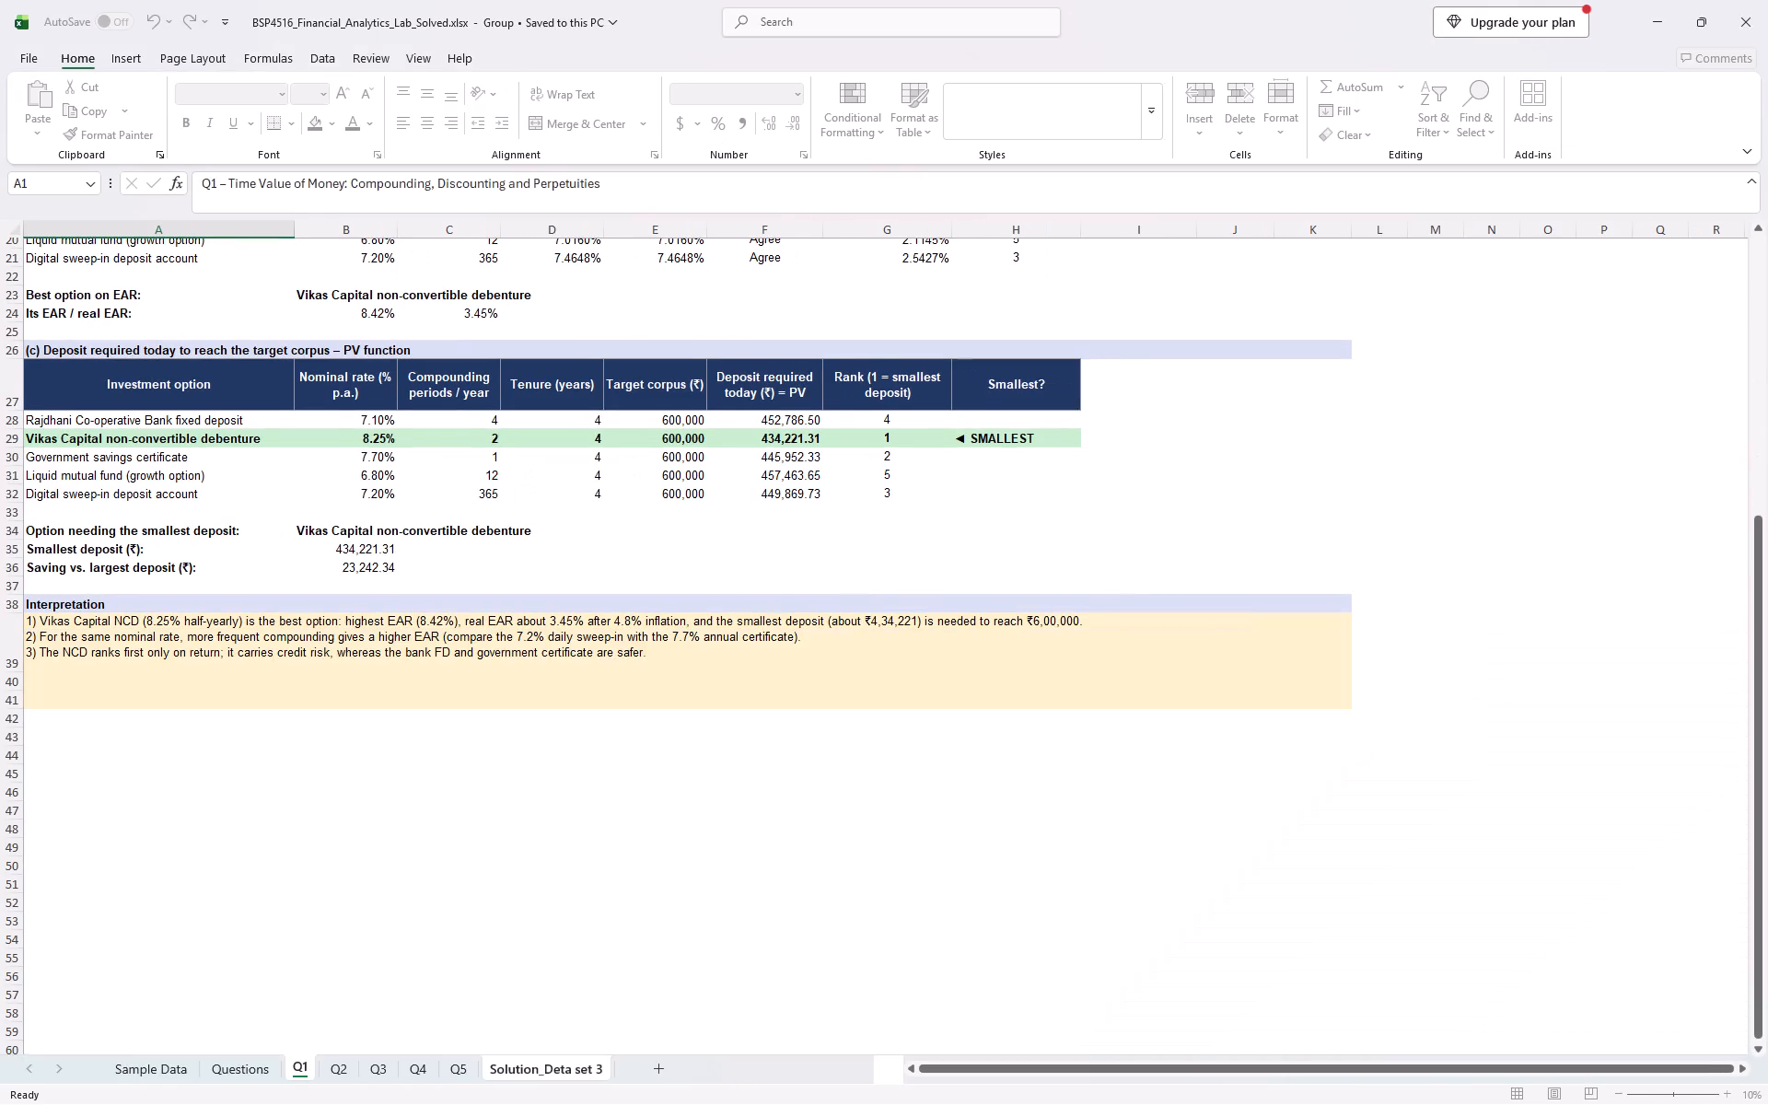
Arrange the BSP4516_Financial_Analytics_Lab_Solved workbook and the student's MBA-A workbook side by side.
{"action": "scroll", "coordinate": [769, 613], "scroll_direction": "down", "scroll_amount": 1}
{"action": "key", "text": "super+Right"}
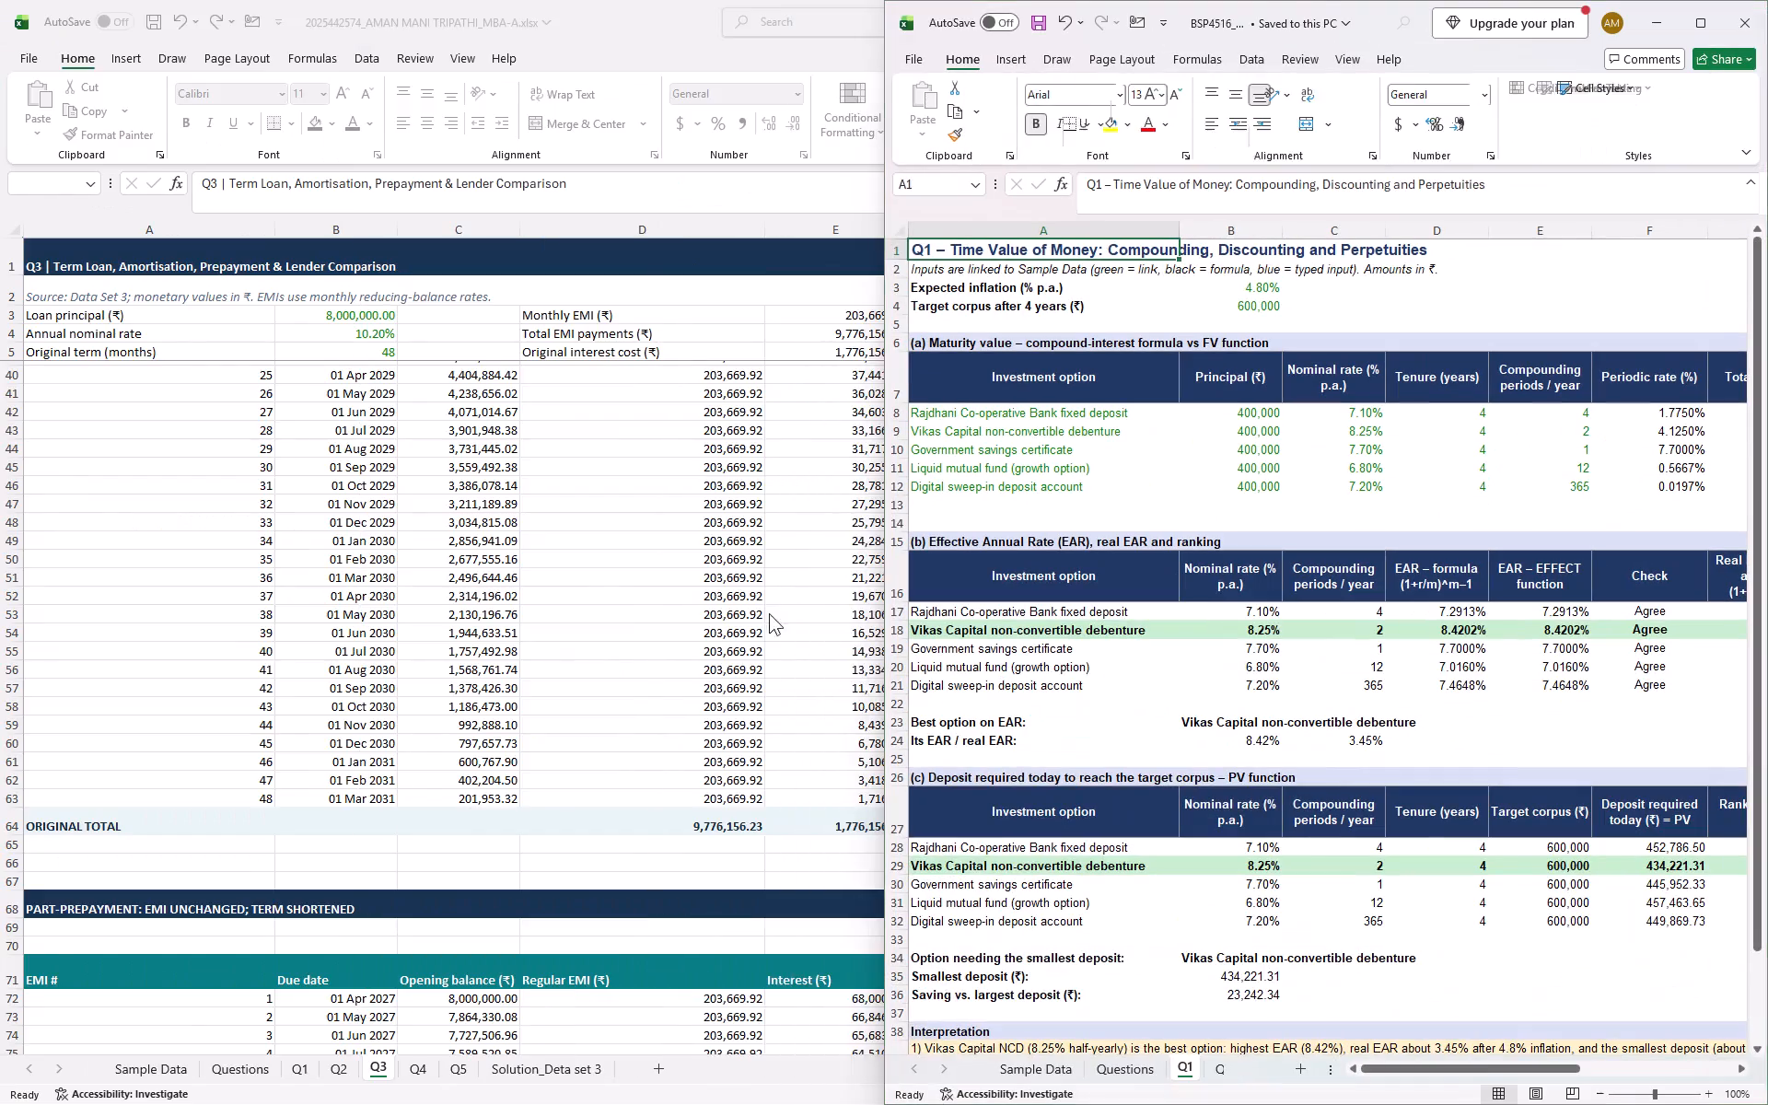
{"action": "left_click", "coordinate": [552, 573]}
{"action": "key", "text": "super+Left"}
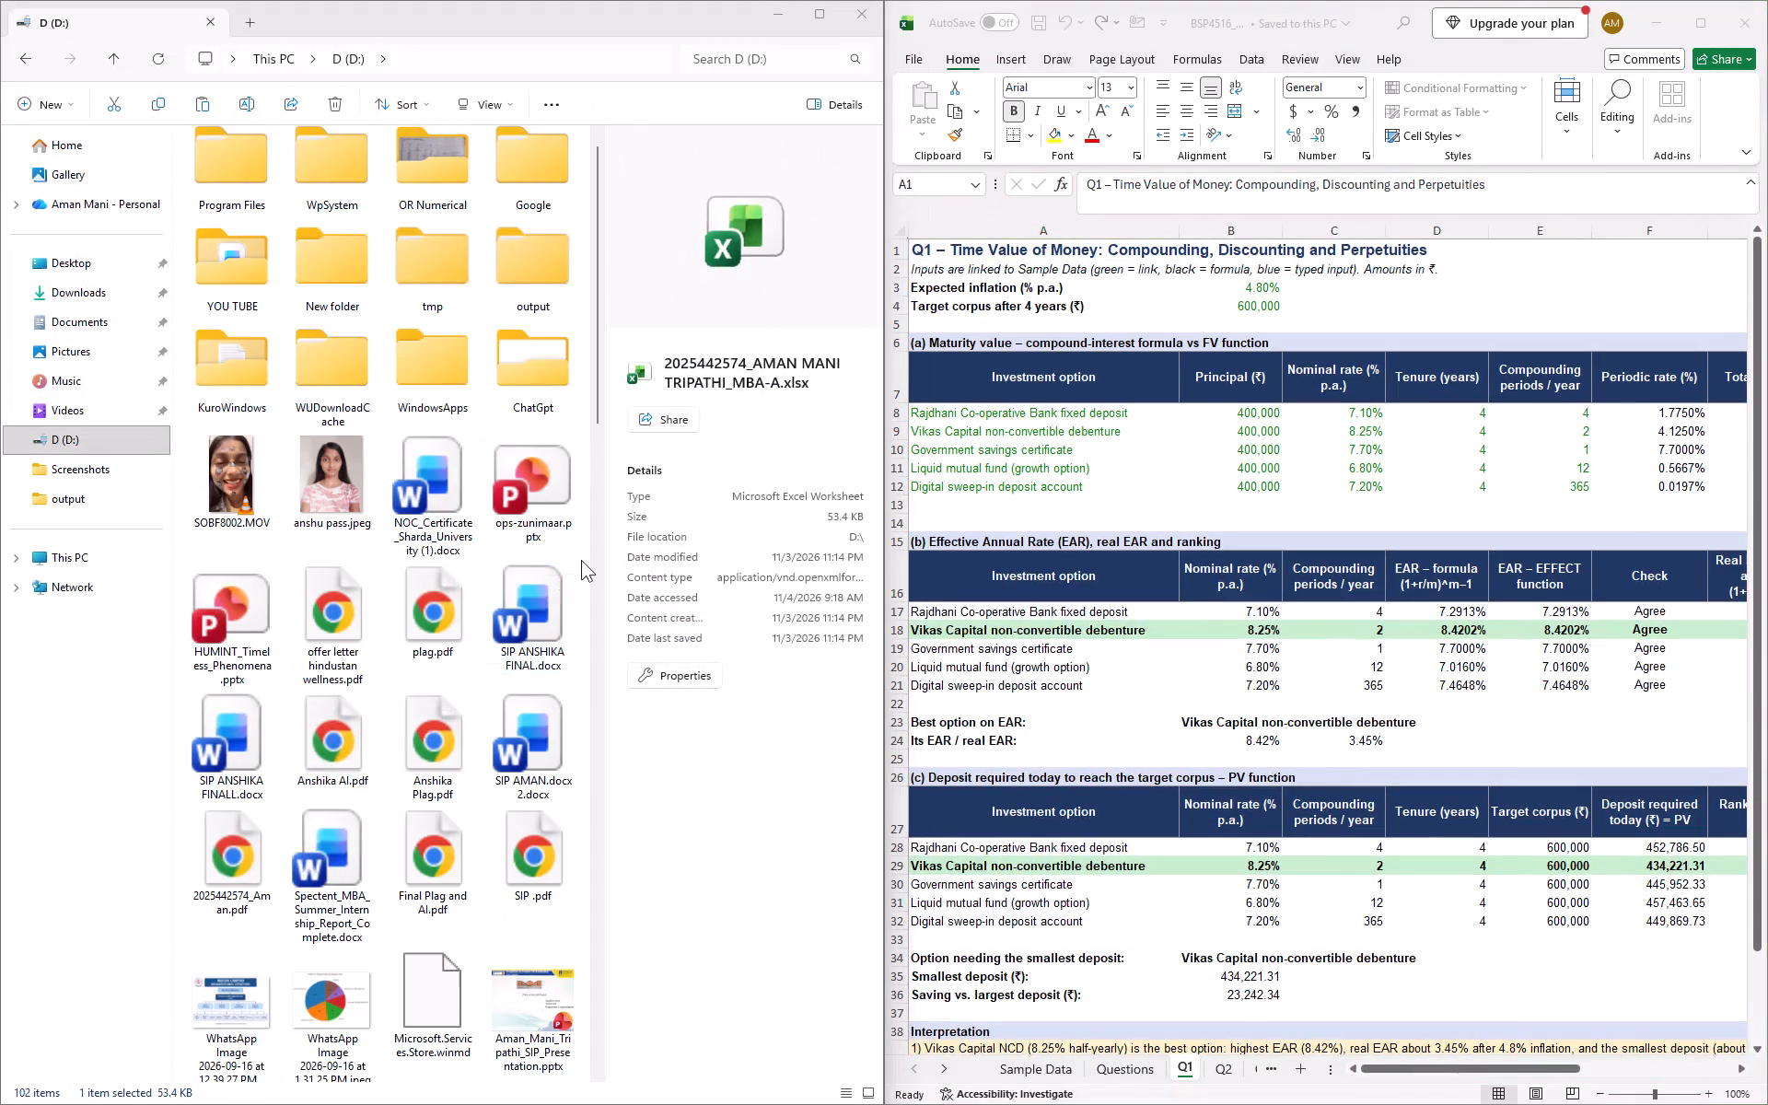
{"action": "key", "text": "super+Right"}
{"action": "left_click", "coordinate": [778, 17]}
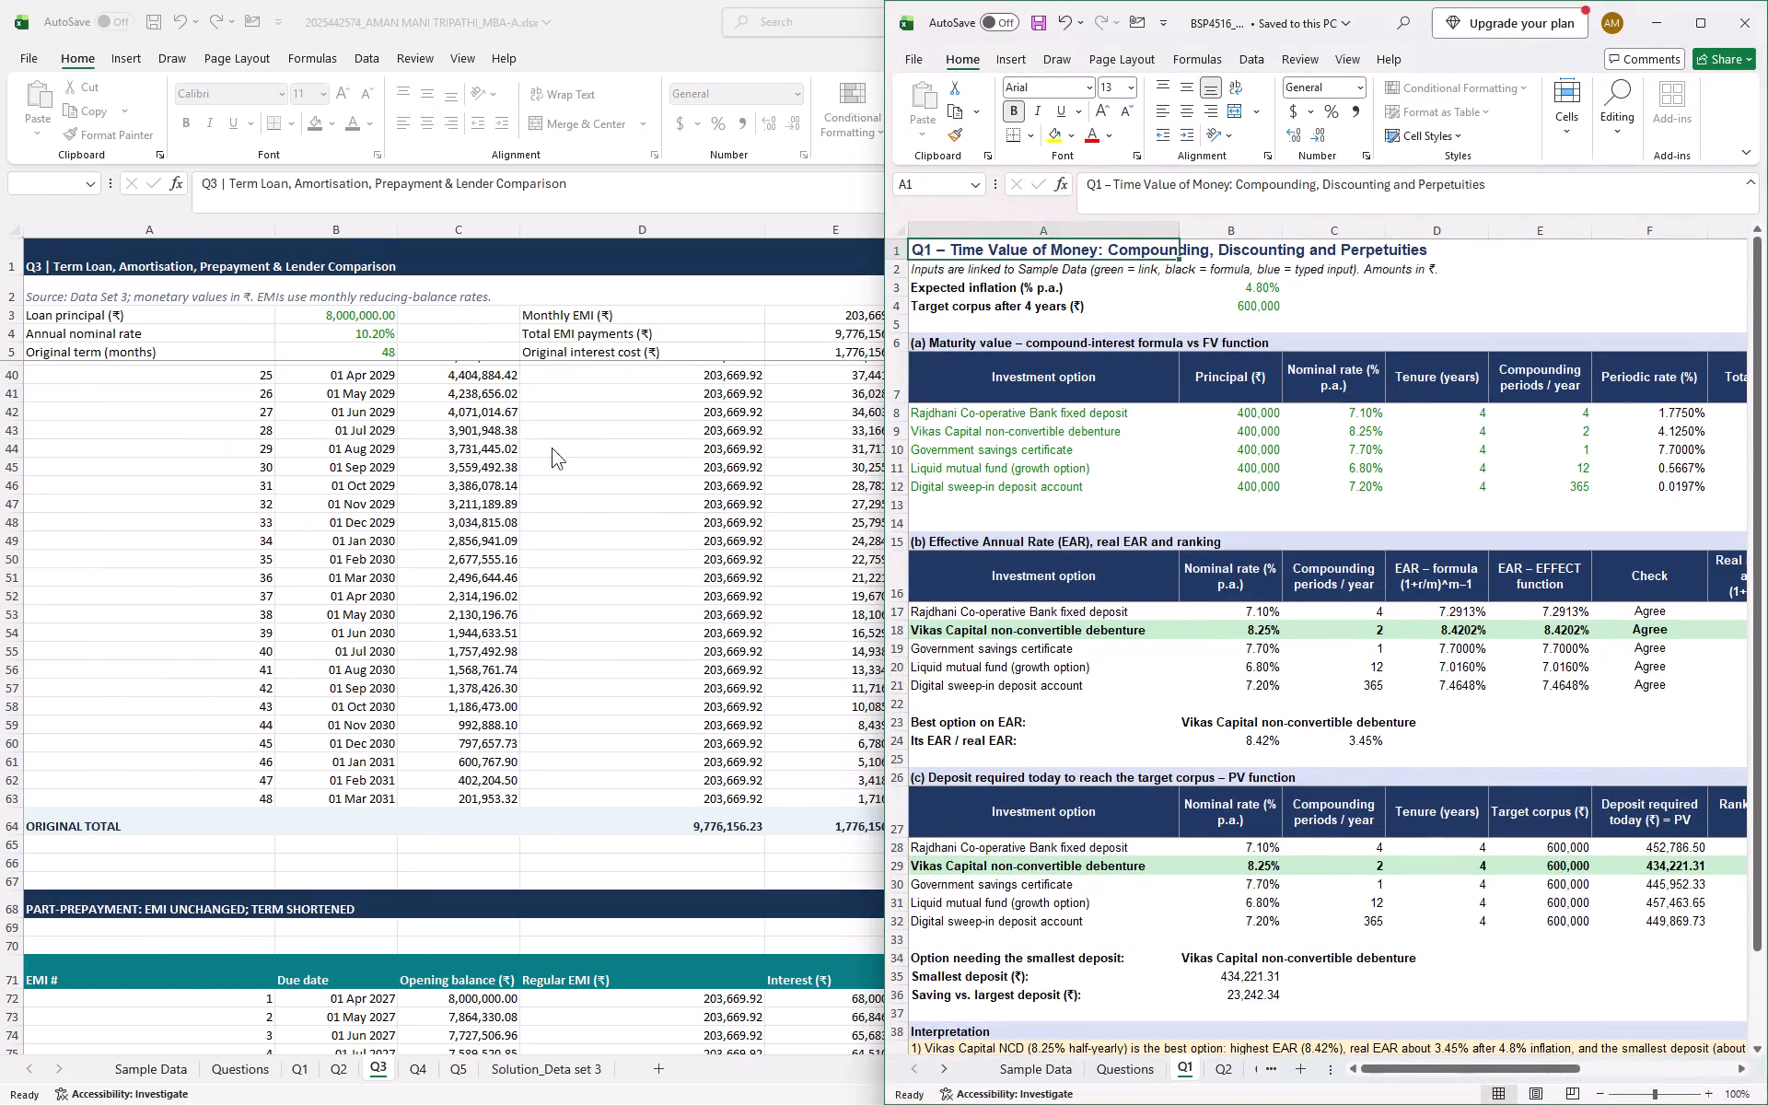
{"action": "left_click", "coordinate": [508, 417]}
{"action": "key", "text": "super+Left"}
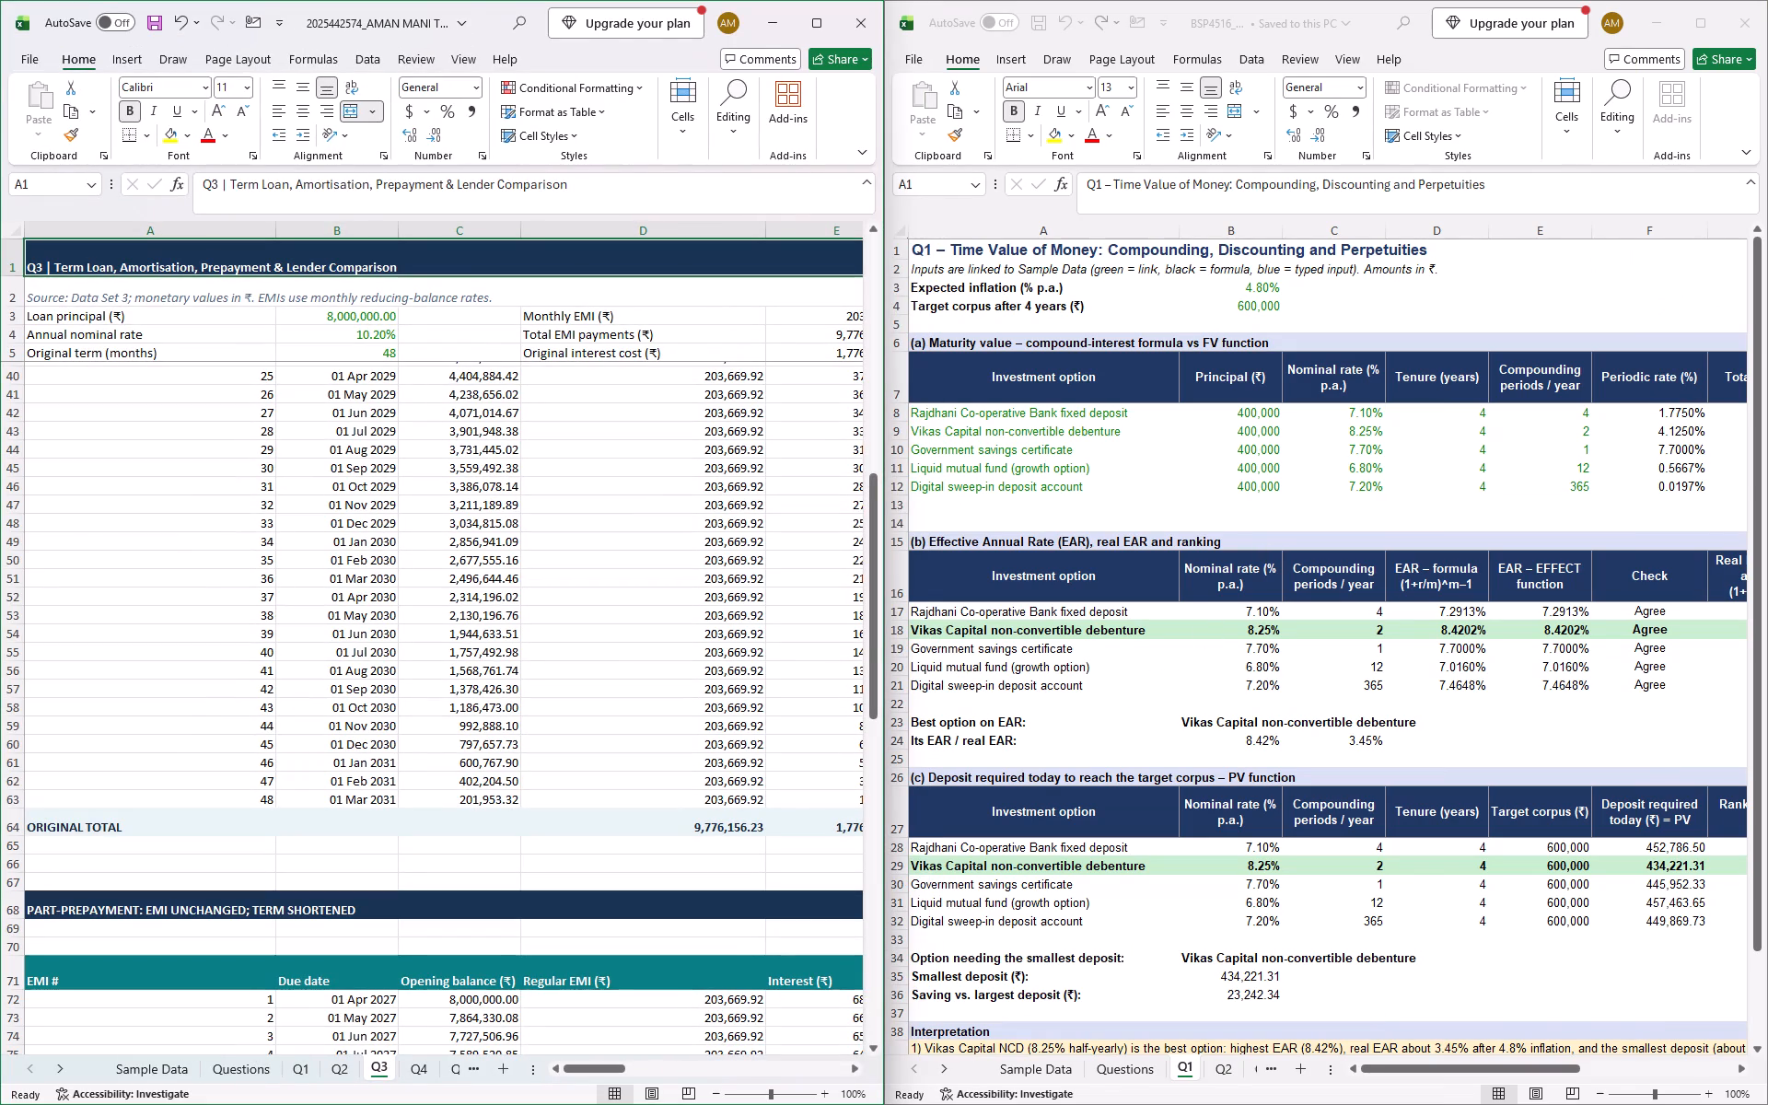
Compare the Q1 Time Value of Money sheet of the MBA-A workbook with the Q1 sheet of the solved workbook.
{"action": "left_click", "coordinate": [307, 1076]}
{"action": "scroll", "coordinate": [541, 497], "scroll_direction": "up", "scroll_amount": 4}
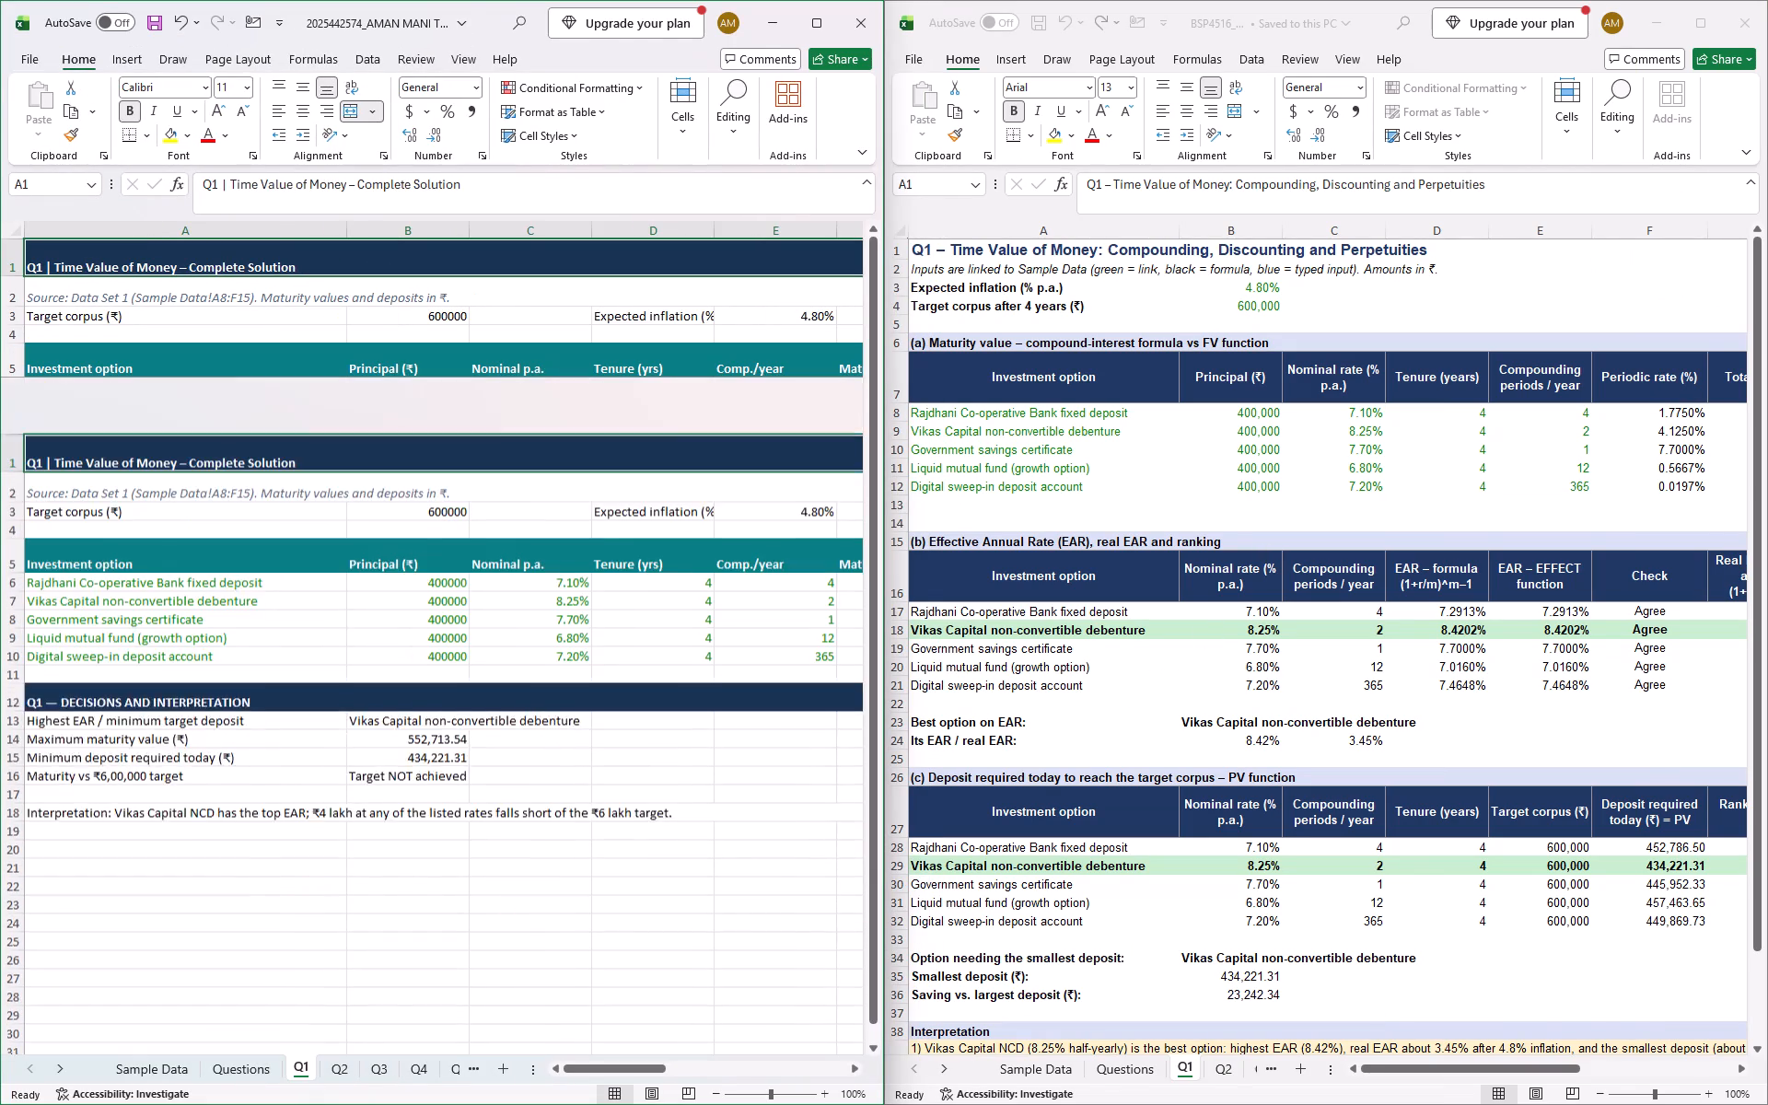
{"action": "scroll", "coordinate": [541, 497], "scroll_direction": "up", "scroll_amount": 2}
{"action": "scroll", "coordinate": [541, 497], "scroll_direction": "right", "scroll_amount": 6}
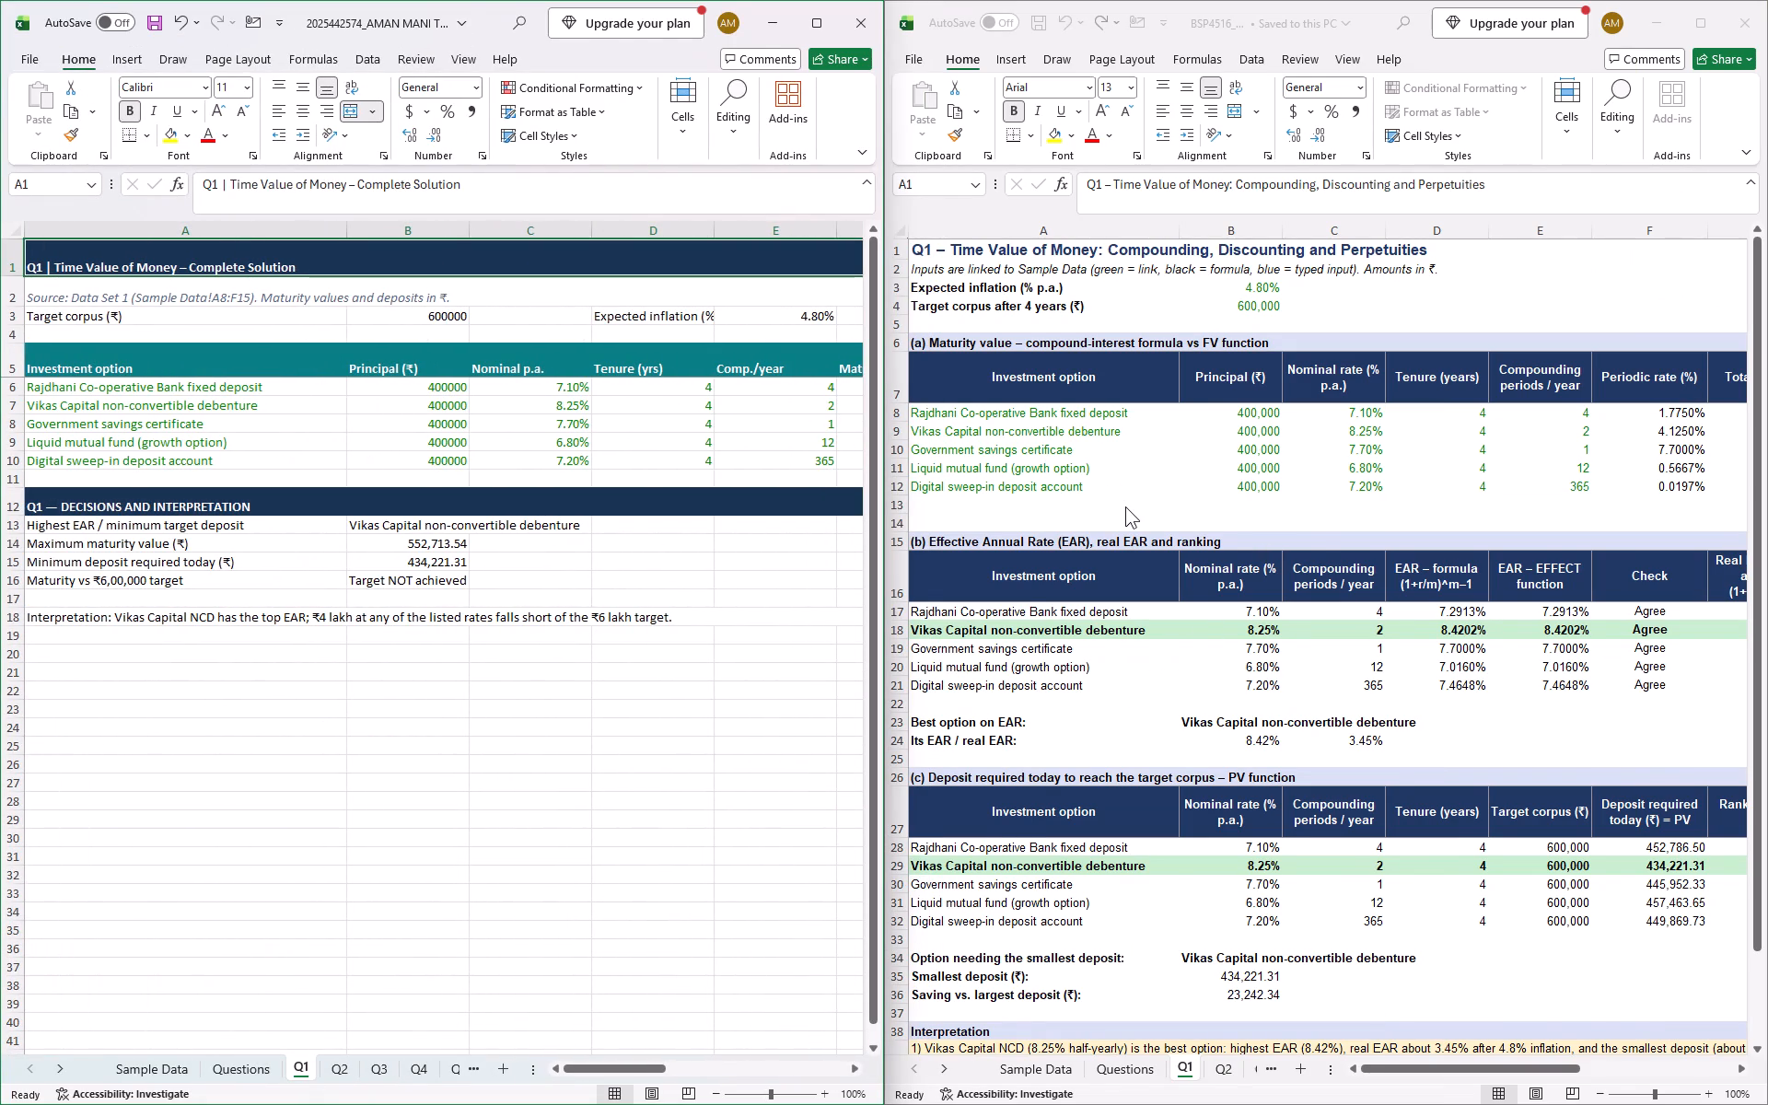
{"action": "scroll", "coordinate": [1125, 506], "scroll_direction": "right", "scroll_amount": 2}
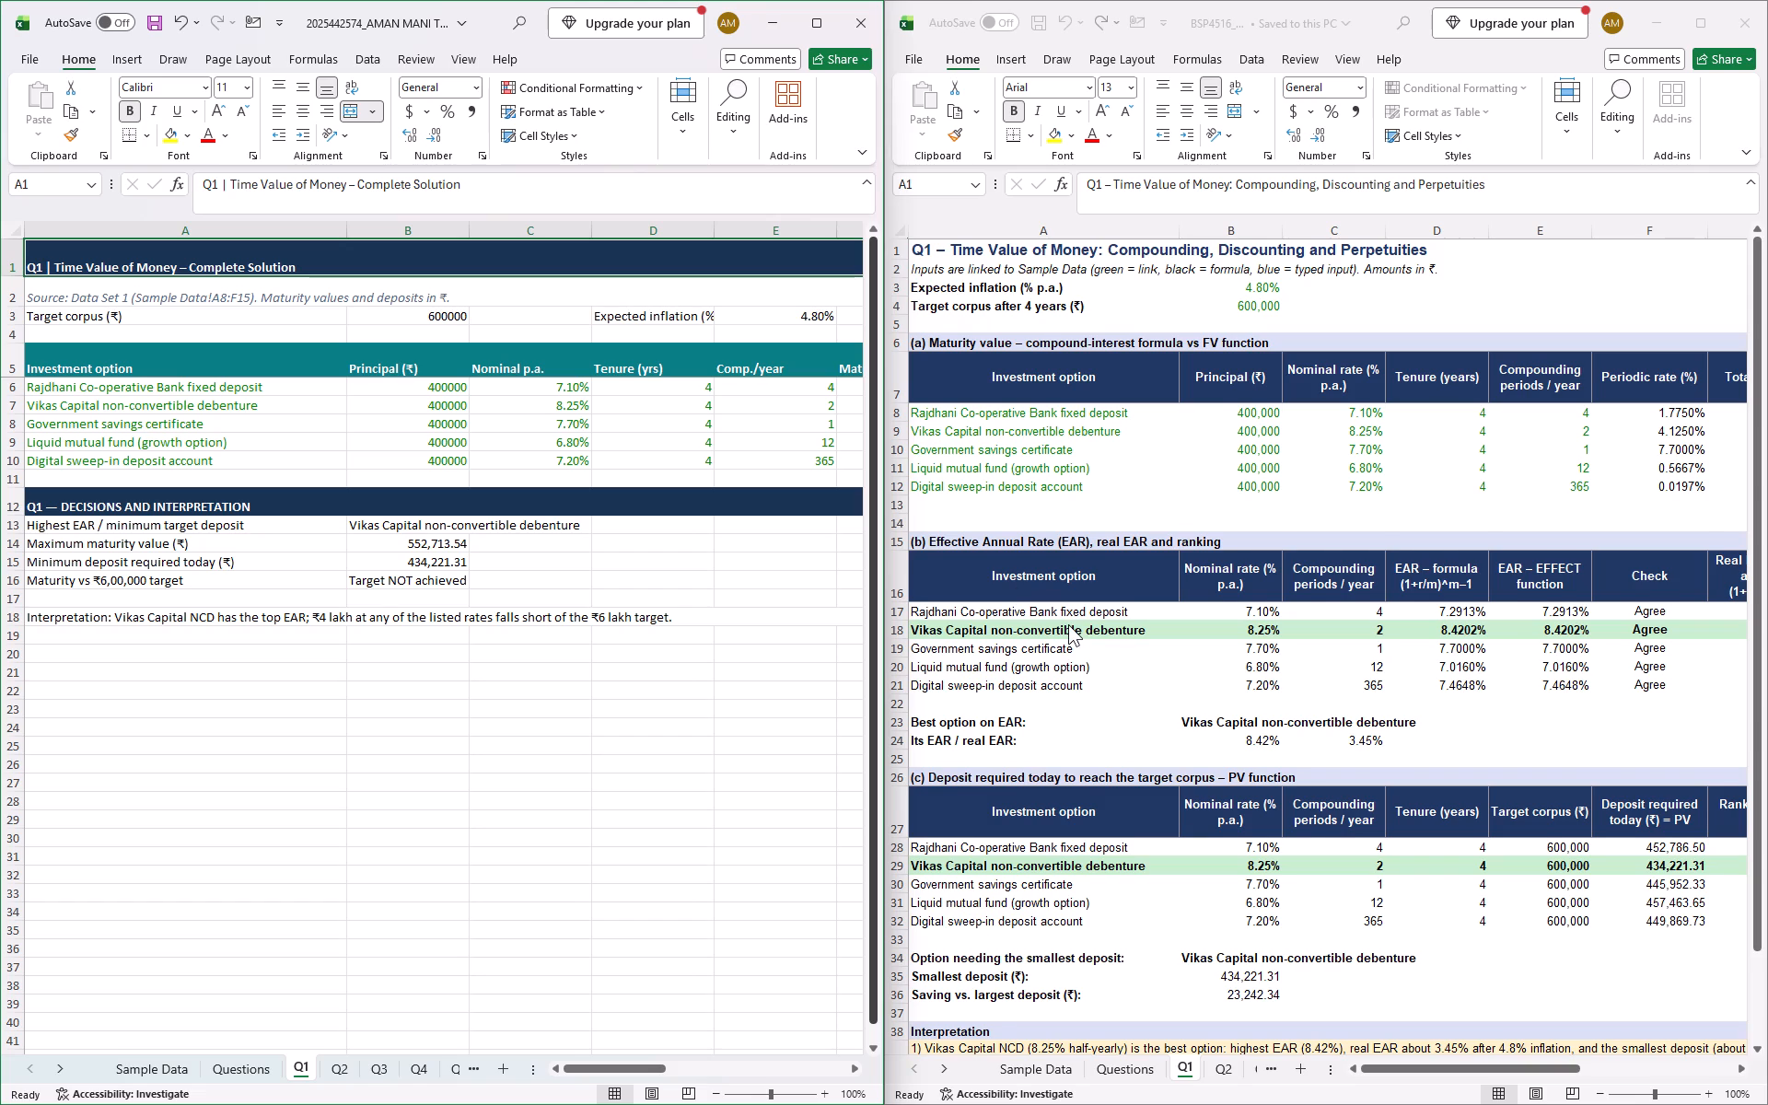
{"action": "scroll", "coordinate": [1068, 624], "scroll_direction": "right", "scroll_amount": 2}
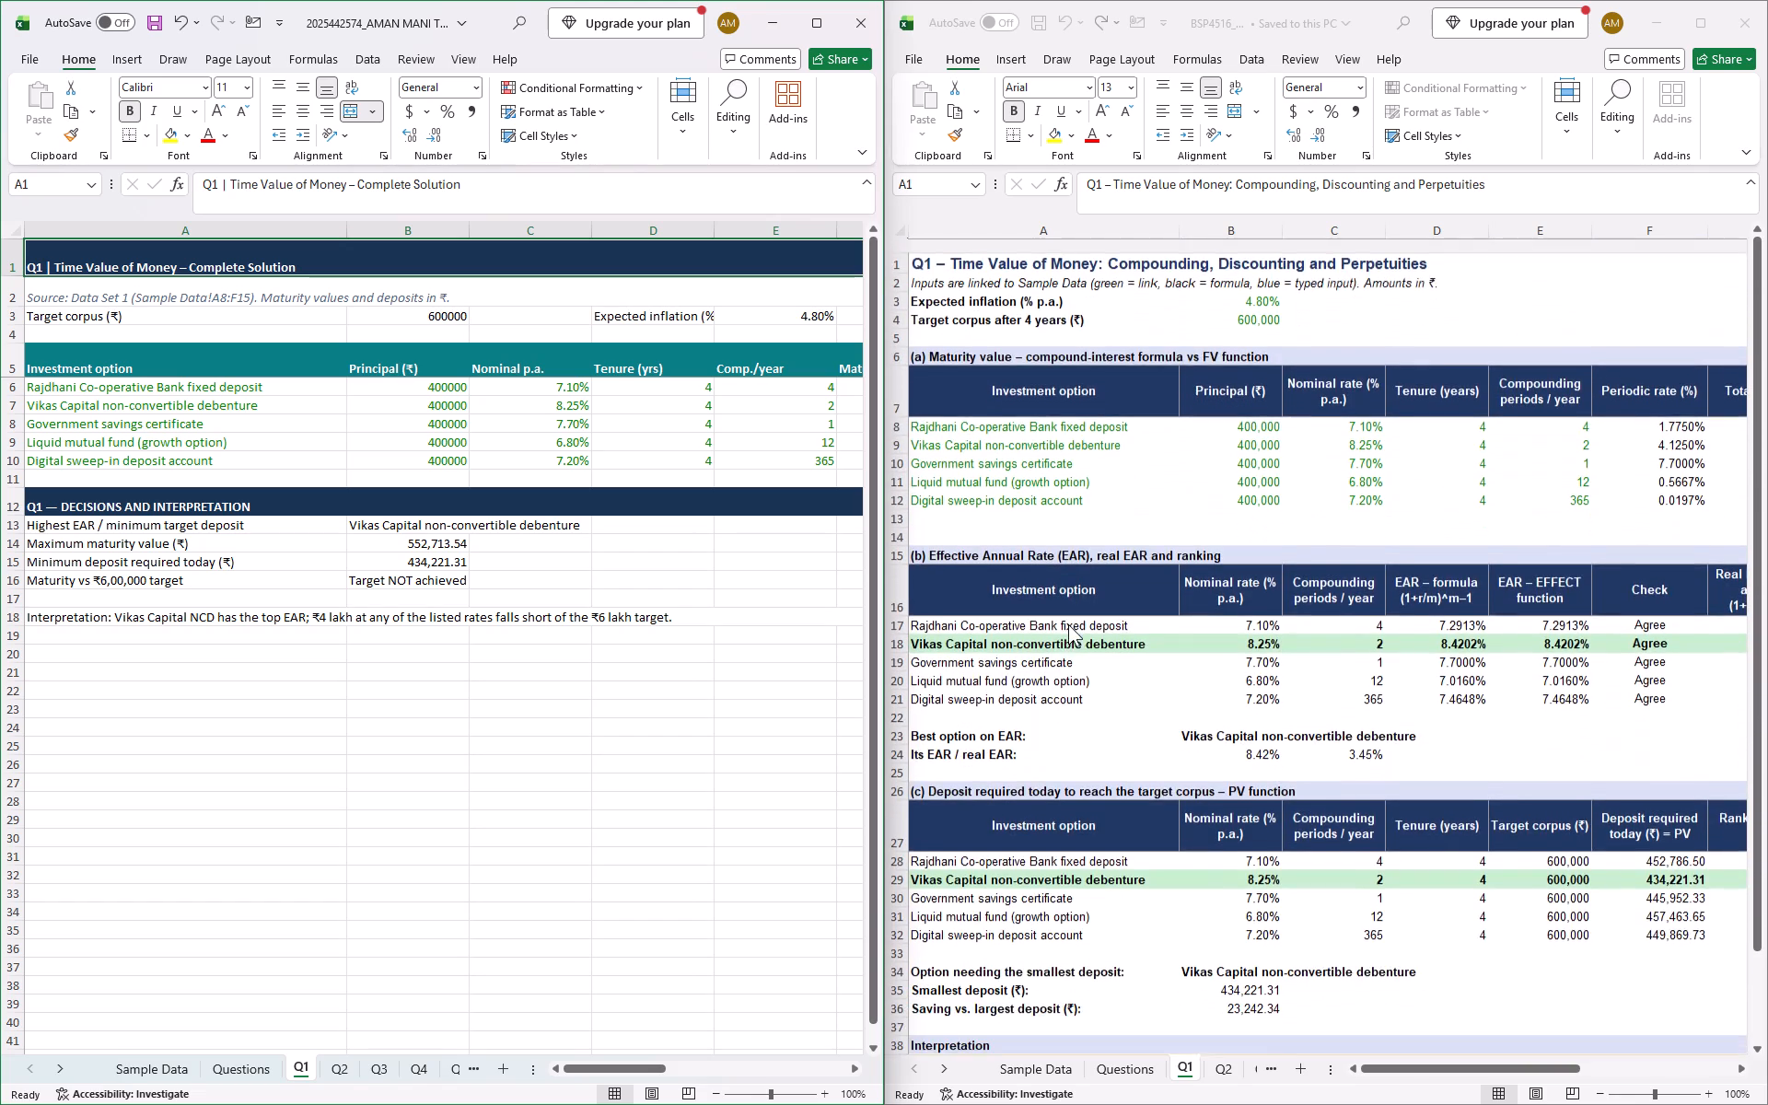
{"action": "scroll", "coordinate": [430, 634], "scroll_direction": "up", "scroll_amount": 5}
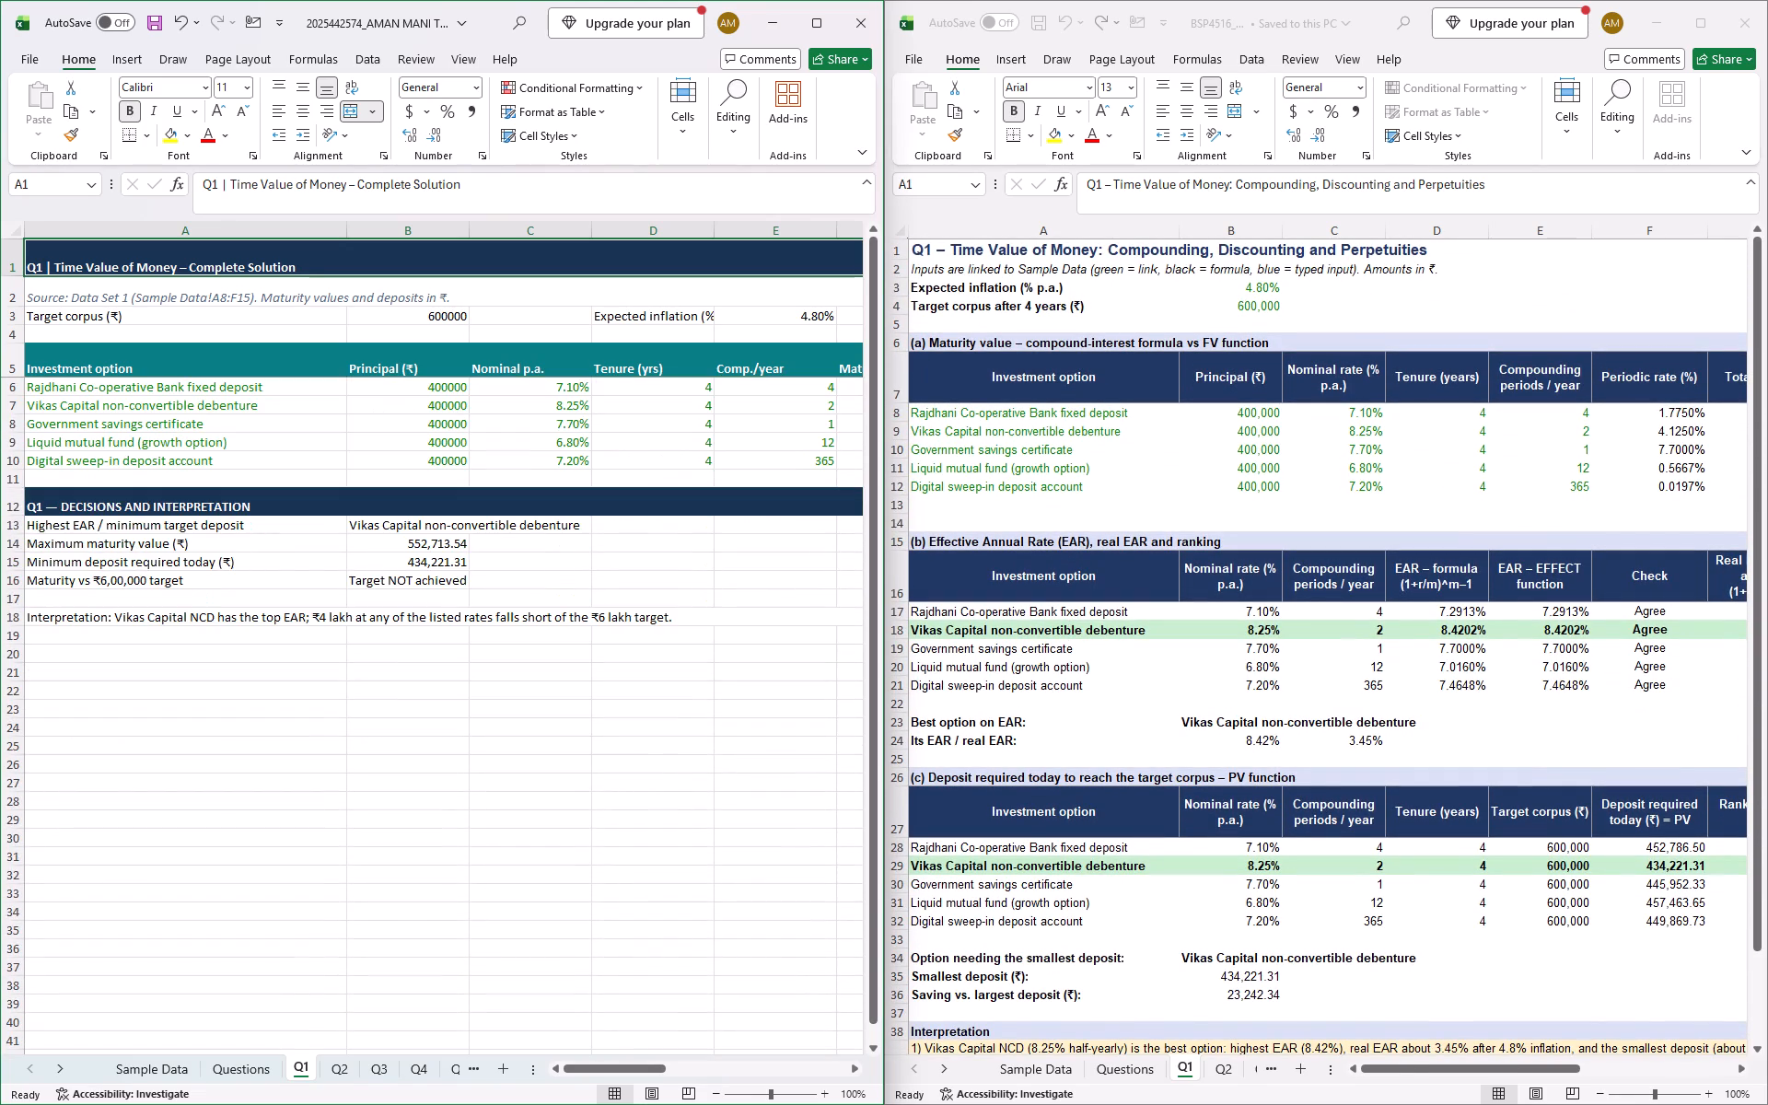
{"action": "scroll", "coordinate": [1053, 689], "scroll_direction": "down", "scroll_amount": 1}
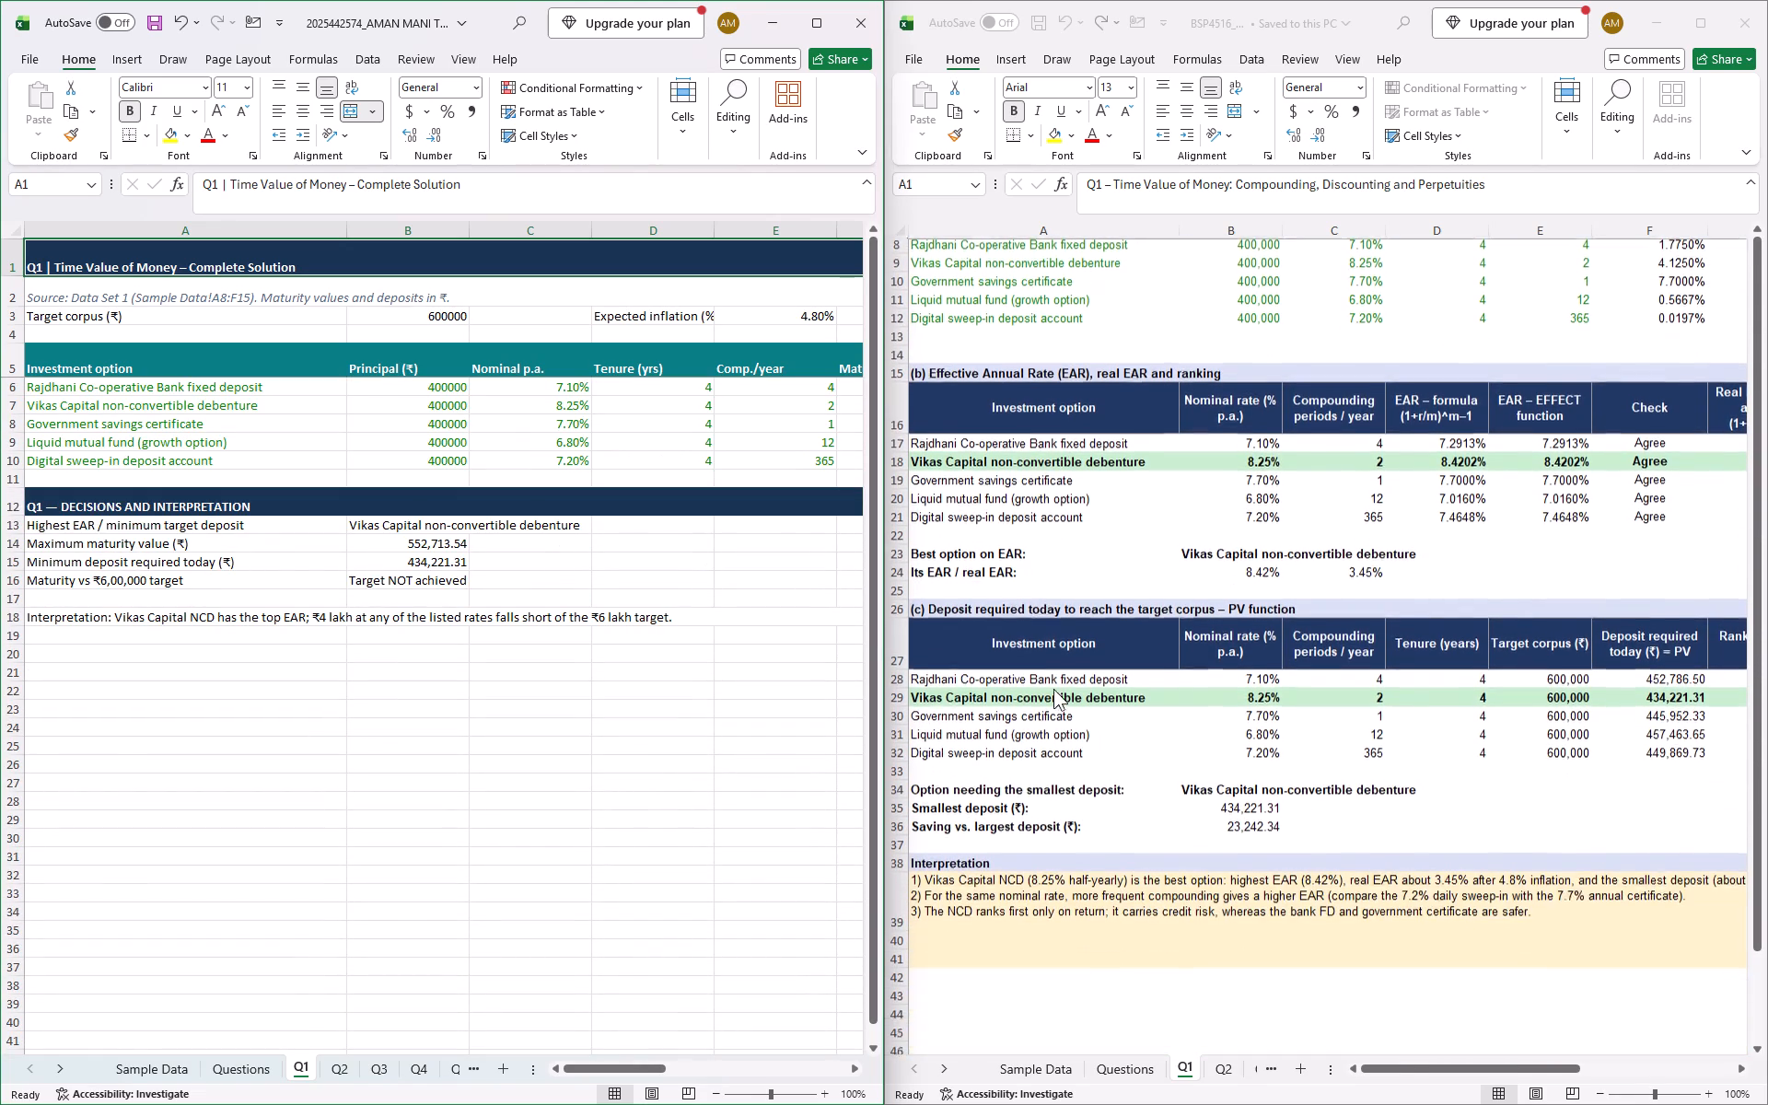
{"action": "scroll", "coordinate": [1053, 689], "scroll_direction": "down", "scroll_amount": 2}
{"action": "scroll", "coordinate": [1053, 689], "scroll_direction": "up", "scroll_amount": 3}
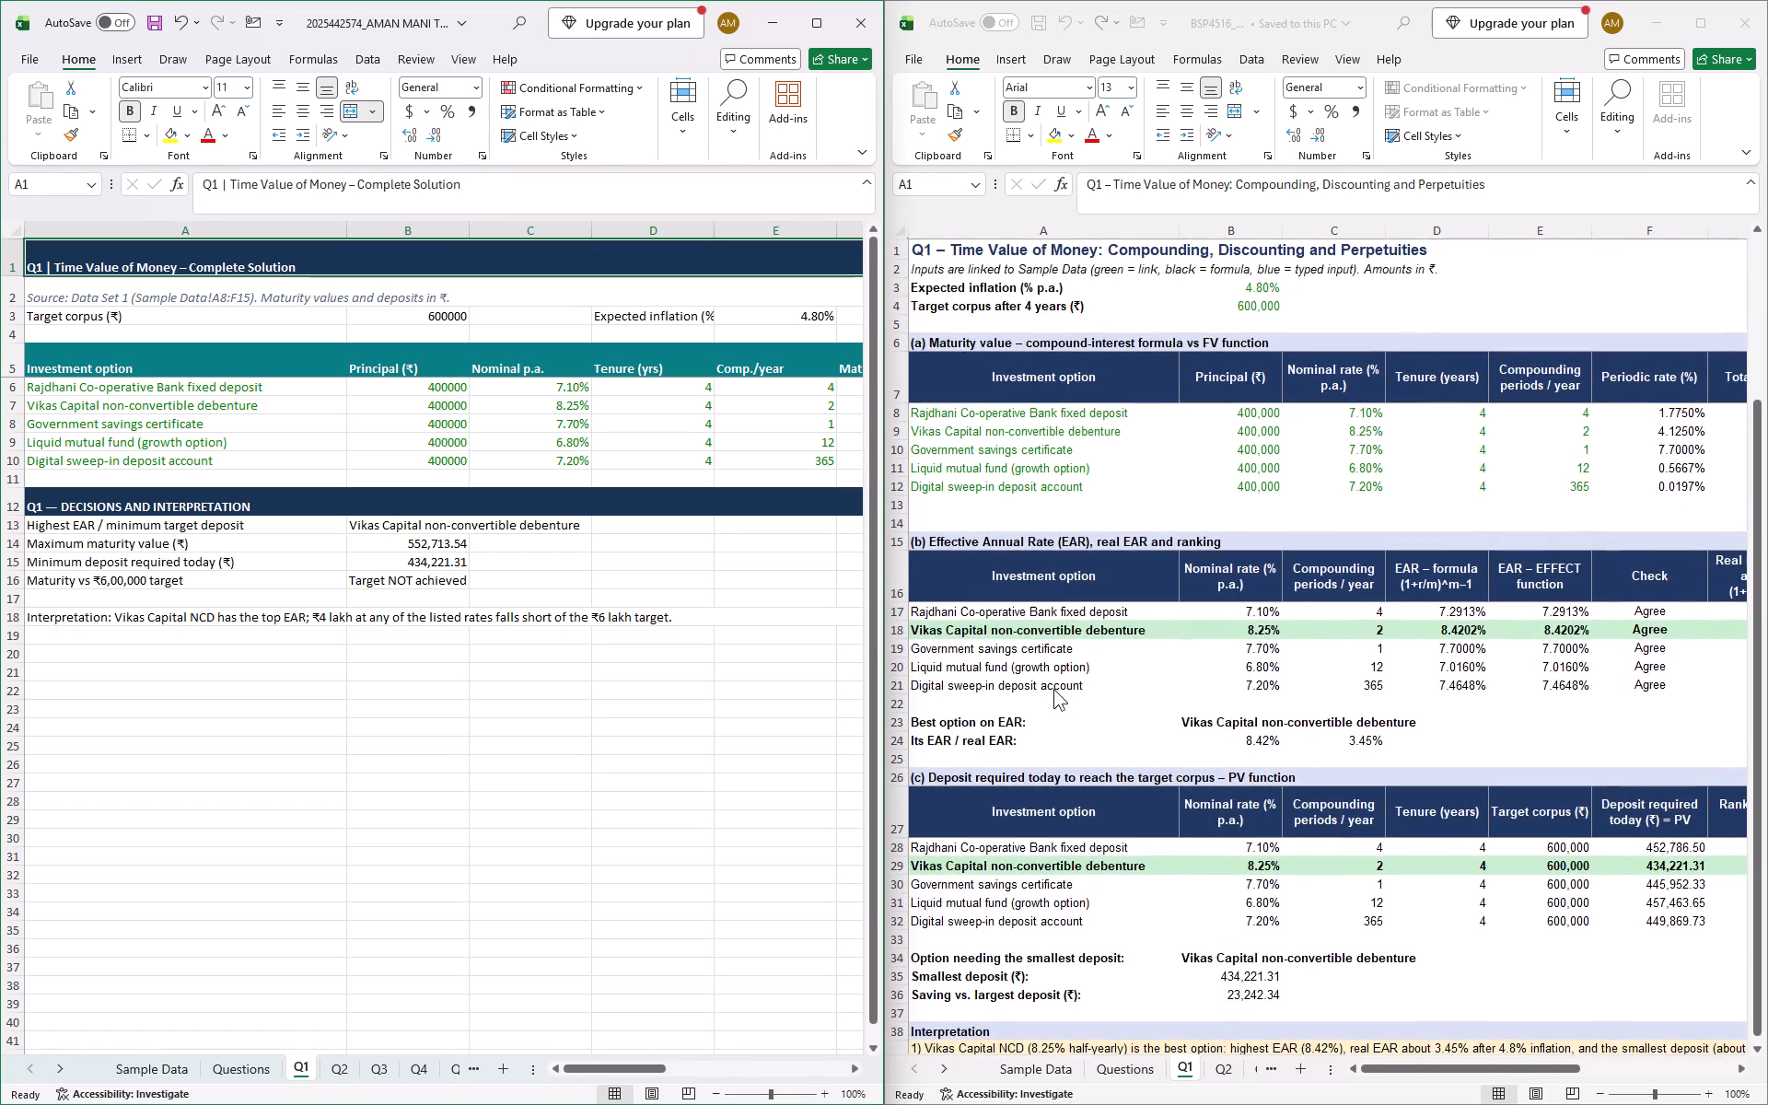
{"action": "scroll", "coordinate": [1053, 689], "scroll_direction": "left", "scroll_amount": 5}
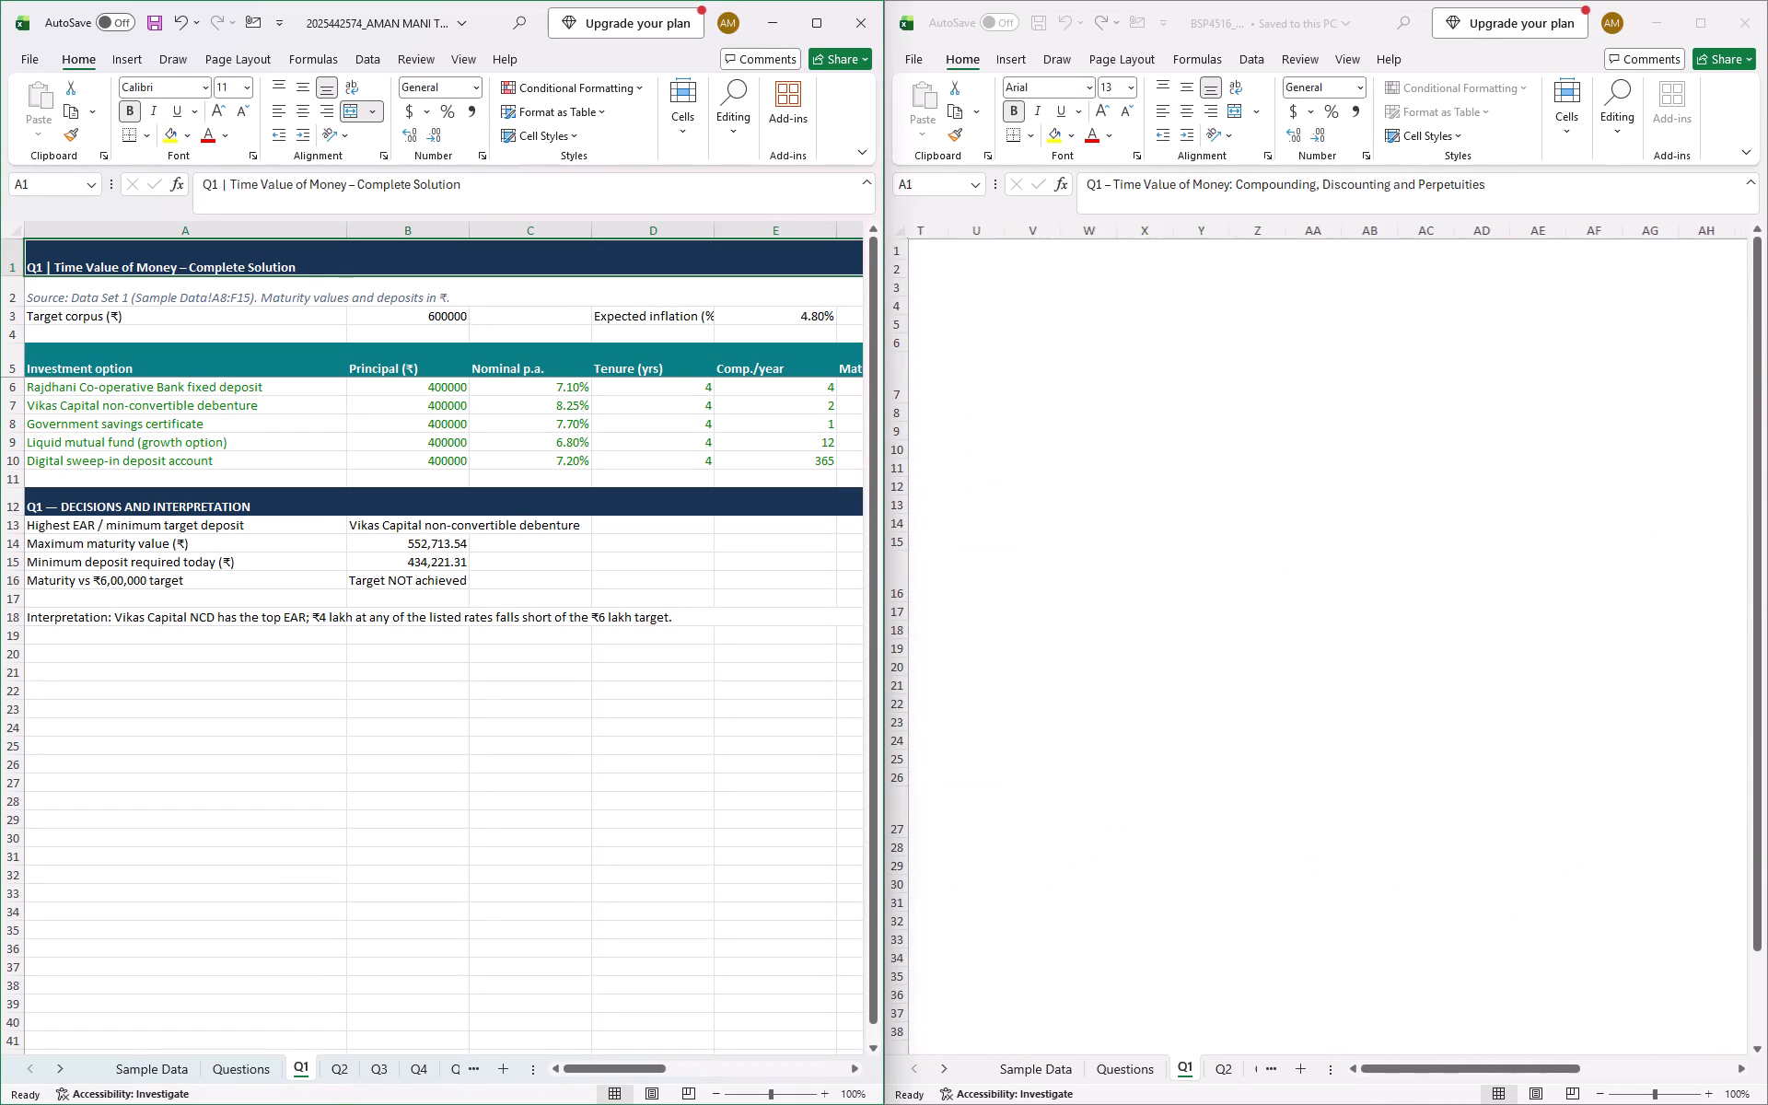
Examine the Q2 Capital Budgeting sheet of the MBA-A workbook, covering cash flows, investment appraisal and NPV profile, beside the solved workbook's Q1 sheet.
{"action": "left_click", "coordinate": [334, 1068]}
{"action": "scroll", "coordinate": [1294, 660], "scroll_direction": "right", "scroll_amount": 2}
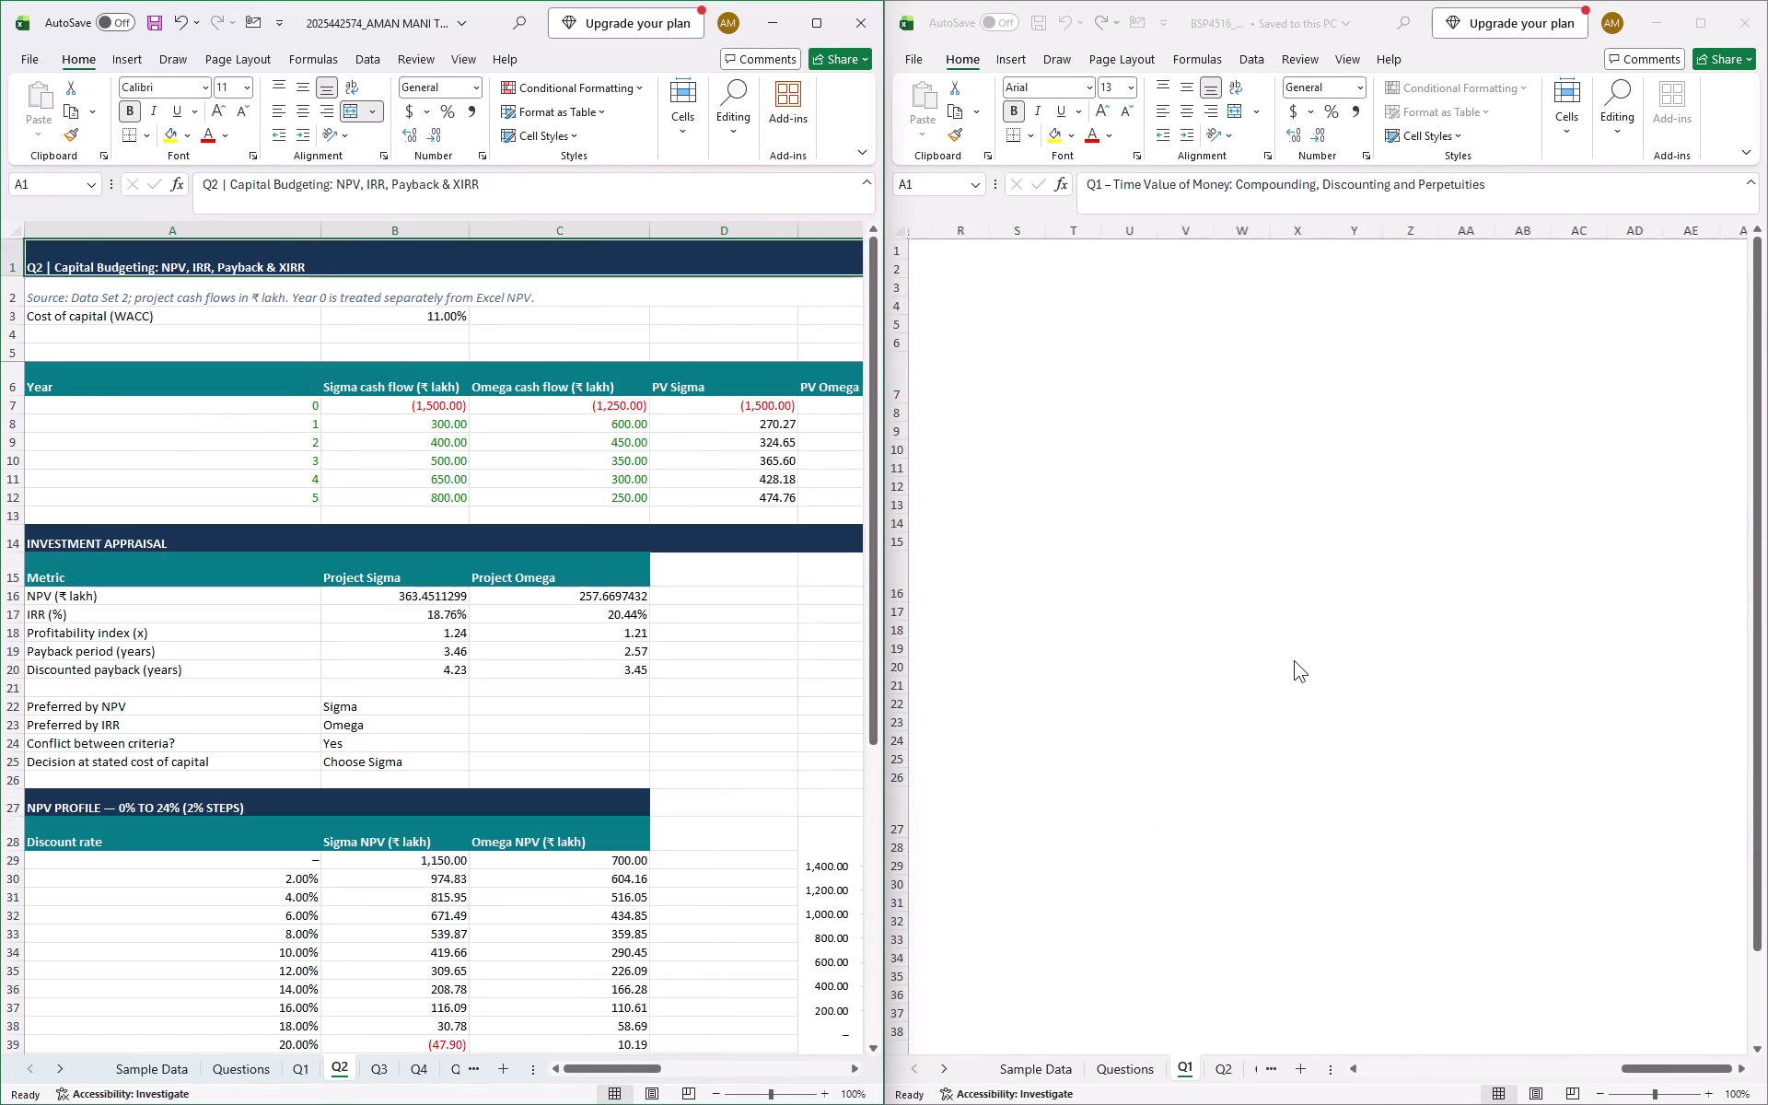
{"action": "scroll", "coordinate": [1294, 660], "scroll_direction": "right", "scroll_amount": 3}
{"action": "left_click", "coordinate": [1214, 1070]}
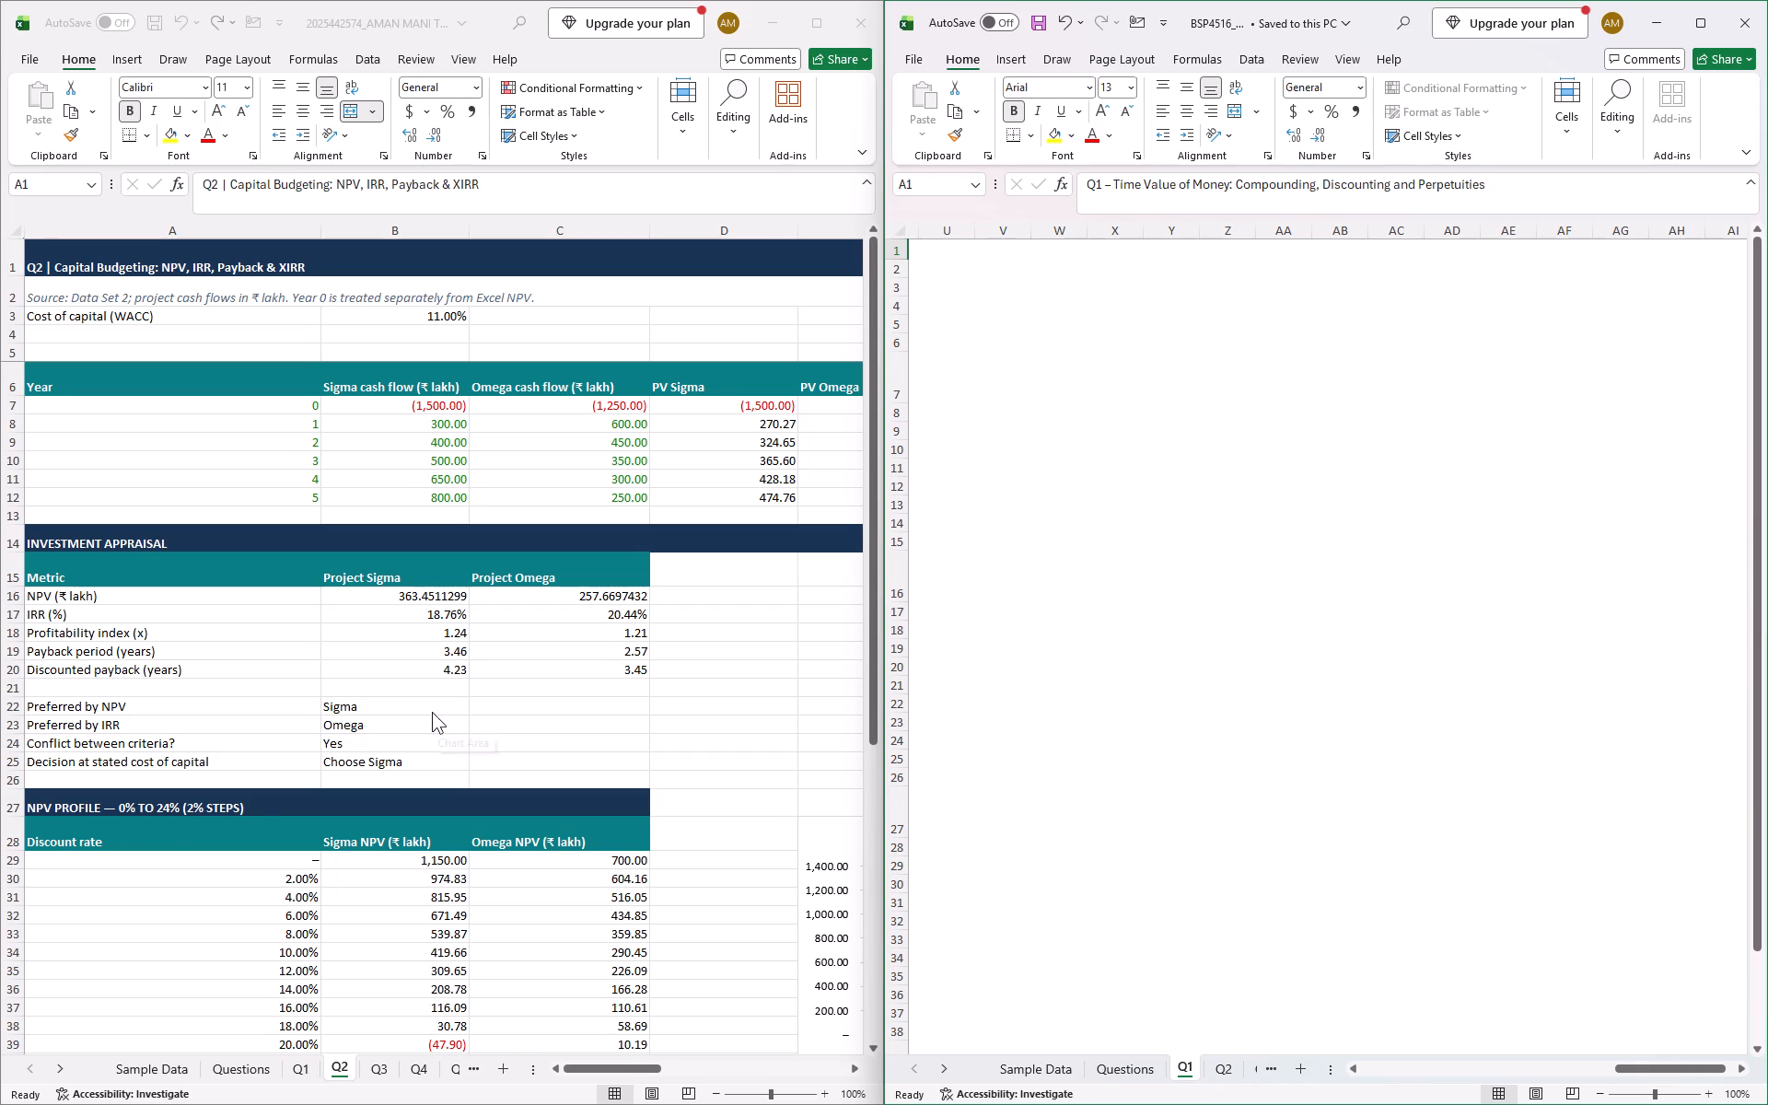
{"action": "scroll", "coordinate": [432, 712], "scroll_direction": "right", "scroll_amount": 6}
{"action": "scroll", "coordinate": [432, 712], "scroll_direction": "down", "scroll_amount": 2}
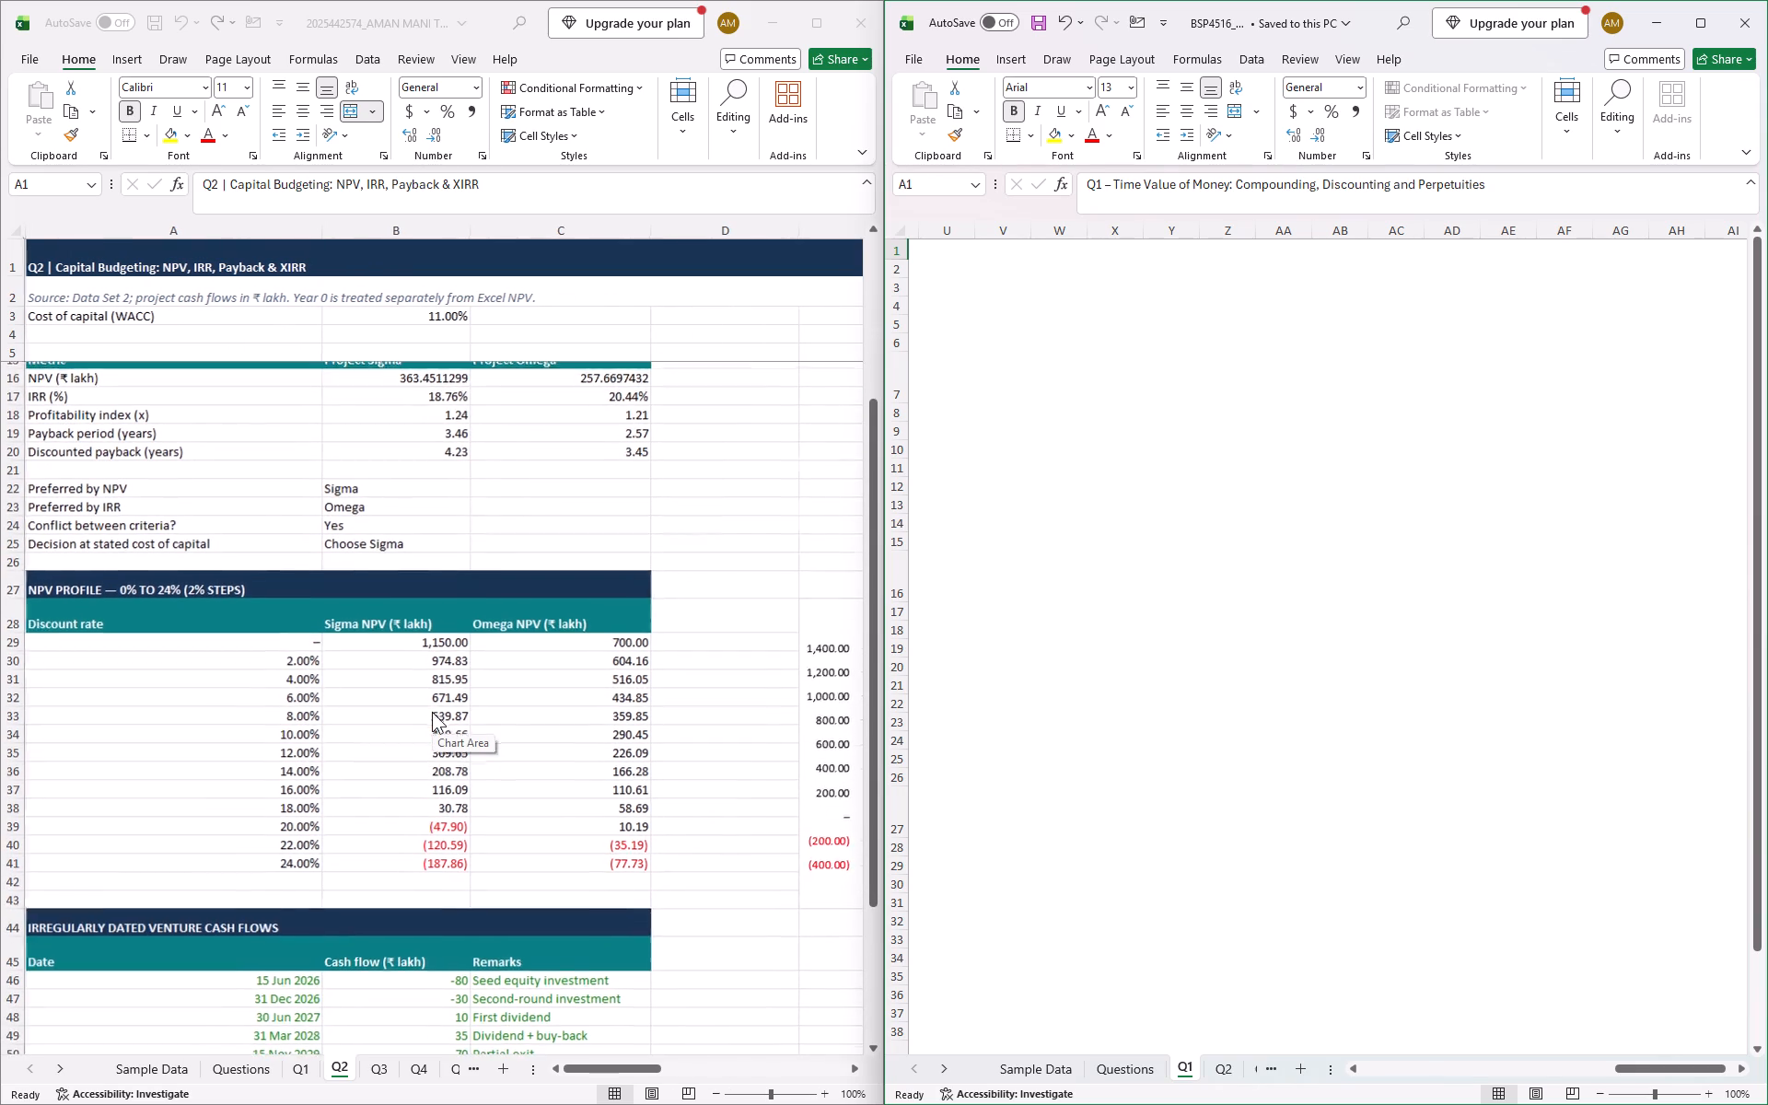
{"action": "scroll", "coordinate": [432, 712], "scroll_direction": "down", "scroll_amount": 1}
{"action": "scroll", "coordinate": [432, 712], "scroll_direction": "up", "scroll_amount": 6}
{"action": "scroll", "coordinate": [1073, 712], "scroll_direction": "right", "scroll_amount": 4}
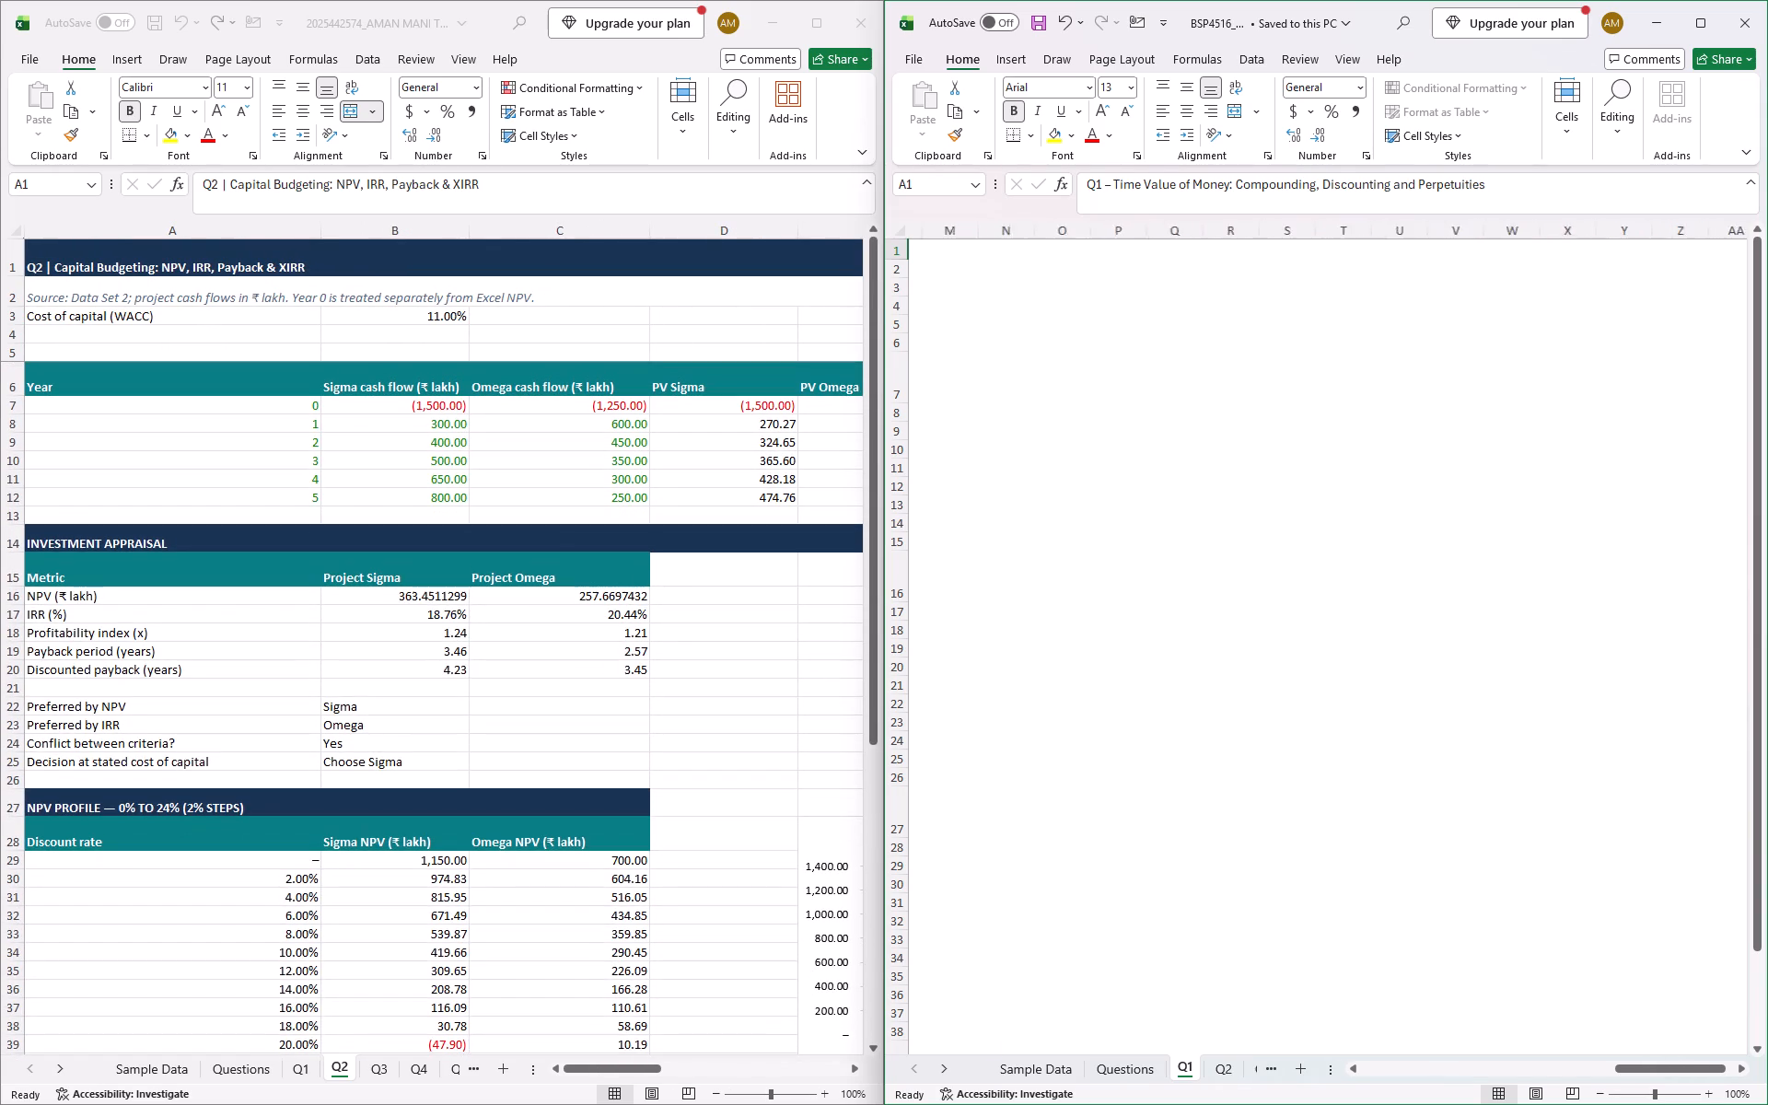
{"action": "scroll", "coordinate": [1073, 712], "scroll_direction": "right", "scroll_amount": 5}
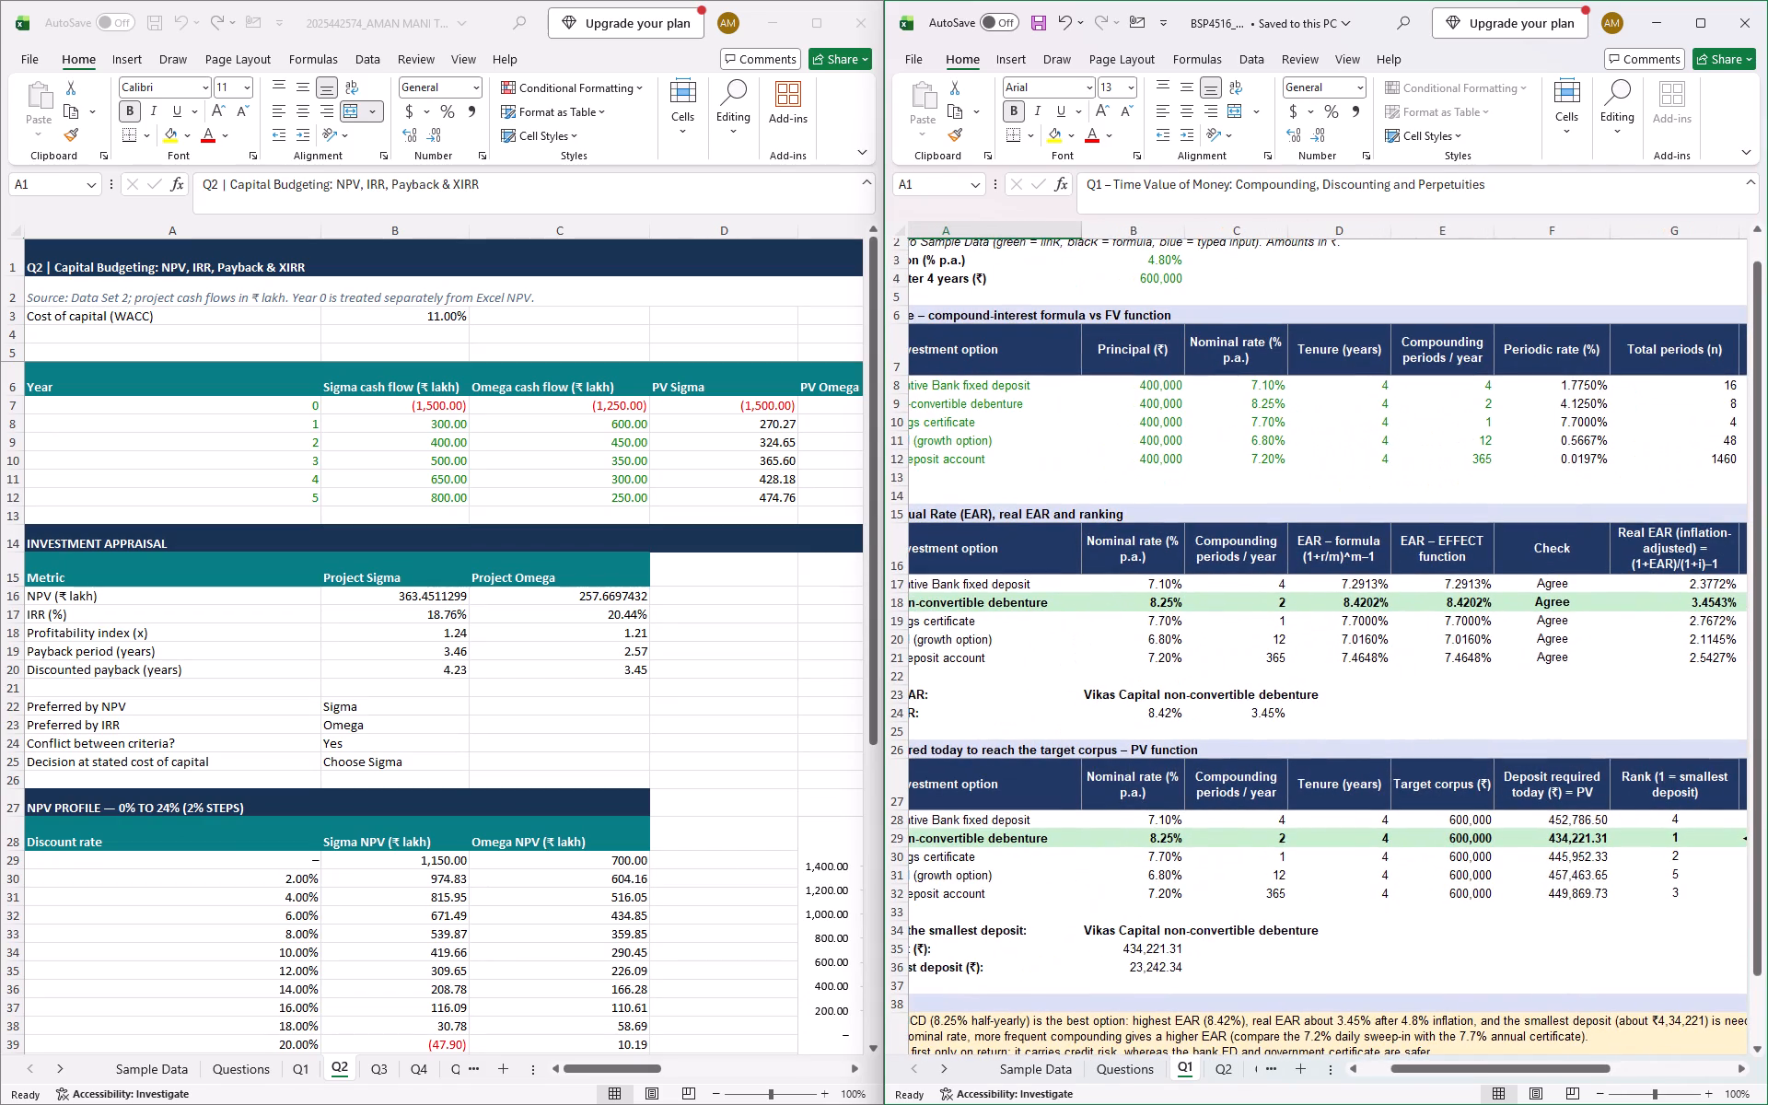
{"action": "scroll", "coordinate": [208, 869], "scroll_direction": "right", "scroll_amount": 4}
{"action": "scroll", "coordinate": [208, 869], "scroll_direction": "left", "scroll_amount": 4}
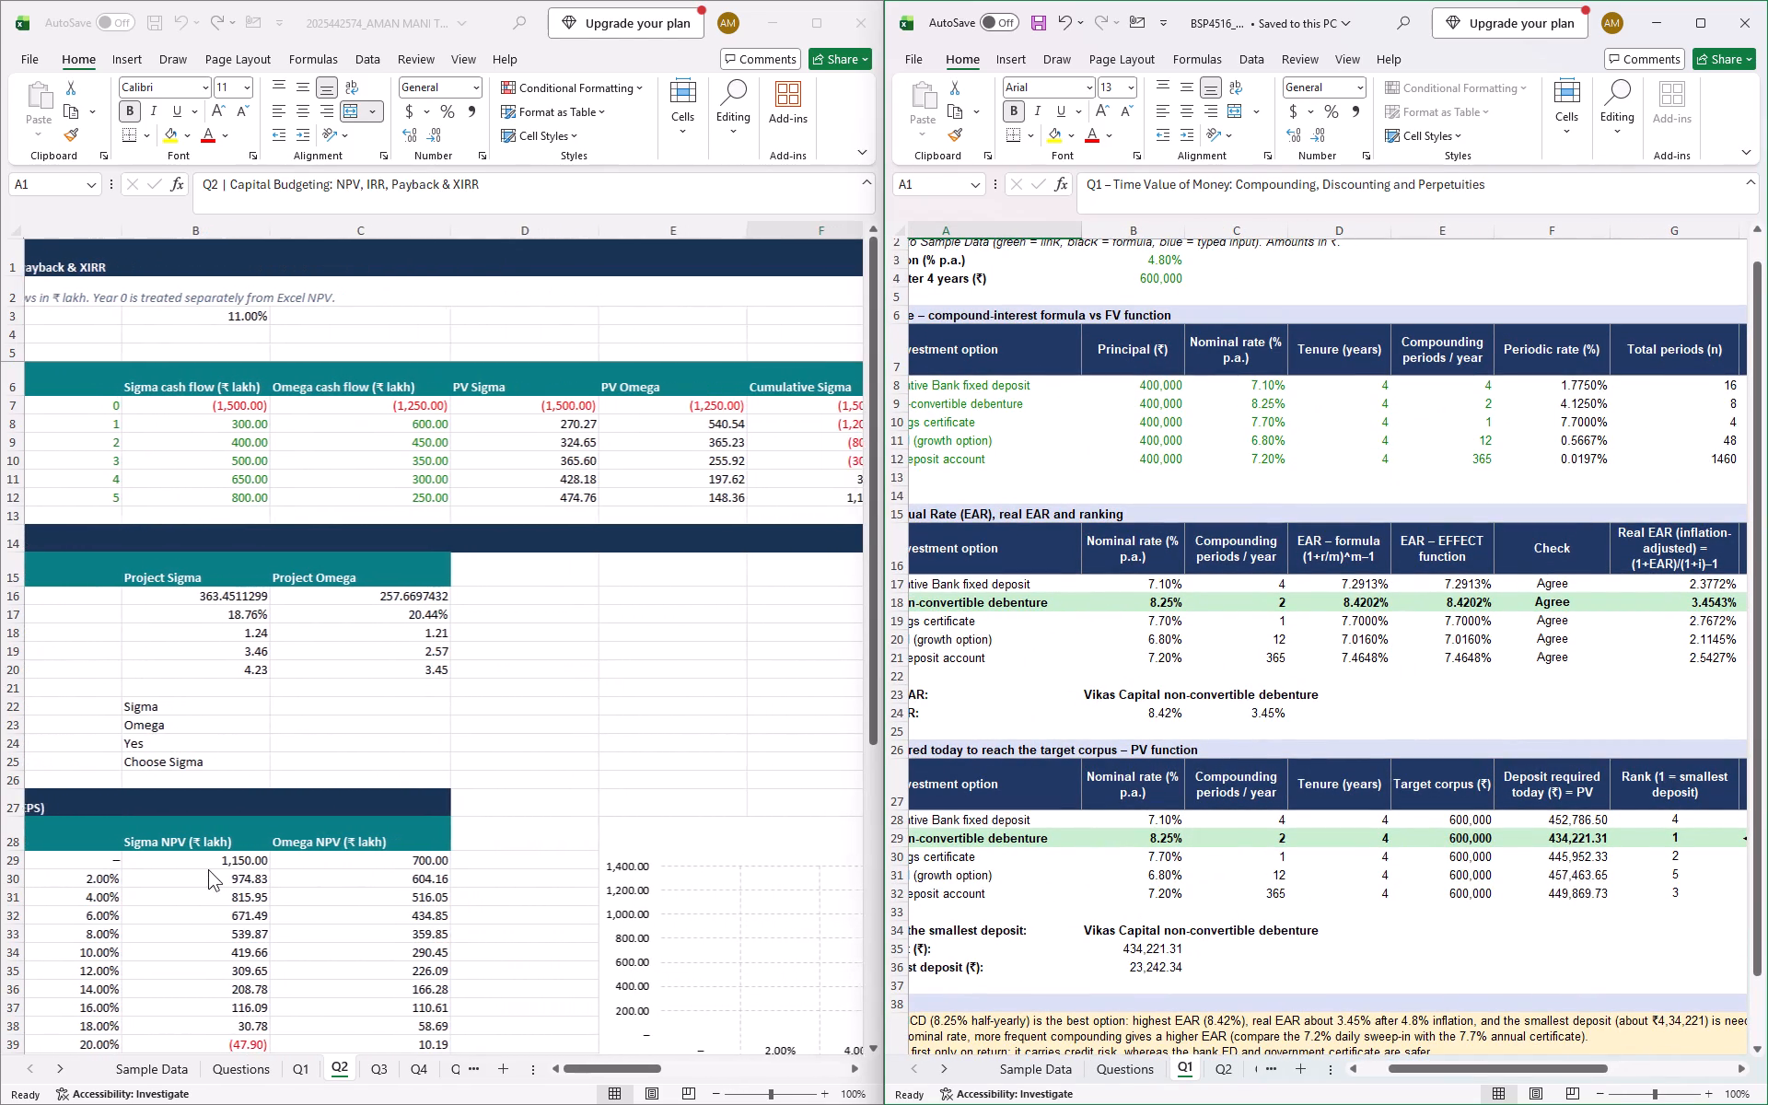
{"action": "scroll", "coordinate": [784, 638], "scroll_direction": "right", "scroll_amount": 1}
{"action": "scroll", "coordinate": [1295, 560], "scroll_direction": "right", "scroll_amount": 2}
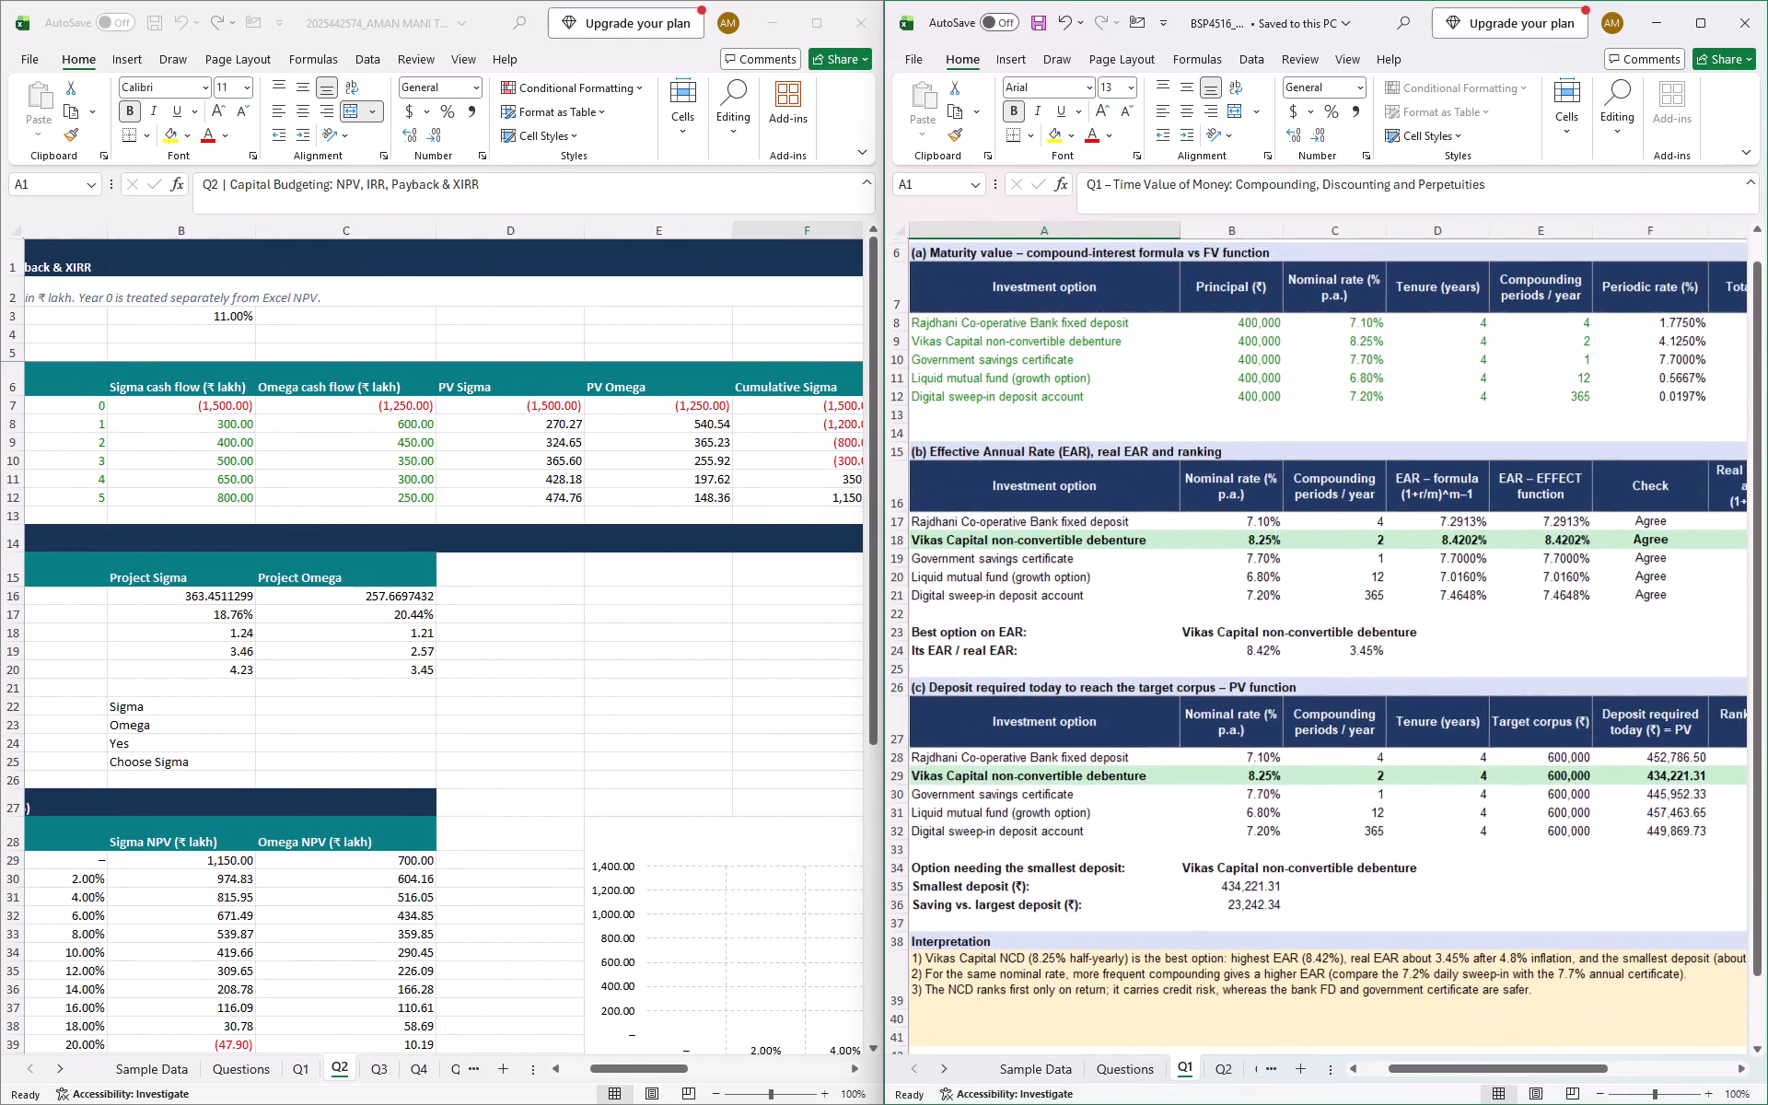
{"action": "scroll", "coordinate": [1295, 560], "scroll_direction": "up", "scroll_amount": 2}
{"action": "scroll", "coordinate": [520, 656], "scroll_direction": "up", "scroll_amount": 3}
{"action": "scroll", "coordinate": [520, 656], "scroll_direction": "right", "scroll_amount": 1}
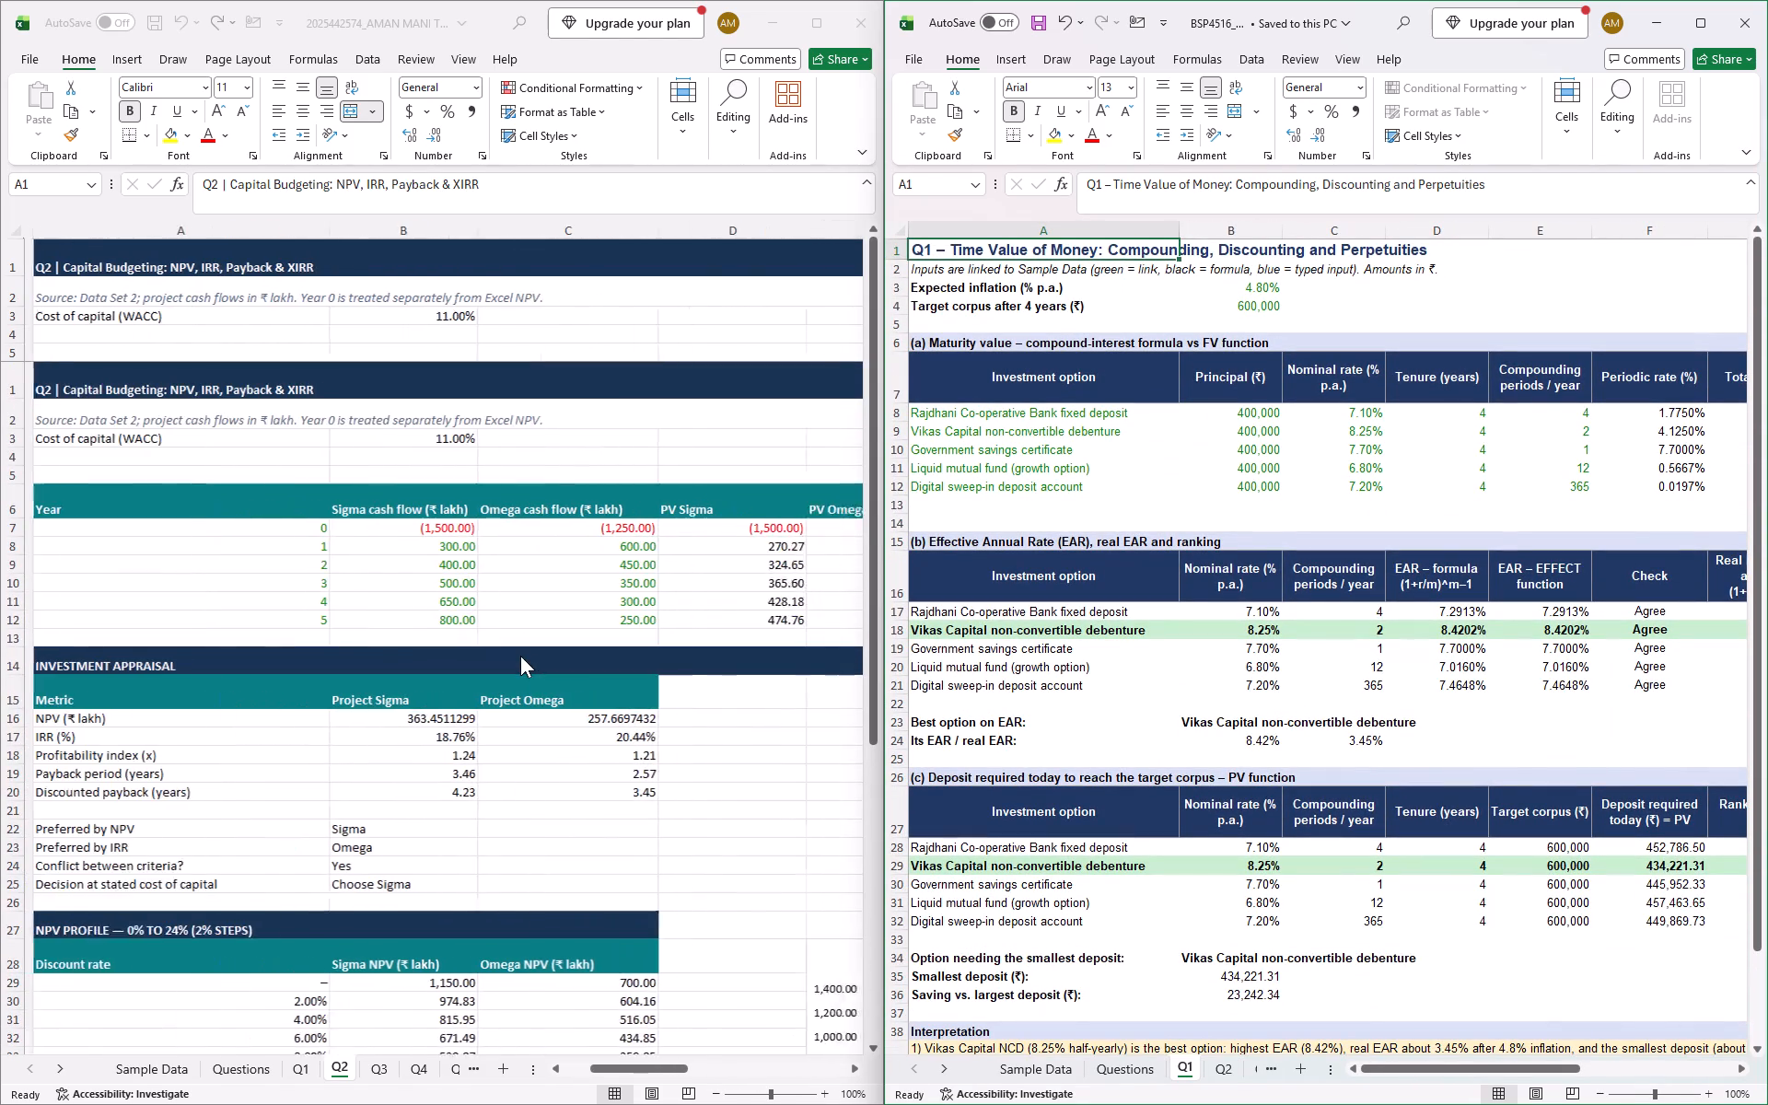
{"action": "scroll", "coordinate": [520, 656], "scroll_direction": "right", "scroll_amount": 3}
{"action": "scroll", "coordinate": [494, 421], "scroll_direction": "up", "scroll_amount": 3}
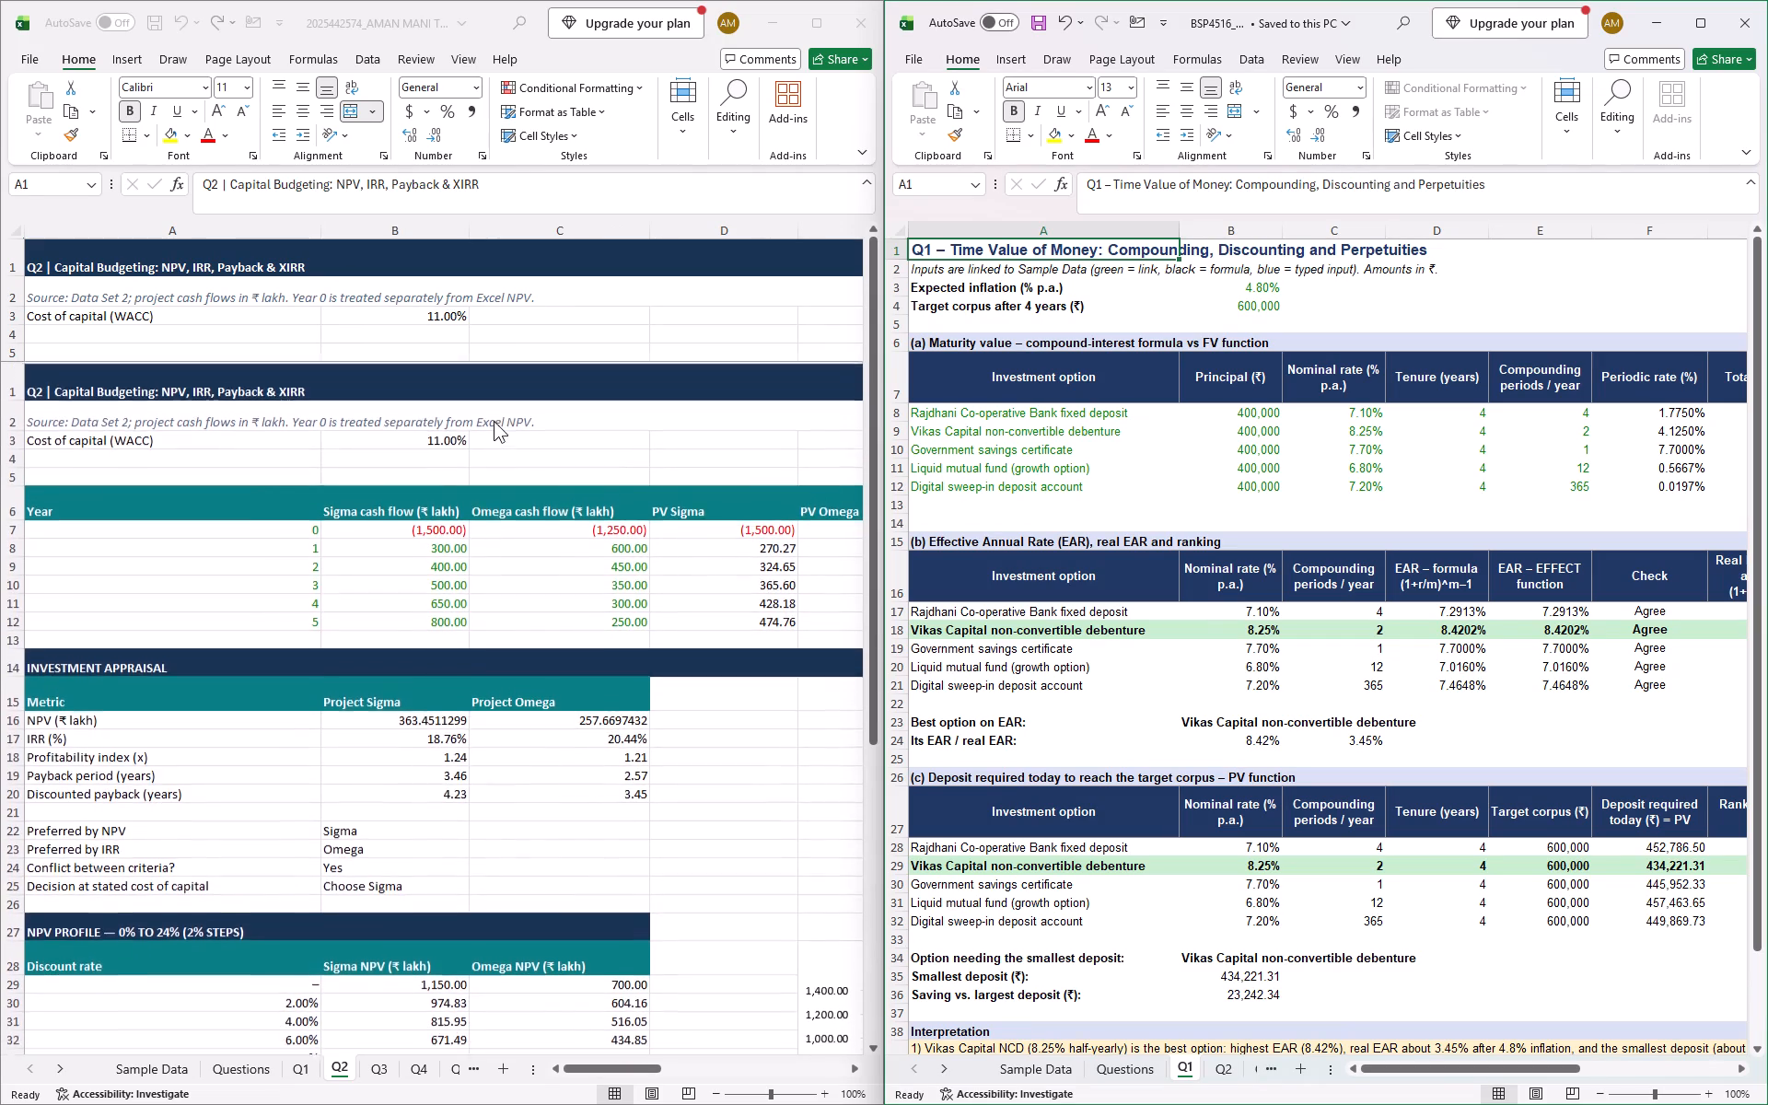
{"action": "scroll", "coordinate": [494, 421], "scroll_direction": "up", "scroll_amount": 2}
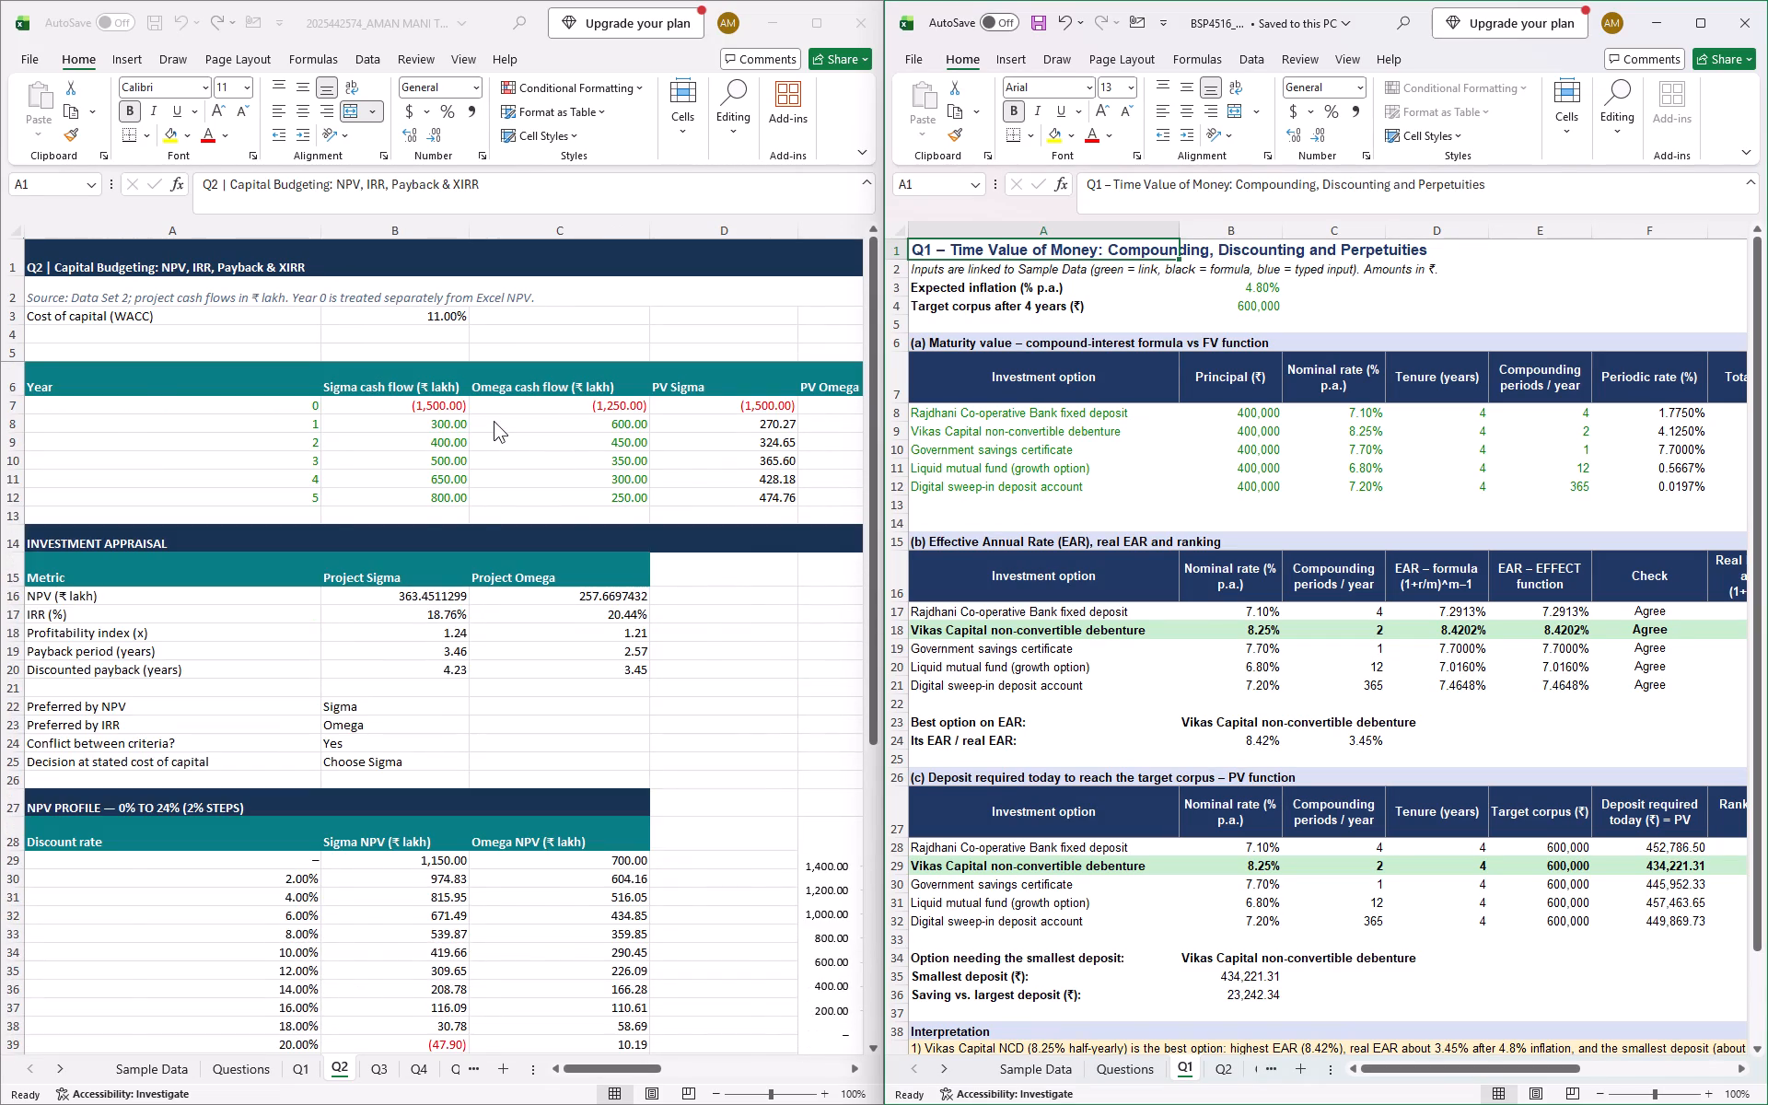
{"action": "scroll", "coordinate": [494, 421], "scroll_direction": "right", "scroll_amount": 5}
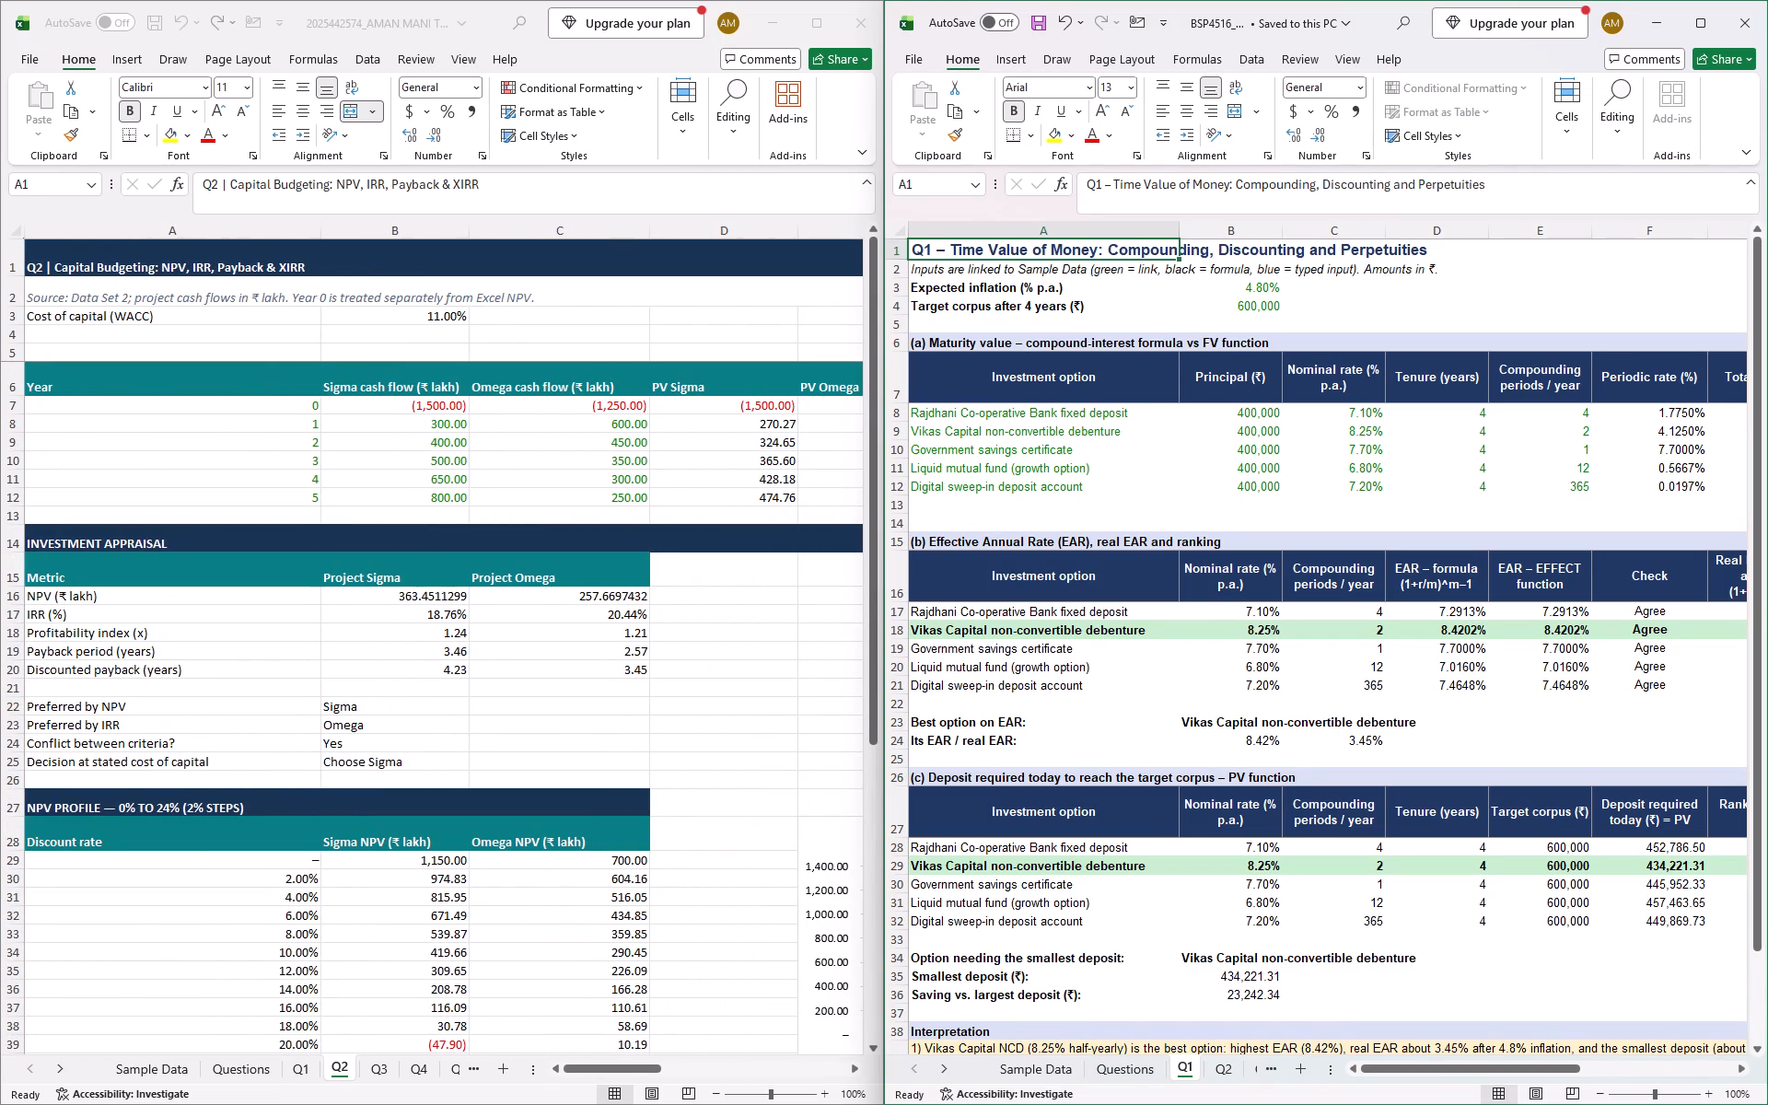
Show the Q2 sheet in the solved workbook and compare both workbooks' NPV, IRR, payback and NPV profile sections.
{"action": "left_click", "coordinate": [1225, 1068]}
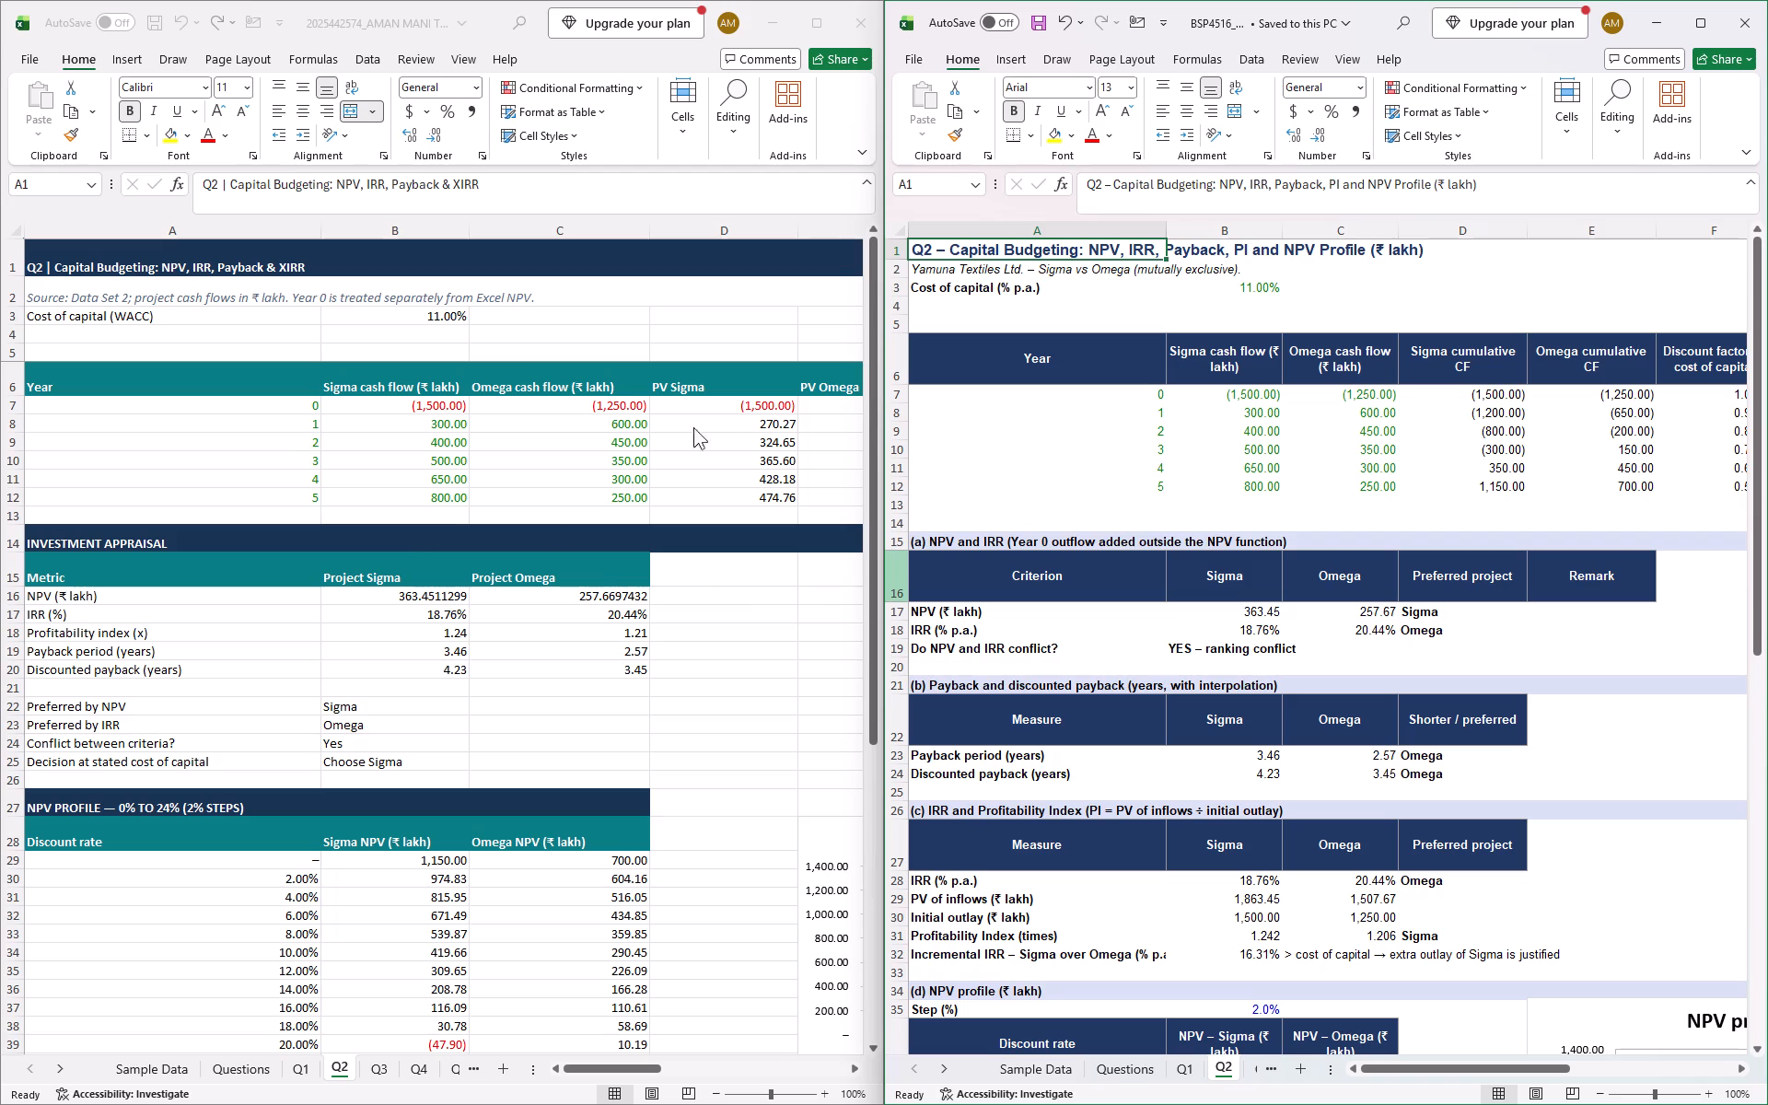
{"action": "scroll", "coordinate": [599, 584], "scroll_direction": "down", "scroll_amount": 3}
{"action": "scroll", "coordinate": [1153, 636], "scroll_direction": "down", "scroll_amount": 1}
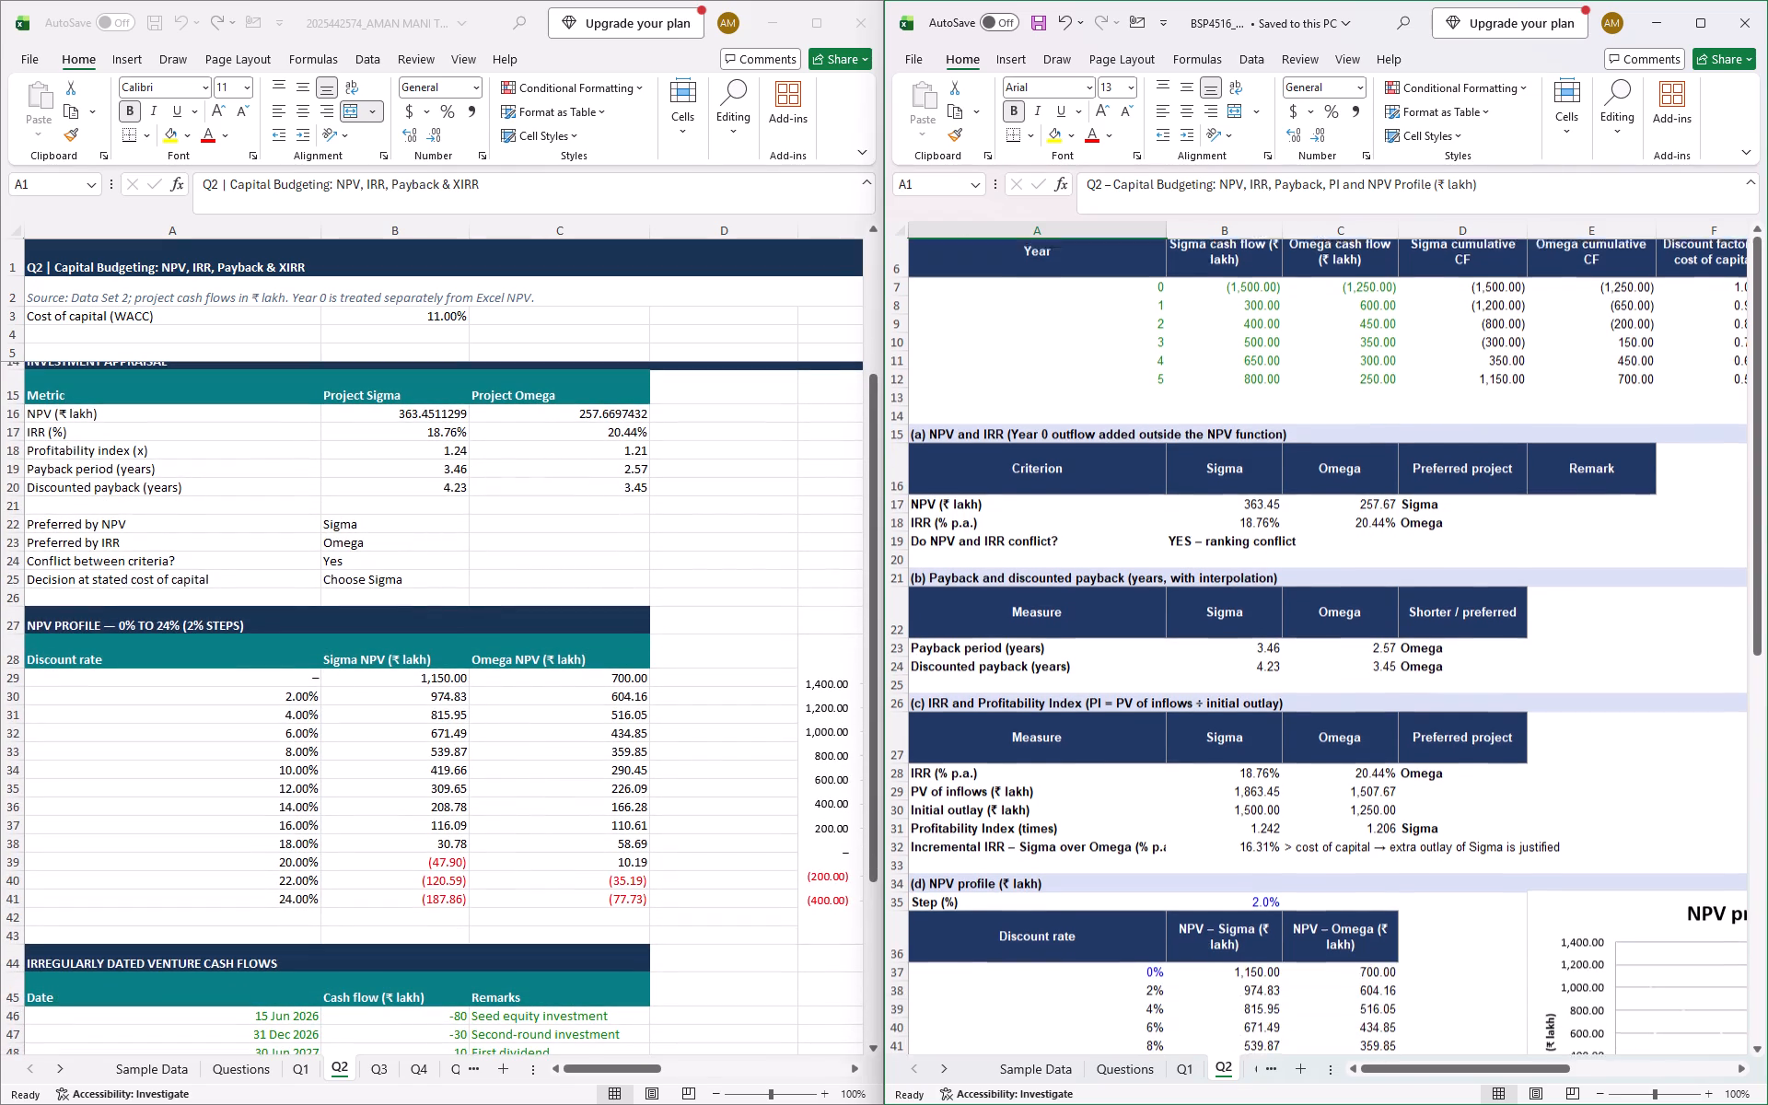
{"action": "scroll", "coordinate": [1153, 636], "scroll_direction": "down", "scroll_amount": 1}
{"action": "scroll", "coordinate": [590, 580], "scroll_direction": "down", "scroll_amount": 2}
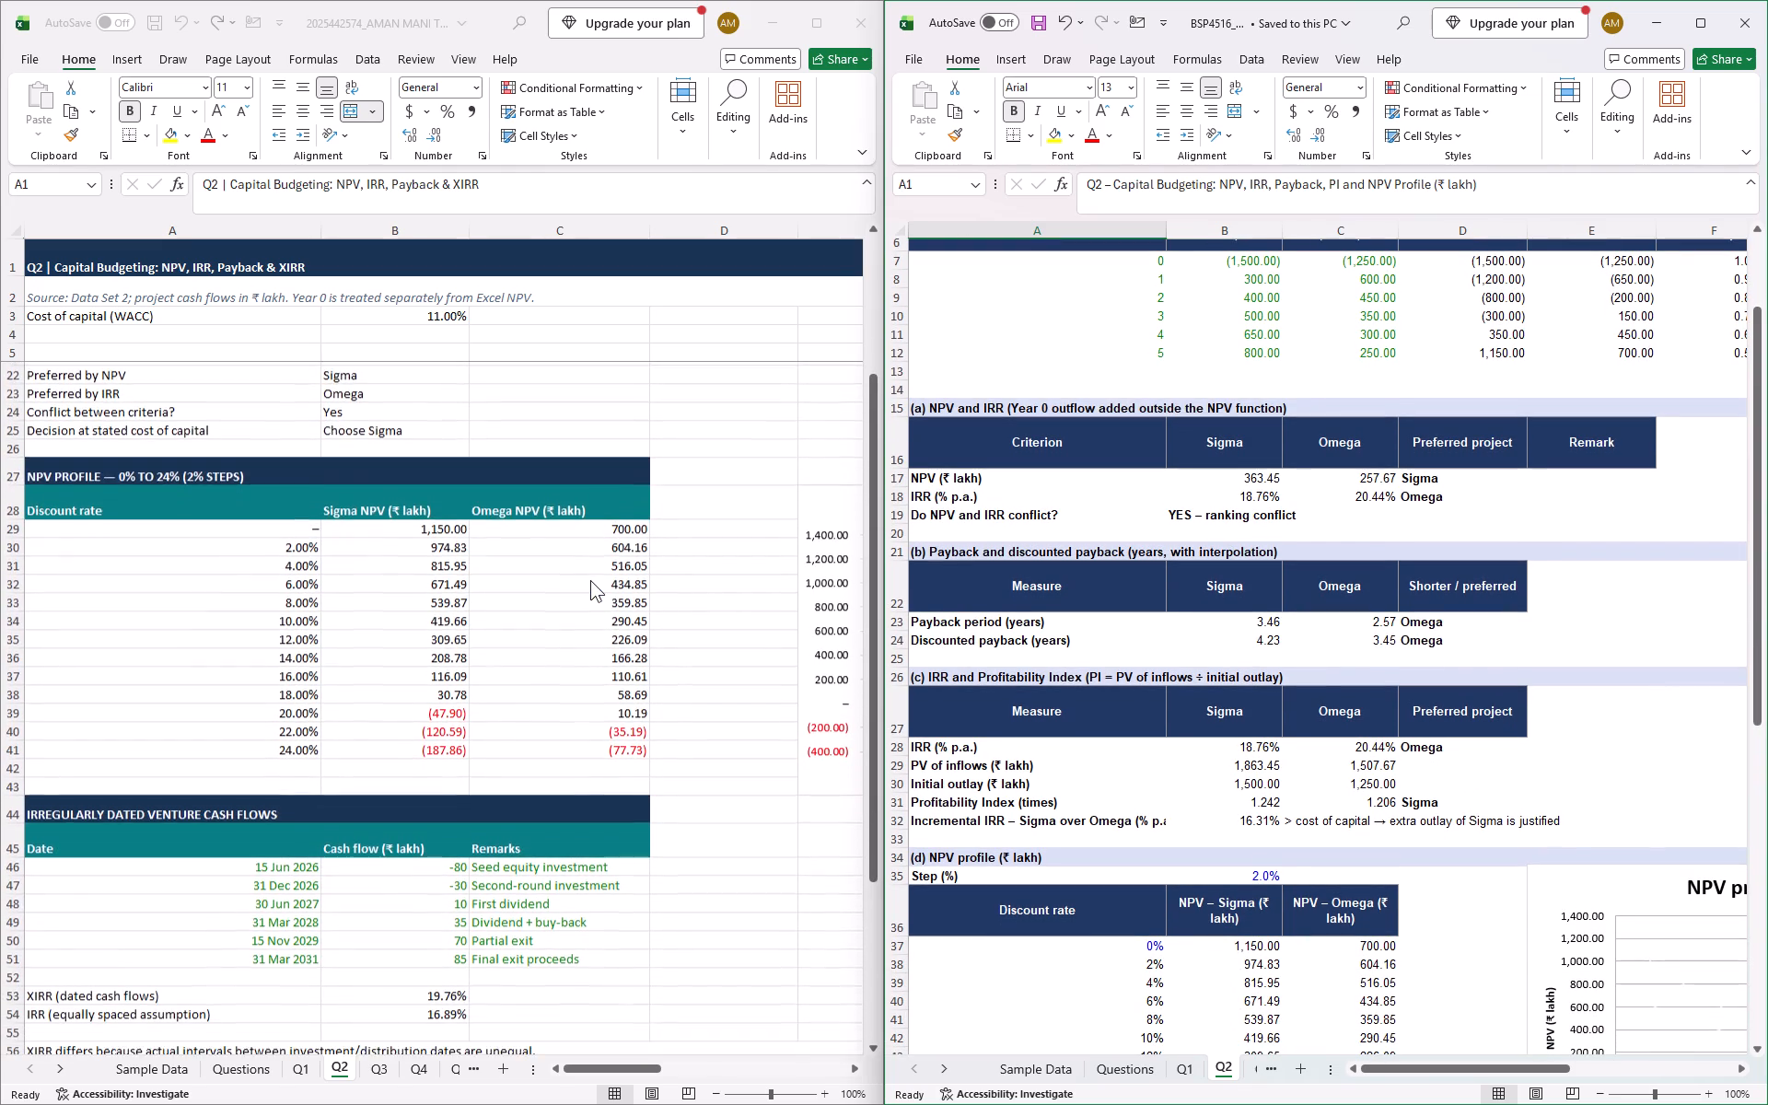
{"action": "scroll", "coordinate": [590, 580], "scroll_direction": "down", "scroll_amount": 1}
{"action": "scroll", "coordinate": [590, 580], "scroll_direction": "left", "scroll_amount": 1}
{"action": "scroll", "coordinate": [590, 580], "scroll_direction": "right", "scroll_amount": 5}
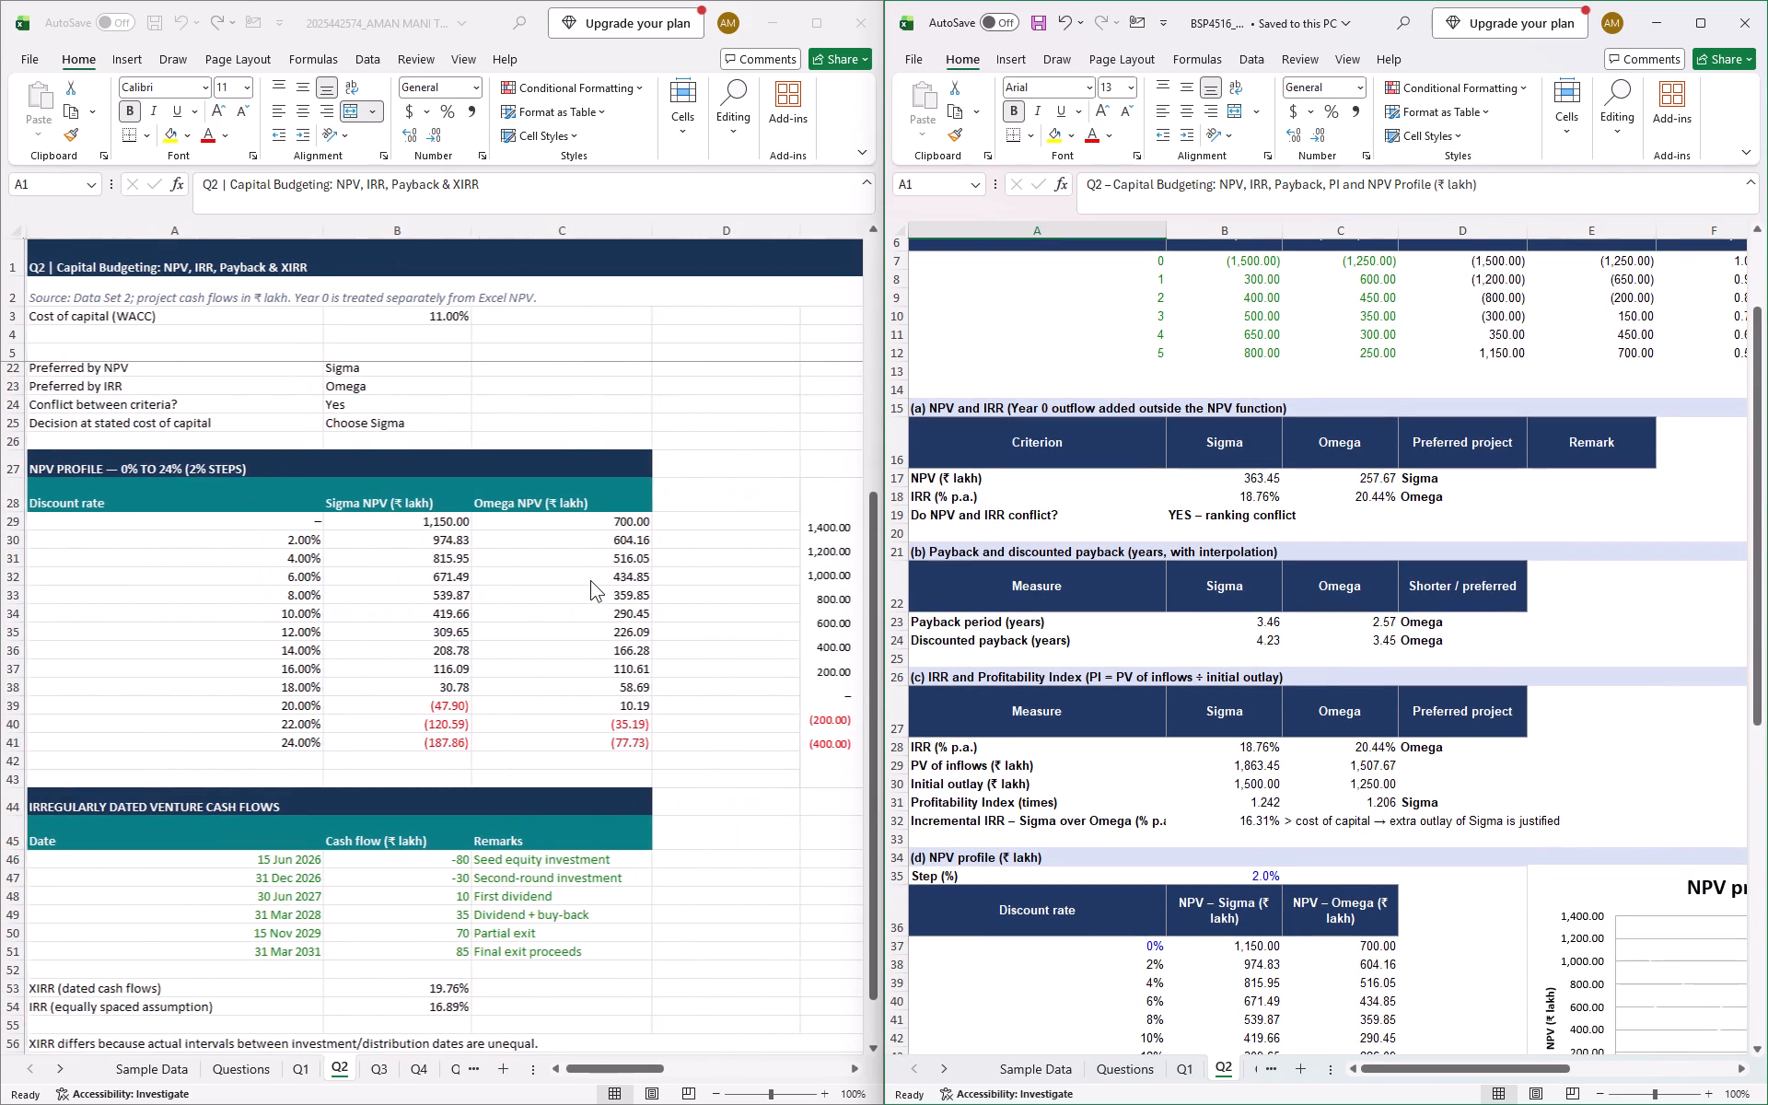
{"action": "scroll", "coordinate": [425, 762], "scroll_direction": "right", "scroll_amount": 1}
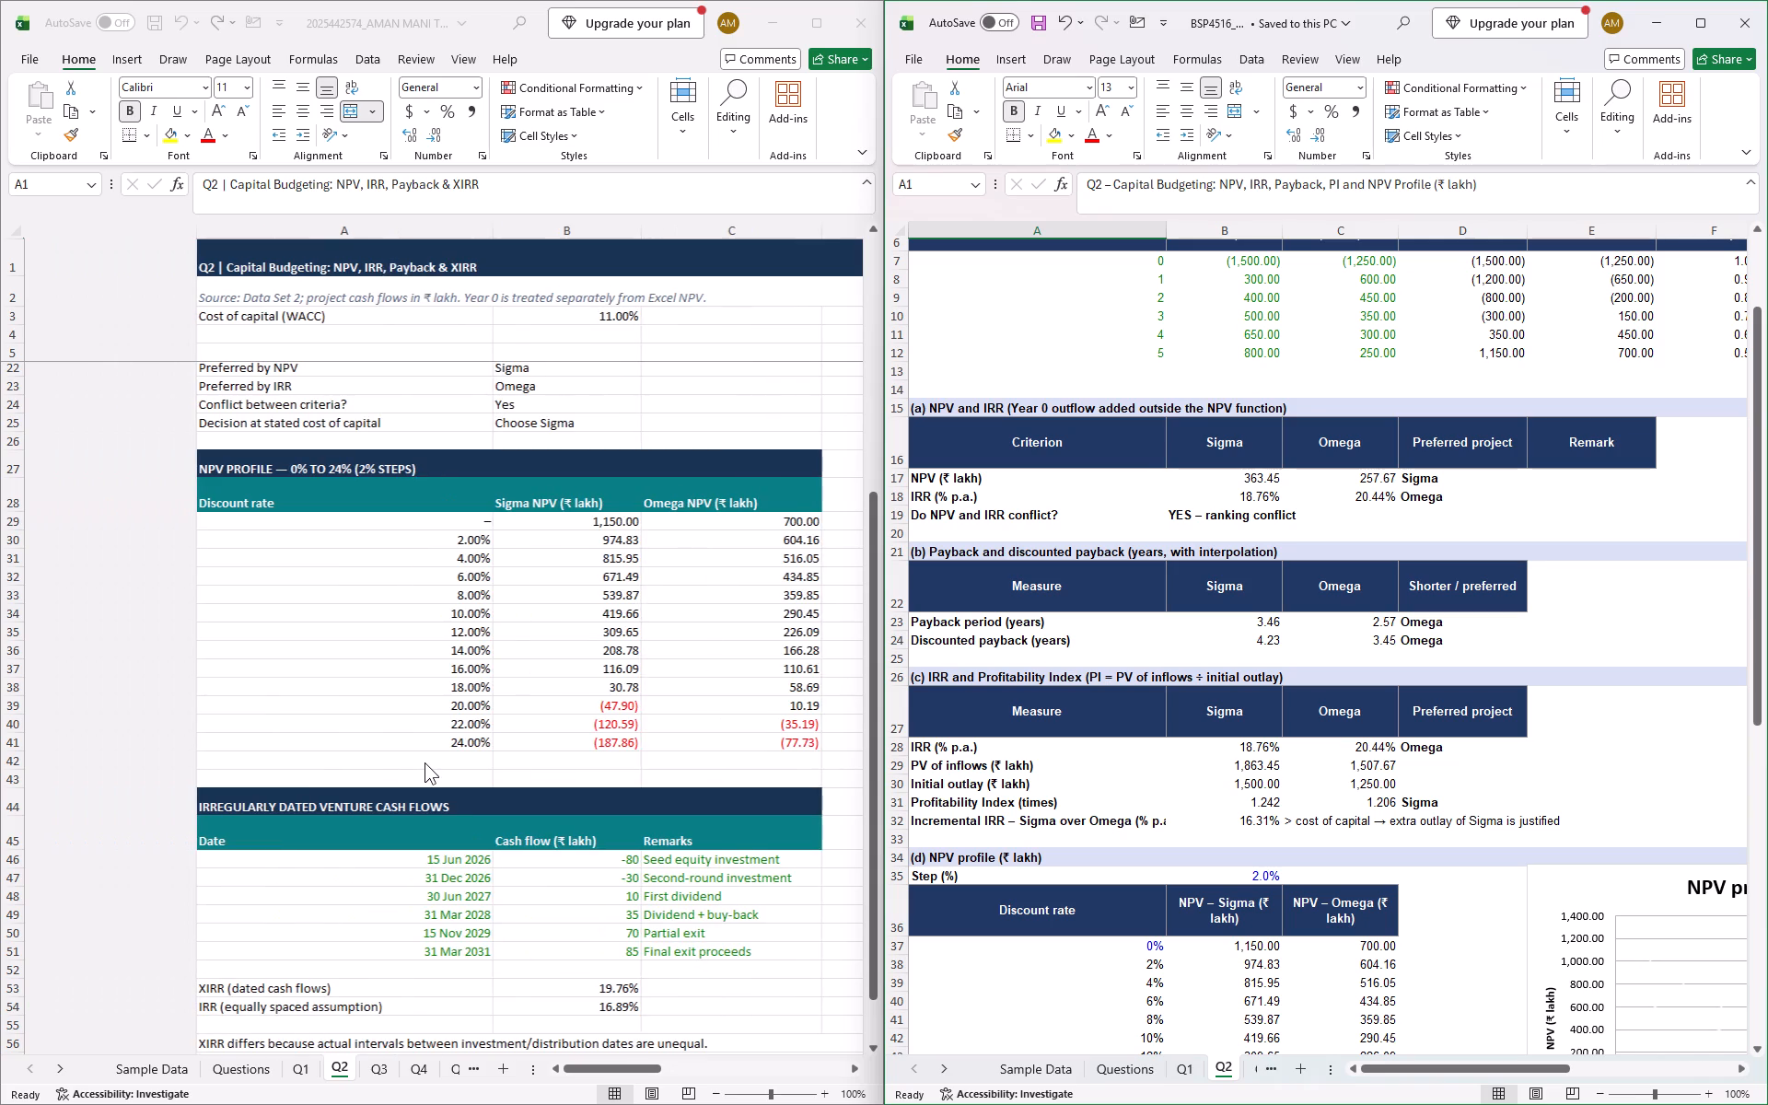
{"action": "scroll", "coordinate": [425, 762], "scroll_direction": "right", "scroll_amount": 1}
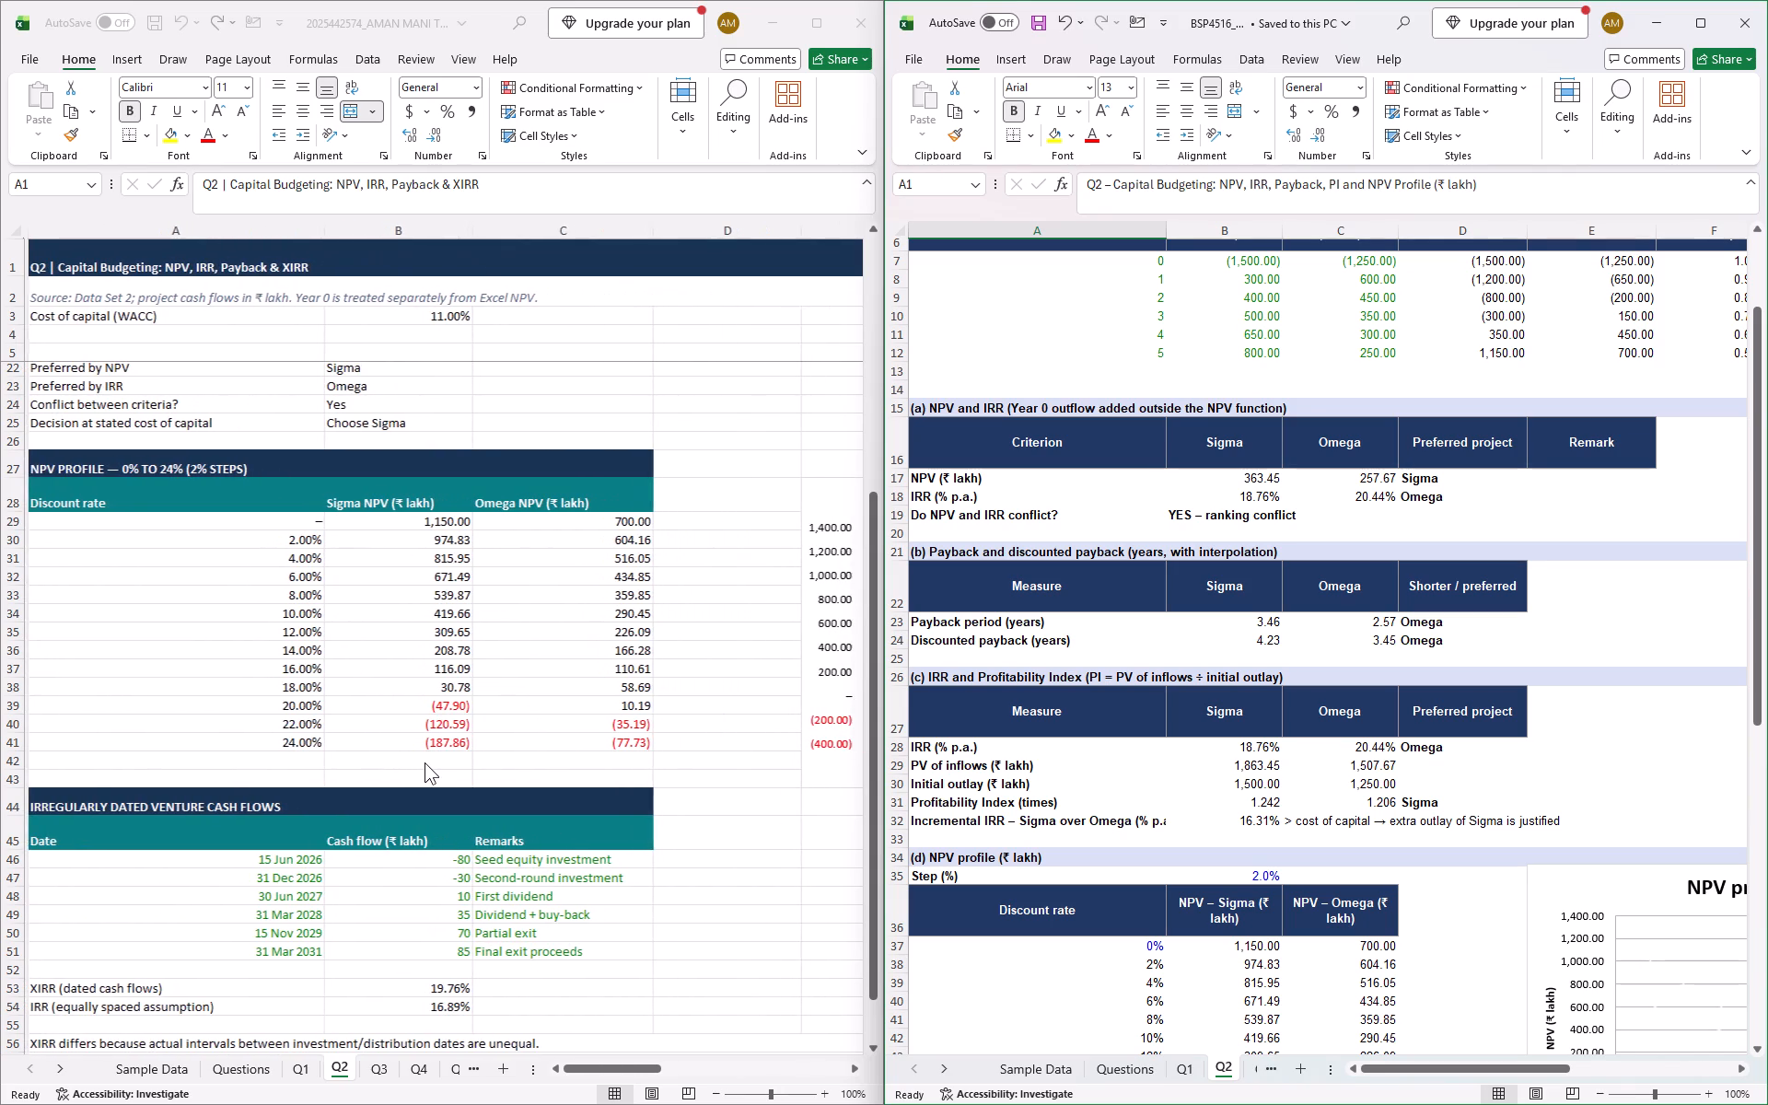
Compare the irregularly dated venture cash flows, XIRR results, recommendation text and NPV profile chart on both Q2 sheets.
{"action": "scroll", "coordinate": [425, 762], "scroll_direction": "down", "scroll_amount": 7}
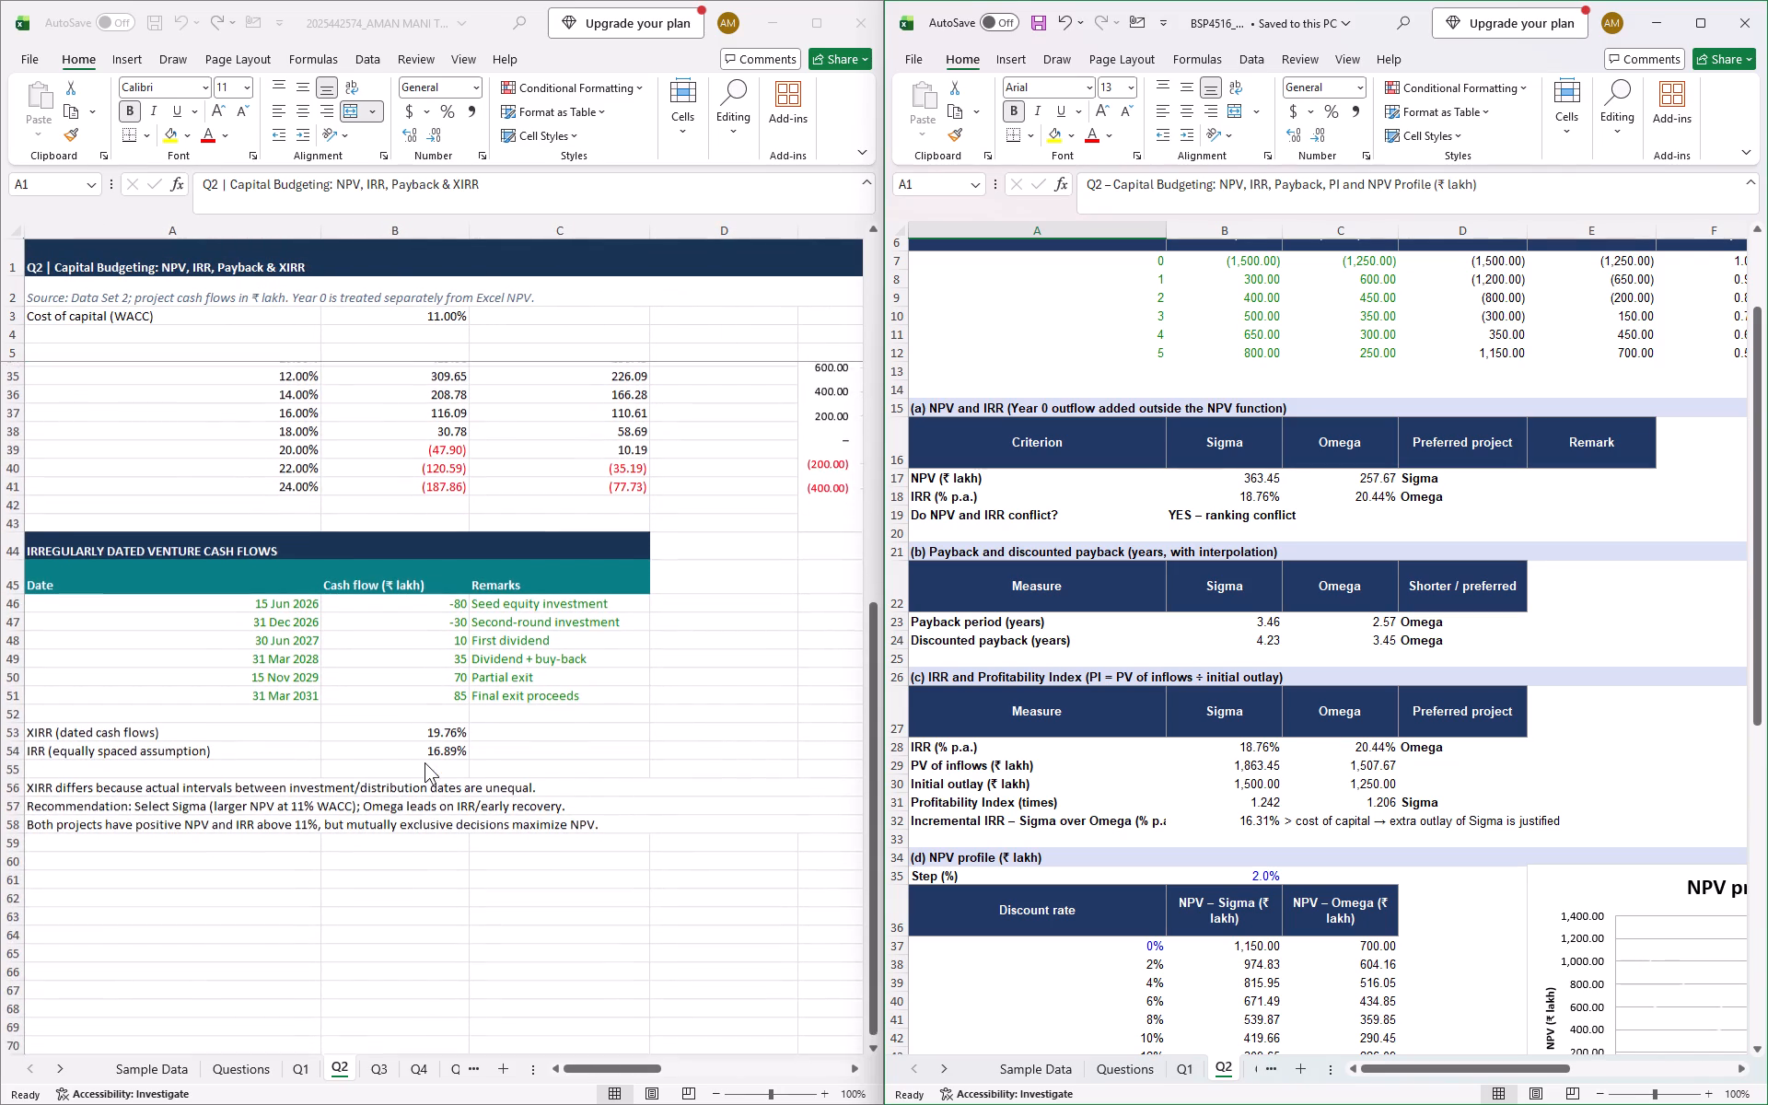
{"action": "scroll", "coordinate": [425, 762], "scroll_direction": "down", "scroll_amount": 1}
{"action": "scroll", "coordinate": [1164, 808], "scroll_direction": "down", "scroll_amount": 5}
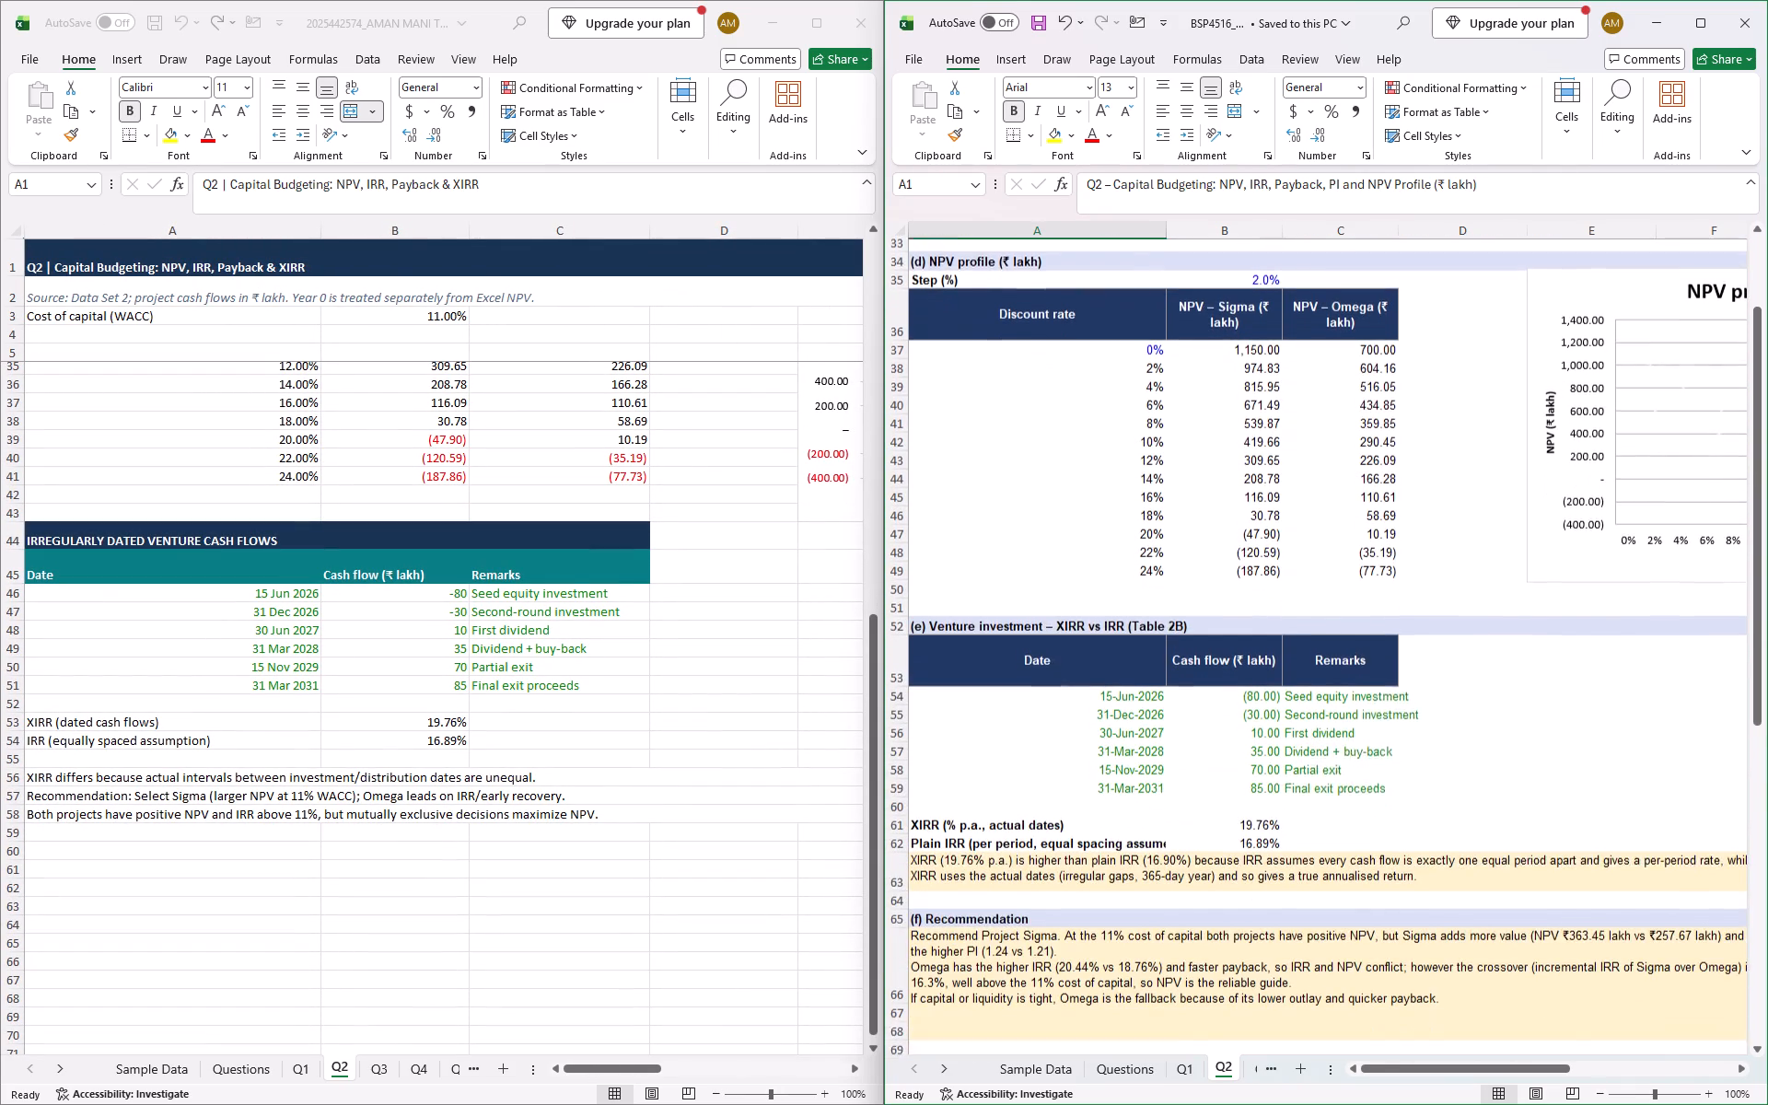
{"action": "scroll", "coordinate": [1164, 808], "scroll_direction": "down", "scroll_amount": 1}
{"action": "scroll", "coordinate": [664, 746], "scroll_direction": "right", "scroll_amount": 1}
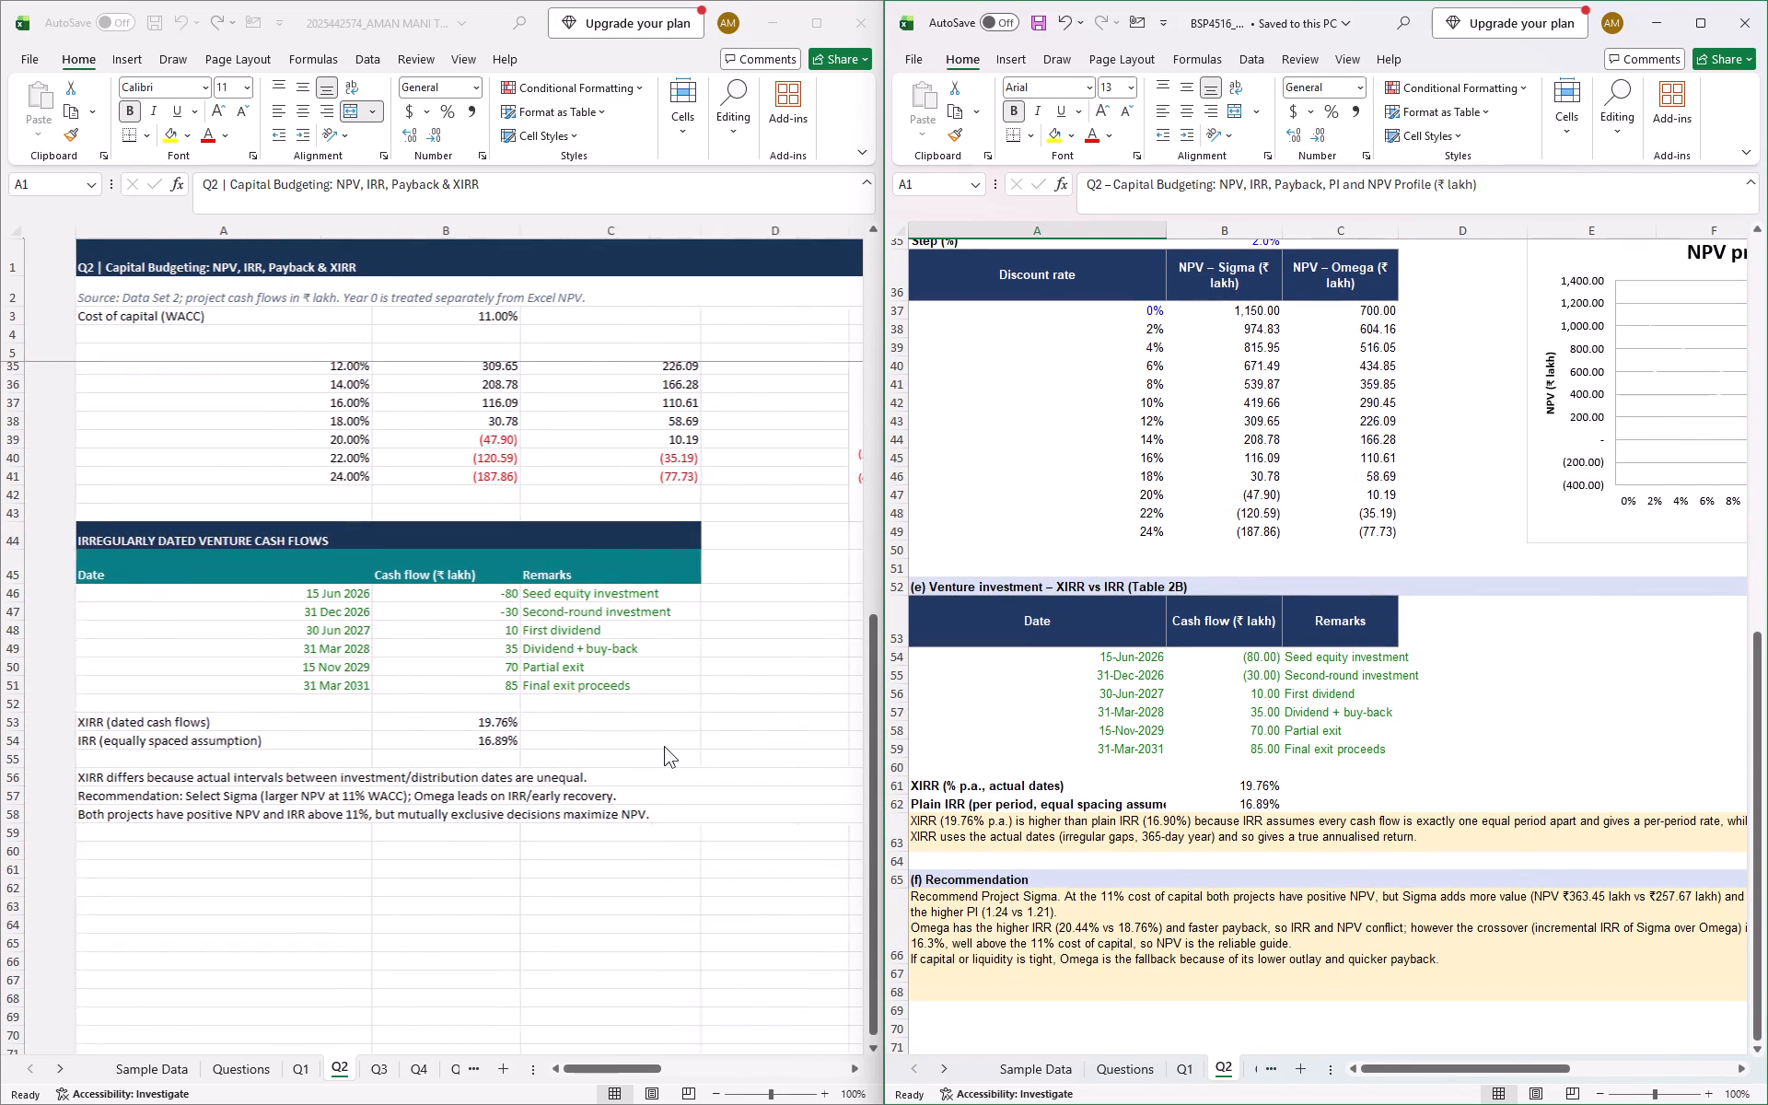
{"action": "scroll", "coordinate": [664, 746], "scroll_direction": "right", "scroll_amount": 2}
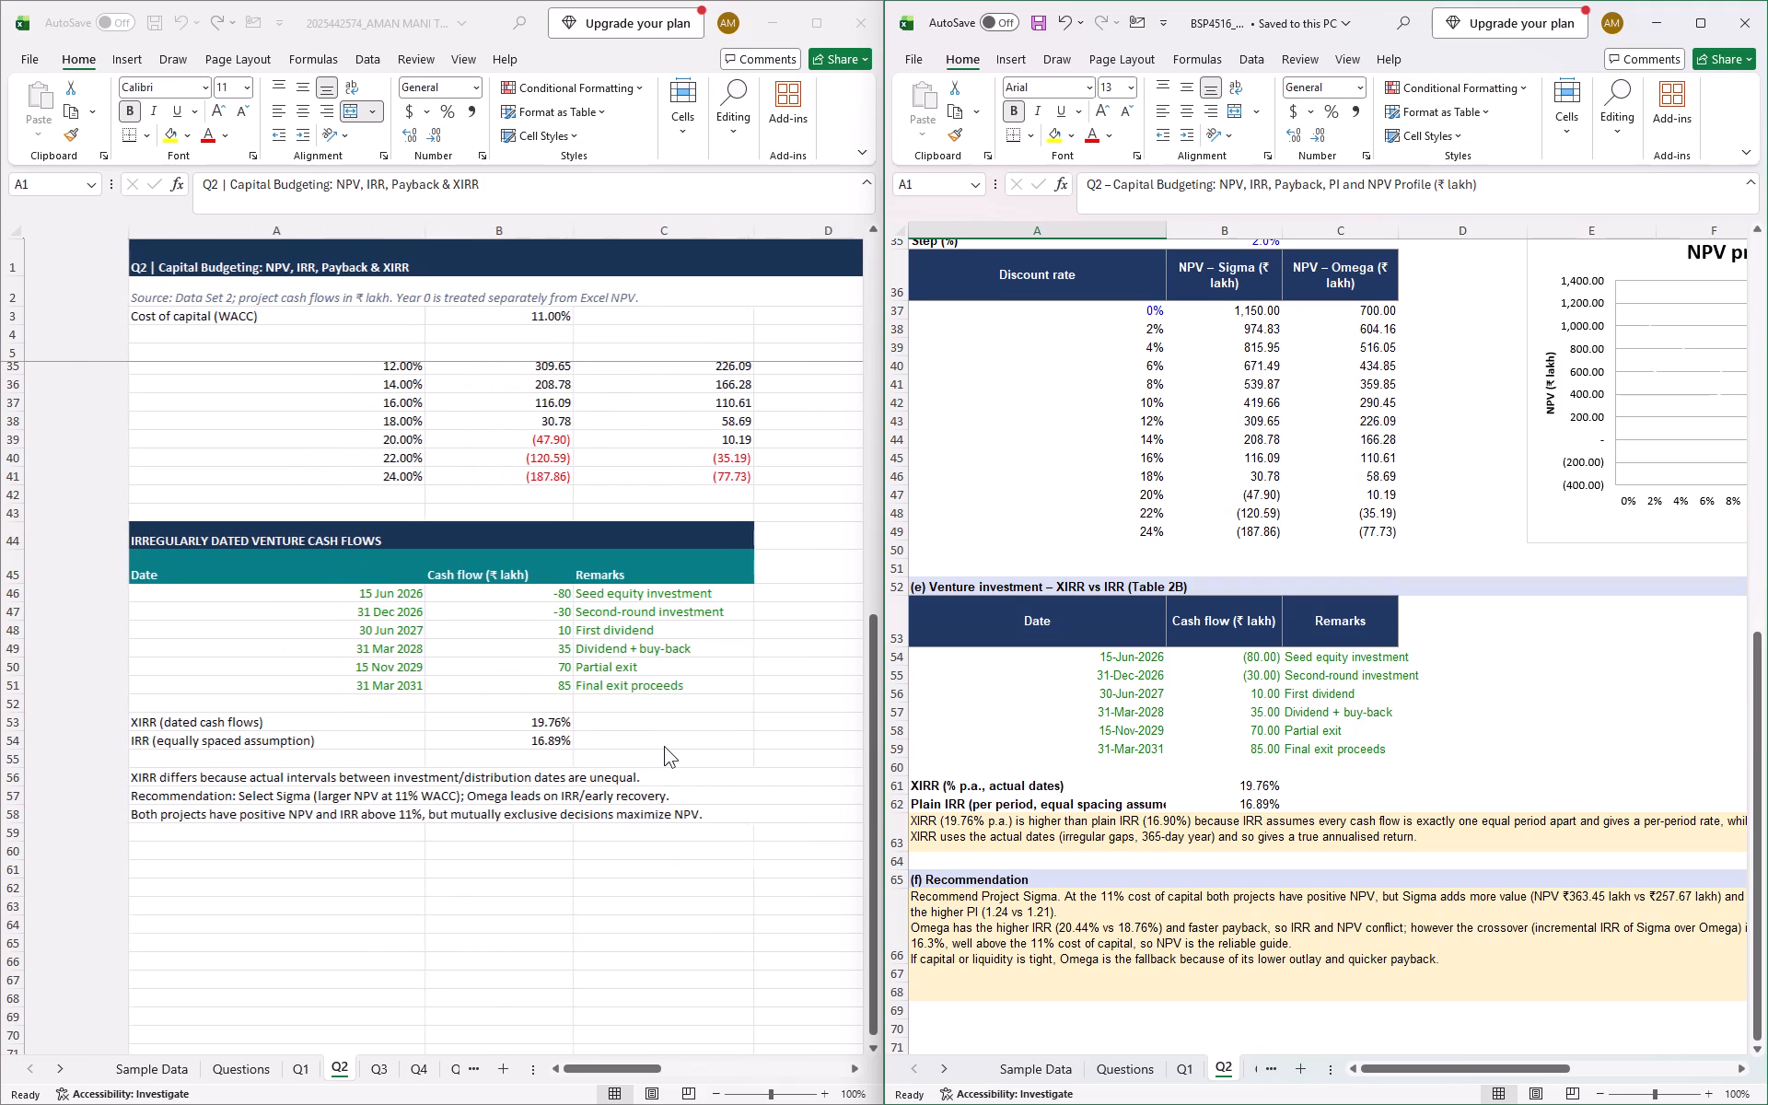
{"action": "scroll", "coordinate": [1478, 769], "scroll_direction": "left", "scroll_amount": 2}
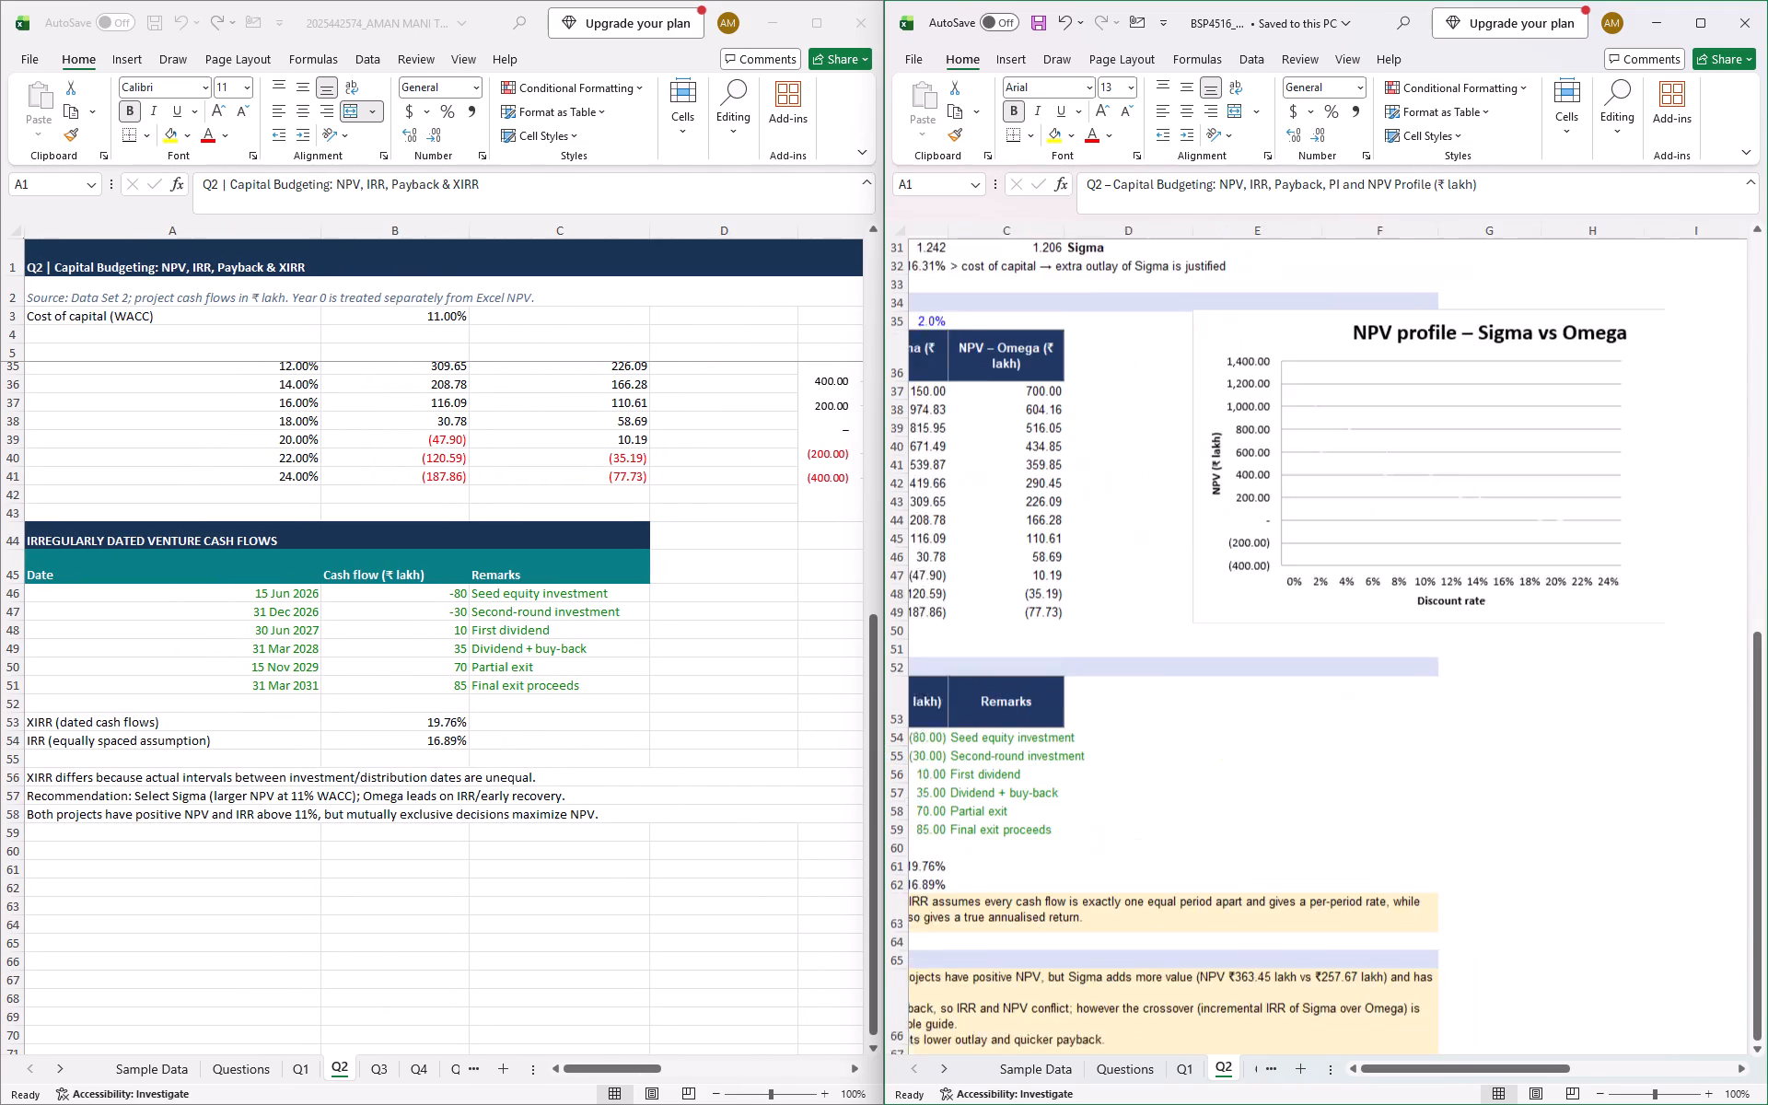
Compare the Sigma vs Omega NPV profile charts on the Q2 sheets of both workbooks.
{"action": "scroll", "coordinate": [1478, 769], "scroll_direction": "left", "scroll_amount": 1}
{"action": "scroll", "coordinate": [702, 698], "scroll_direction": "left", "scroll_amount": 3}
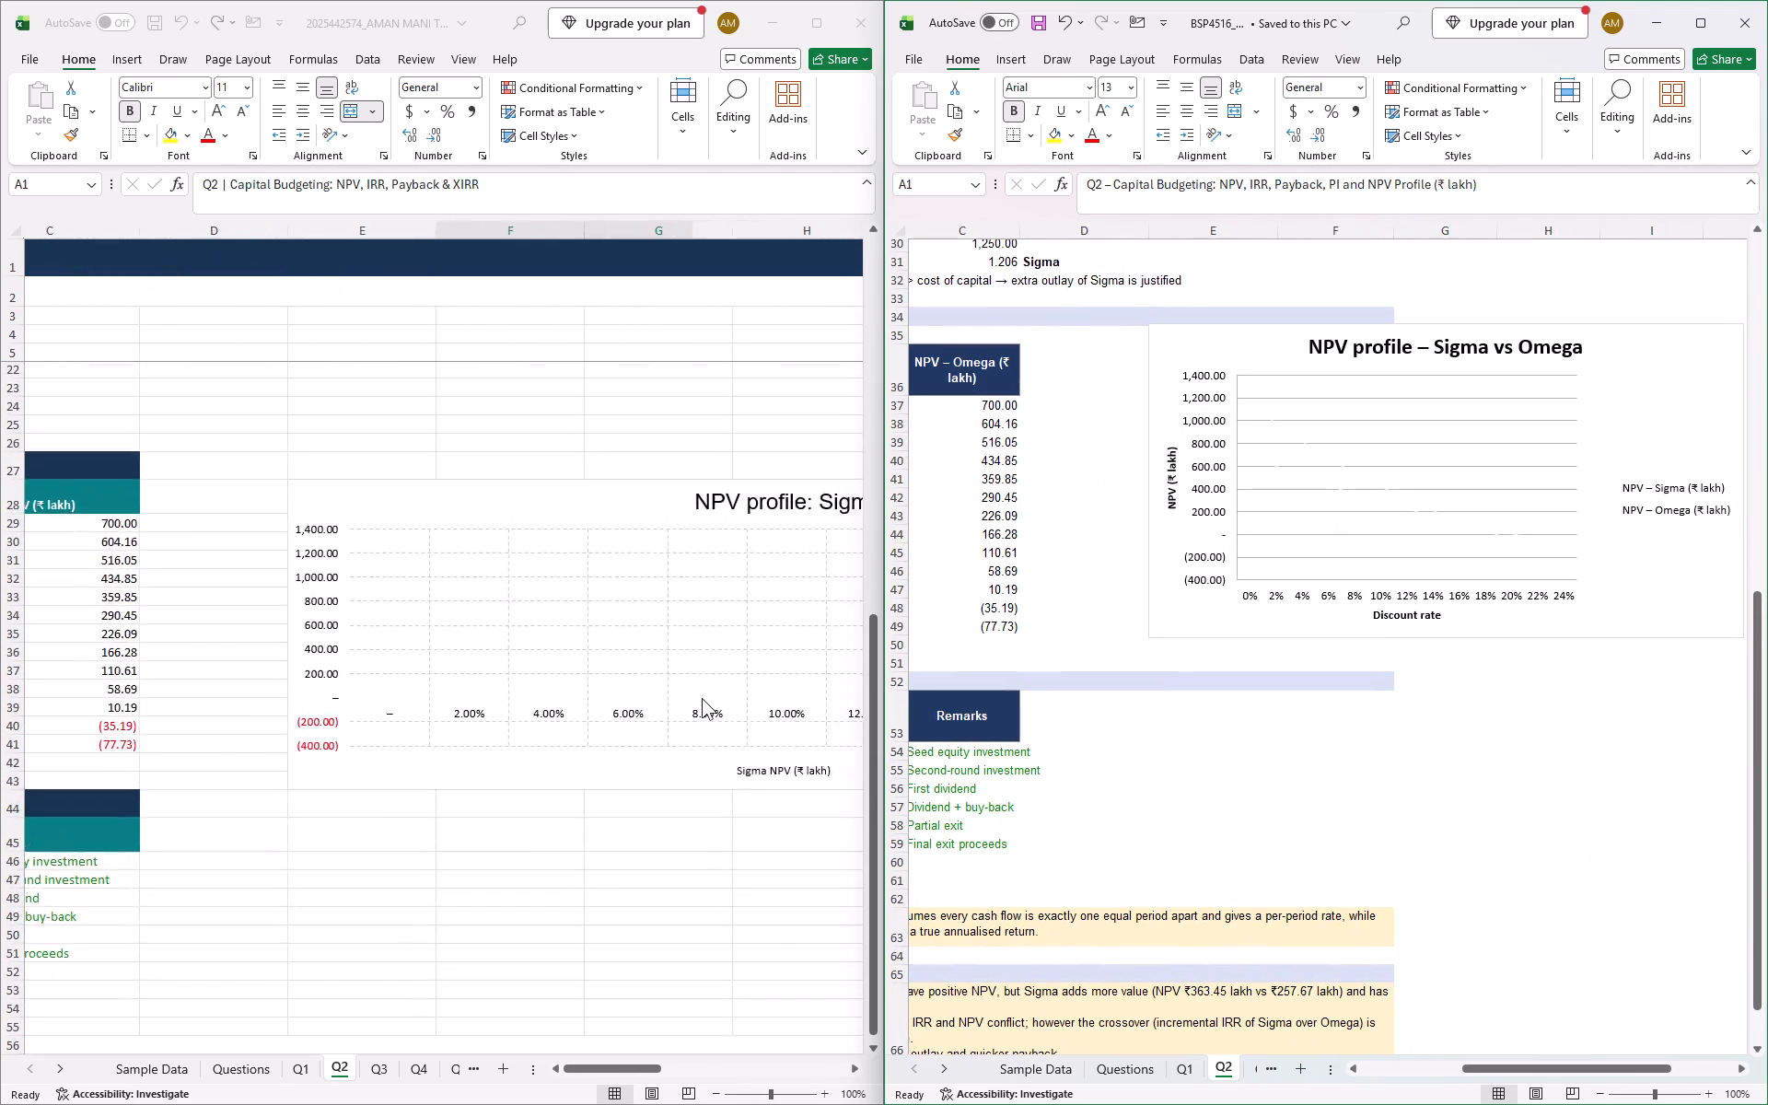
{"action": "scroll", "coordinate": [702, 698], "scroll_direction": "left", "scroll_amount": 7}
{"action": "scroll", "coordinate": [702, 698], "scroll_direction": "right", "scroll_amount": 2}
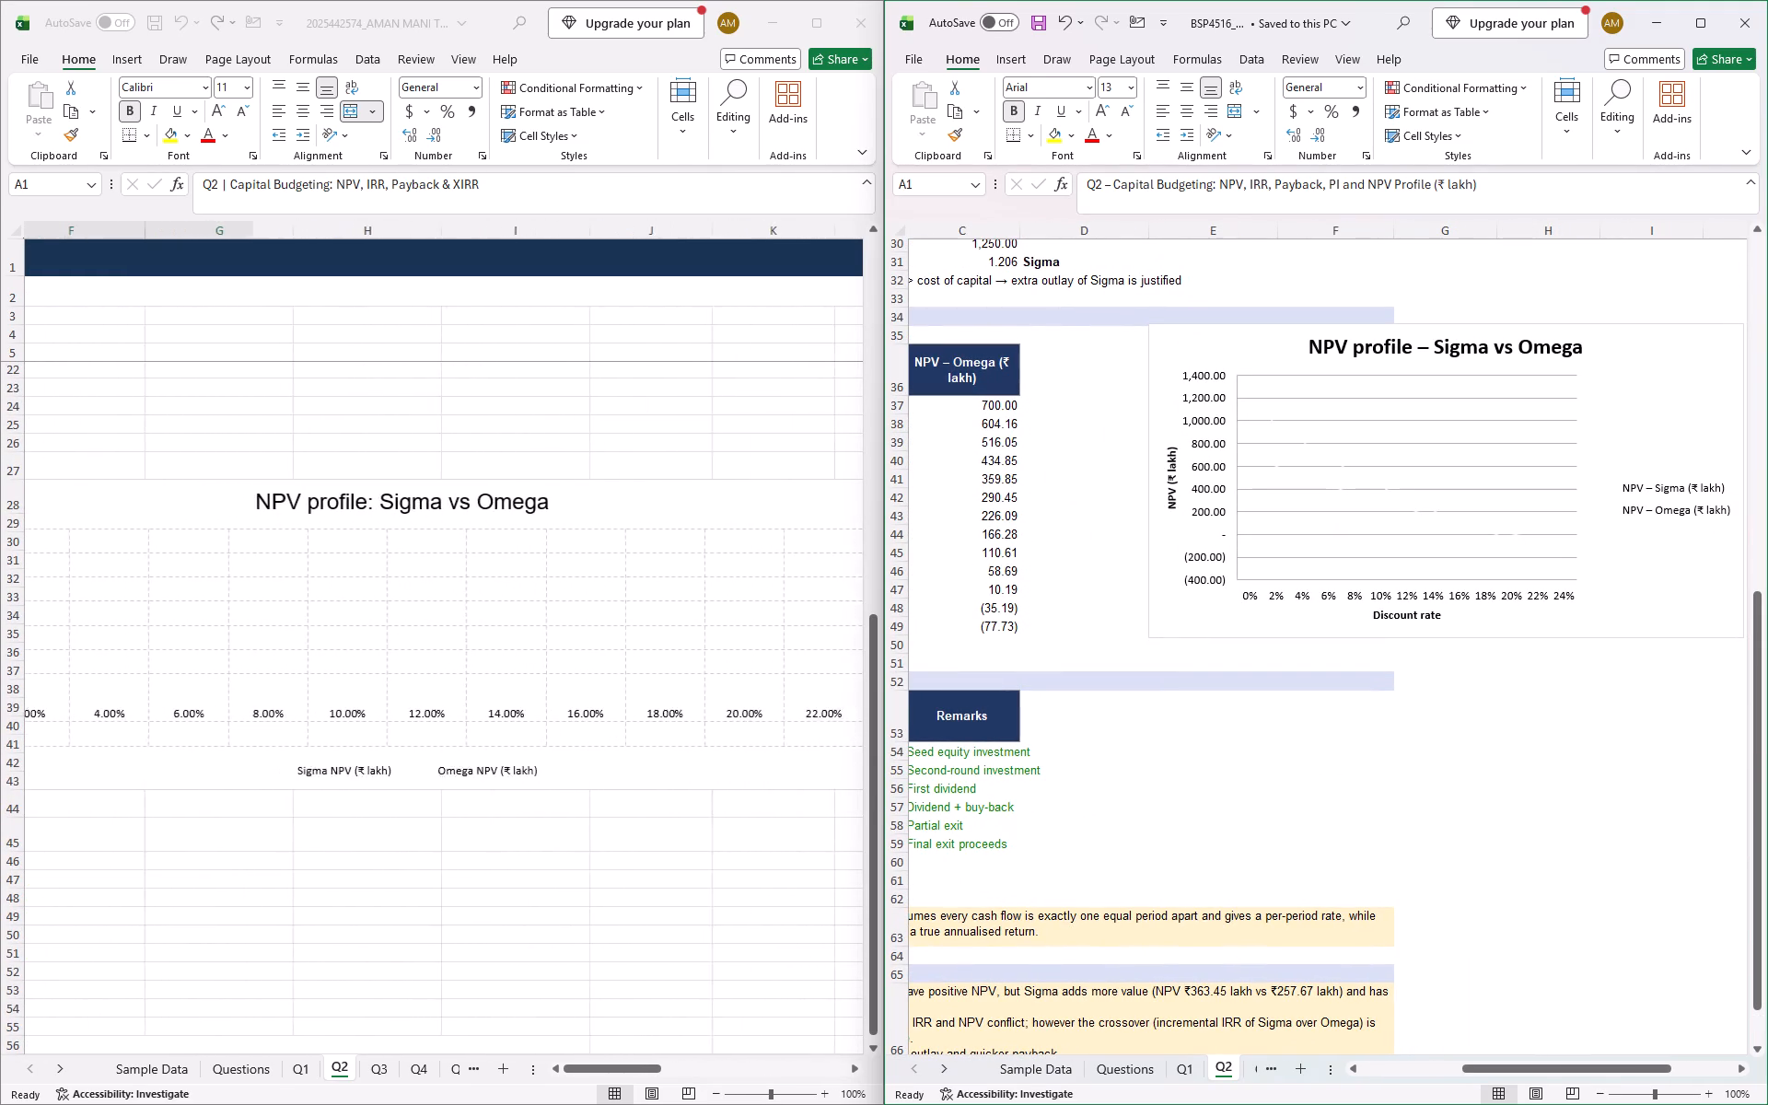
Show the Q3 loan repayment sheet in both the solved workbook and the MBA-A workbook.
{"action": "left_click", "coordinate": [1251, 1068]}
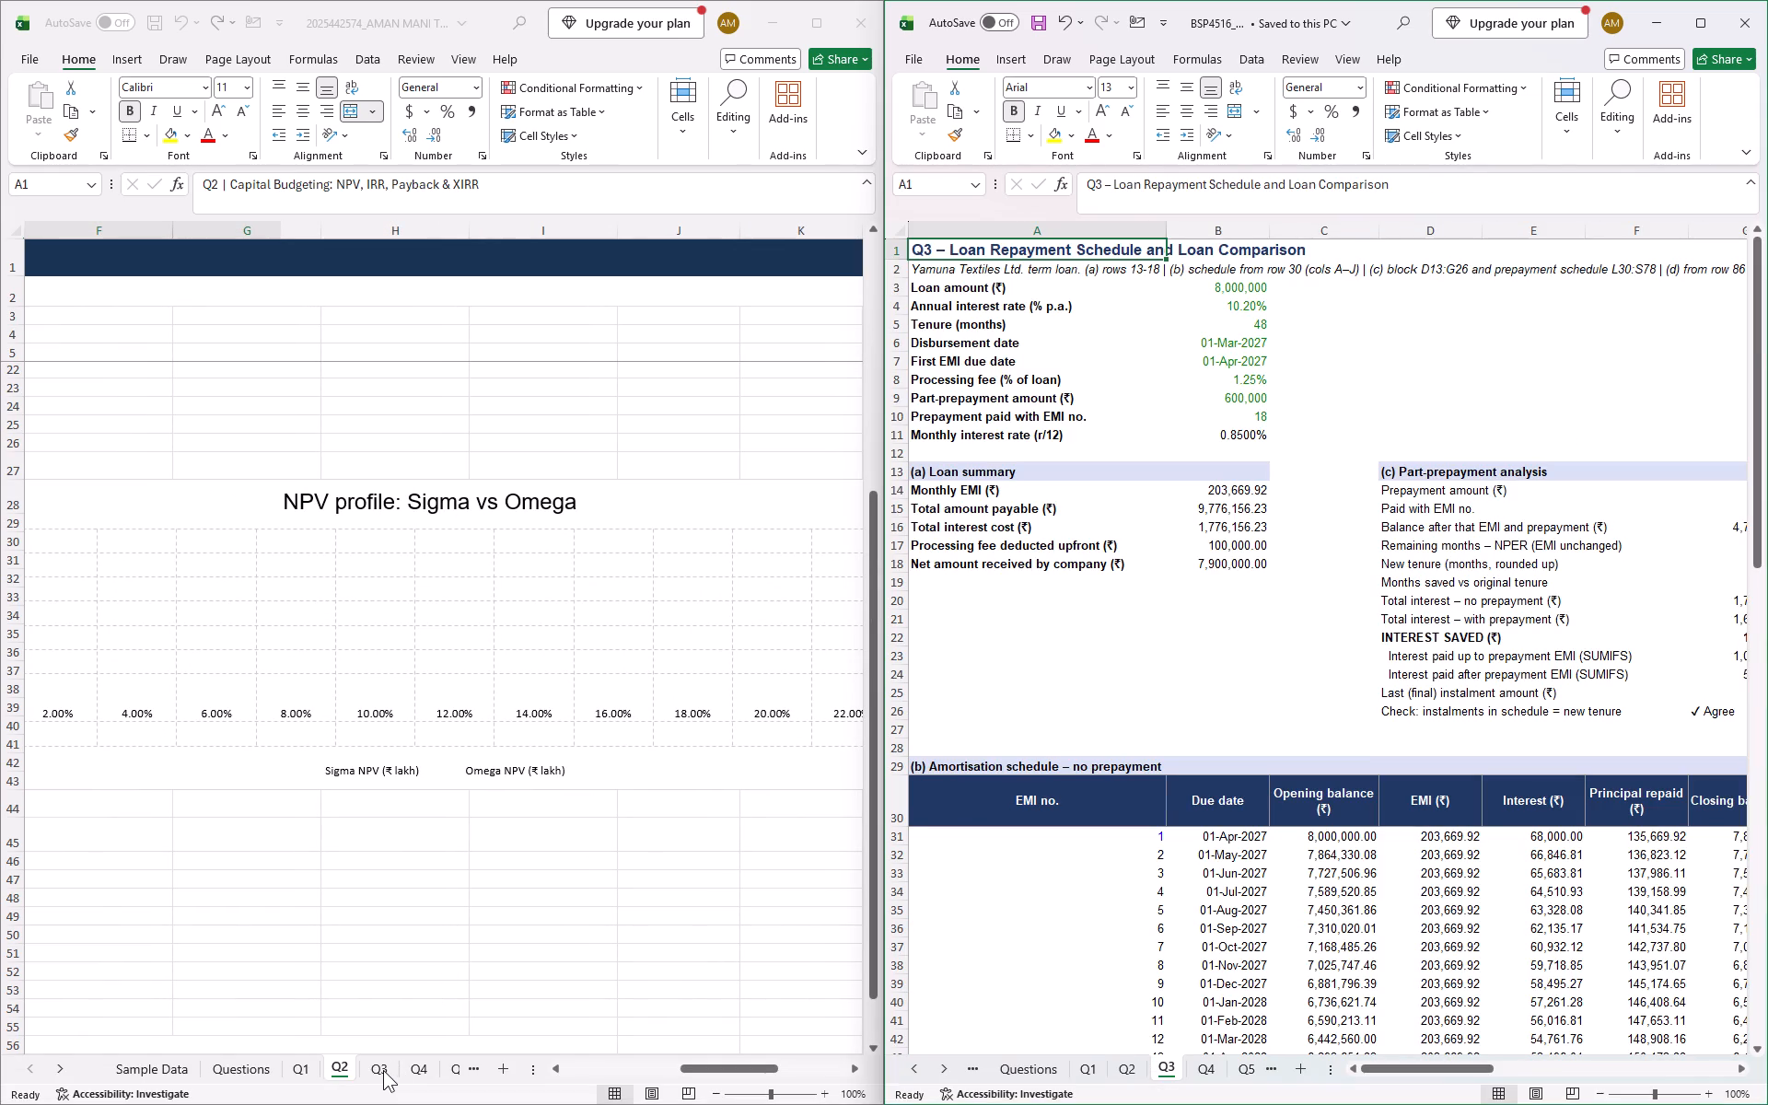
{"action": "left_click", "coordinate": [381, 1070]}
{"action": "scroll", "coordinate": [447, 797], "scroll_direction": "right", "scroll_amount": 5}
{"action": "left_click", "coordinate": [379, 1072]}
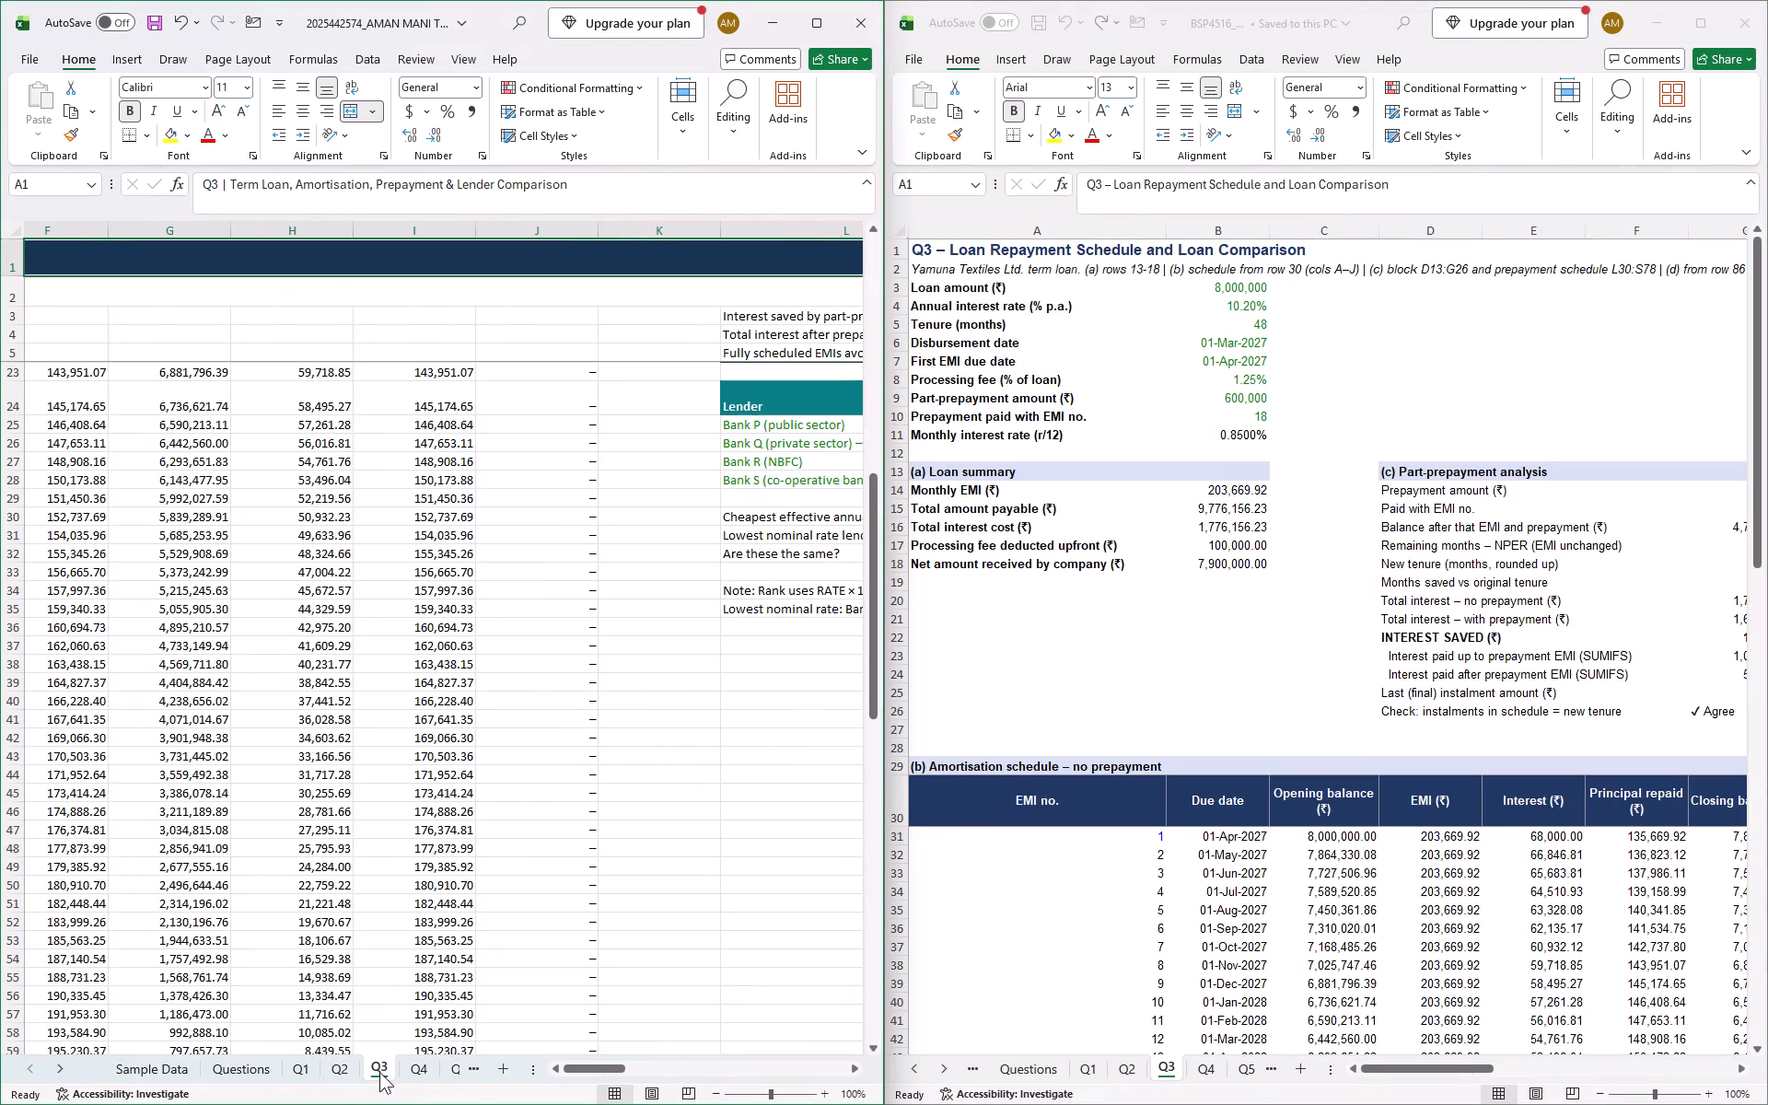
Compare the loan summary, amortisation schedule and part-prepayment sections on the Q3 sheets of both workbooks.
{"action": "scroll", "coordinate": [1076, 773], "scroll_direction": "down", "scroll_amount": 1}
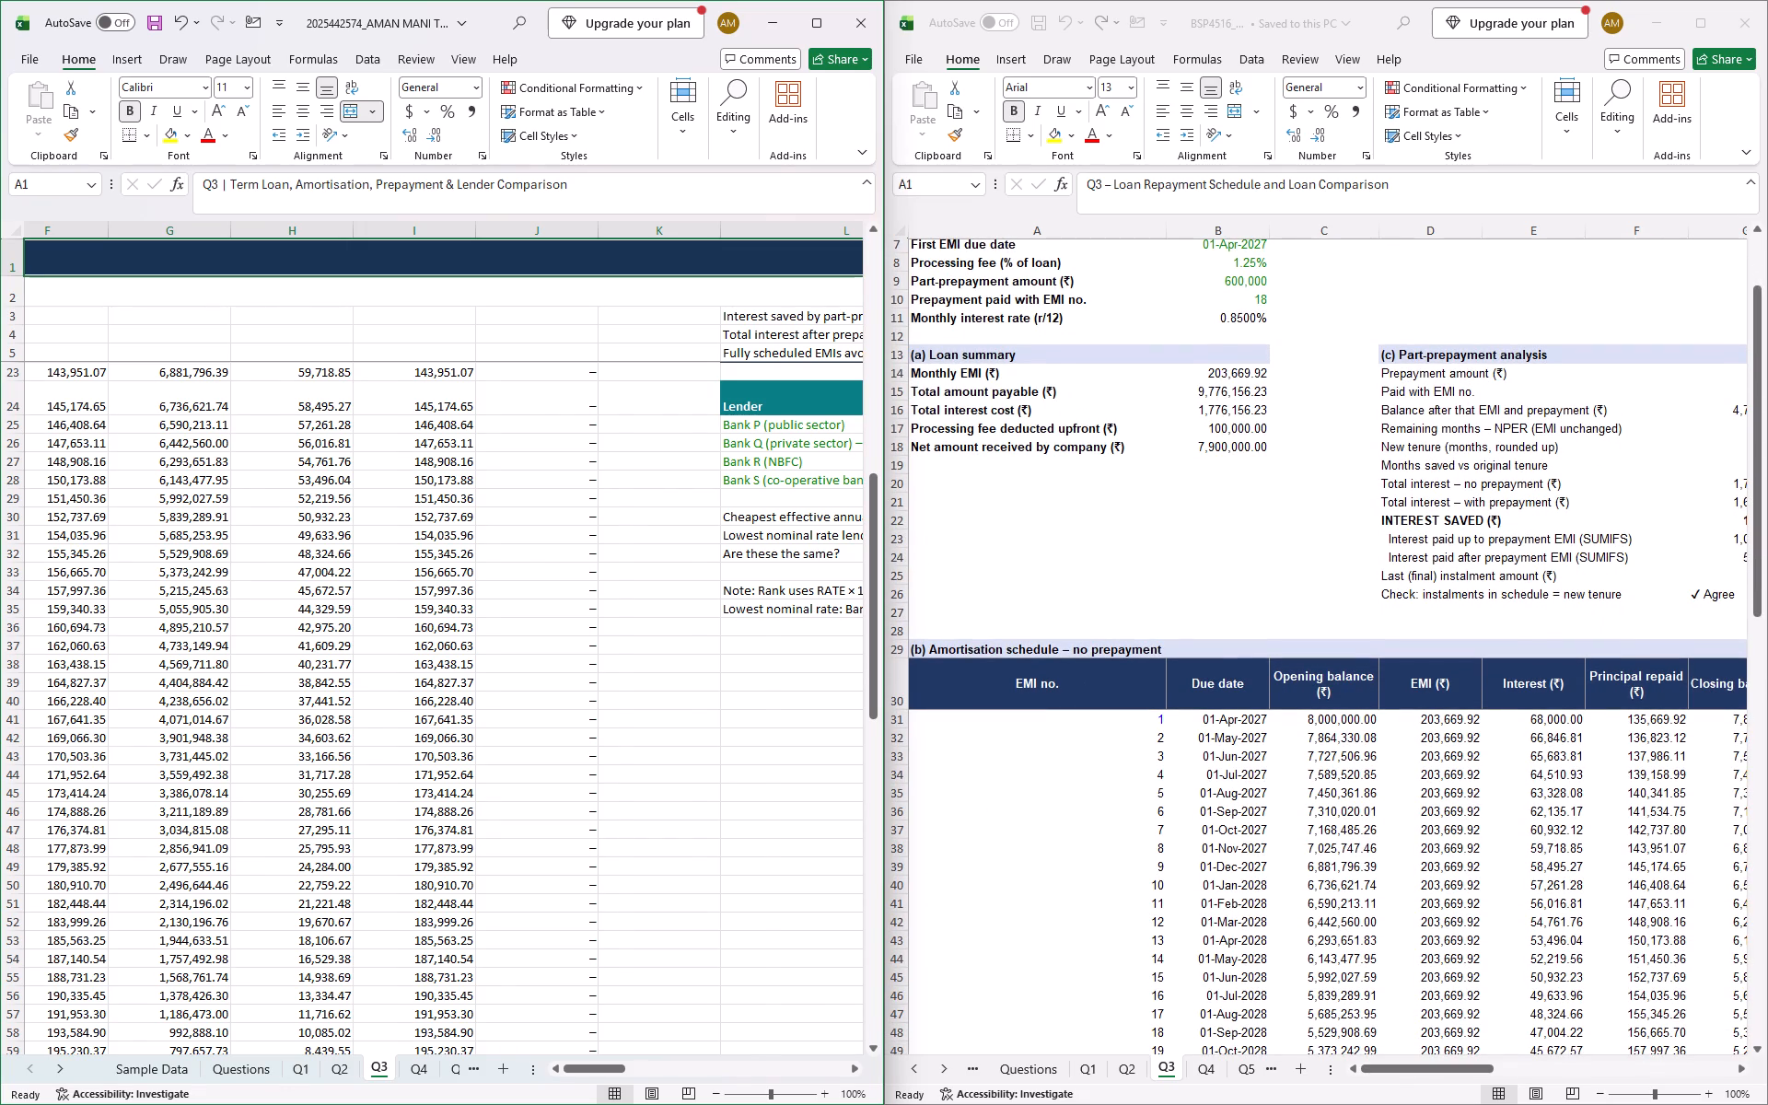
{"action": "scroll", "coordinate": [345, 921], "scroll_direction": "right", "scroll_amount": 2}
{"action": "scroll", "coordinate": [345, 921], "scroll_direction": "down", "scroll_amount": 5}
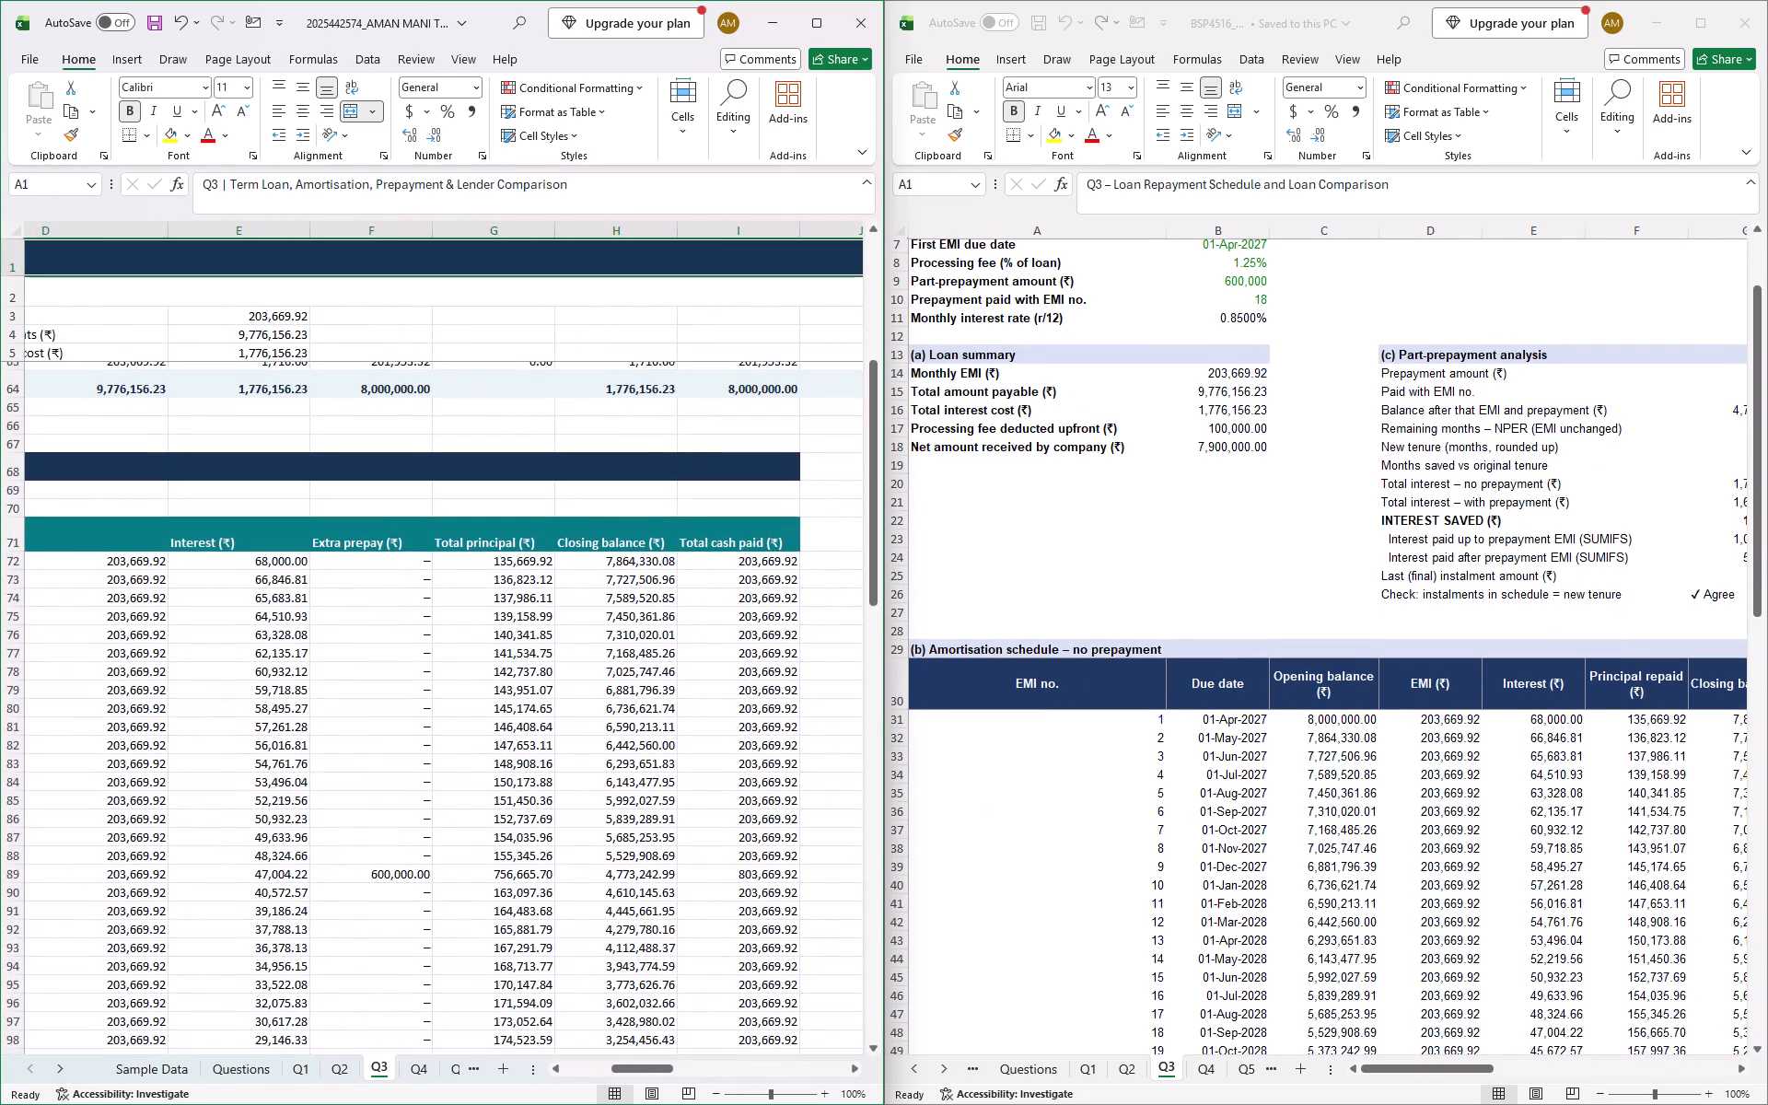
{"action": "scroll", "coordinate": [345, 921], "scroll_direction": "down", "scroll_amount": 1}
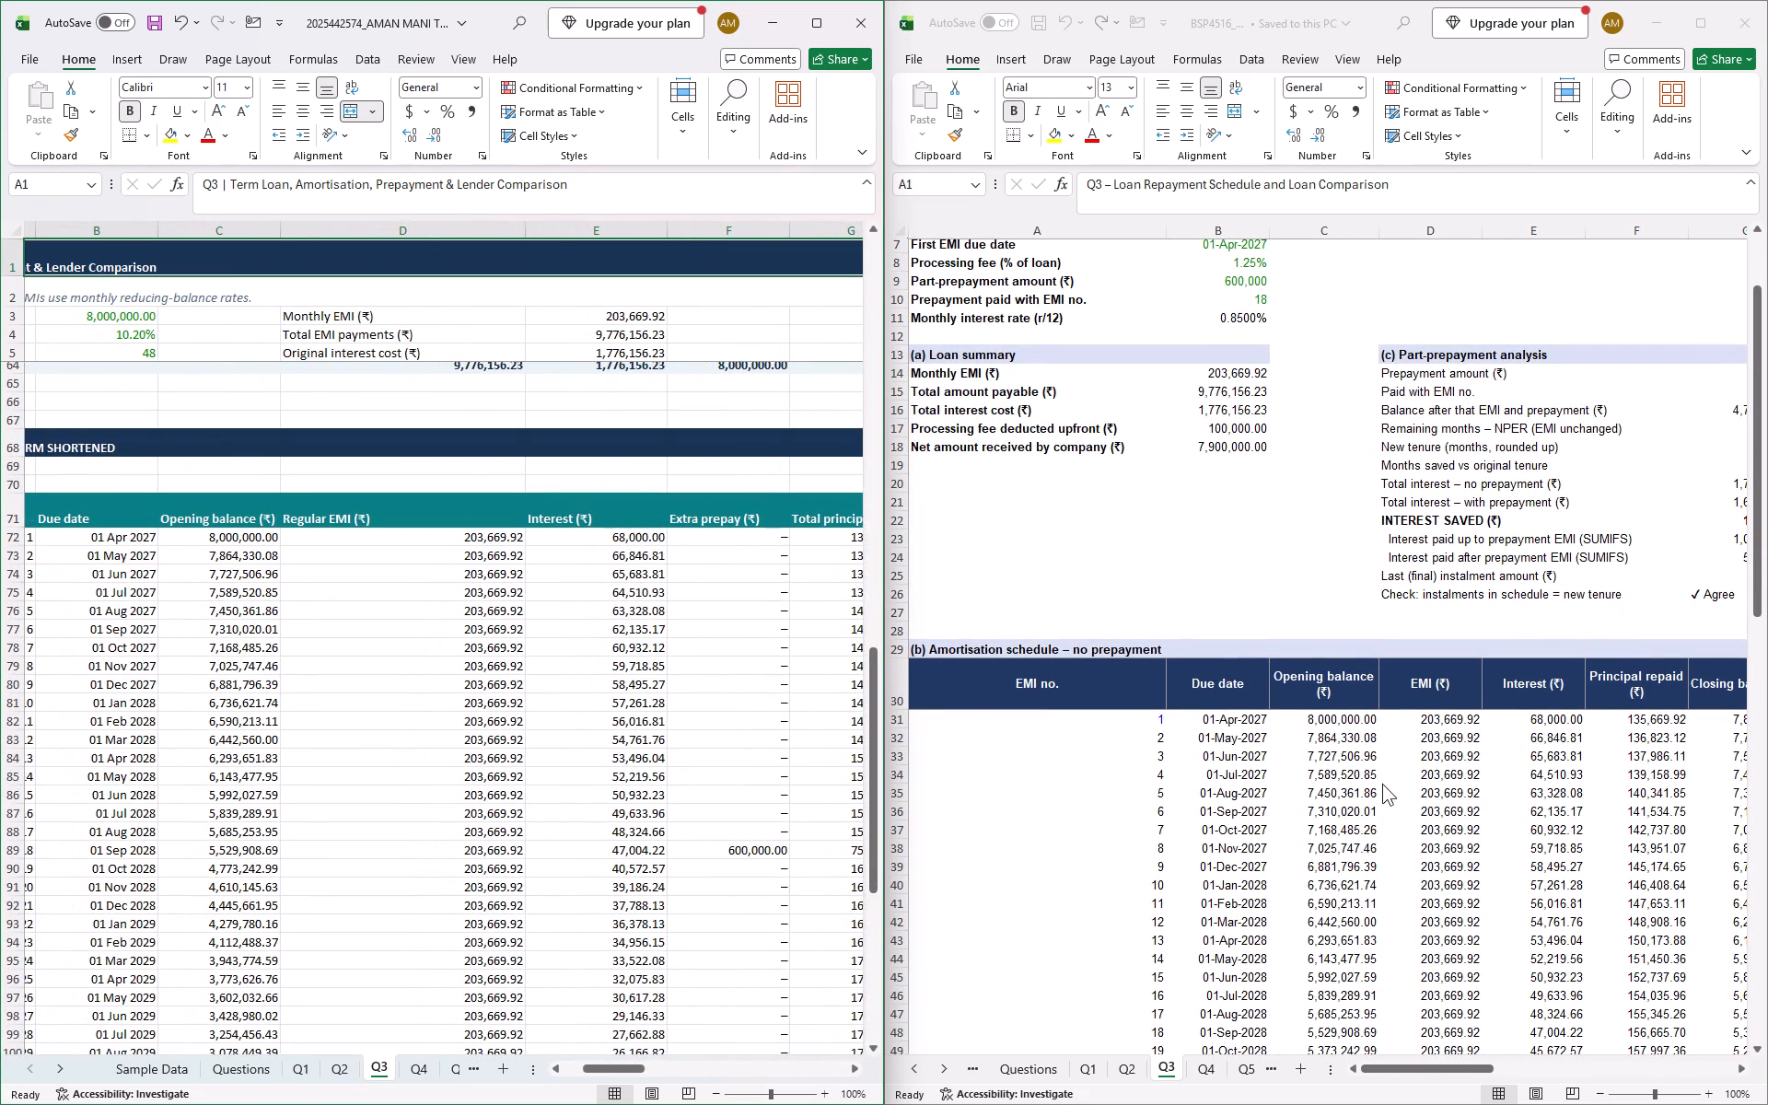
{"action": "scroll", "coordinate": [1382, 784], "scroll_direction": "down", "scroll_amount": 3}
{"action": "scroll", "coordinate": [1382, 784], "scroll_direction": "left", "scroll_amount": 3}
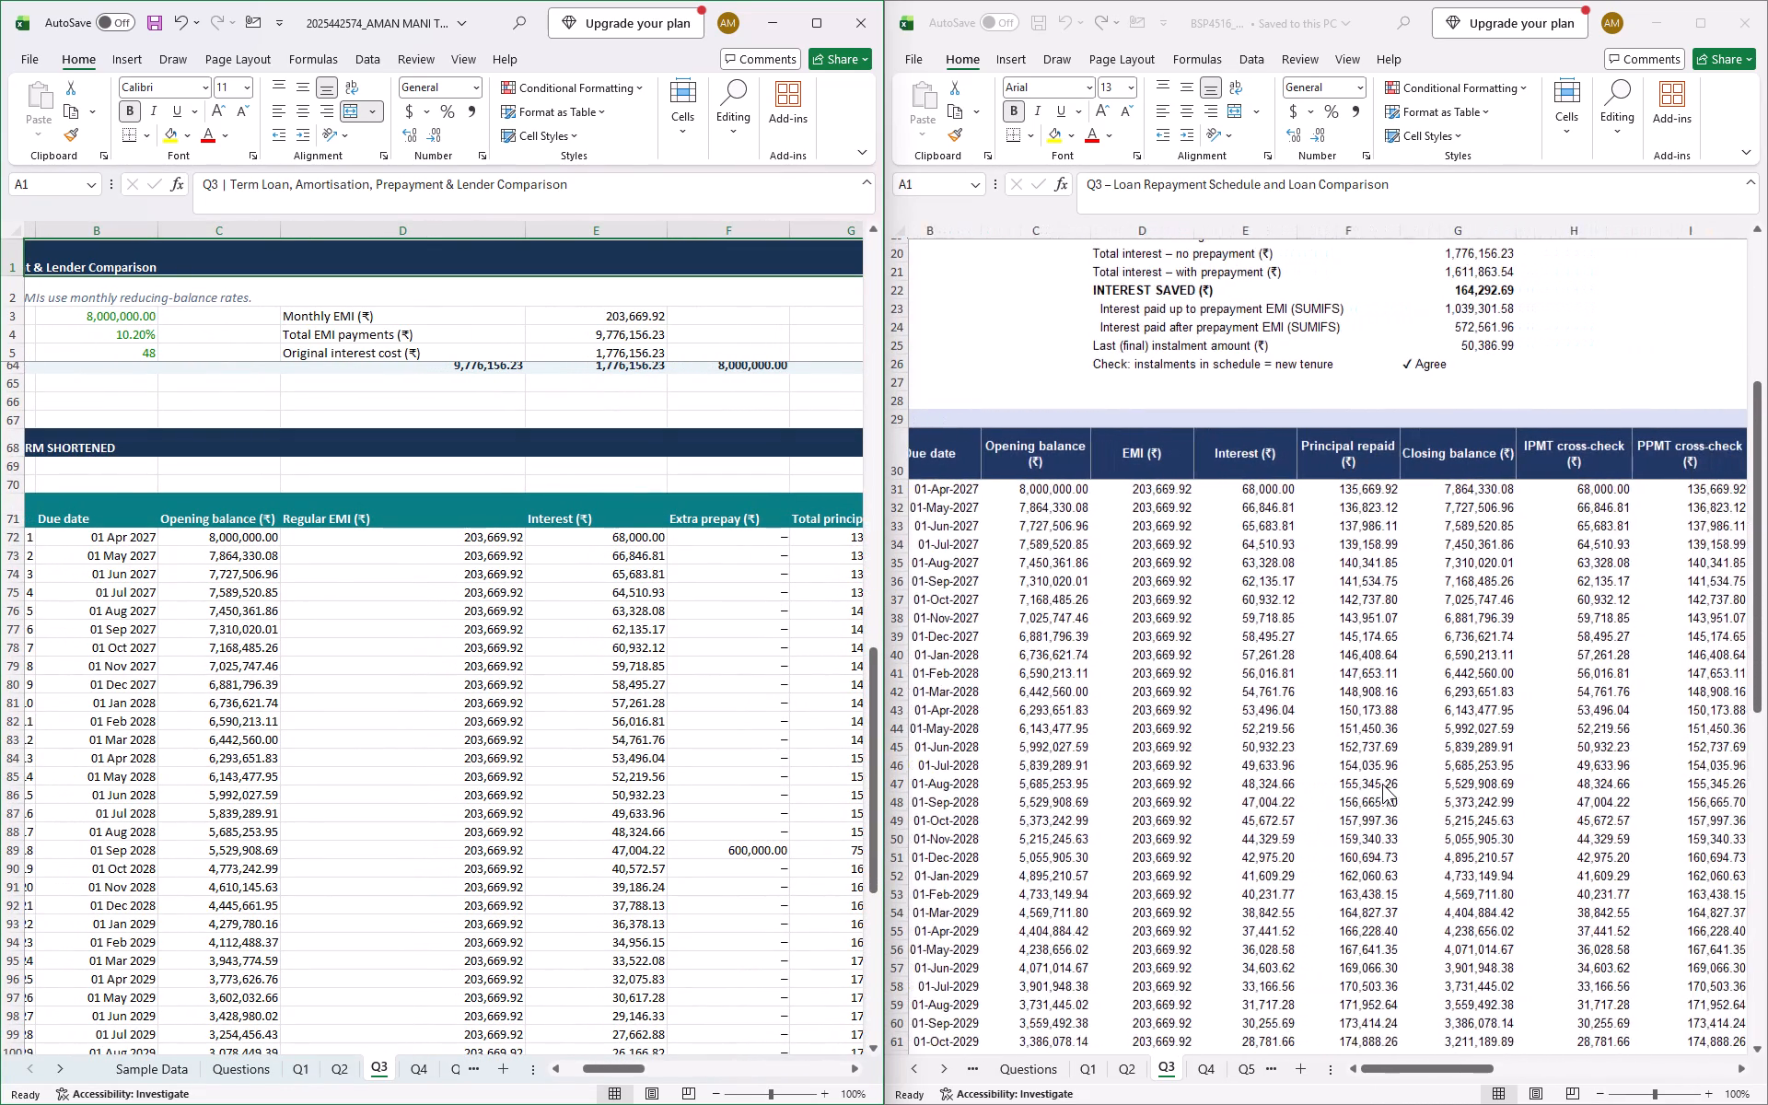
{"action": "scroll", "coordinate": [1382, 784], "scroll_direction": "left", "scroll_amount": 2}
{"action": "scroll", "coordinate": [1382, 784], "scroll_direction": "down", "scroll_amount": 9}
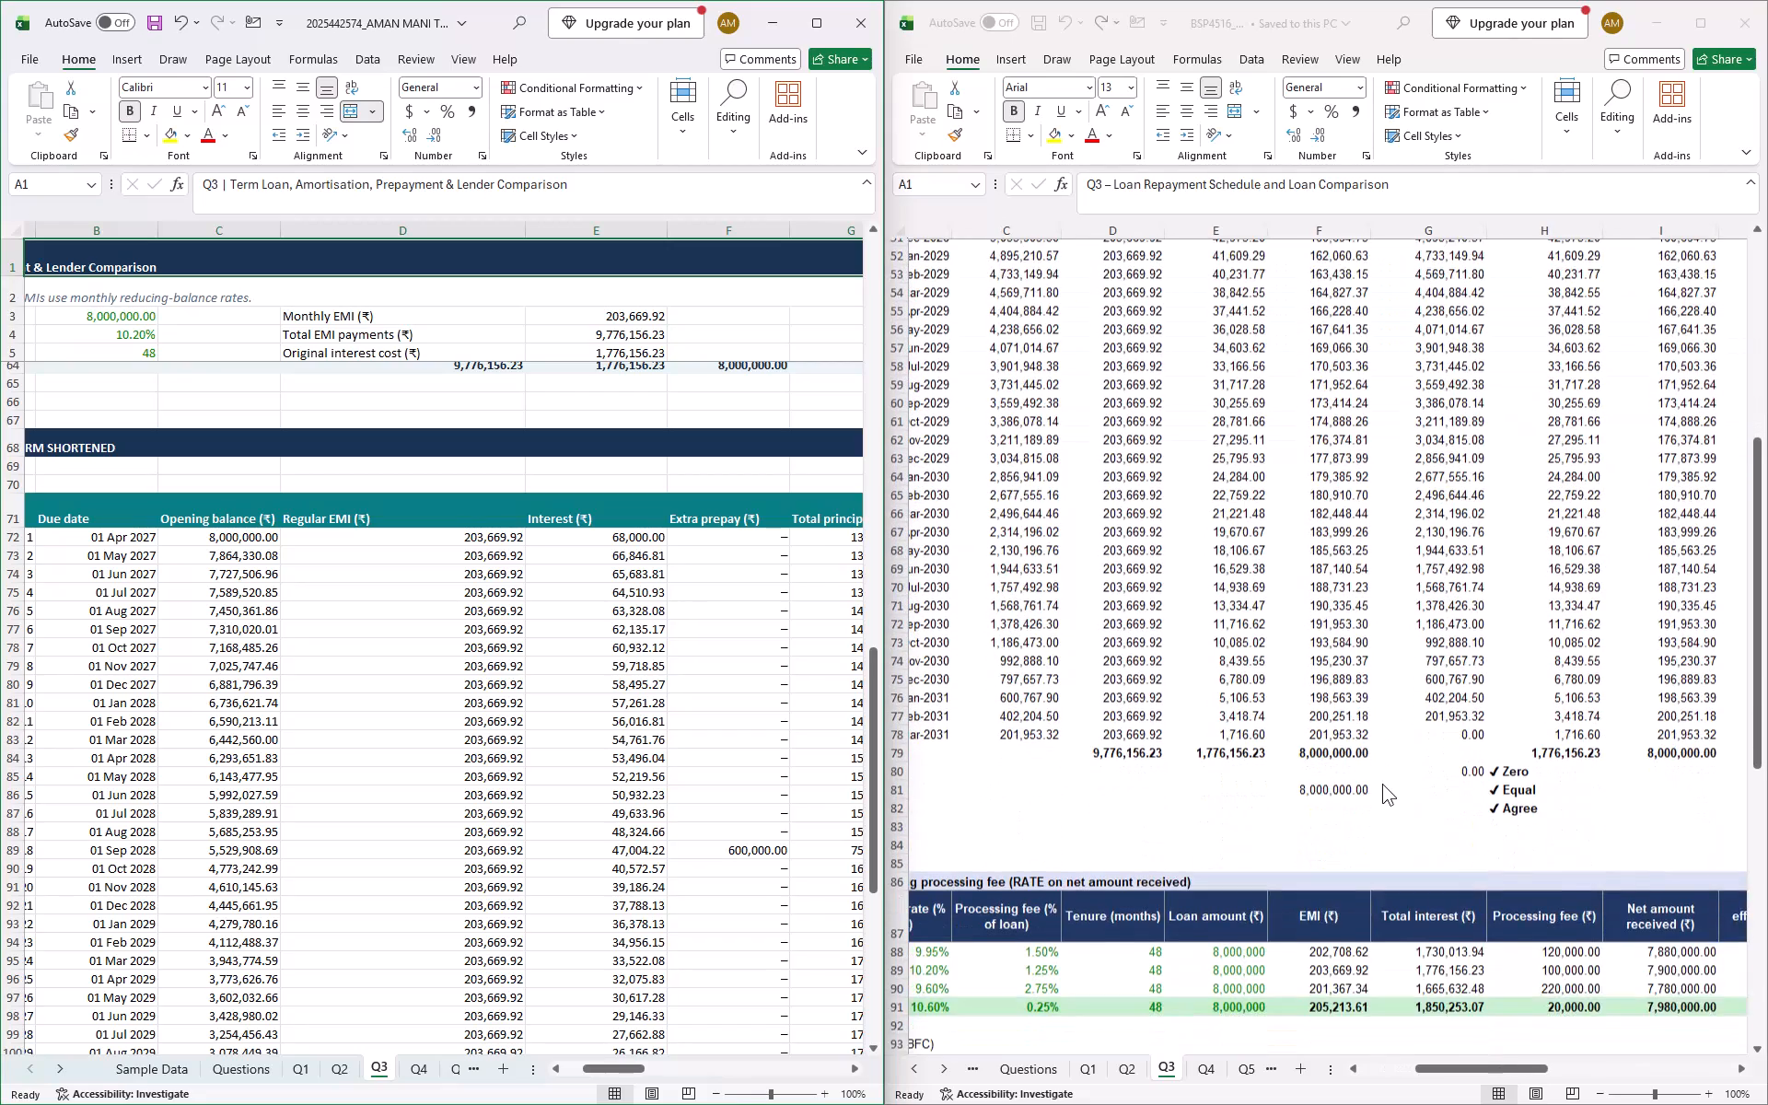
Examine the final instalments and total row of the prepayment schedule on the MBA-A workbook's Q3 sheet.
{"action": "scroll", "coordinate": [1382, 784], "scroll_direction": "down", "scroll_amount": 1}
{"action": "scroll", "coordinate": [521, 881], "scroll_direction": "down", "scroll_amount": 5}
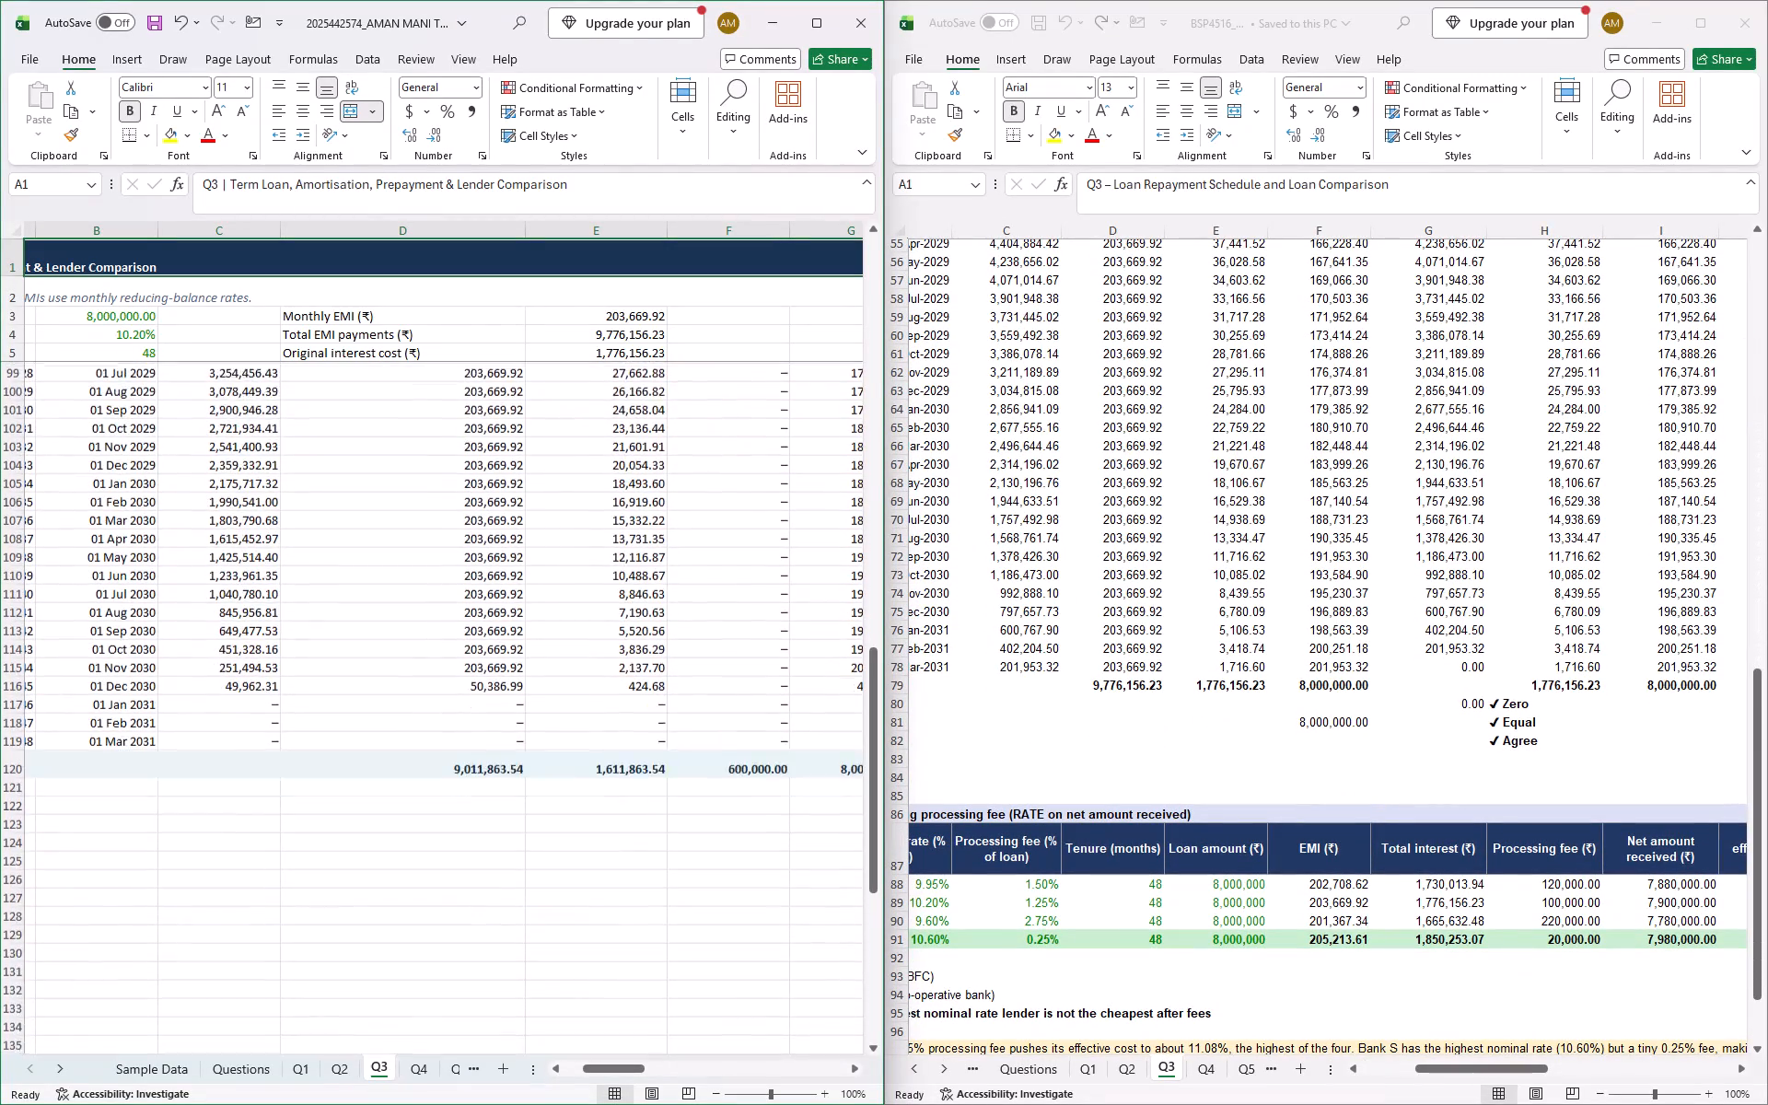
{"action": "scroll", "coordinate": [521, 881], "scroll_direction": "down", "scroll_amount": 5}
{"action": "scroll", "coordinate": [521, 881], "scroll_direction": "up", "scroll_amount": 3}
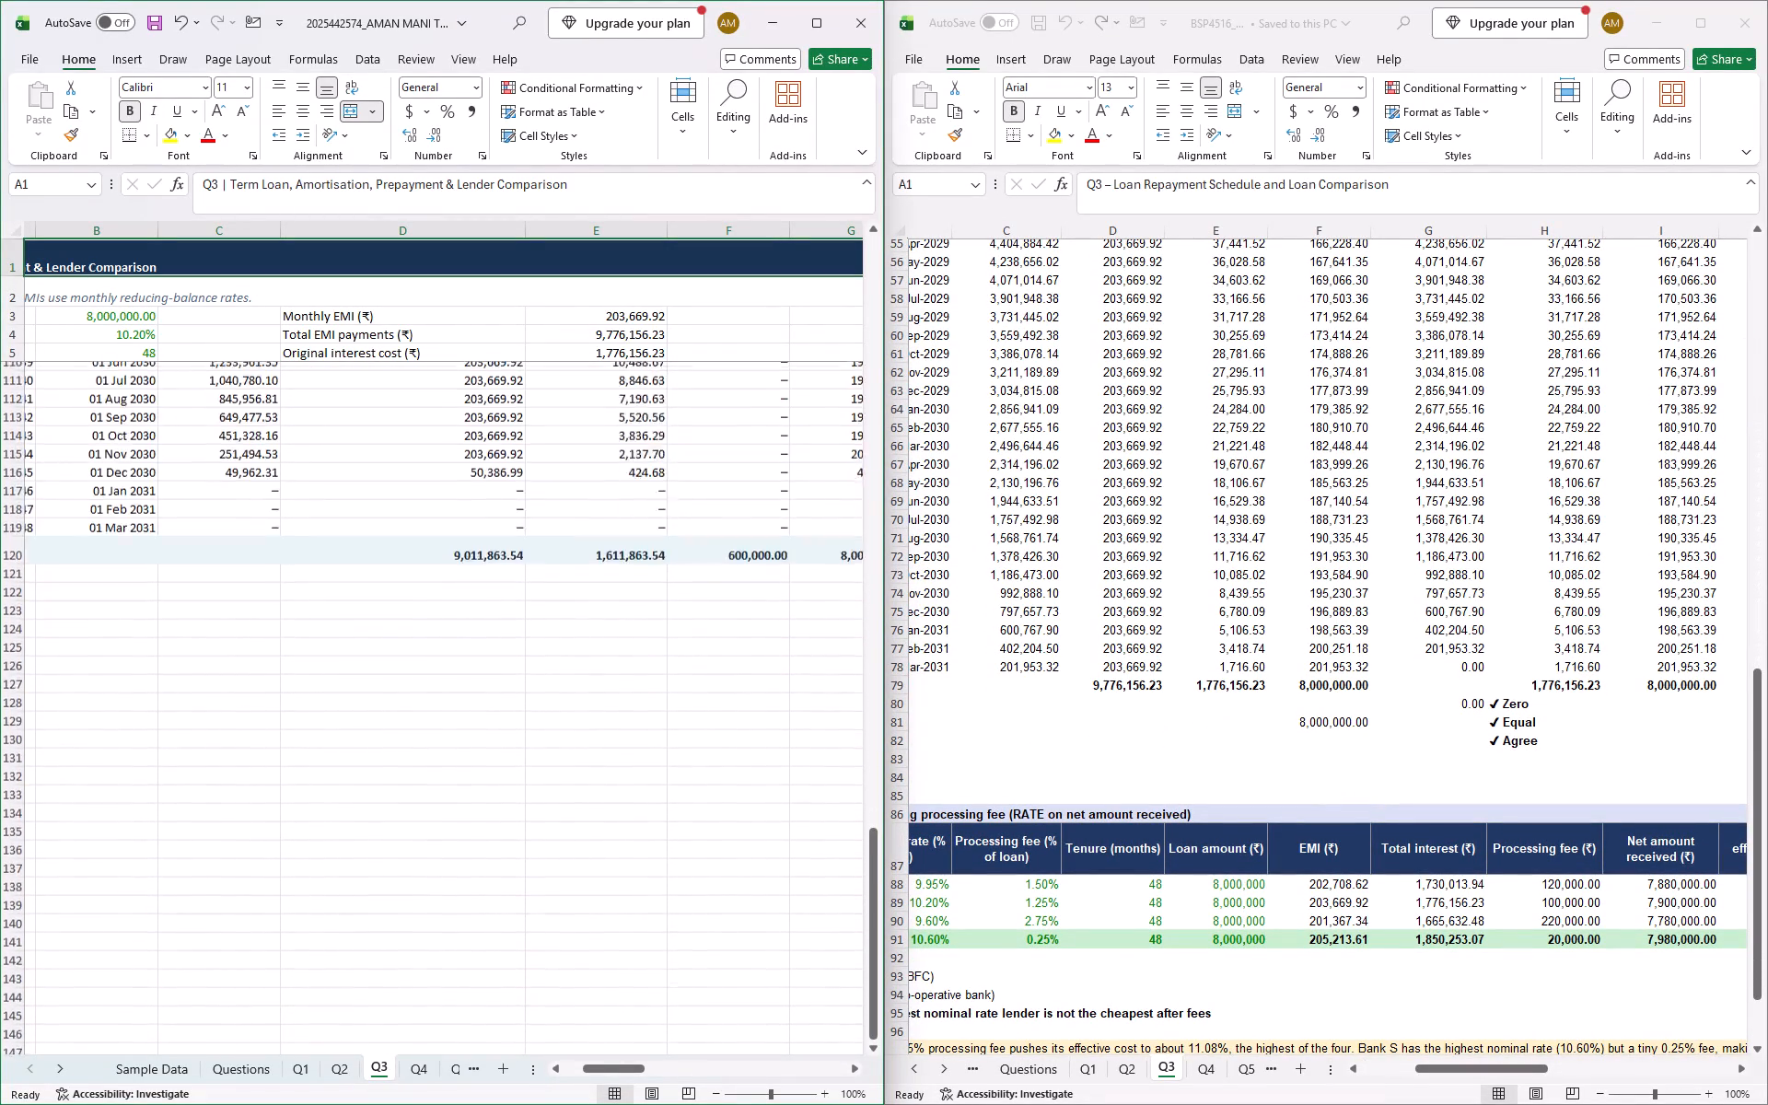
{"action": "scroll", "coordinate": [521, 881], "scroll_direction": "up", "scroll_amount": 1}
{"action": "scroll", "coordinate": [521, 881], "scroll_direction": "left", "scroll_amount": 1}
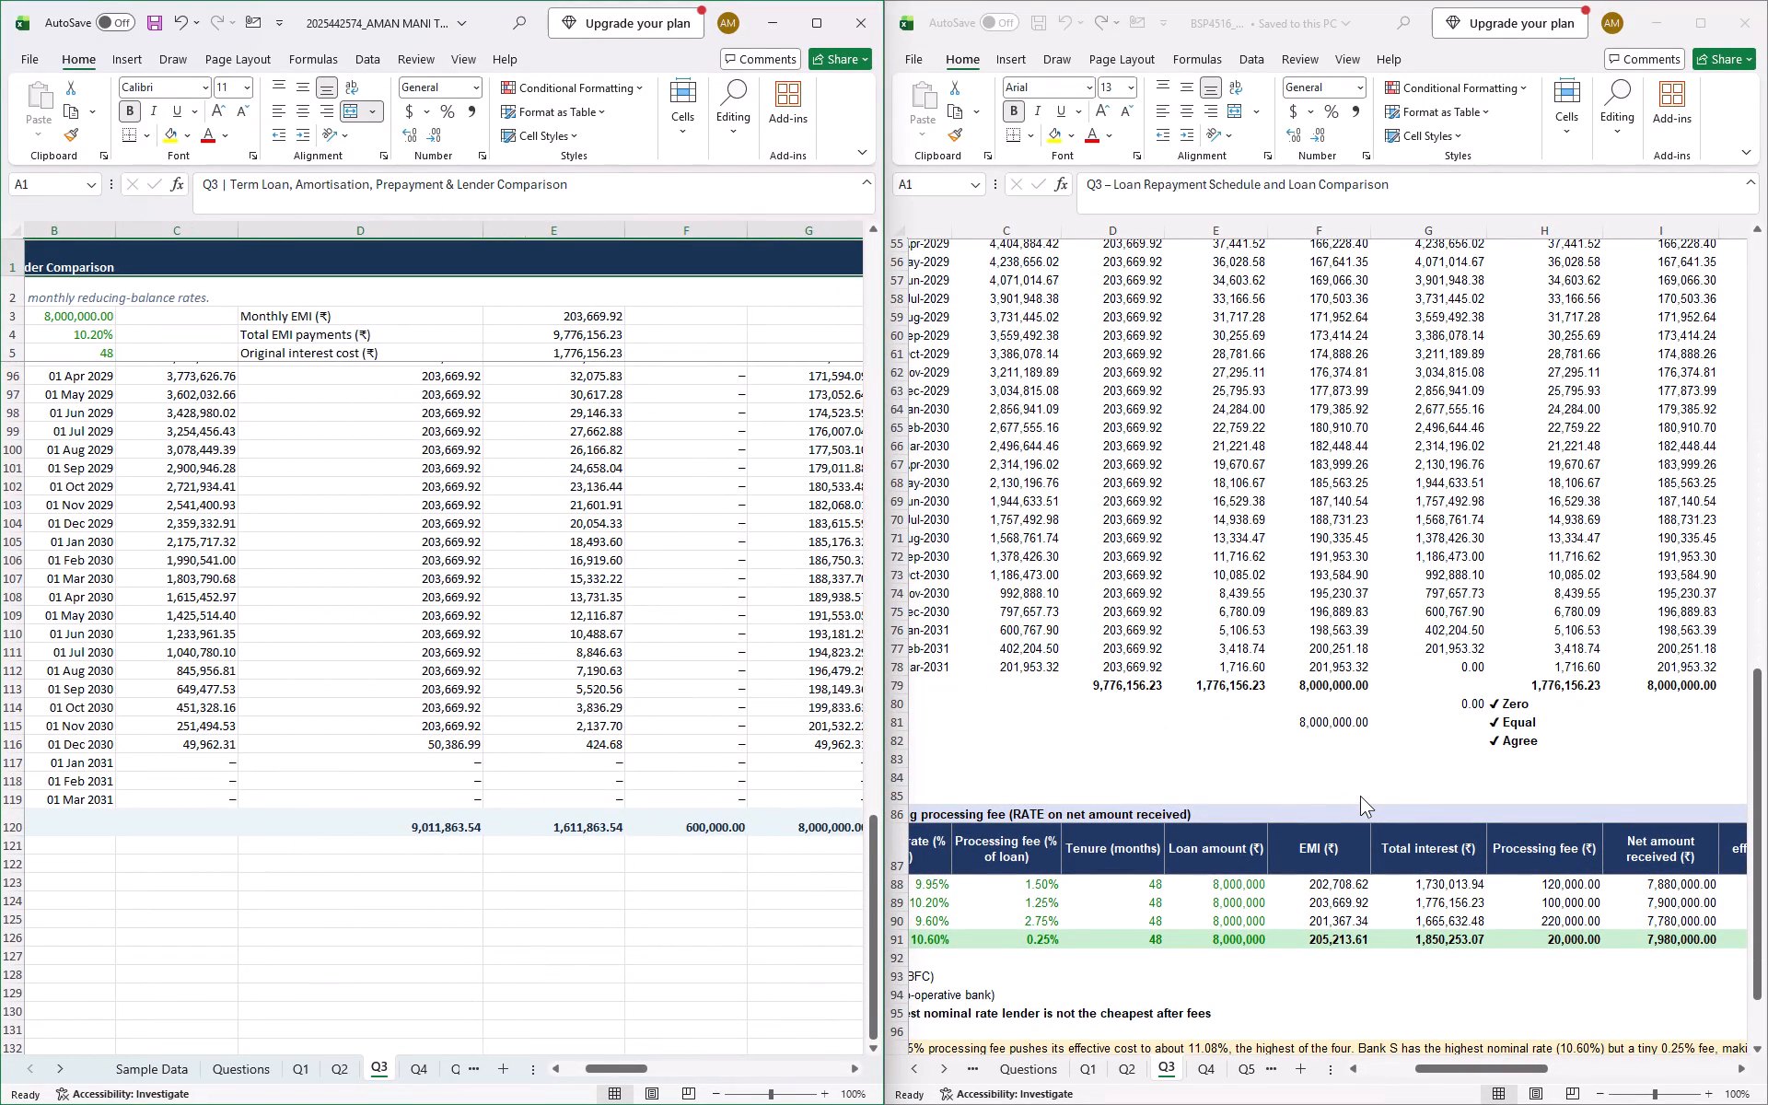
Examine the schedule checks, lender comparison table and conclusion text on the solved workbook's Q3 sheet.
{"action": "scroll", "coordinate": [1361, 797], "scroll_direction": "down", "scroll_amount": 3}
{"action": "scroll", "coordinate": [1361, 797], "scroll_direction": "up", "scroll_amount": 1}
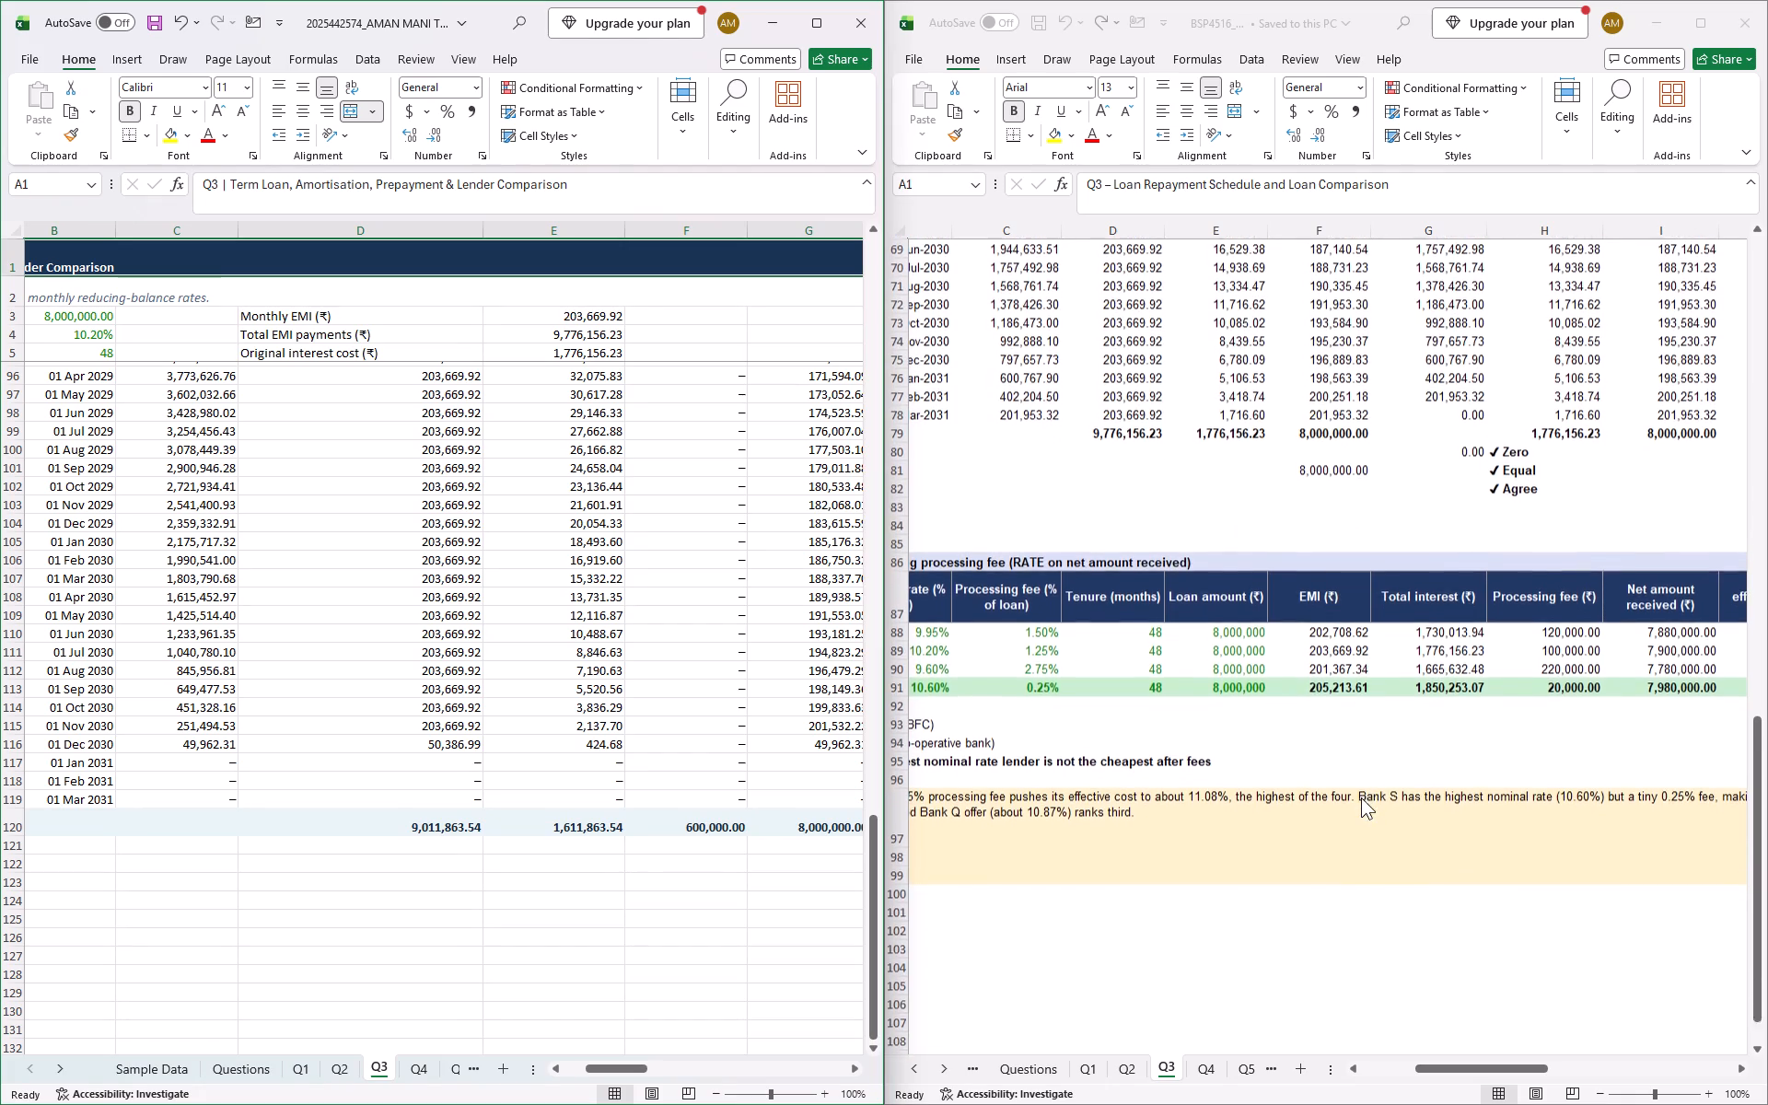
{"action": "scroll", "coordinate": [1361, 797], "scroll_direction": "up", "scroll_amount": 8}
{"action": "scroll", "coordinate": [1361, 797], "scroll_direction": "down", "scroll_amount": 3}
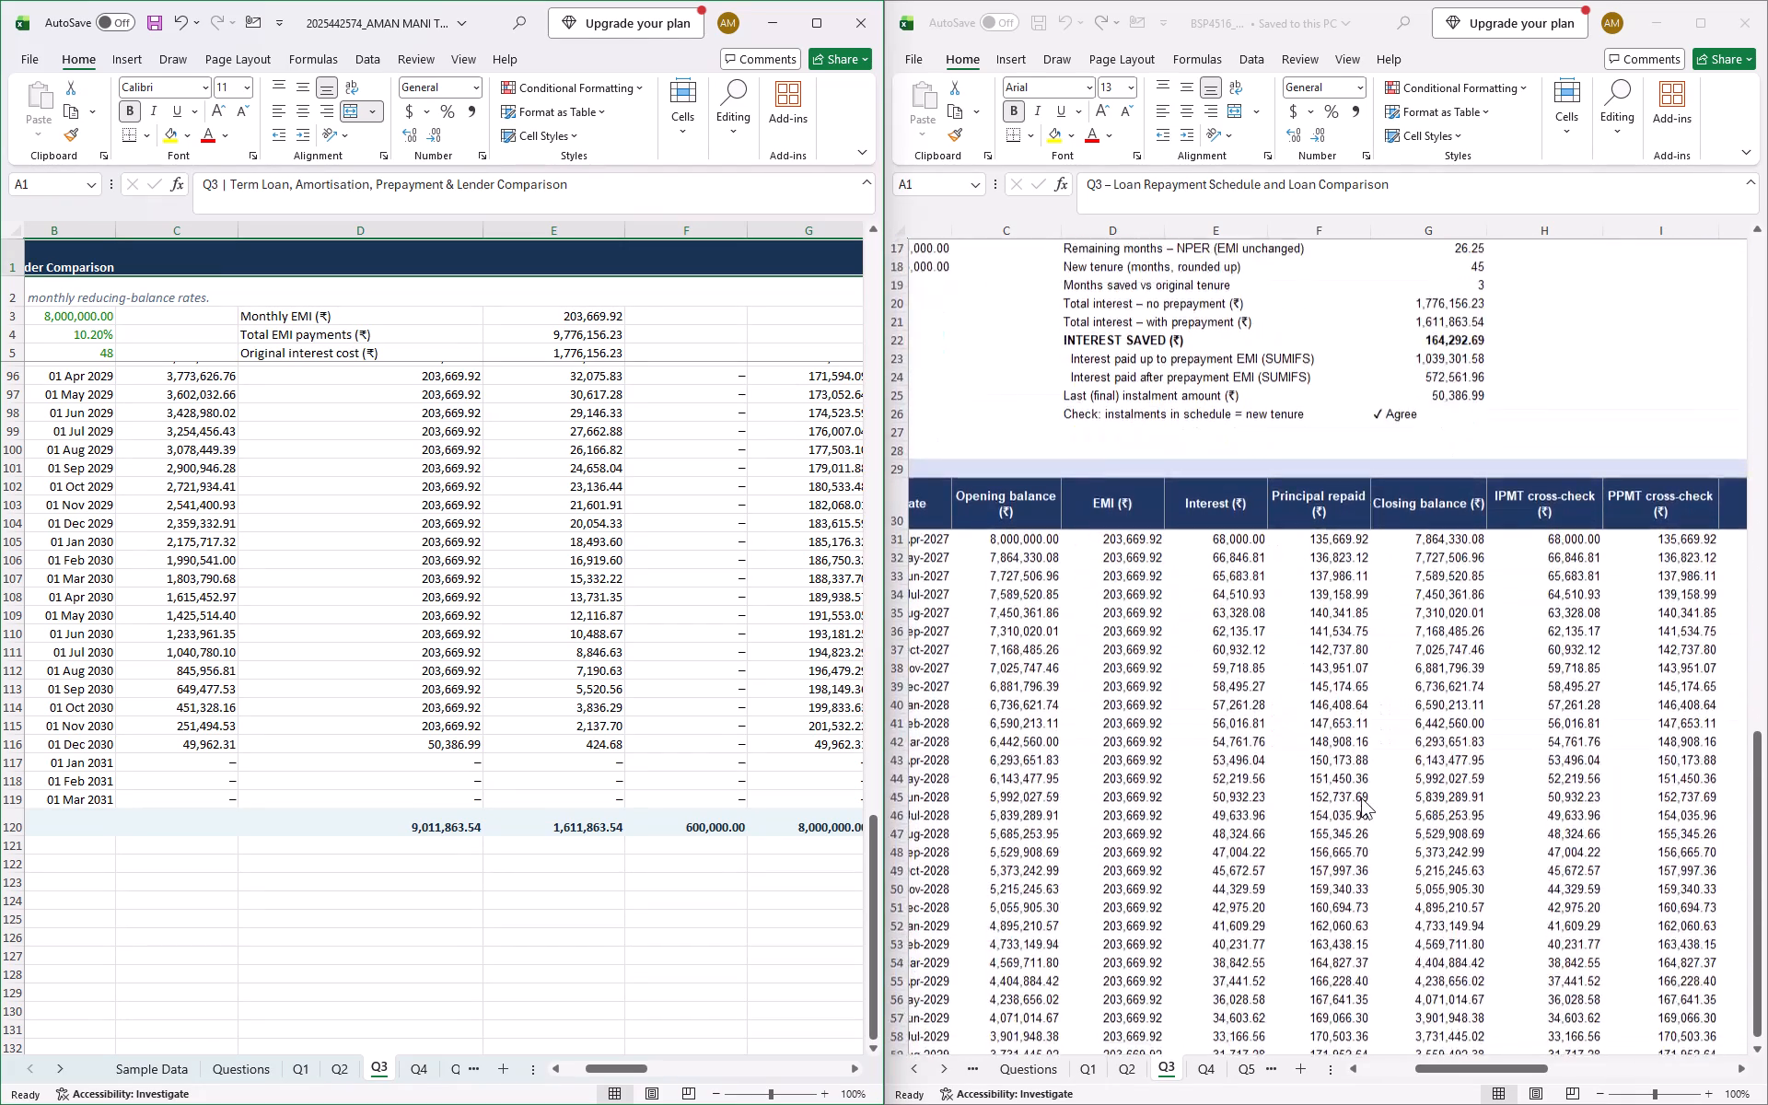
{"action": "scroll", "coordinate": [1361, 797], "scroll_direction": "down", "scroll_amount": 2}
{"action": "scroll", "coordinate": [1361, 797], "scroll_direction": "right", "scroll_amount": 2}
{"action": "scroll", "coordinate": [1361, 797], "scroll_direction": "left", "scroll_amount": 1}
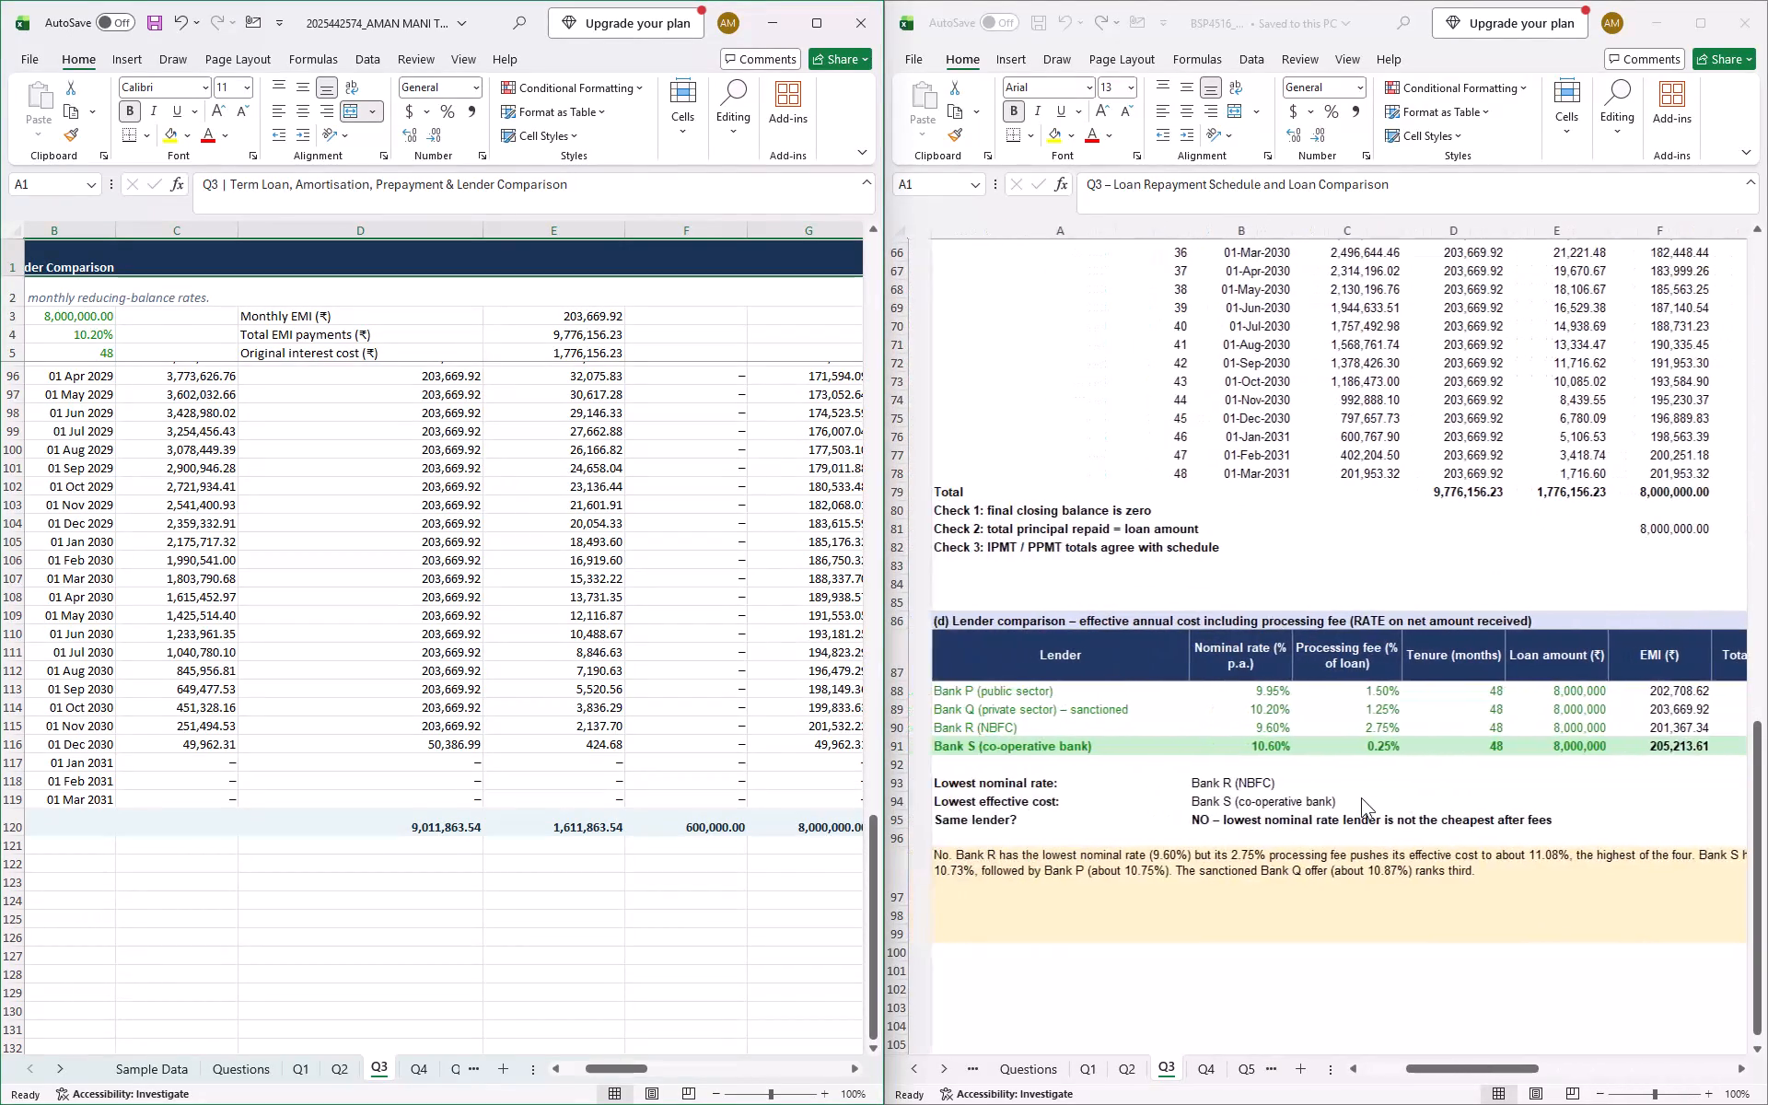
Compare the closing rows and totals of the prepayment schedules on both Q3 sheets.
{"action": "scroll", "coordinate": [1361, 797], "scroll_direction": "left", "scroll_amount": 2}
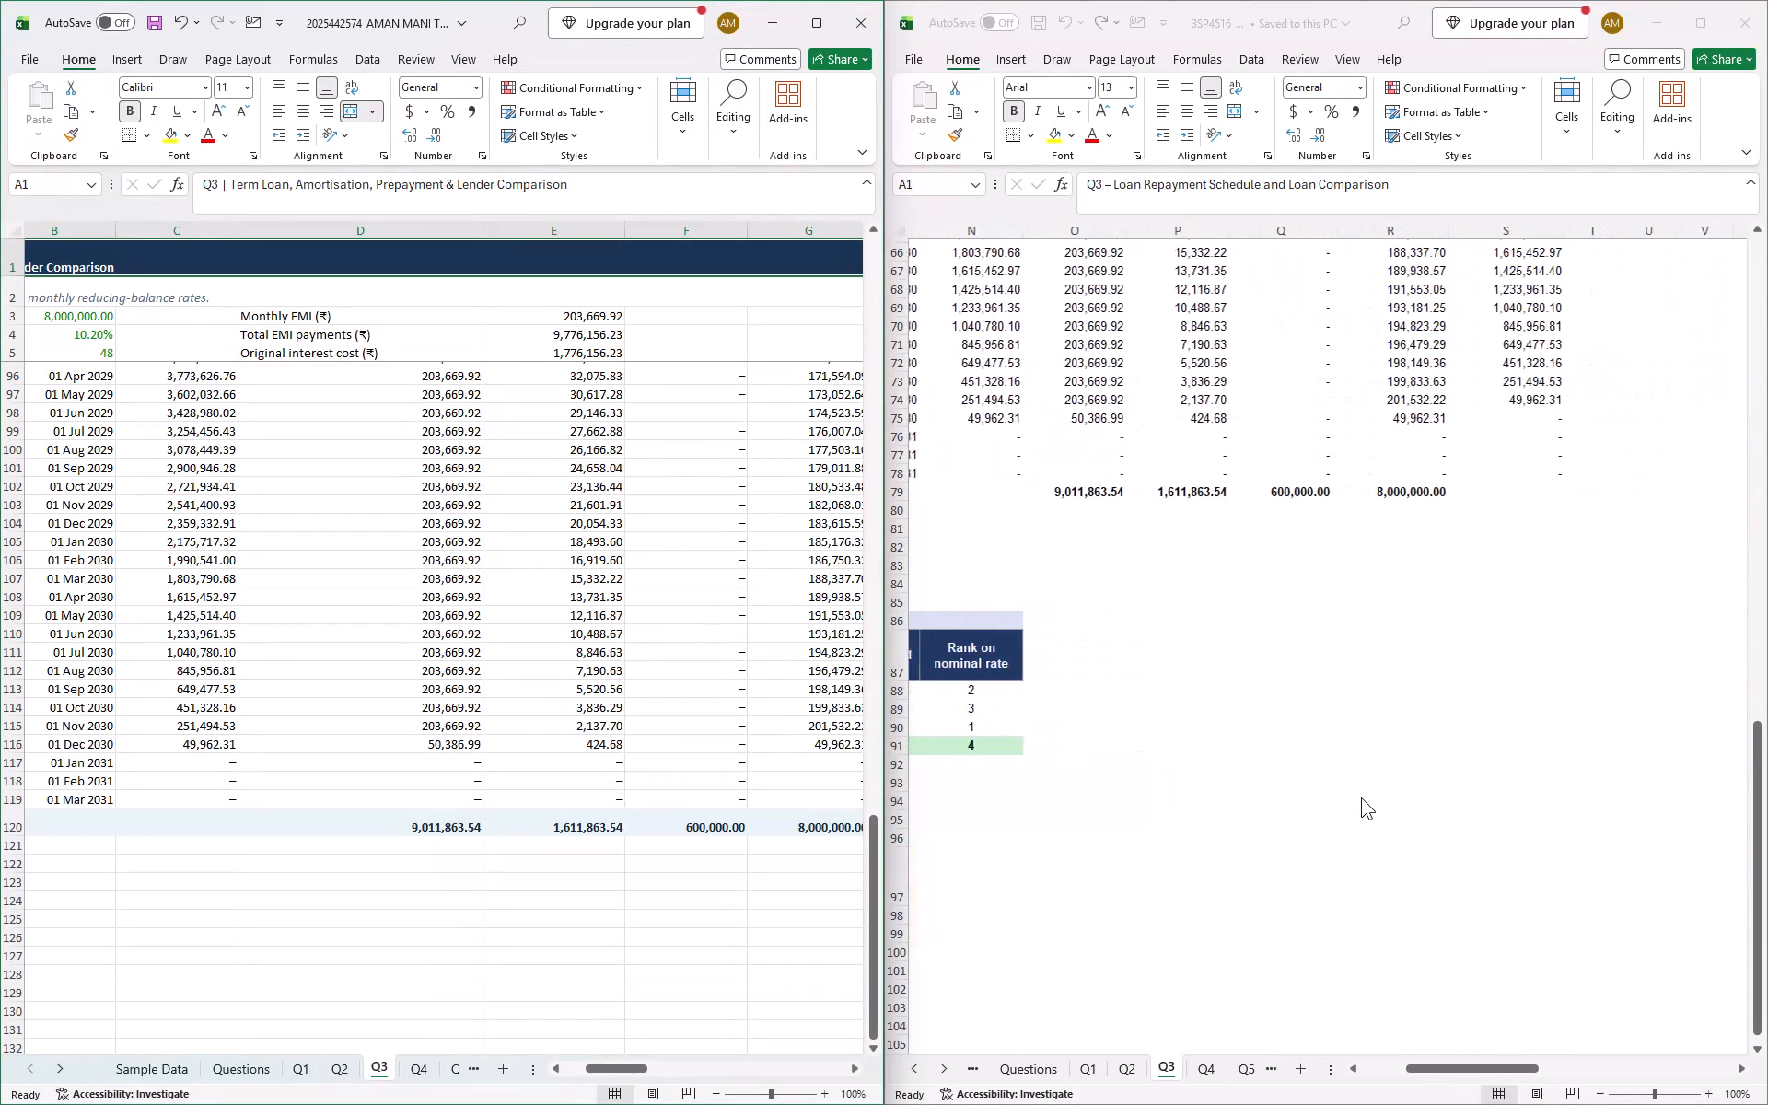
{"action": "scroll", "coordinate": [1361, 797], "scroll_direction": "left", "scroll_amount": 1}
{"action": "scroll", "coordinate": [286, 845], "scroll_direction": "right", "scroll_amount": 7}
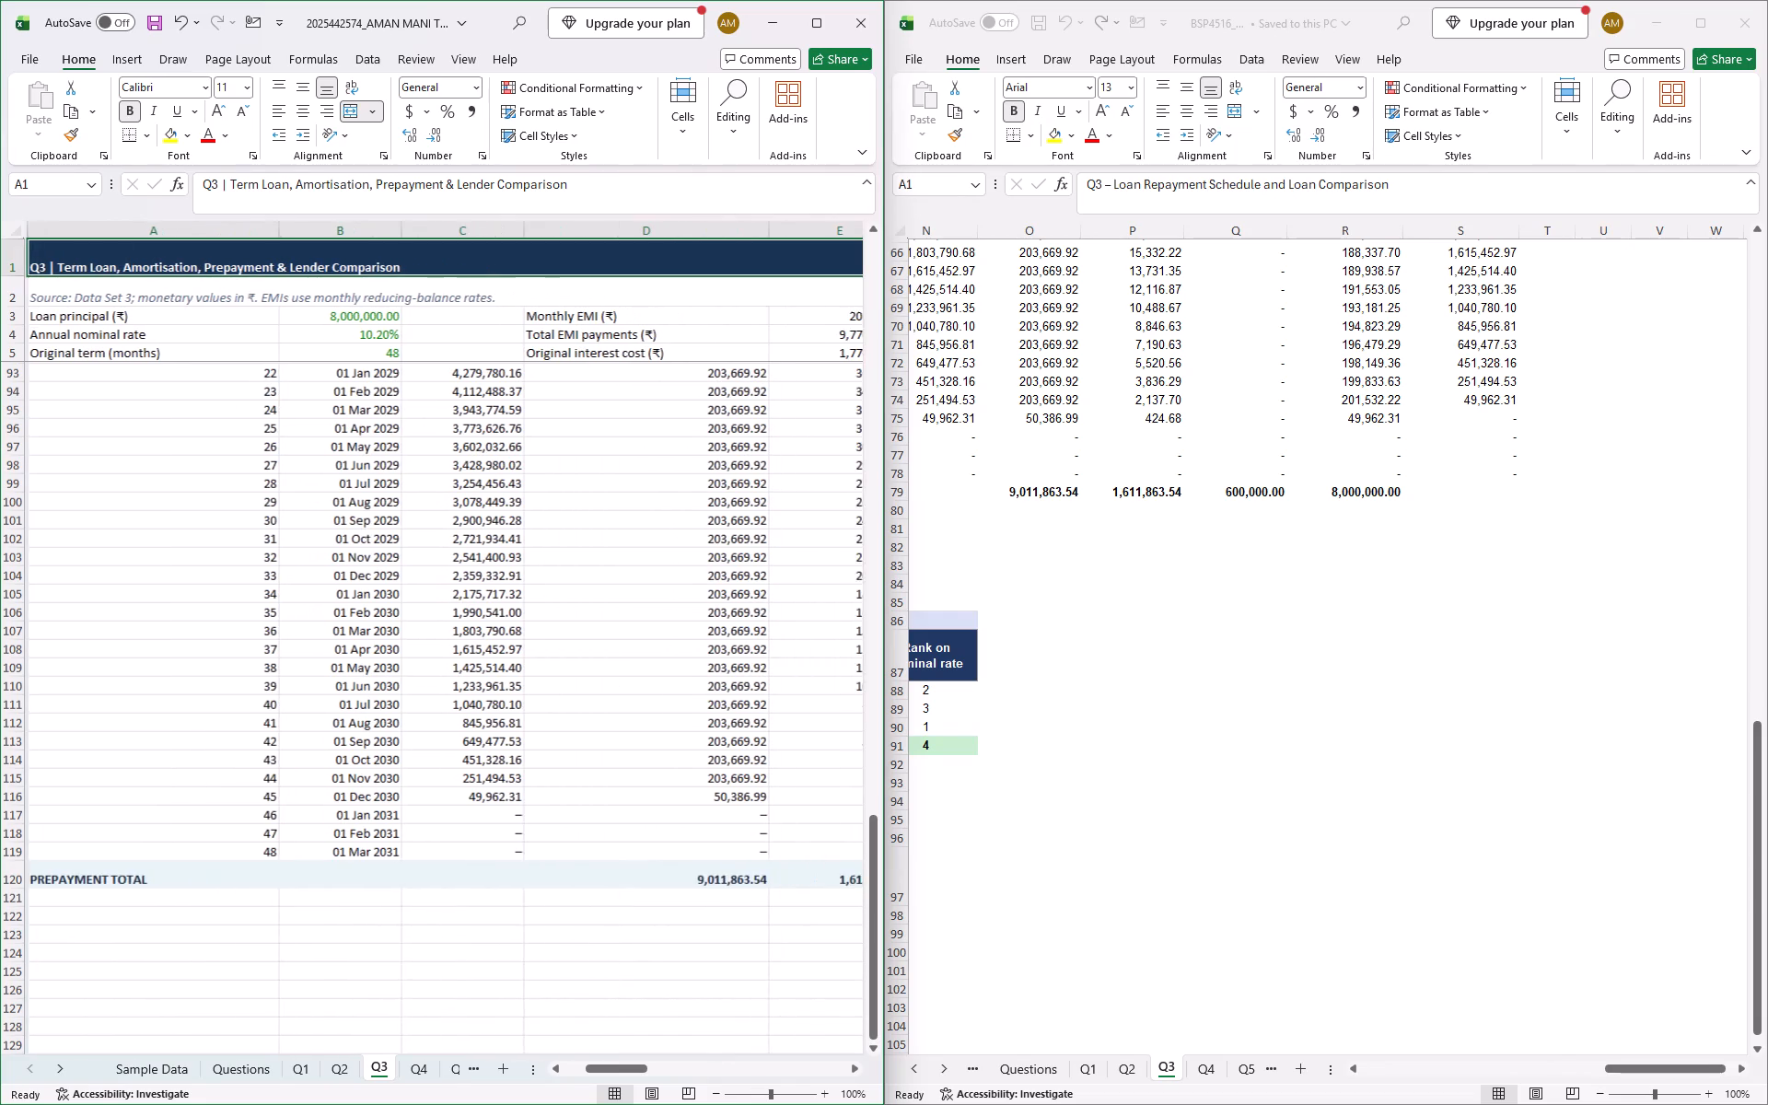
{"action": "scroll", "coordinate": [286, 845], "scroll_direction": "up", "scroll_amount": 3}
{"action": "scroll", "coordinate": [286, 845], "scroll_direction": "down", "scroll_amount": 2}
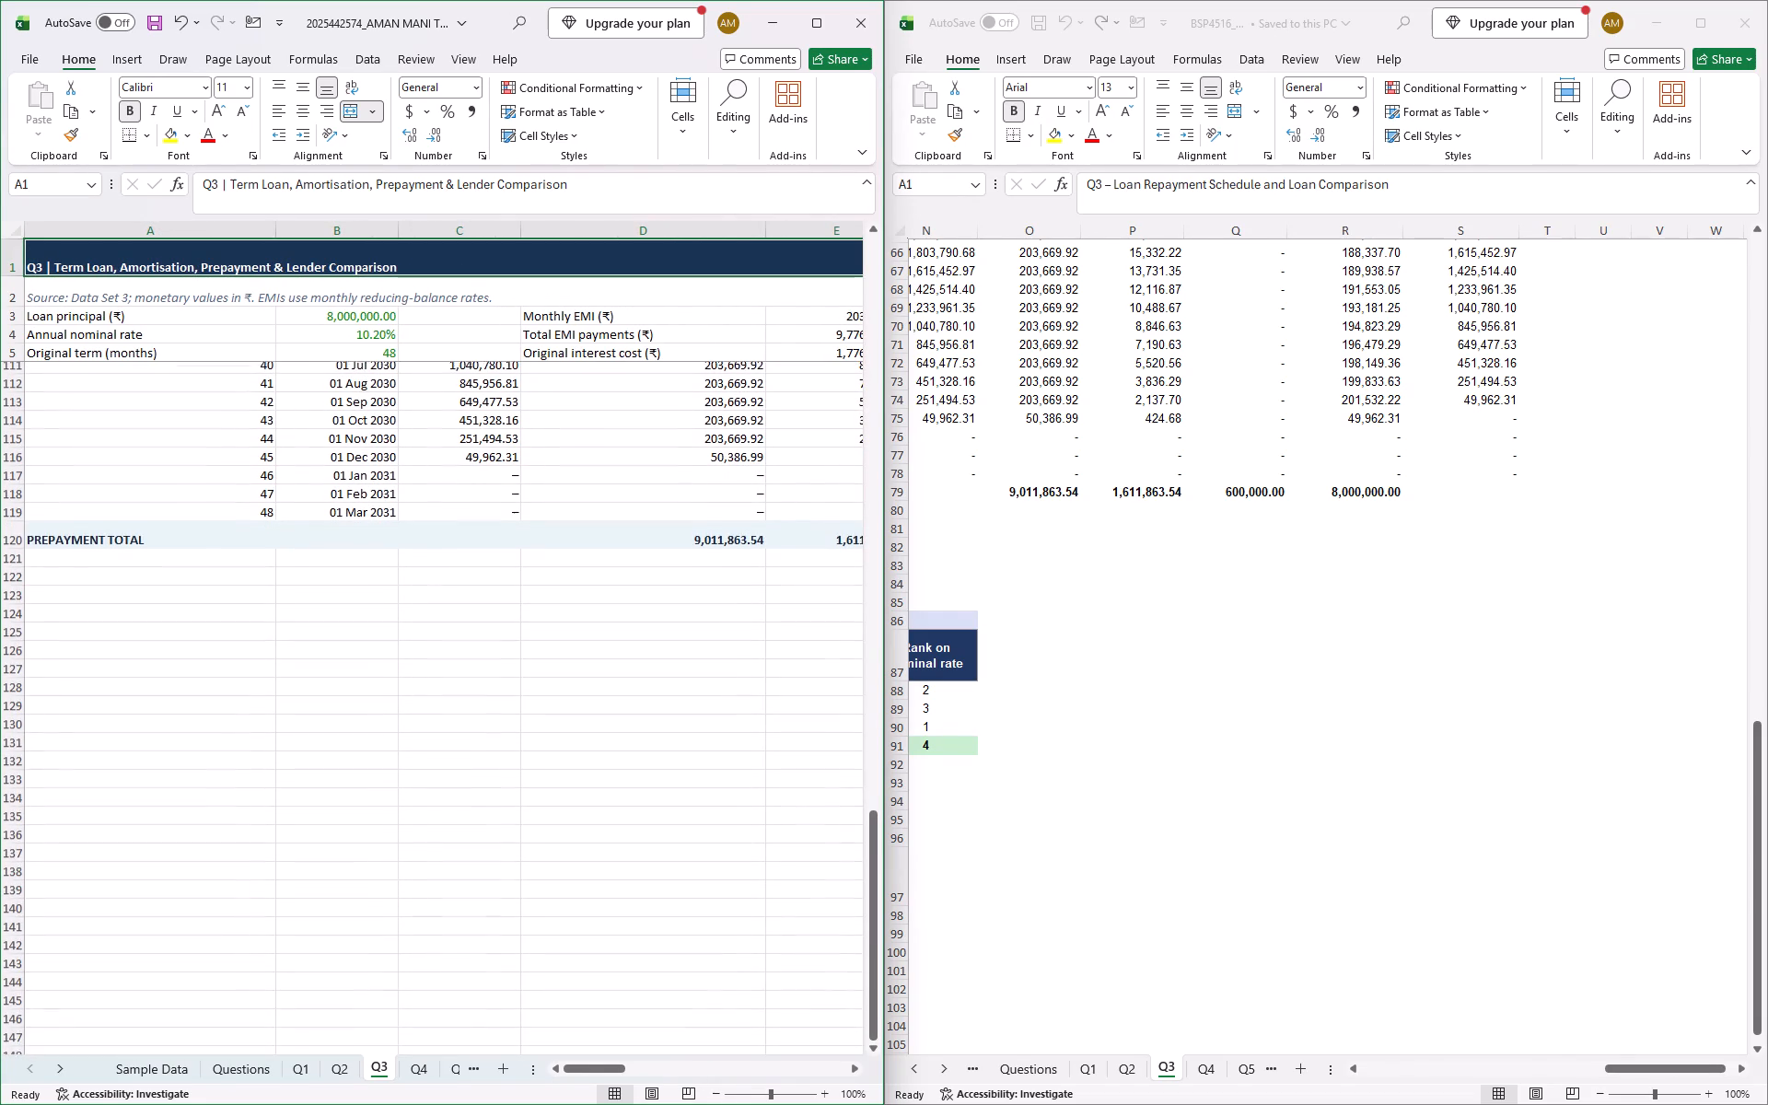
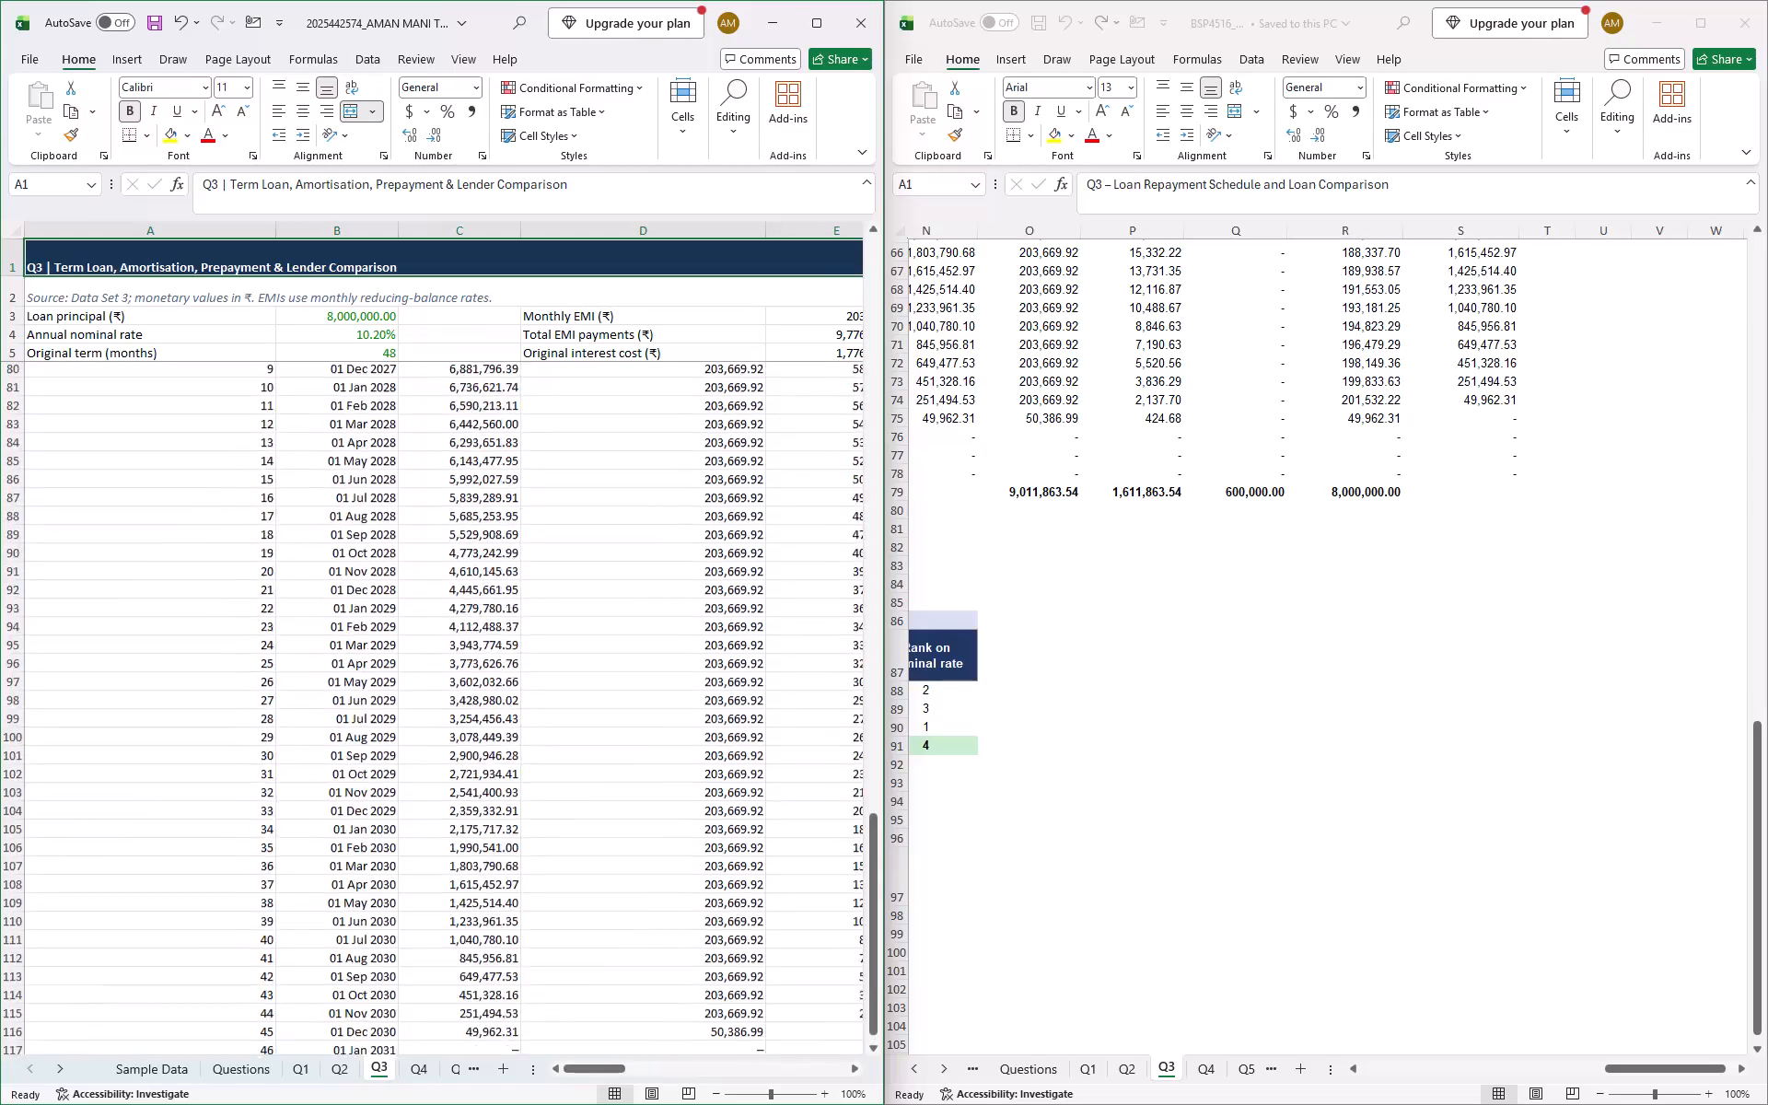
Examine the original amortisation and part-prepayment schedules on the MBA-A workbook's Q3 sheet.
{"action": "scroll", "coordinate": [286, 845], "scroll_direction": "down", "scroll_amount": 1}
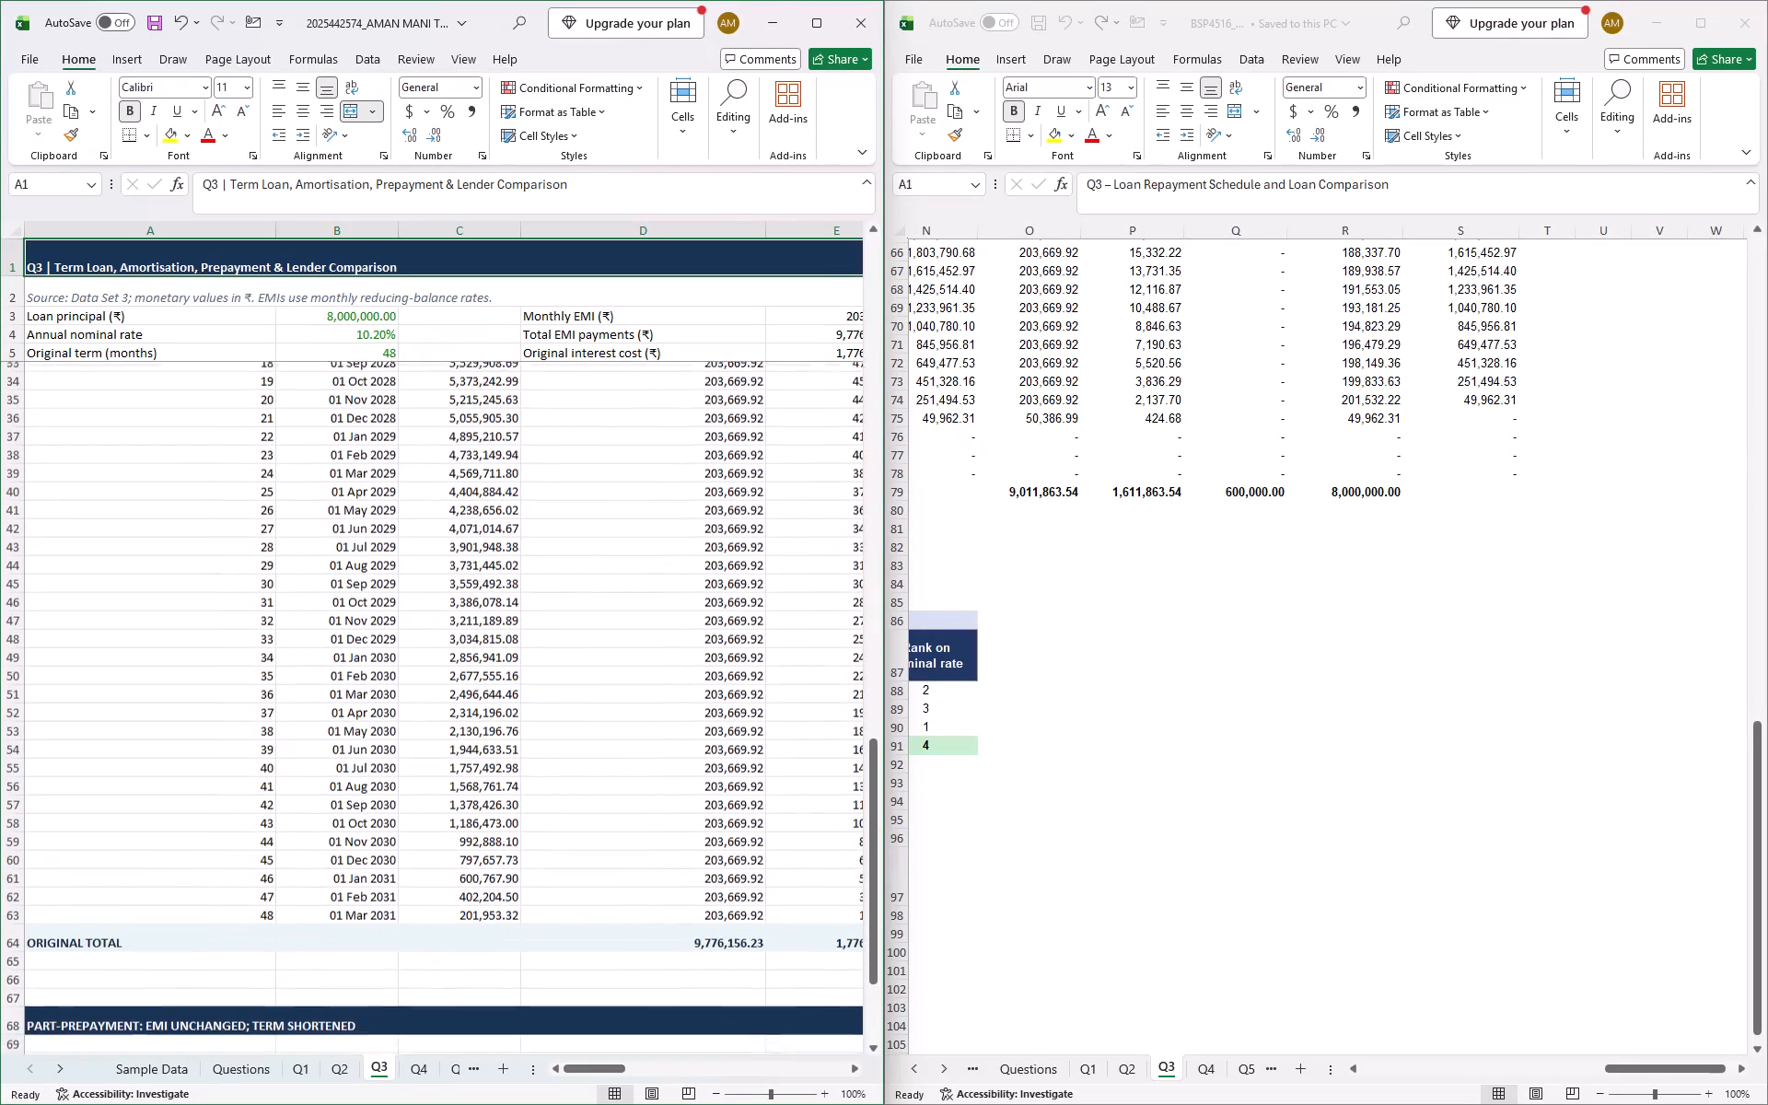
{"action": "scroll", "coordinate": [286, 845], "scroll_direction": "down", "scroll_amount": 1}
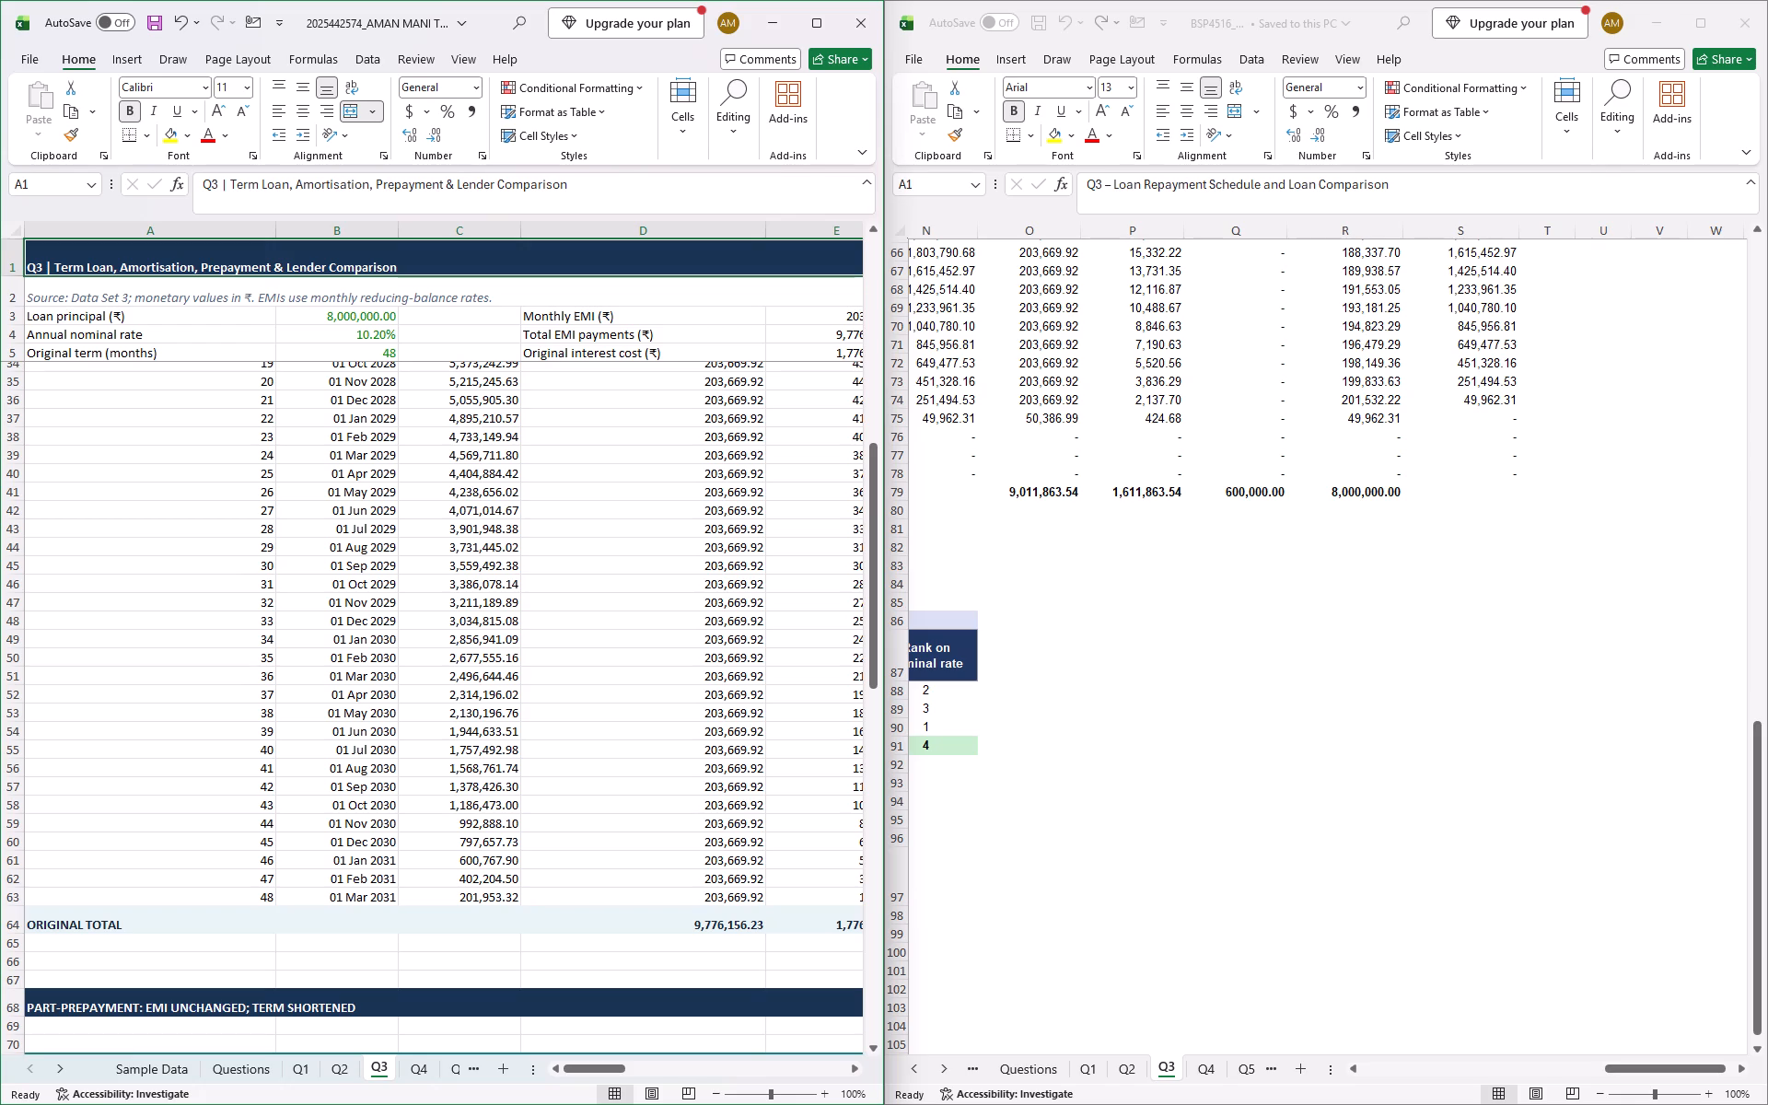
{"action": "scroll", "coordinate": [359, 588], "scroll_direction": "left", "scroll_amount": 3}
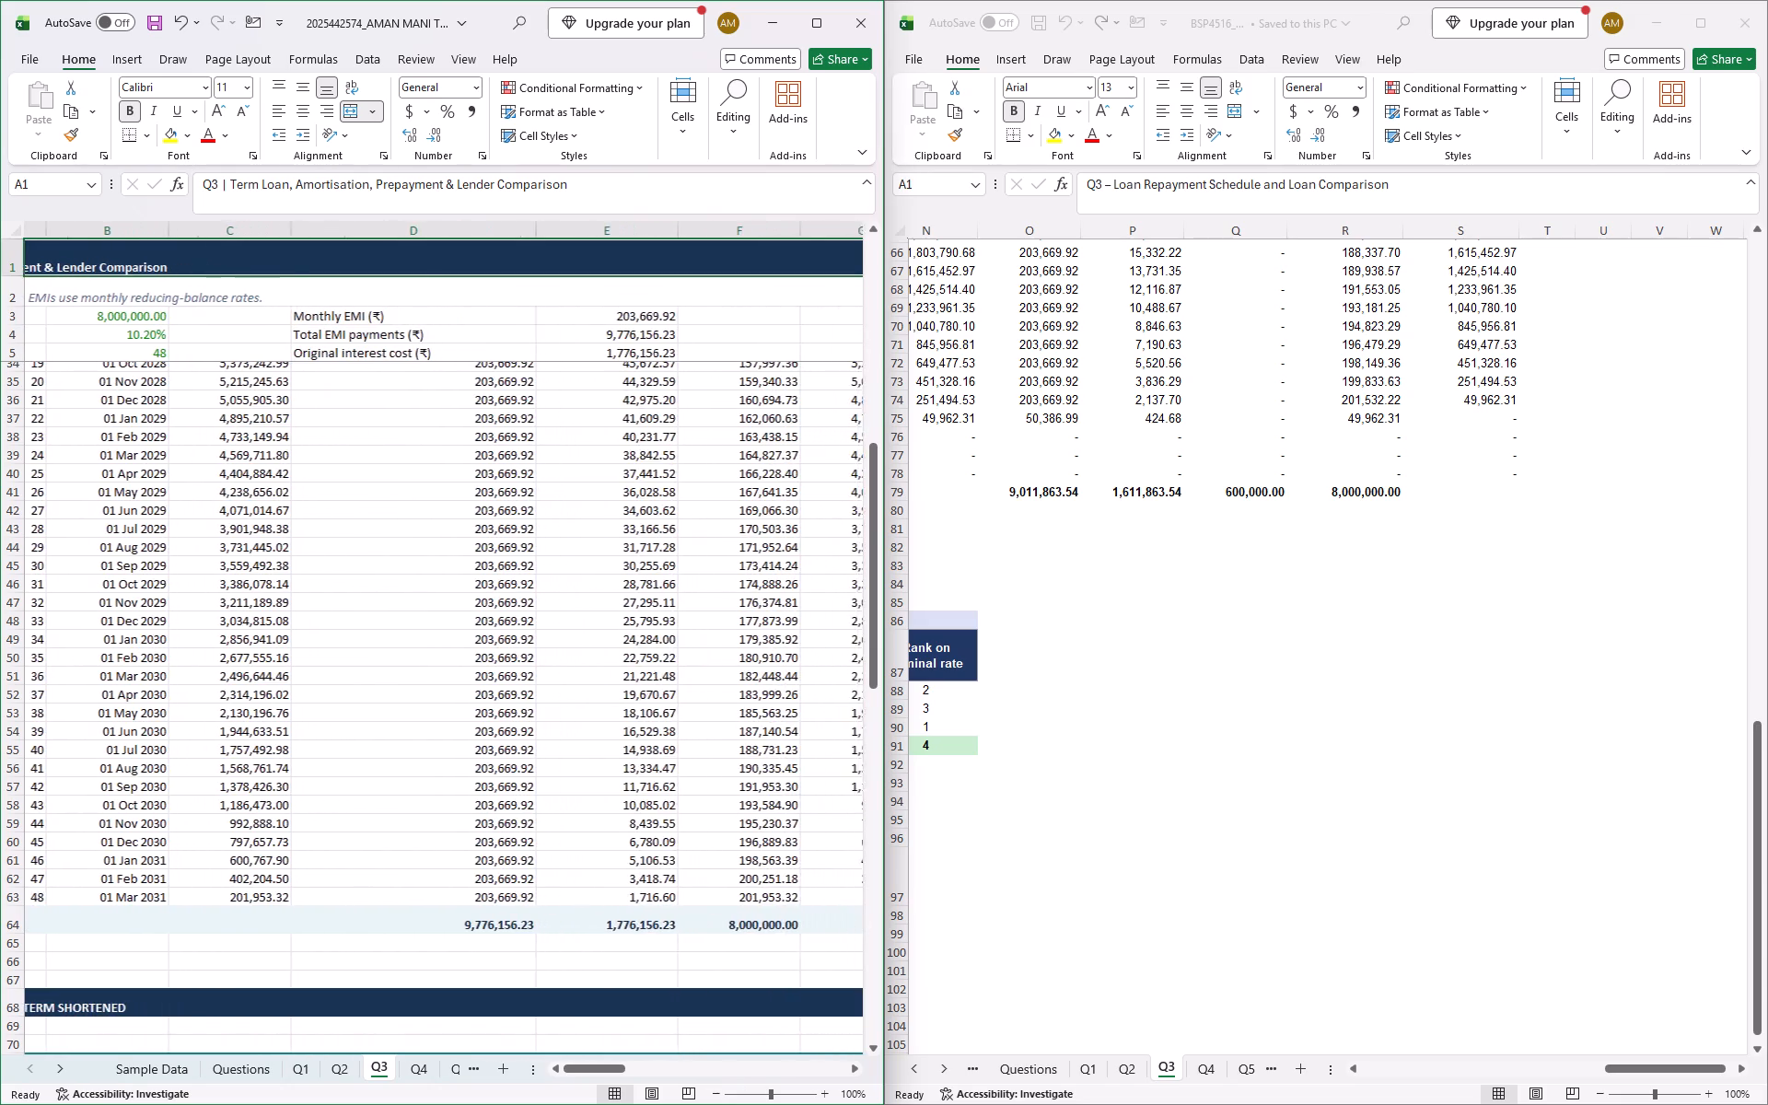
{"action": "scroll", "coordinate": [359, 588], "scroll_direction": "right", "scroll_amount": 8}
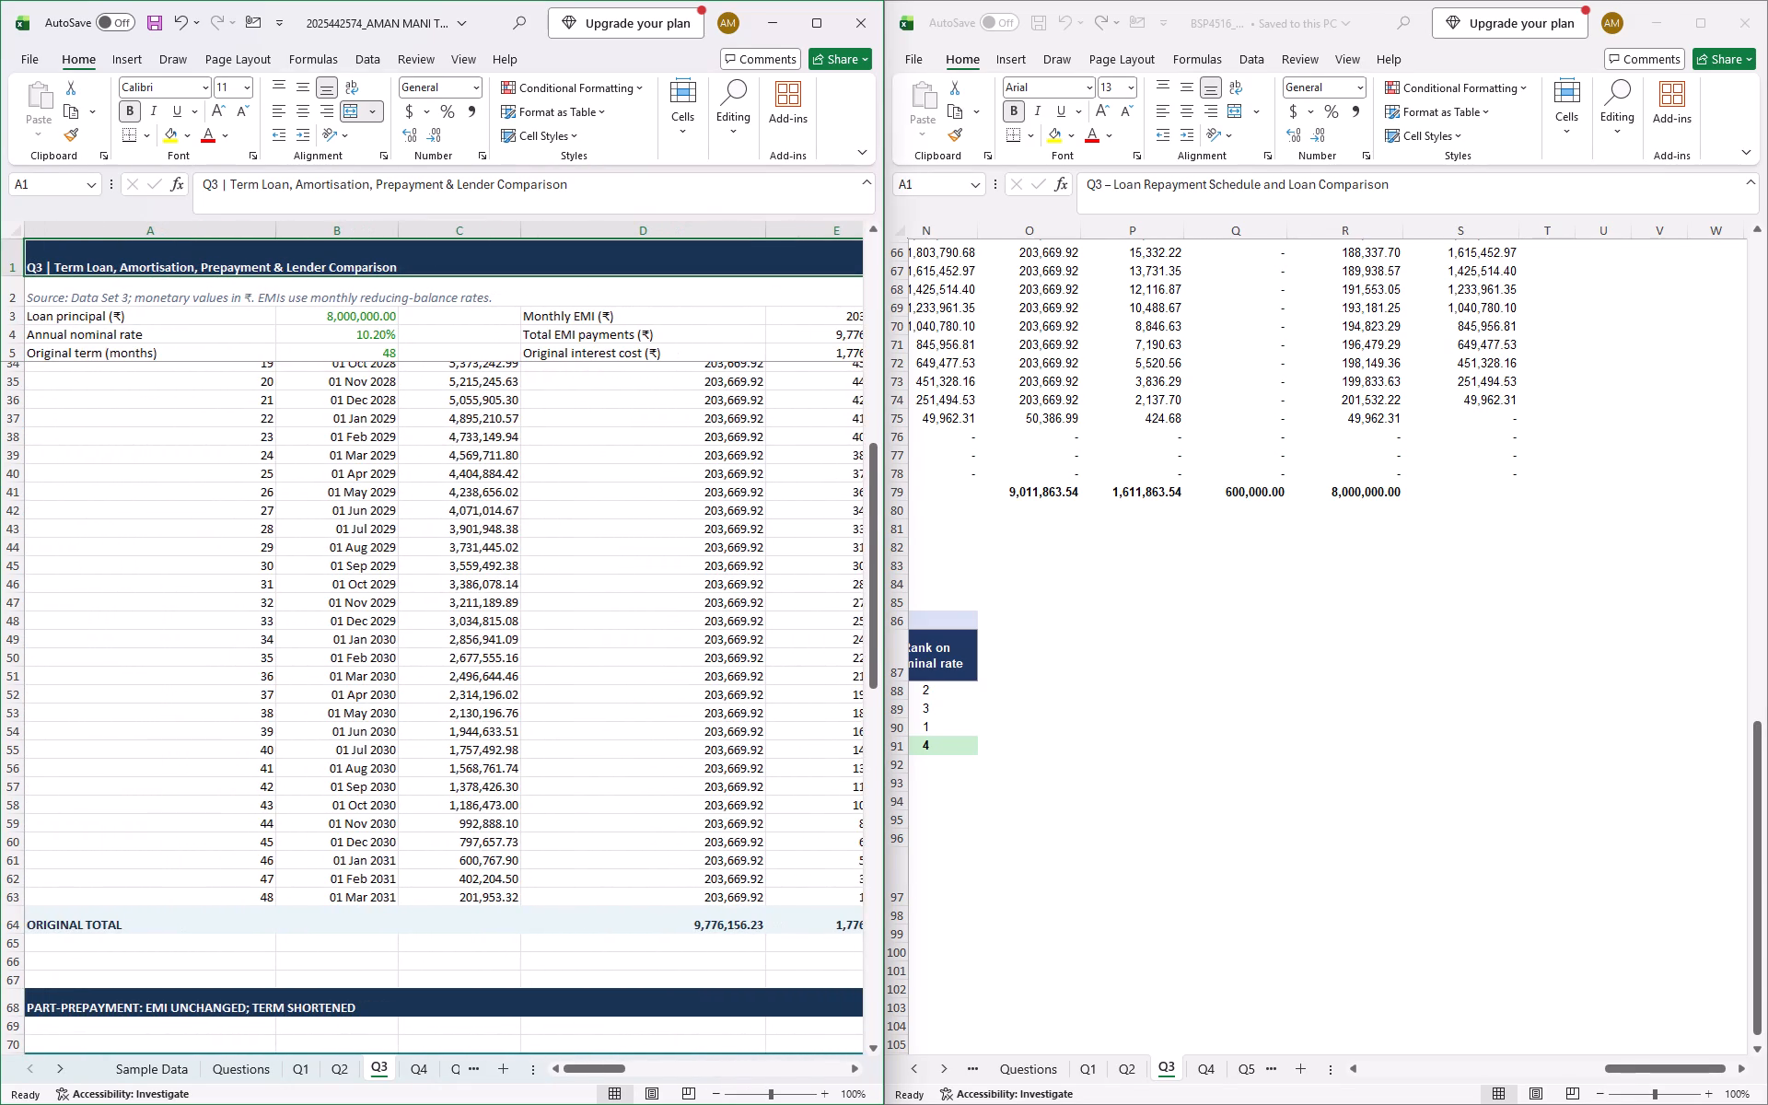
{"action": "scroll", "coordinate": [244, 784], "scroll_direction": "right", "scroll_amount": 1}
{"action": "scroll", "coordinate": [546, 820], "scroll_direction": "up", "scroll_amount": 3}
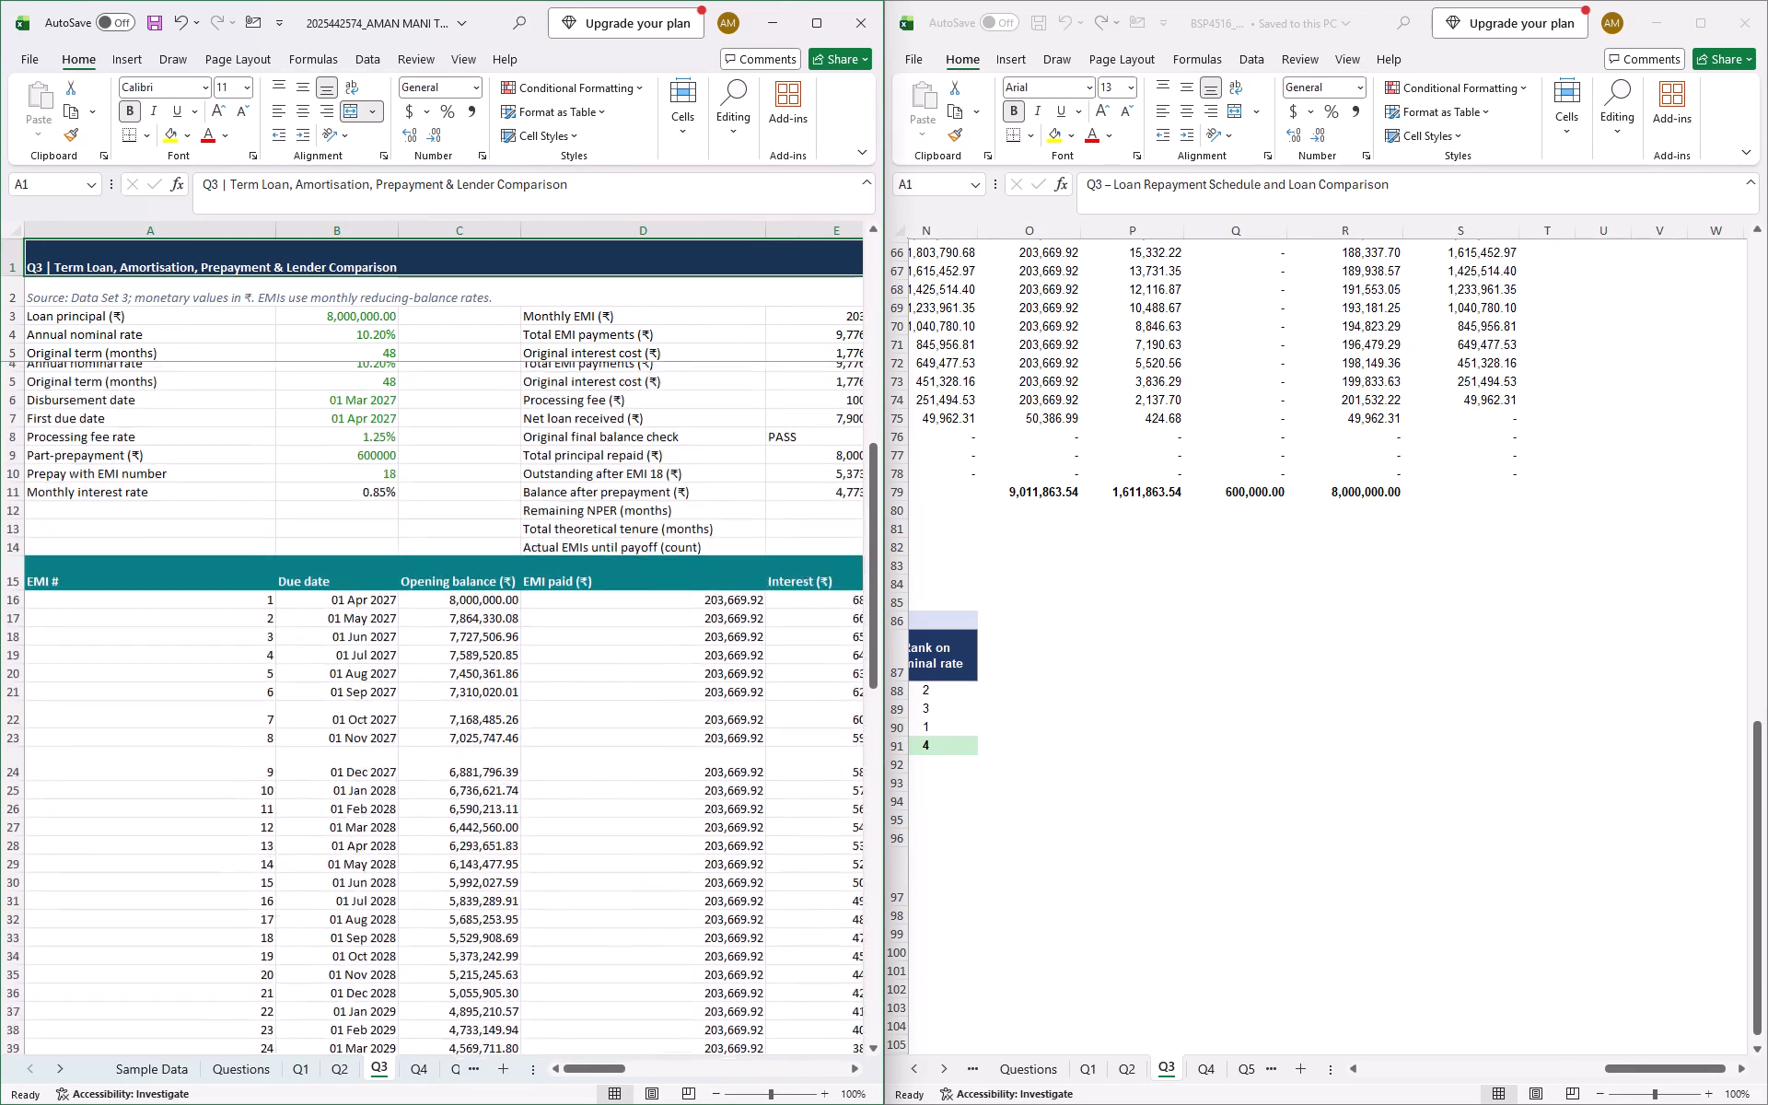
Maximise the MBA-A workbook and apply all borders to A1:X64 on its Q3 sheet.
{"action": "left_click", "coordinate": [808, 12]}
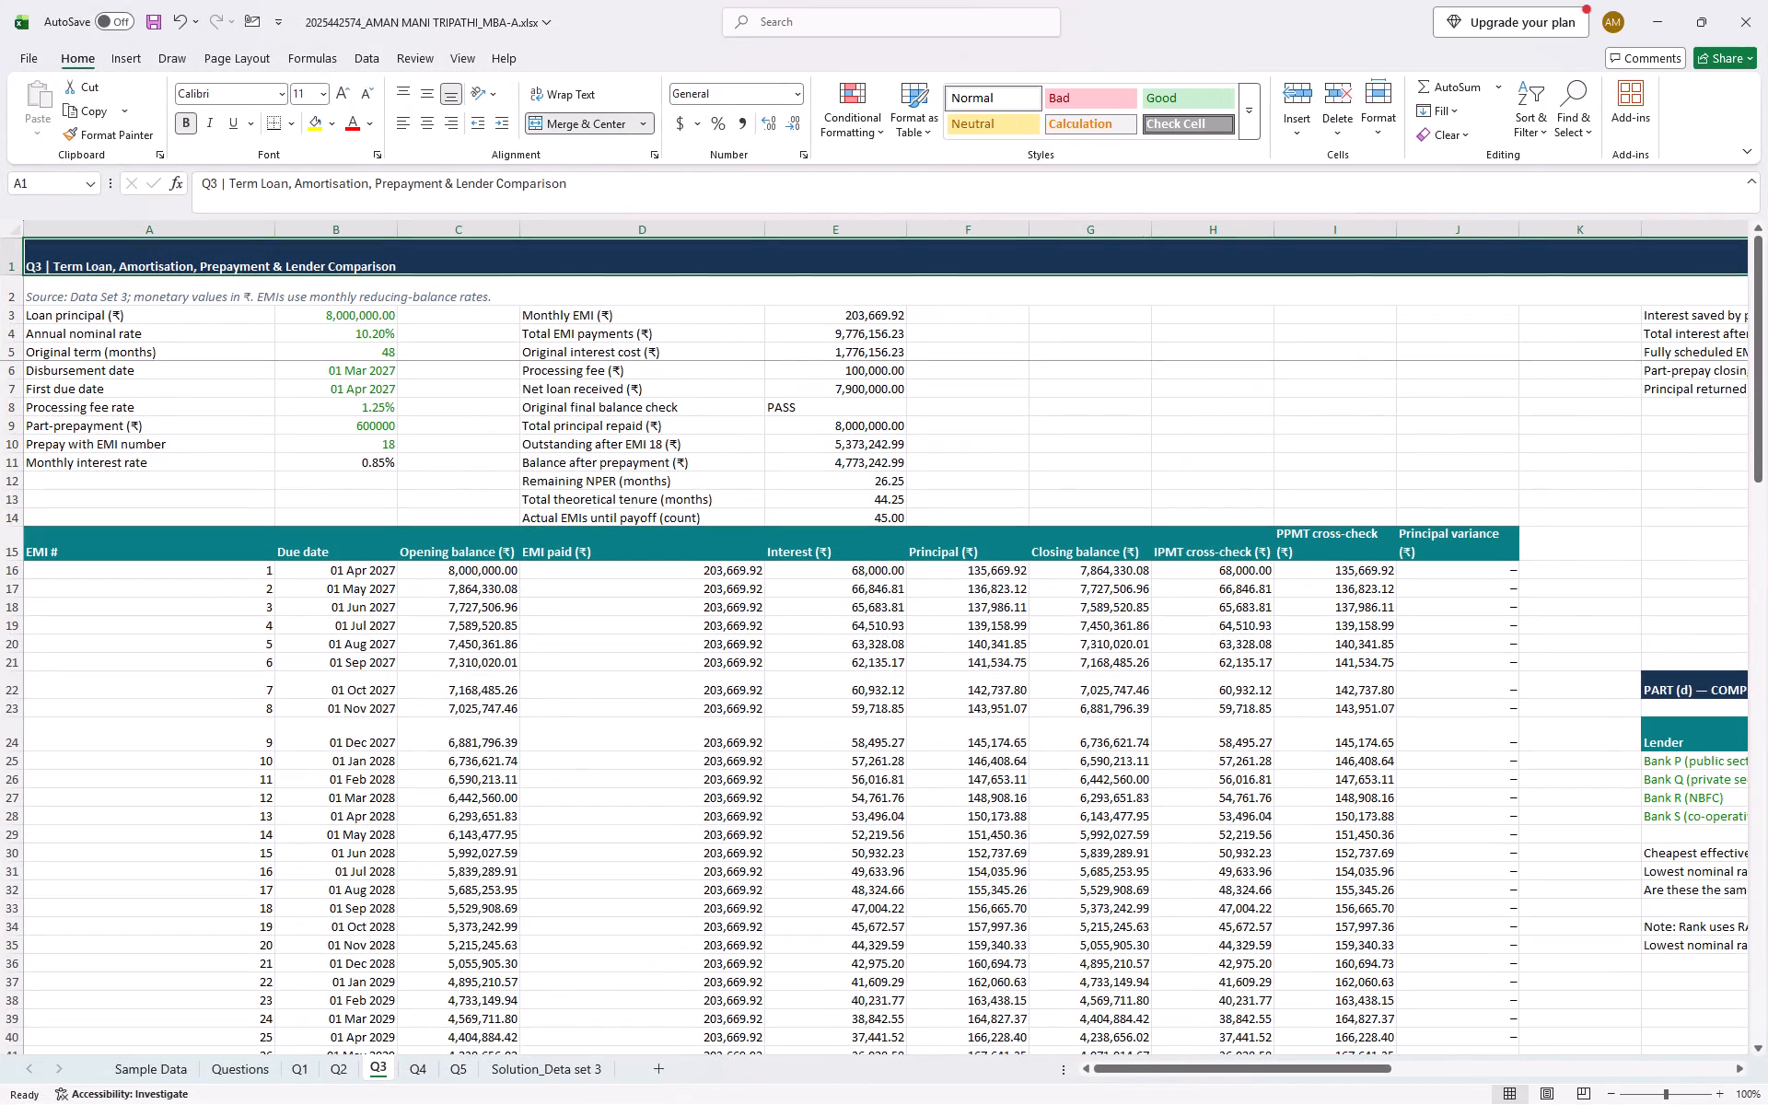
{"action": "left_click", "coordinate": [55, 254]}
{"action": "key", "text": "ctrl+shift+Down"}
{"action": "key", "text": "ctrl+shift+Down"}
{"action": "key", "text": "ctrl+shift+Down"}
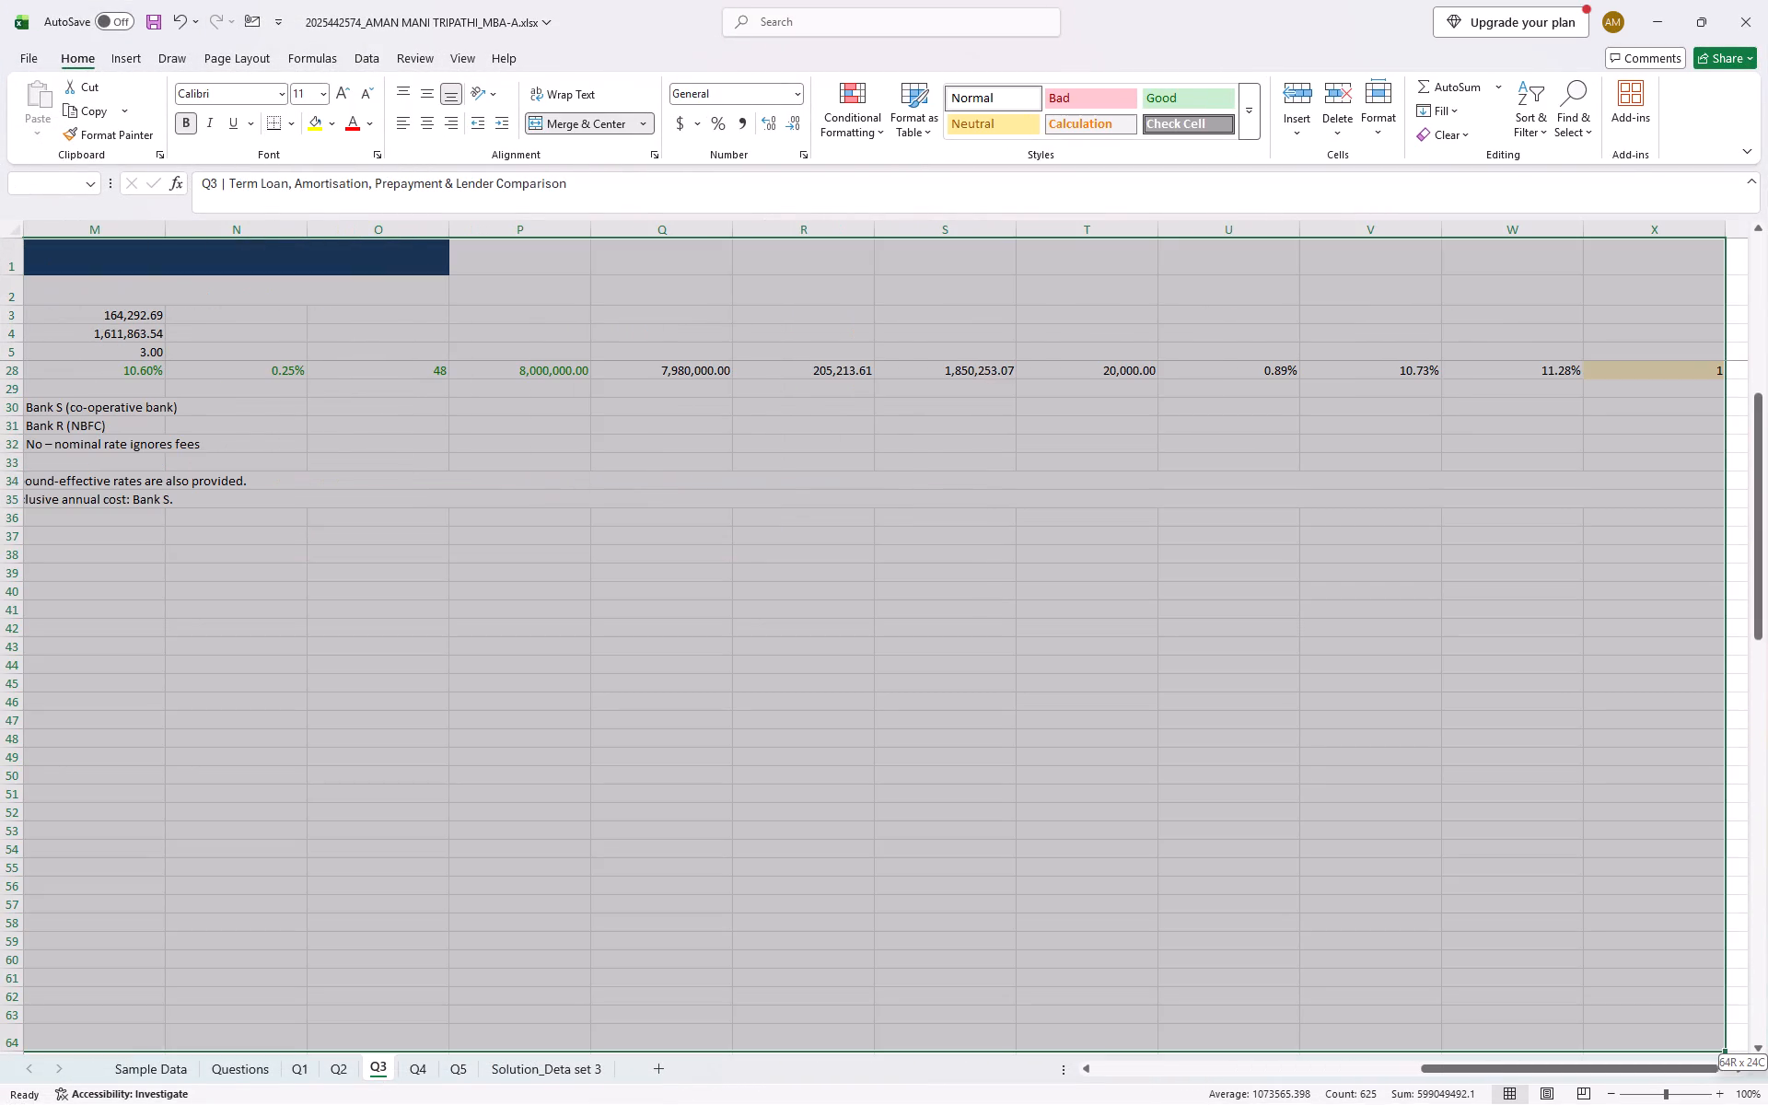
{"action": "key", "text": "ctrl+shift+Up"}
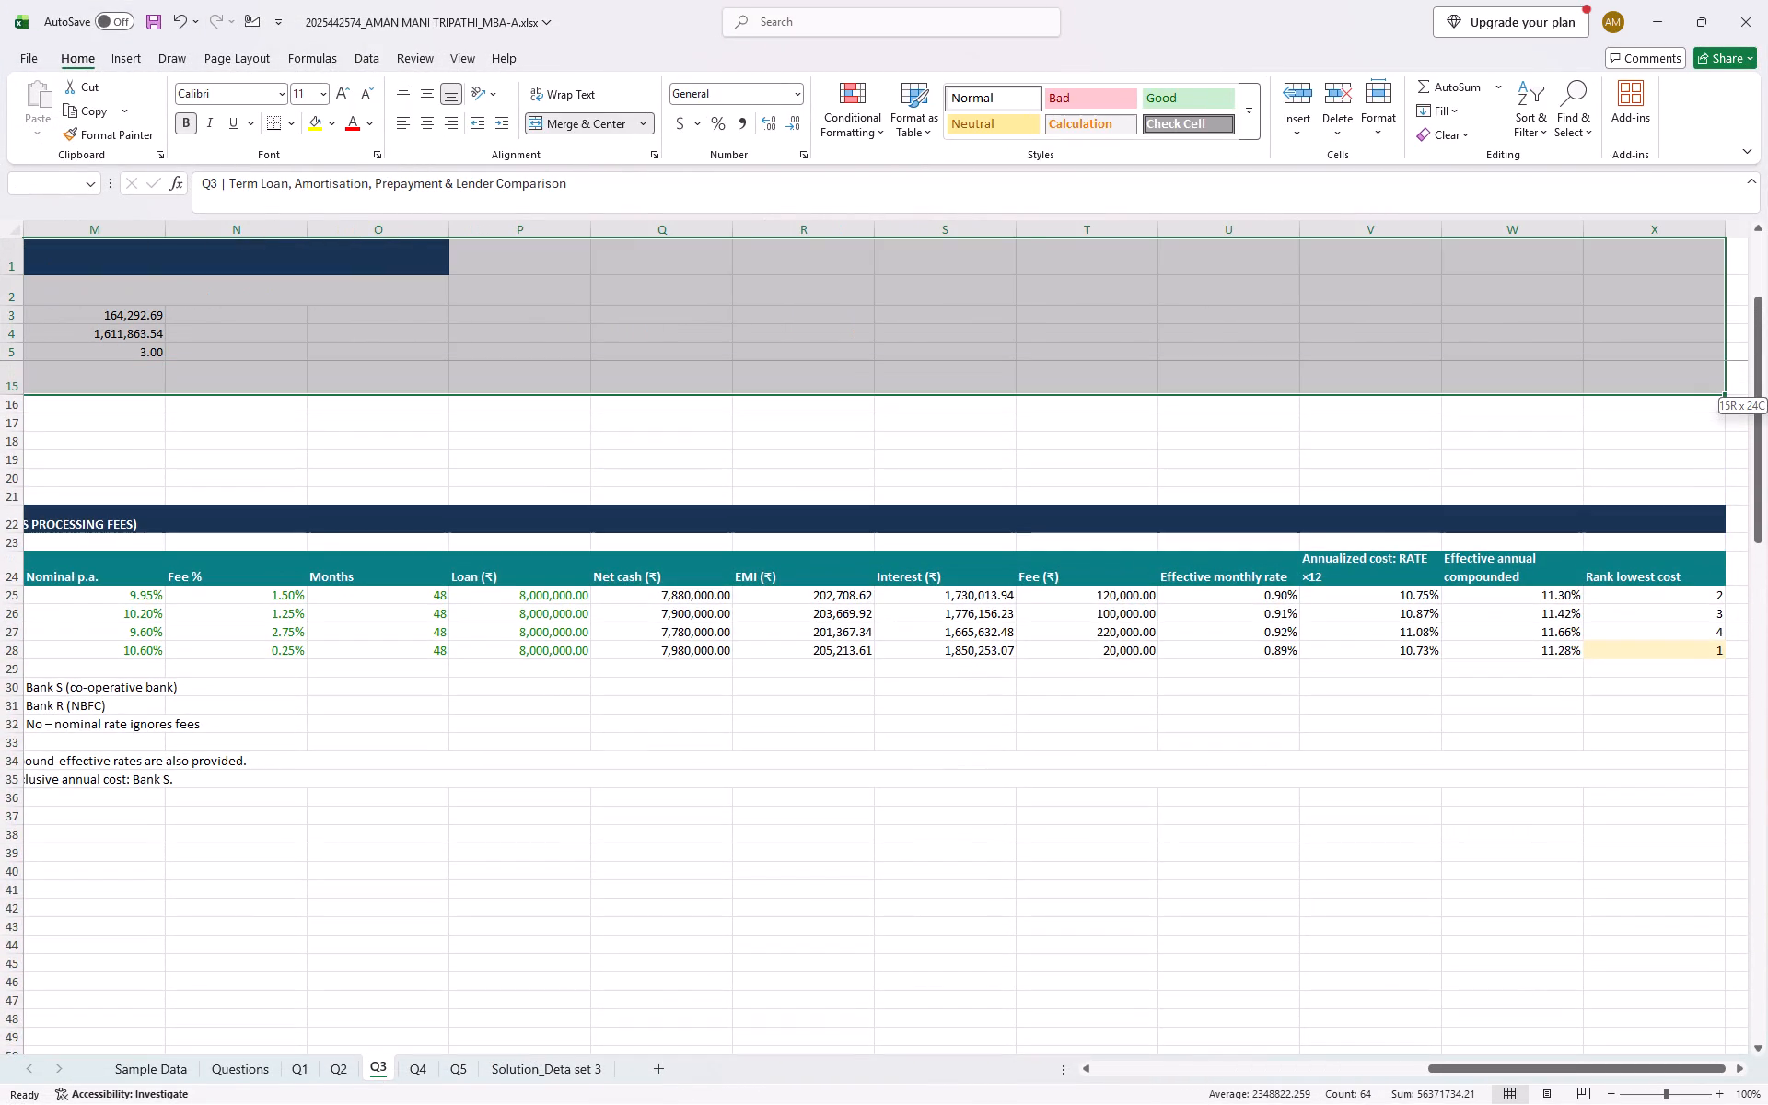
{"action": "key", "text": "ctrl+shift+Down"}
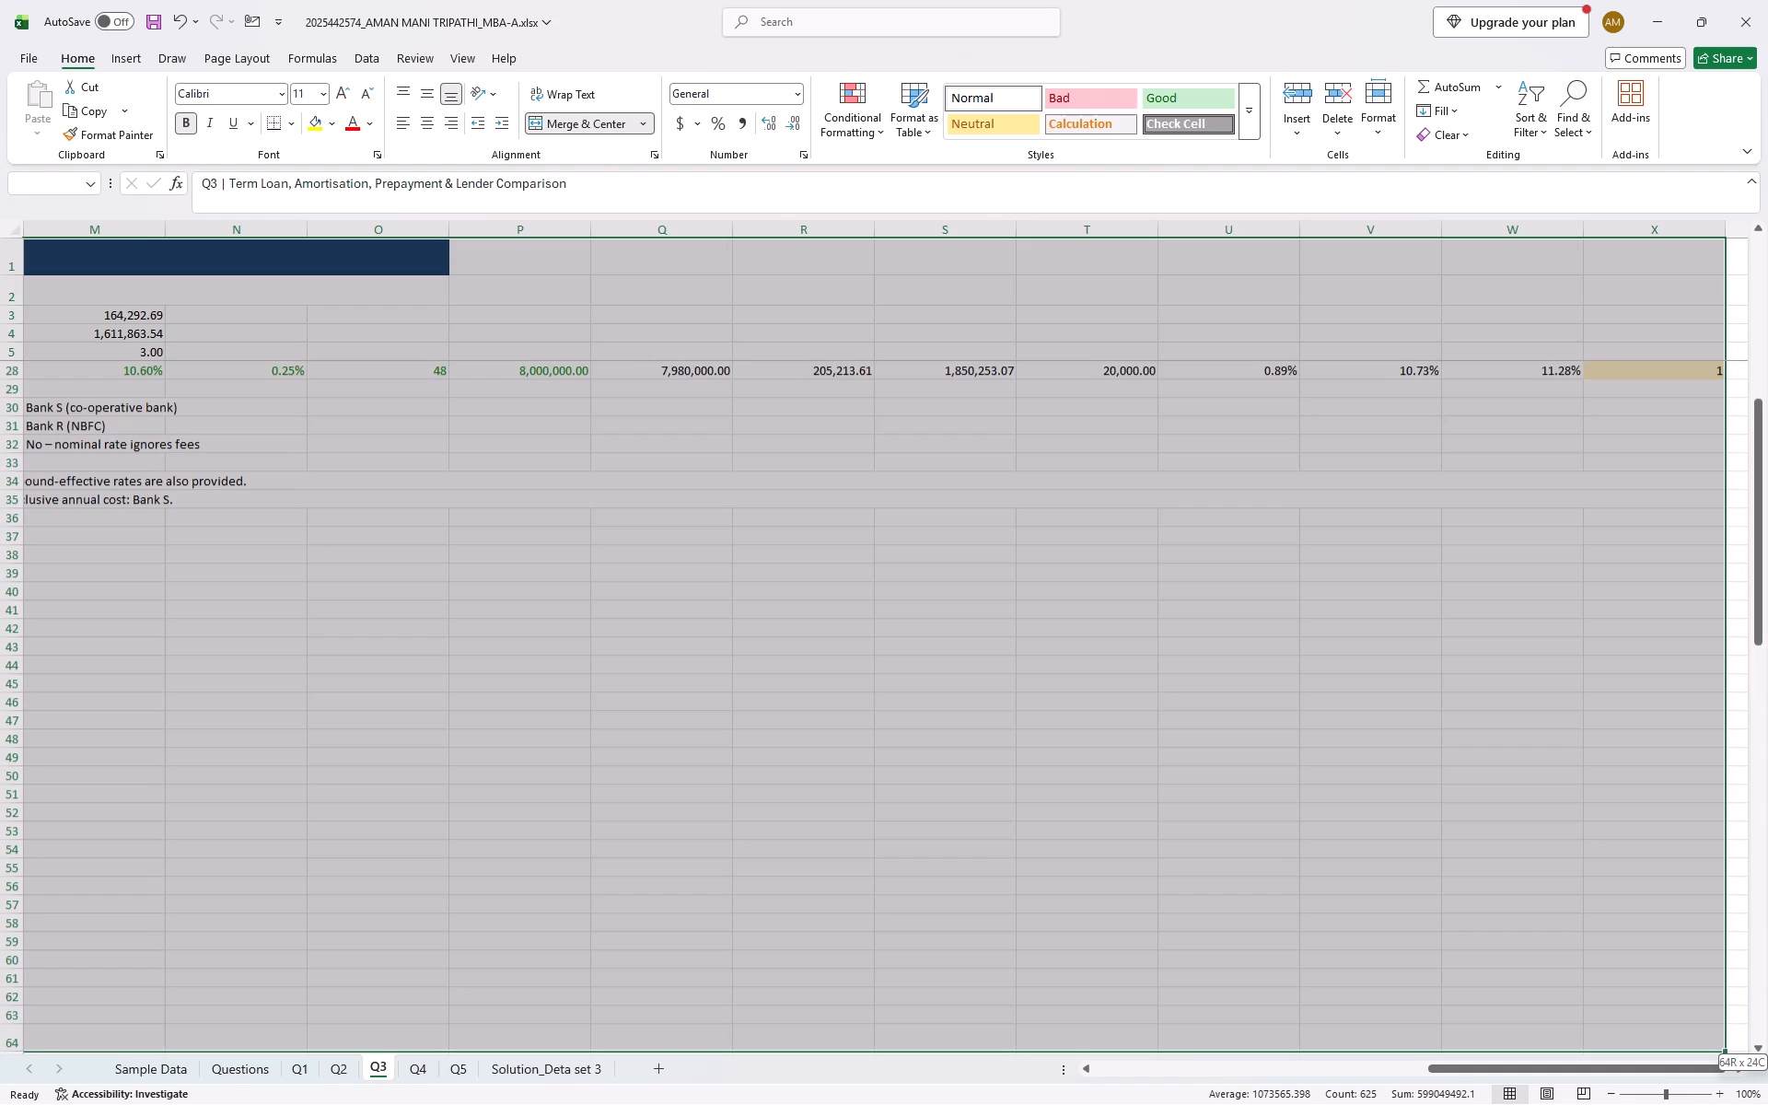
{"action": "type", "text": "hba"}
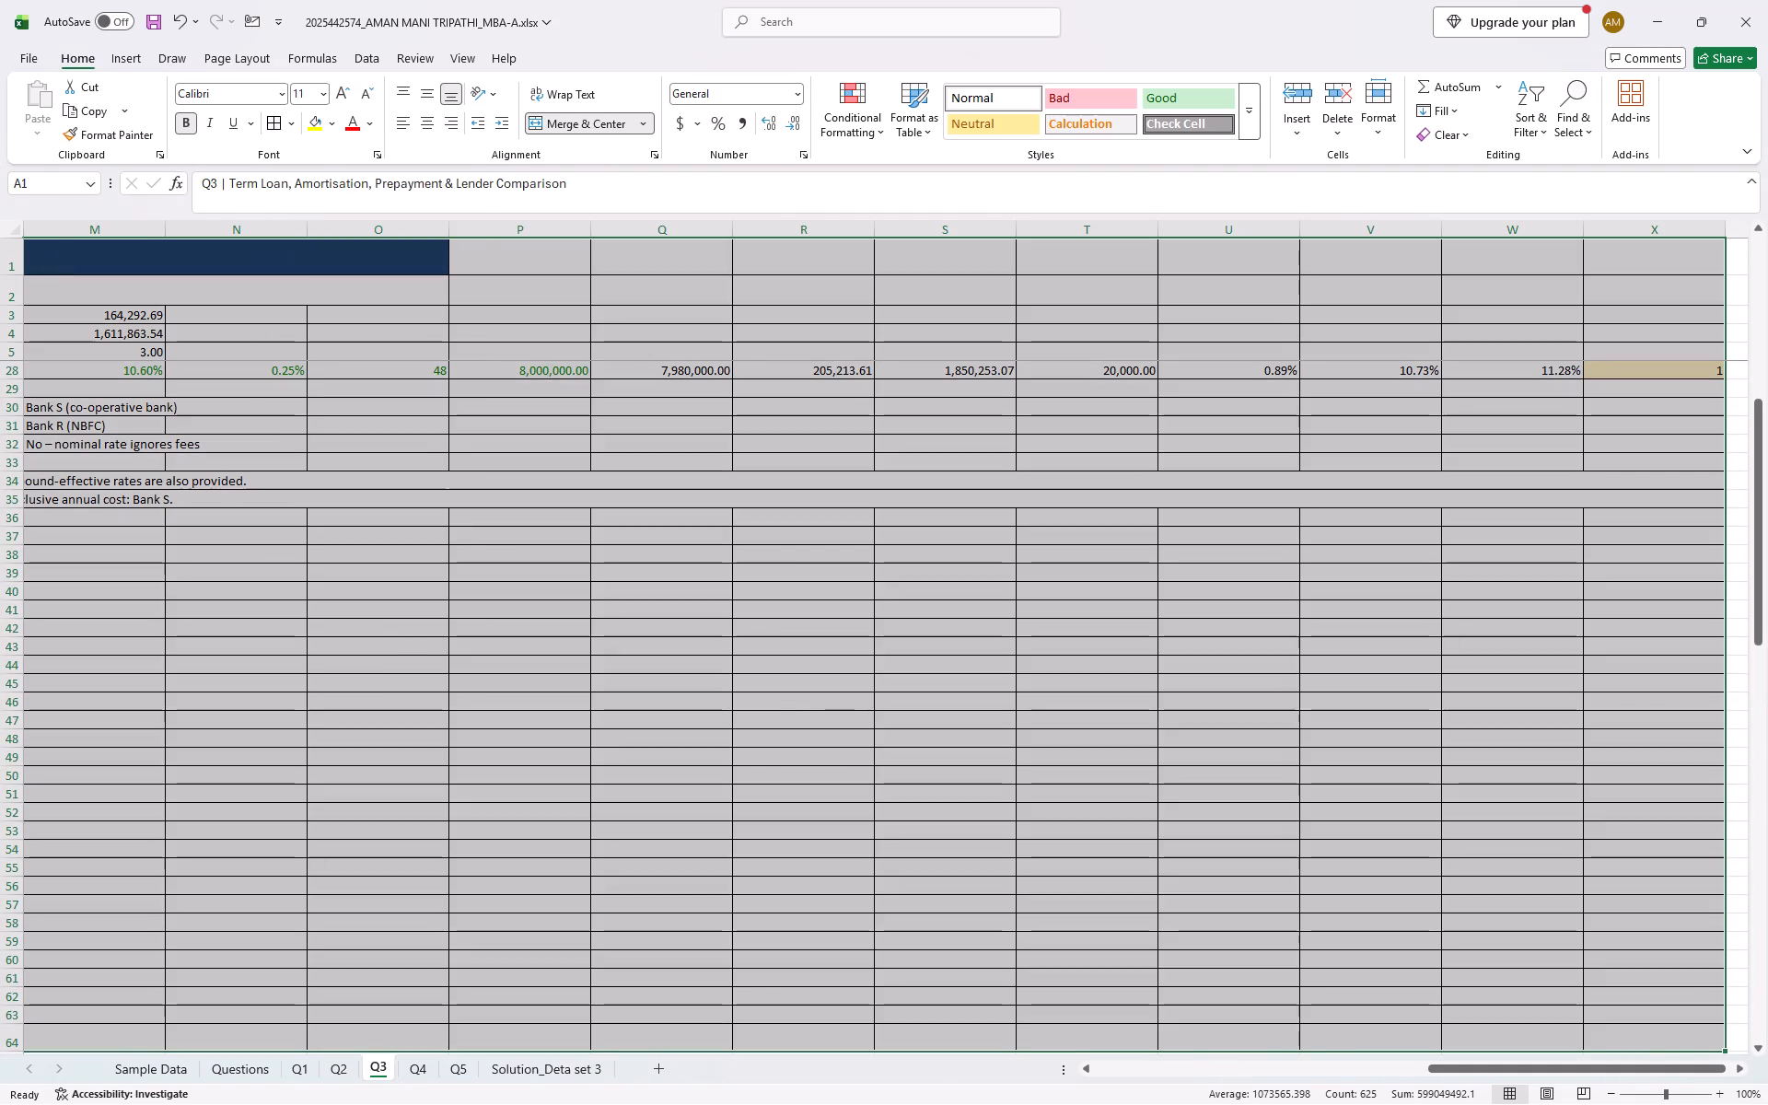
{"action": "left_click", "coordinate": [613, 437]}
Auto-fit the width of all columns on the Q3 sheet to their contents.
{"action": "scroll", "coordinate": [613, 437], "scroll_direction": "right", "scroll_amount": 4}
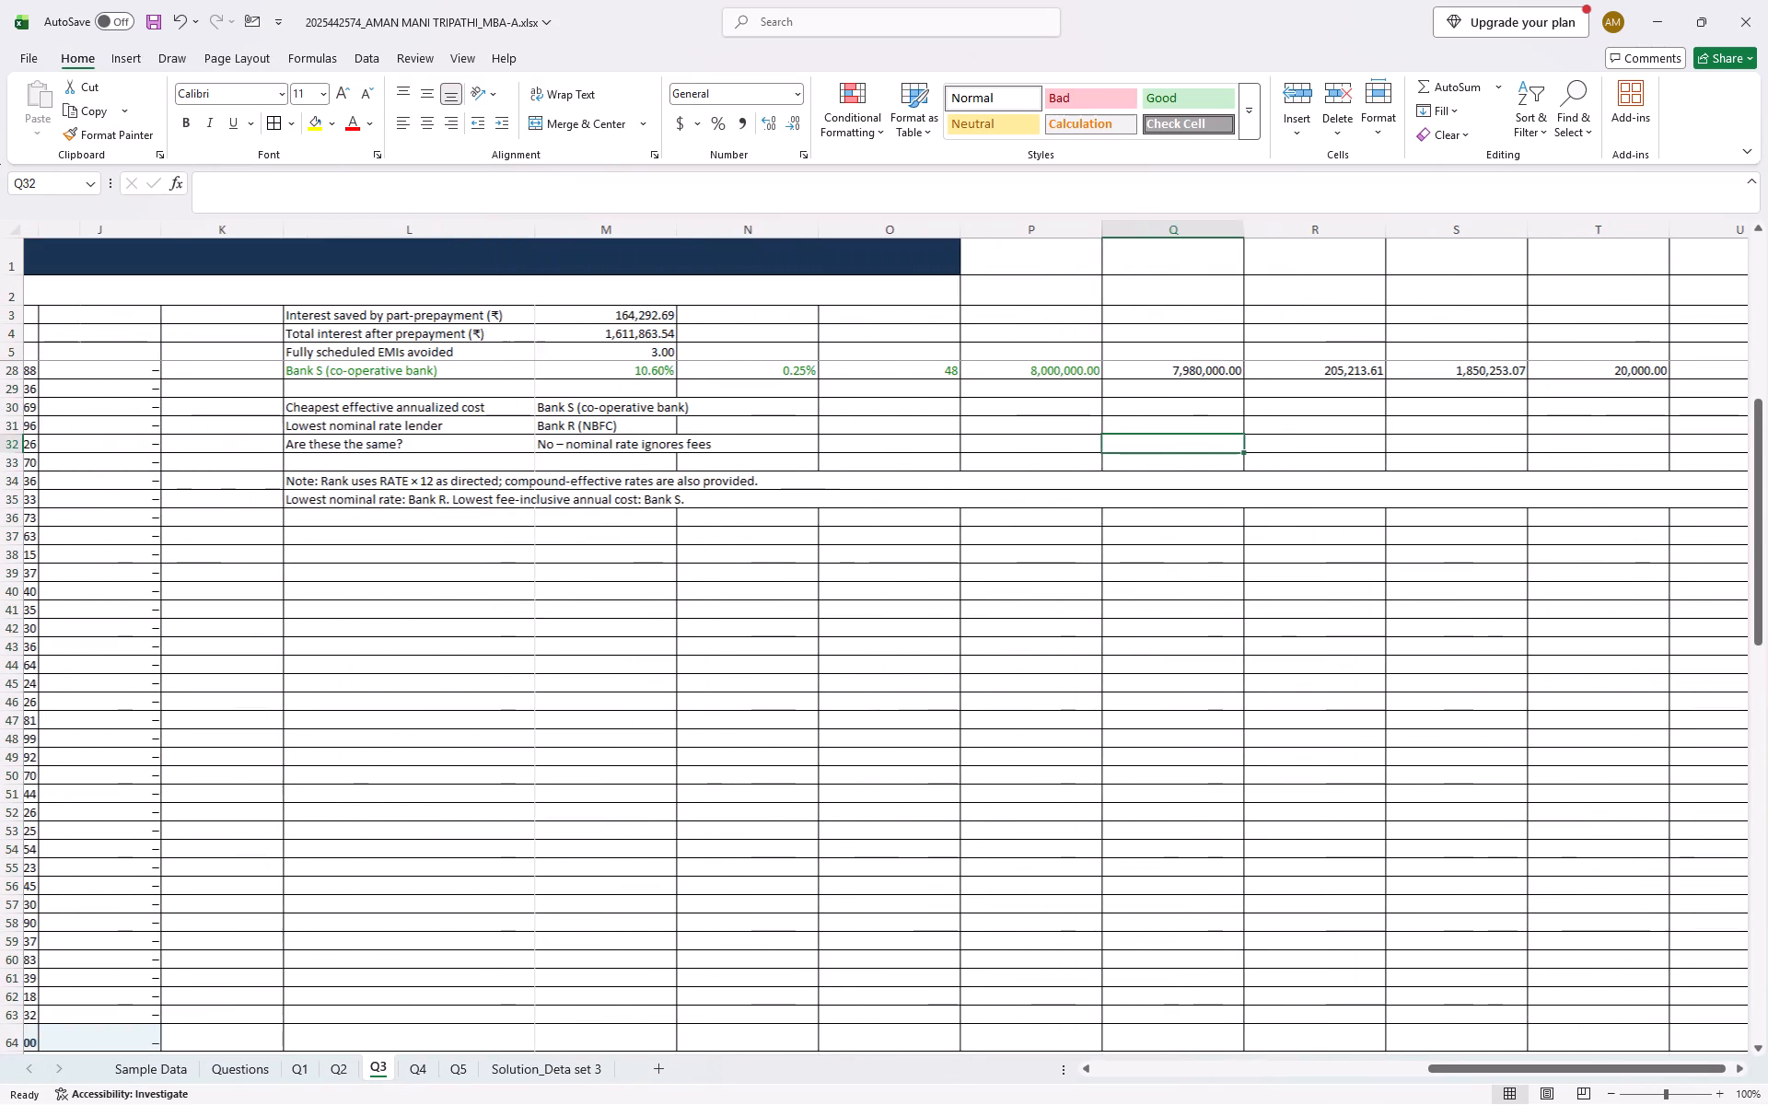
{"action": "left_click", "coordinate": [603, 404]}
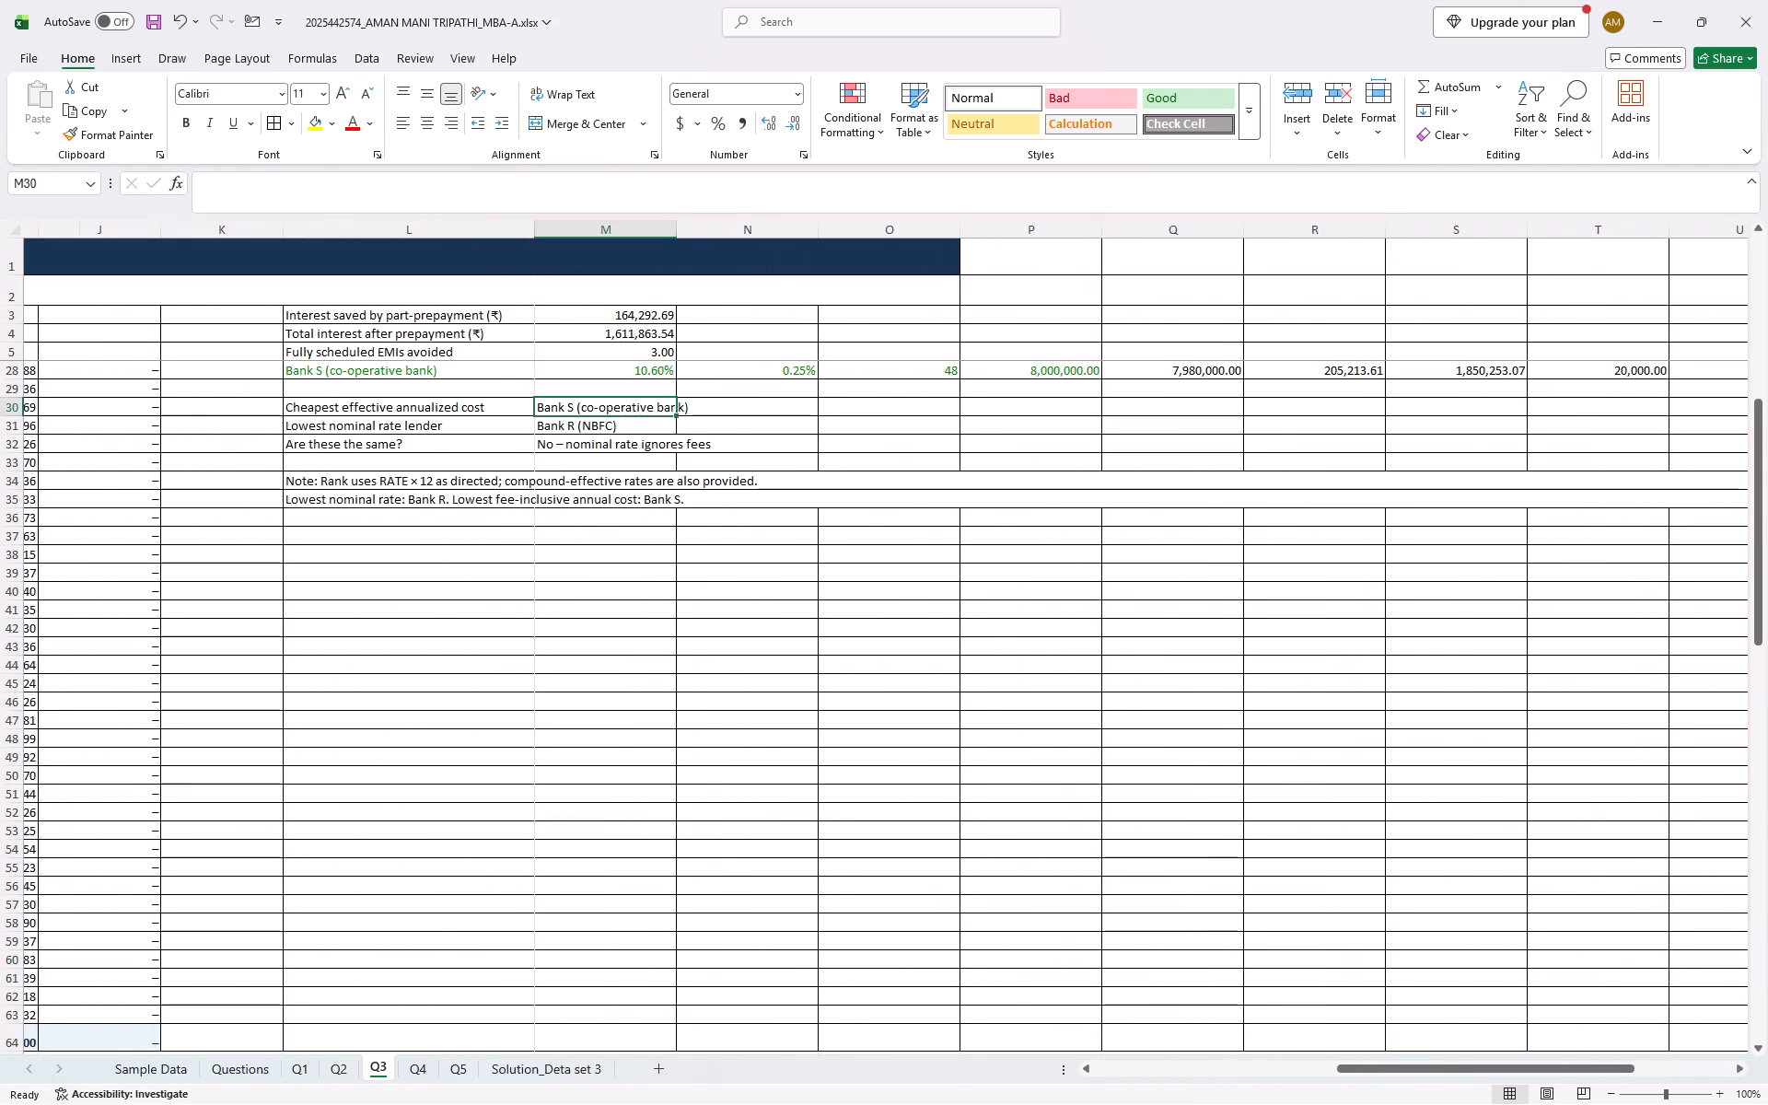
{"action": "type", "text": "oca"}
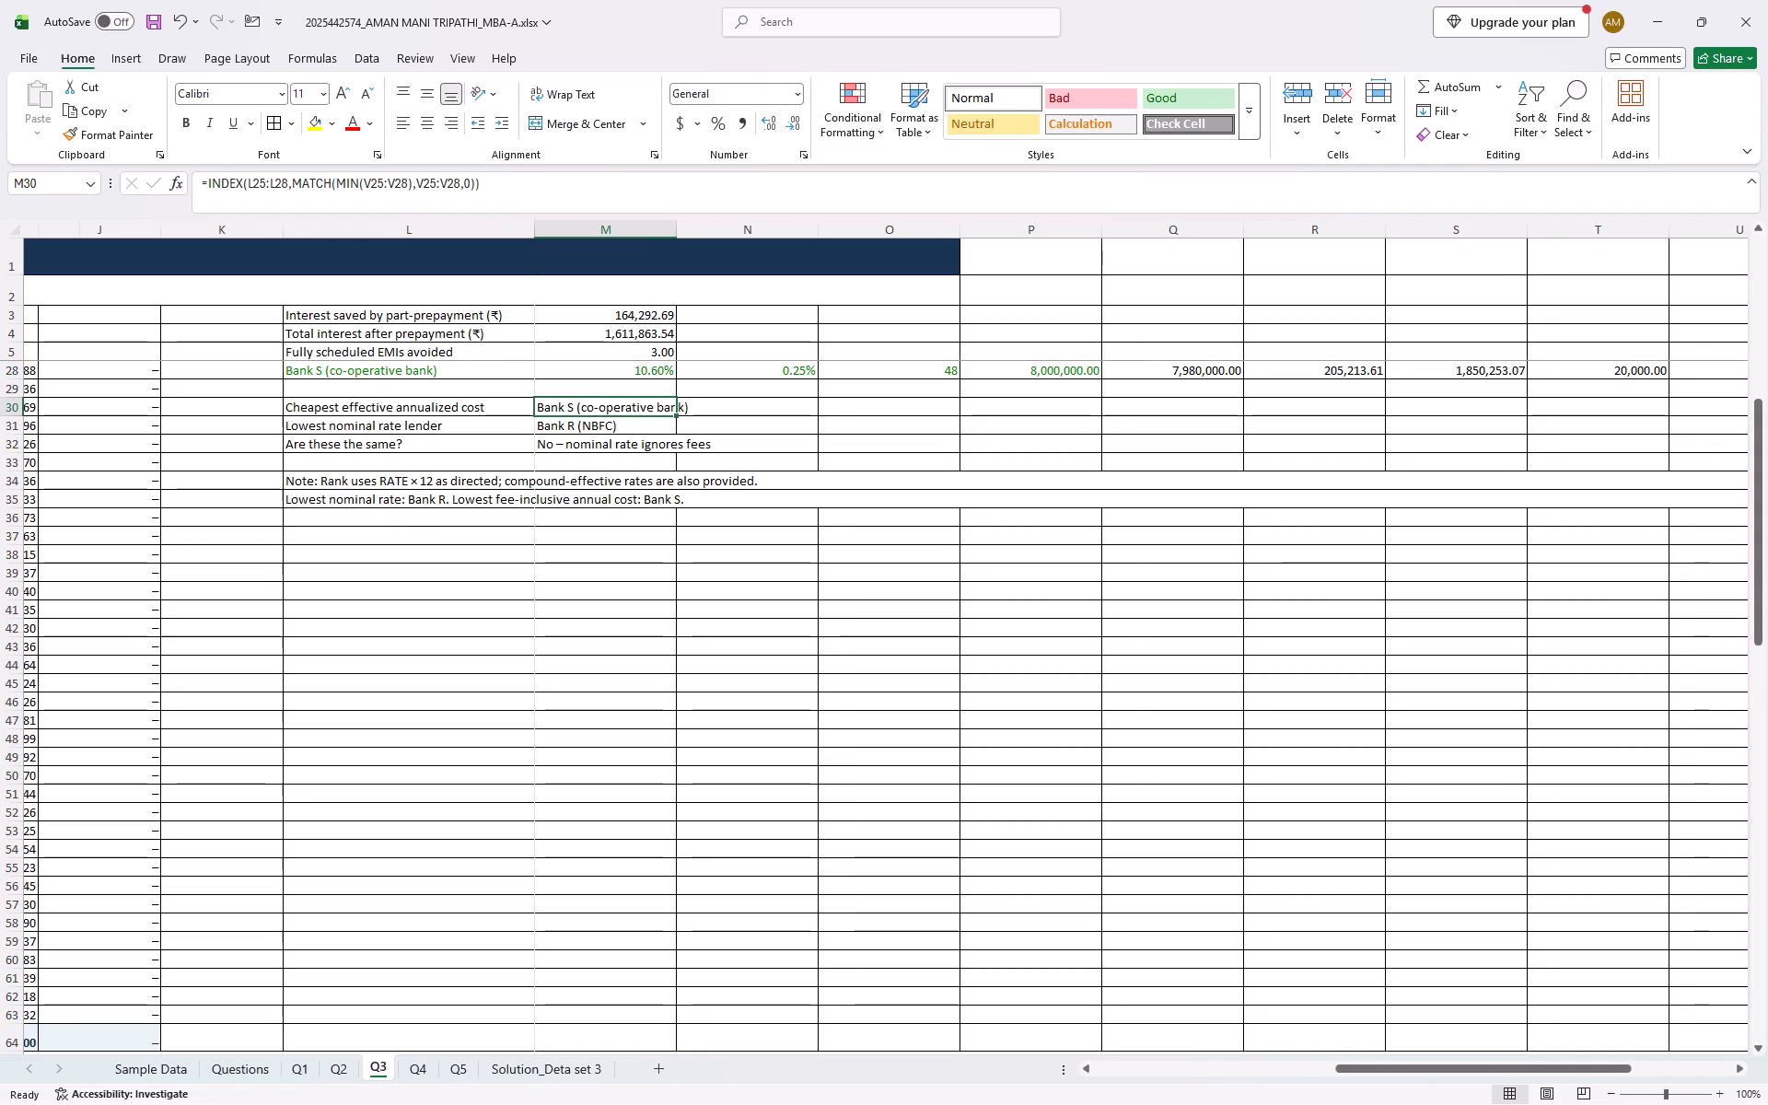
{"action": "key", "text": "ctrl+a"}
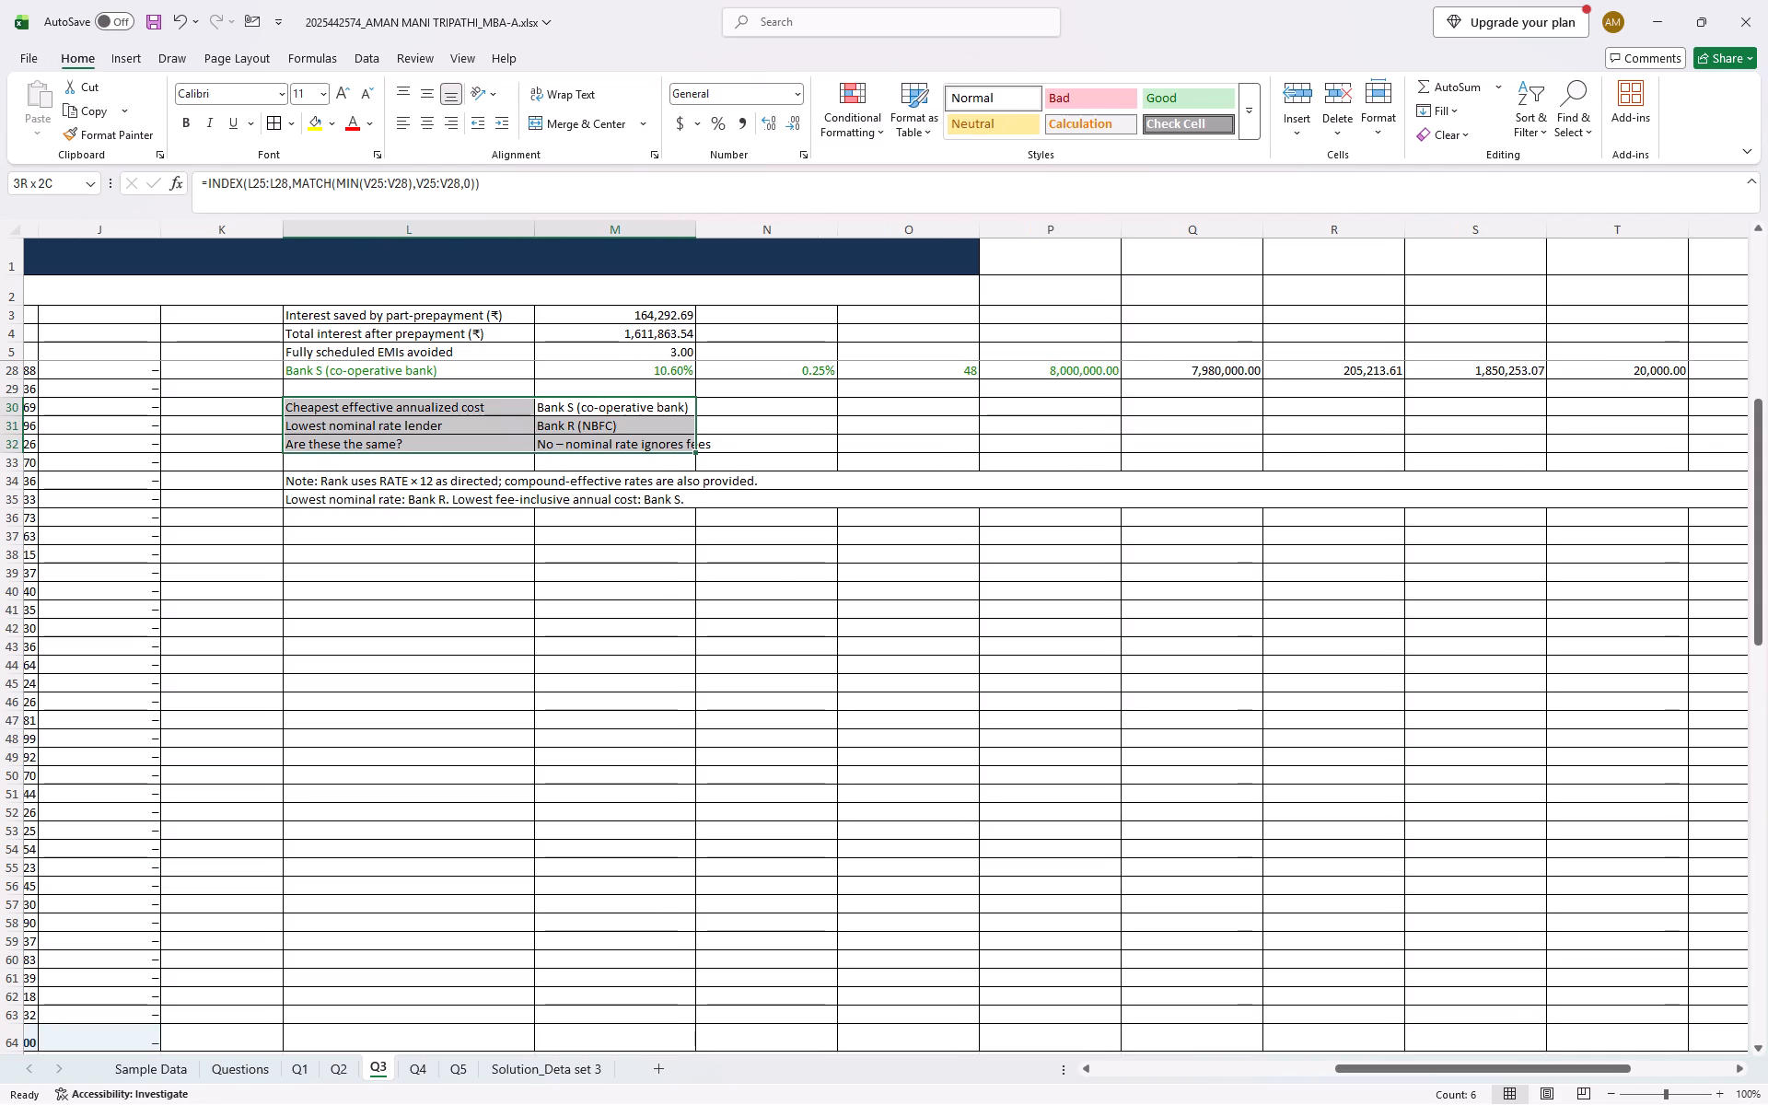
{"action": "left_click", "coordinate": [823, 578]}
{"action": "key", "text": "ctrl+a"}
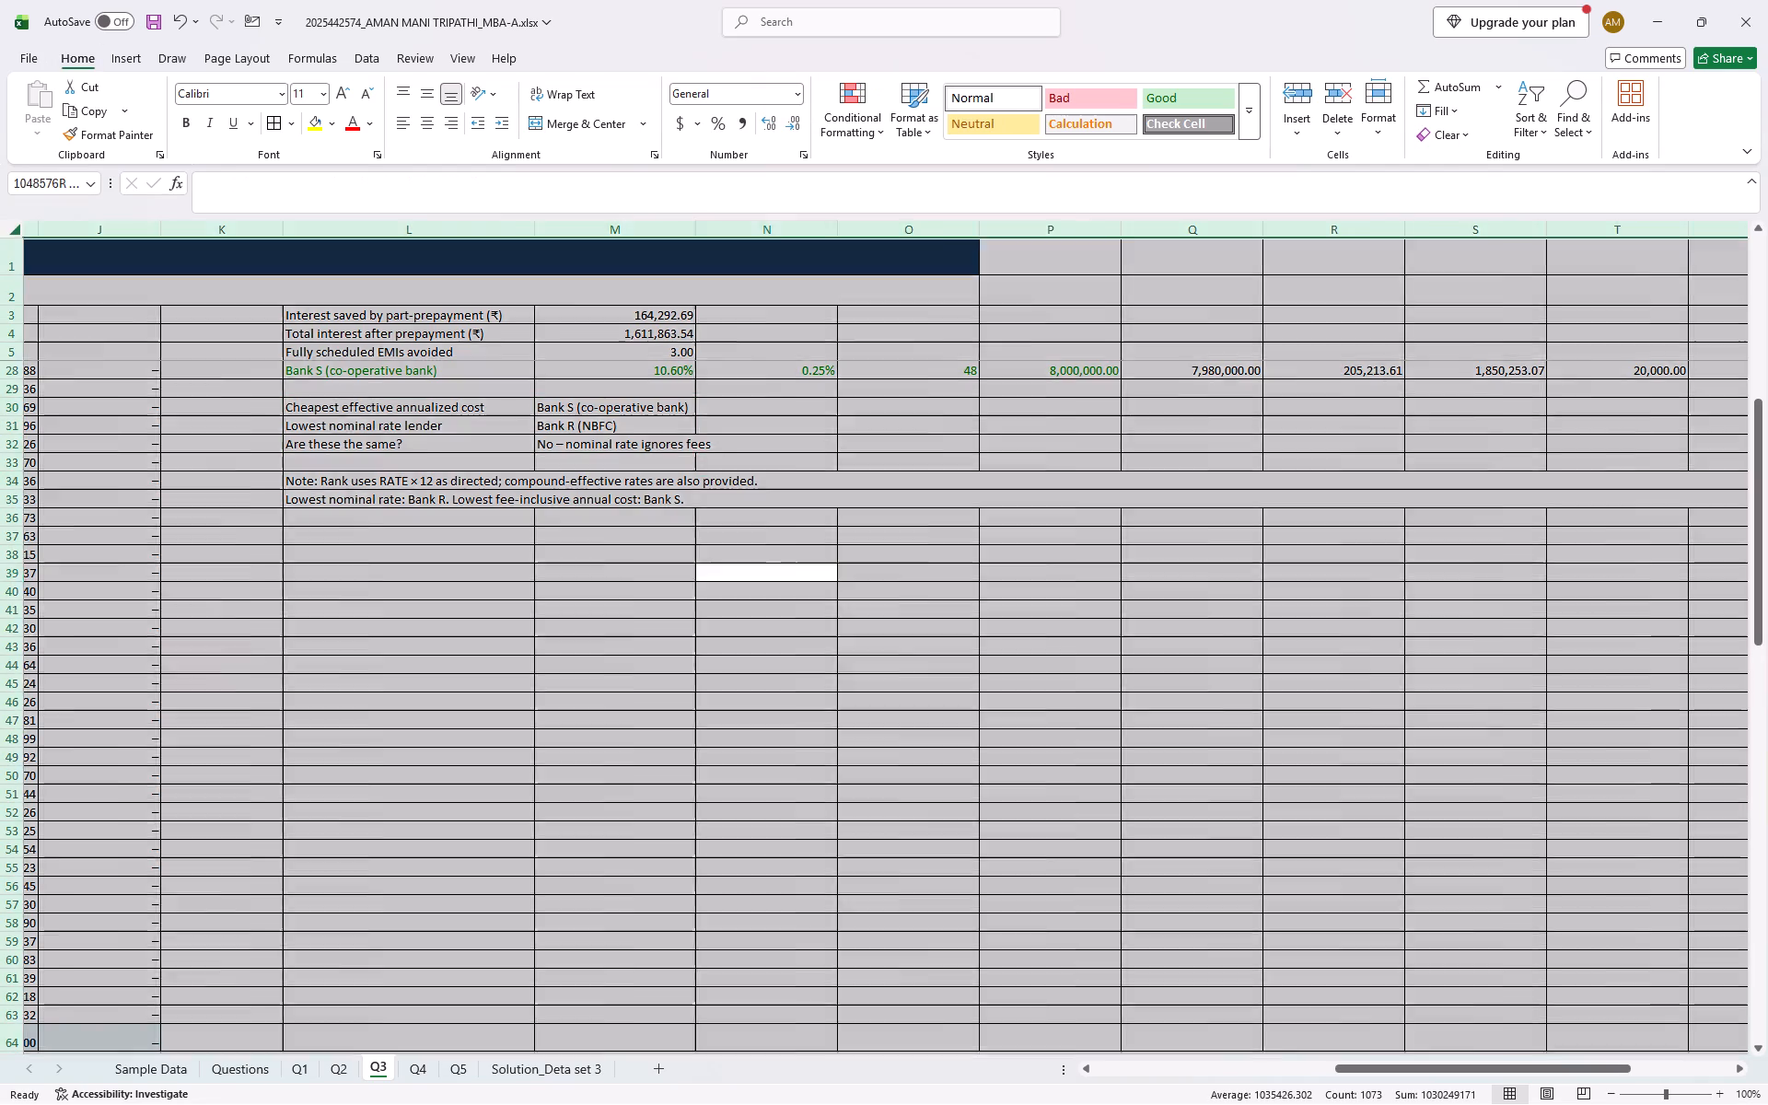
{"action": "type", "text": "oca"}
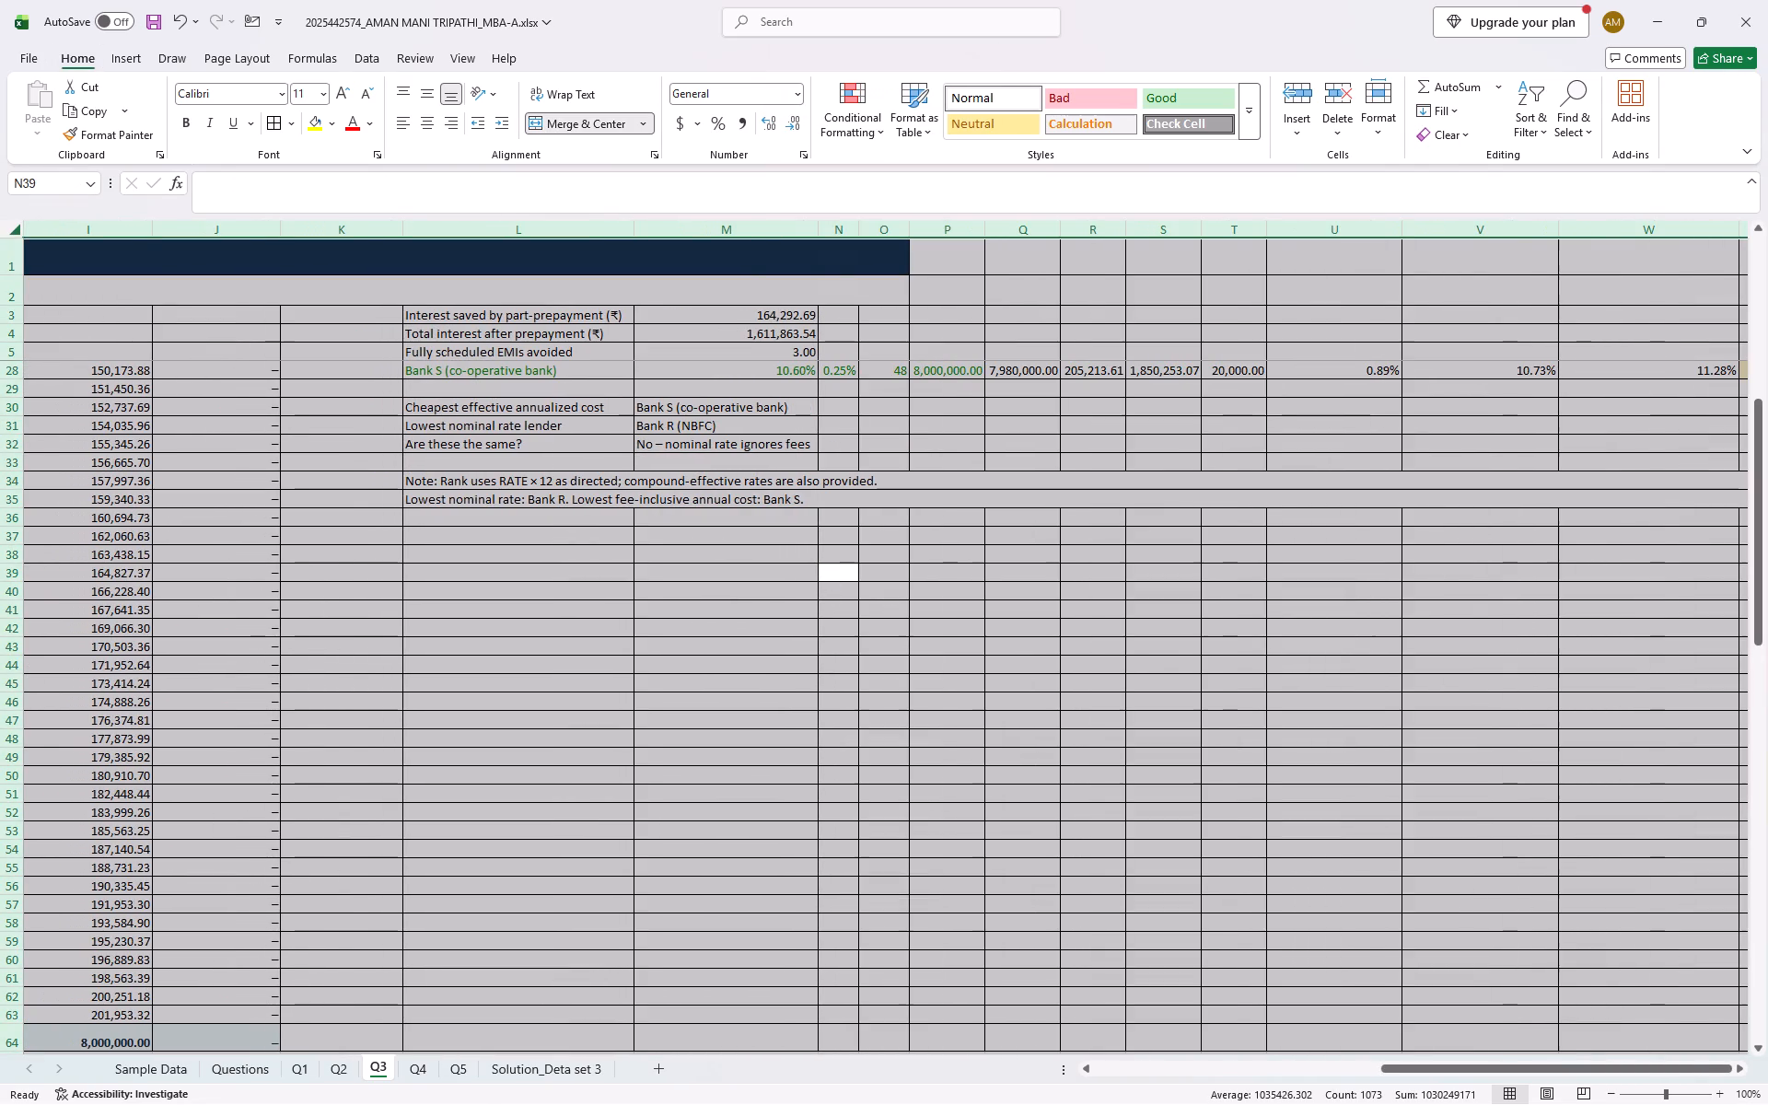
{"action": "left_click", "coordinate": [1134, 524]}
Apply all borders to the Q3 part-prepayment schedule, A71:I120, from its header row through the PREPAYMENT TOTAL row.
{"action": "scroll", "coordinate": [1134, 524], "scroll_direction": "up", "scroll_amount": 10}
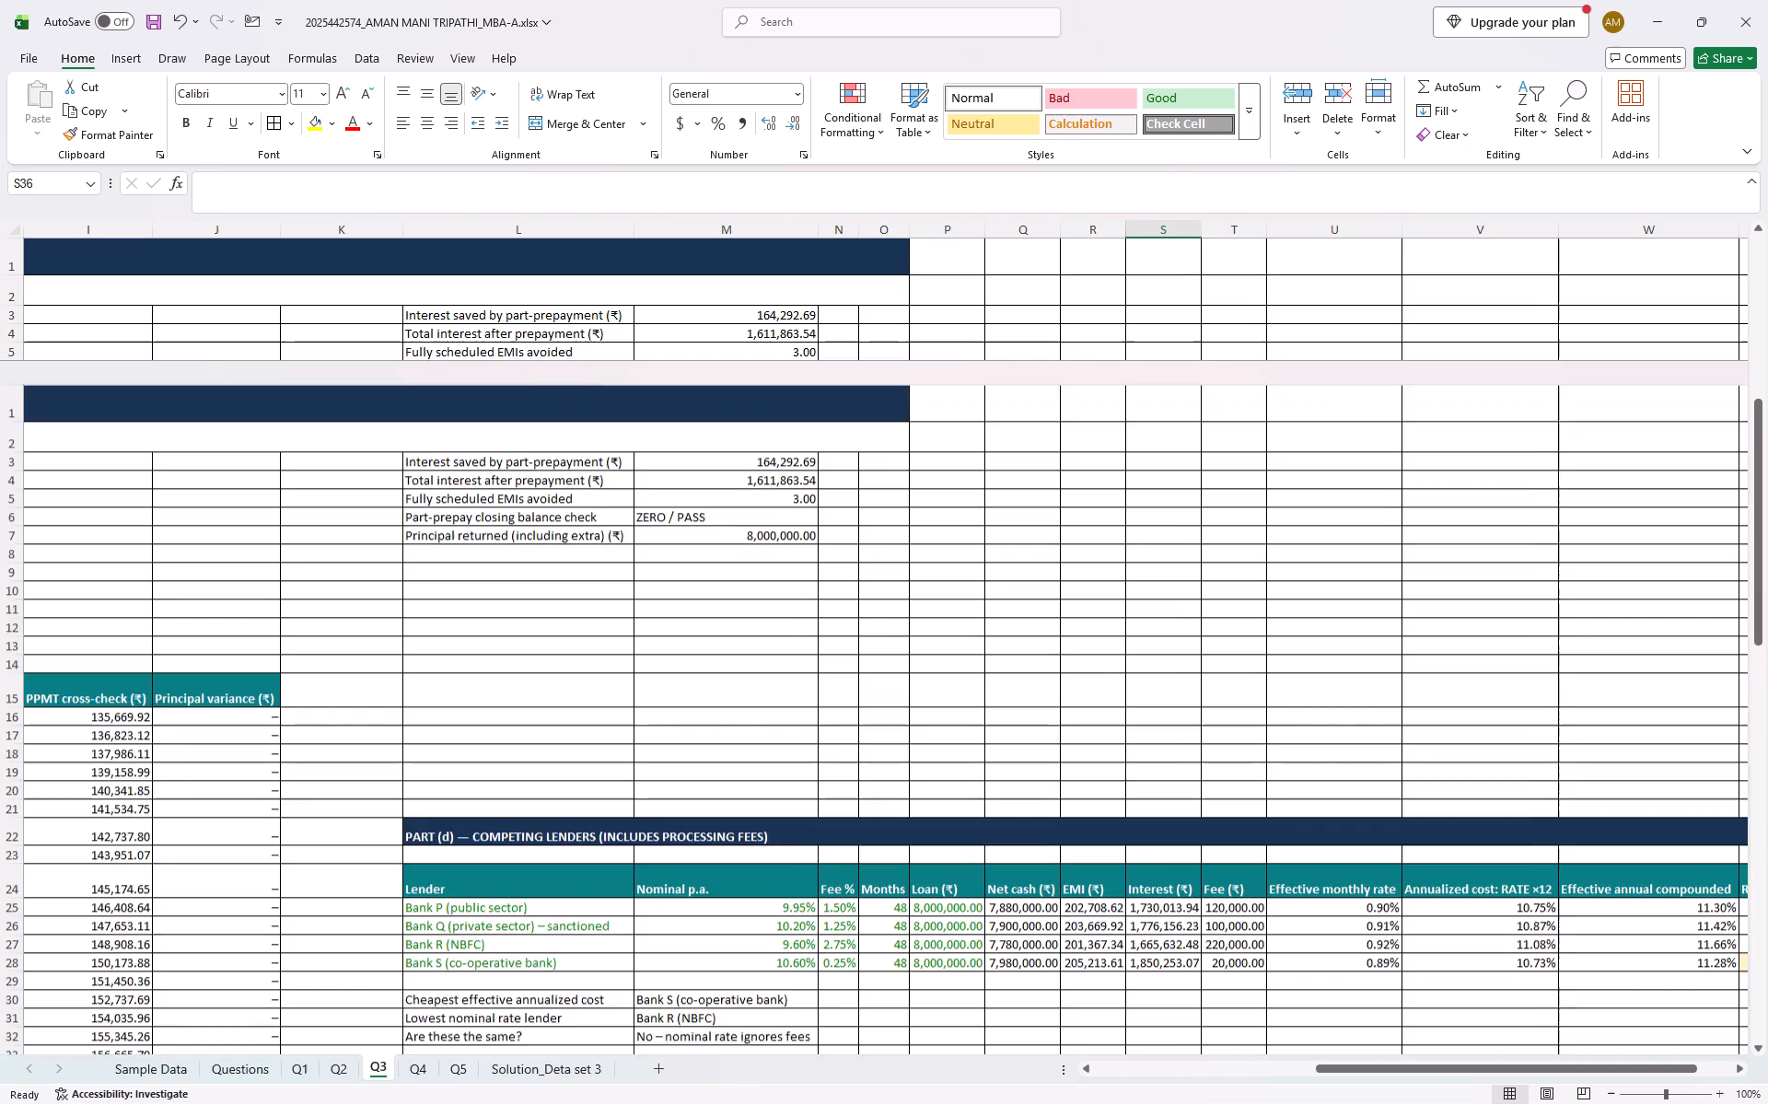
{"action": "scroll", "coordinate": [1134, 524], "scroll_direction": "up", "scroll_amount": 2}
{"action": "scroll", "coordinate": [995, 483], "scroll_direction": "right", "scroll_amount": 5}
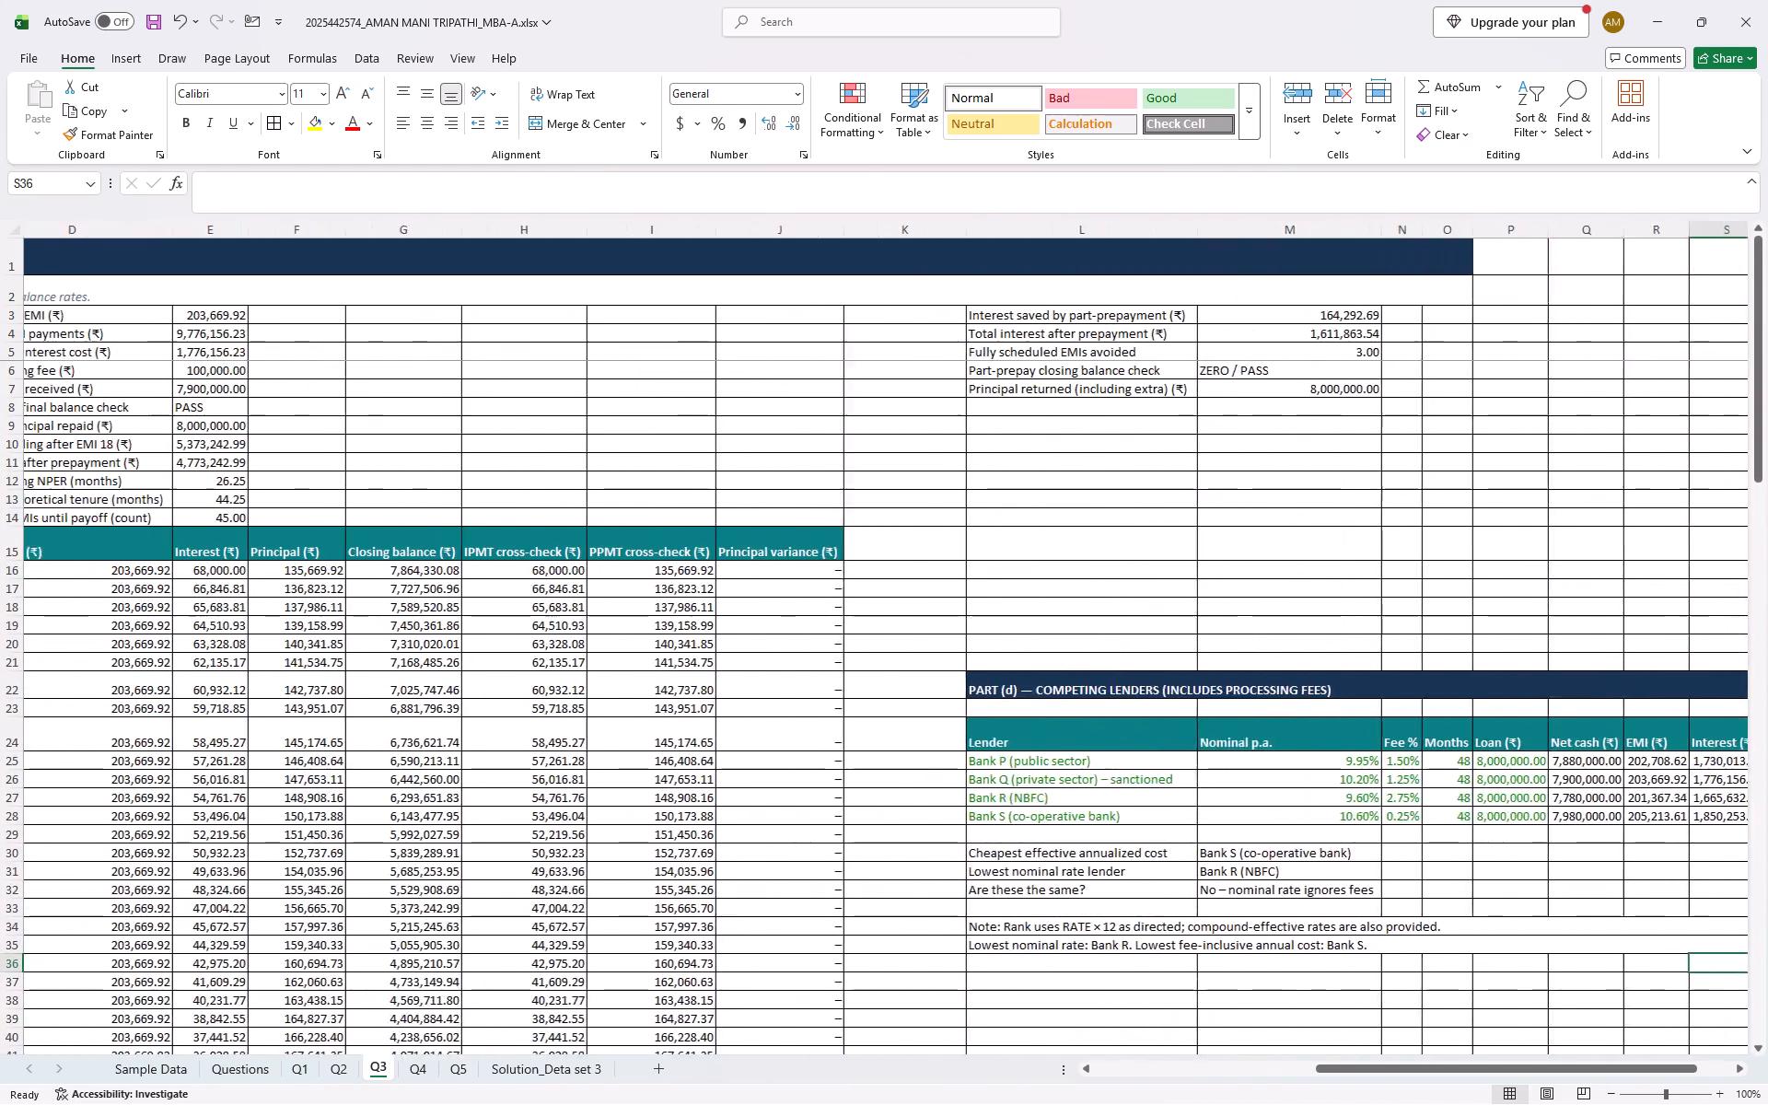
{"action": "scroll", "coordinate": [995, 483], "scroll_direction": "right", "scroll_amount": 5}
{"action": "scroll", "coordinate": [995, 483], "scroll_direction": "down", "scroll_amount": 8}
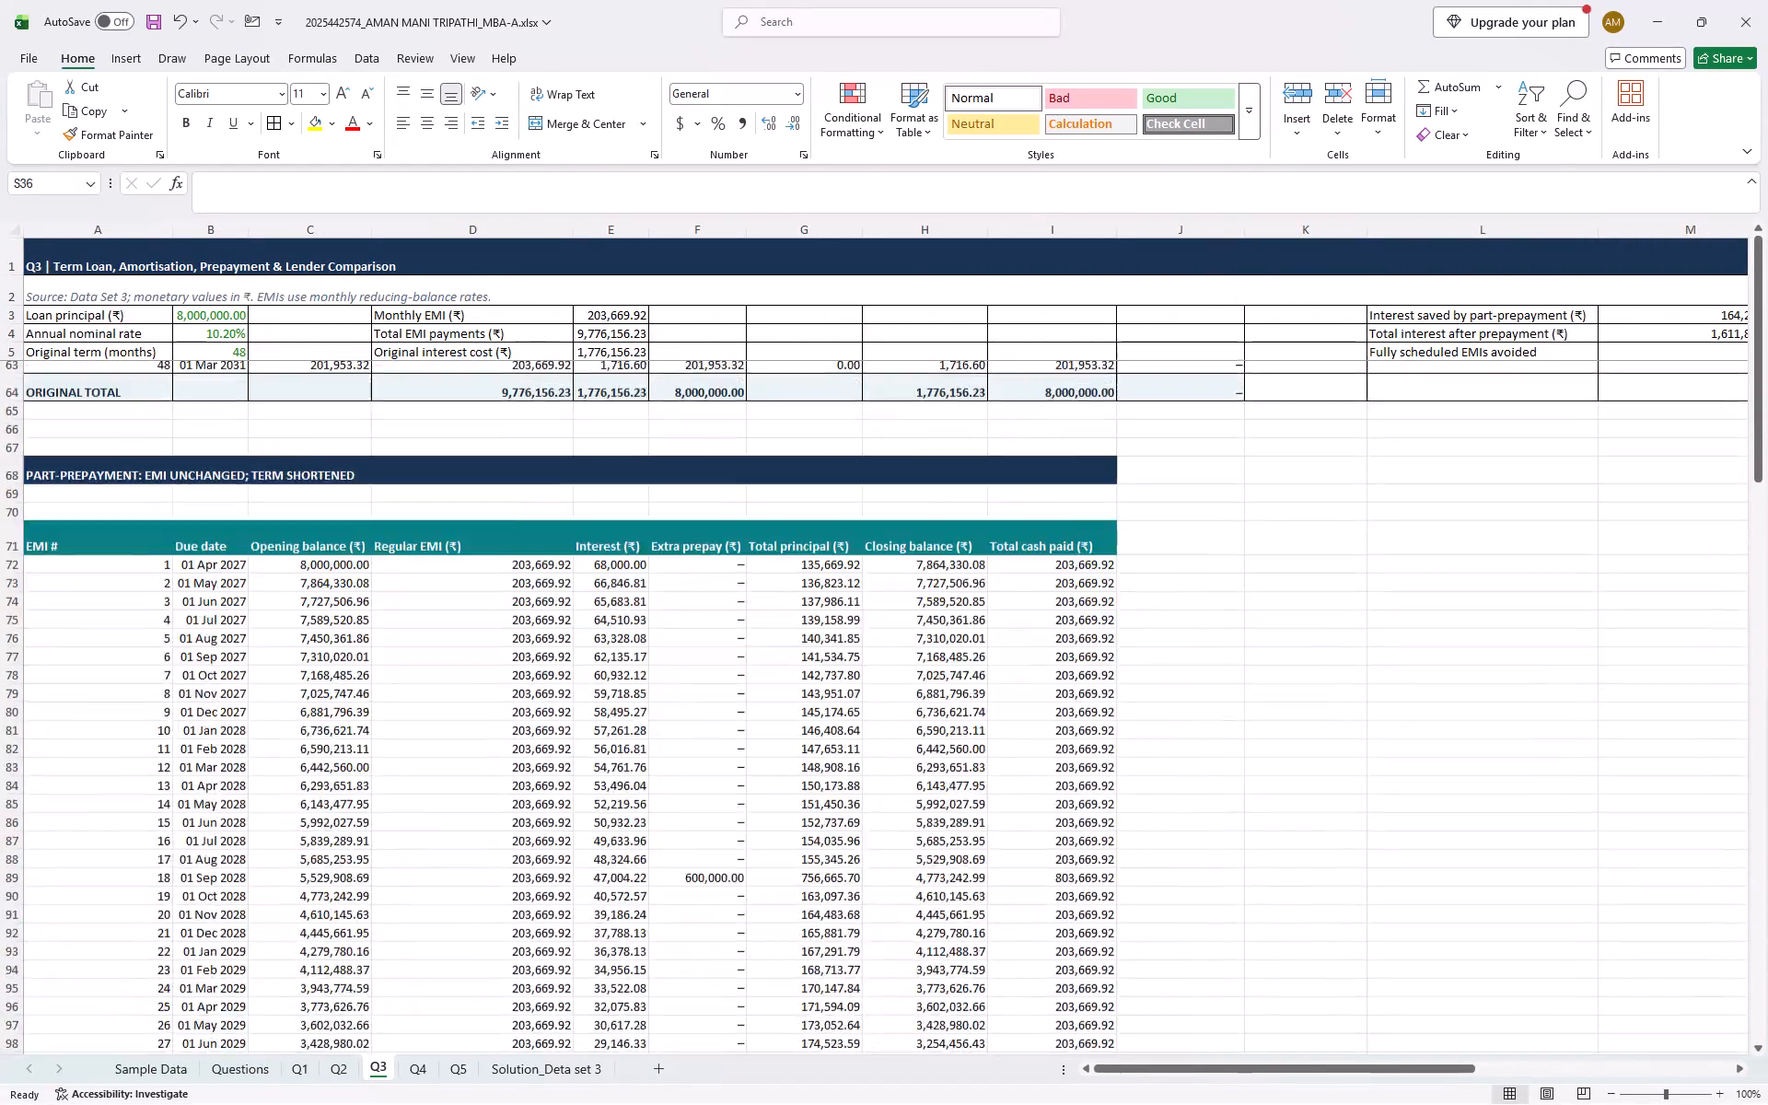
{"action": "scroll", "coordinate": [995, 483], "scroll_direction": "down", "scroll_amount": 3}
{"action": "scroll", "coordinate": [995, 483], "scroll_direction": "up", "scroll_amount": 4}
{"action": "scroll", "coordinate": [995, 483], "scroll_direction": "down", "scroll_amount": 4}
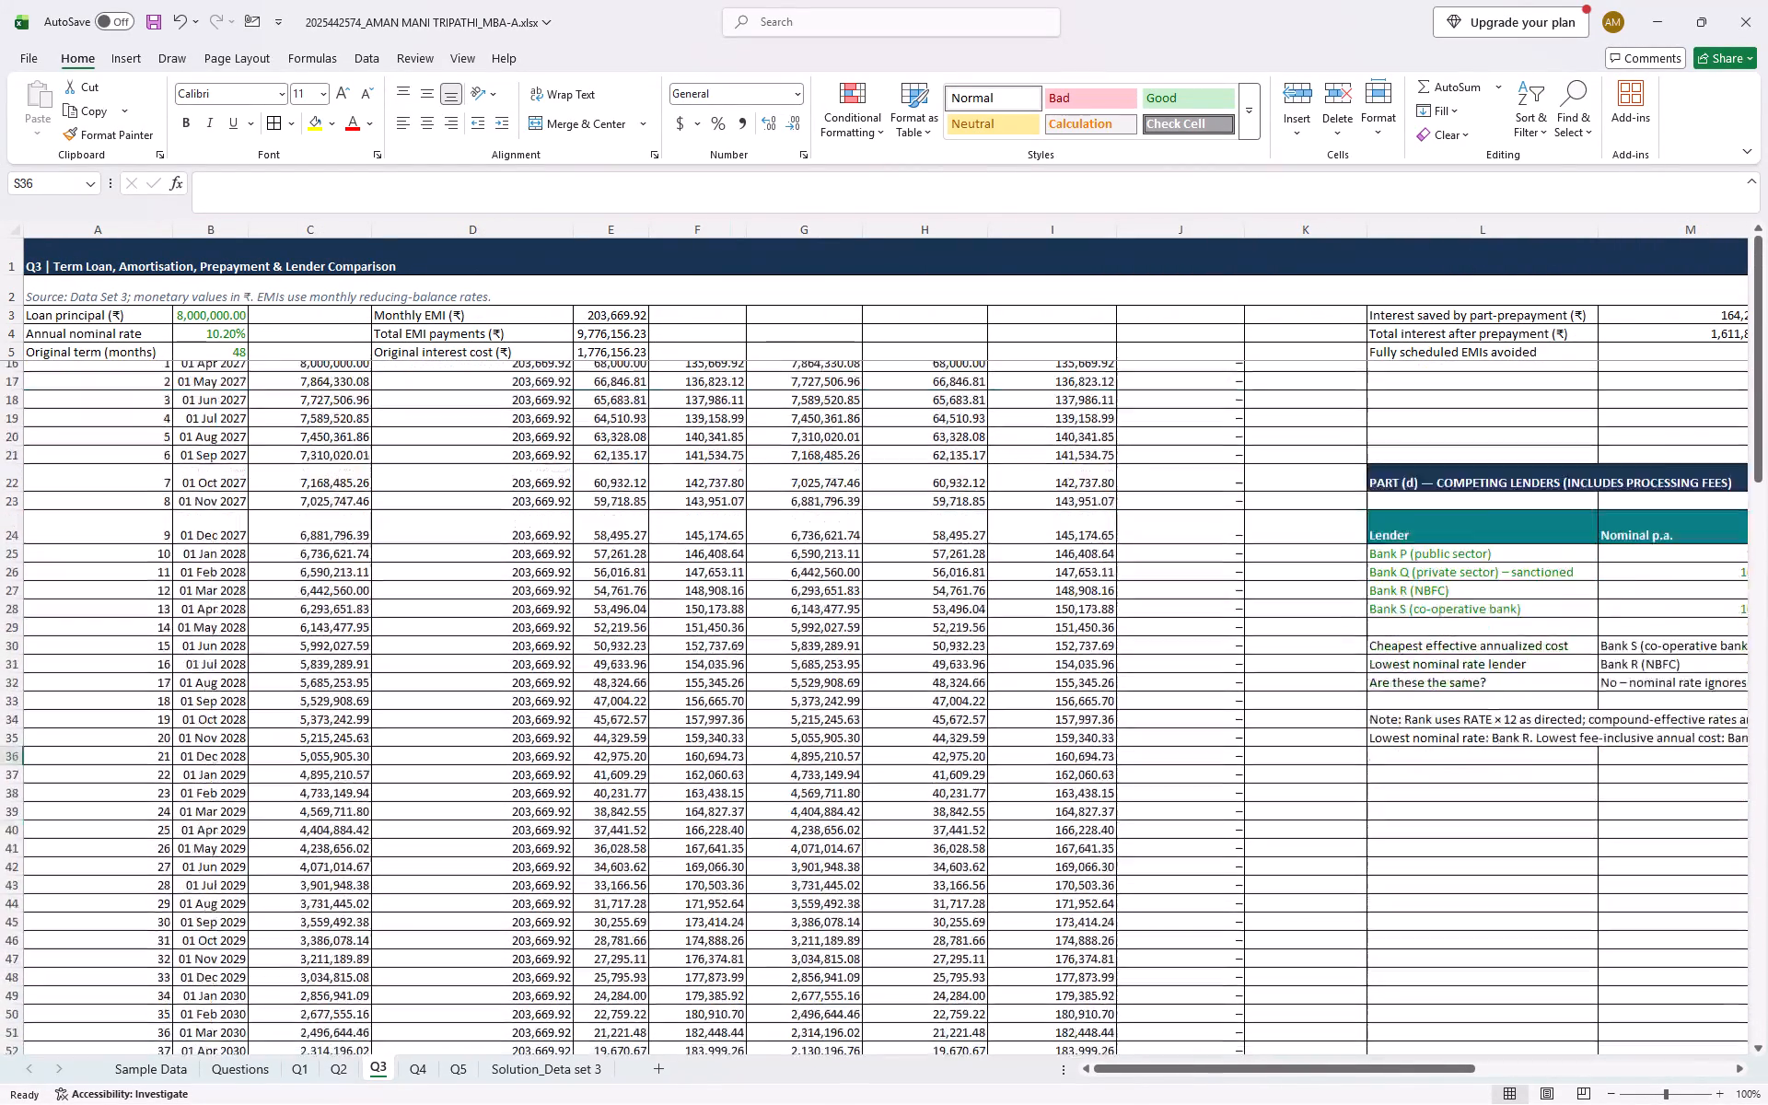
{"action": "scroll", "coordinate": [995, 483], "scroll_direction": "down", "scroll_amount": 5}
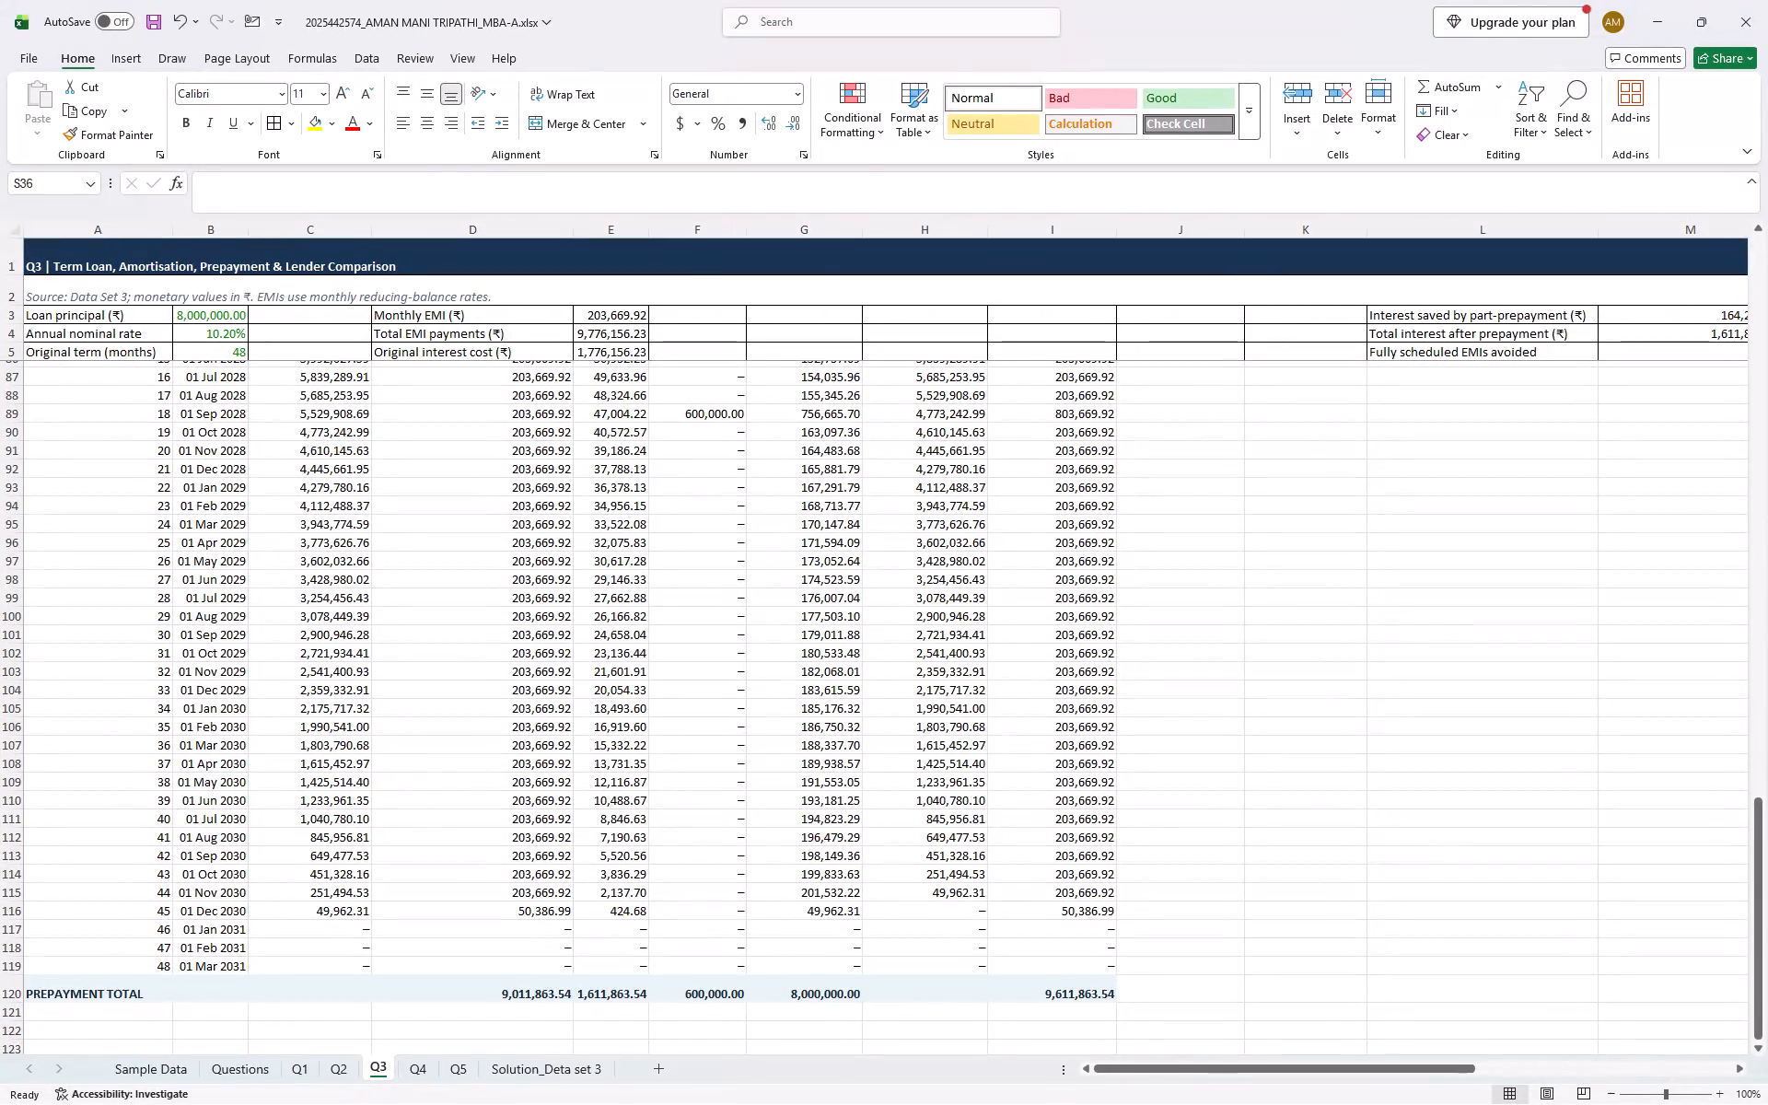
{"action": "left_click", "coordinate": [1078, 991]}
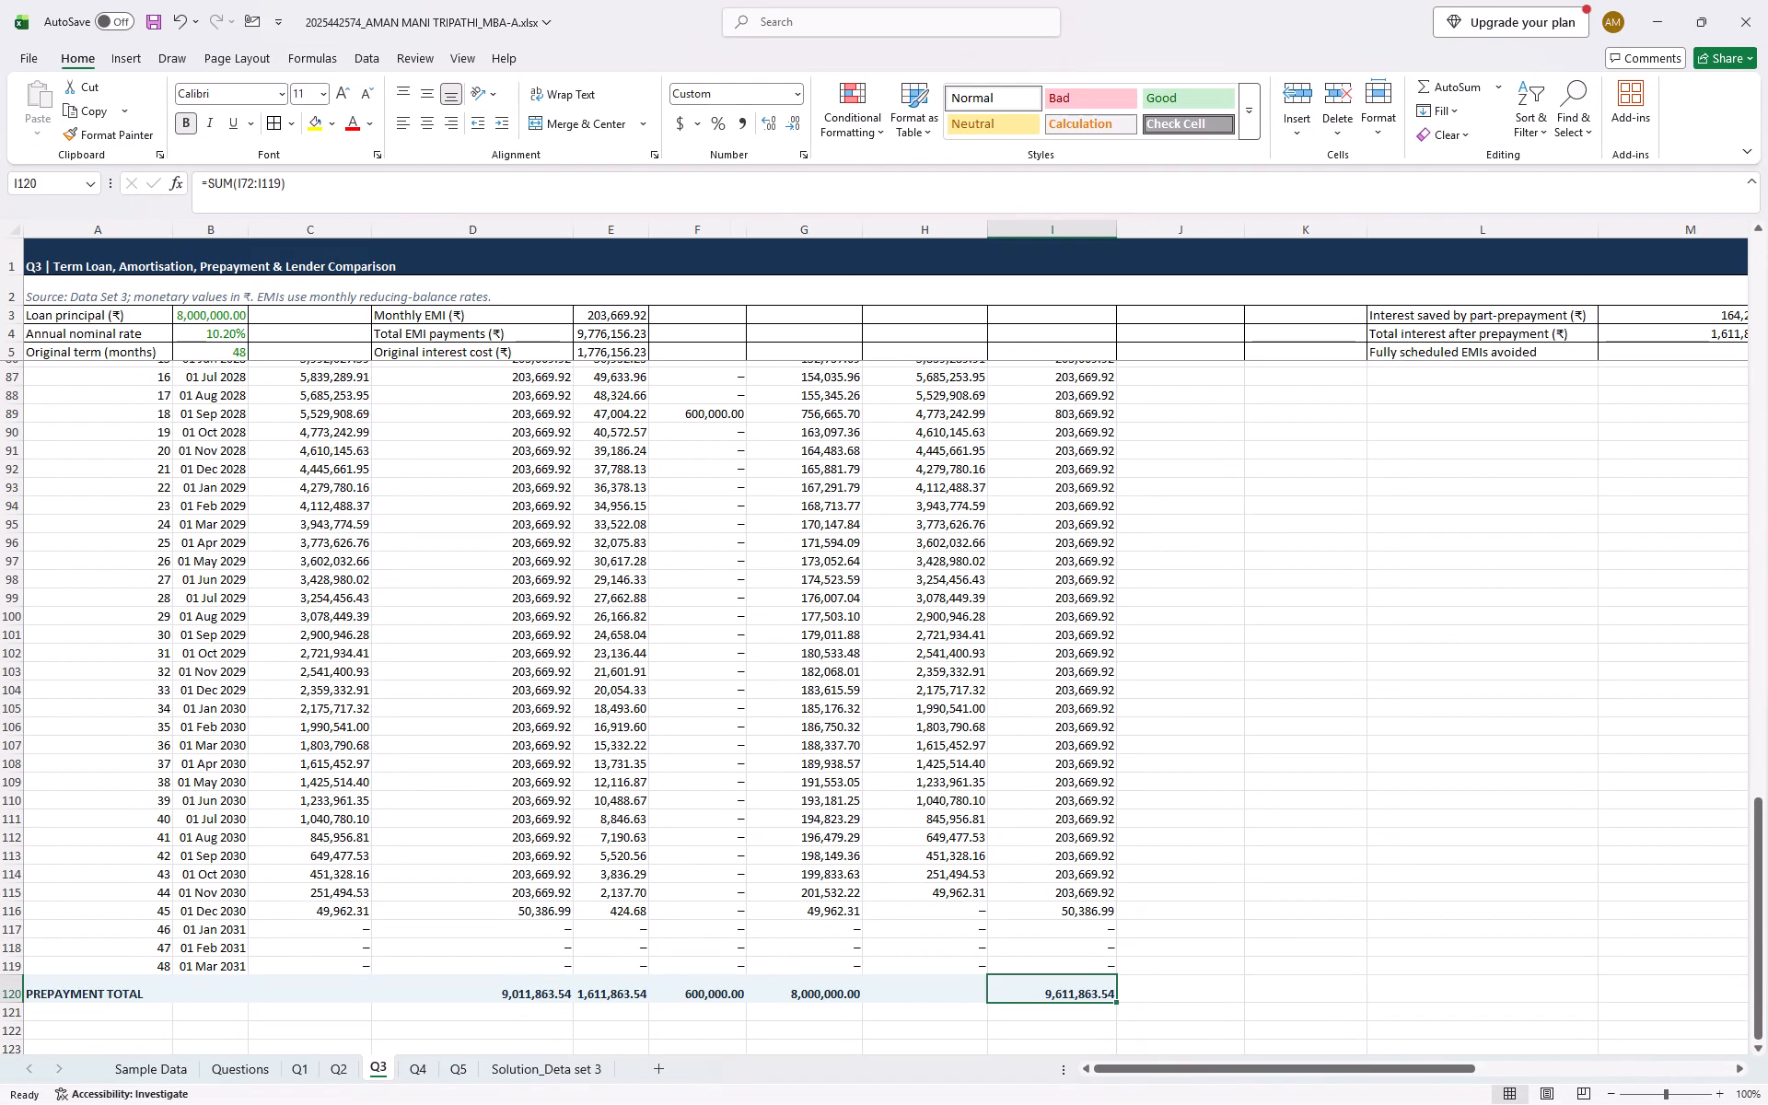
{"action": "key", "text": "ctrl+shift+Up"}
{"action": "key", "text": "ctrl+shift+Left"}
{"action": "key", "text": "ctrl+shift+Left"}
{"action": "key", "text": "ctrl+shift+Left"}
{"action": "key", "text": "ctrl+shift+Left"}
{"action": "key", "text": "ctrl+shift+Left"}
{"action": "key", "text": "ctrl+shift+Left"}
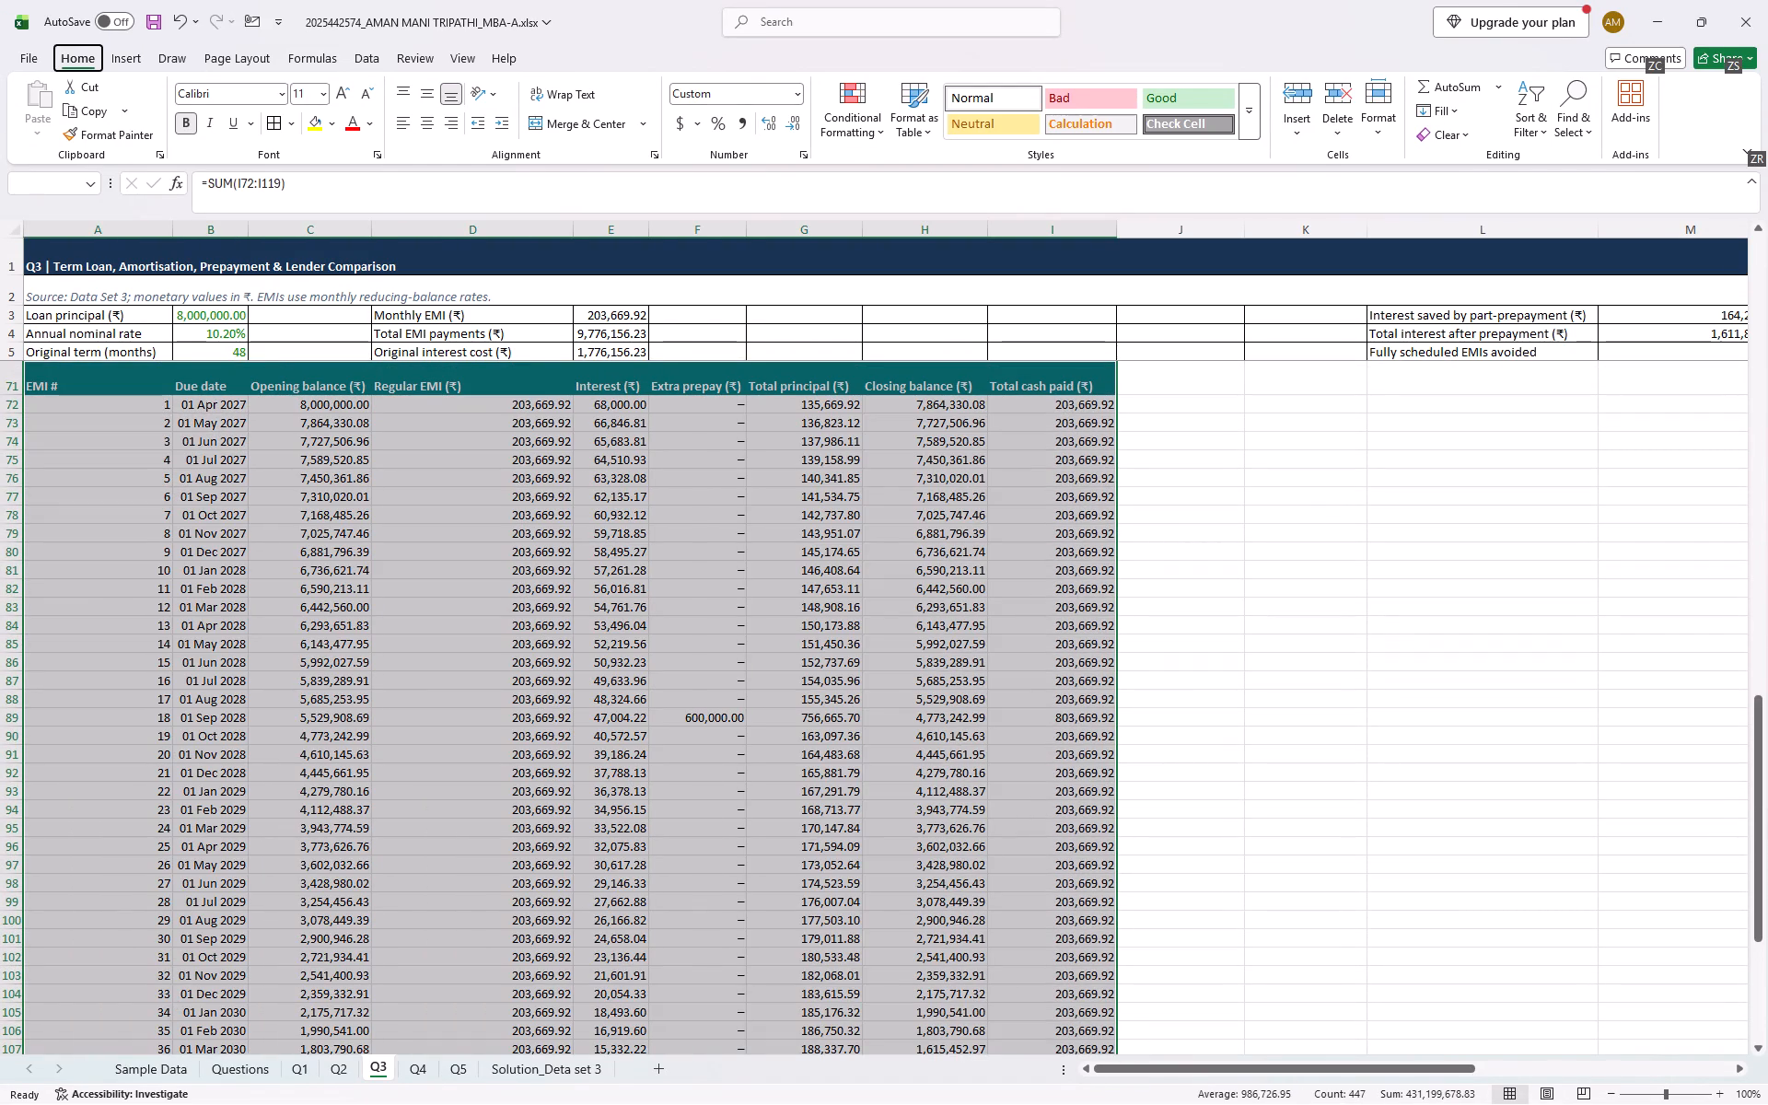
{"action": "type", "text": "hba"}
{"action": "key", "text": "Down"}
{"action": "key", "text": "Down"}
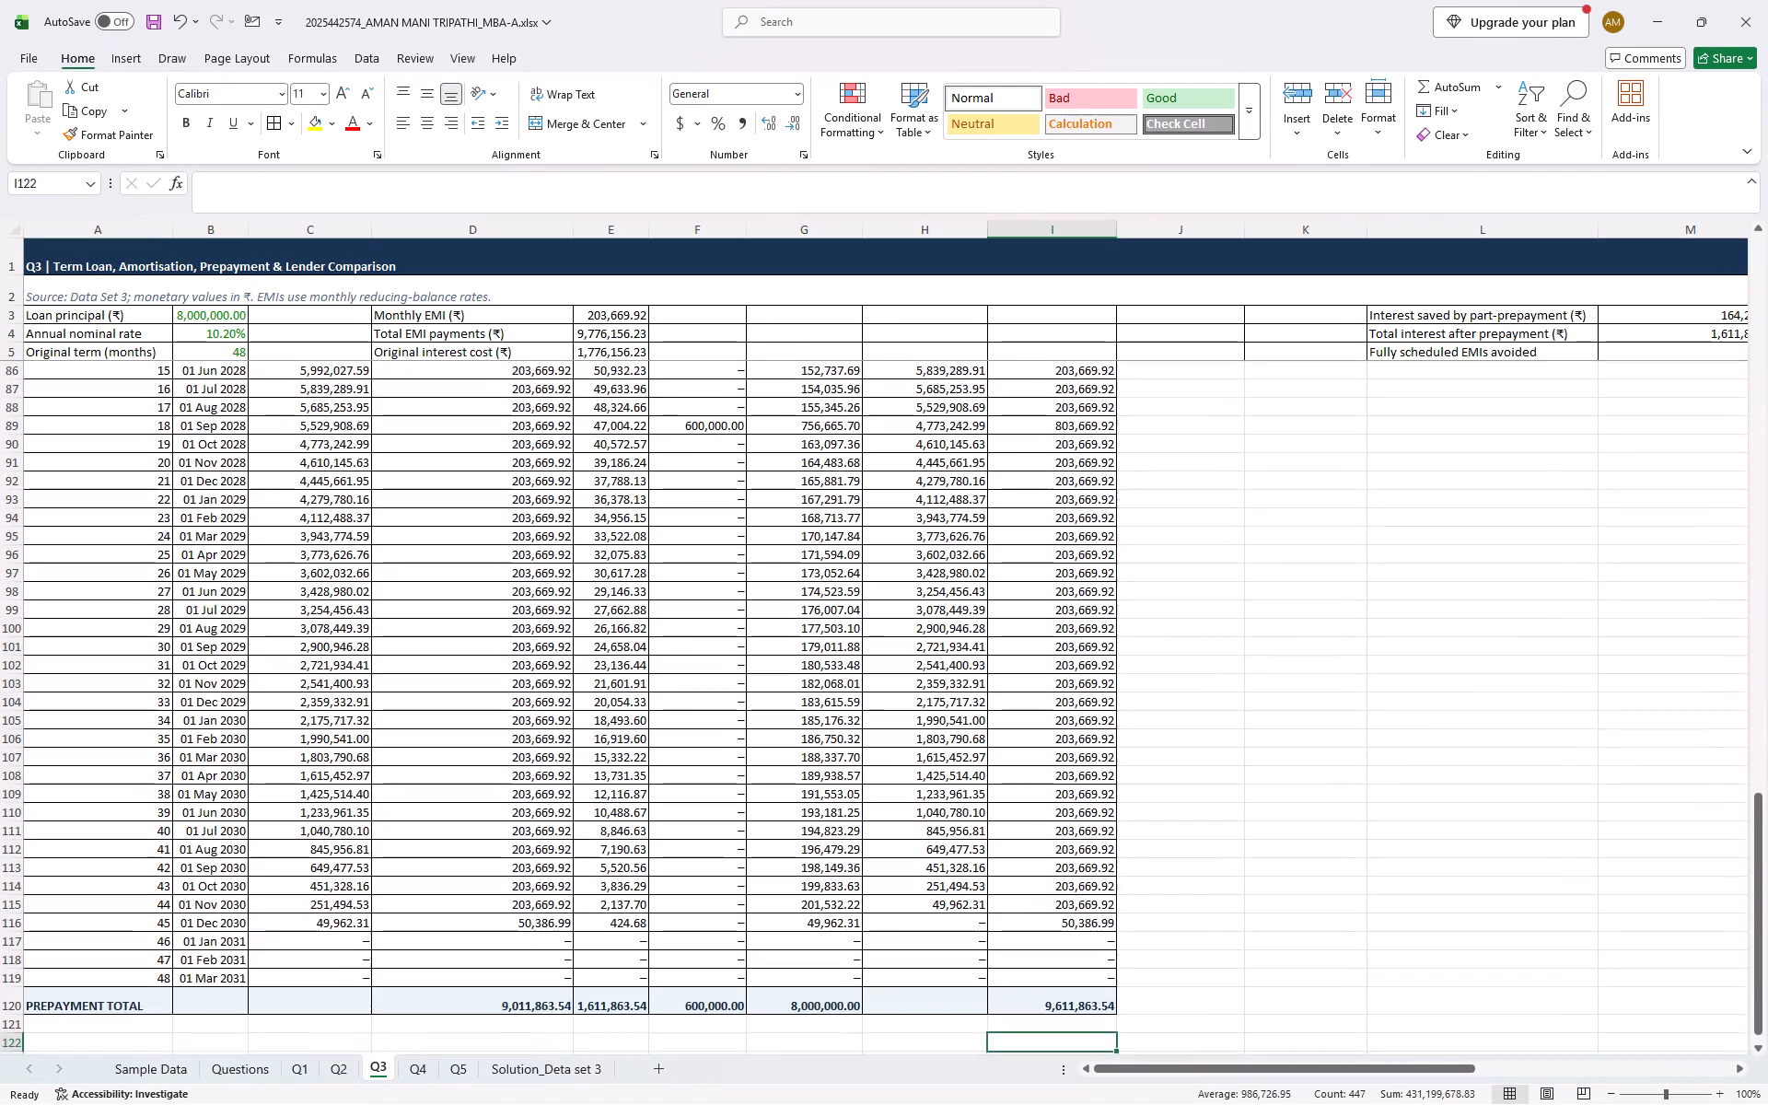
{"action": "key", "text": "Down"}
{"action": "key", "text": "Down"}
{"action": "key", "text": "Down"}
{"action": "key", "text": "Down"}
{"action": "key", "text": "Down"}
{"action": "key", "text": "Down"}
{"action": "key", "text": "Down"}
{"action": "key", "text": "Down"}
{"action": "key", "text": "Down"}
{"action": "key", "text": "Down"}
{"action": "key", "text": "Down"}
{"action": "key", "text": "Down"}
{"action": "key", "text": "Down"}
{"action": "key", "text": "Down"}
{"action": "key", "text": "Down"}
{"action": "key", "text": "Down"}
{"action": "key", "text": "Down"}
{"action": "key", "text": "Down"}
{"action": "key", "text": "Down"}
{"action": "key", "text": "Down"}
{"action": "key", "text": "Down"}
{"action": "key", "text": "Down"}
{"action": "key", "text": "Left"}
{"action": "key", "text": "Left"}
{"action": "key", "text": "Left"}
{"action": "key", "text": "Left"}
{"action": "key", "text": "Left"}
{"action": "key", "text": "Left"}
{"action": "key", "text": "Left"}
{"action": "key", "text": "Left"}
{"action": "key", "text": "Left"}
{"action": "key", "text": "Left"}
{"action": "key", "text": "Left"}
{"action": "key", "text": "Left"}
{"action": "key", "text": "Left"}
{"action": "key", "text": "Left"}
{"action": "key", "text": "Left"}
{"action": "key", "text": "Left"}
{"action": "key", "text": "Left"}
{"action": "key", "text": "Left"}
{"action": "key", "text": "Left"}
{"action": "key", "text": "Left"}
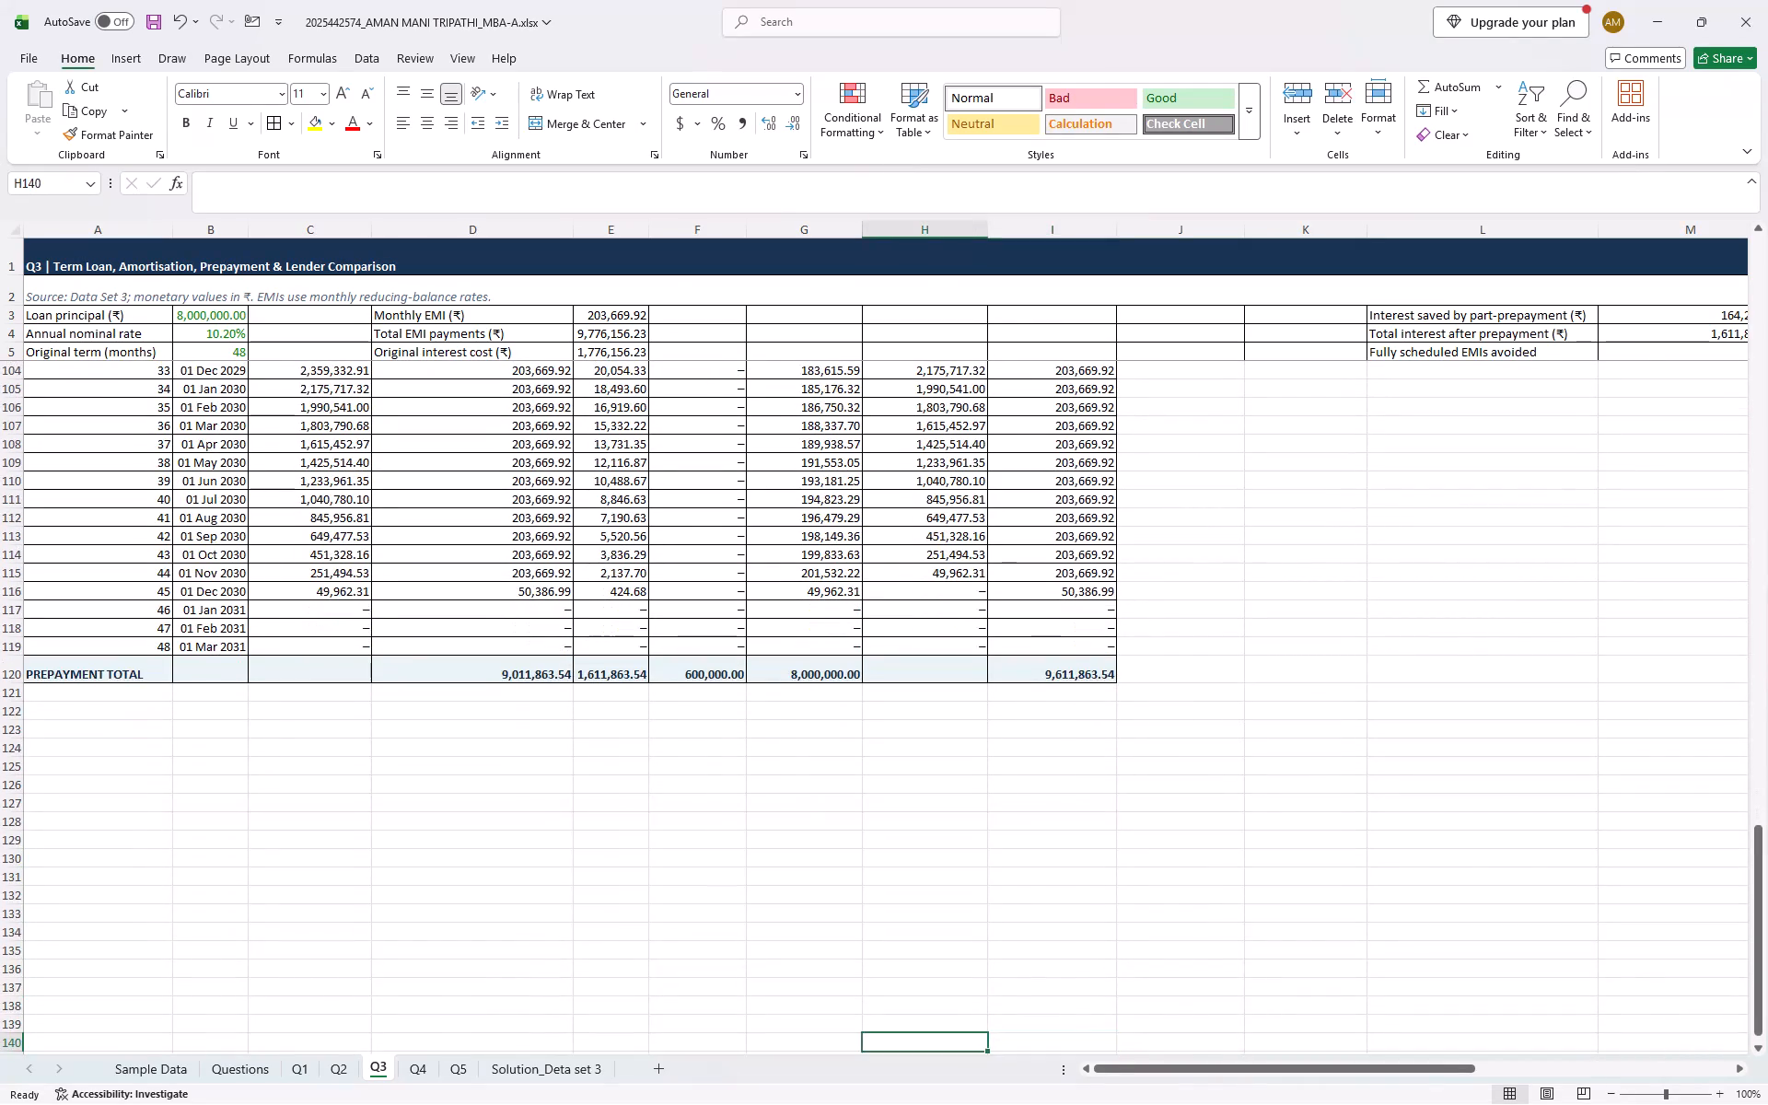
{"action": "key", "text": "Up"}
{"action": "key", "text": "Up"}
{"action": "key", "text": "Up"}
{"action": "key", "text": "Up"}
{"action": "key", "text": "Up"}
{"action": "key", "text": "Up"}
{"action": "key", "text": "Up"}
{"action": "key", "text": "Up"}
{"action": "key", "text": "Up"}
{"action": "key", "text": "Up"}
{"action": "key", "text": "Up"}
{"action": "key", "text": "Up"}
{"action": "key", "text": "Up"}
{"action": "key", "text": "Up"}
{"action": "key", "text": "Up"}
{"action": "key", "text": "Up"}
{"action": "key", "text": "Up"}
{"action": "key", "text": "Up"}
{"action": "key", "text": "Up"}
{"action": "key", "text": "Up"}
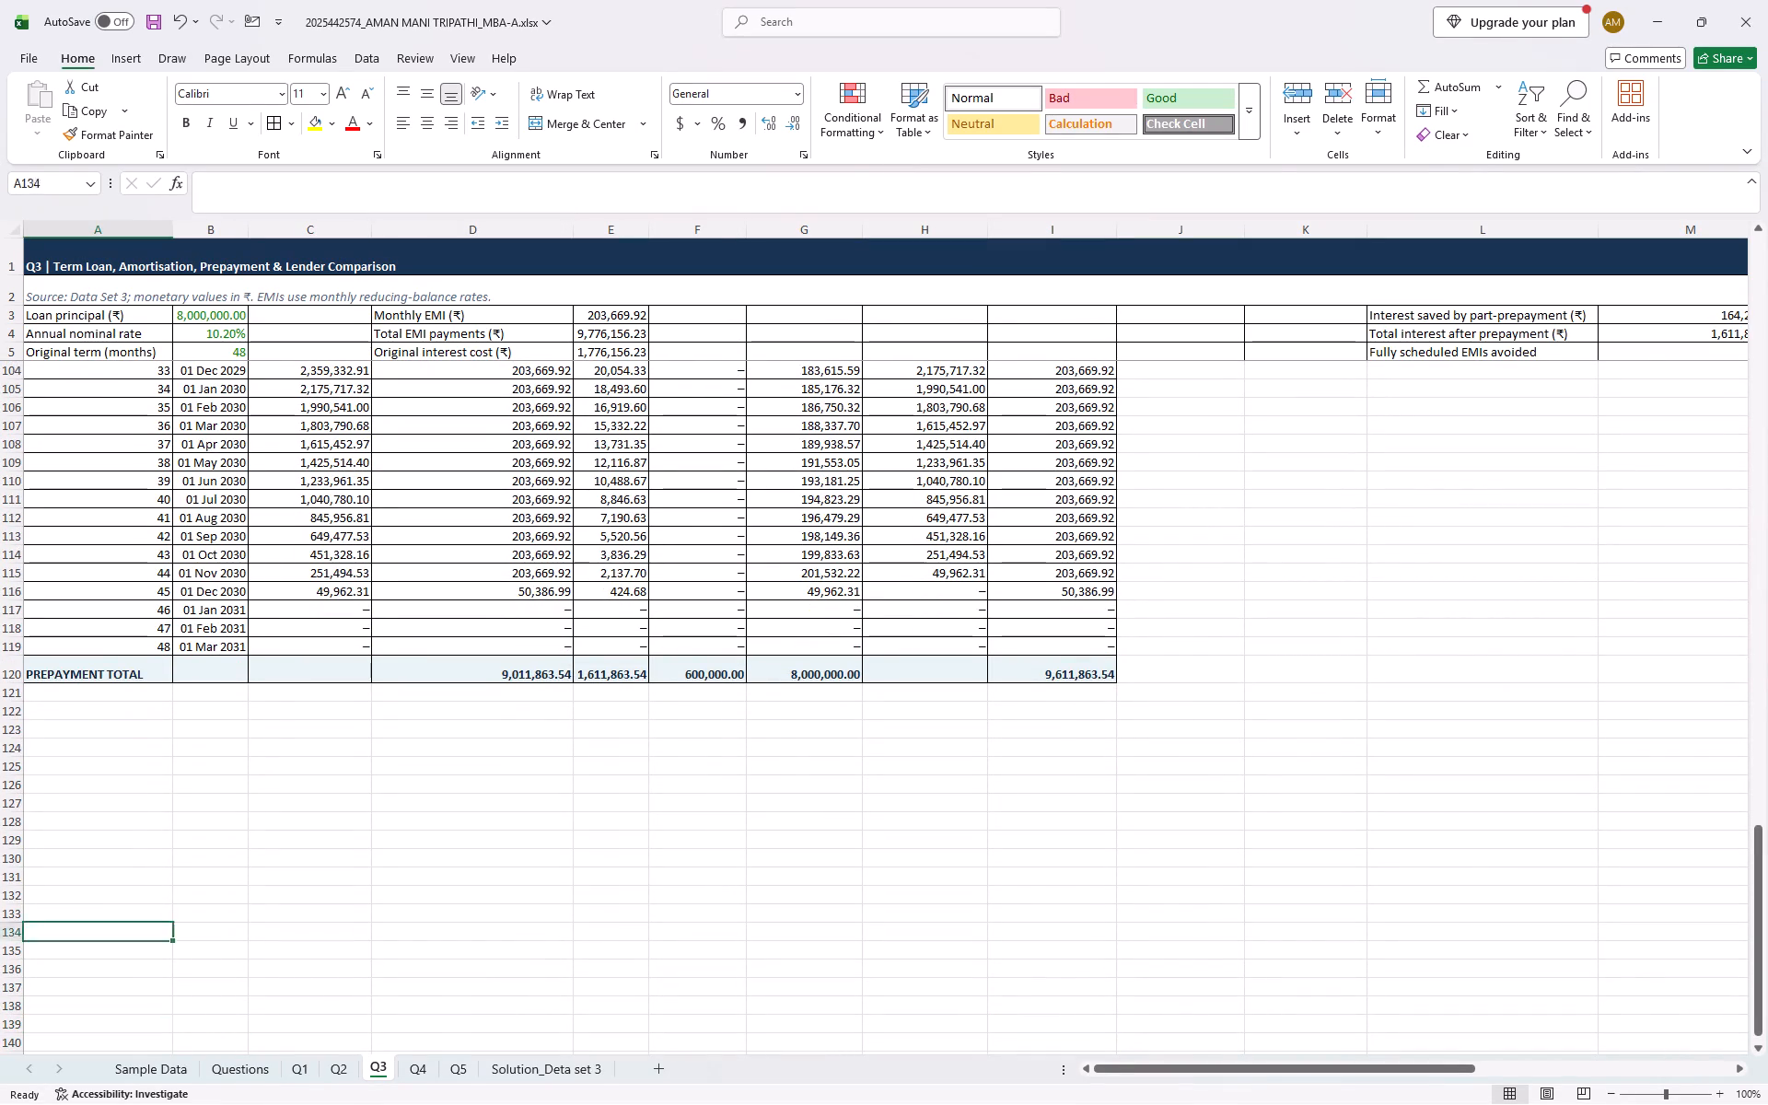
Return the selection to cell A1 at the top of the Q3 sheet.
{"action": "key", "text": "ctrl+Up"}
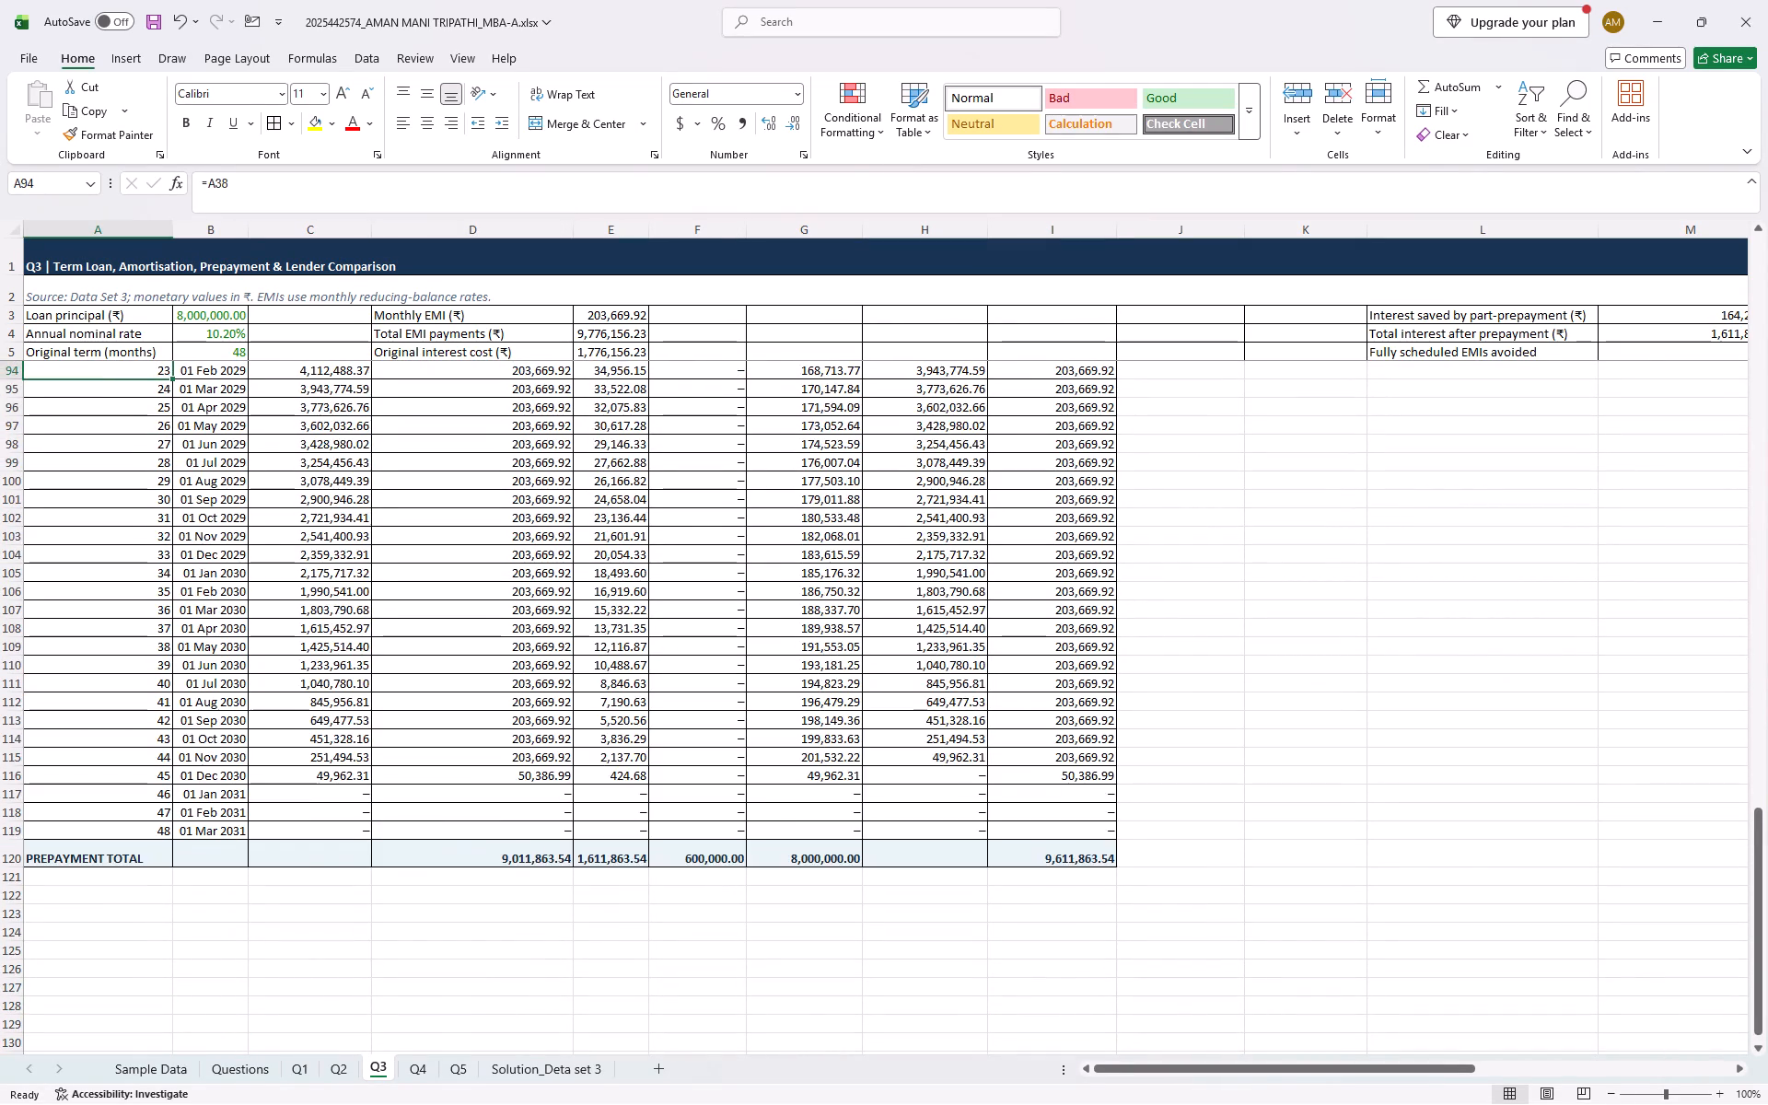
{"action": "key", "text": "ctrl+Up"}
{"action": "key", "text": "ctrl+Up"}
{"action": "key", "text": "ctrl+Up"}
{"action": "key", "text": "ctrl+Up"}
{"action": "key", "text": "ctrl+Up"}
{"action": "key", "text": "ctrl+Up"}
{"action": "key", "text": "ctrl+Up"}
{"action": "key", "text": "ctrl+Up"}
{"action": "key", "text": "ctrl+Up"}
{"action": "key", "text": "ctrl+Up"}
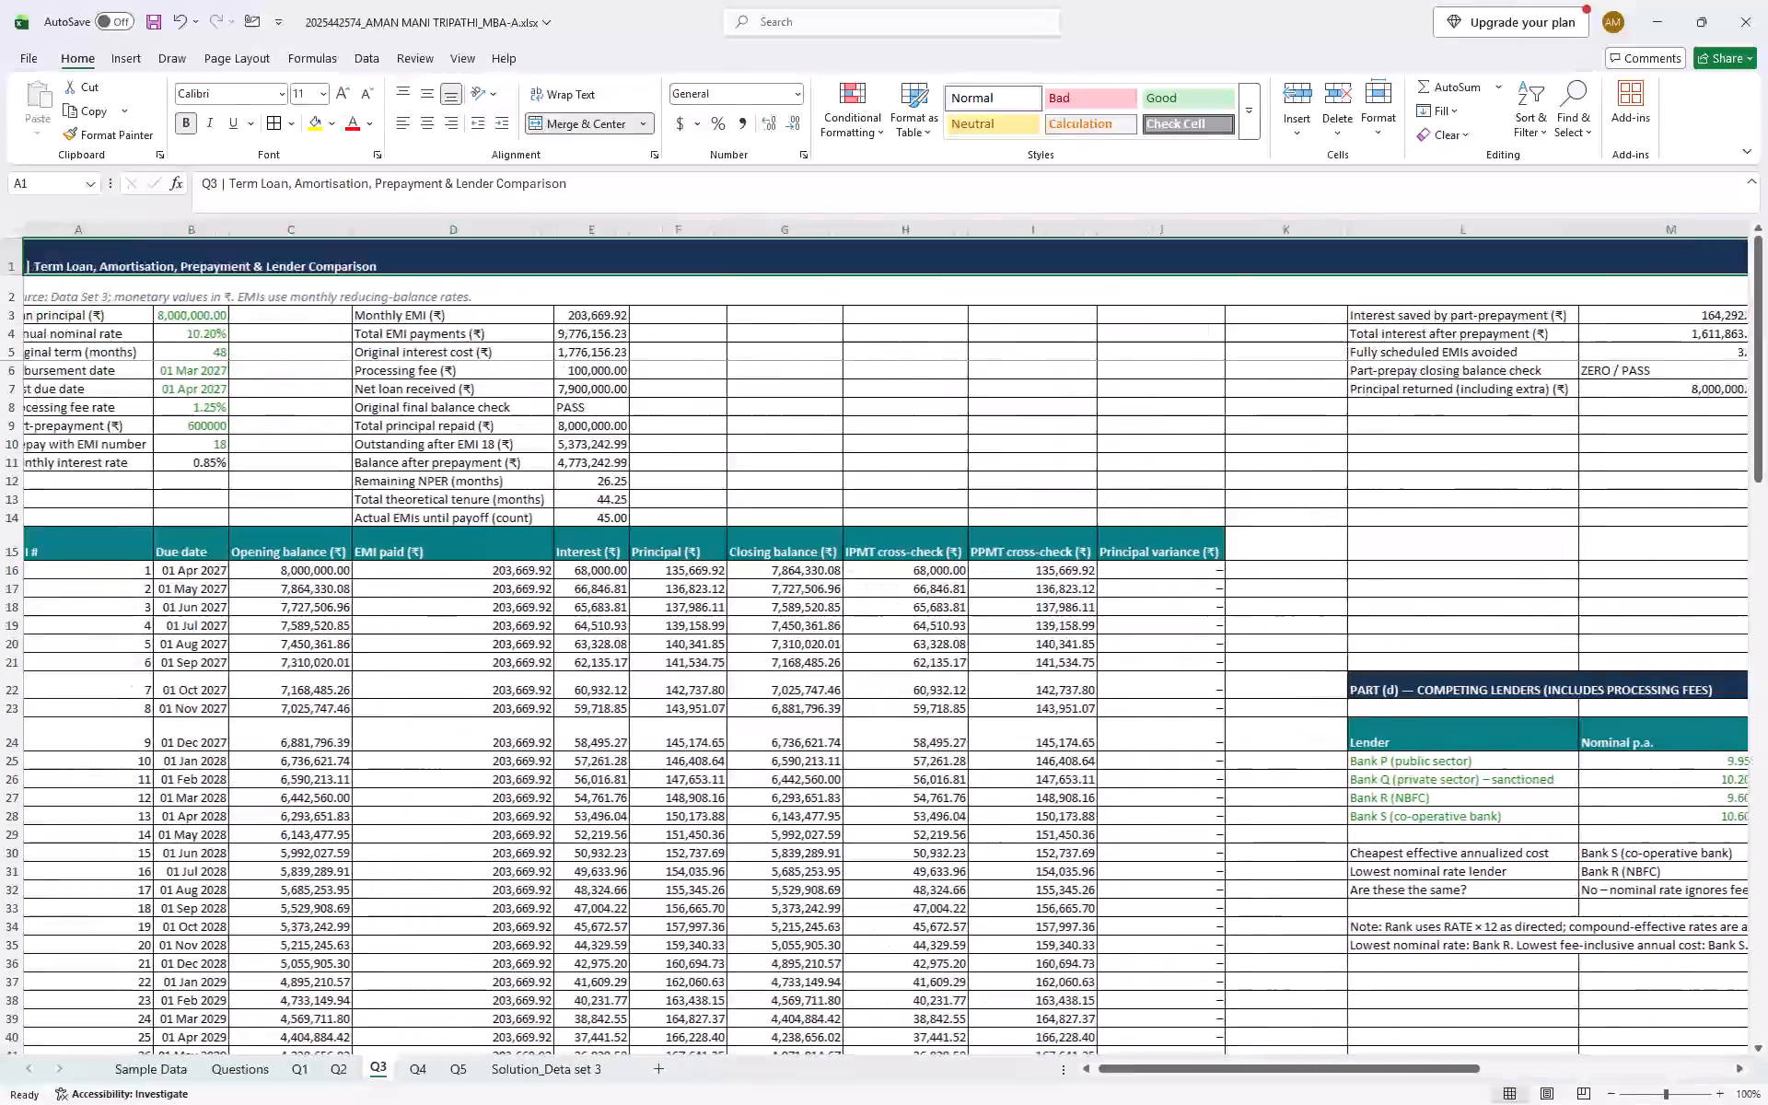
{"action": "key", "text": "ctrl+Up"}
{"action": "key", "text": "ctrl+Up"}
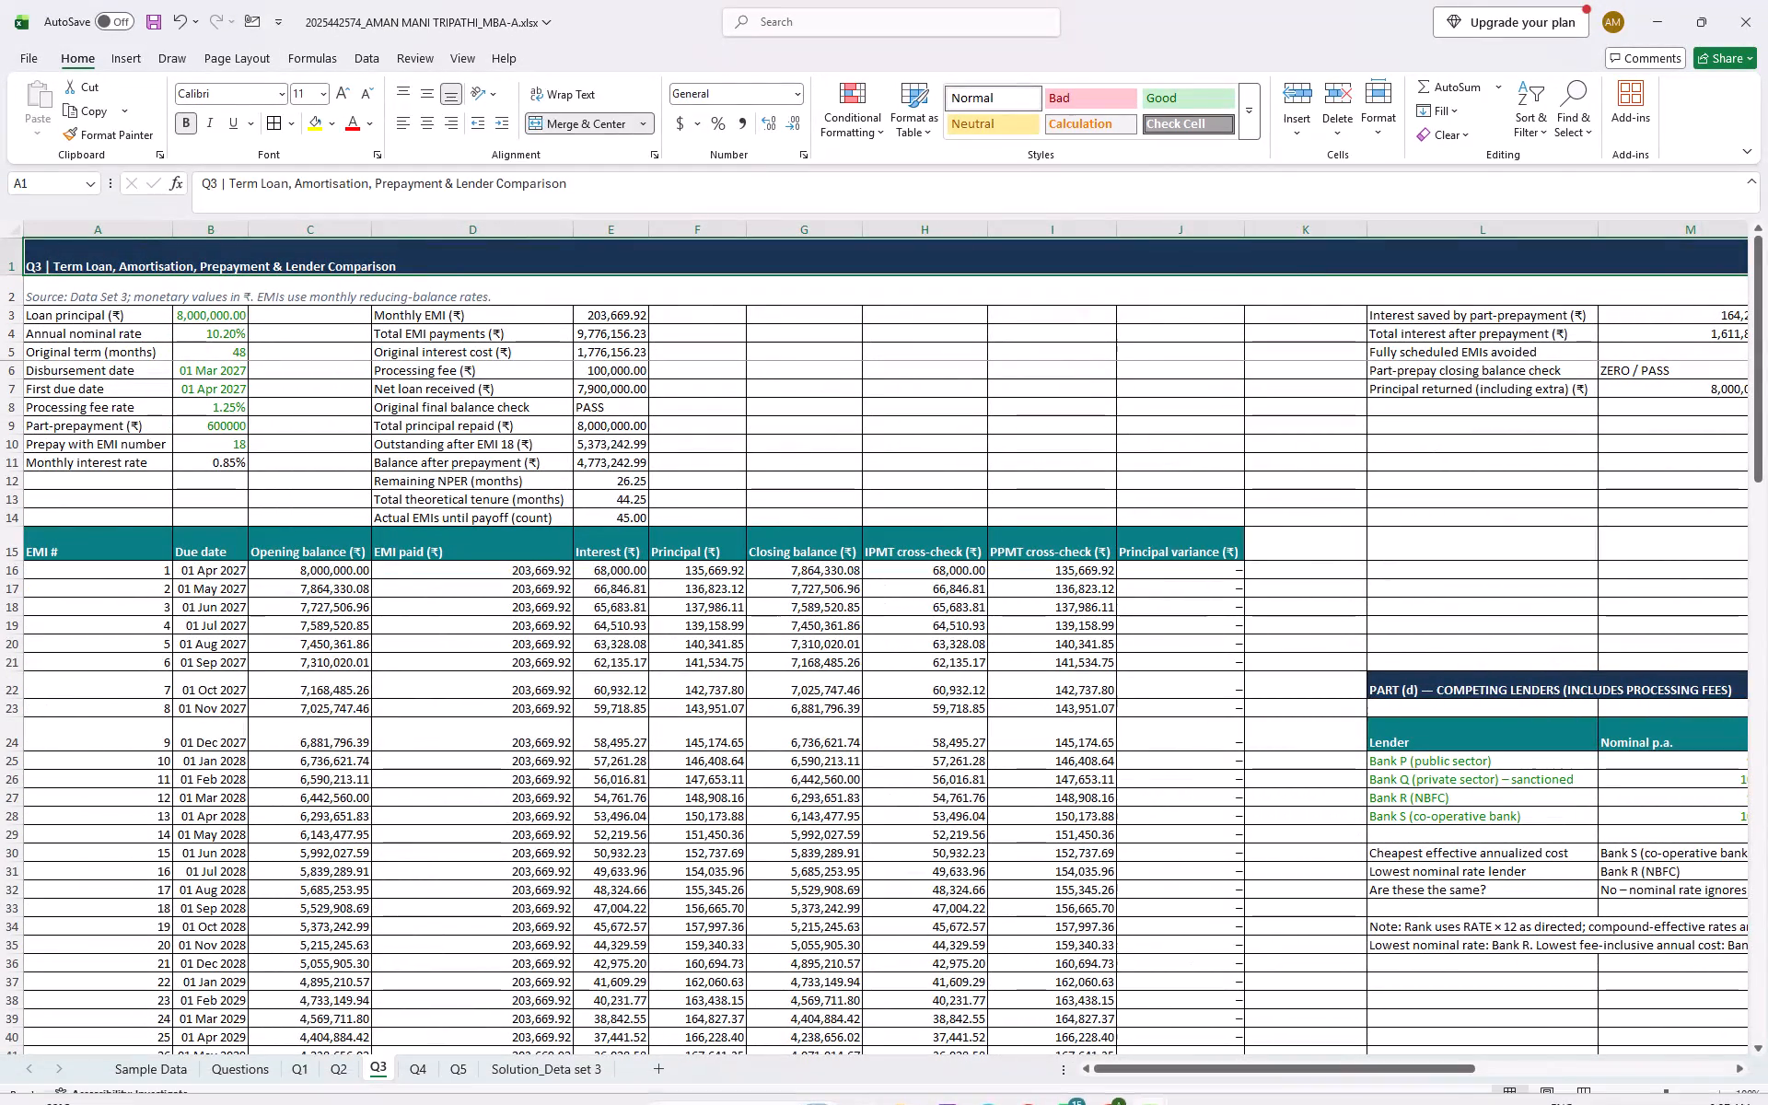
Apply all borders to the Q1 sheet's range A1:O18, from the title row through the interpretation line.
{"action": "left_click", "coordinate": [298, 1073]}
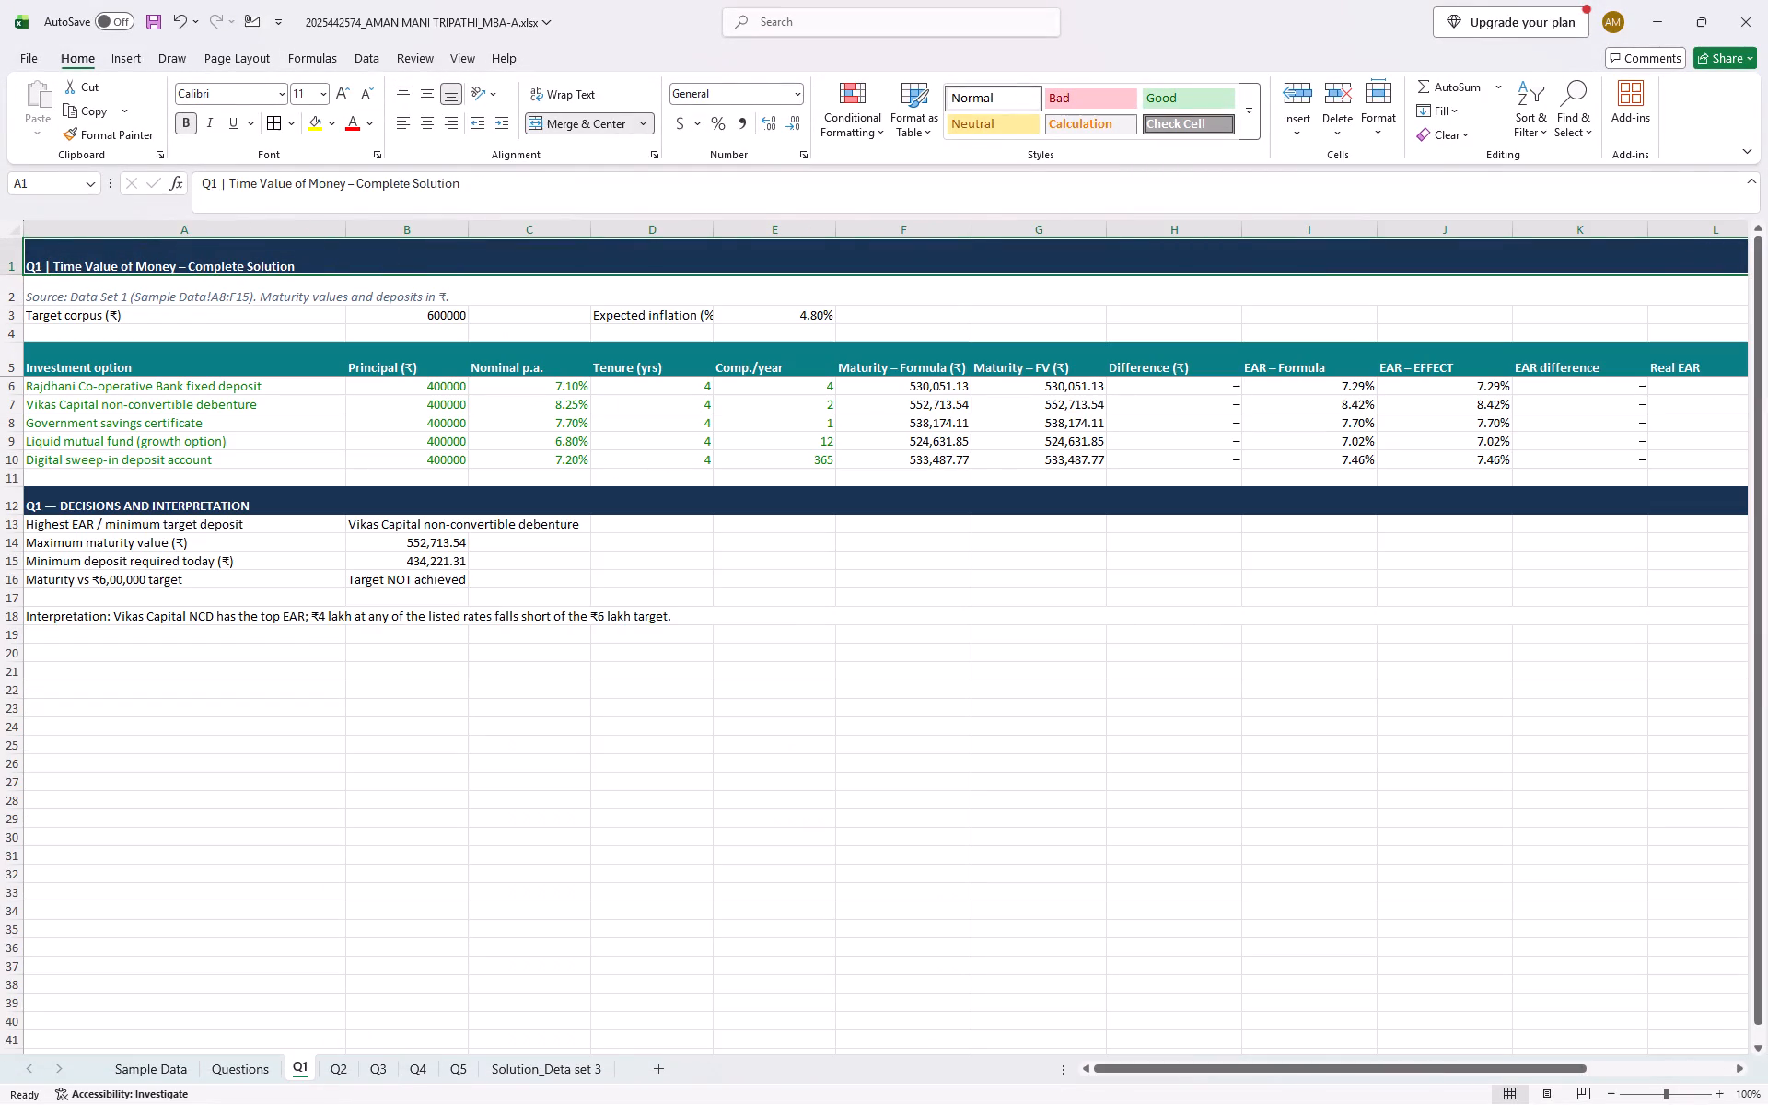
{"action": "left_click", "coordinate": [47, 269]}
{"action": "key", "text": "ctrl+shift+Down"}
{"action": "key", "text": "ctrl+shift+Down"}
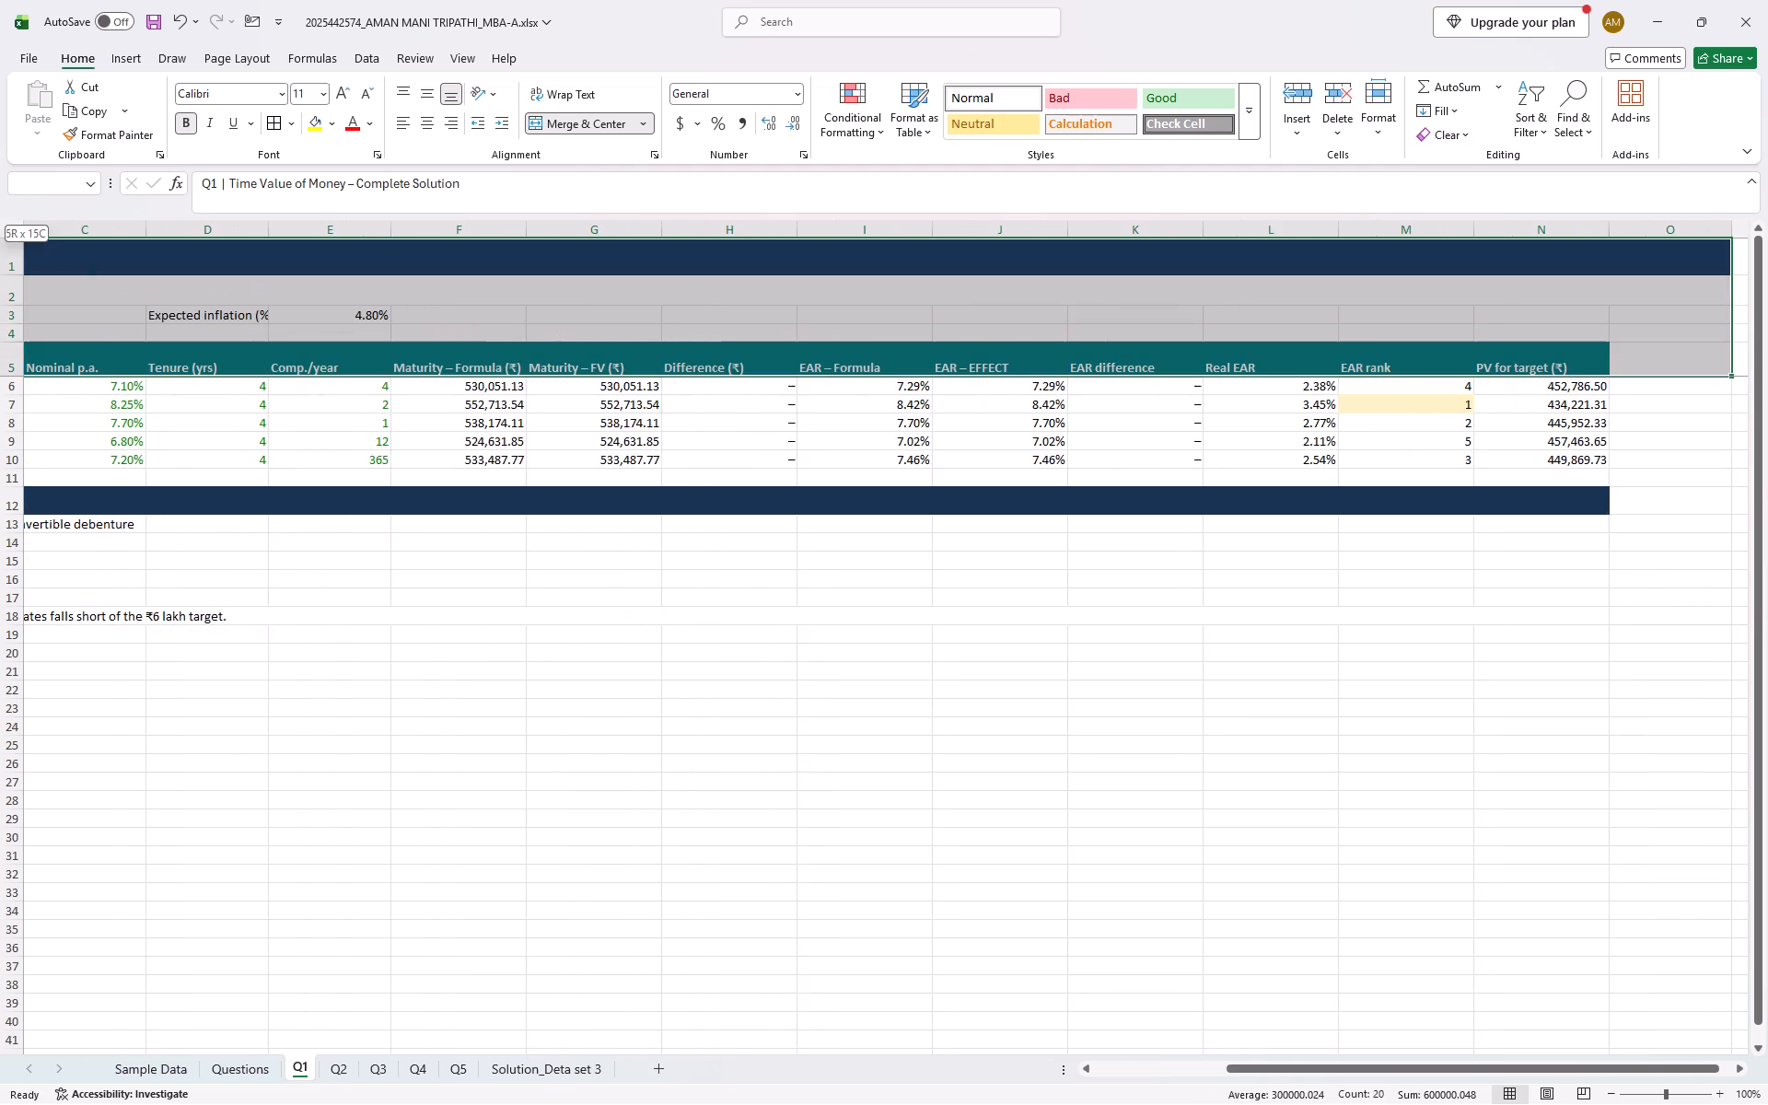
{"action": "key", "text": "ctrl+shift+Down"}
{"action": "key", "text": "ctrl+shift+Down"}
{"action": "key", "text": "ctrl+shift+Down"}
{"action": "key", "text": "ctrl+shift+Down"}
{"action": "type", "text": "hba"}
{"action": "key", "text": "Left"}
{"action": "key", "text": "Left"}
{"action": "key", "text": "Left"}
{"action": "key", "text": "Left"}
{"action": "key", "text": "Left"}
{"action": "key", "text": "Left"}
{"action": "key", "text": "Left"}
{"action": "key", "text": "Left"}
{"action": "key", "text": "Left"}
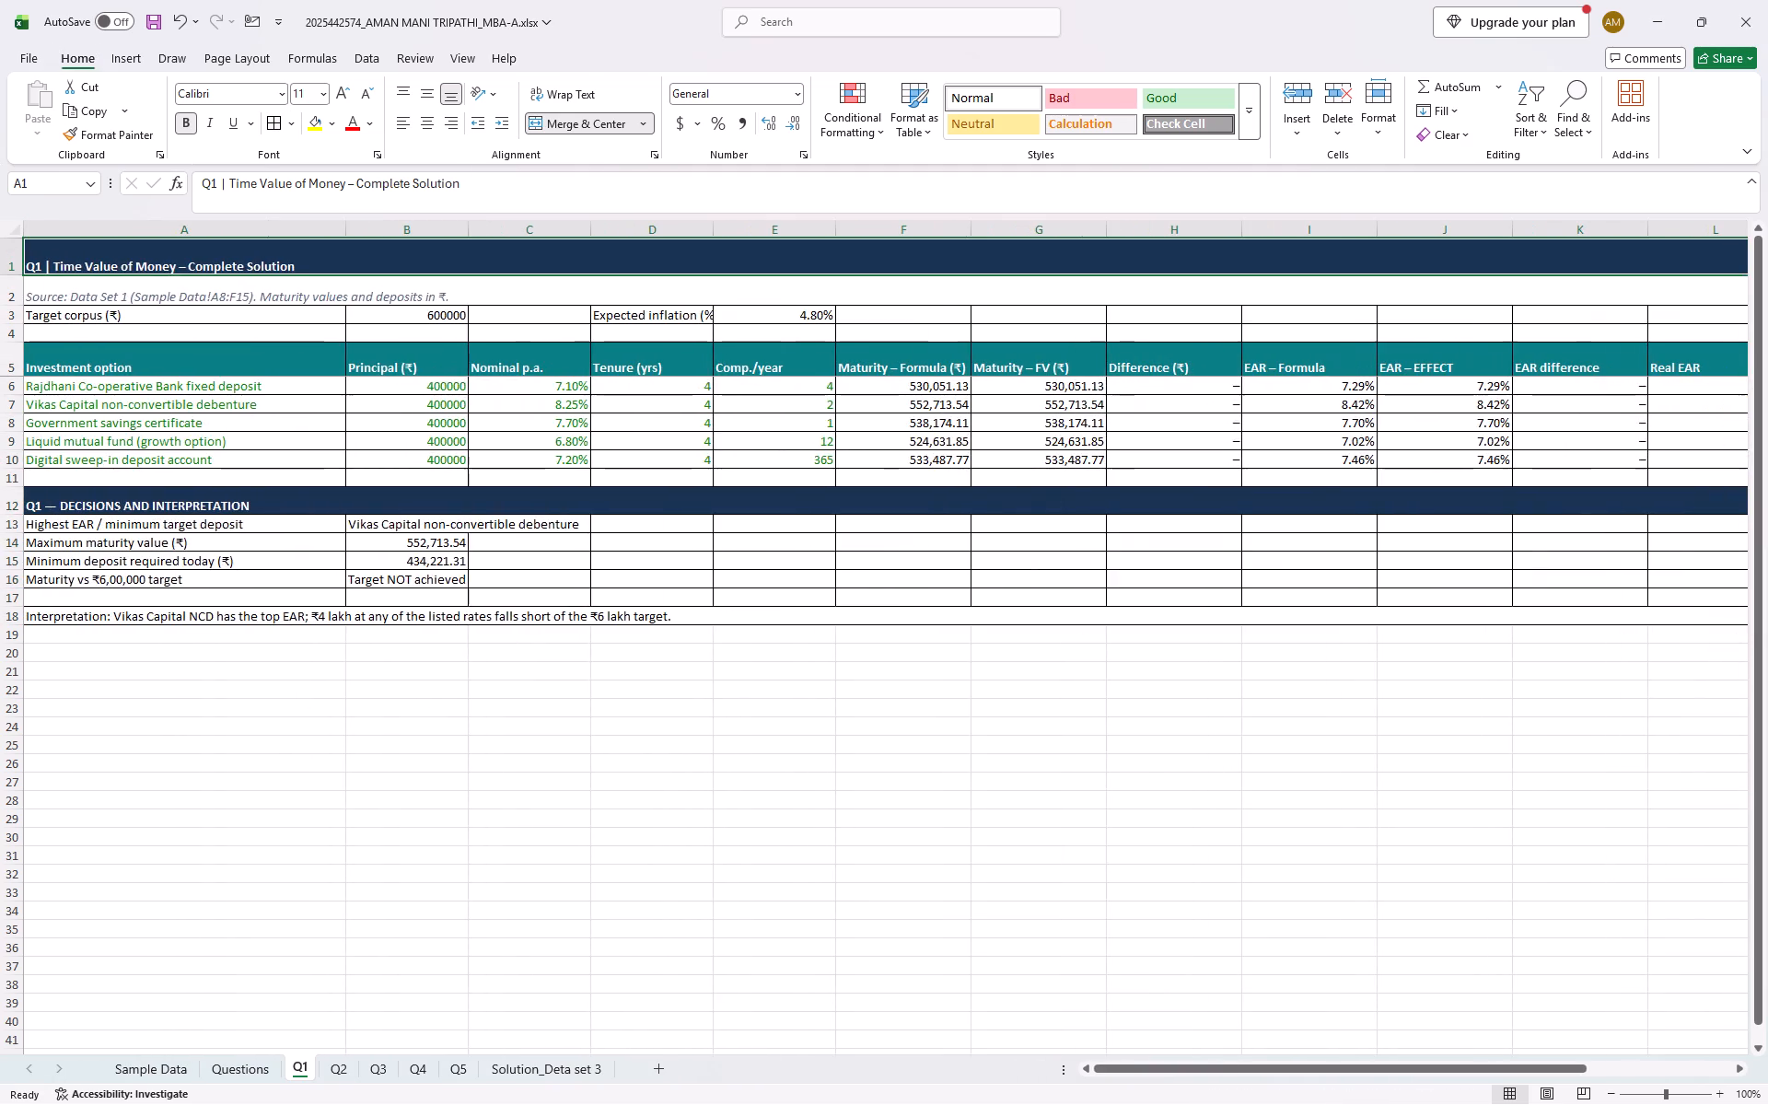
Apply all borders to the Q2 sheet's range A1:O58, from the title row through the closing recommendation lines.
{"action": "left_click", "coordinate": [341, 1072]}
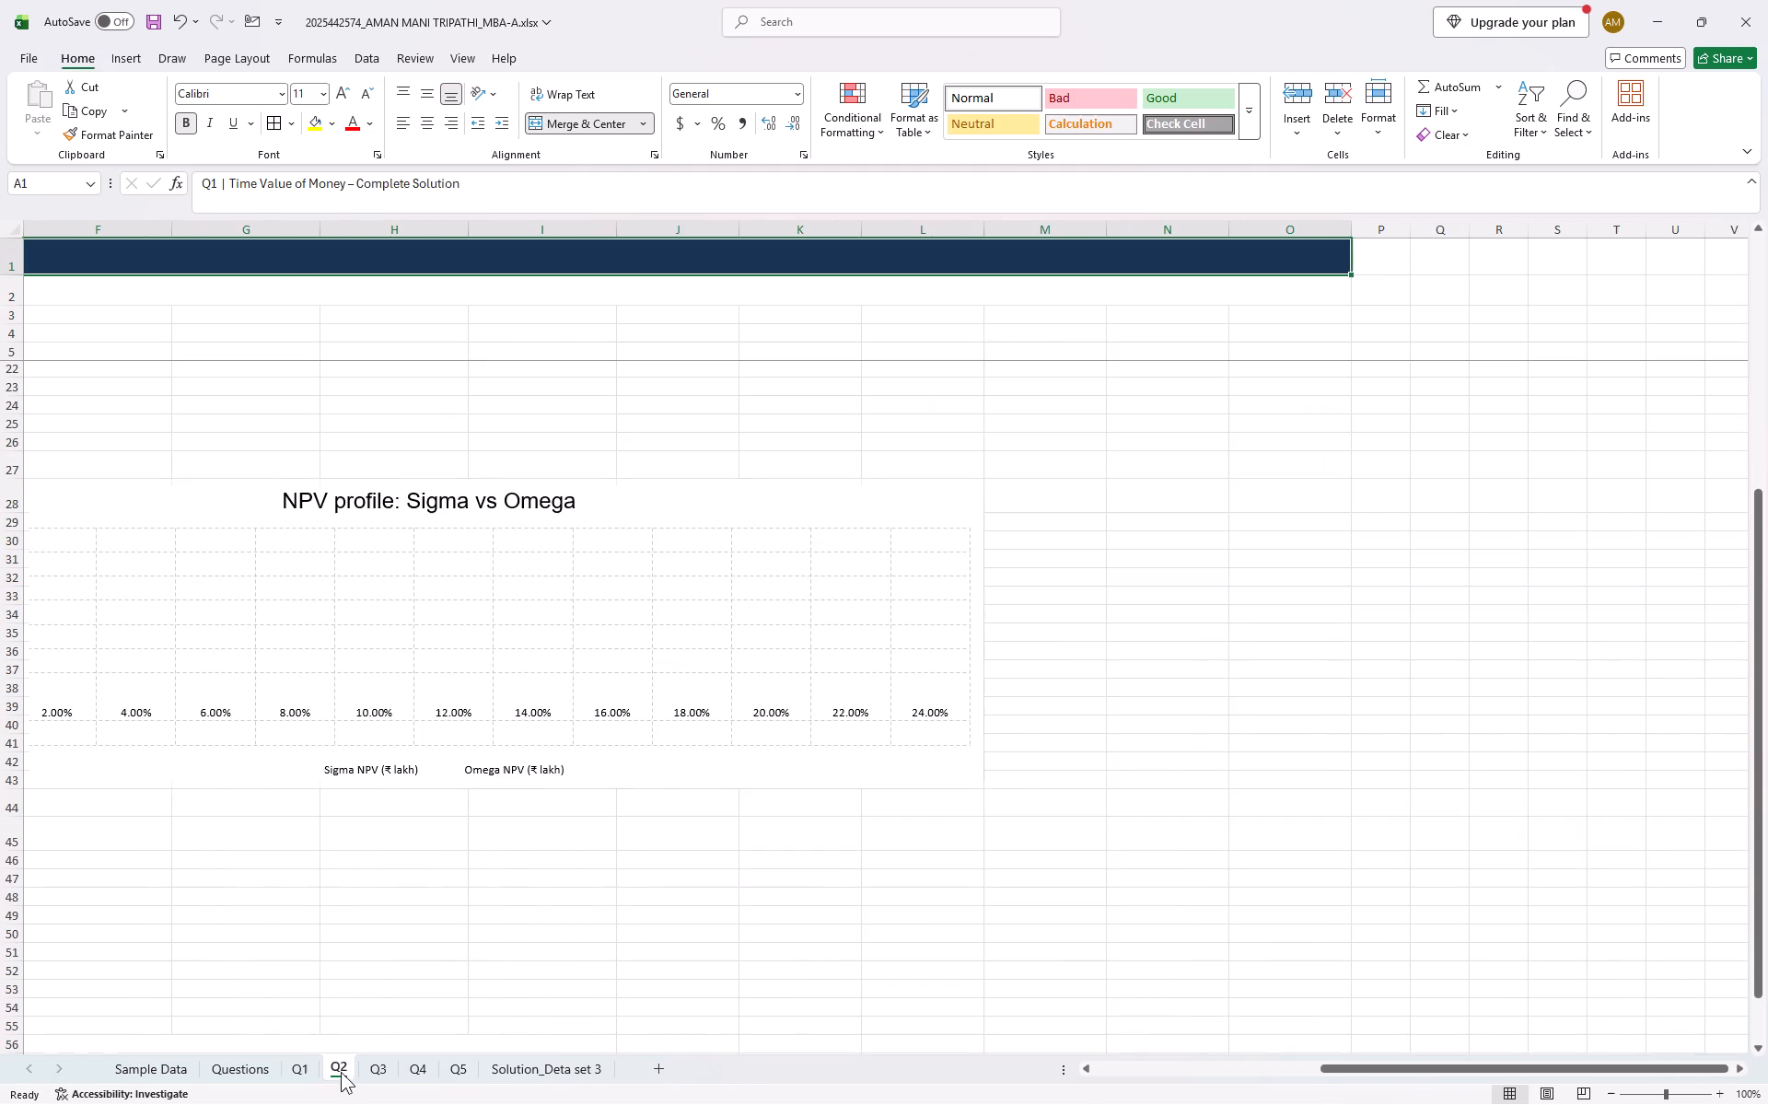
{"action": "scroll", "coordinate": [564, 541], "scroll_direction": "right", "scroll_amount": 9}
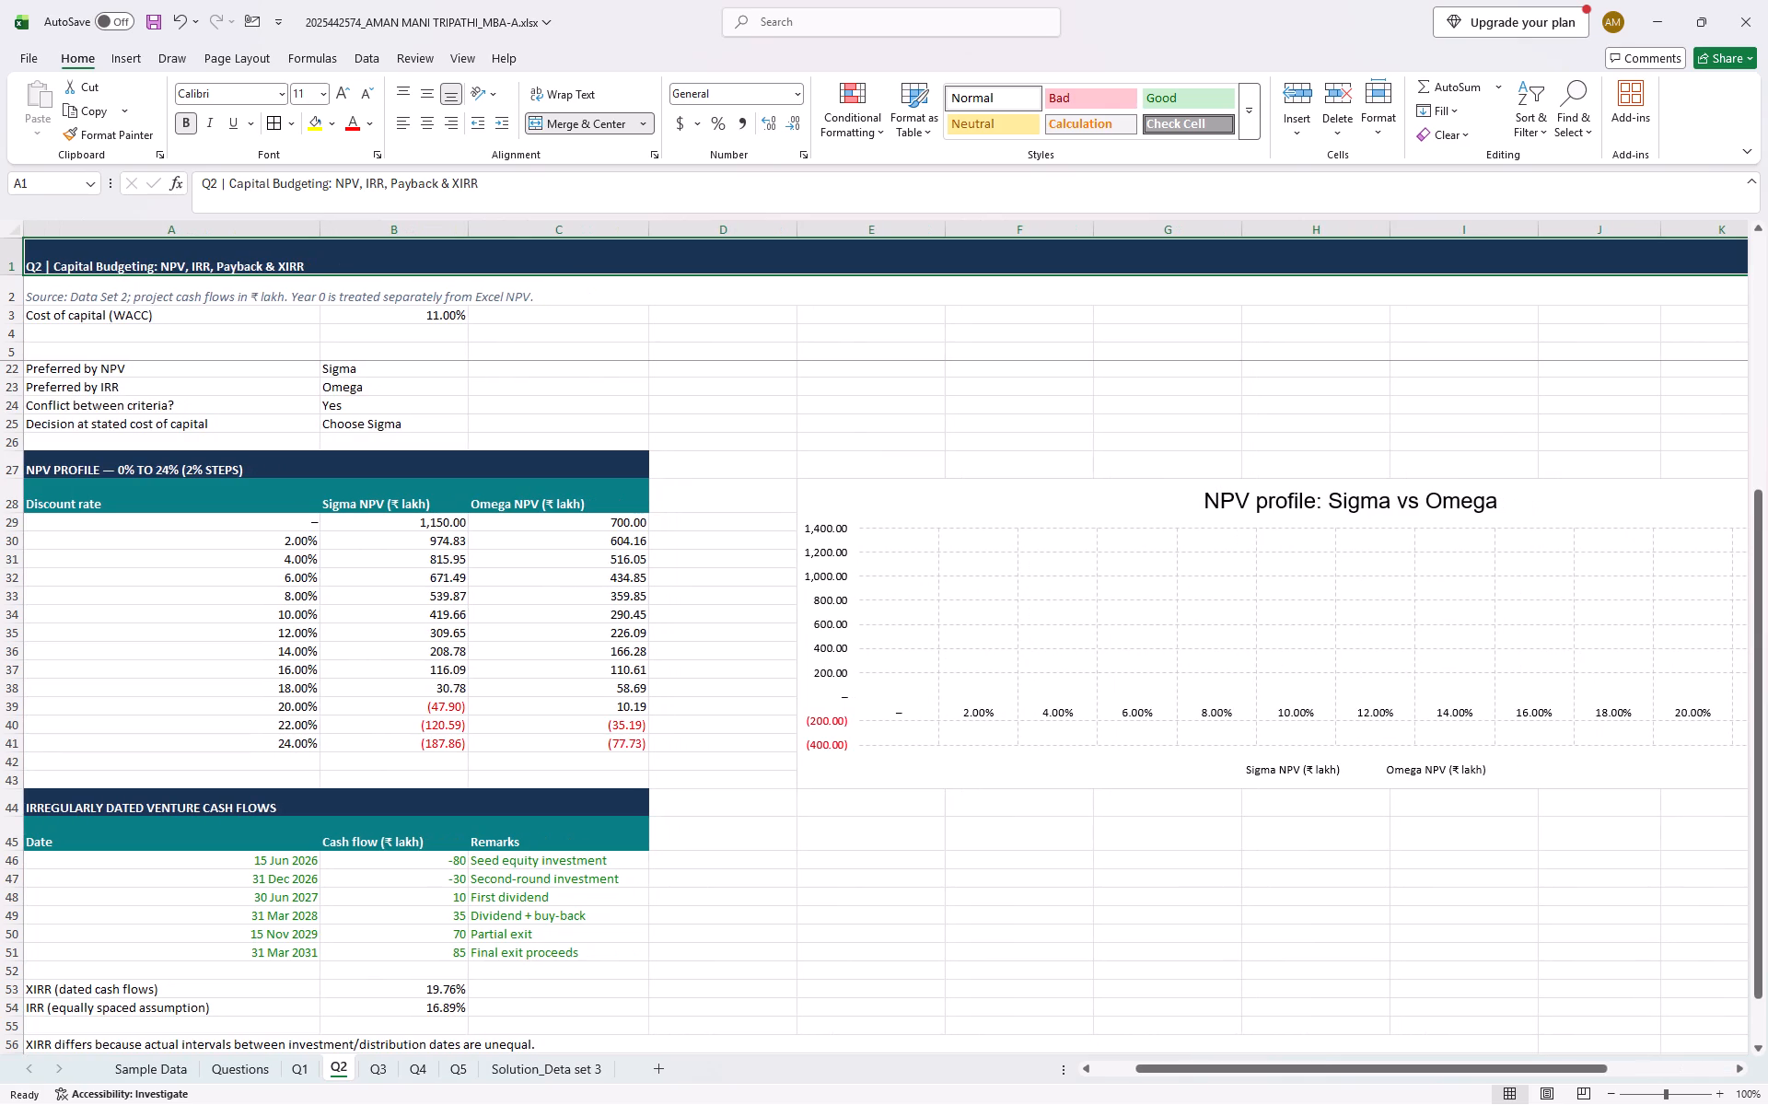
{"action": "left_click", "coordinate": [64, 262]}
{"action": "key", "text": "ctrl+shift+Down"}
{"action": "key", "text": "ctrl+shift+Down"}
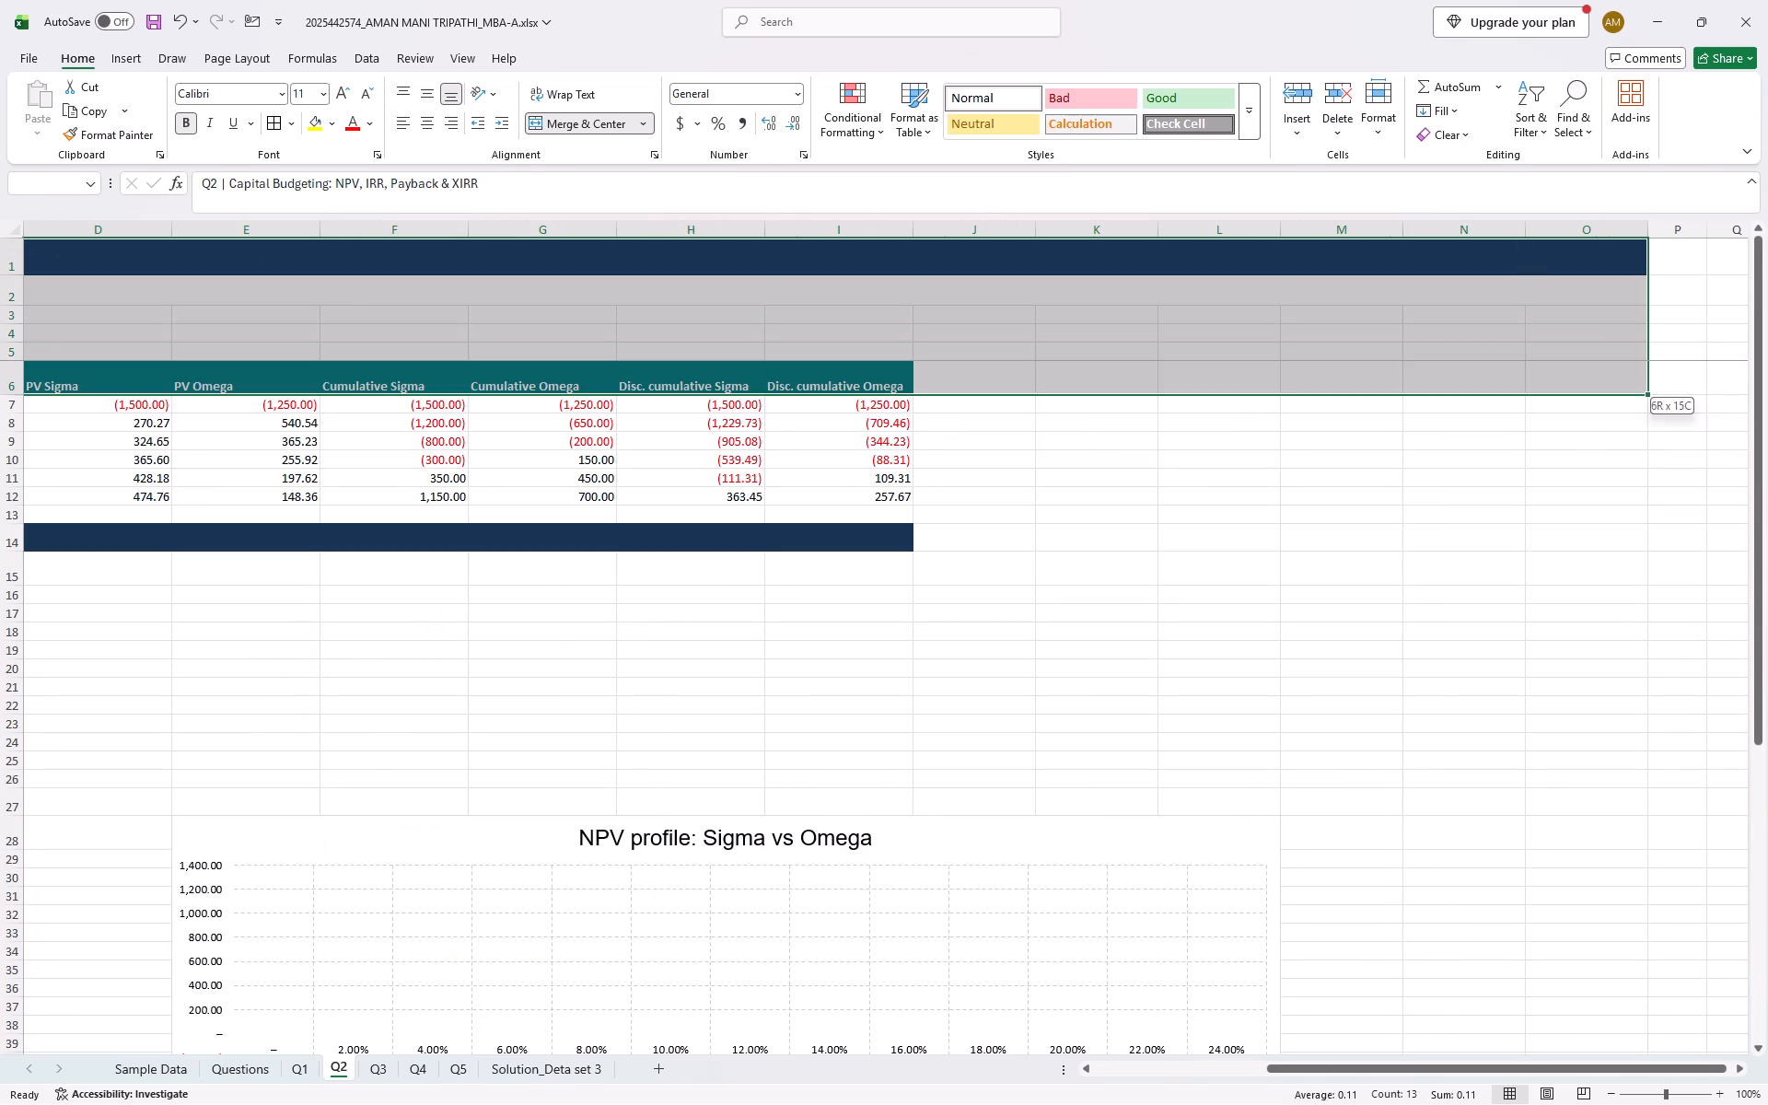
{"action": "key", "text": "ctrl+shift+Down"}
{"action": "key", "text": "ctrl+shift+Down"}
{"action": "key", "text": "ctrl+shift+Down"}
{"action": "key", "text": "ctrl+shift+Down"}
{"action": "key", "text": "ctrl+shift+Down"}
{"action": "key", "text": "ctrl+shift+Down"}
{"action": "key", "text": "ctrl+shift+Down"}
{"action": "key", "text": "ctrl+shift+Down"}
{"action": "key", "text": "ctrl+shift+Down"}
{"action": "key", "text": "ctrl+shift+Down"}
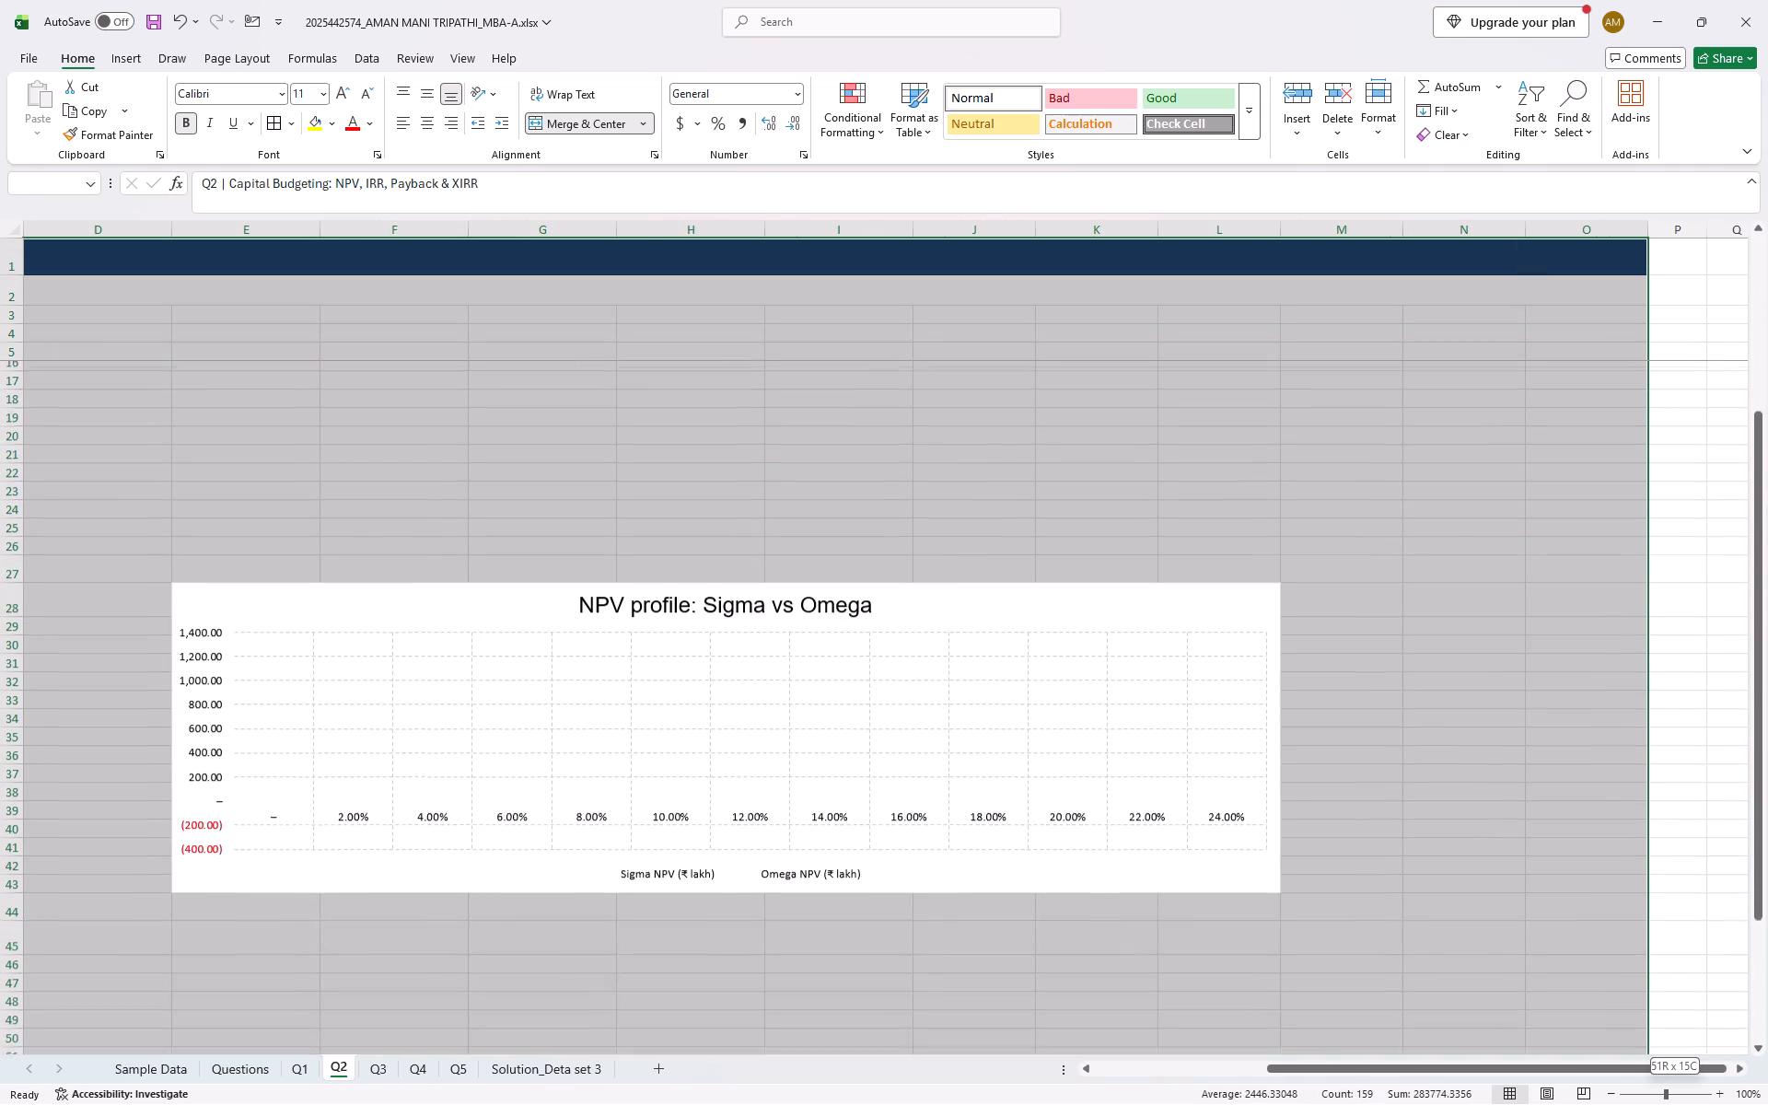
{"action": "key", "text": "ctrl+shift+Down"}
{"action": "key", "text": "ctrl+shift+Down"}
{"action": "key", "text": "ctrl+shift+Down"}
{"action": "key", "text": "ctrl+shift+Left"}
{"action": "key", "text": "ctrl+shift+Left"}
{"action": "key", "text": "ctrl+shift+Left"}
{"action": "key", "text": "ctrl+shift+Left"}
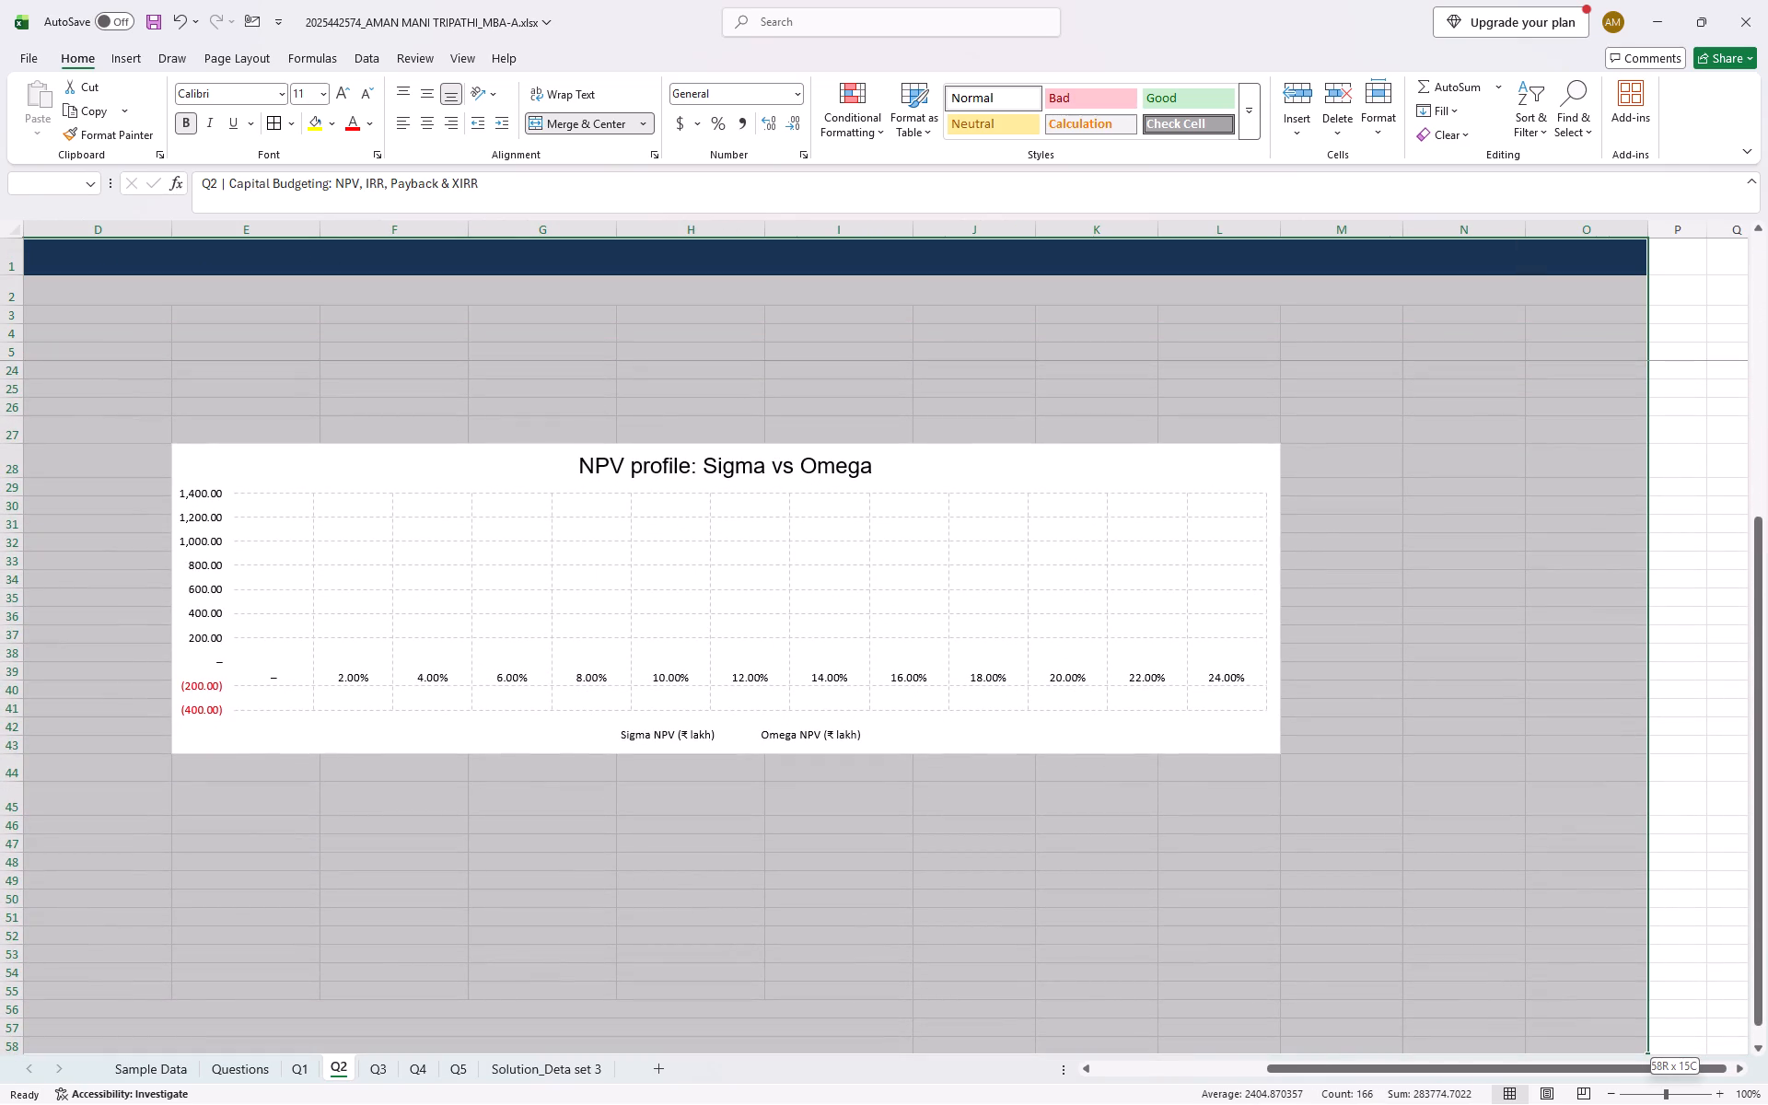
{"action": "key", "text": "ctrl+shift+Left"}
{"action": "key", "text": "ctrl+shift+Left"}
{"action": "key", "text": "ctrl+shift+Left"}
{"action": "key", "text": "ctrl+shift+Left"}
{"action": "key", "text": "ctrl+shift+Left"}
{"action": "type", "text": "hba"}
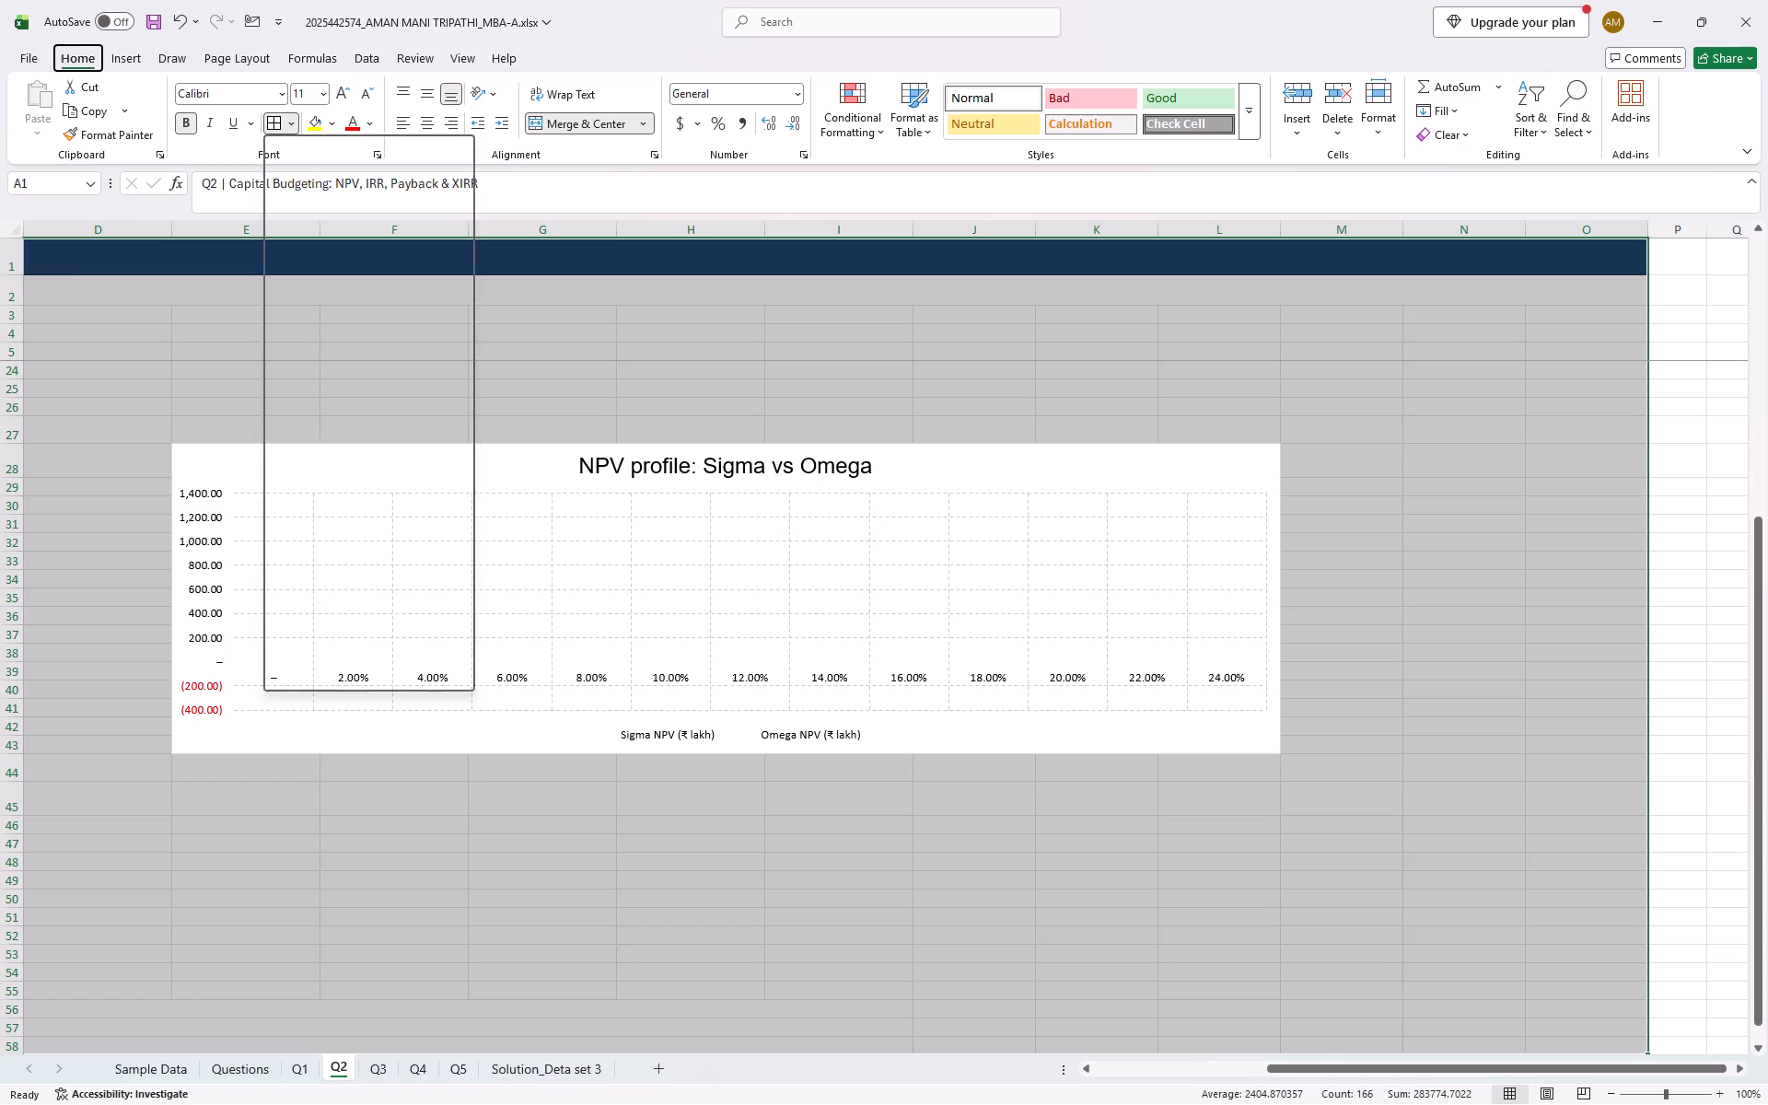
Auto-fit the widths of the Q2 sheet's selected columns A to O to their contents.
{"action": "scroll", "coordinate": [64, 262], "scroll_direction": "right", "scroll_amount": 9}
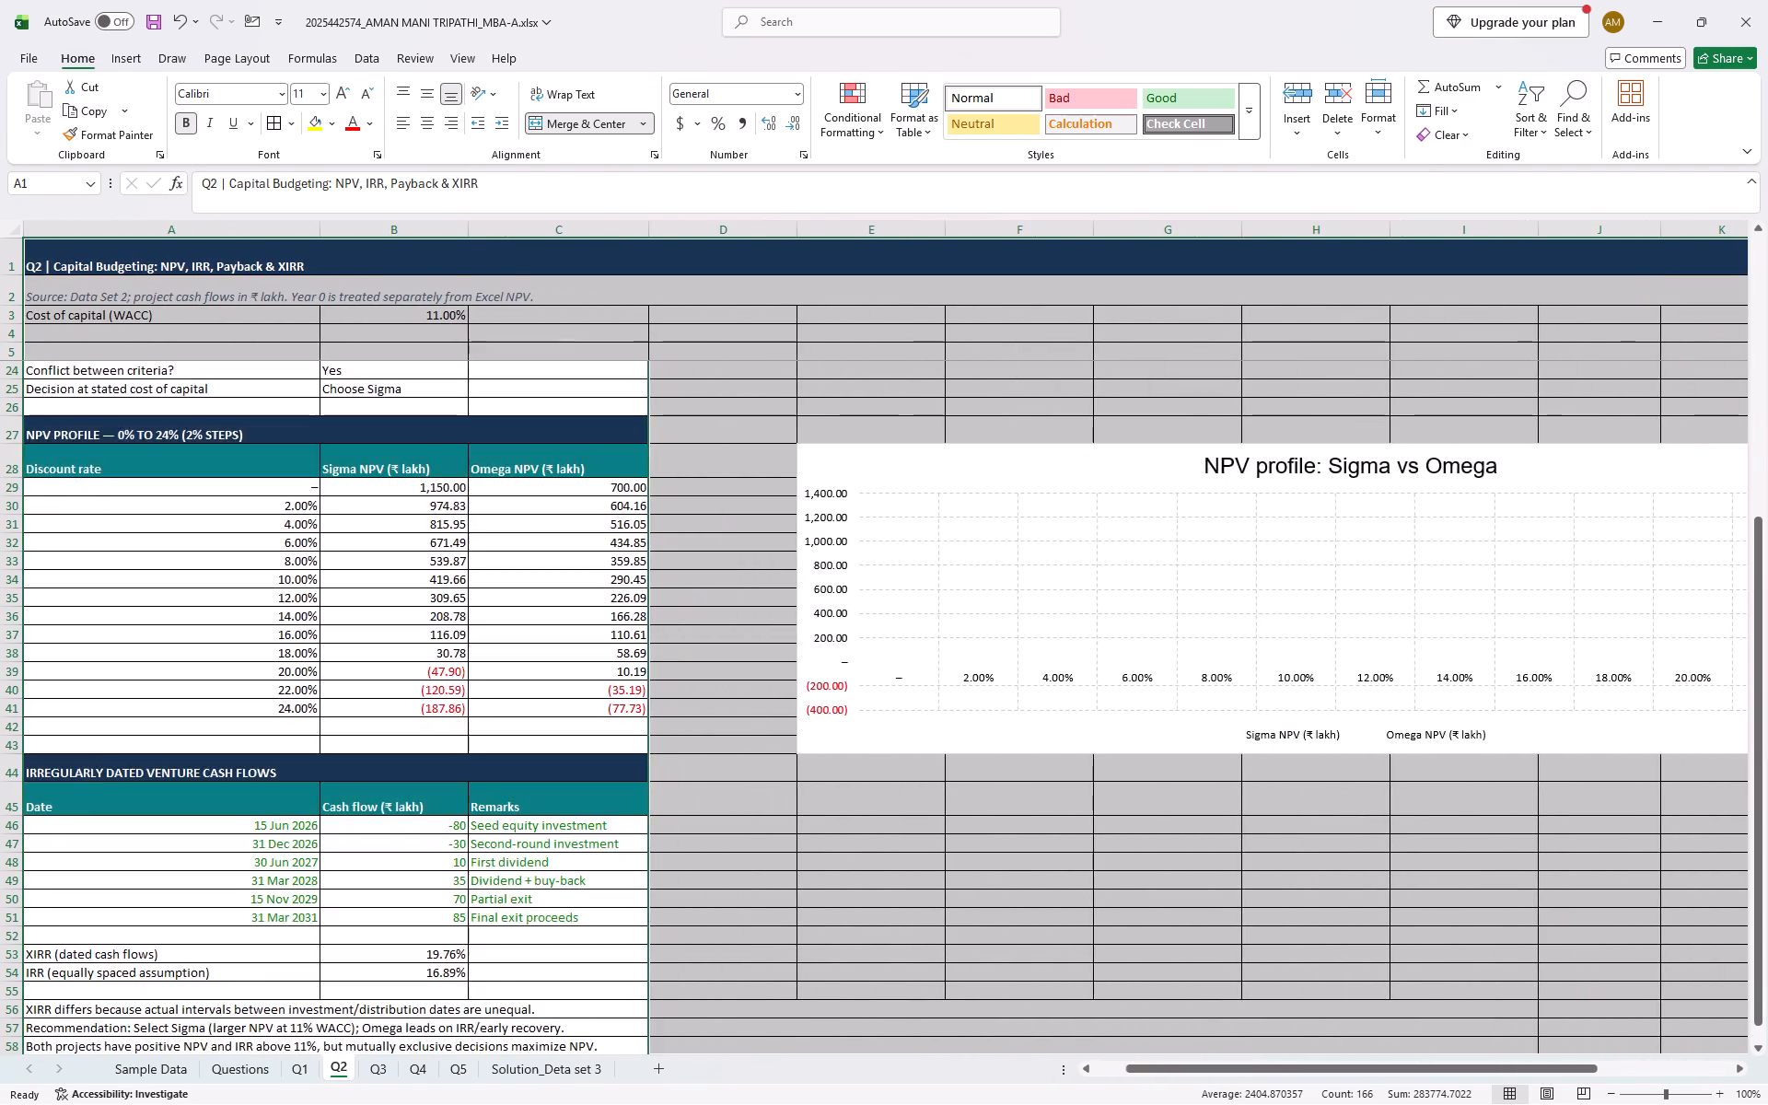
{"action": "scroll", "coordinate": [145, 634], "scroll_direction": "down", "scroll_amount": 5}
{"action": "scroll", "coordinate": [145, 634], "scroll_direction": "up", "scroll_amount": 7}
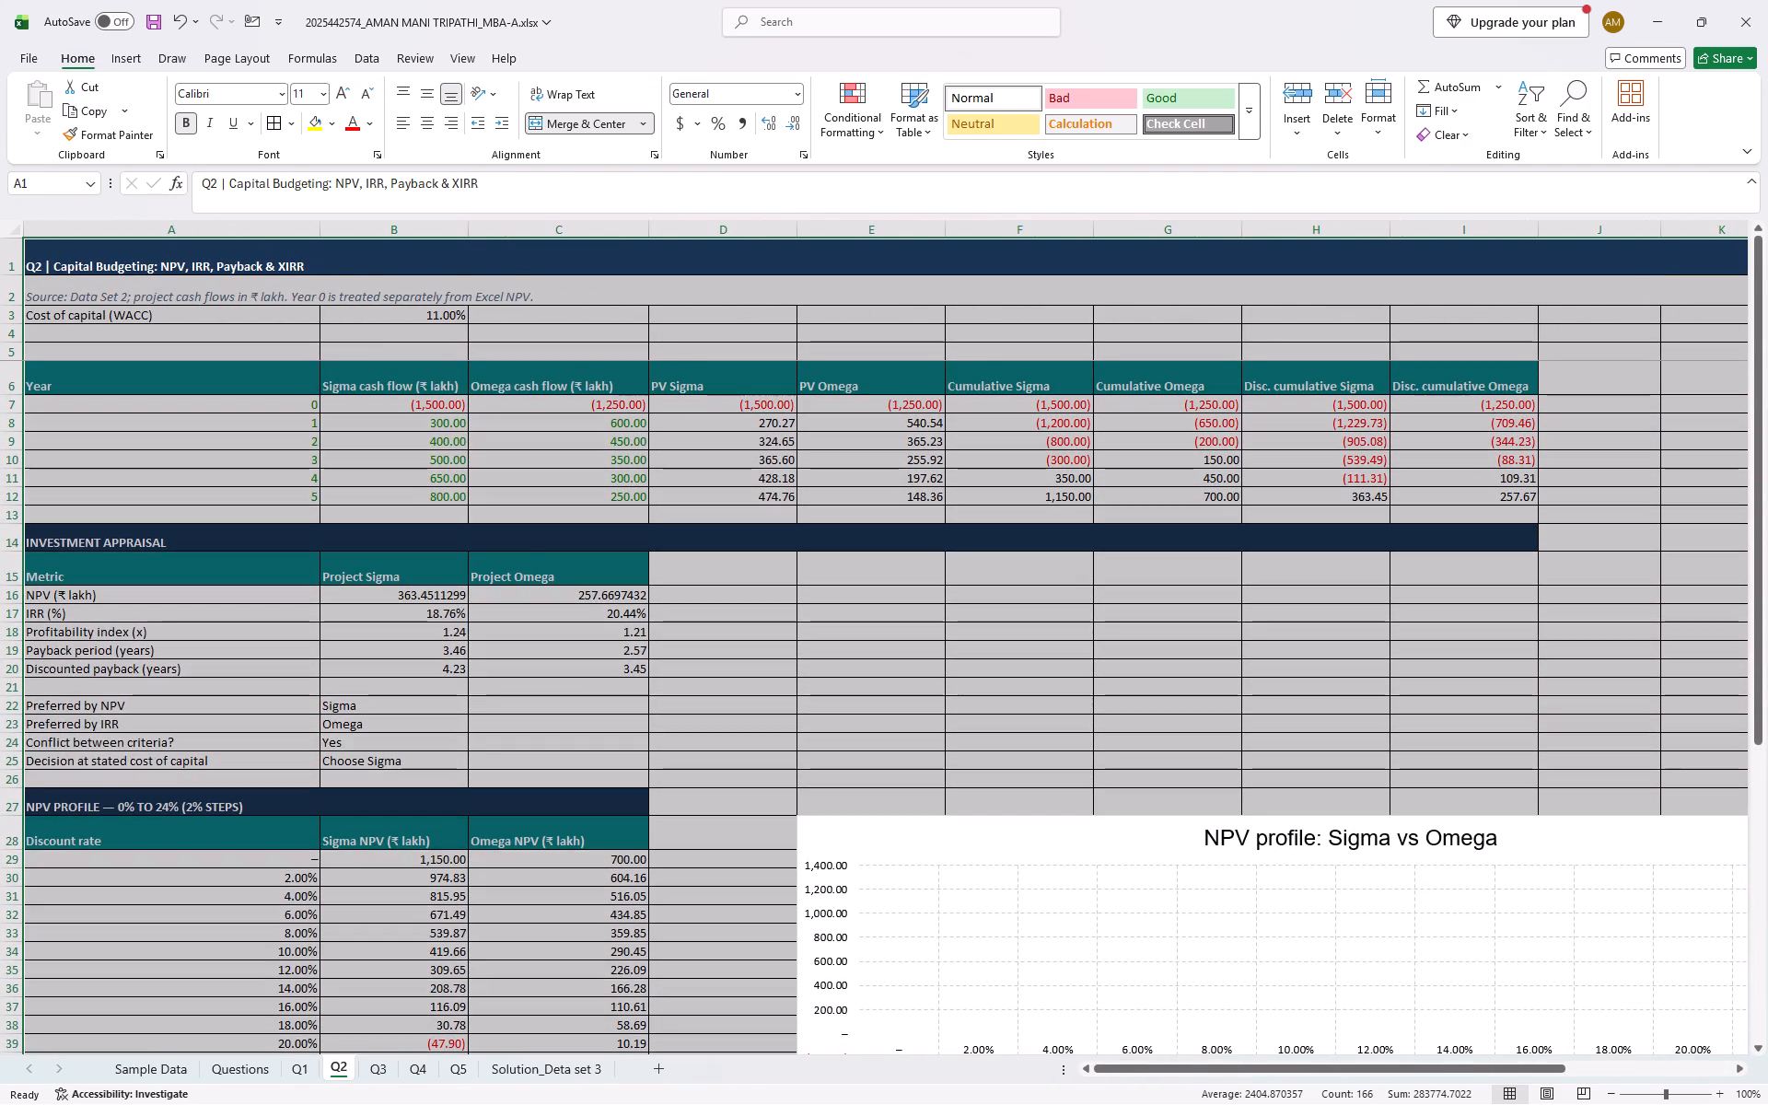
{"action": "type", "text": "oca"}
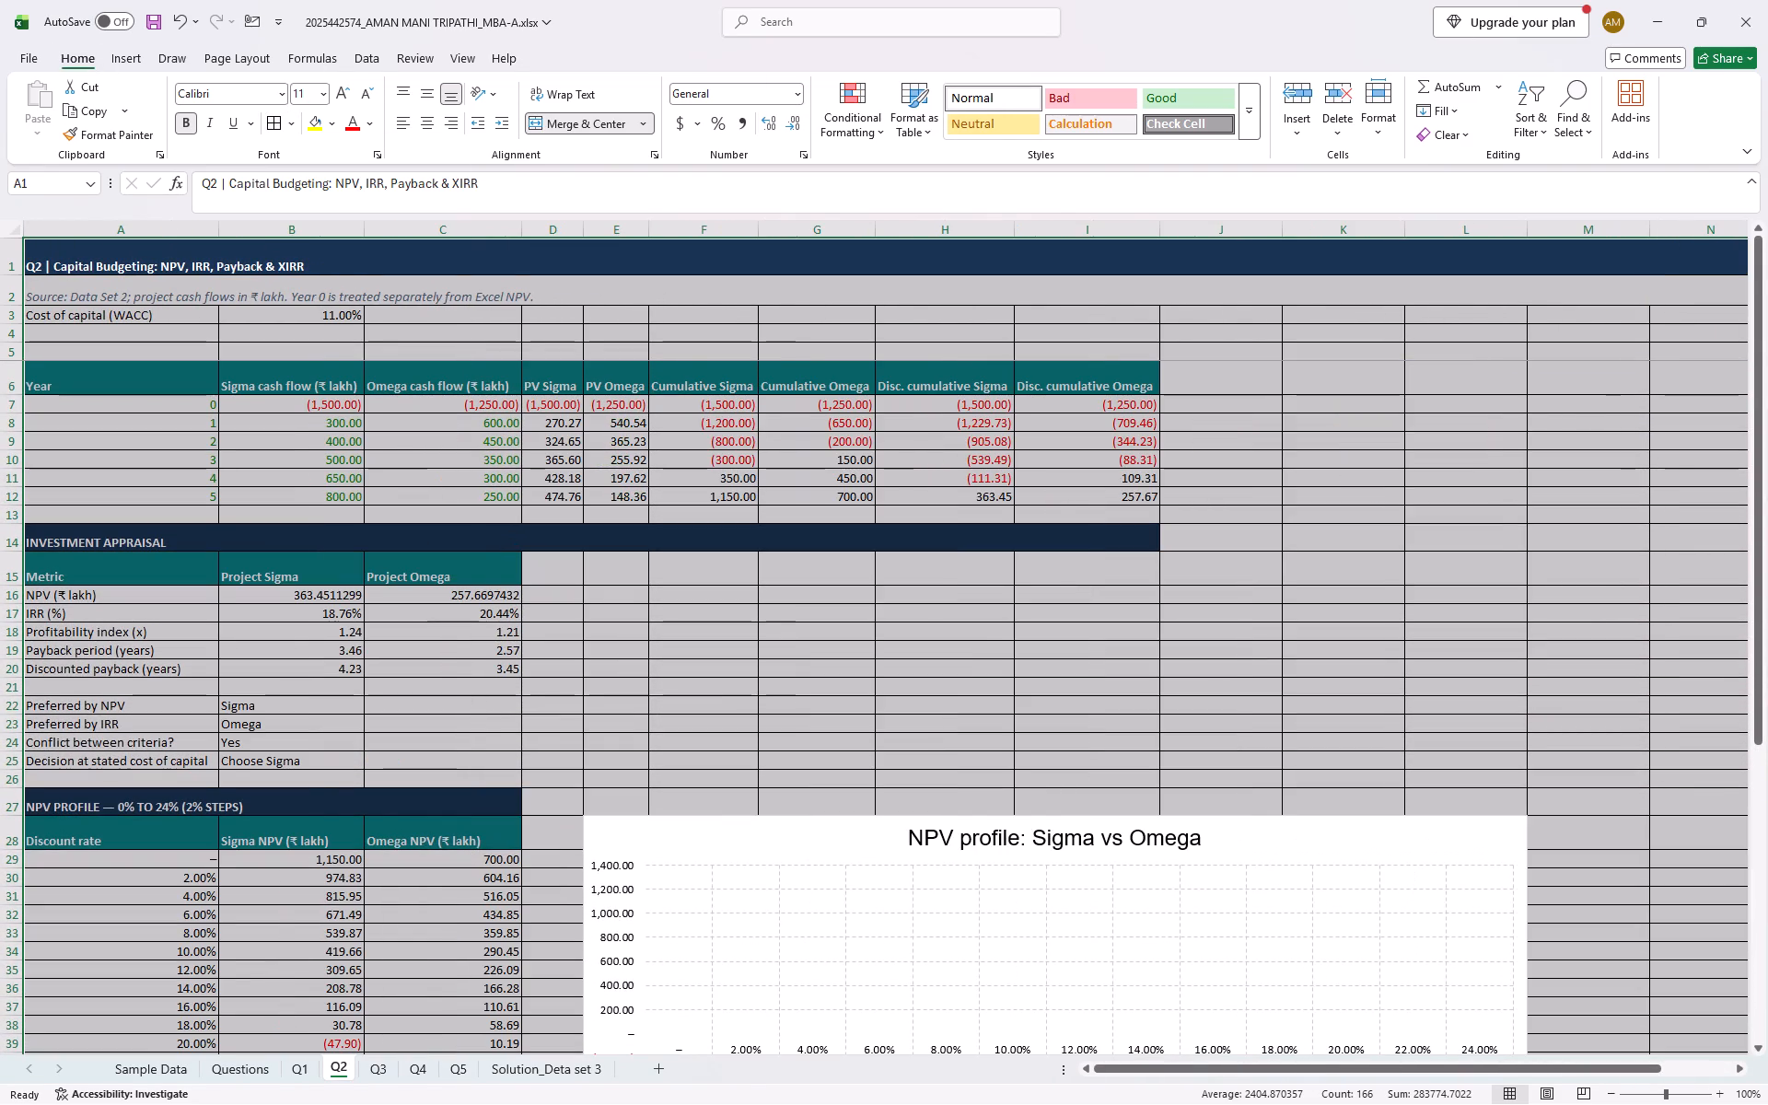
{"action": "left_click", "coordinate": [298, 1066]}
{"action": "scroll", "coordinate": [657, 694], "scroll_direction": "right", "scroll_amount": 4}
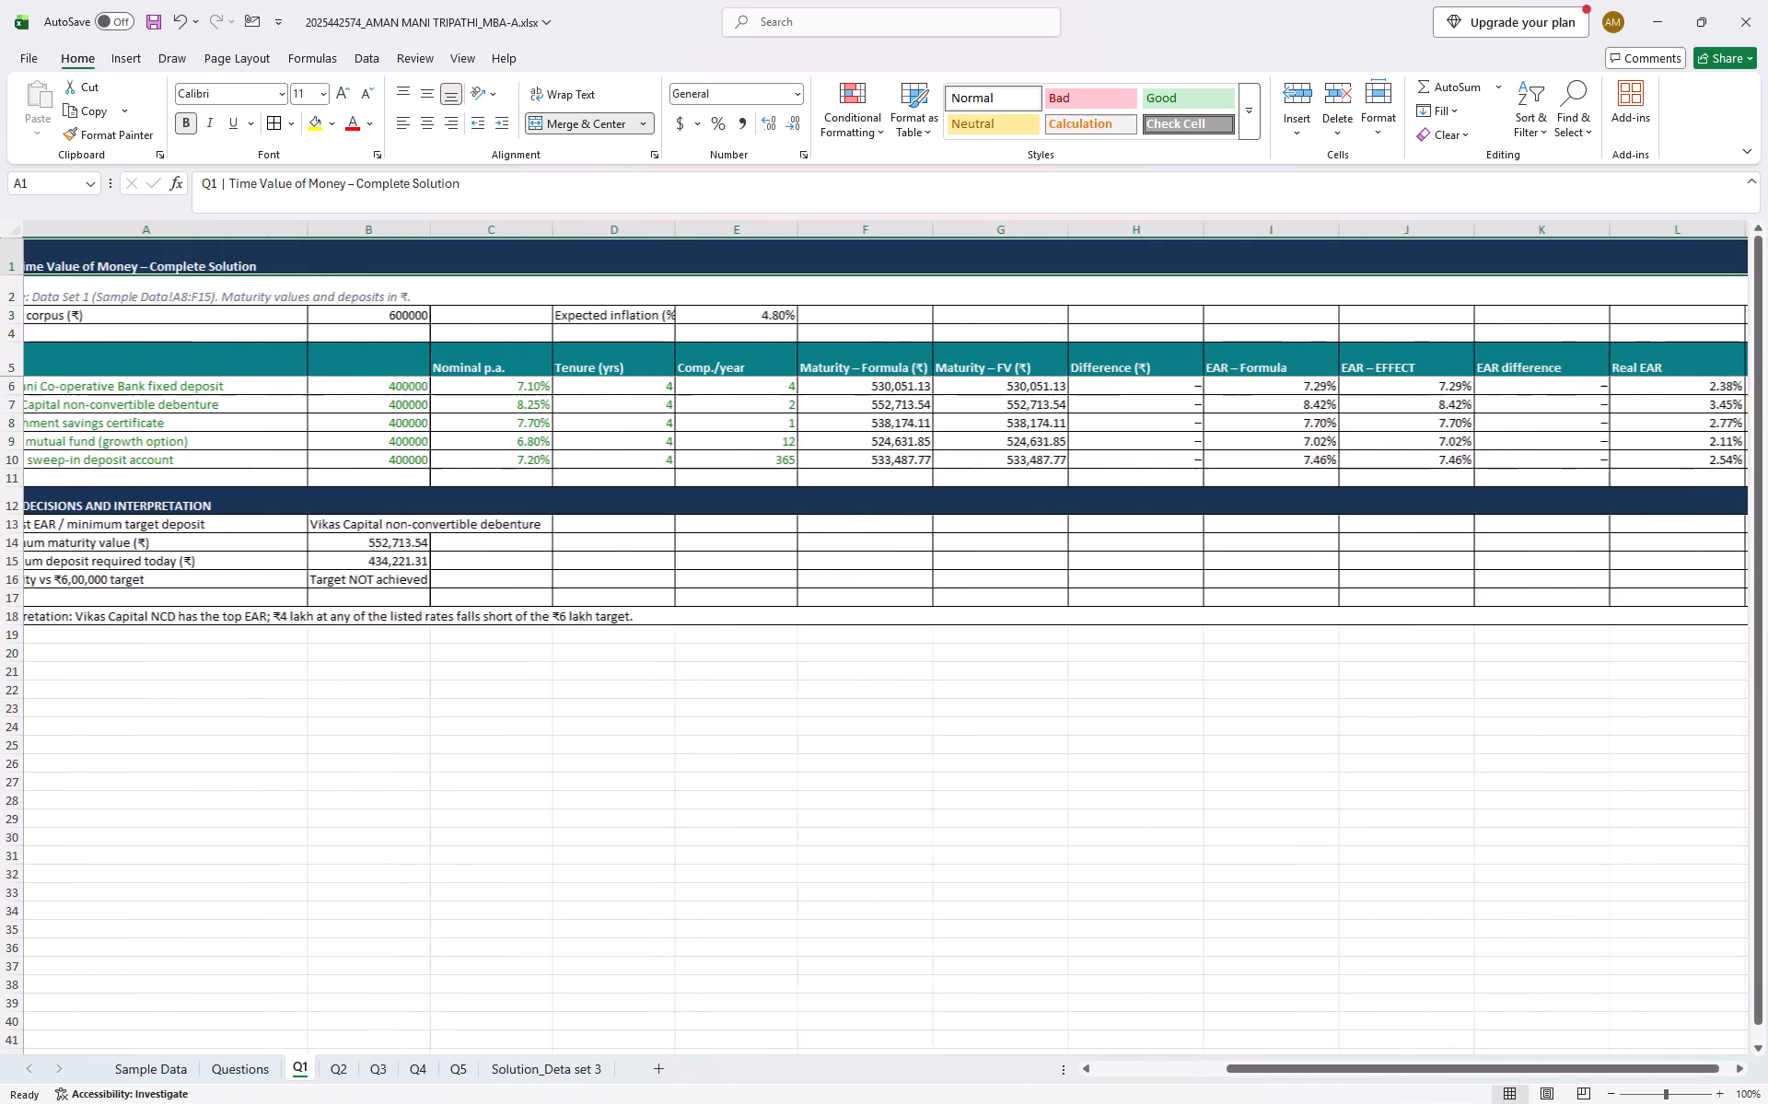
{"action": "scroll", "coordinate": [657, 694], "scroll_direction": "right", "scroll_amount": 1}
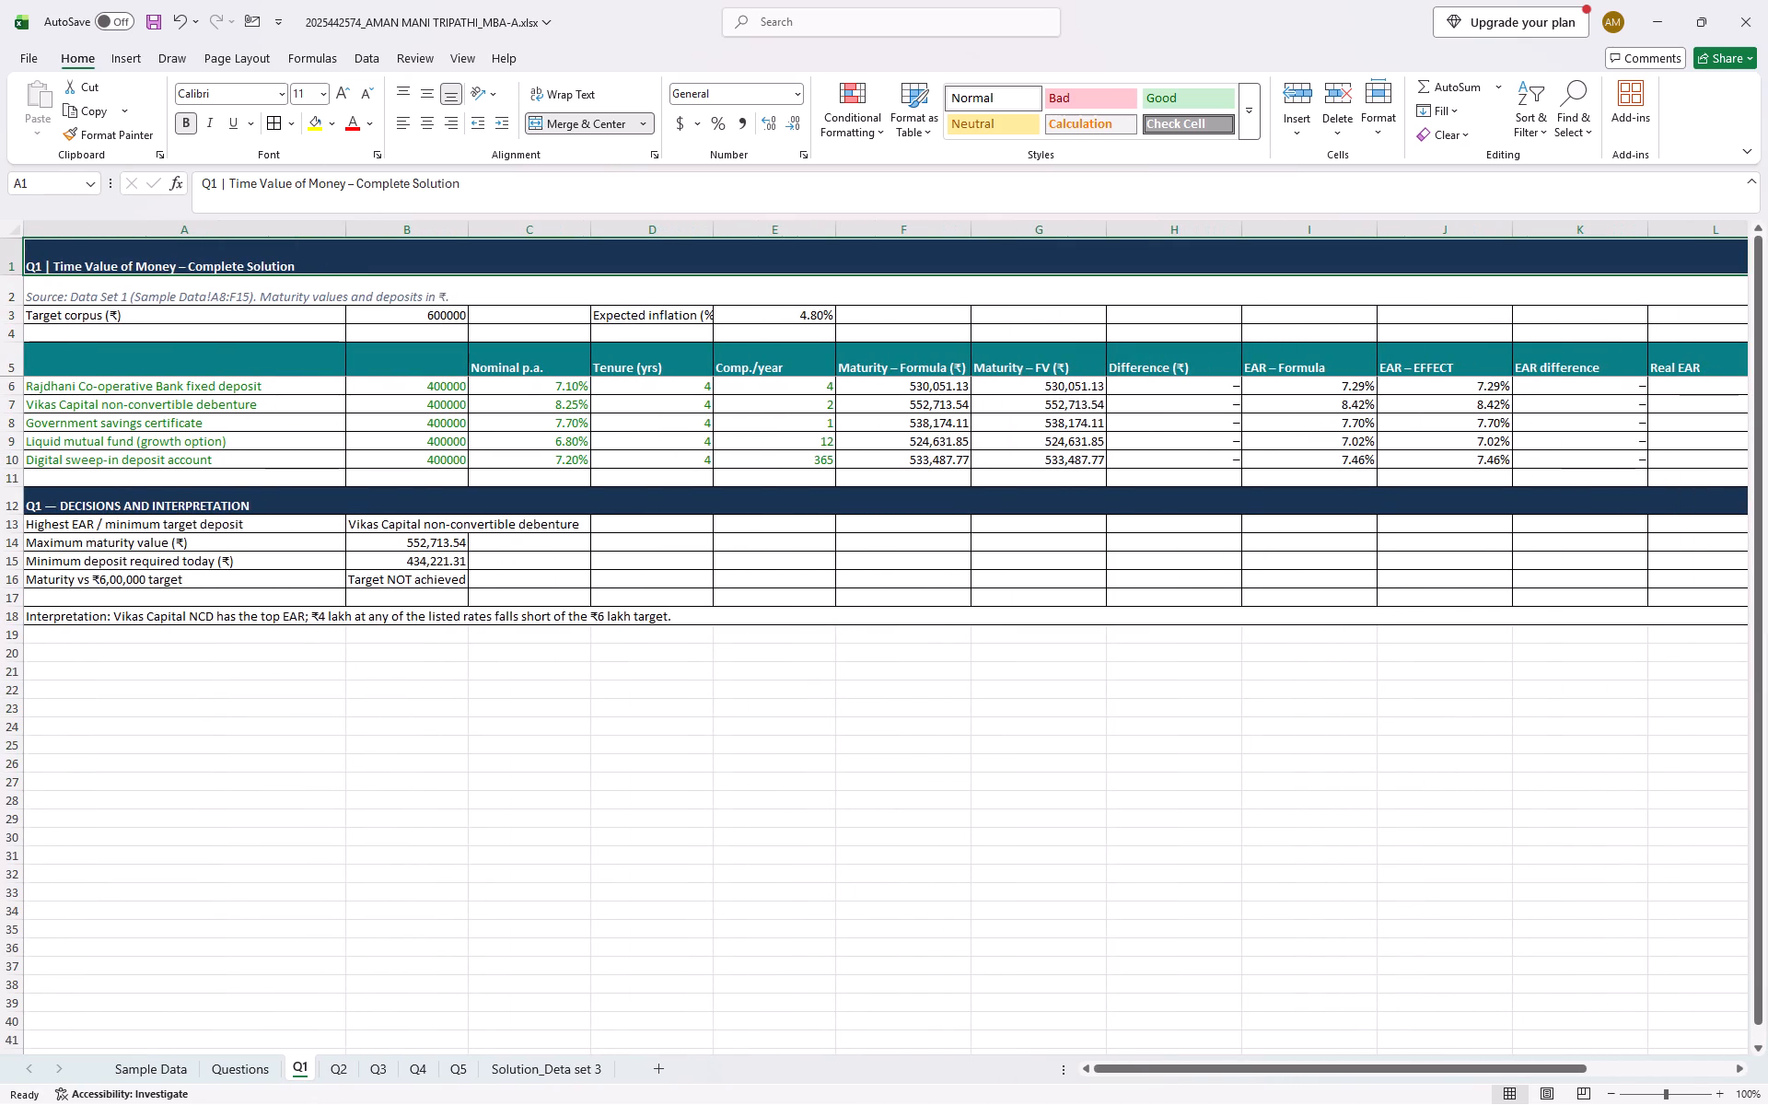
Auto-fit the width of all columns across the entire Q3 sheet to their contents.
{"action": "left_click", "coordinate": [378, 1070]}
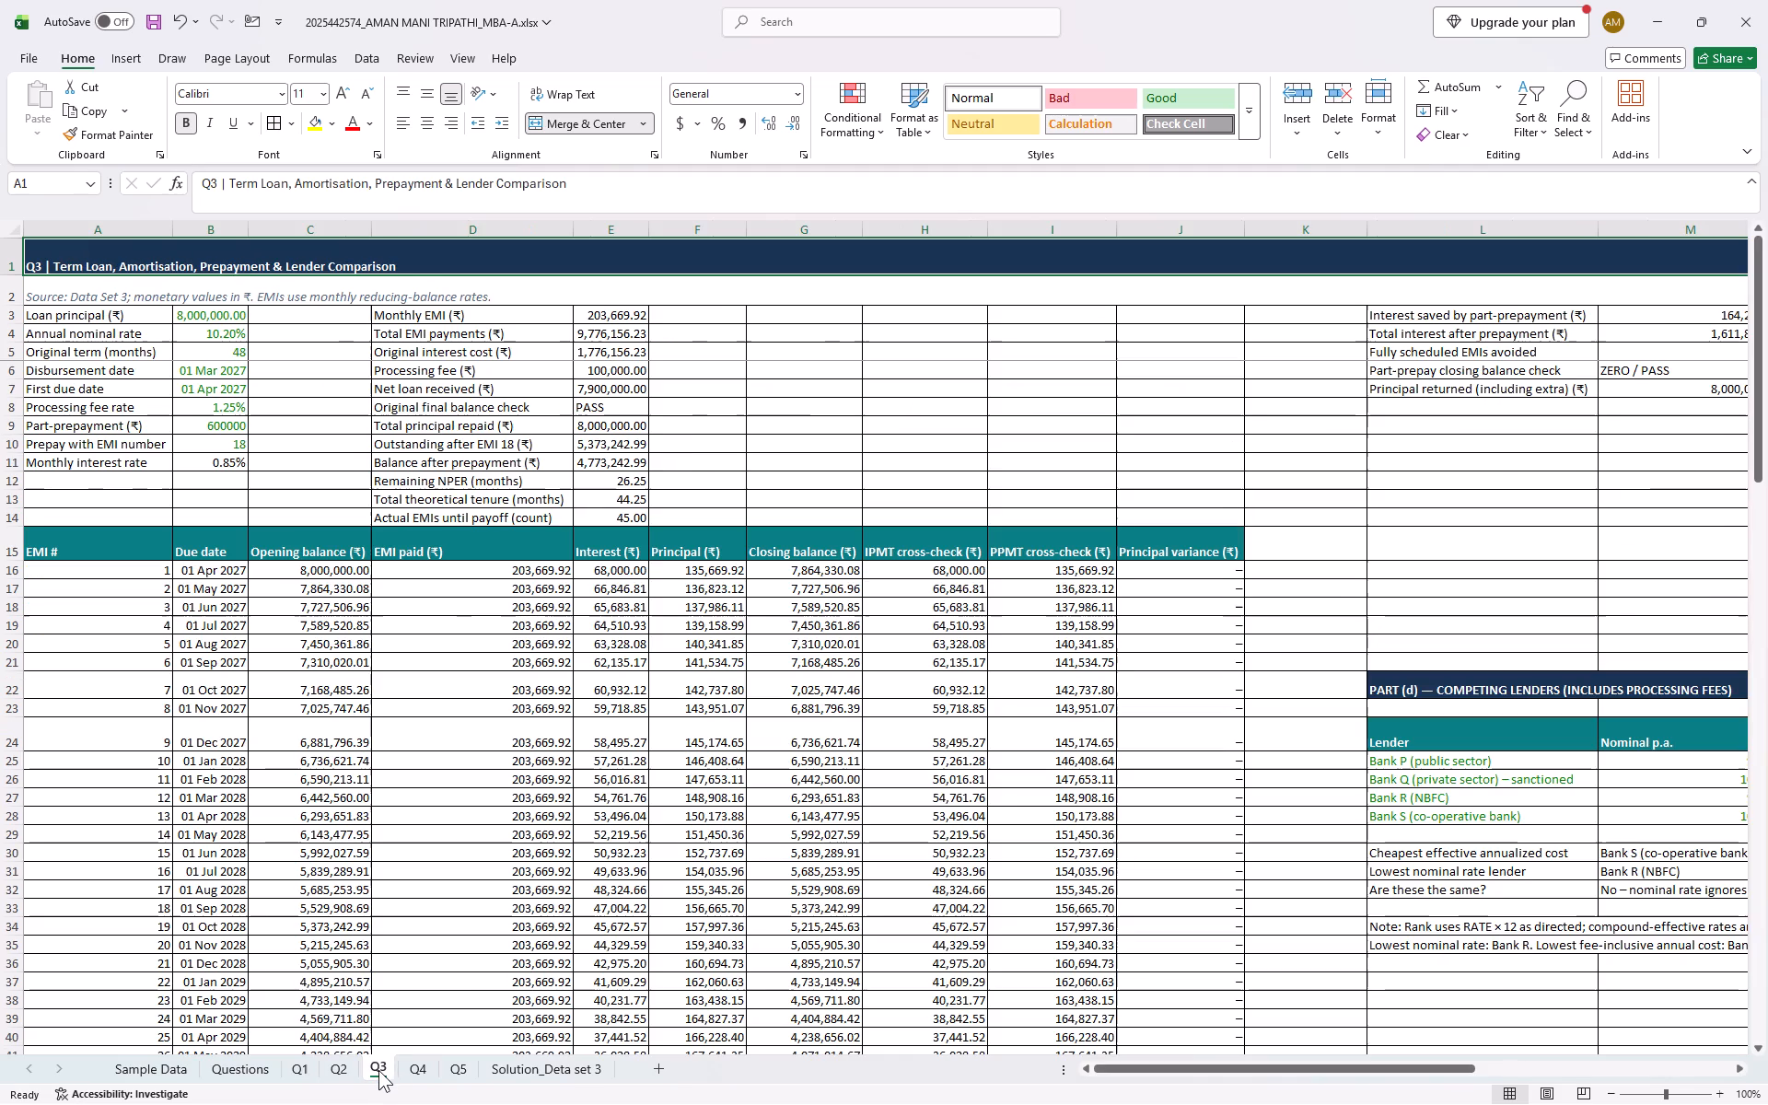
{"action": "scroll", "coordinate": [378, 1070], "scroll_direction": "down", "scroll_amount": 4}
{"action": "left_click", "coordinate": [378, 1070]}
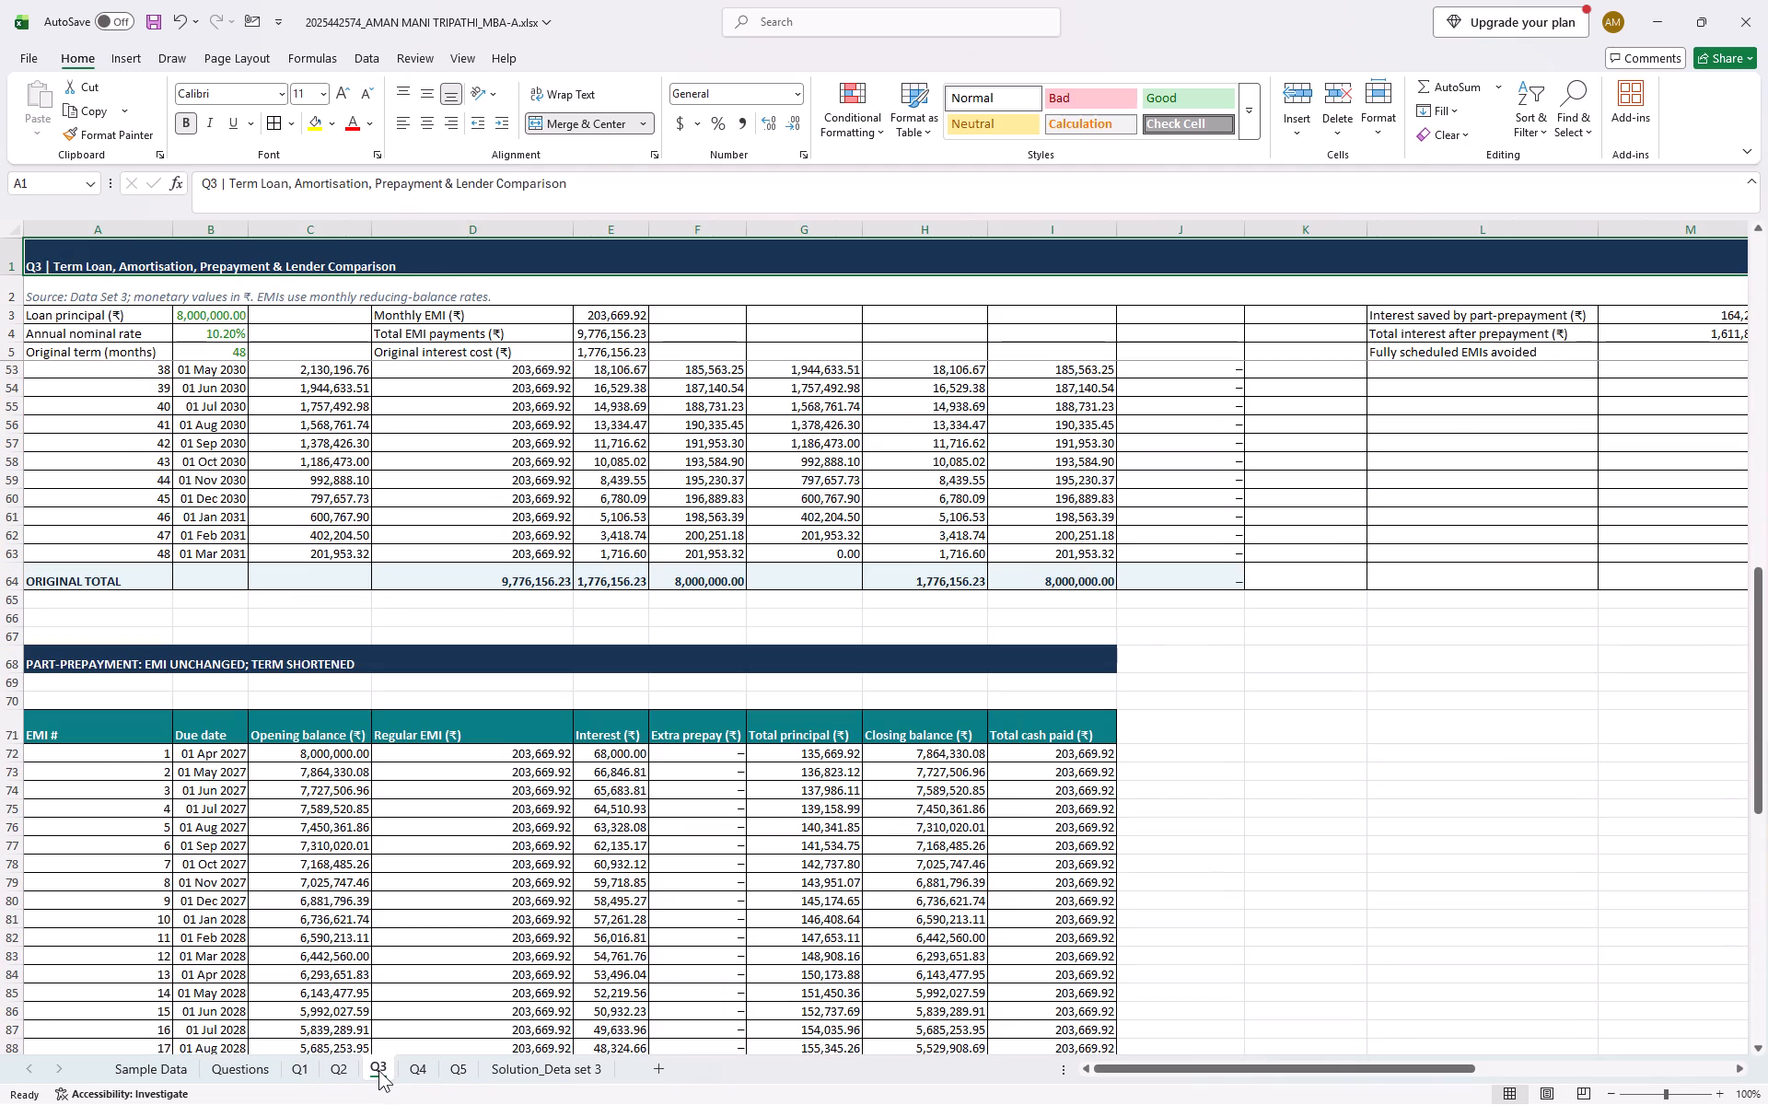
{"action": "key", "text": "ctrl+a"}
{"action": "left_click", "coordinate": [727, 820]}
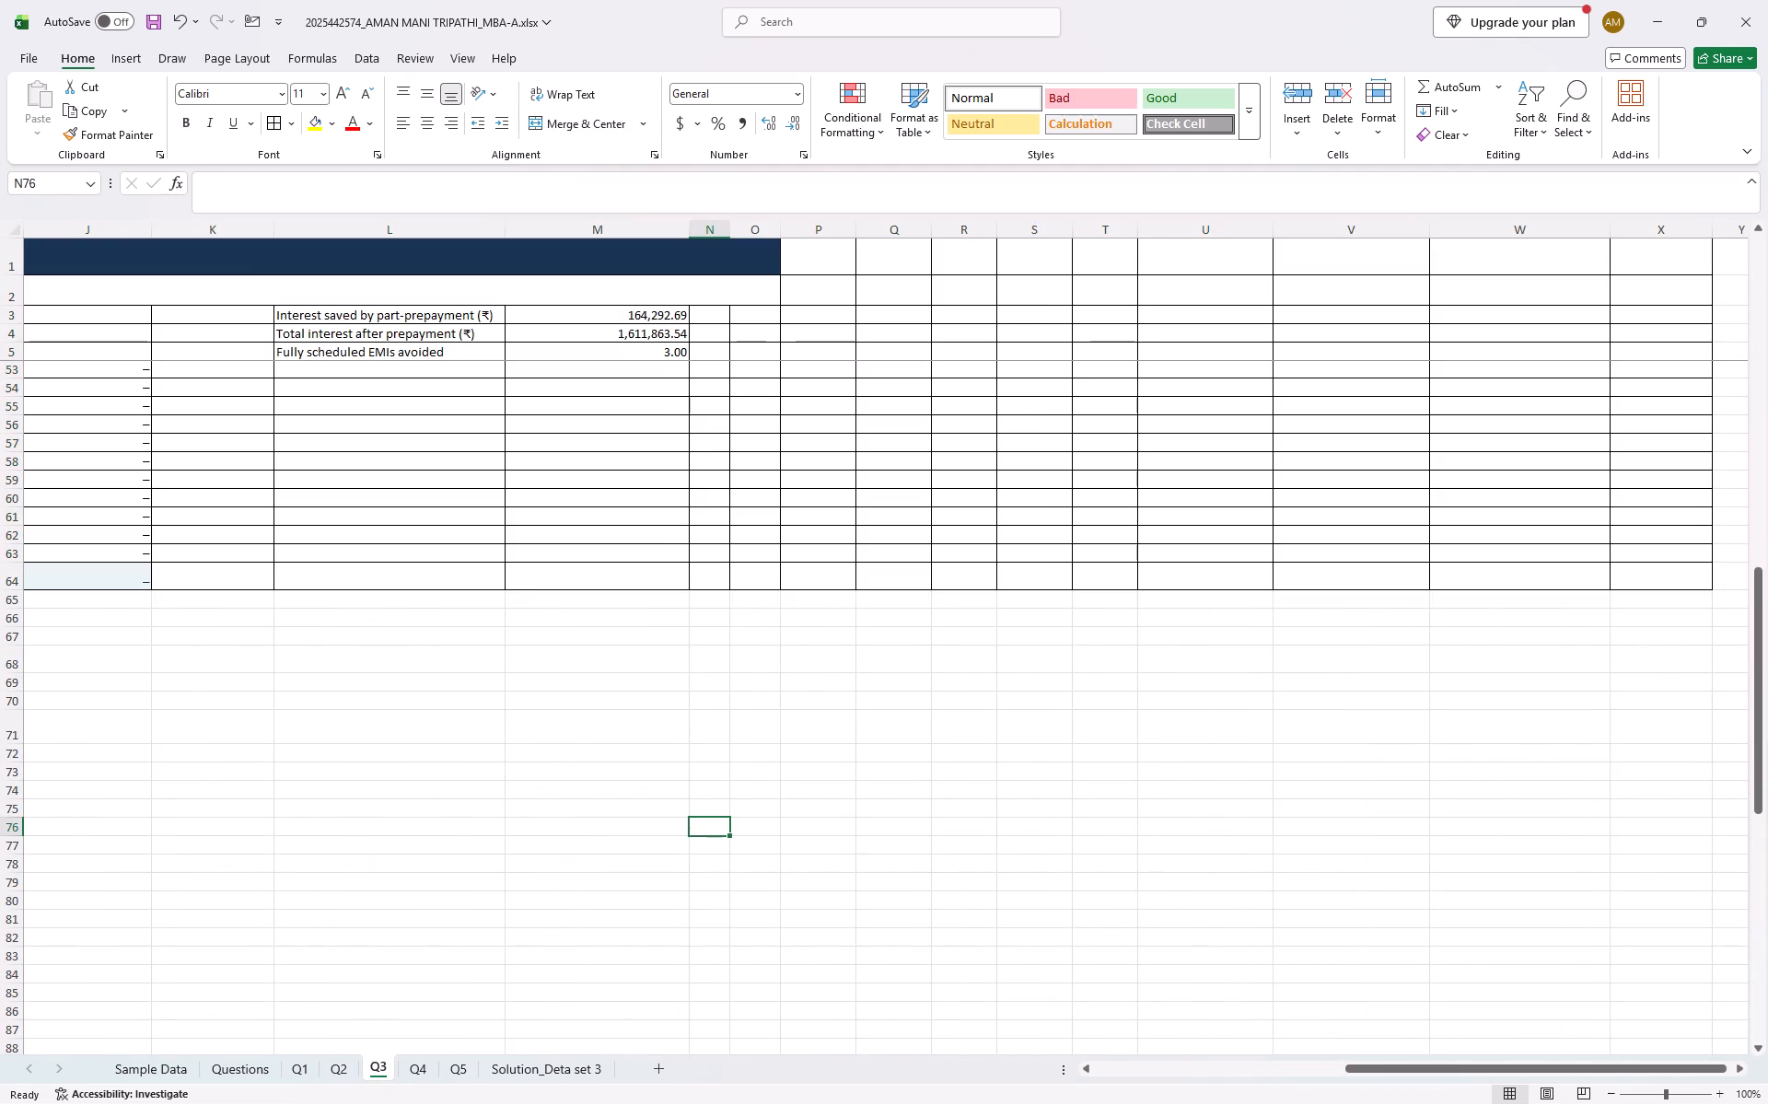
{"action": "key", "text": "ctrl+a"}
{"action": "type", "text": "oca"}
{"action": "scroll", "coordinate": [727, 820], "scroll_direction": "right", "scroll_amount": 8}
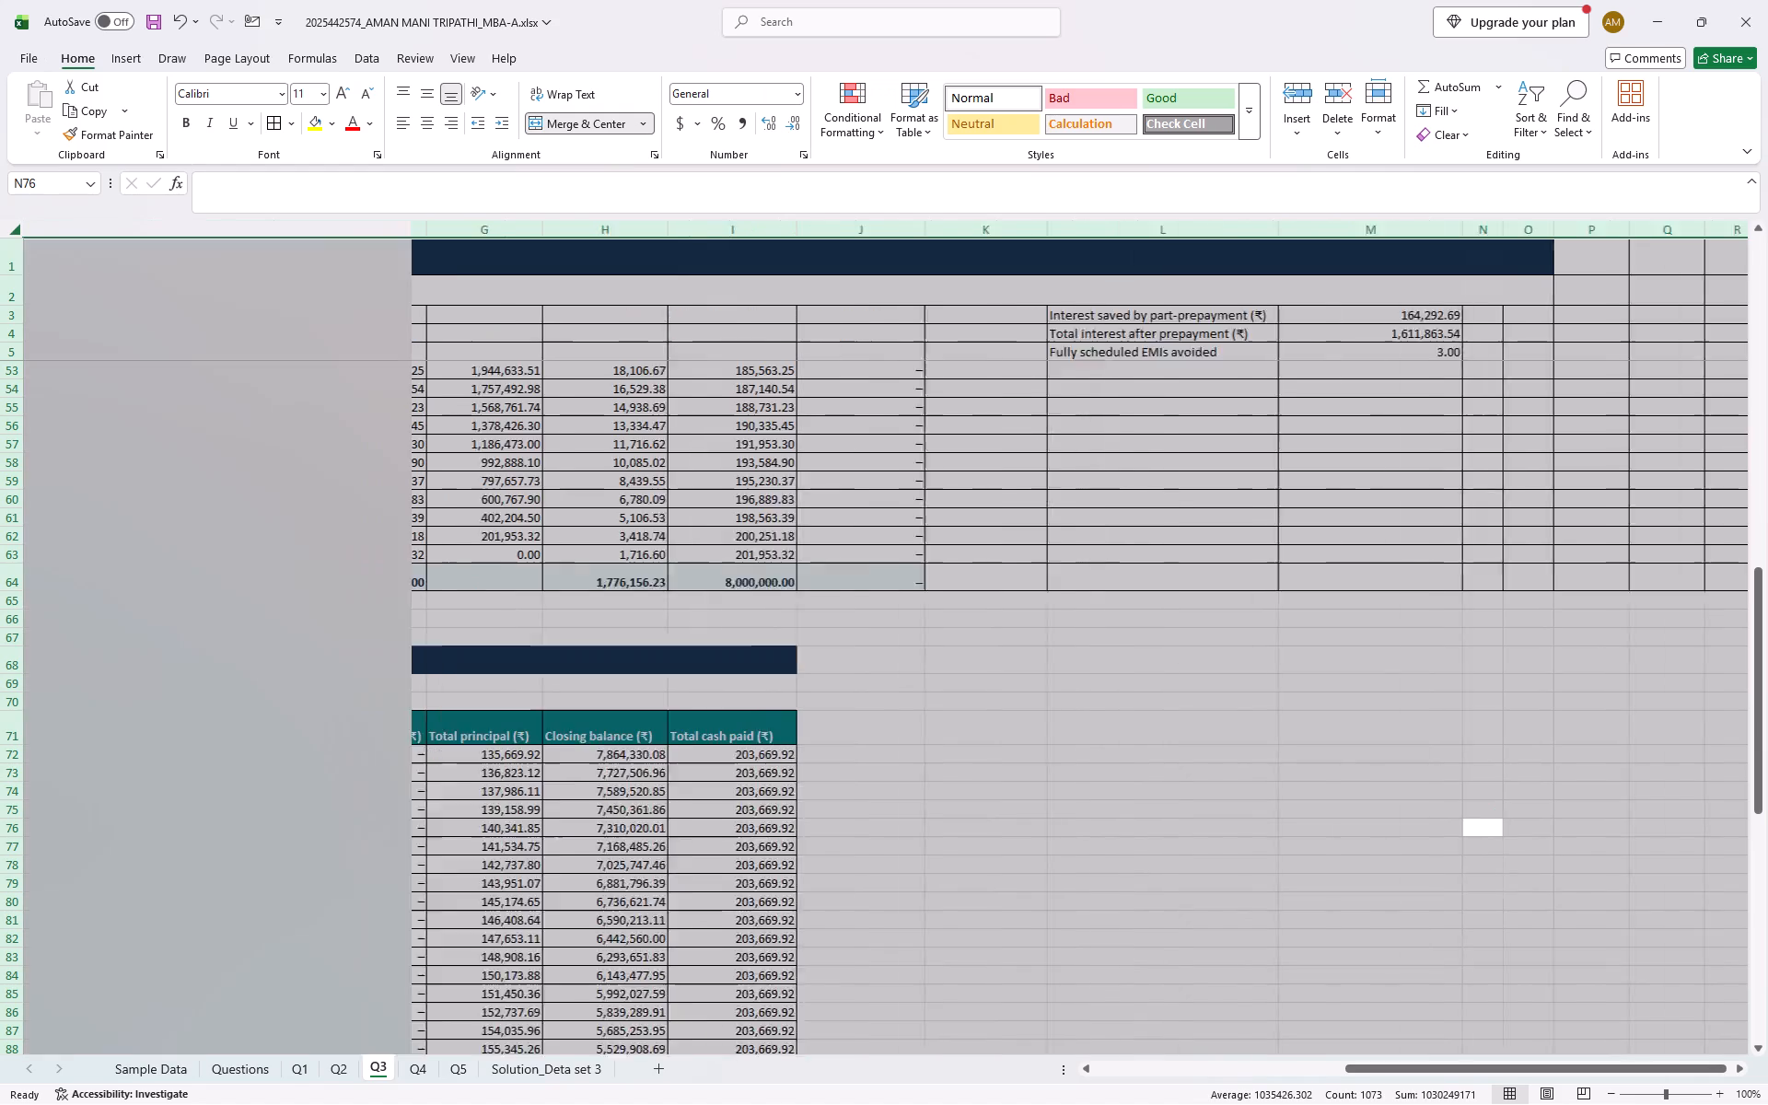
Apply all borders to the Q4 sheet's range A1:O85, from the title row through the section header in row 85.
{"action": "left_click", "coordinate": [414, 1070]}
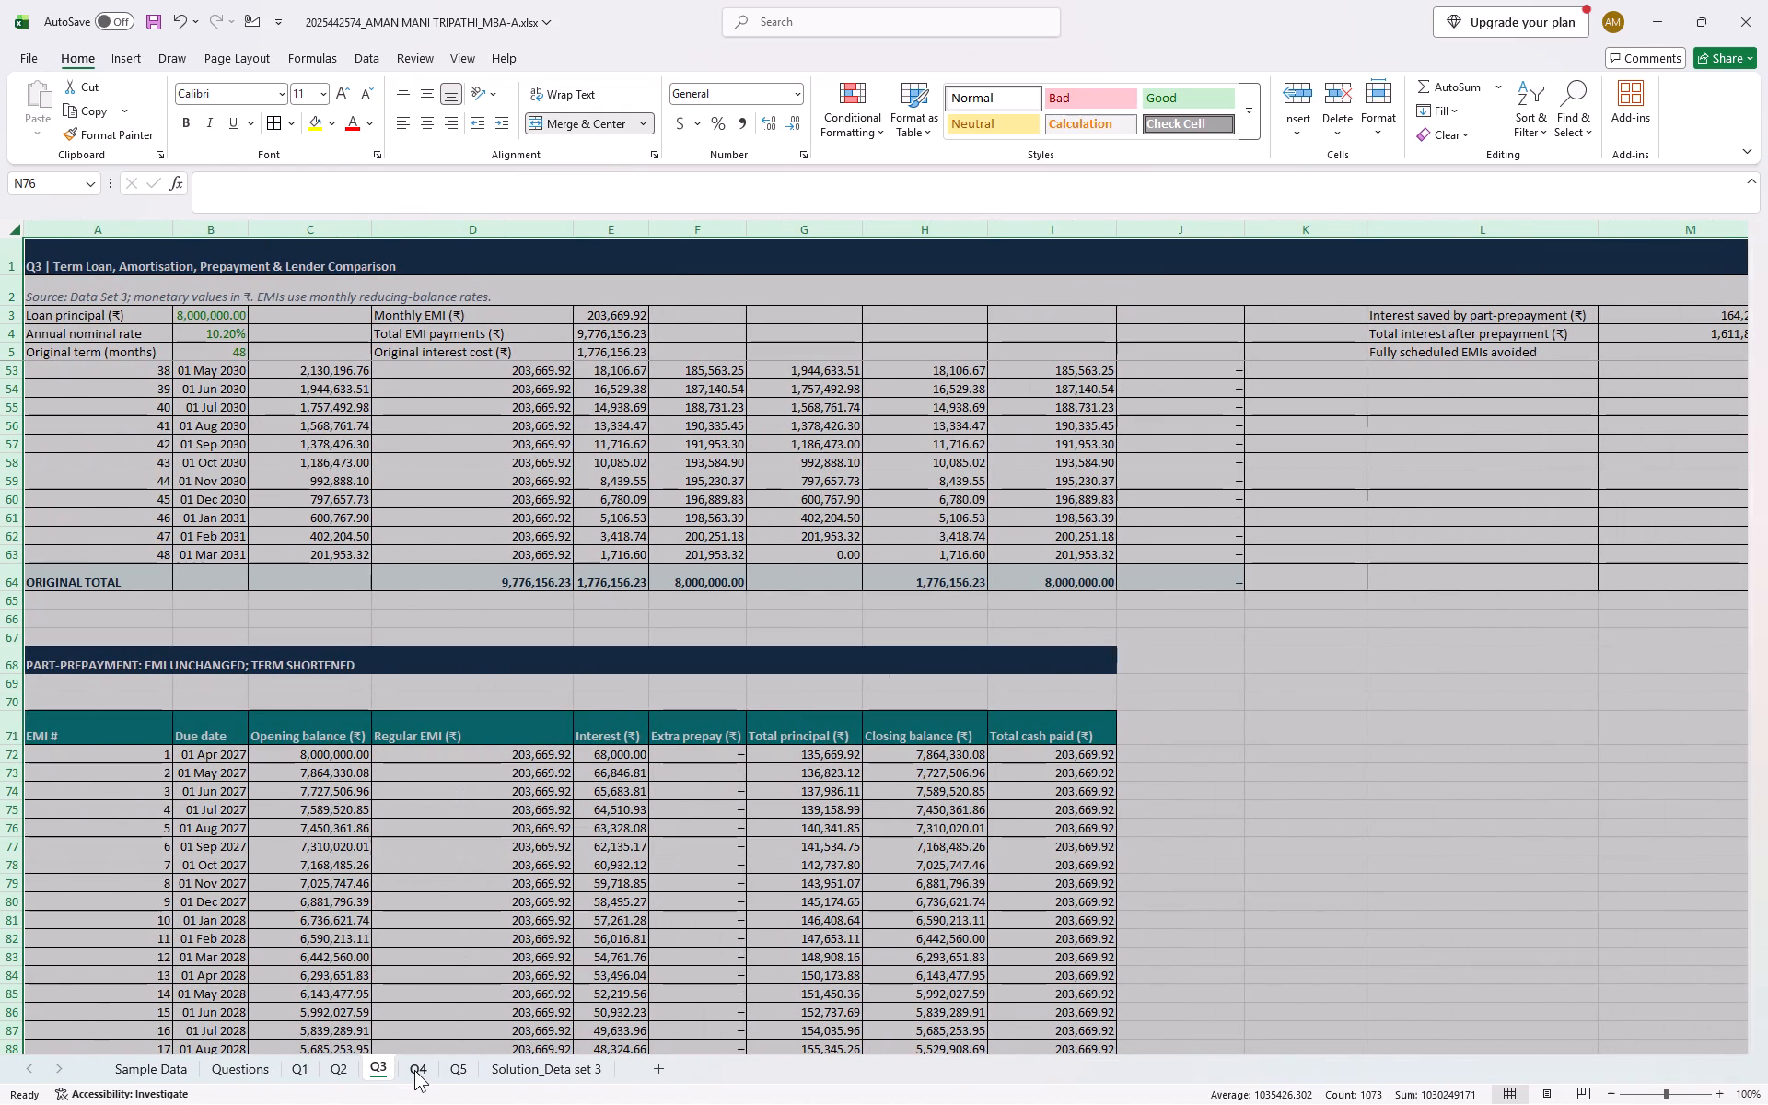
{"action": "key", "text": "ctrl+a"}
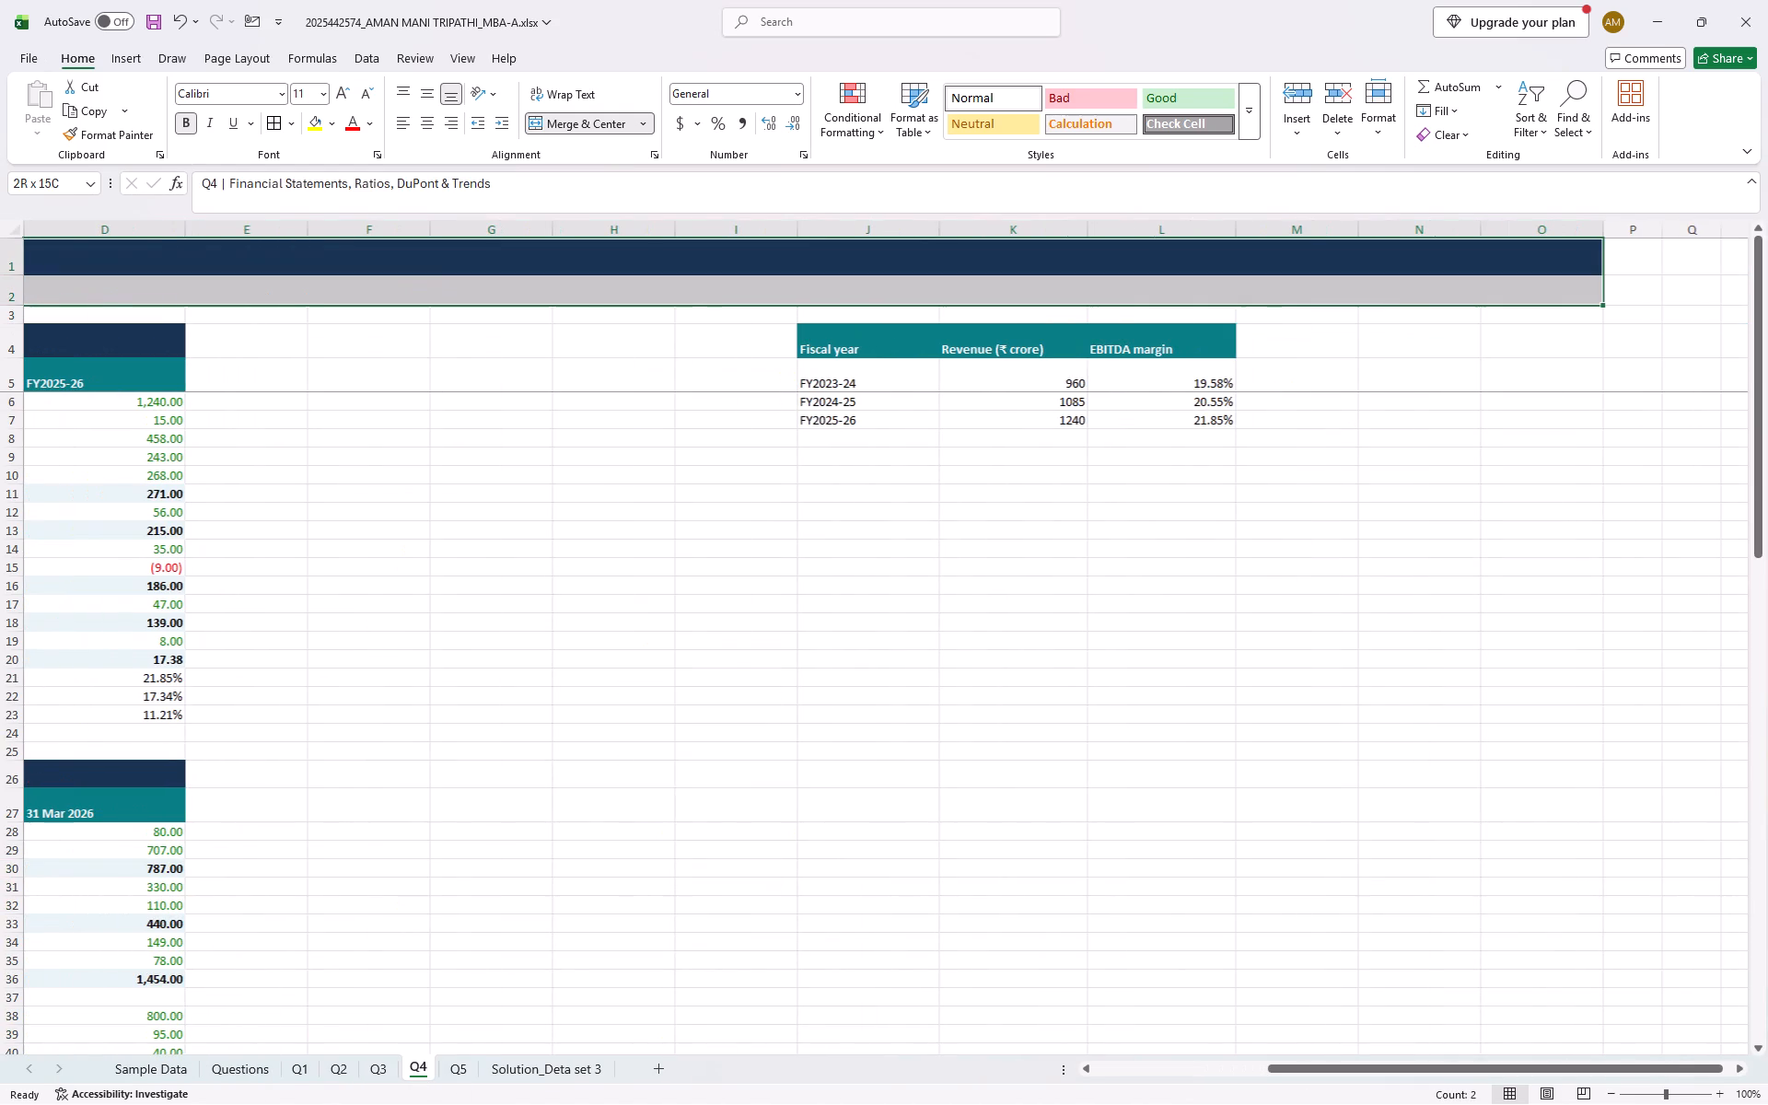
{"action": "key", "text": "ctrl+shift+Down"}
{"action": "key", "text": "ctrl+shift+Down"}
{"action": "key", "text": "ctrl+shift+Down"}
{"action": "key", "text": "ctrl+shift+Down"}
{"action": "key", "text": "ctrl+shift+Down"}
{"action": "key", "text": "ctrl+shift+Down"}
{"action": "key", "text": "ctrl+shift+Down"}
{"action": "key", "text": "ctrl+shift+Down"}
{"action": "key", "text": "ctrl+shift+Down"}
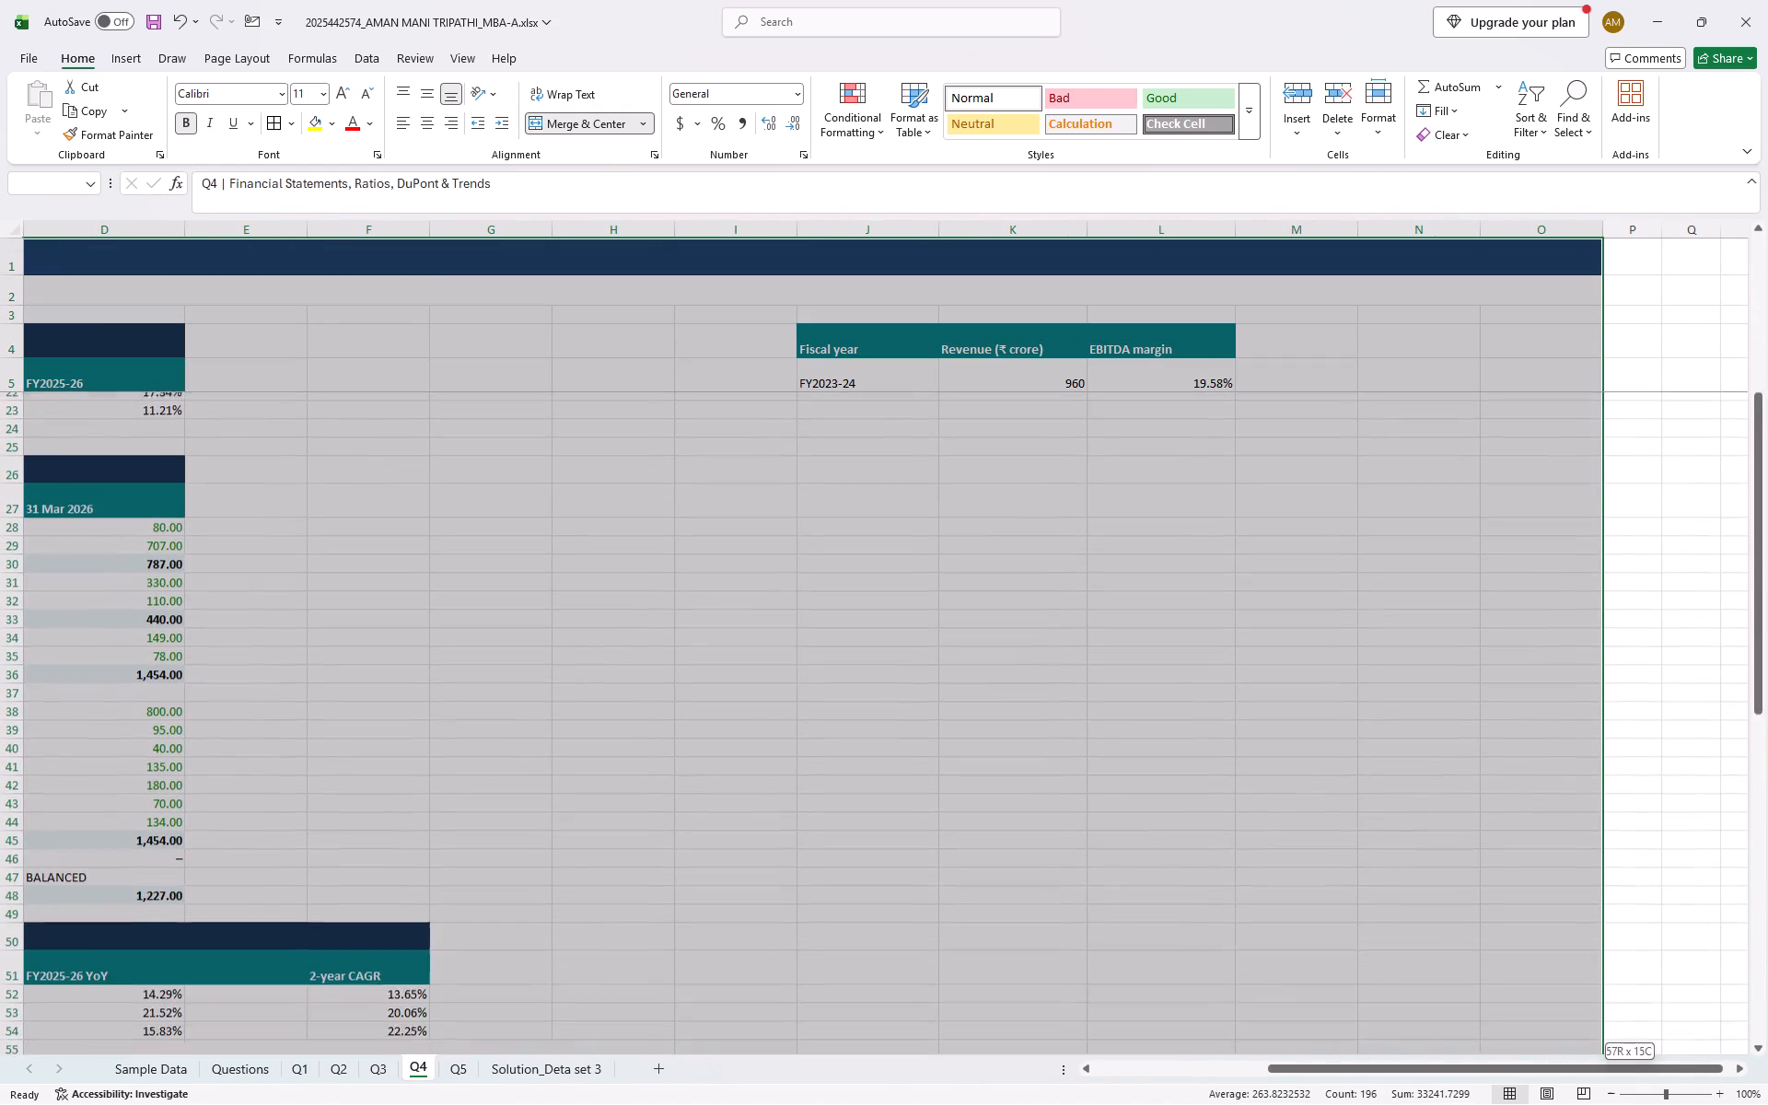
{"action": "key", "text": "ctrl+shift+Down"}
{"action": "key", "text": "ctrl+shift+Down"}
{"action": "key", "text": "ctrl+shift+Down"}
{"action": "key", "text": "ctrl+shift+Down"}
{"action": "key", "text": "ctrl+shift+Down"}
{"action": "key", "text": "ctrl+shift+Down"}
{"action": "key", "text": "ctrl+shift+Down"}
{"action": "key", "text": "ctrl+shift+Down"}
{"action": "key", "text": "ctrl+shift+Down"}
{"action": "key", "text": "ctrl+shift+Down"}
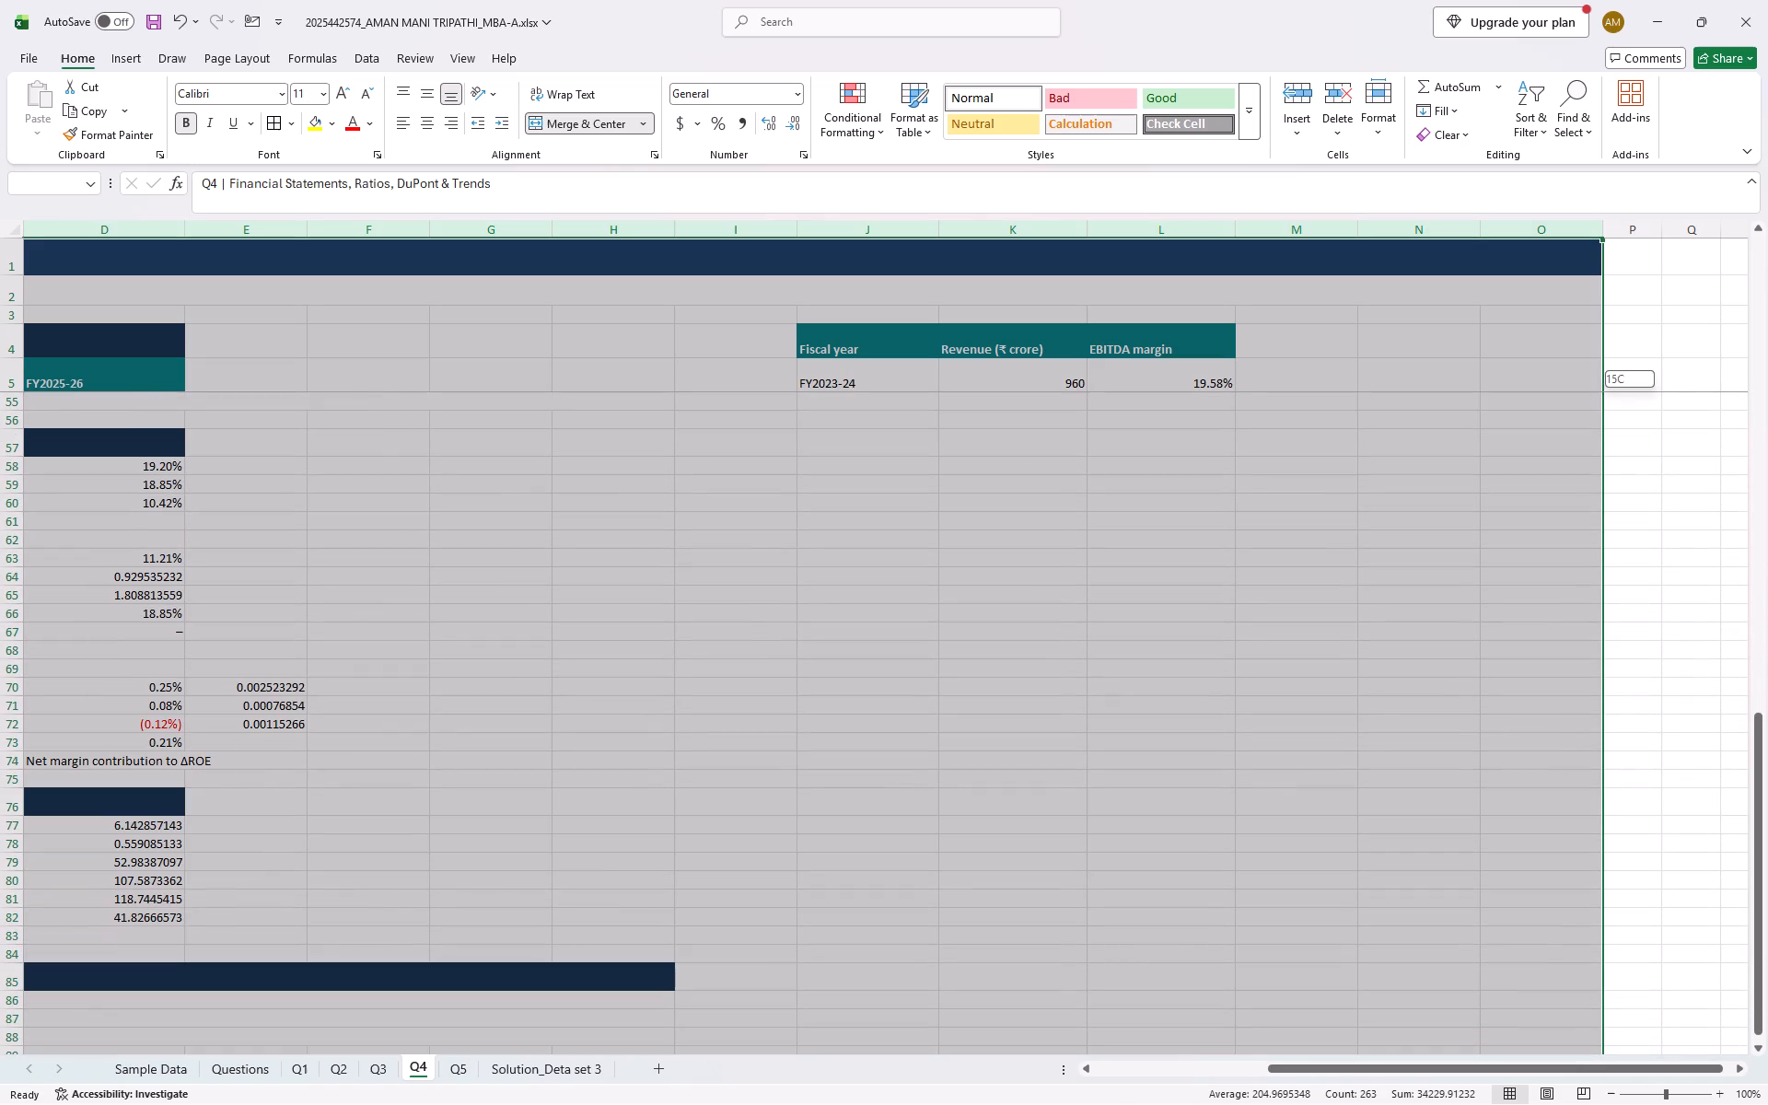
{"action": "key", "text": "ctrl+shift+Down"}
{"action": "key", "text": "ctrl+shift+Down"}
{"action": "key", "text": "ctrl+shift+Up"}
{"action": "key", "text": "ctrl+shift+Up"}
{"action": "key", "text": "ctrl+shift+Up"}
{"action": "key", "text": "ctrl+shift+Down"}
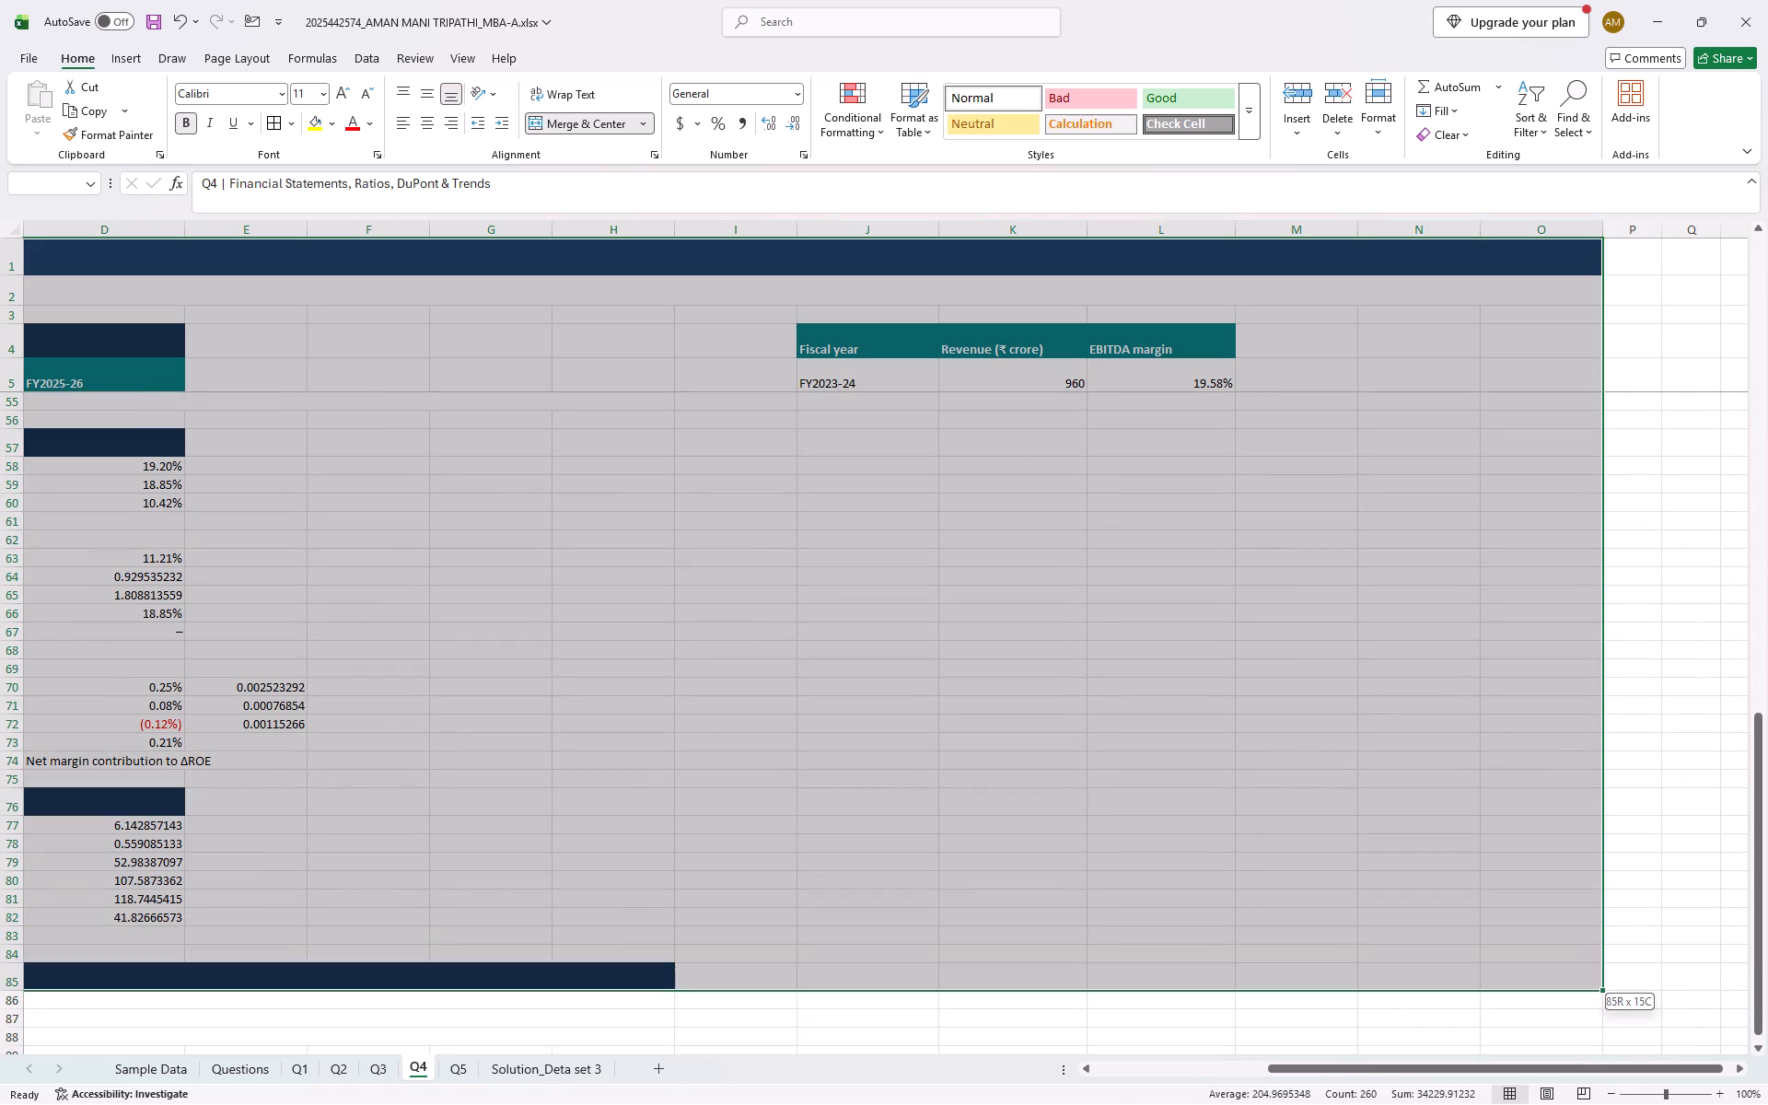
{"action": "type", "text": "hba"}
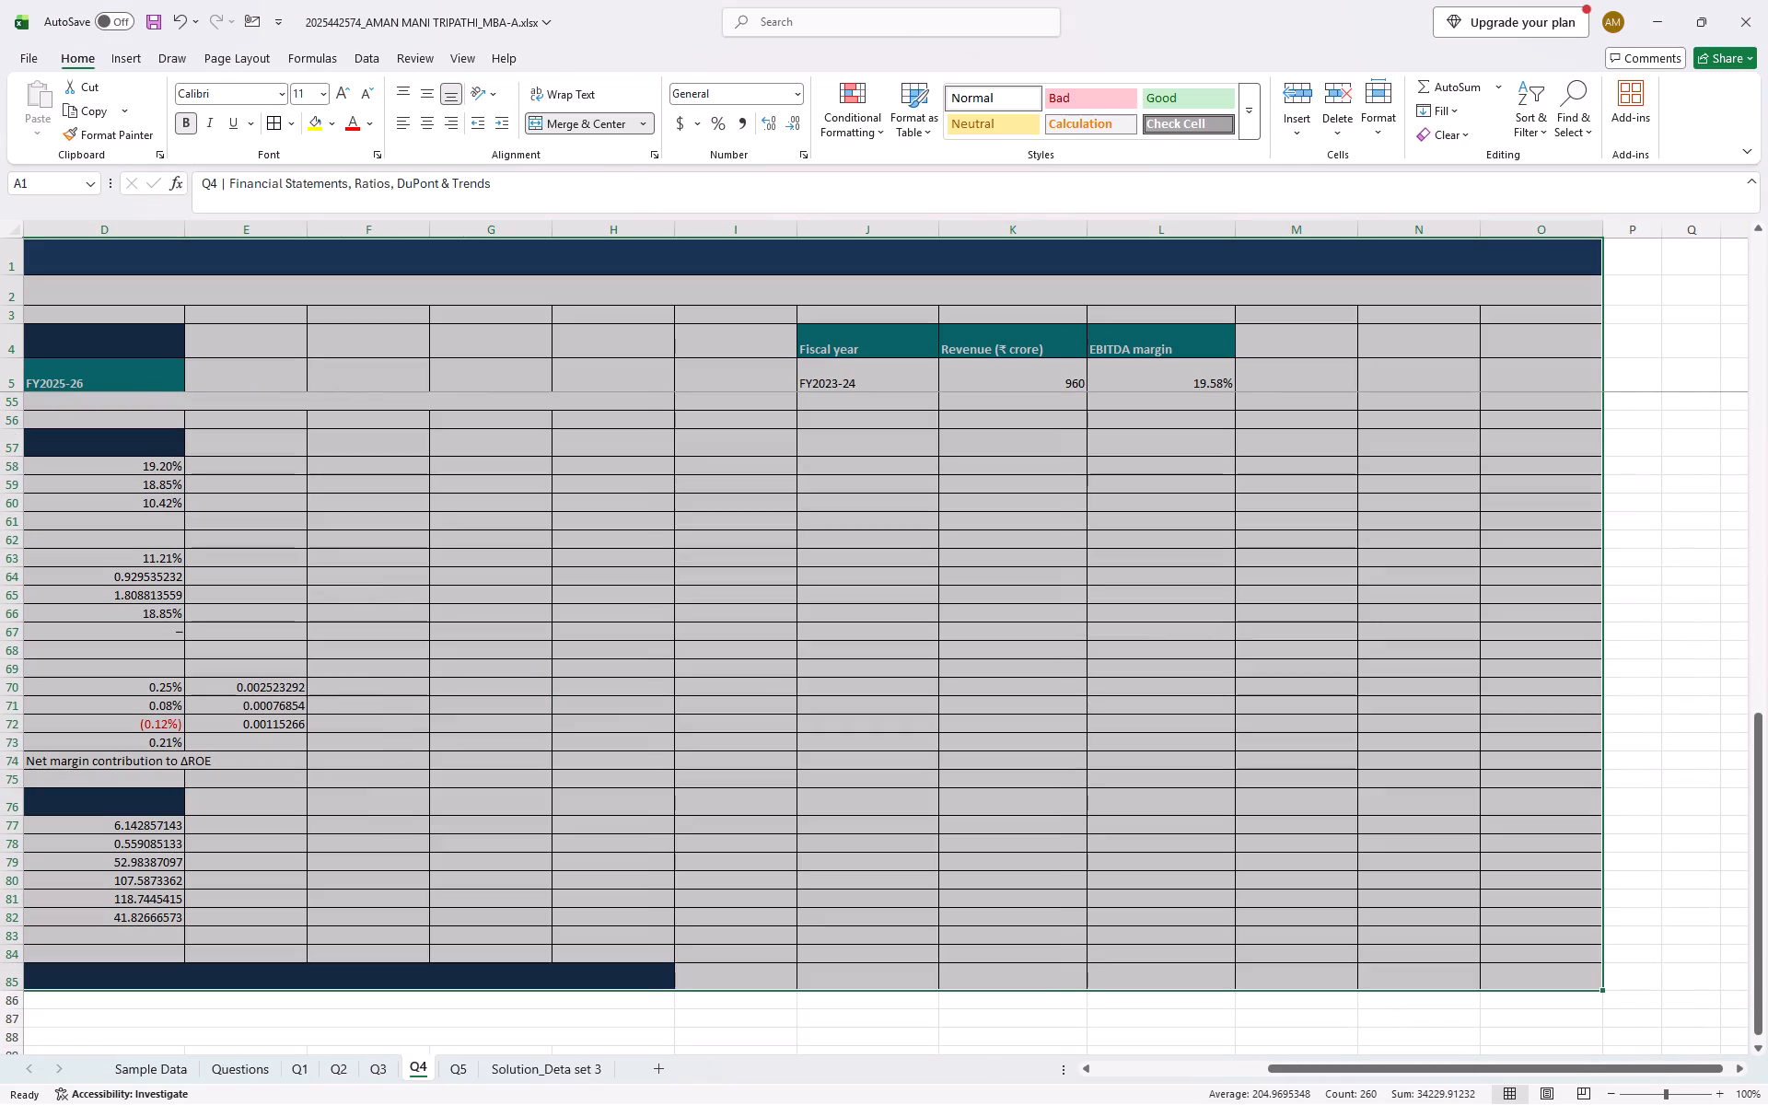
Auto-fit columns A to O on the Q4 sheet to the contents of the bordered range, and clear the selection.
{"action": "type", "text": "oca"}
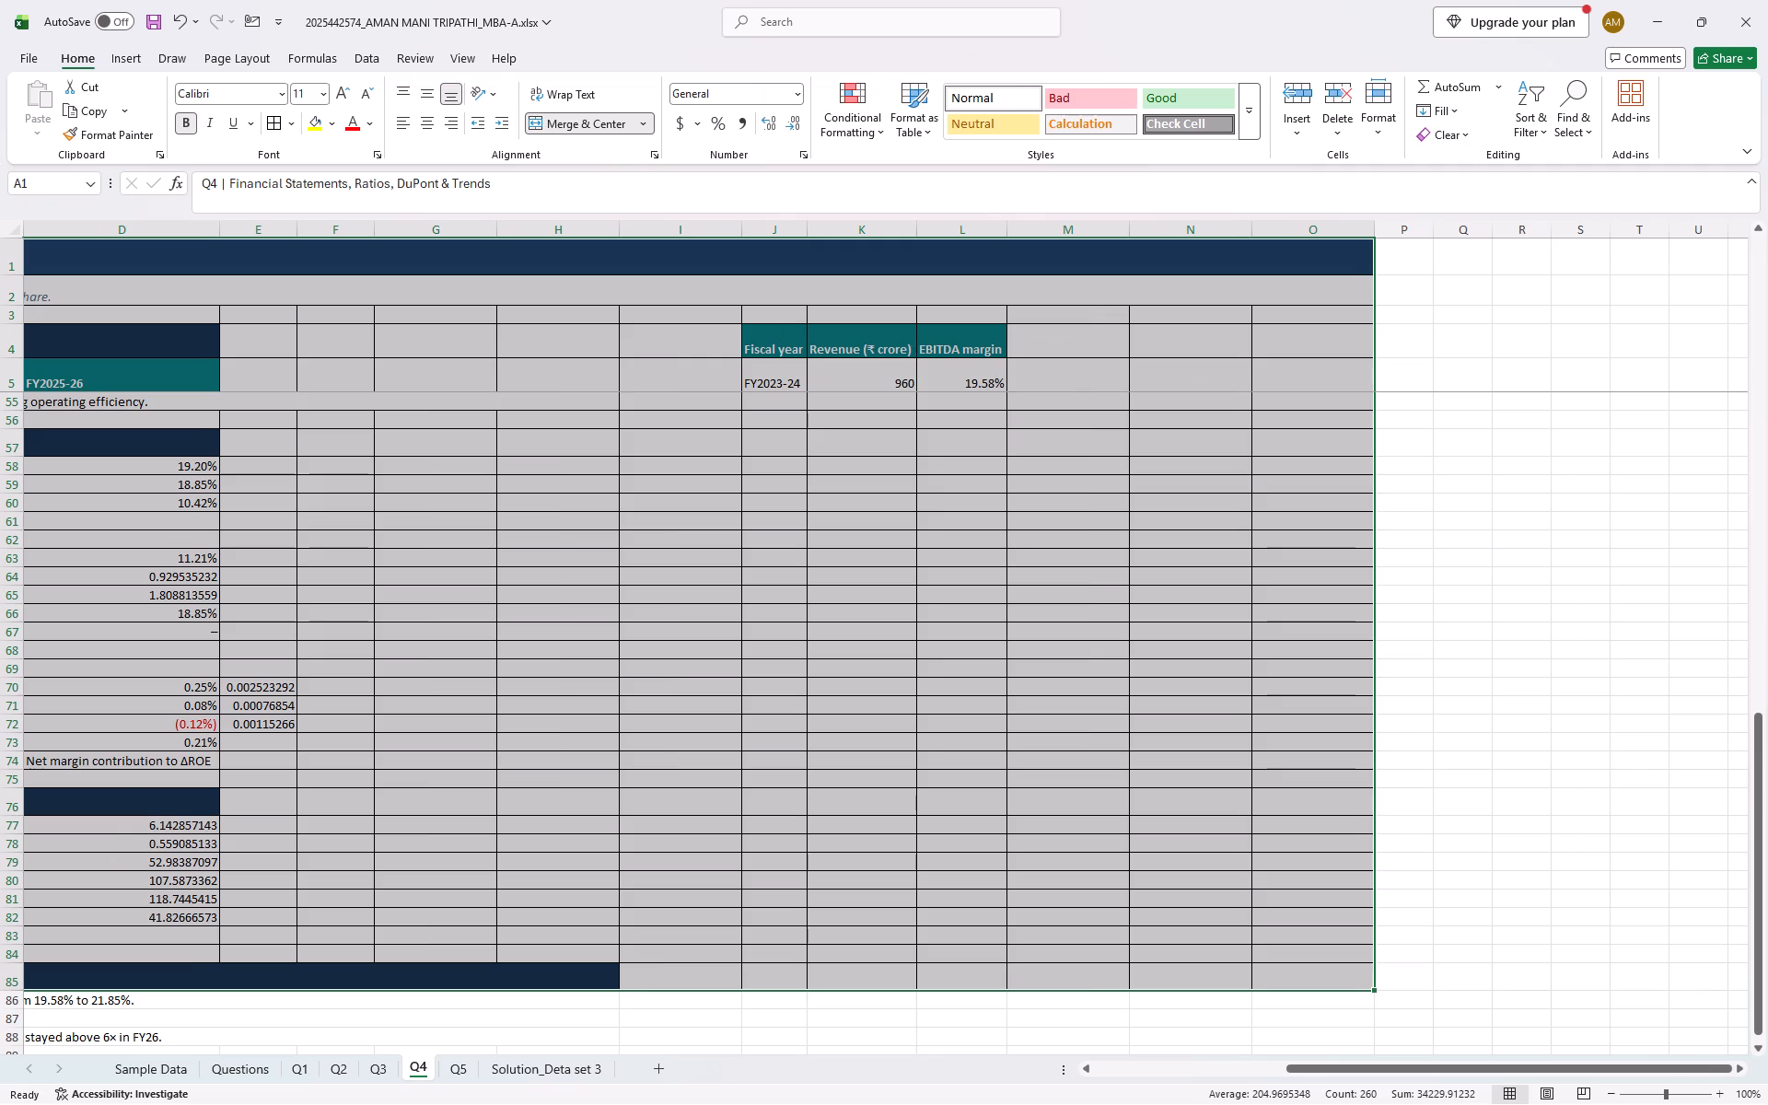
{"action": "left_click", "coordinate": [567, 699]}
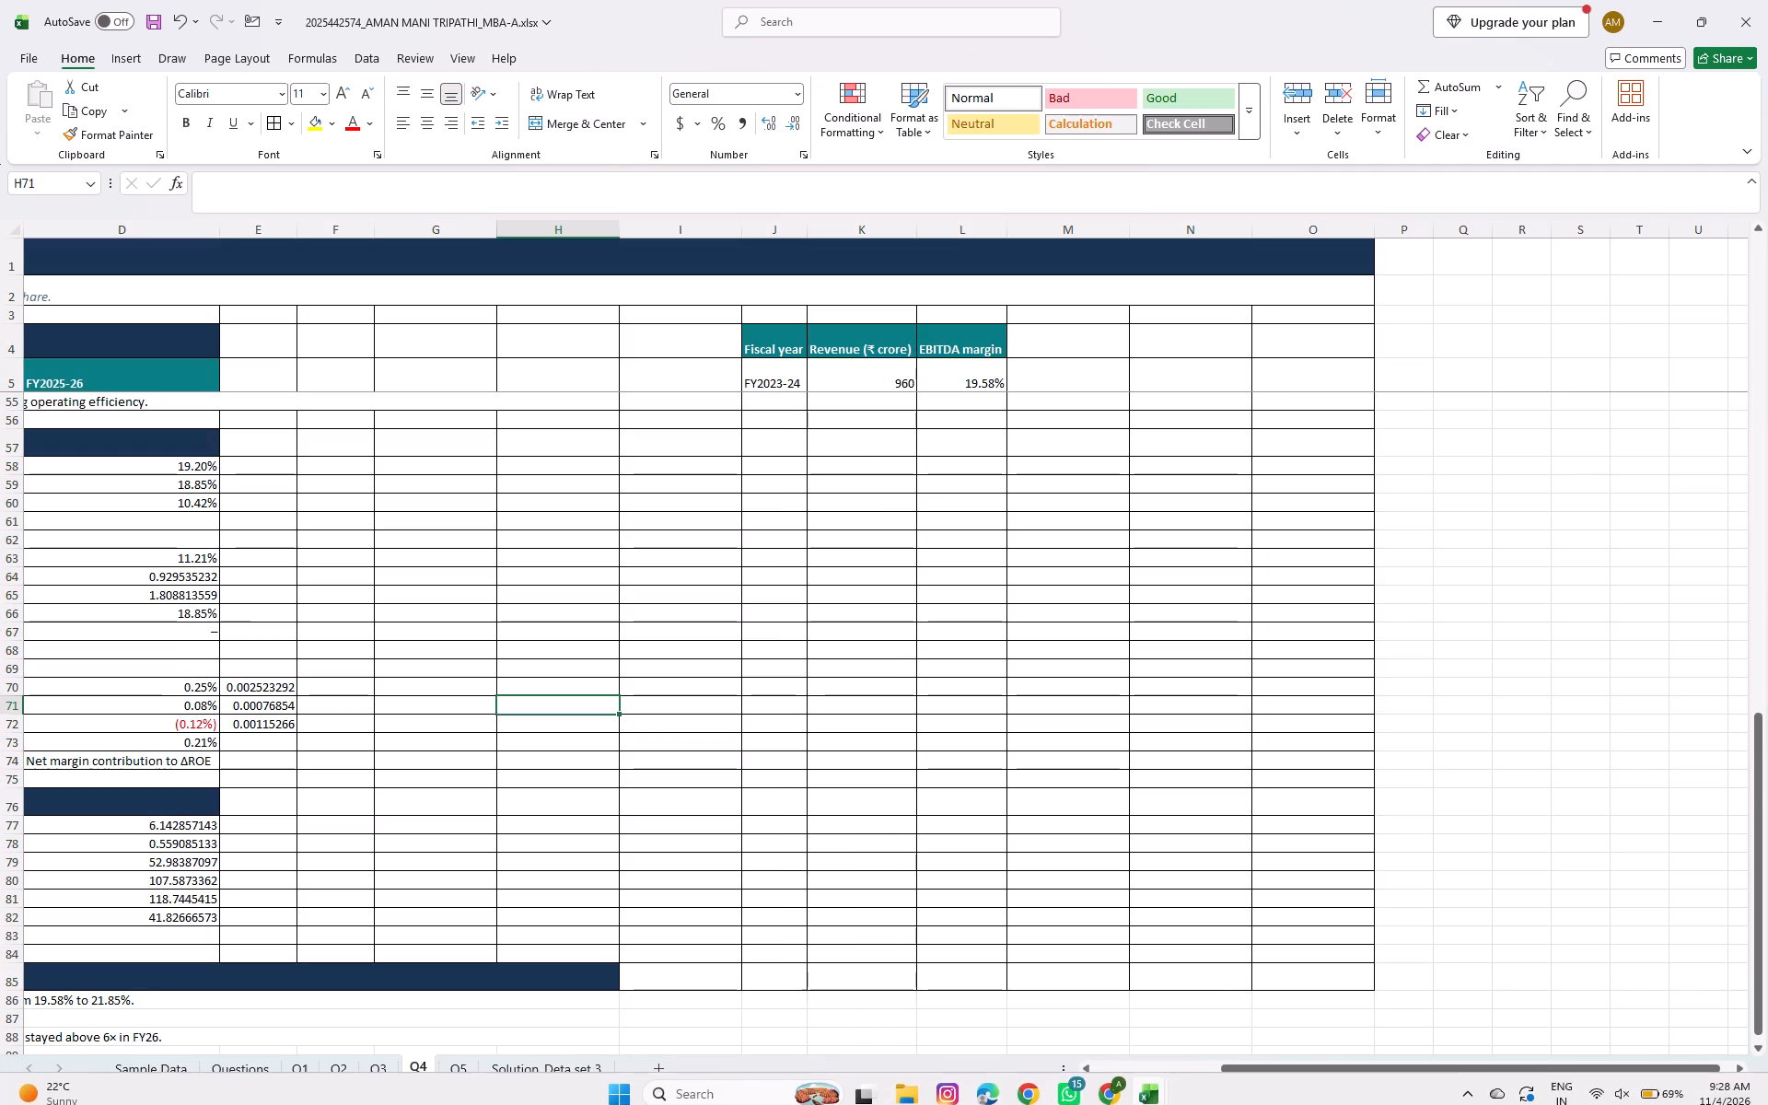
Apply all borders to every cell of the Q5 sheet.
{"action": "left_click", "coordinate": [457, 1065]}
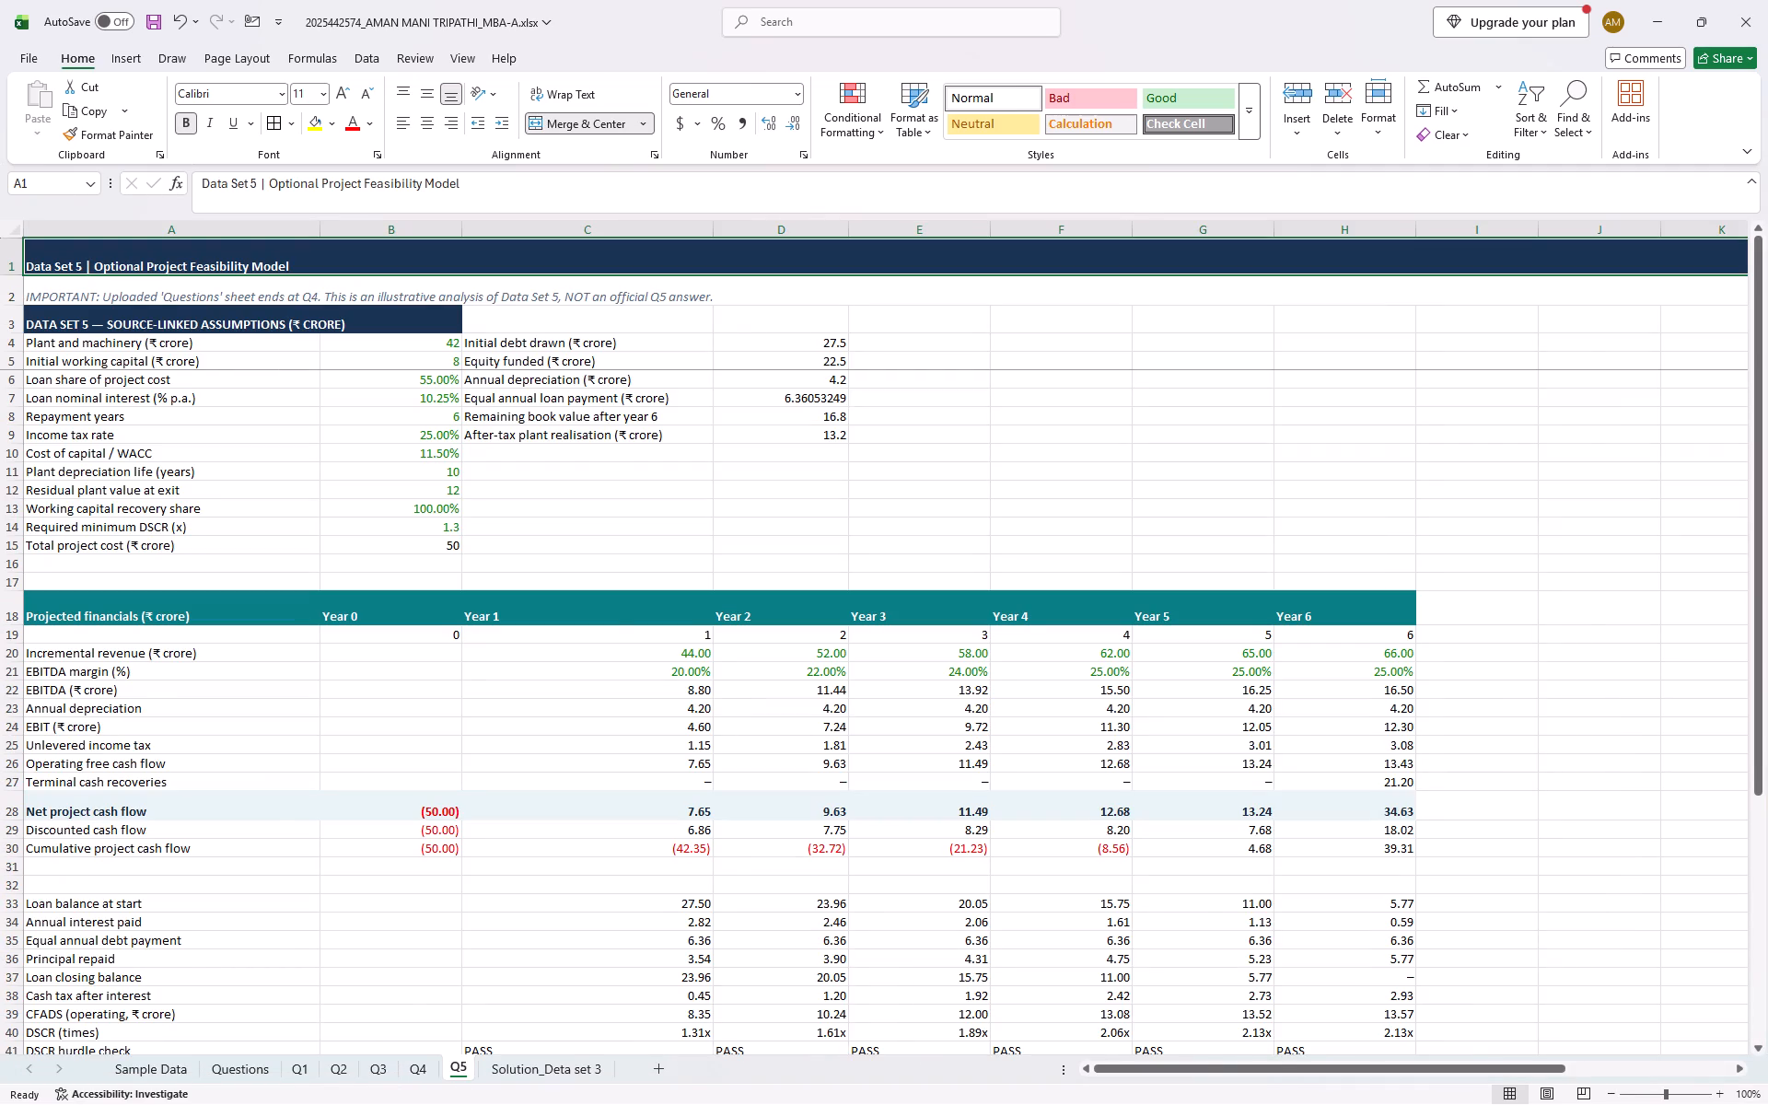
{"action": "key", "text": "ctrl+a"}
{"action": "key", "text": "ctrl+a"}
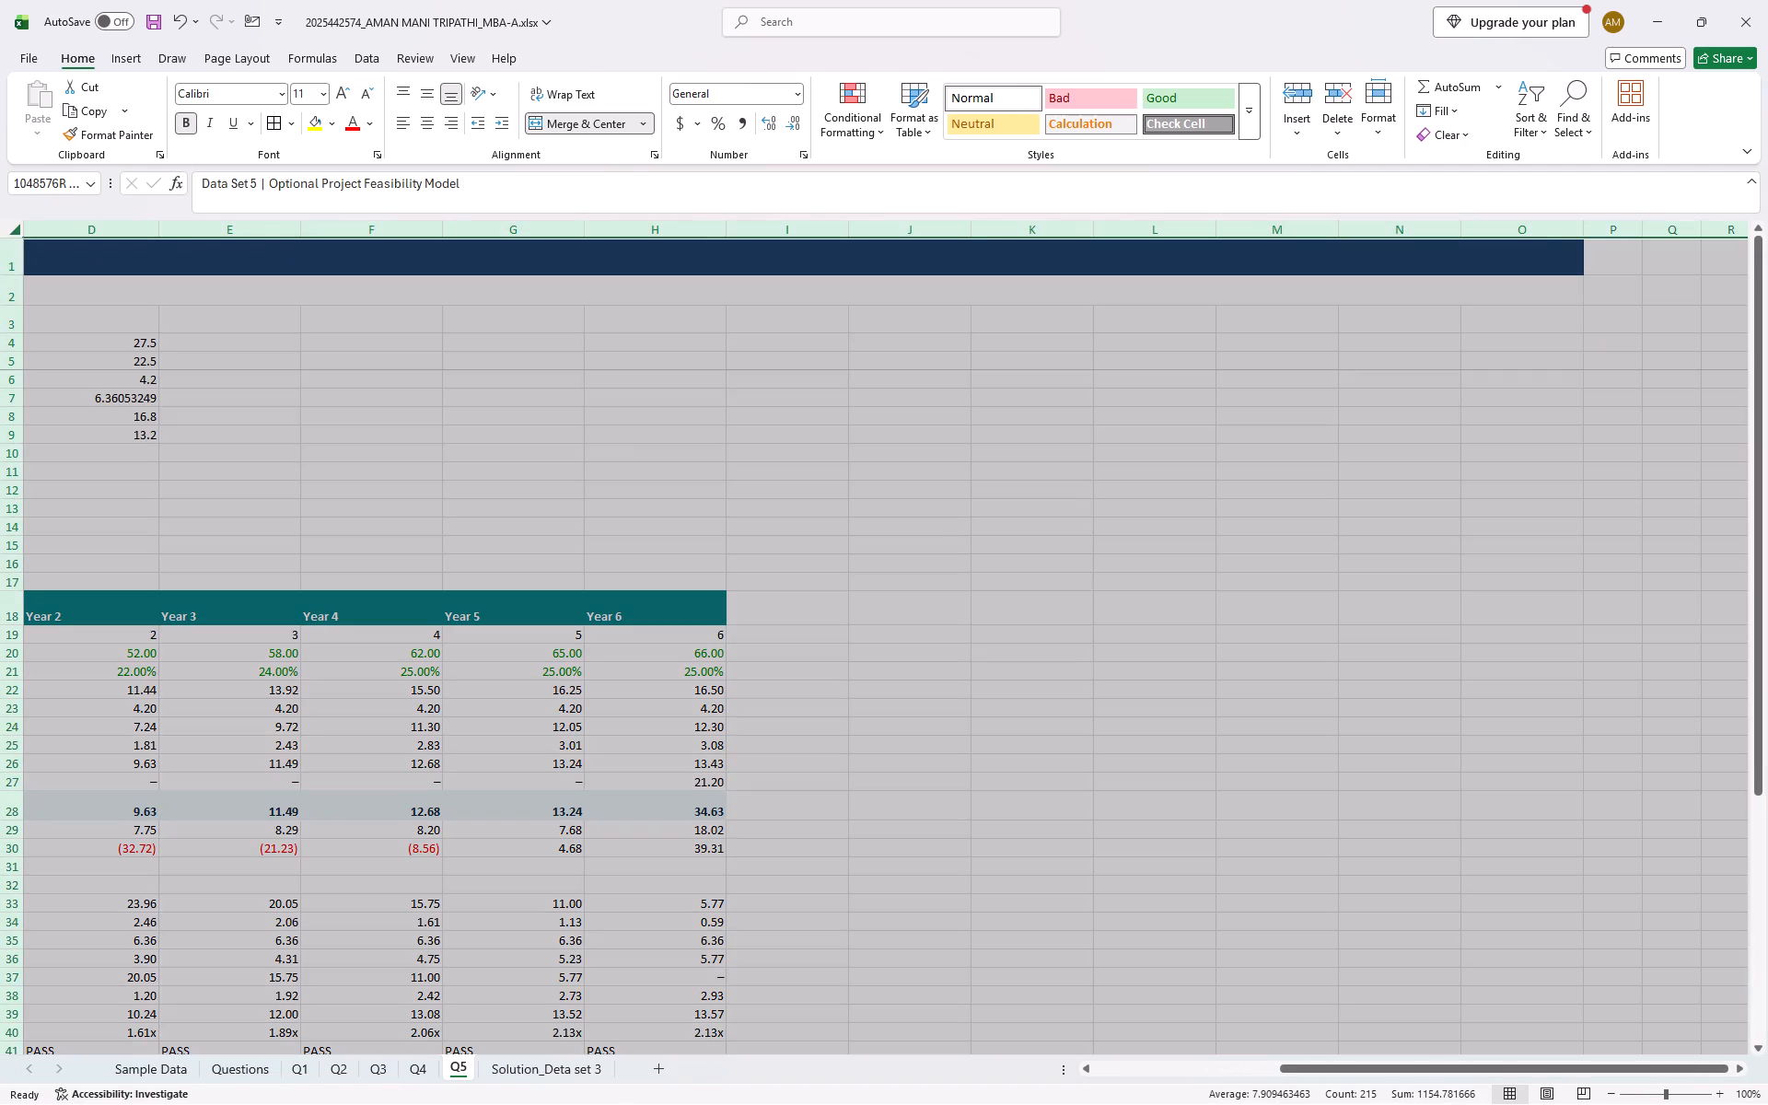
{"action": "type", "text": "hba"}
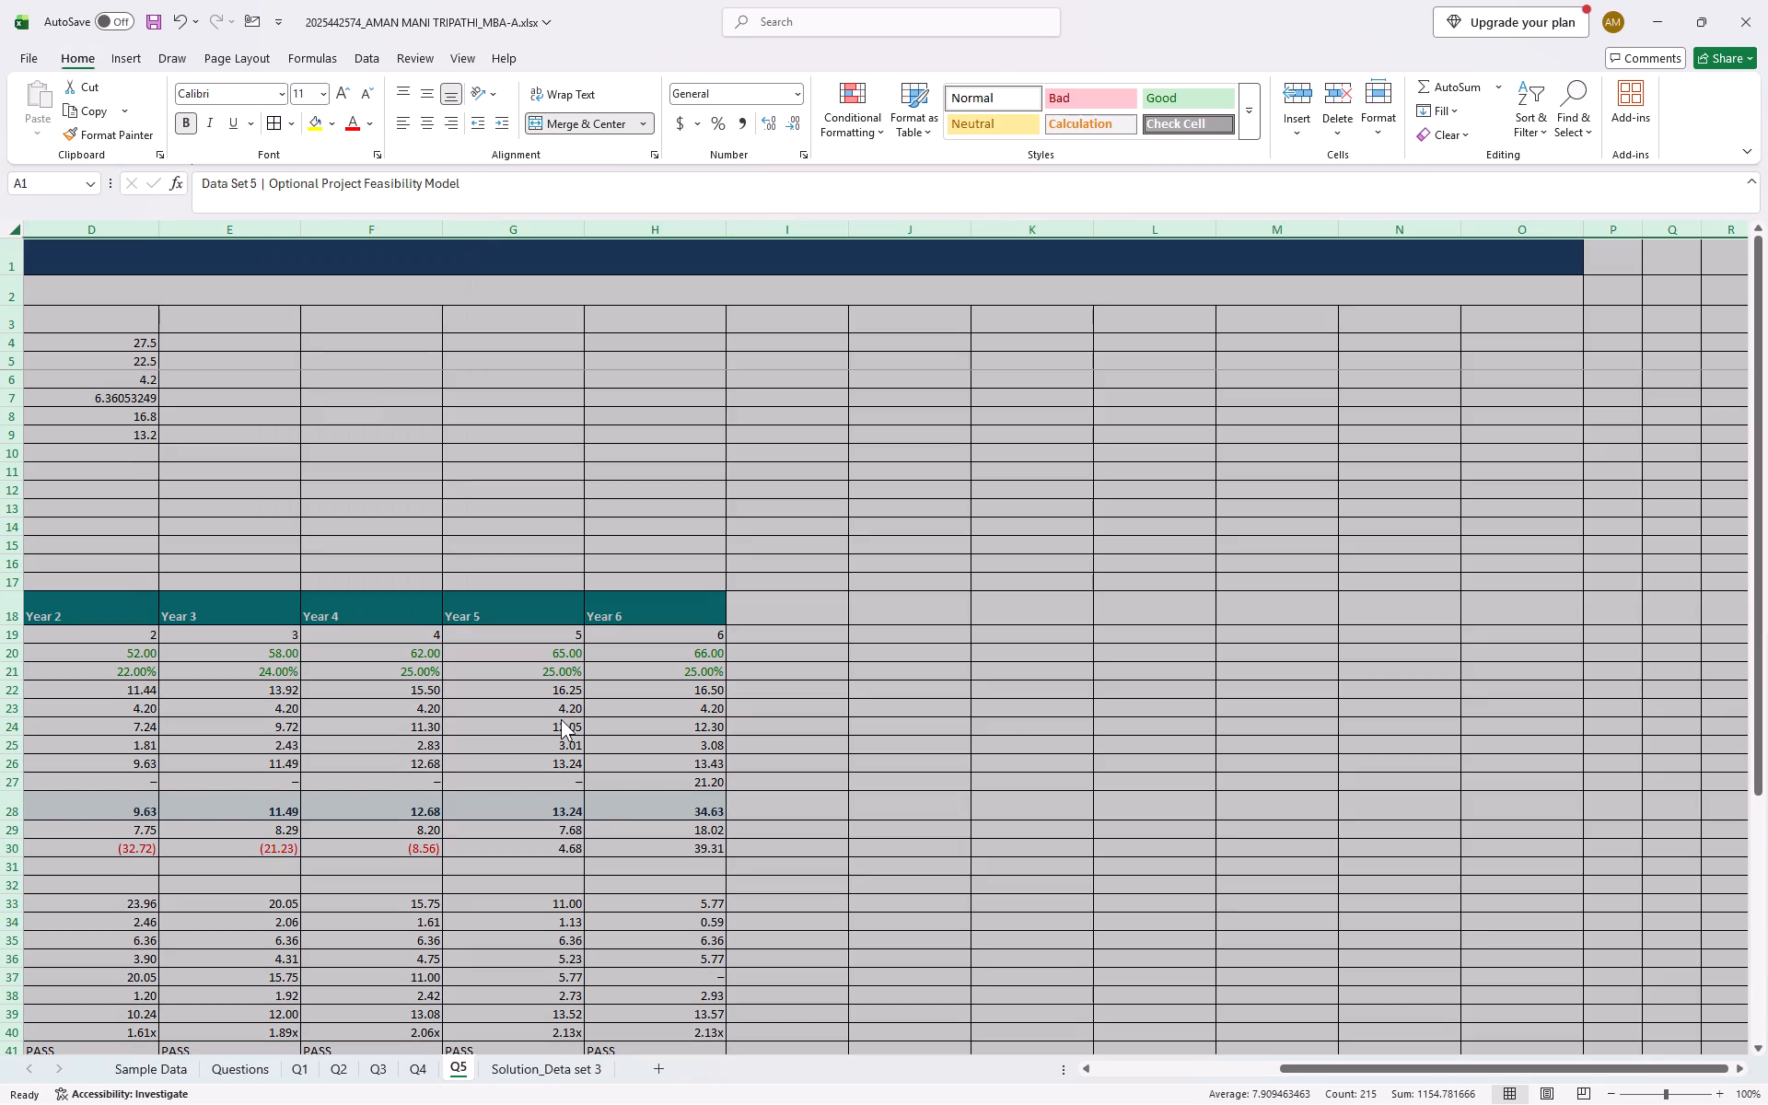
Auto-fit the width of all columns on the Q5 sheet to their contents, and clear the selection.
{"action": "type", "text": "oca"}
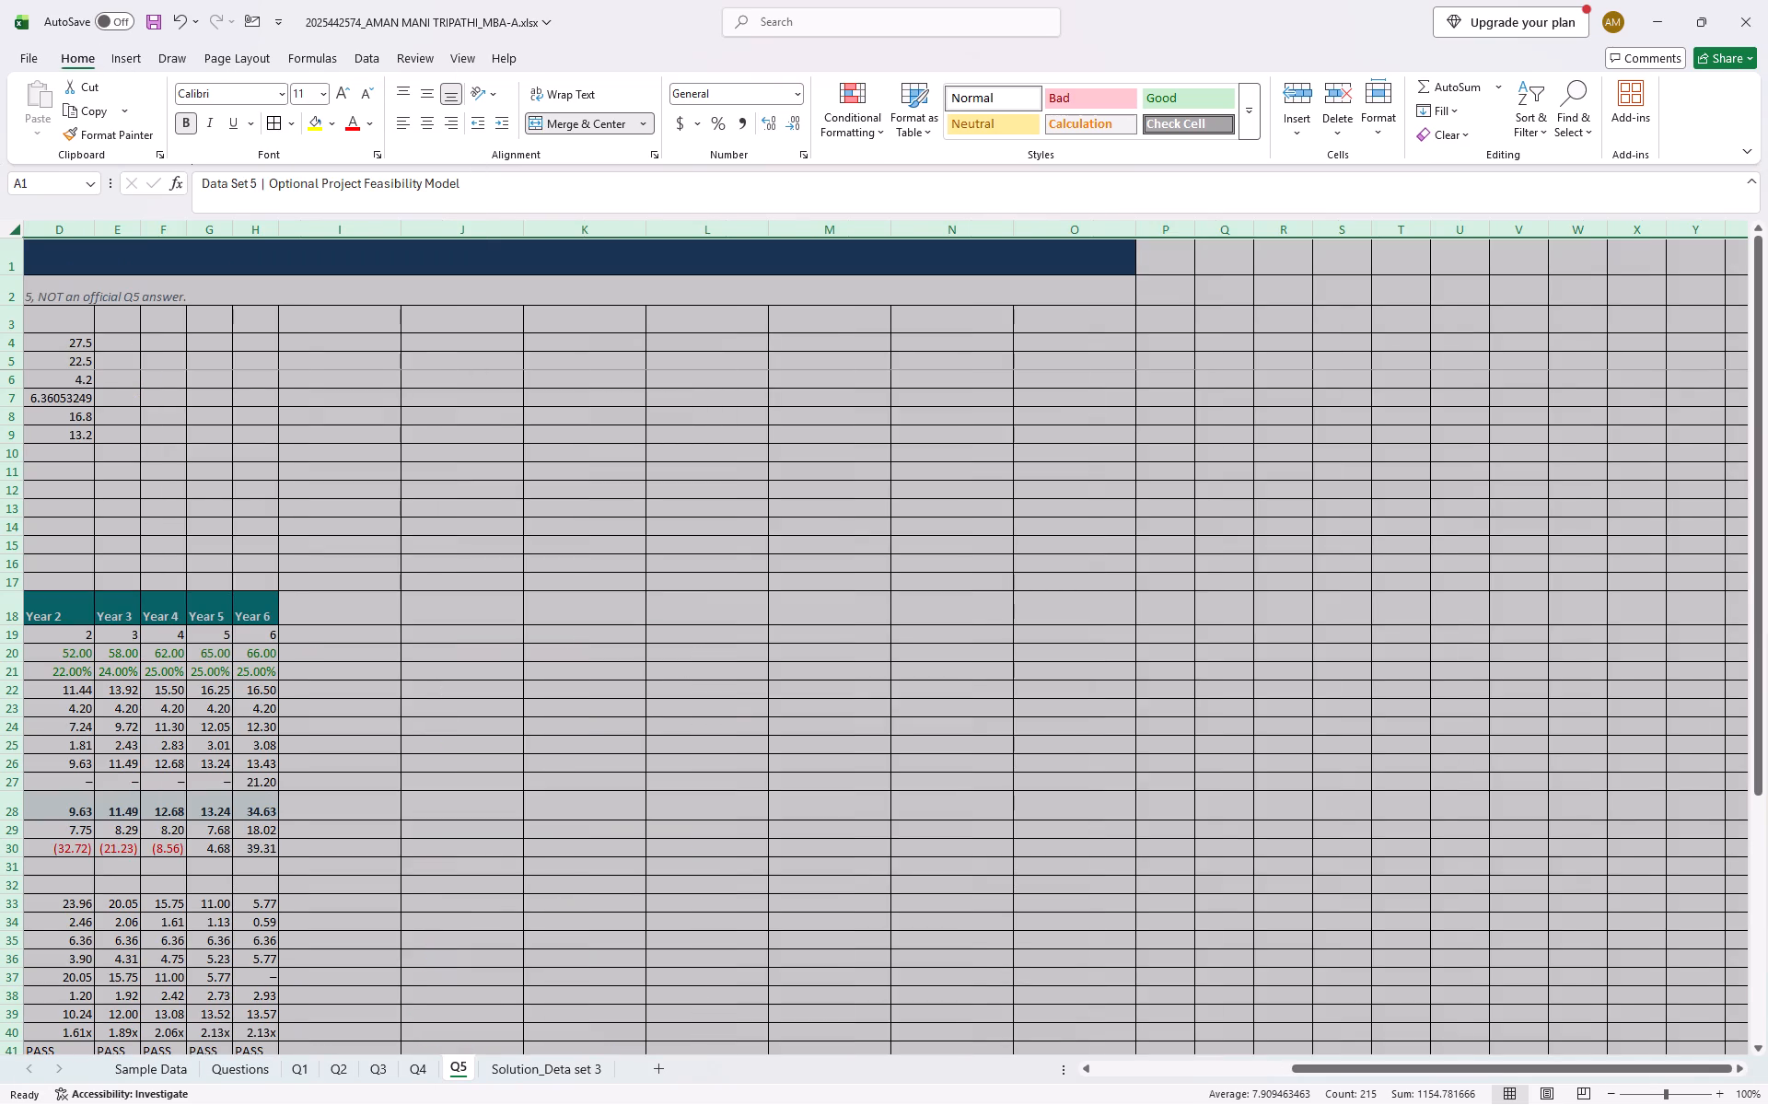
{"action": "left_click", "coordinate": [561, 719]}
Examine the Q5 sheet's fitted columns and how far its borders extend beyond the feasibility model's data.
{"action": "scroll", "coordinate": [561, 719], "scroll_direction": "right", "scroll_amount": 6}
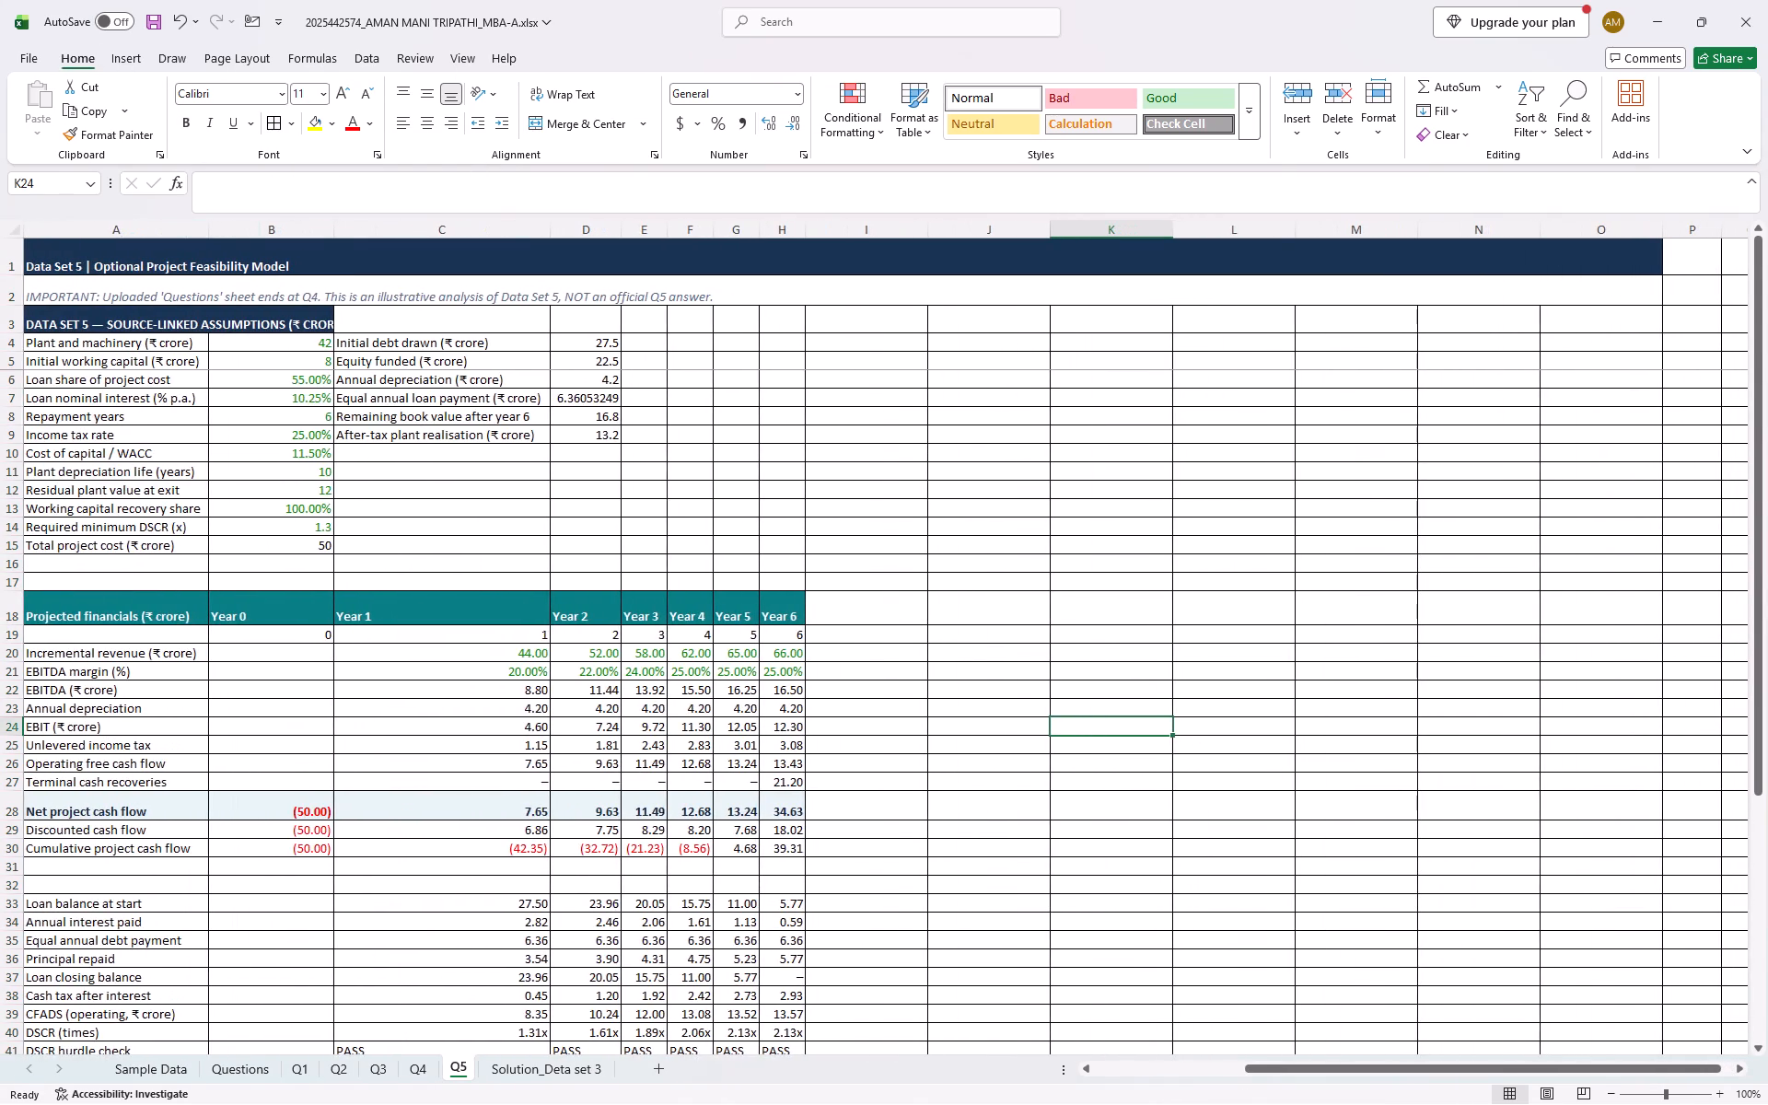
{"action": "scroll", "coordinate": [561, 719], "scroll_direction": "down", "scroll_amount": 10}
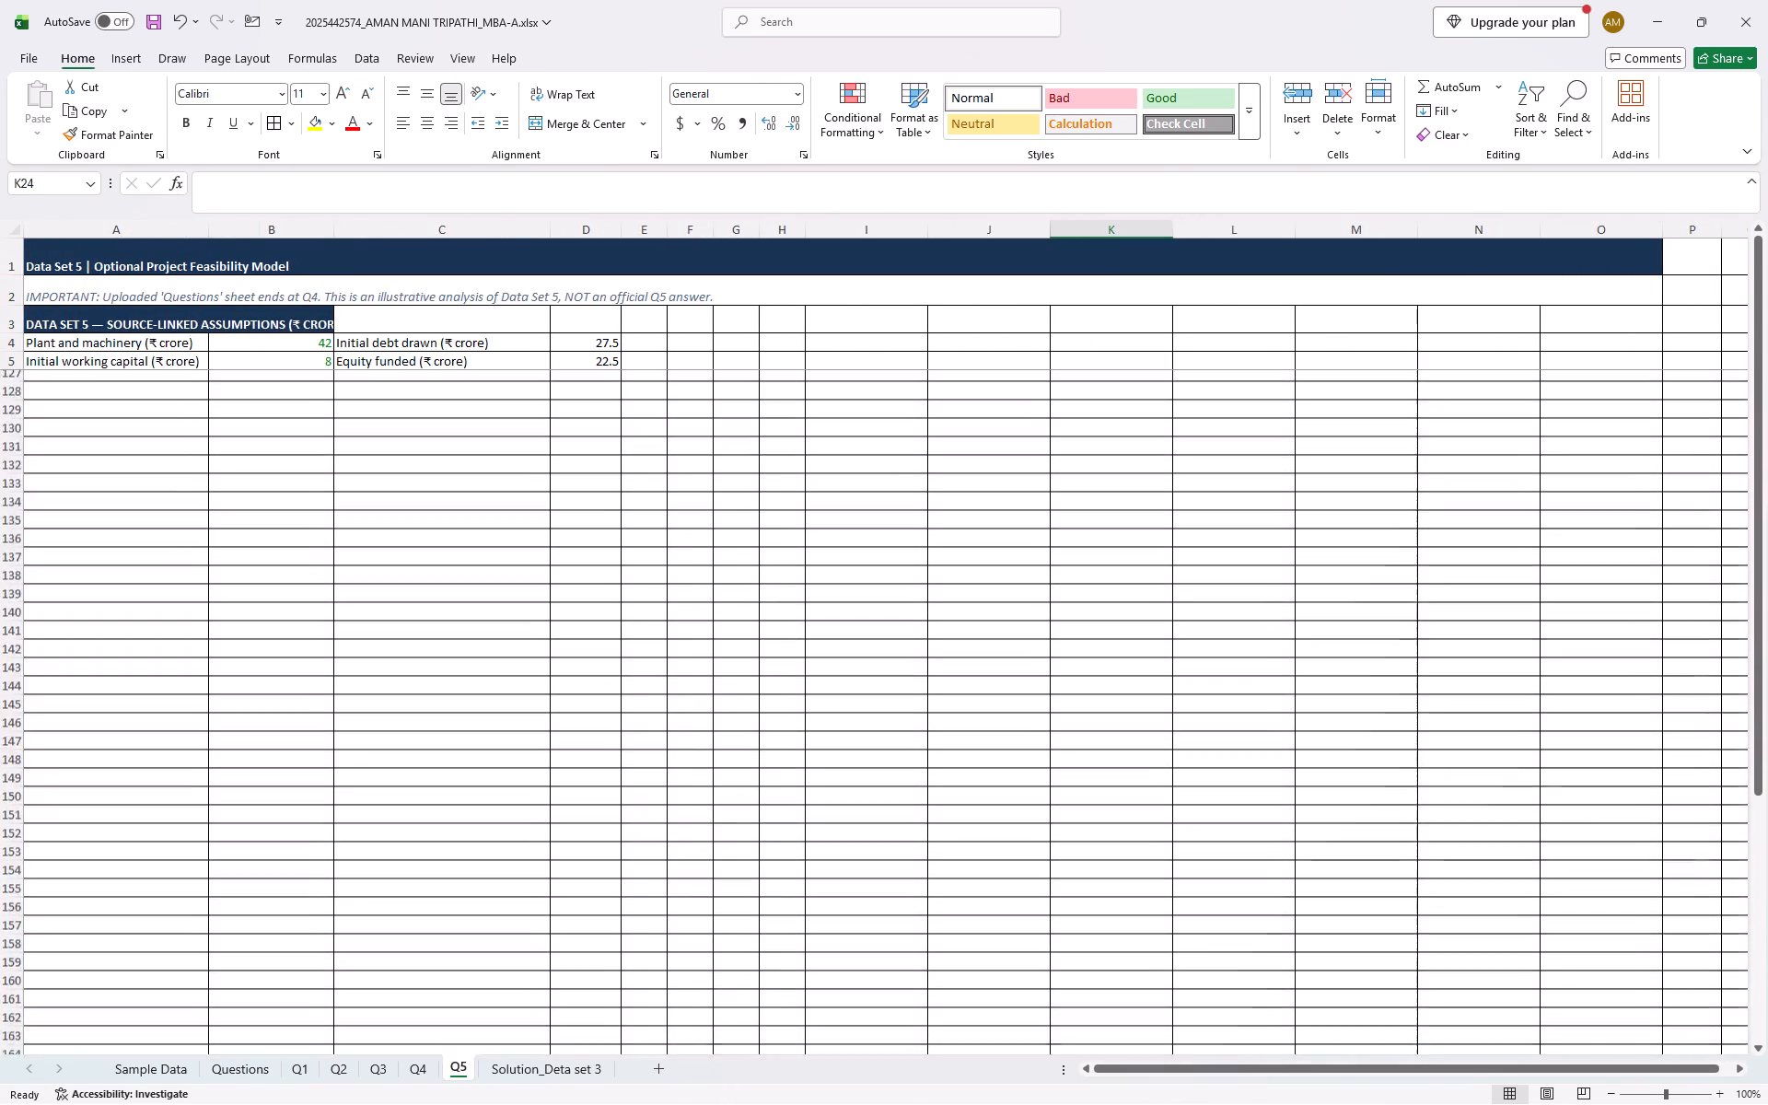
{"action": "scroll", "coordinate": [561, 719], "scroll_direction": "down", "scroll_amount": 2}
{"action": "scroll", "coordinate": [561, 719], "scroll_direction": "up", "scroll_amount": 13}
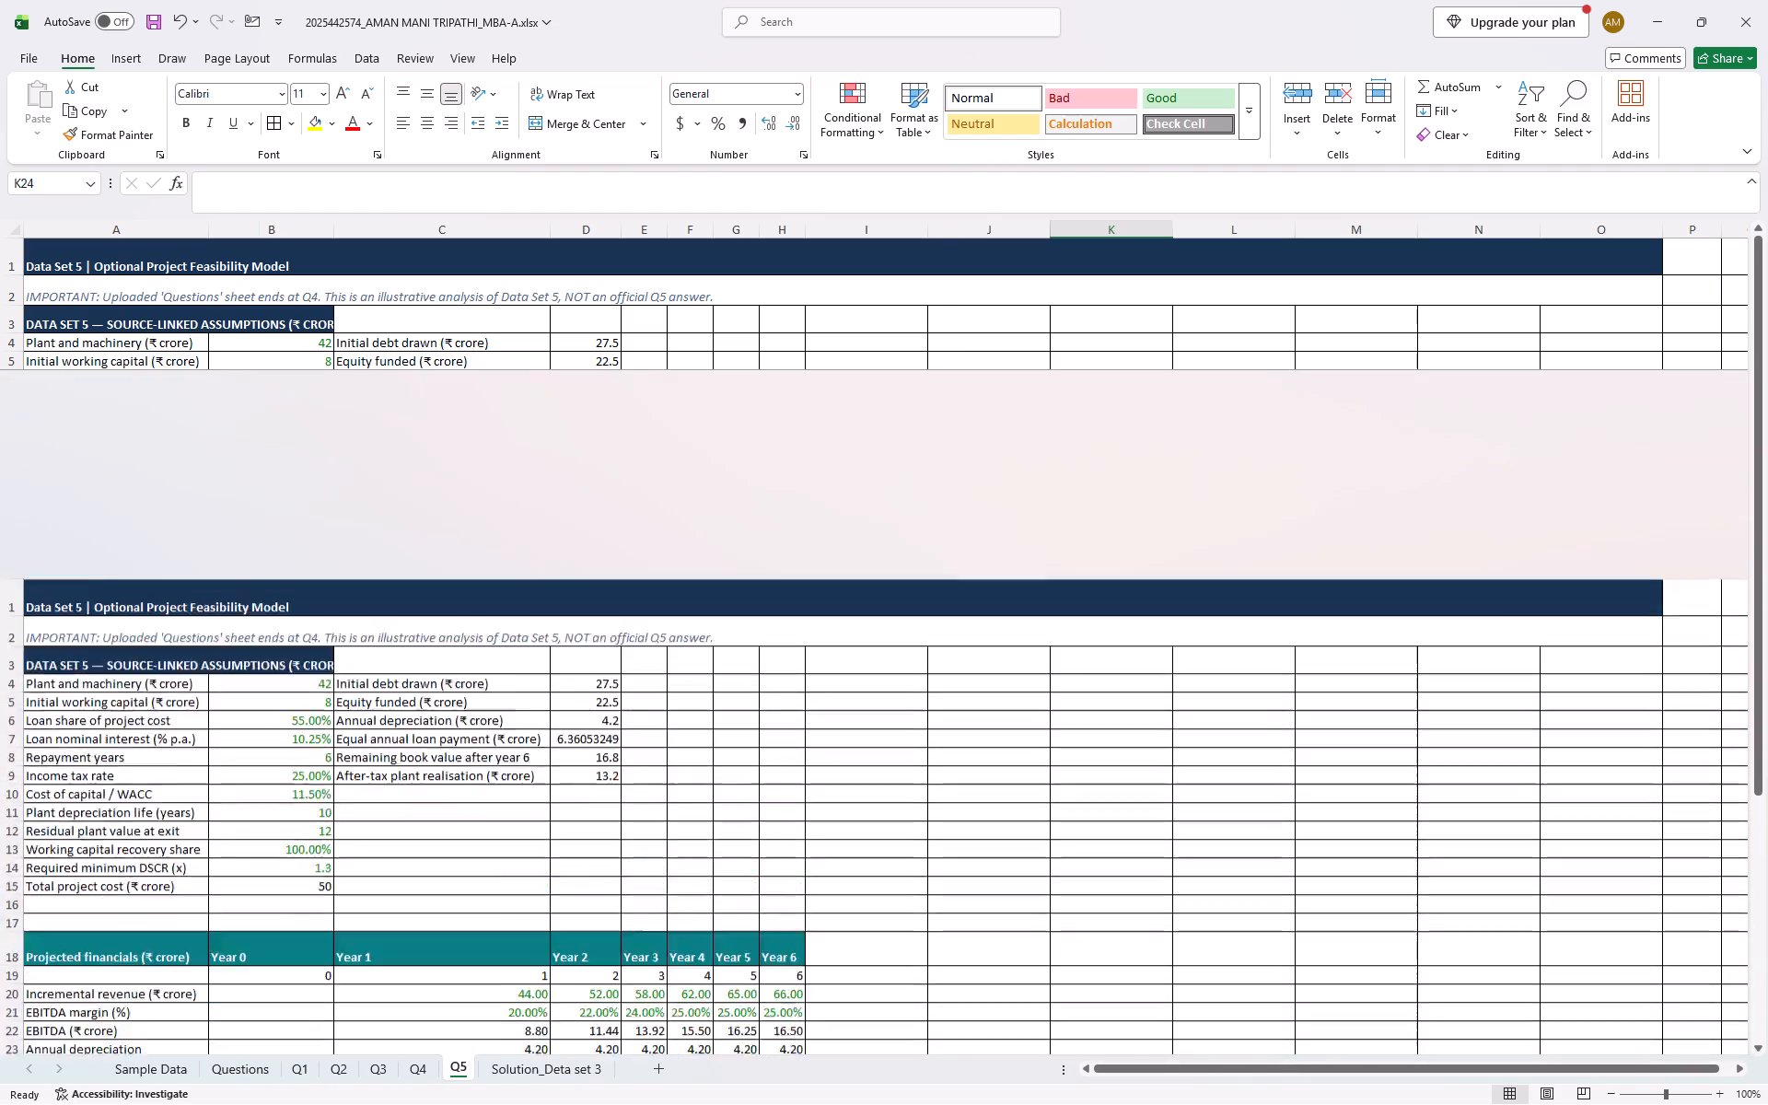
{"action": "scroll", "coordinate": [561, 719], "scroll_direction": "down", "scroll_amount": 5}
{"action": "scroll", "coordinate": [561, 719], "scroll_direction": "up", "scroll_amount": 2}
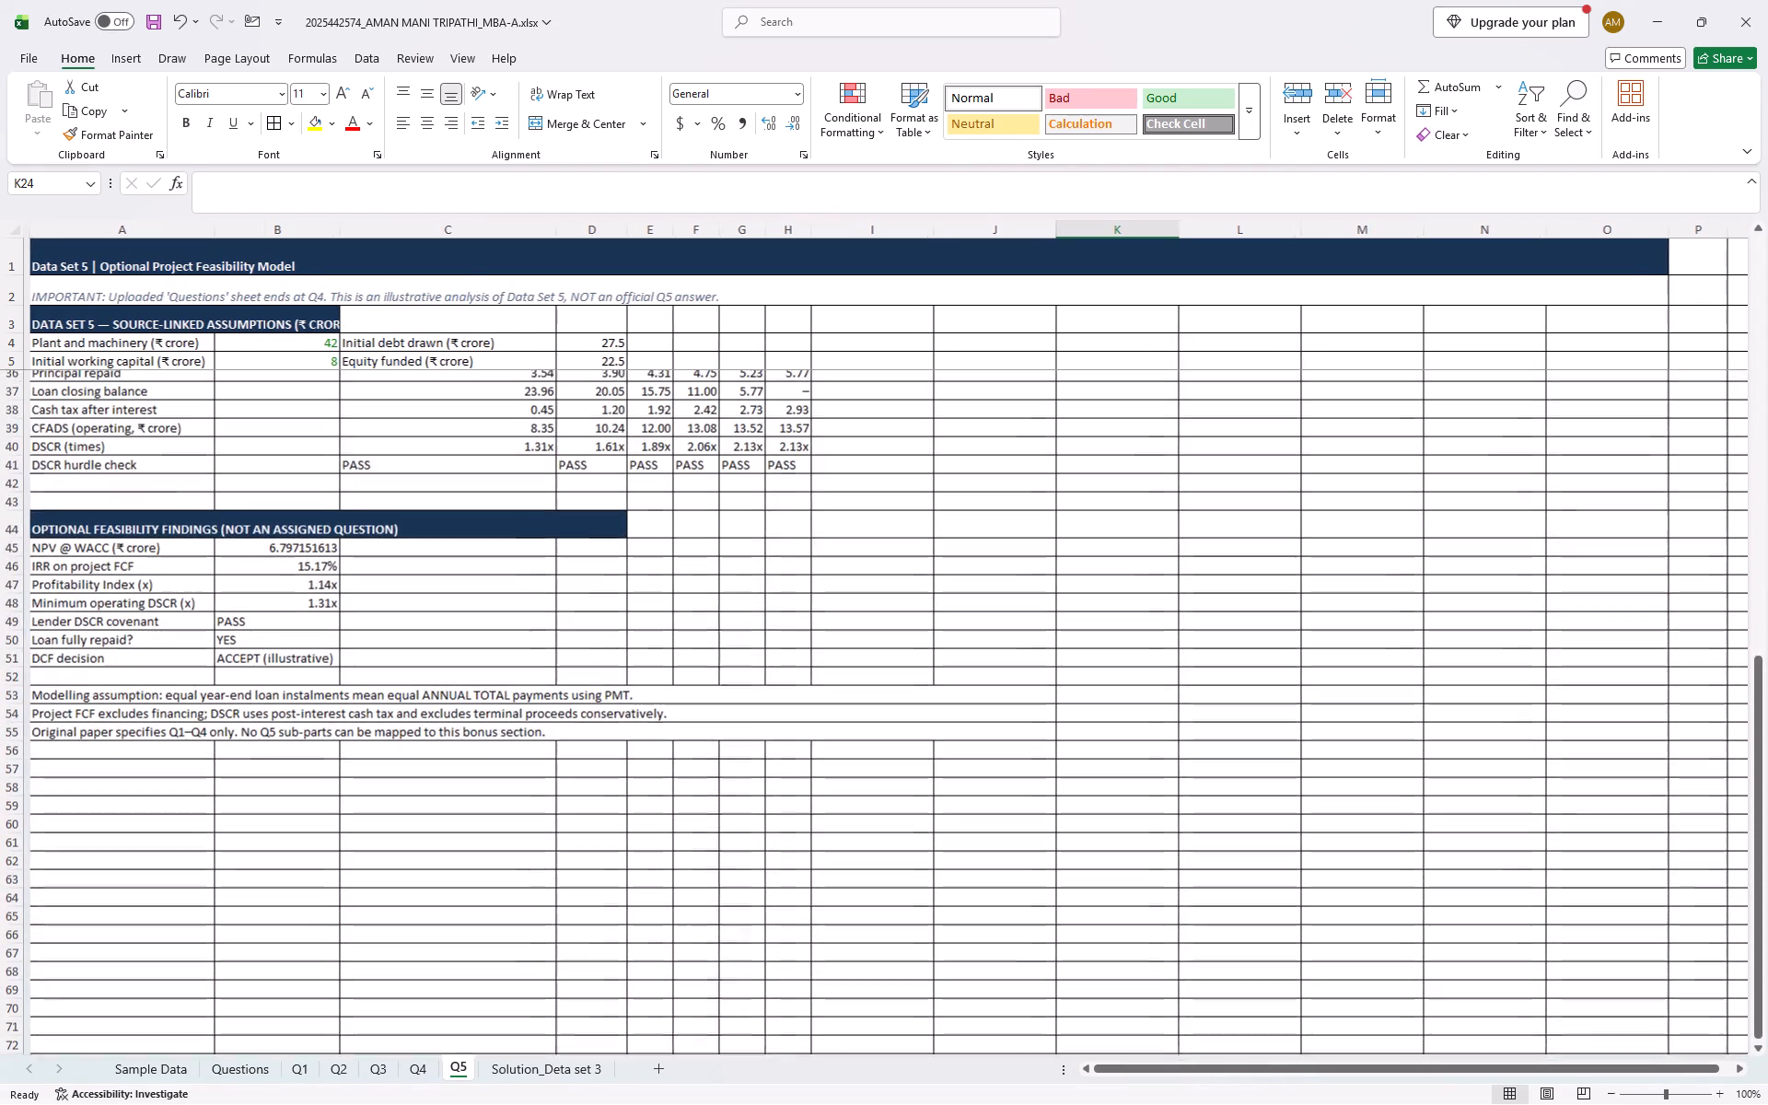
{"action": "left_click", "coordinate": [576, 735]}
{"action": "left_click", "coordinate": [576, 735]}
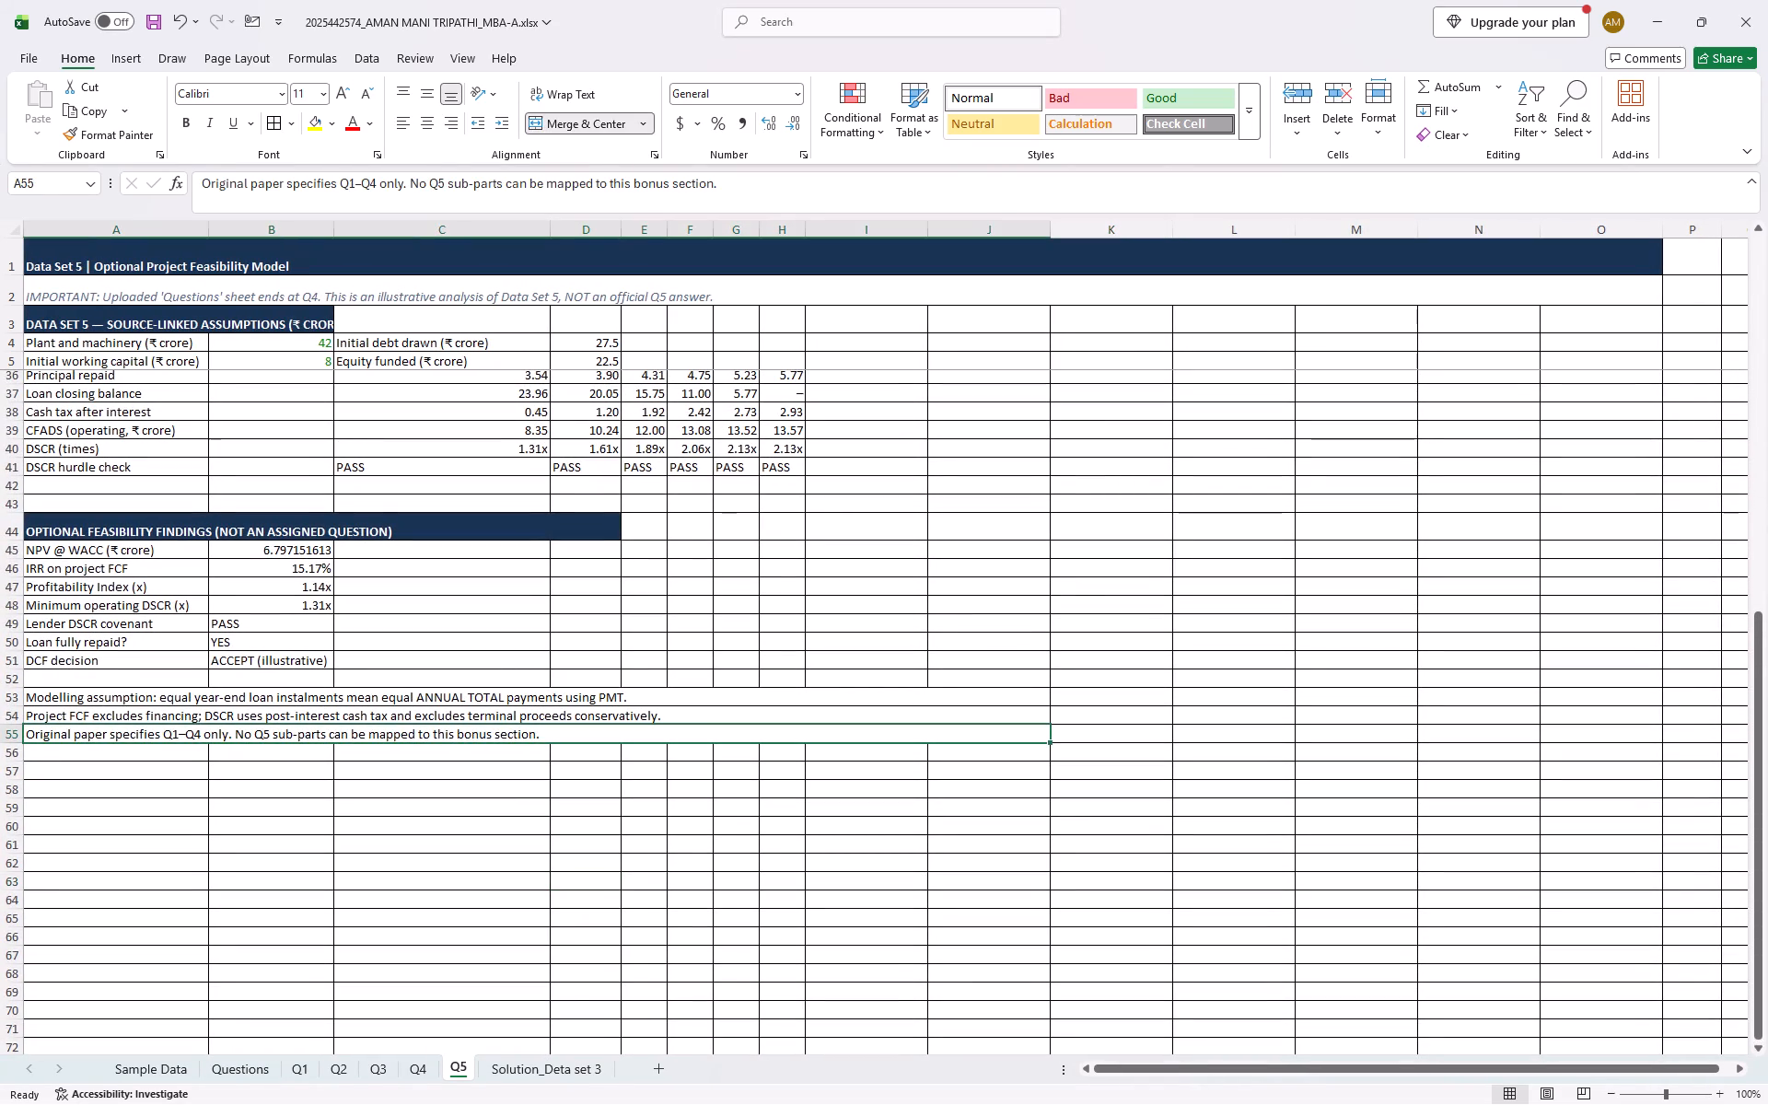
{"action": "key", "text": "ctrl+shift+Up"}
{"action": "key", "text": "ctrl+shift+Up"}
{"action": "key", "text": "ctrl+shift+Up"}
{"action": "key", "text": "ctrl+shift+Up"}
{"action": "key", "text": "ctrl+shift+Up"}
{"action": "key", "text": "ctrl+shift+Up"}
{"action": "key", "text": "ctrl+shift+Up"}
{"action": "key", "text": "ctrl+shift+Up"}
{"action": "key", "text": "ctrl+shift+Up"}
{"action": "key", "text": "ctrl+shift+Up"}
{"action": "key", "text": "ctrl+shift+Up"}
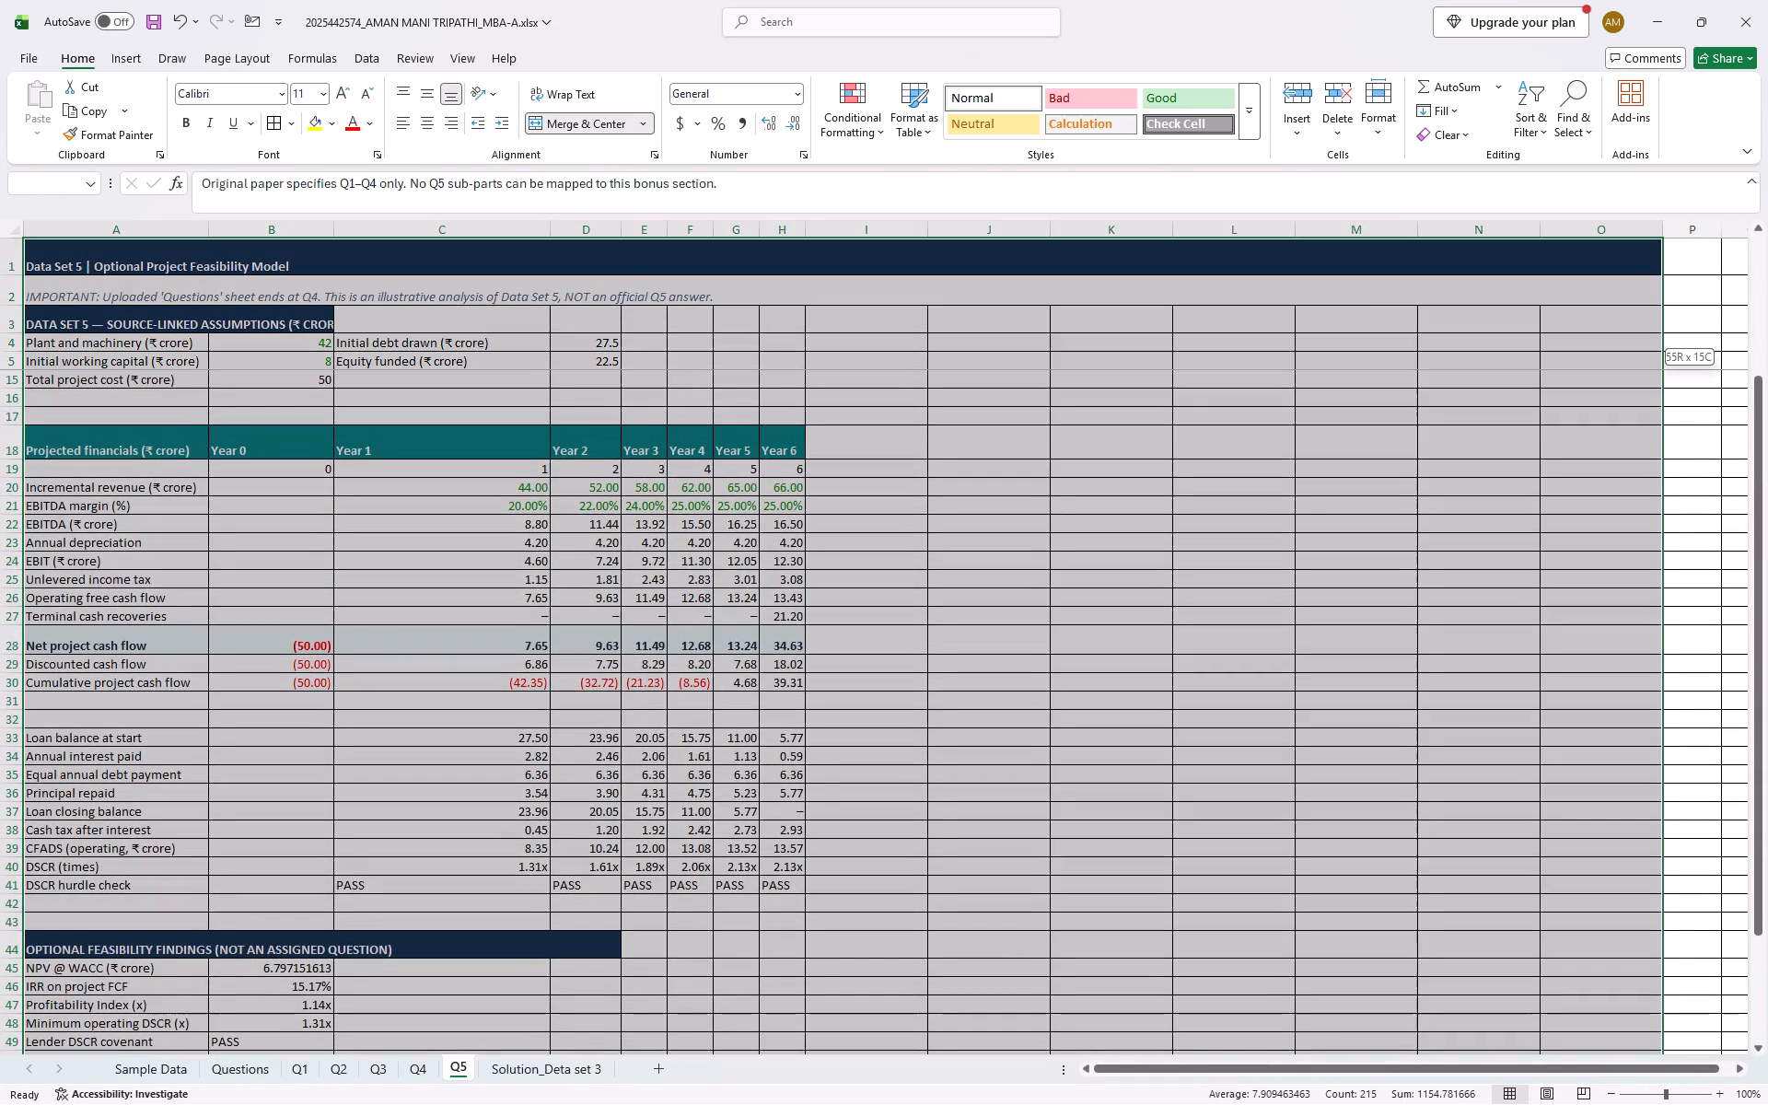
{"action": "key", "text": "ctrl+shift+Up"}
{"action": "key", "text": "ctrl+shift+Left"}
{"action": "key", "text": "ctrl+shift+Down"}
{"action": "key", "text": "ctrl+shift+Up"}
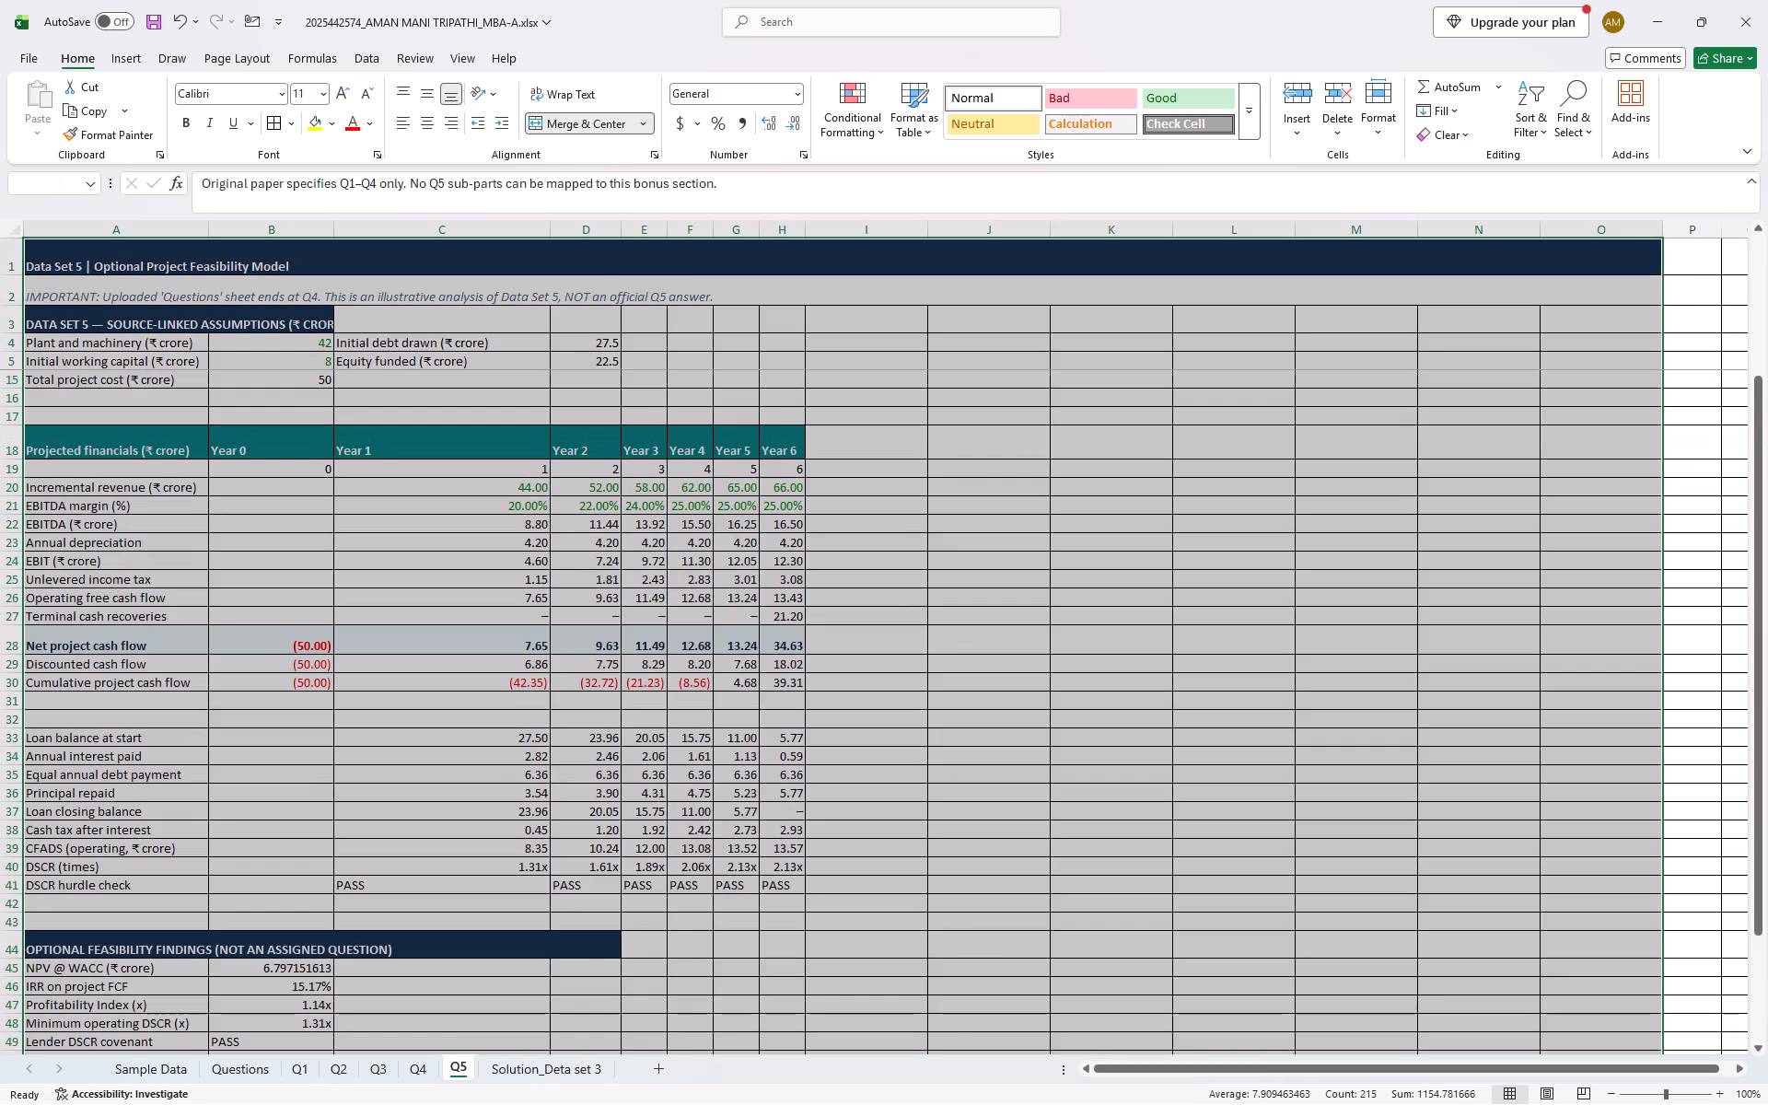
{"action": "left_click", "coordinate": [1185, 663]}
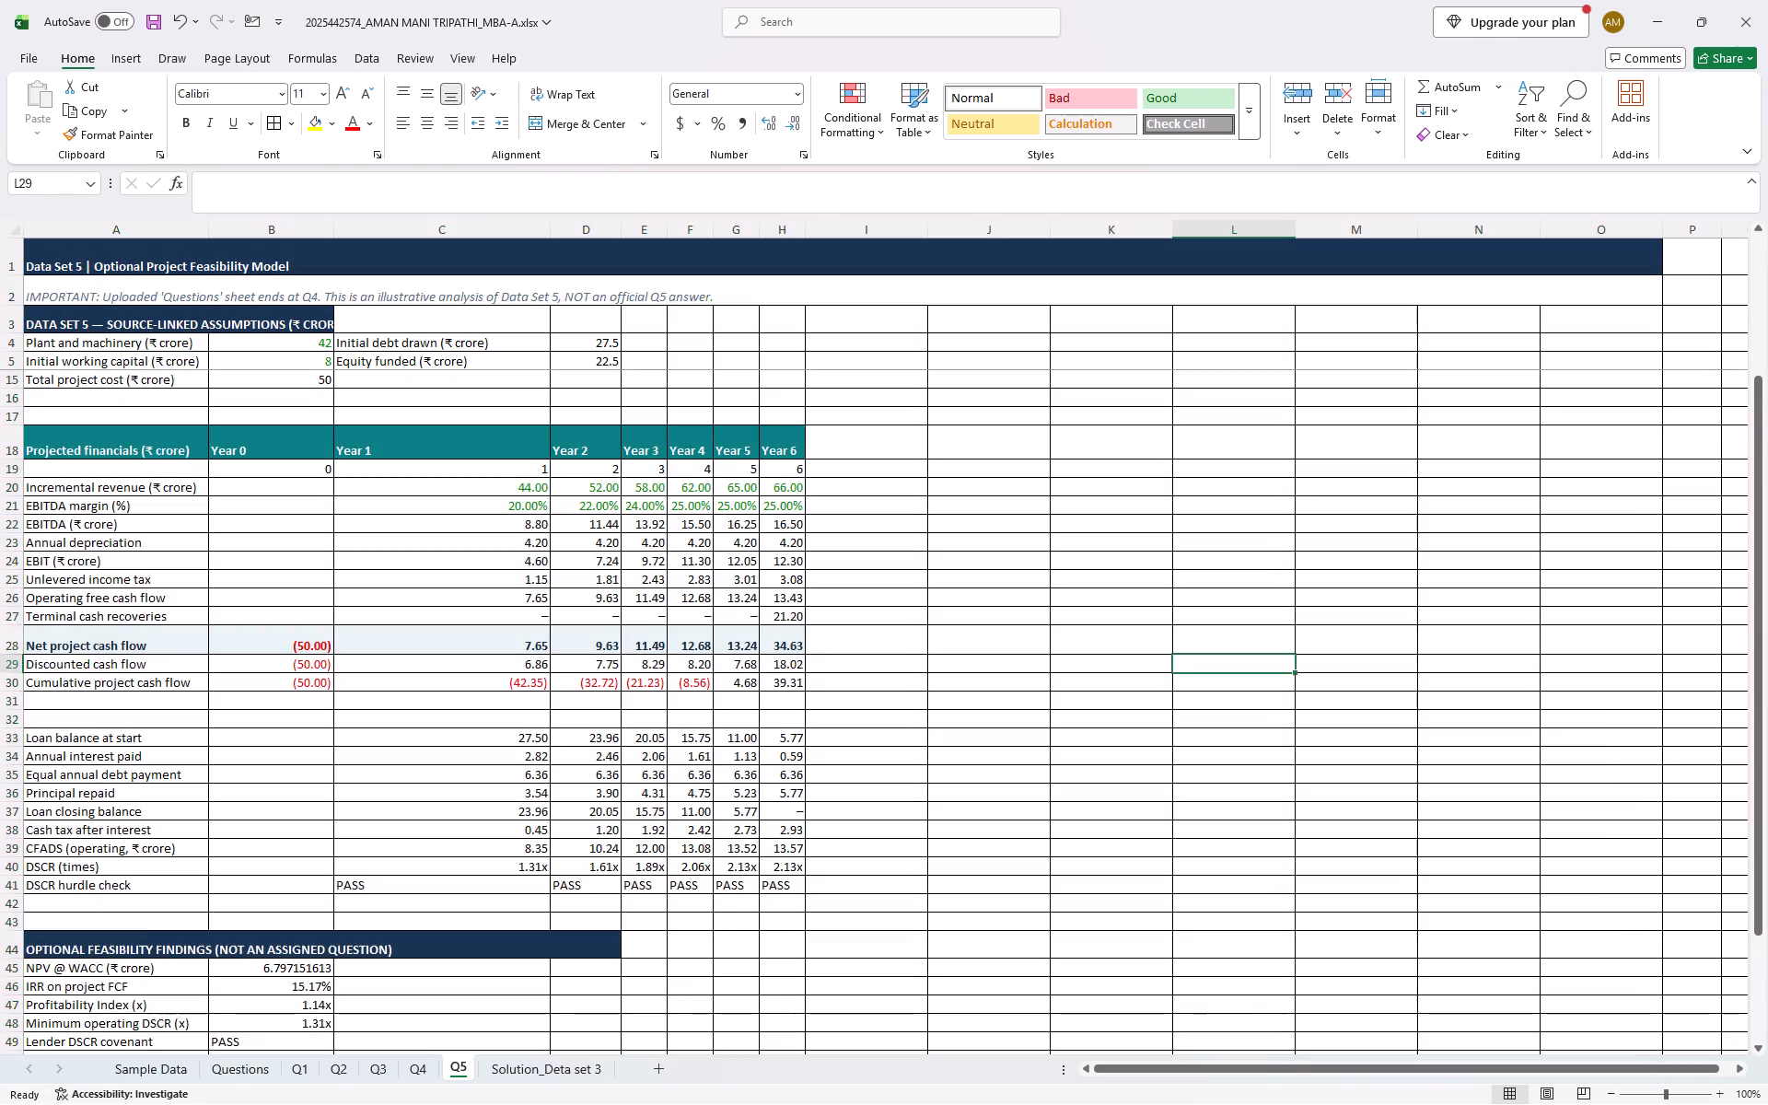
Delete the Solution_Deta set 3 sheet from the workbook.
{"action": "scroll", "coordinate": [1185, 663], "scroll_direction": "down", "scroll_amount": 20}
{"action": "scroll", "coordinate": [1185, 663], "scroll_direction": "down", "scroll_amount": 3}
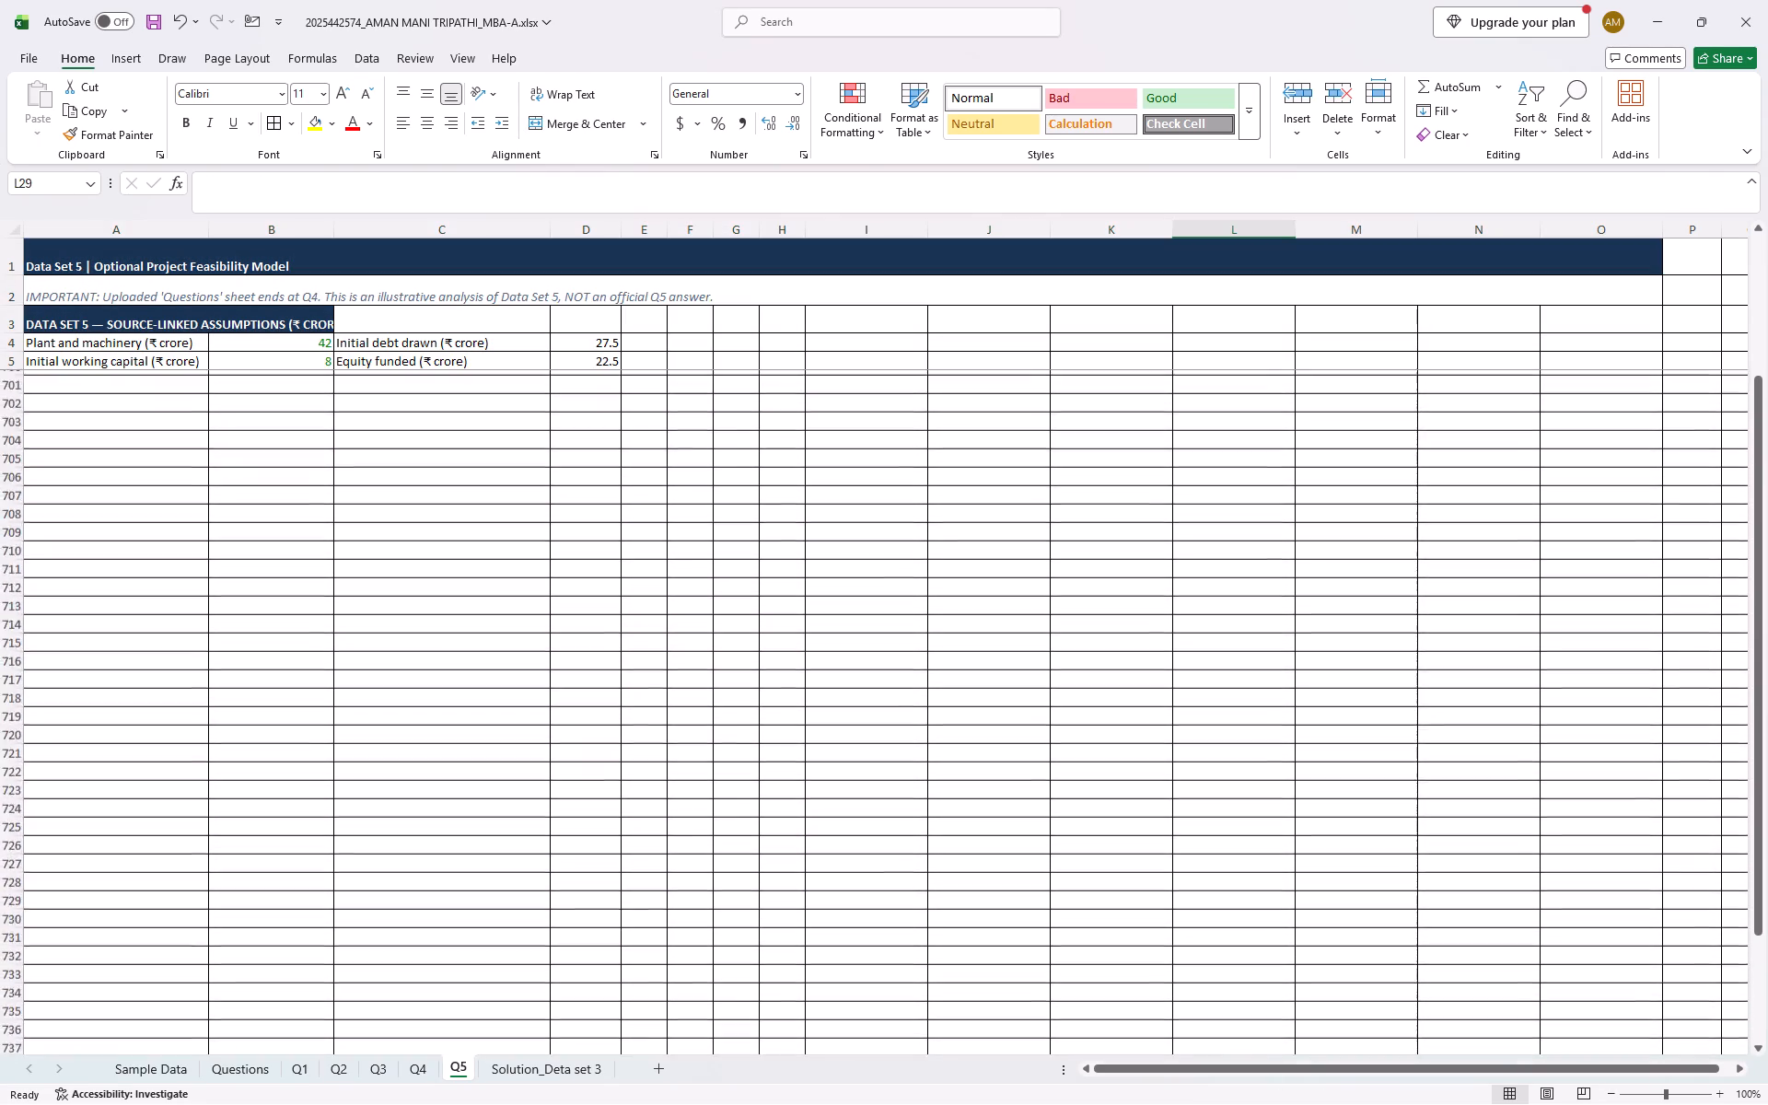
{"action": "left_click", "coordinate": [567, 1064]}
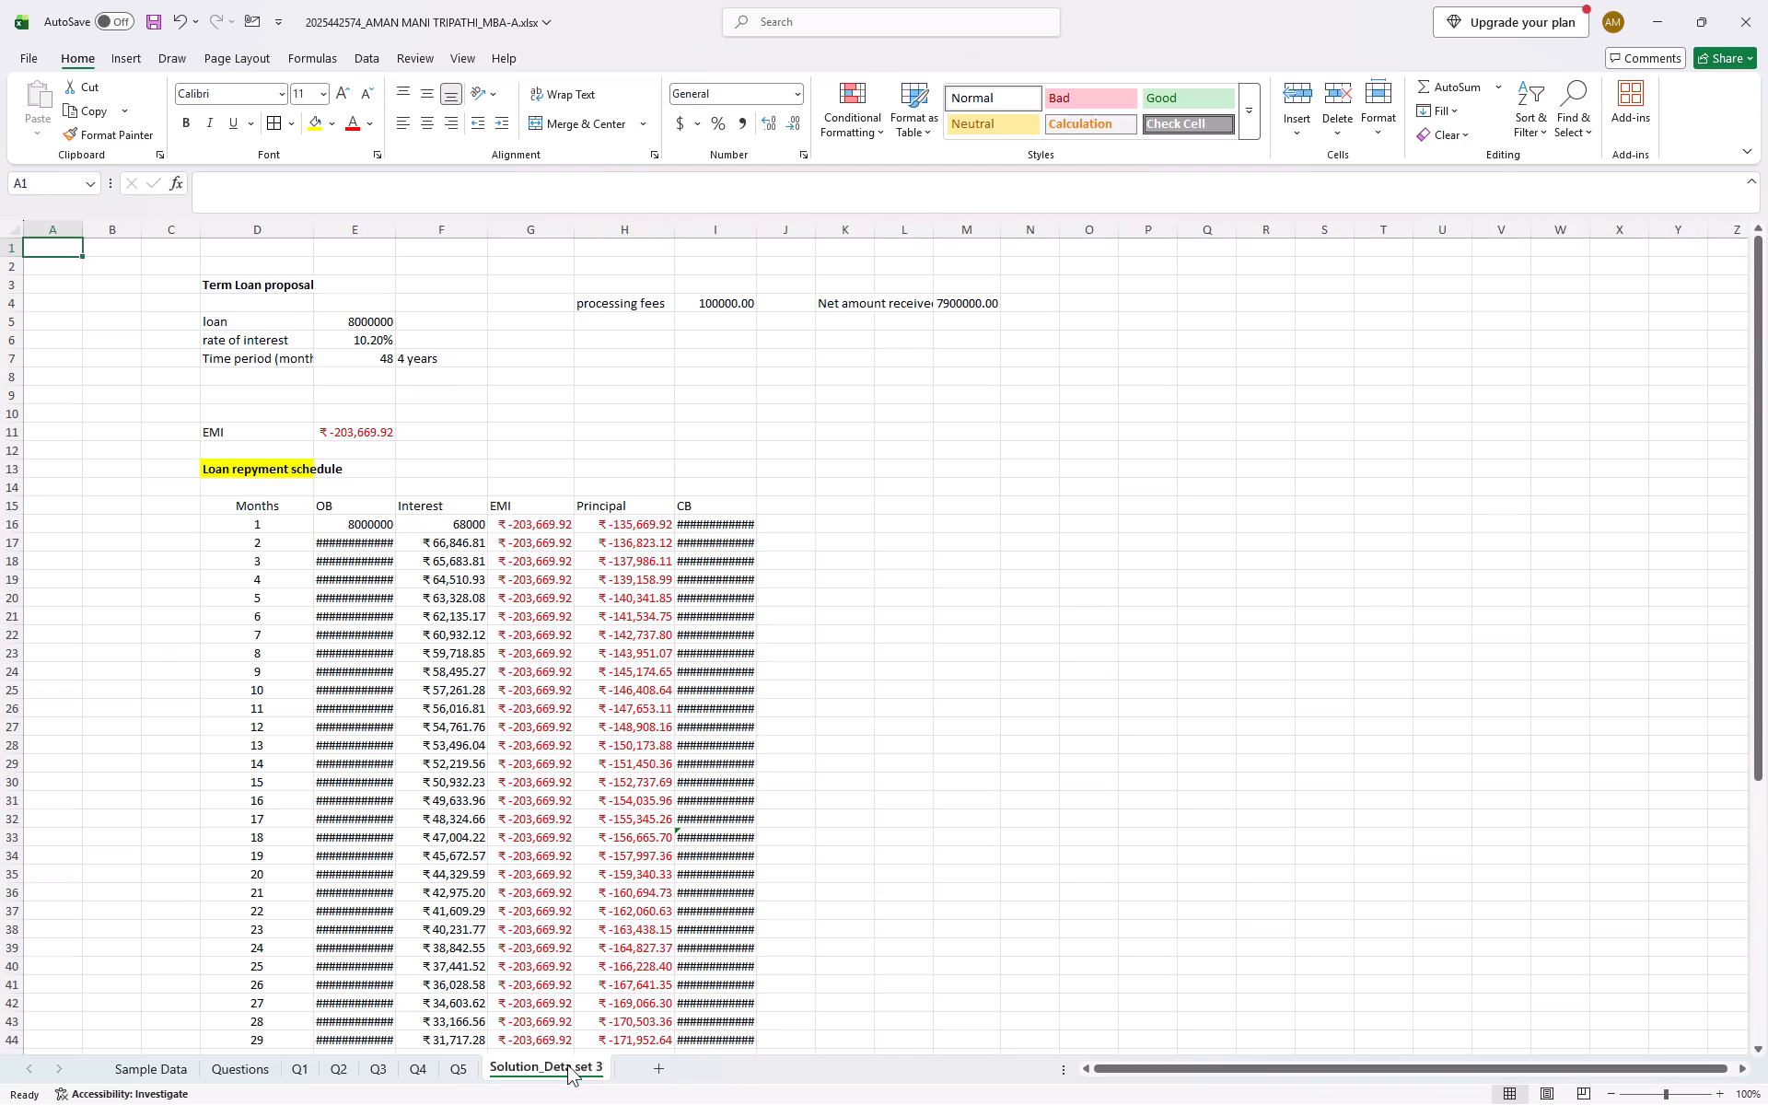
{"action": "right_click", "coordinate": [567, 1064]}
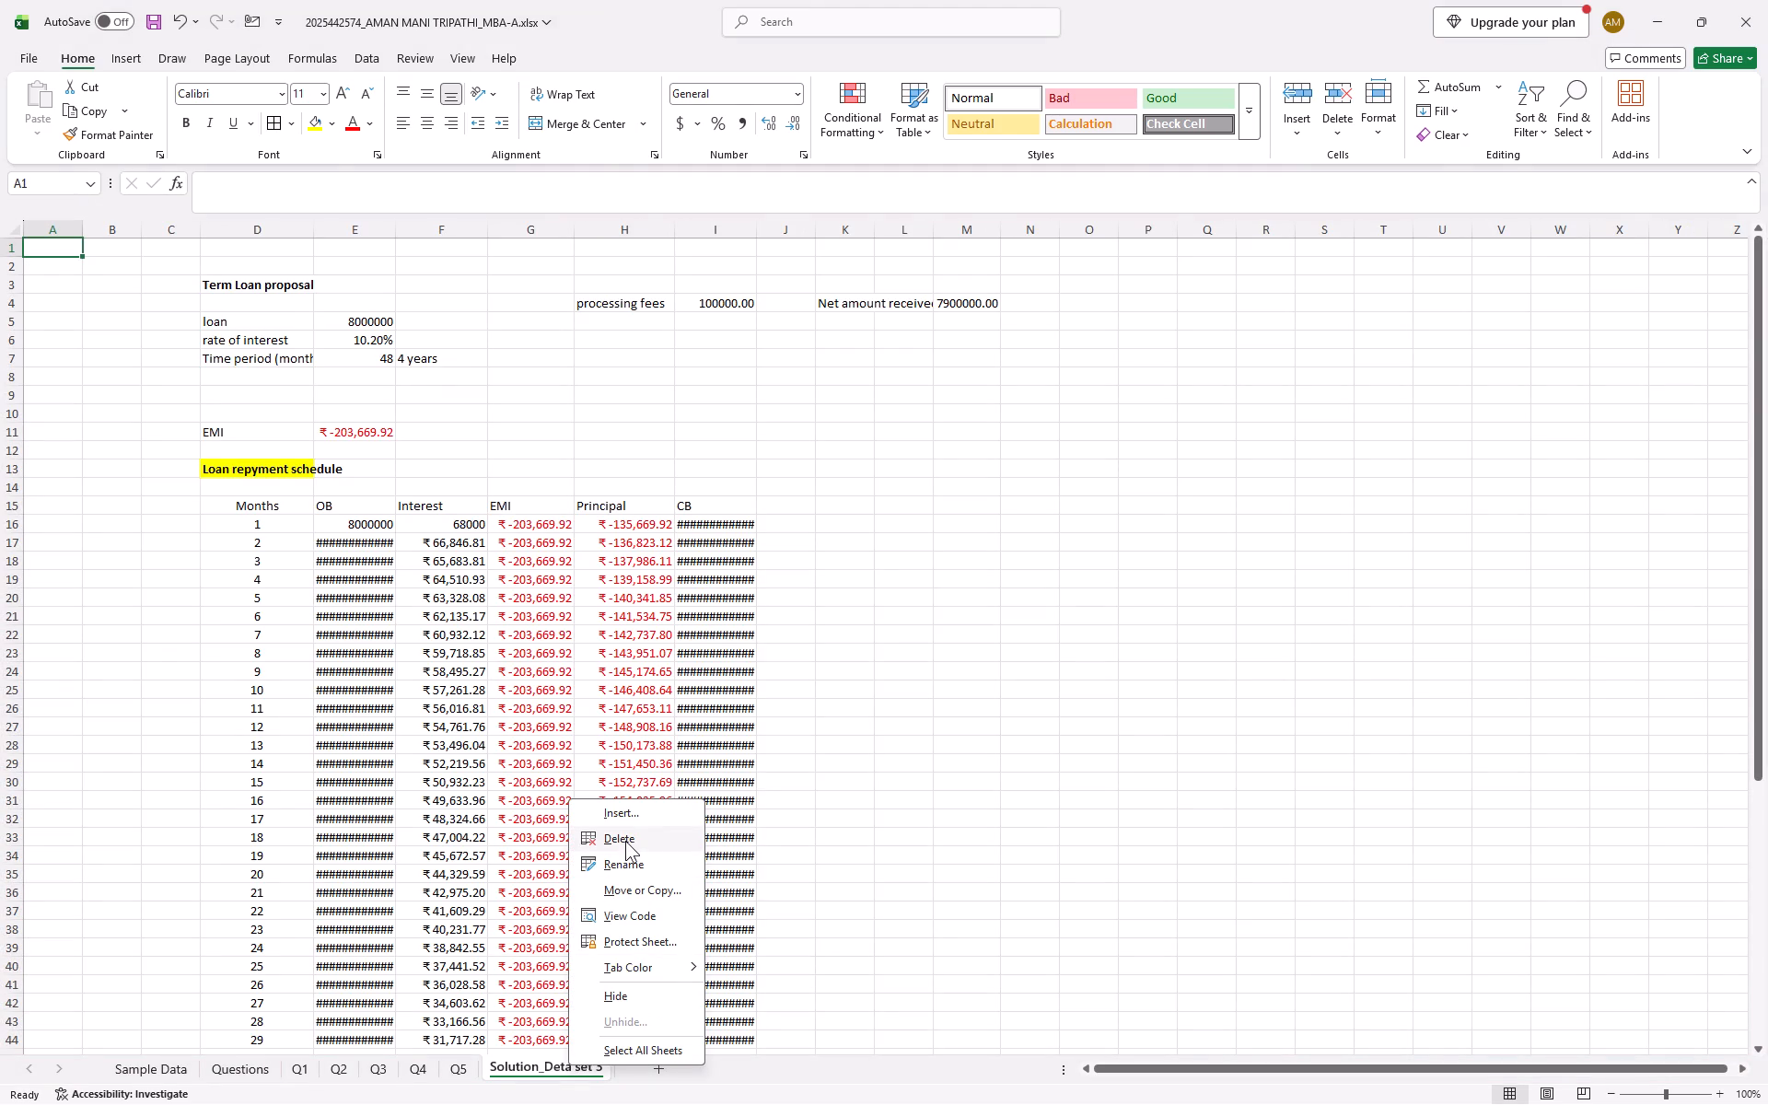
{"action": "left_click", "coordinate": [625, 841]}
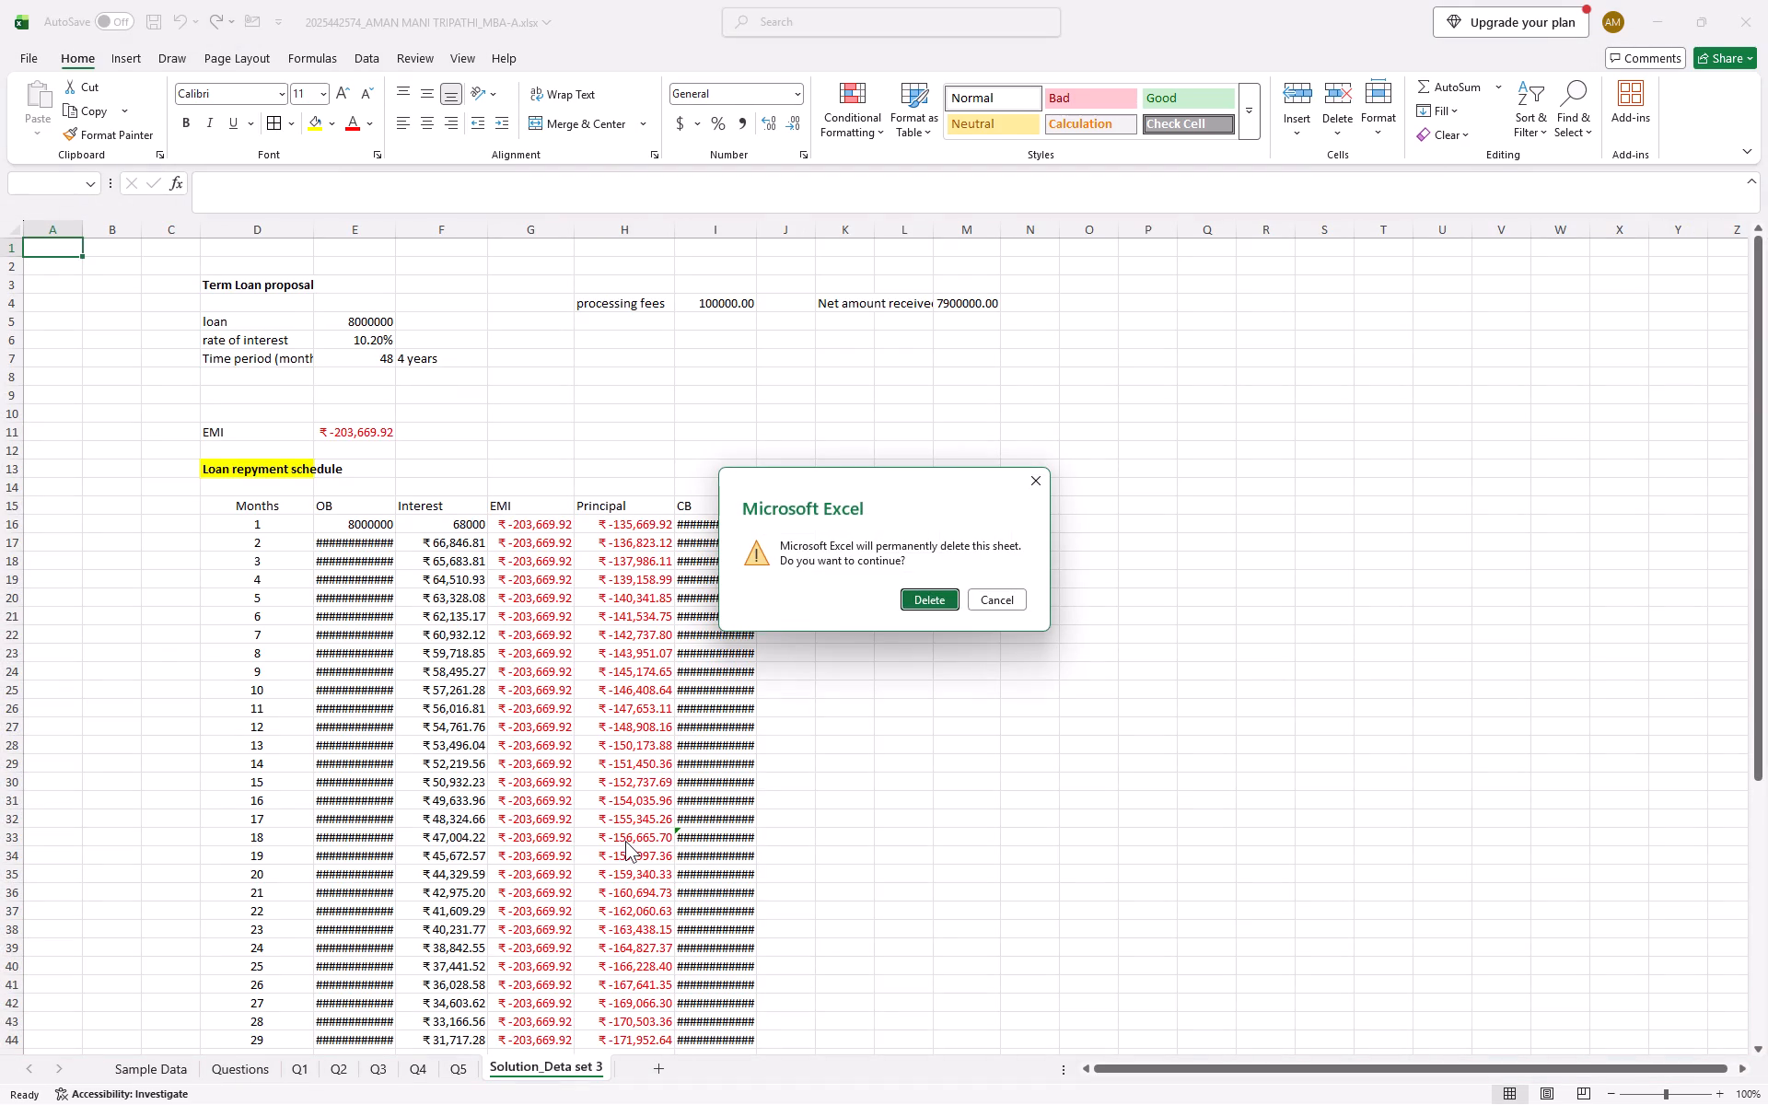
{"action": "left_click", "coordinate": [928, 593]}
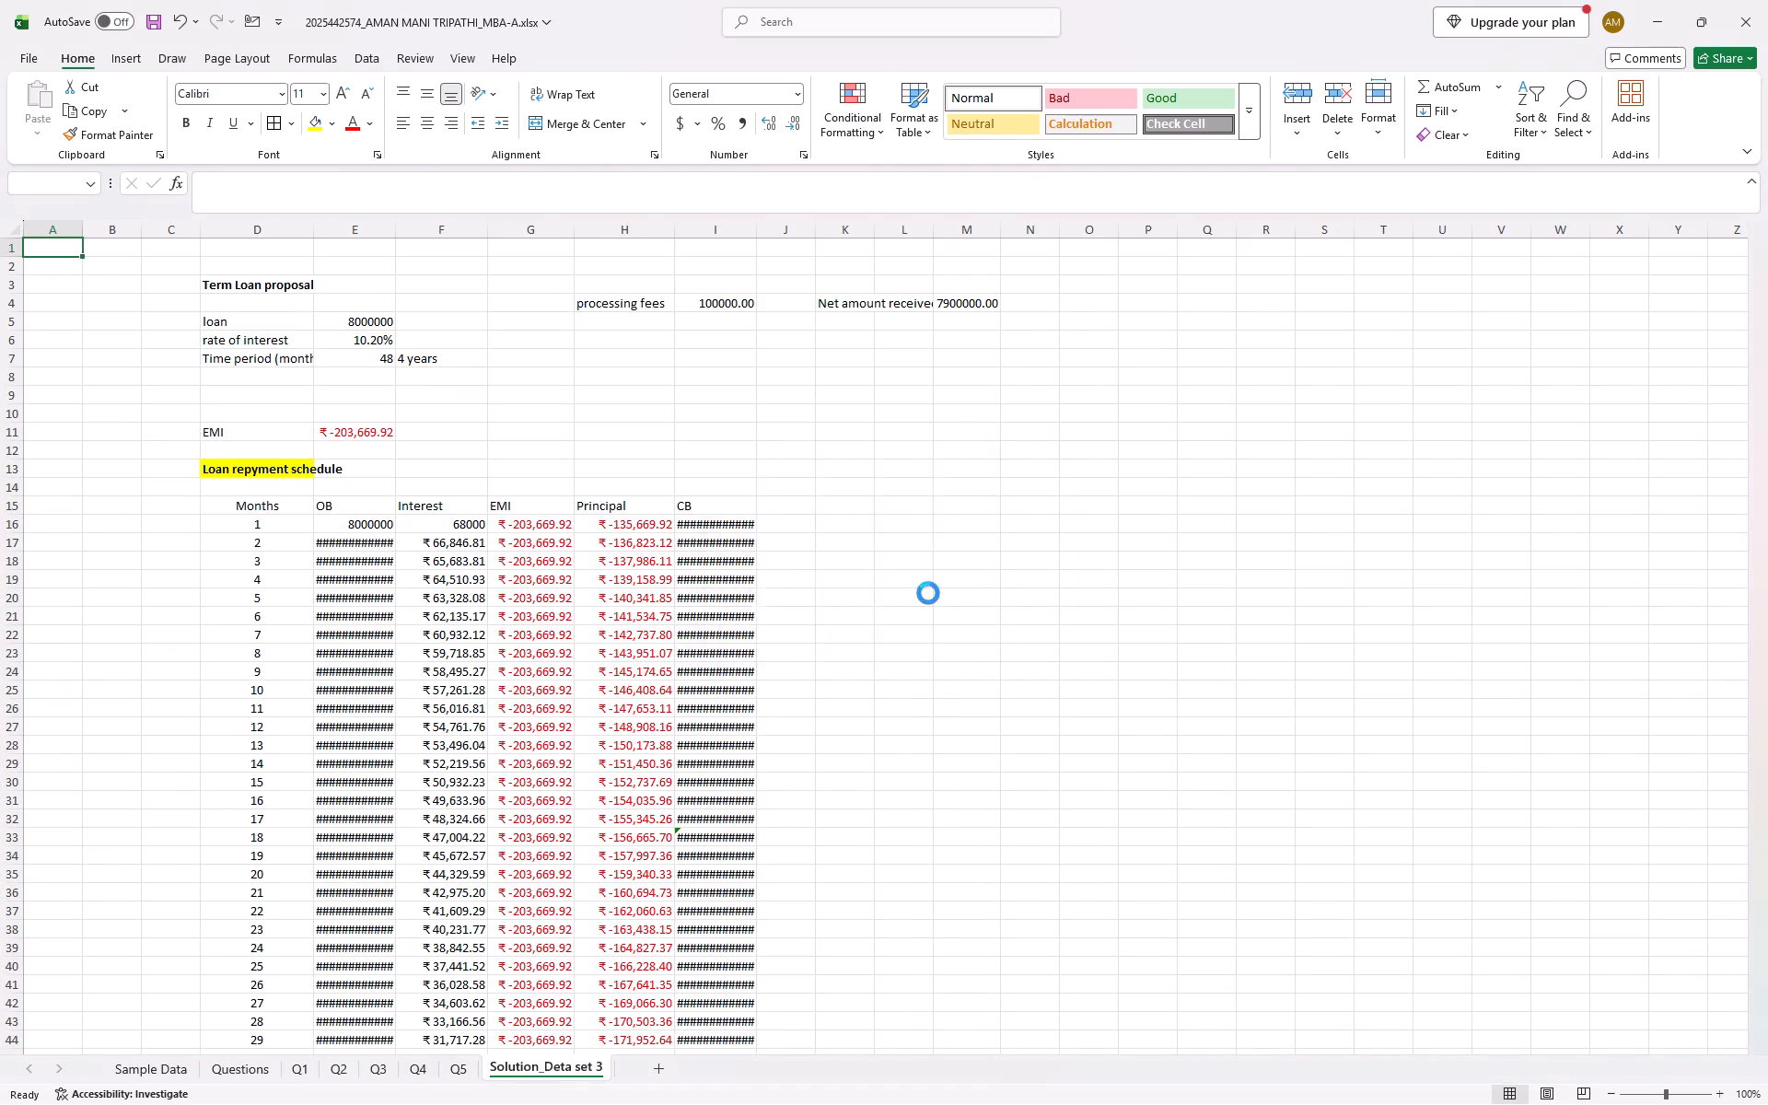
Review the Sample Data and Questions sheets, and examine the Q5 feasibility model from its assumptions to its closing notes.
{"action": "left_click", "coordinate": [237, 1072]}
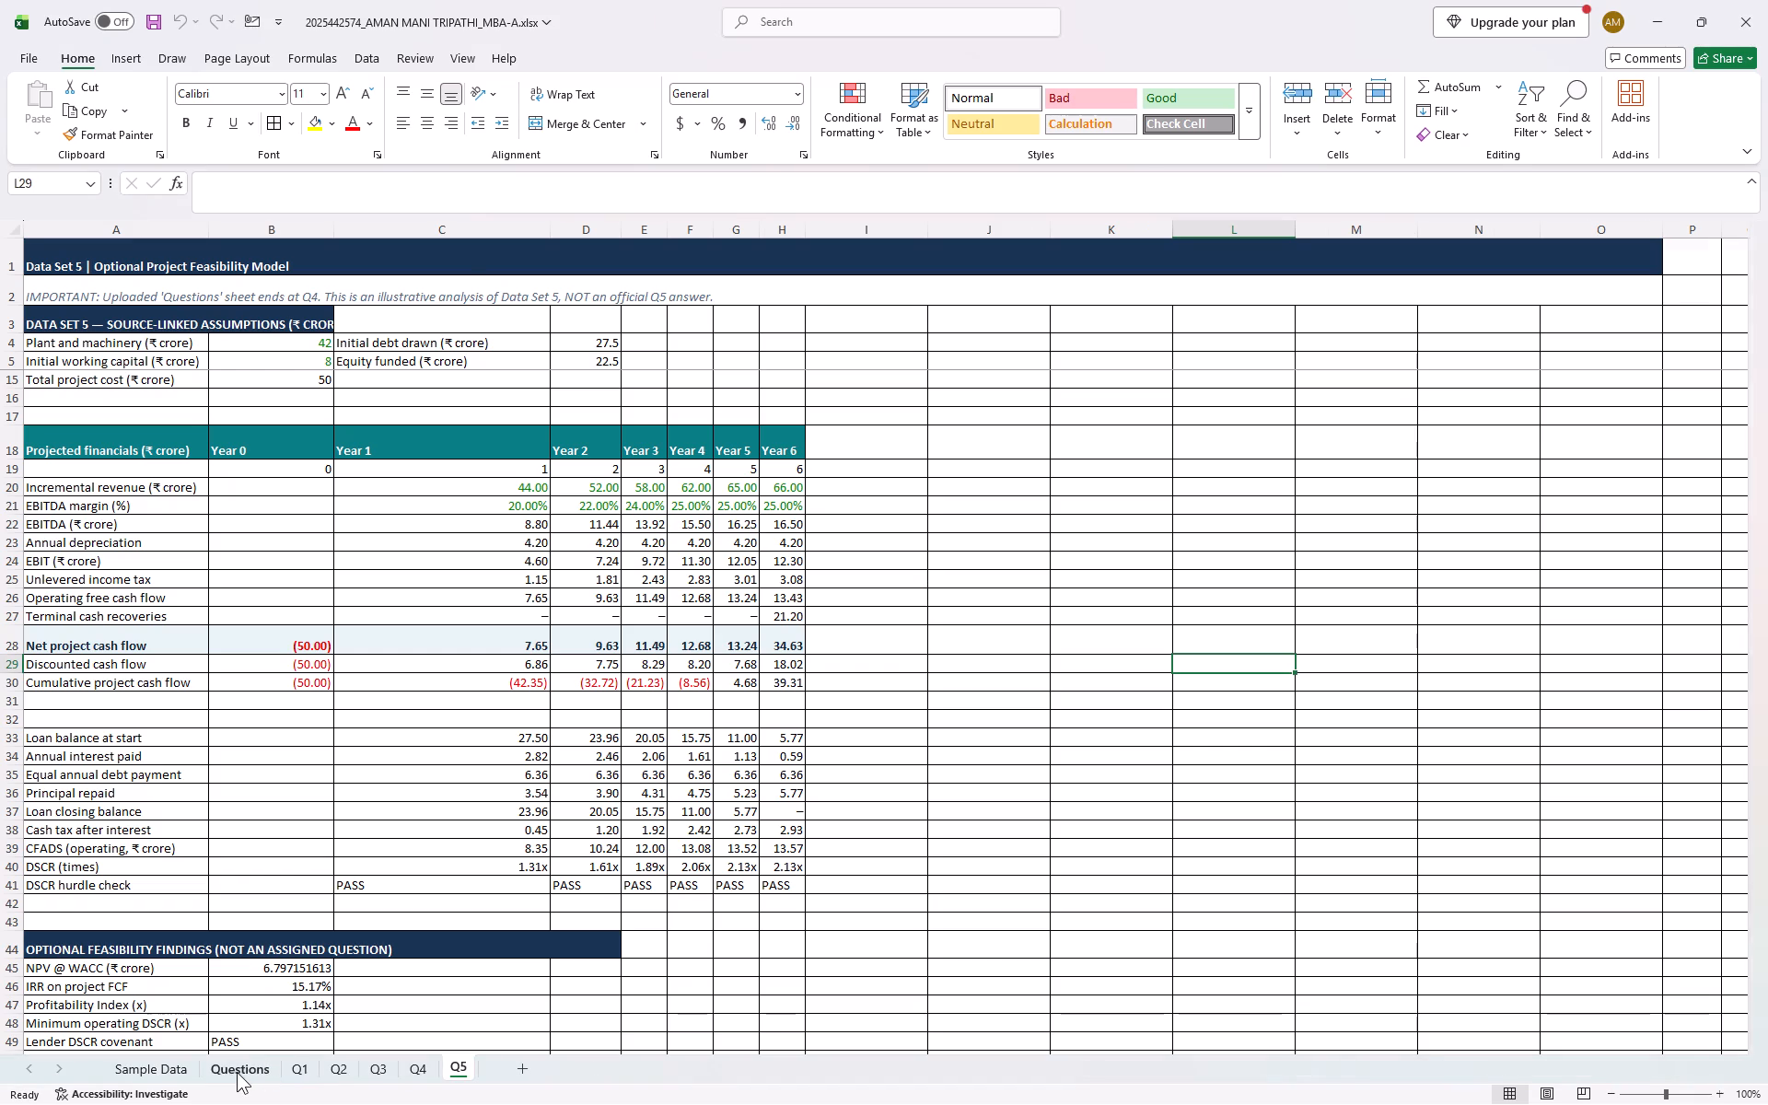
{"action": "left_click", "coordinate": [155, 1076]}
{"action": "left_click", "coordinate": [224, 1074]}
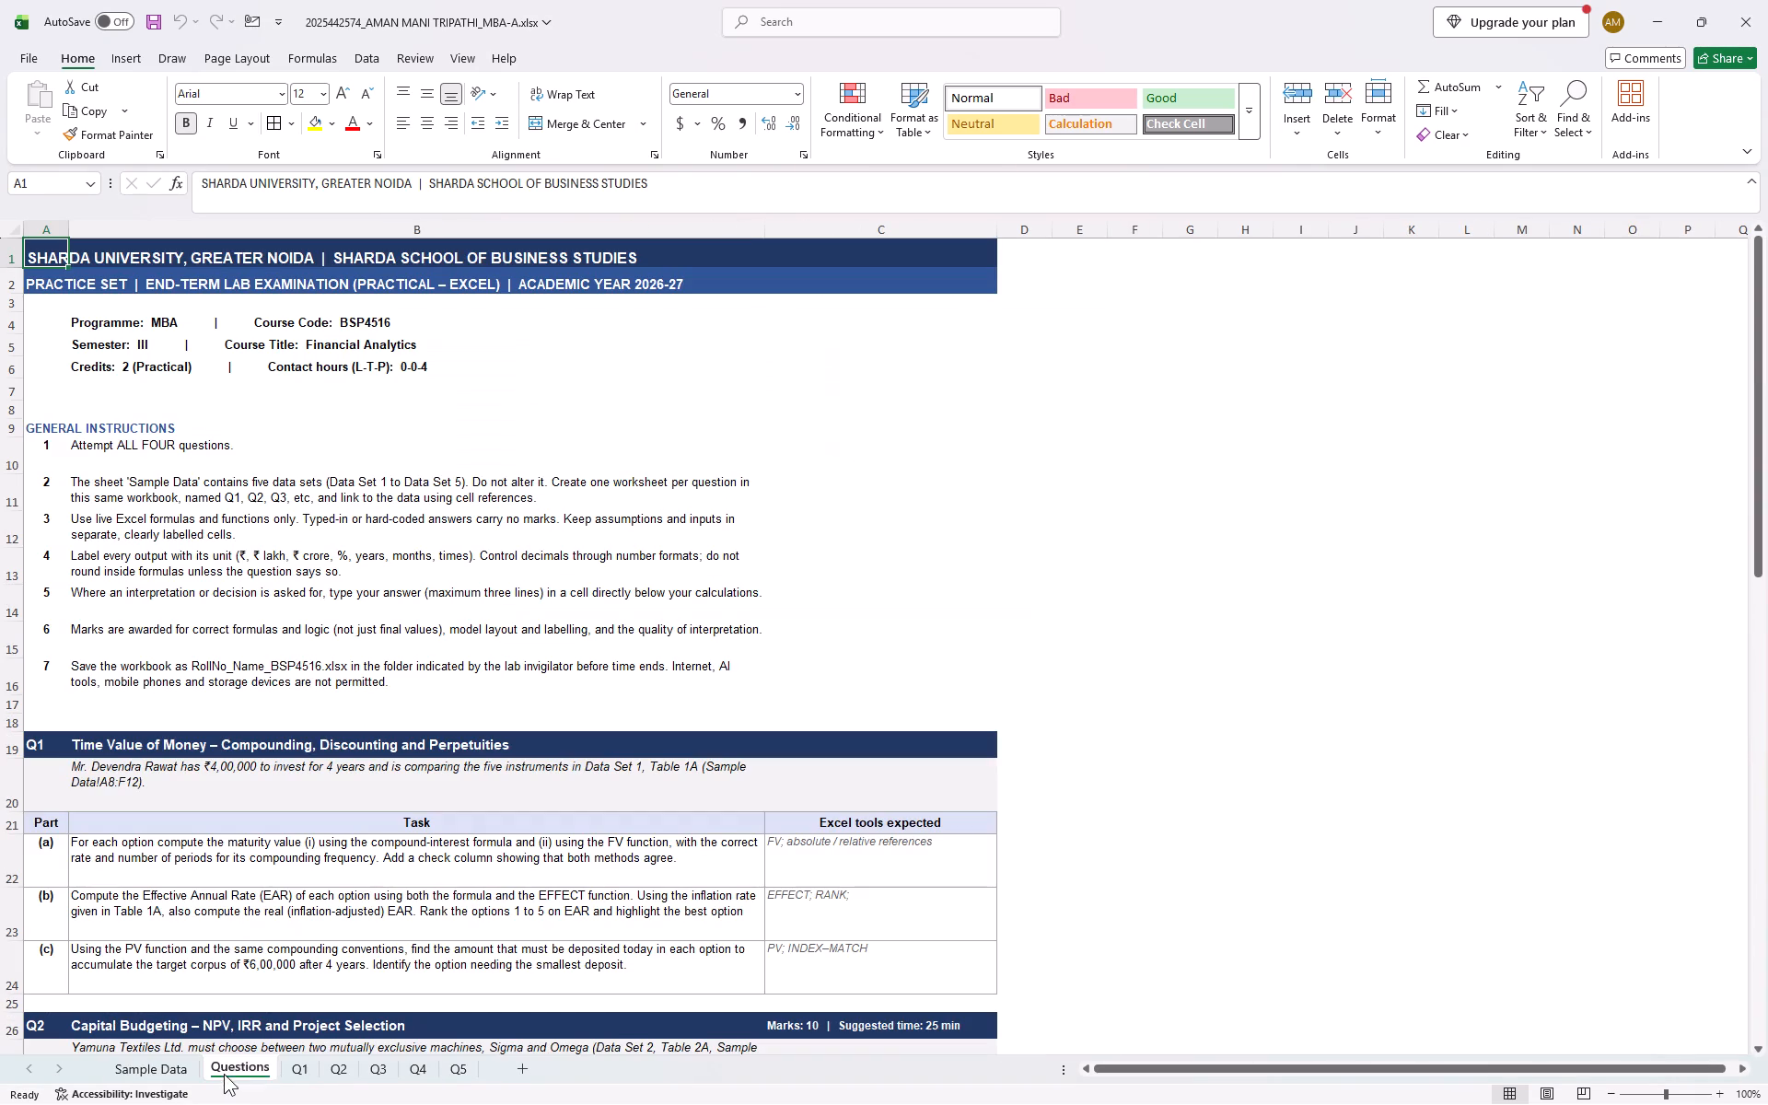
{"action": "left_click", "coordinate": [458, 1069]}
{"action": "scroll", "coordinate": [646, 652], "scroll_direction": "down", "scroll_amount": 1}
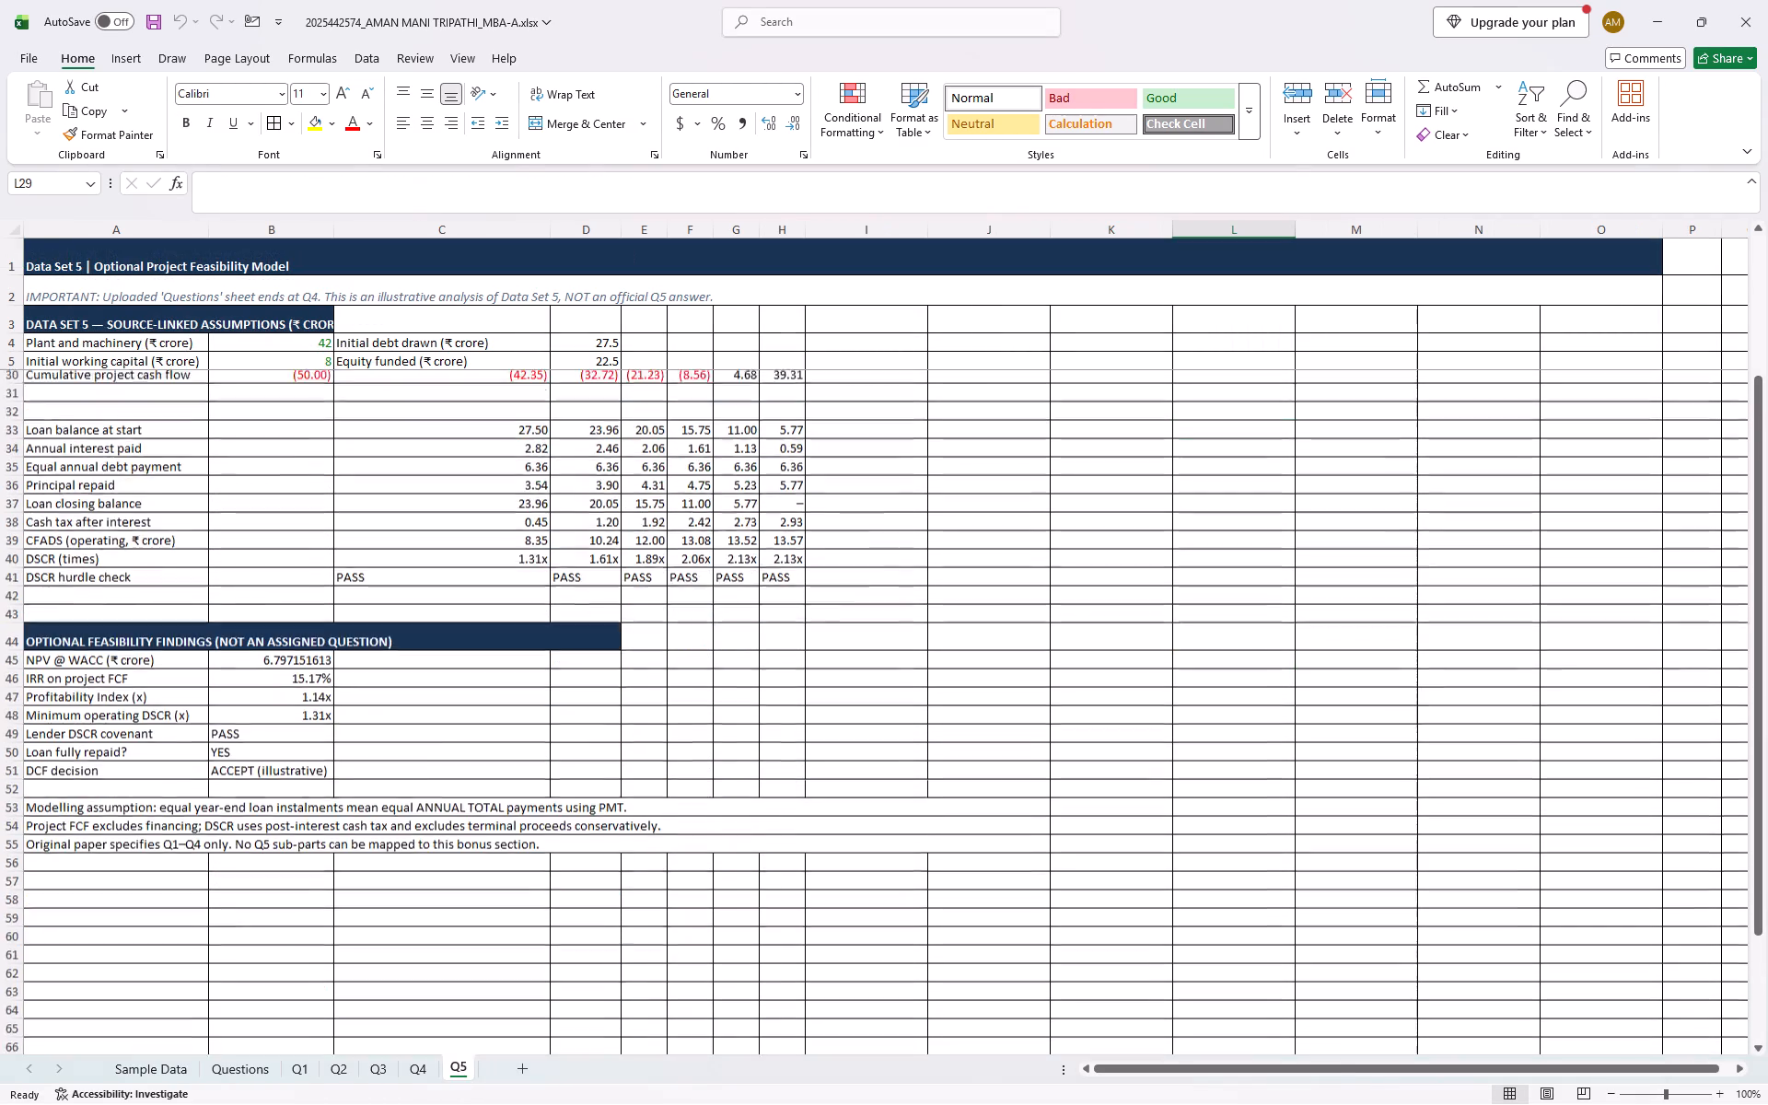
{"action": "scroll", "coordinate": [646, 652], "scroll_direction": "down", "scroll_amount": 2}
{"action": "scroll", "coordinate": [646, 652], "scroll_direction": "up", "scroll_amount": 9}
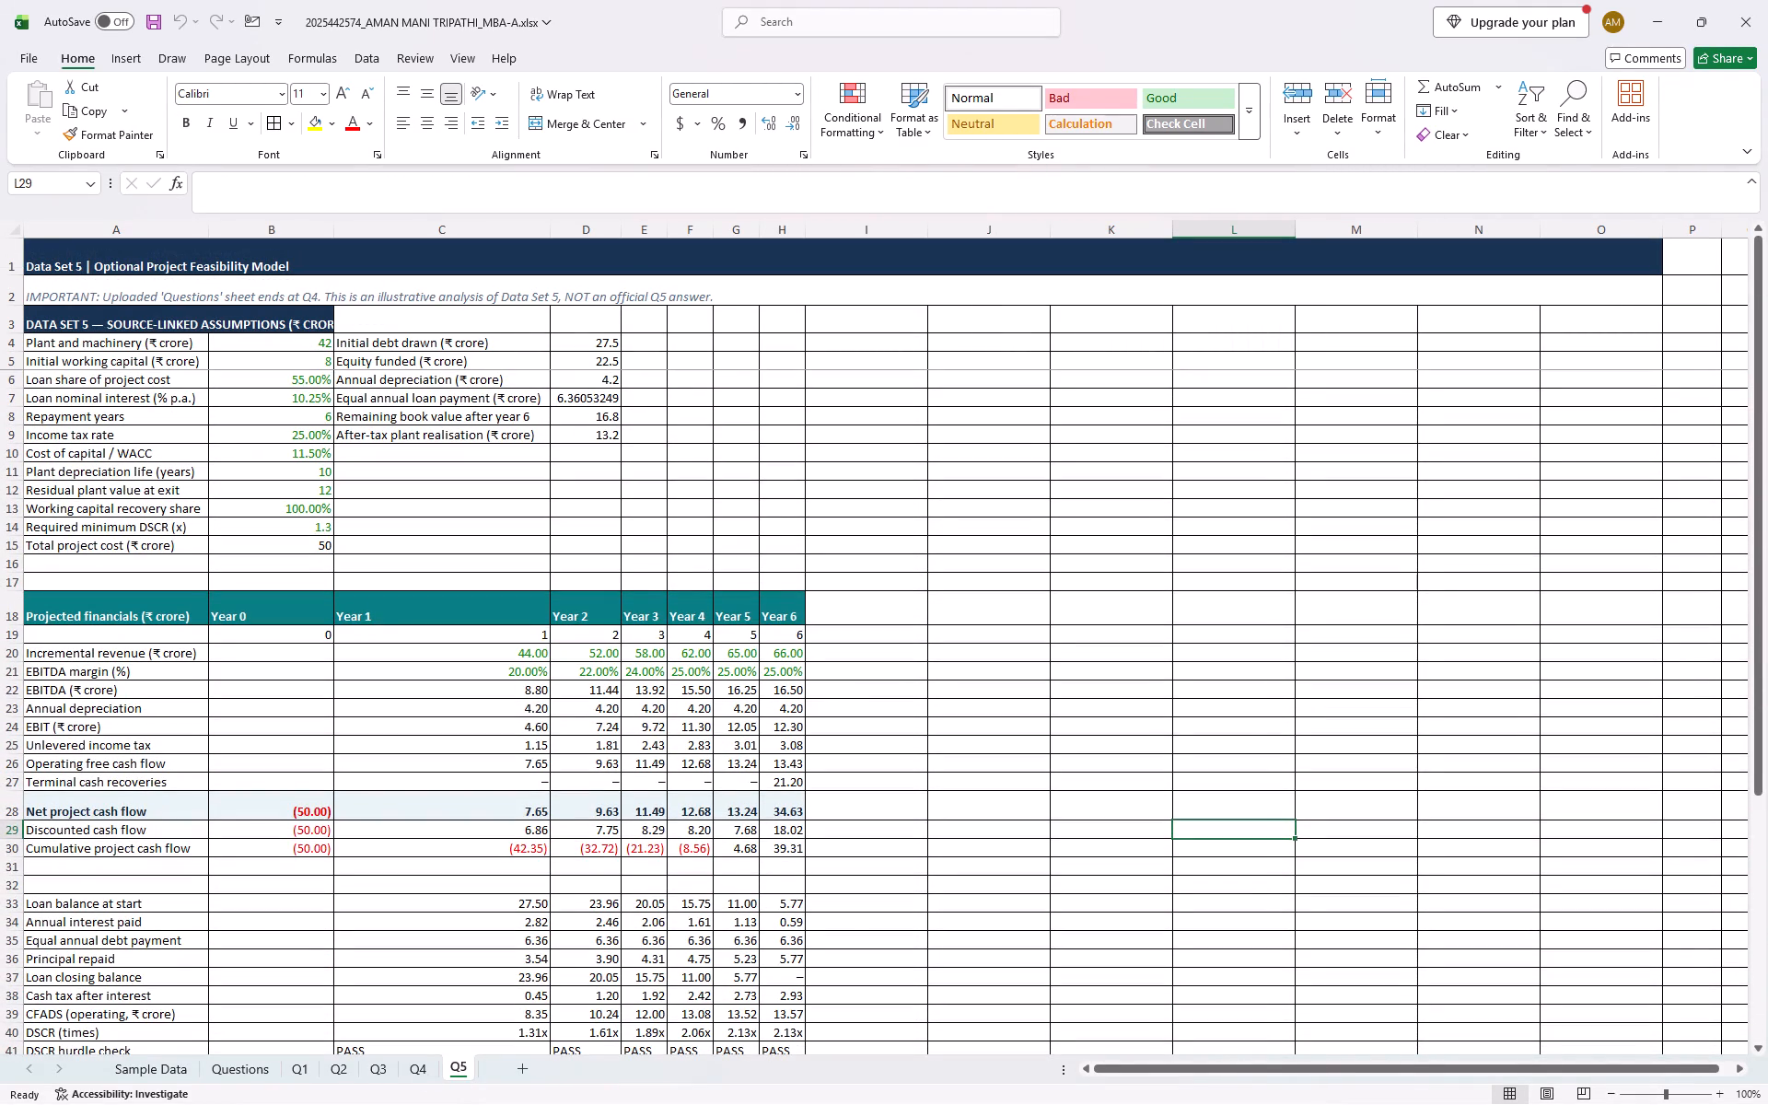
Clear the leftover whole-sheet selections on the Q1, Q2, Q3 and Q4 sheets, leaving a single cell selected on each.
{"action": "left_click", "coordinate": [418, 1064]}
{"action": "left_click", "coordinate": [362, 1067]}
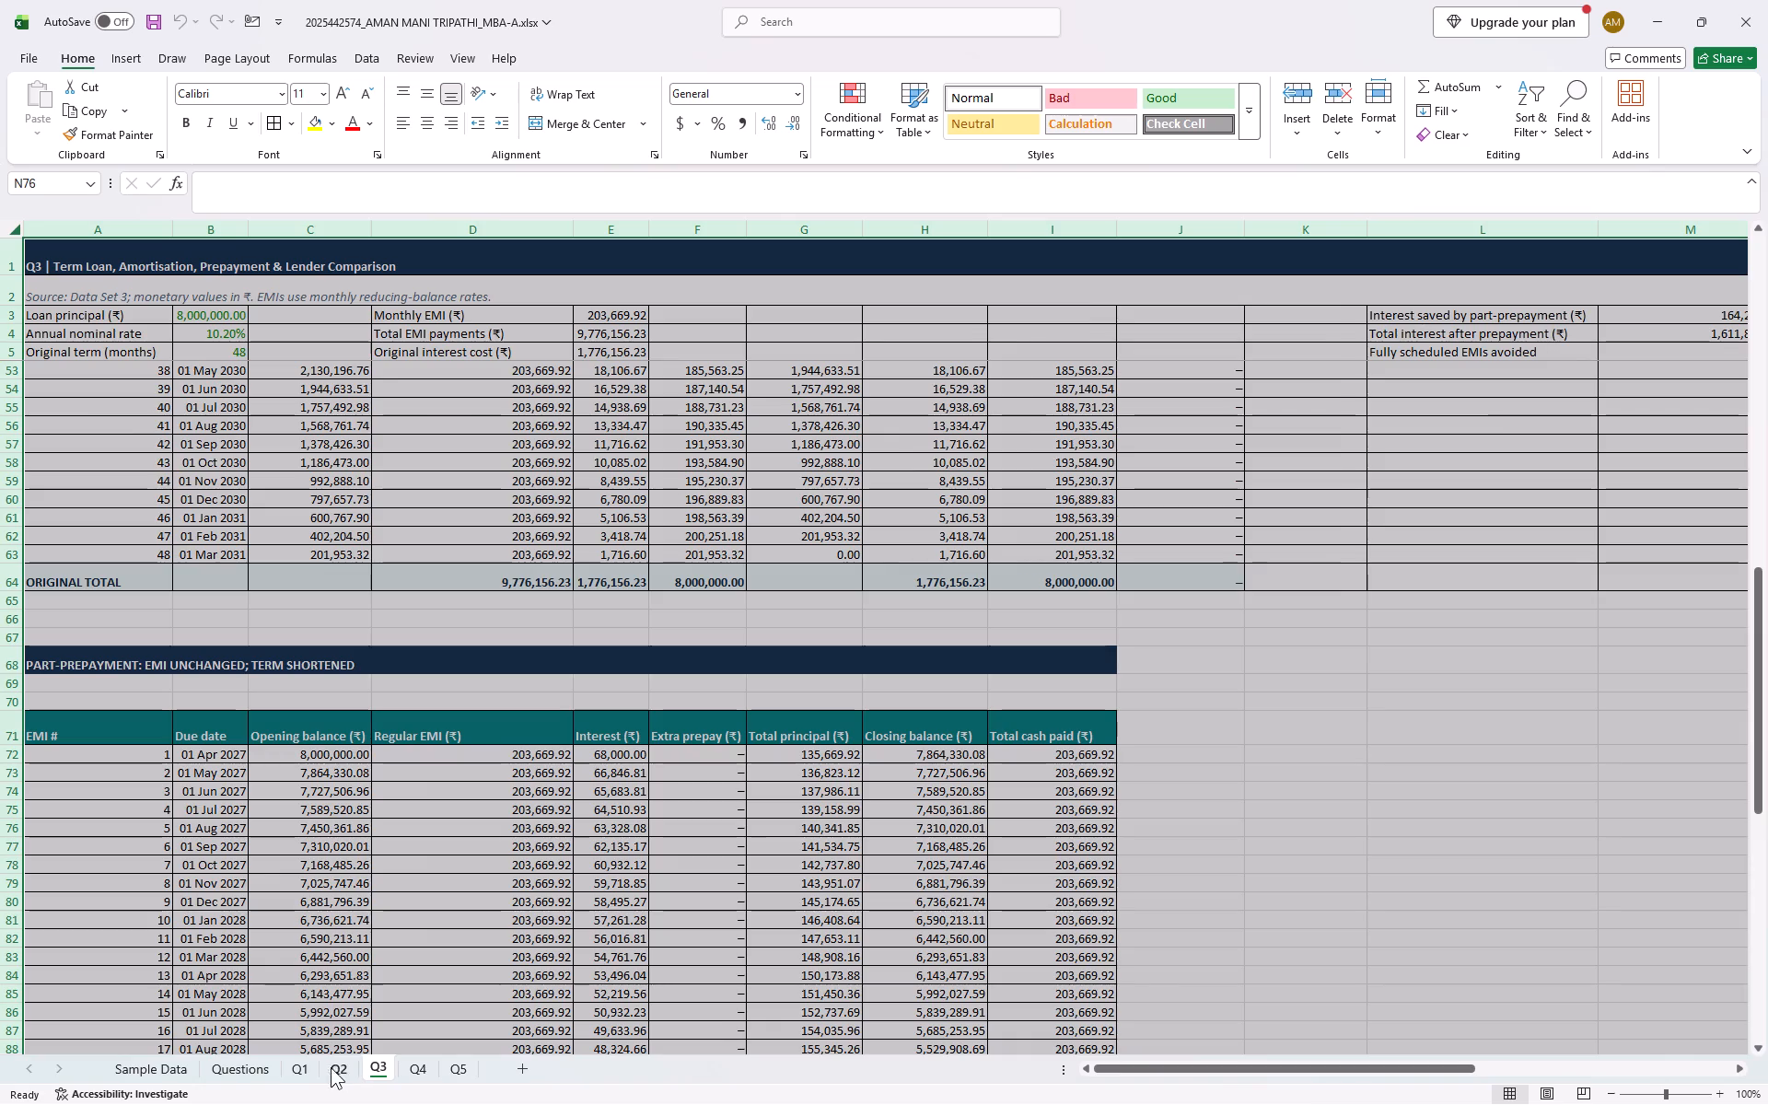
{"action": "left_click", "coordinate": [315, 1067]}
{"action": "left_click", "coordinate": [332, 1073]}
{"action": "left_click", "coordinate": [317, 1072]}
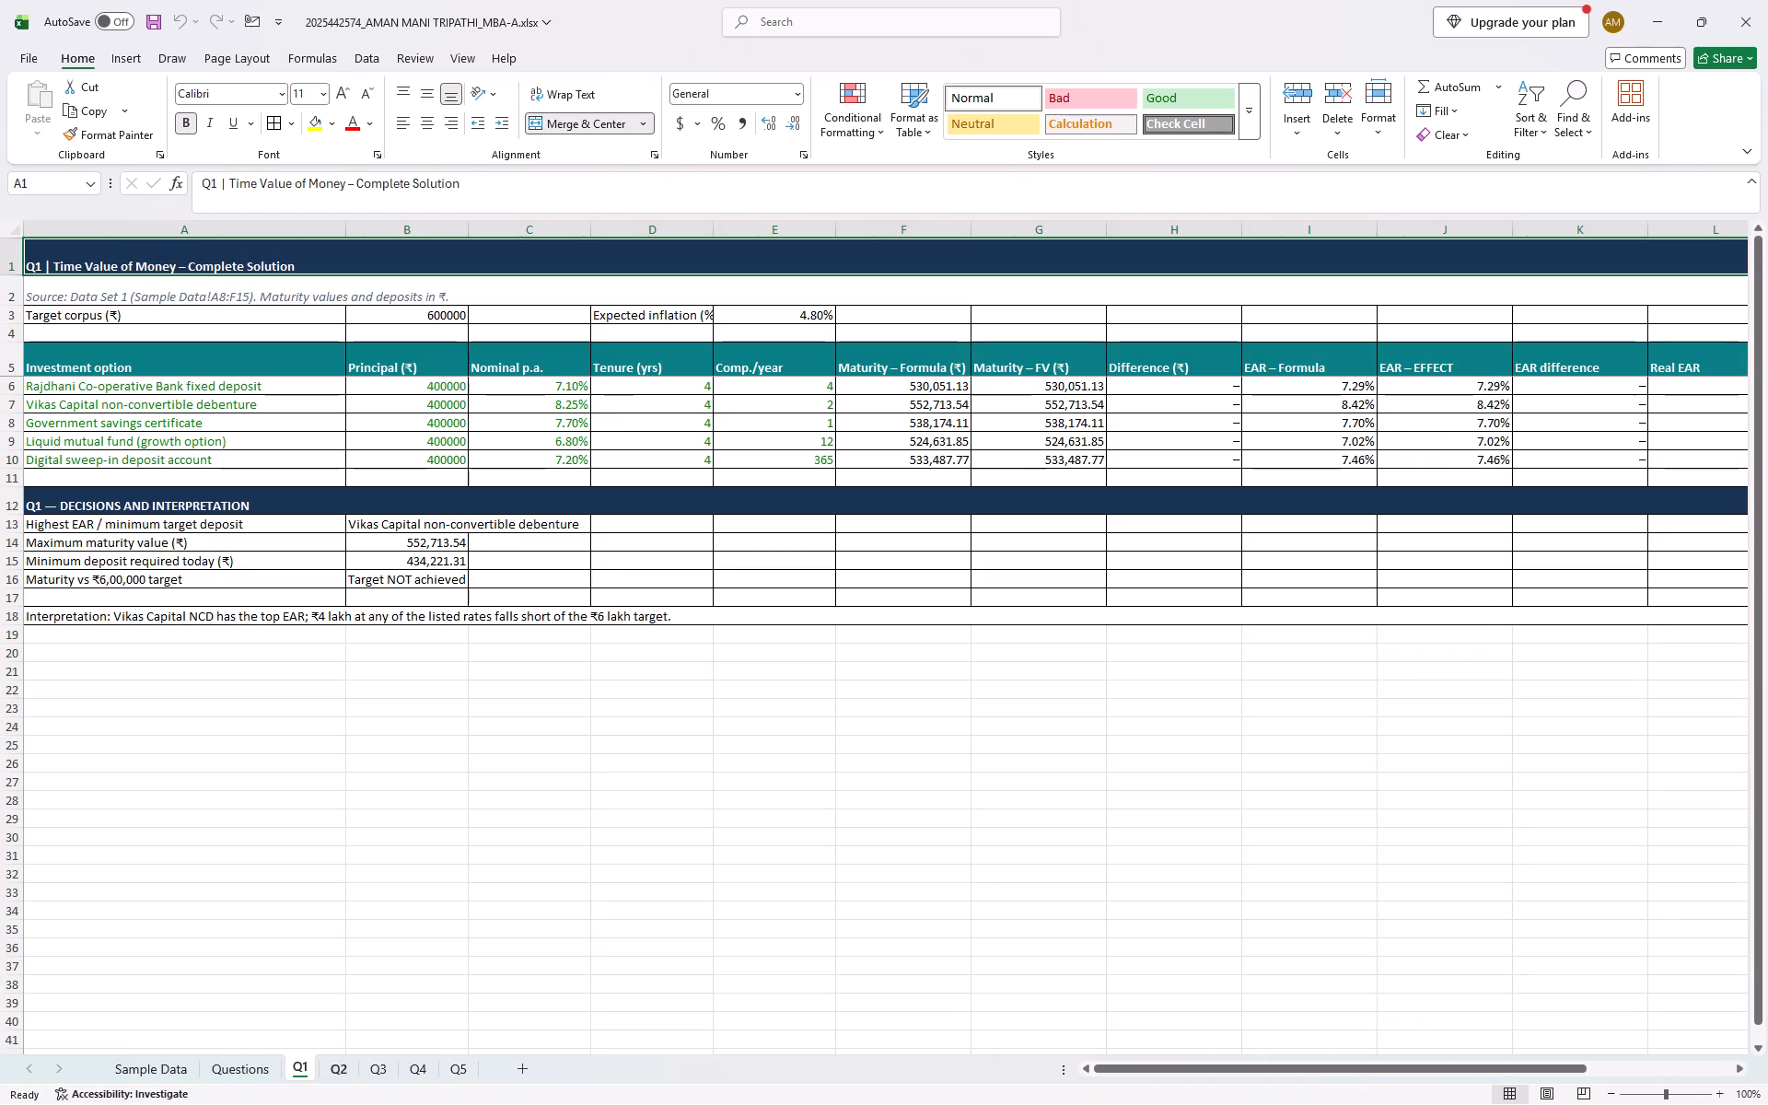
{"action": "left_click", "coordinate": [485, 898]}
{"action": "left_click", "coordinate": [338, 1070]}
{"action": "left_click", "coordinate": [480, 858]}
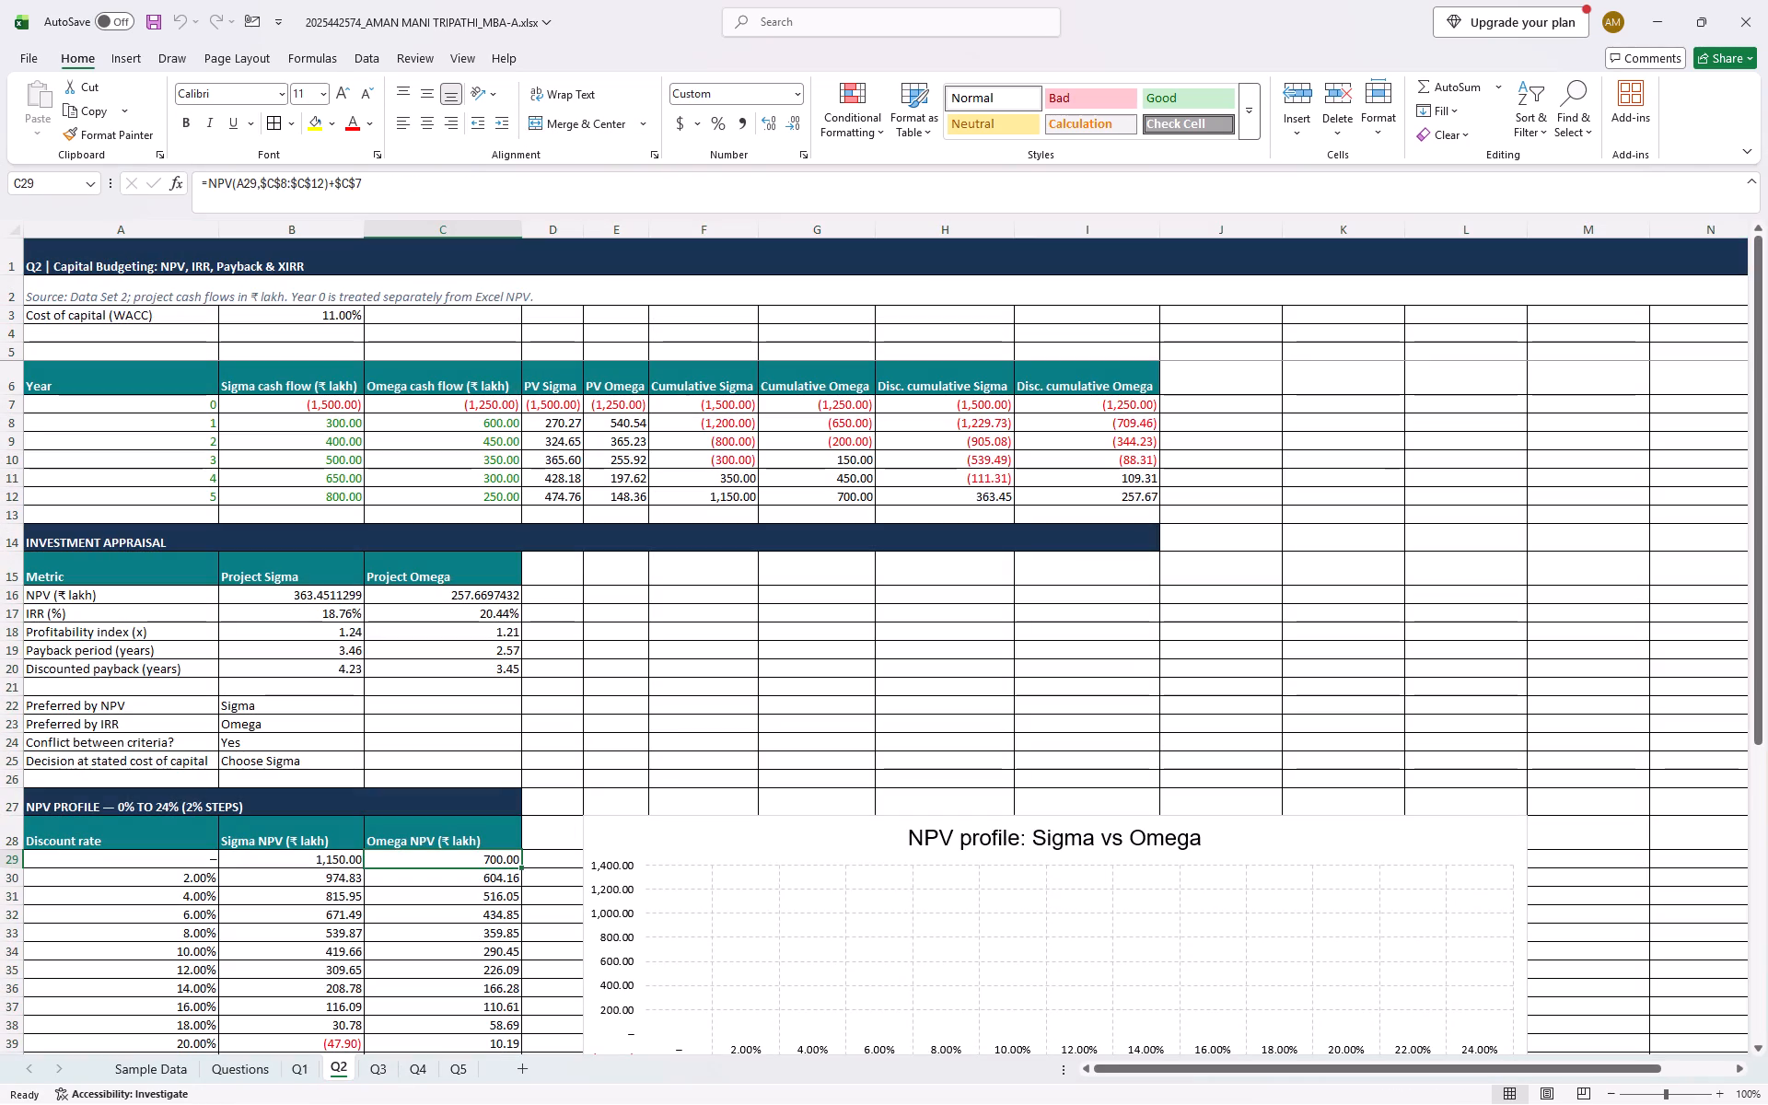
{"action": "left_click", "coordinate": [387, 1074]}
{"action": "left_click", "coordinate": [593, 785]}
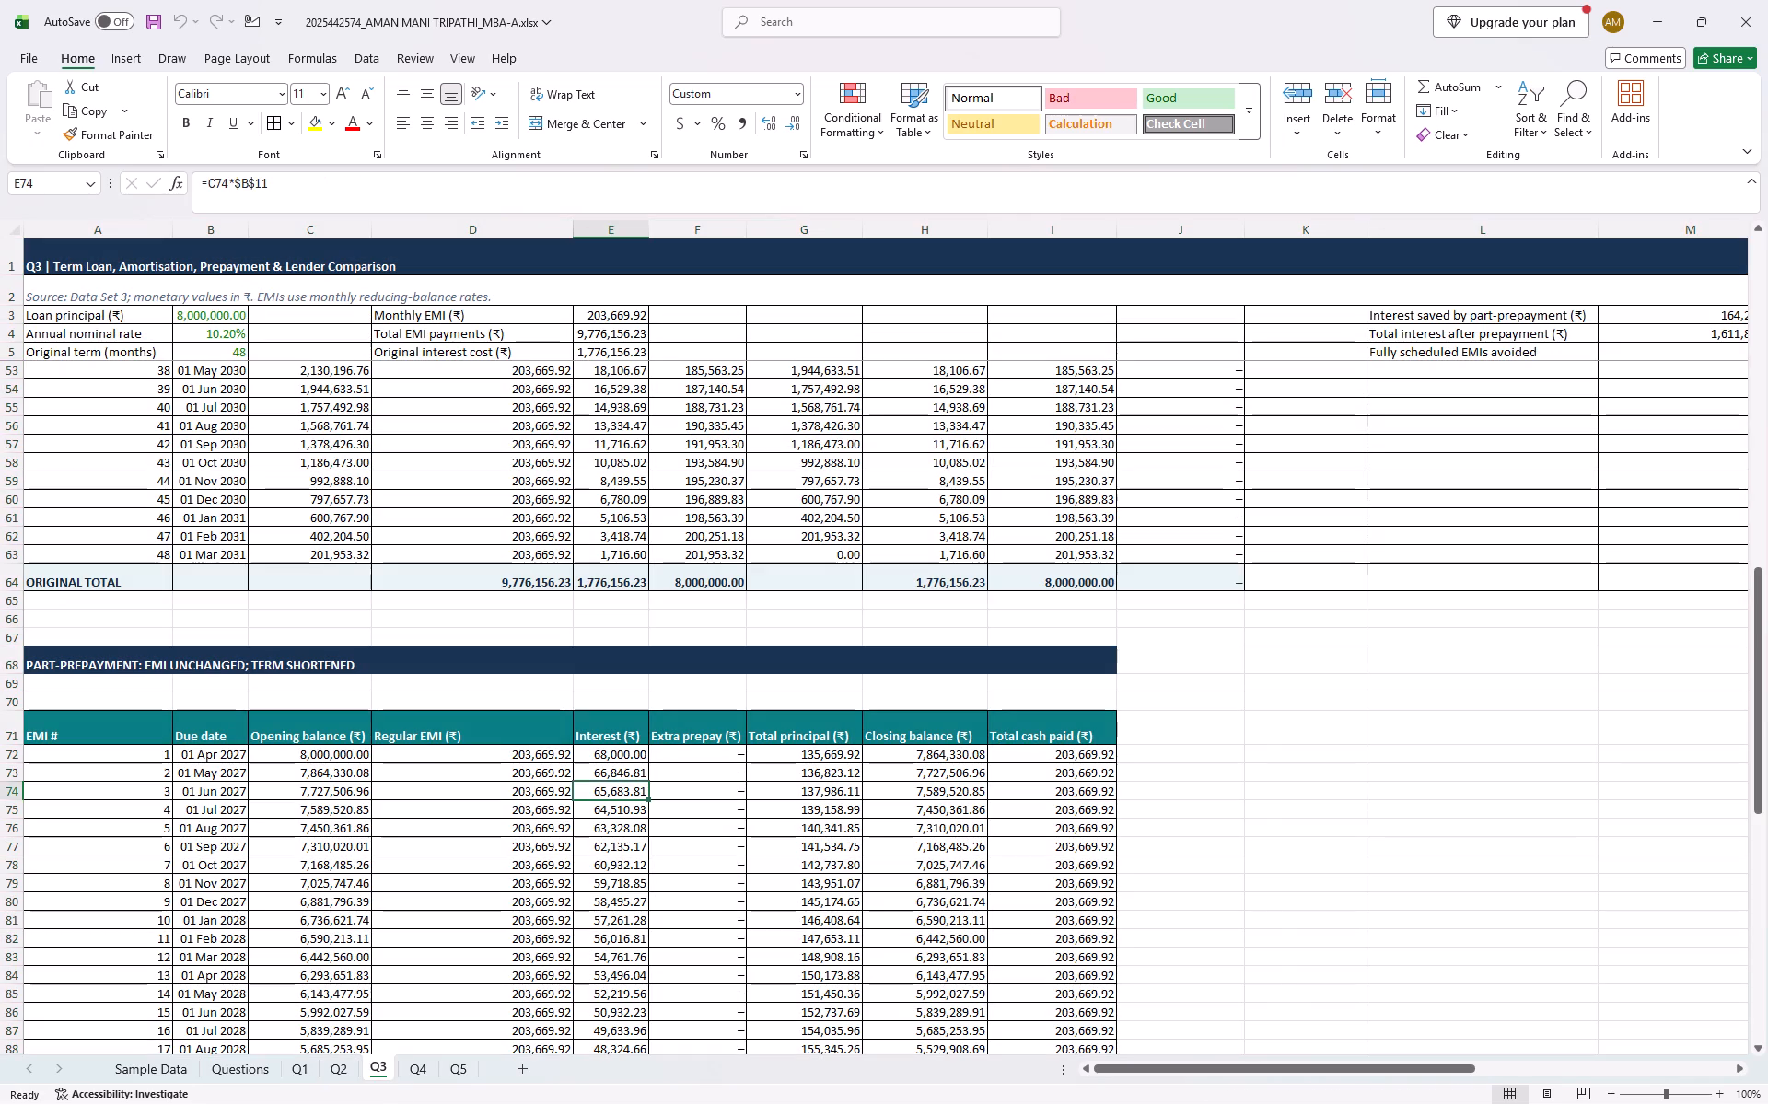
{"action": "left_click", "coordinate": [414, 1079]}
{"action": "left_click", "coordinate": [556, 919]}
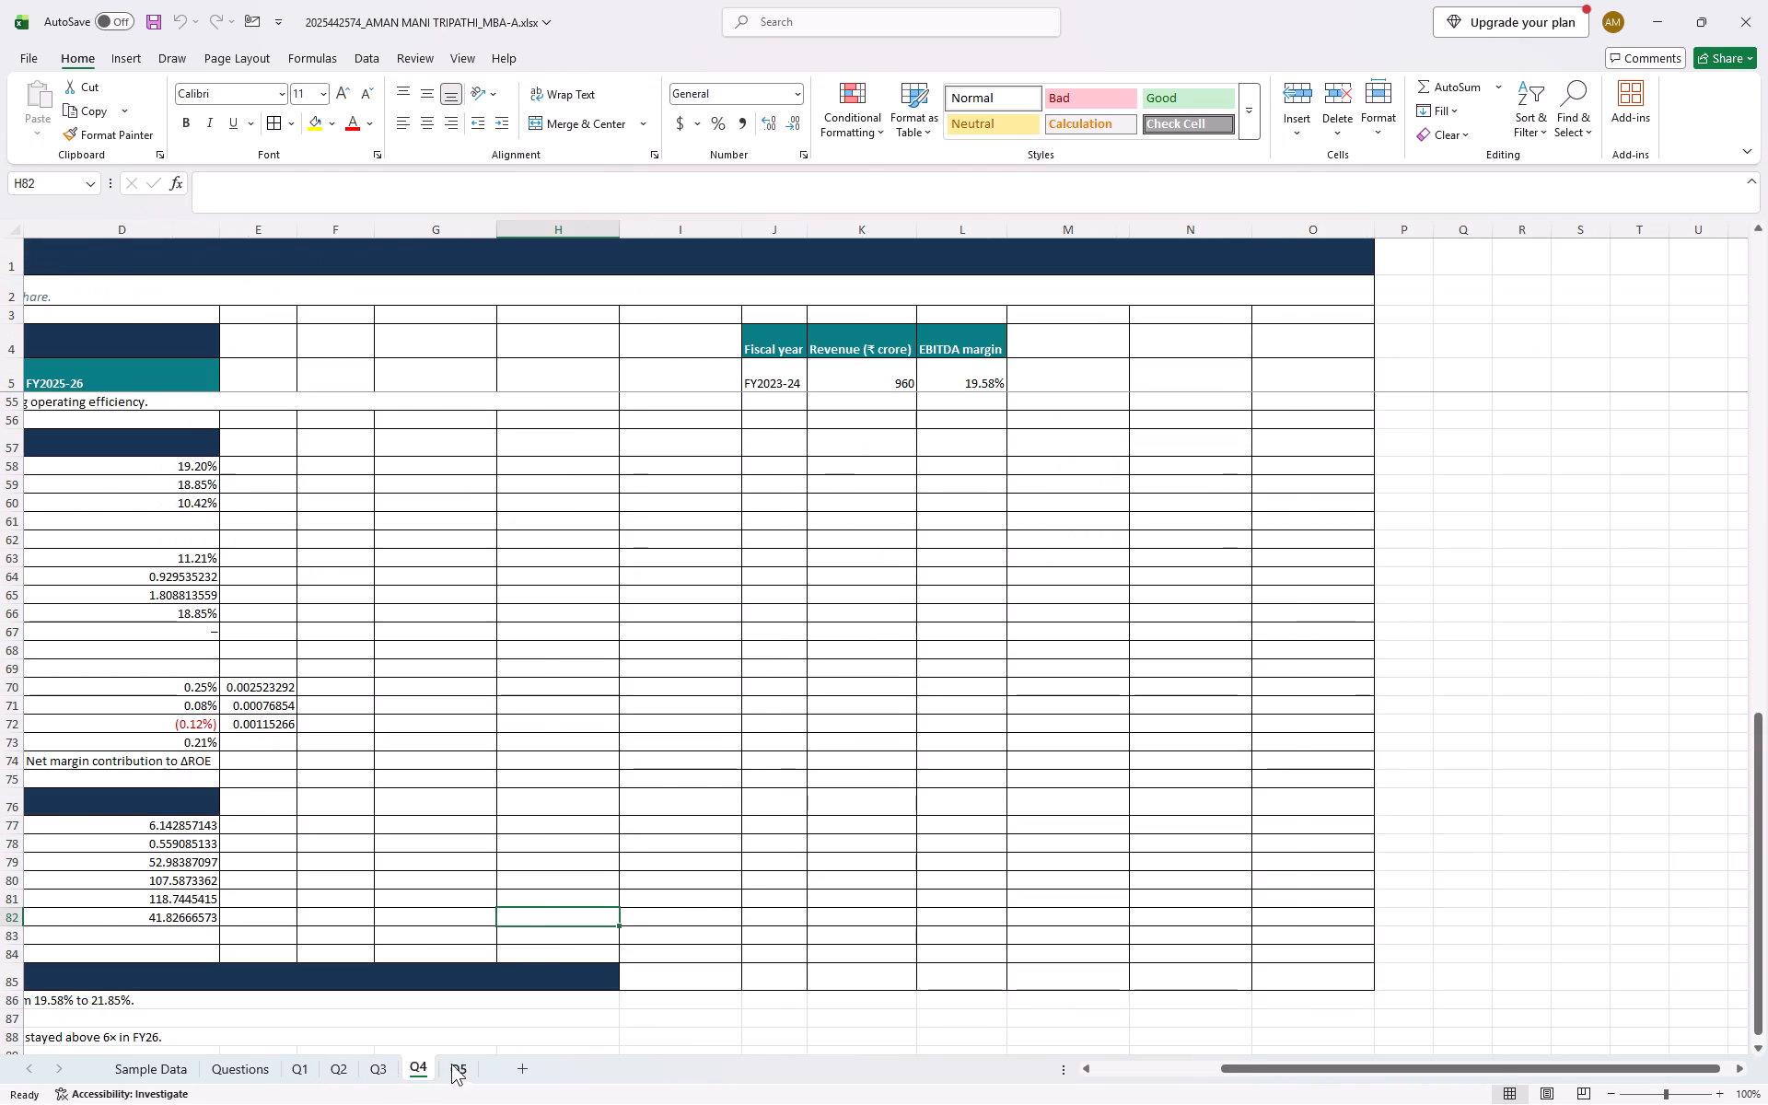
Leave only cell D32 selected on the Q5 sheet.
{"action": "left_click", "coordinate": [453, 1065]}
{"action": "left_click", "coordinate": [577, 887]}
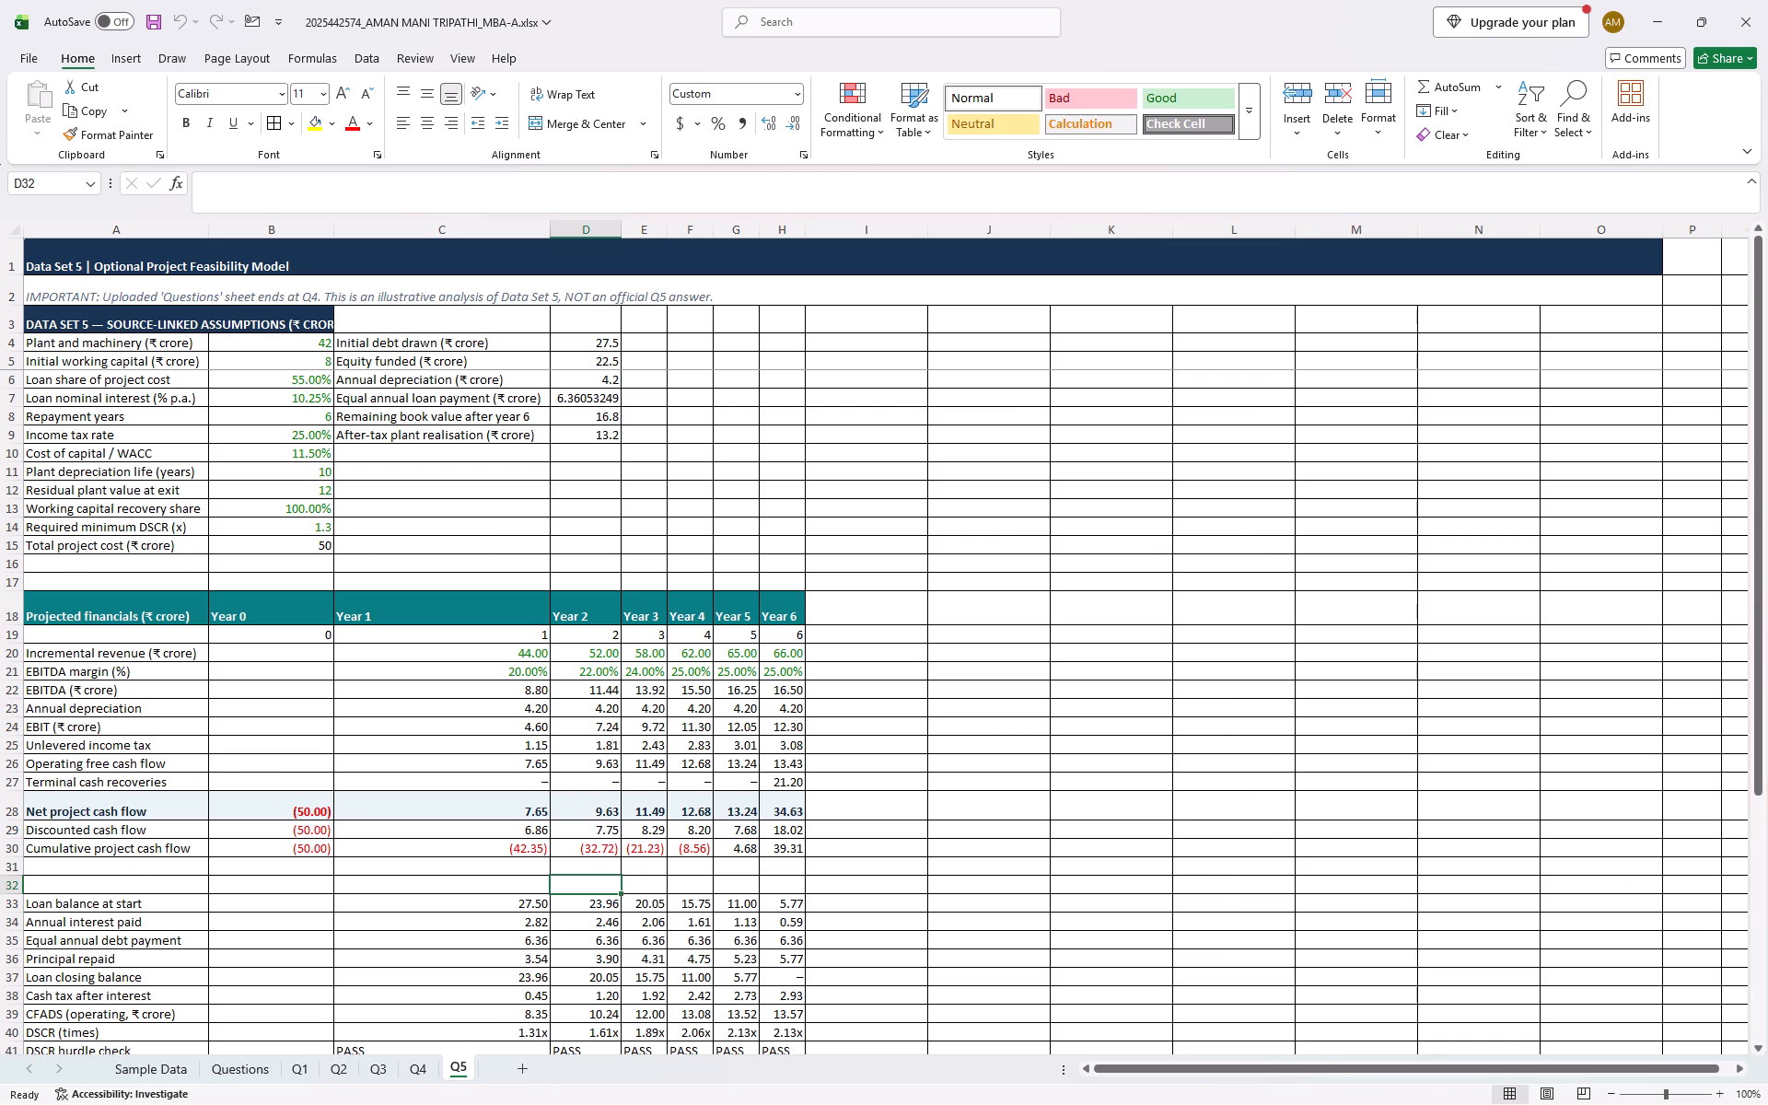
Save the exam answer workbook and close it.
{"action": "key", "text": "ctrl+s"}
{"action": "key", "text": "ctrl+s"}
{"action": "key", "text": "ctrl+s"}
{"action": "key", "text": "ctrl+s"}
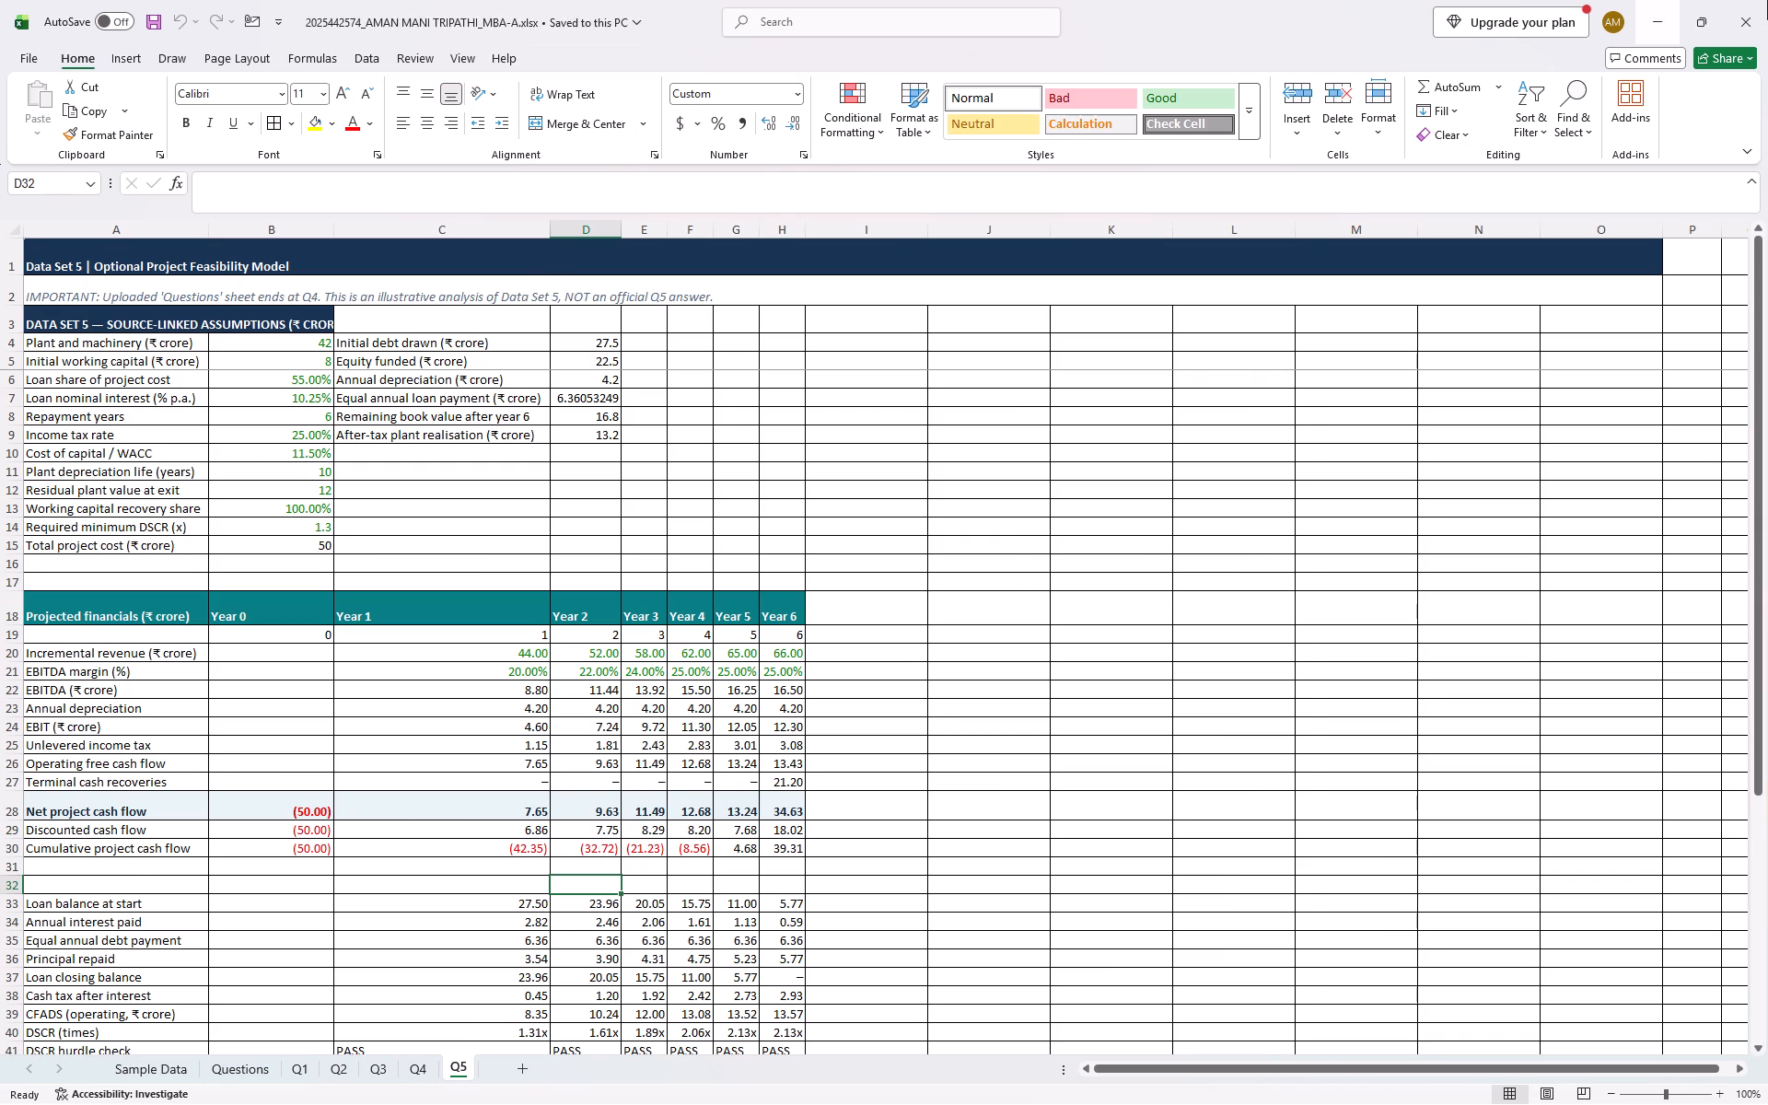
{"action": "left_click", "coordinate": [1767, 0]}
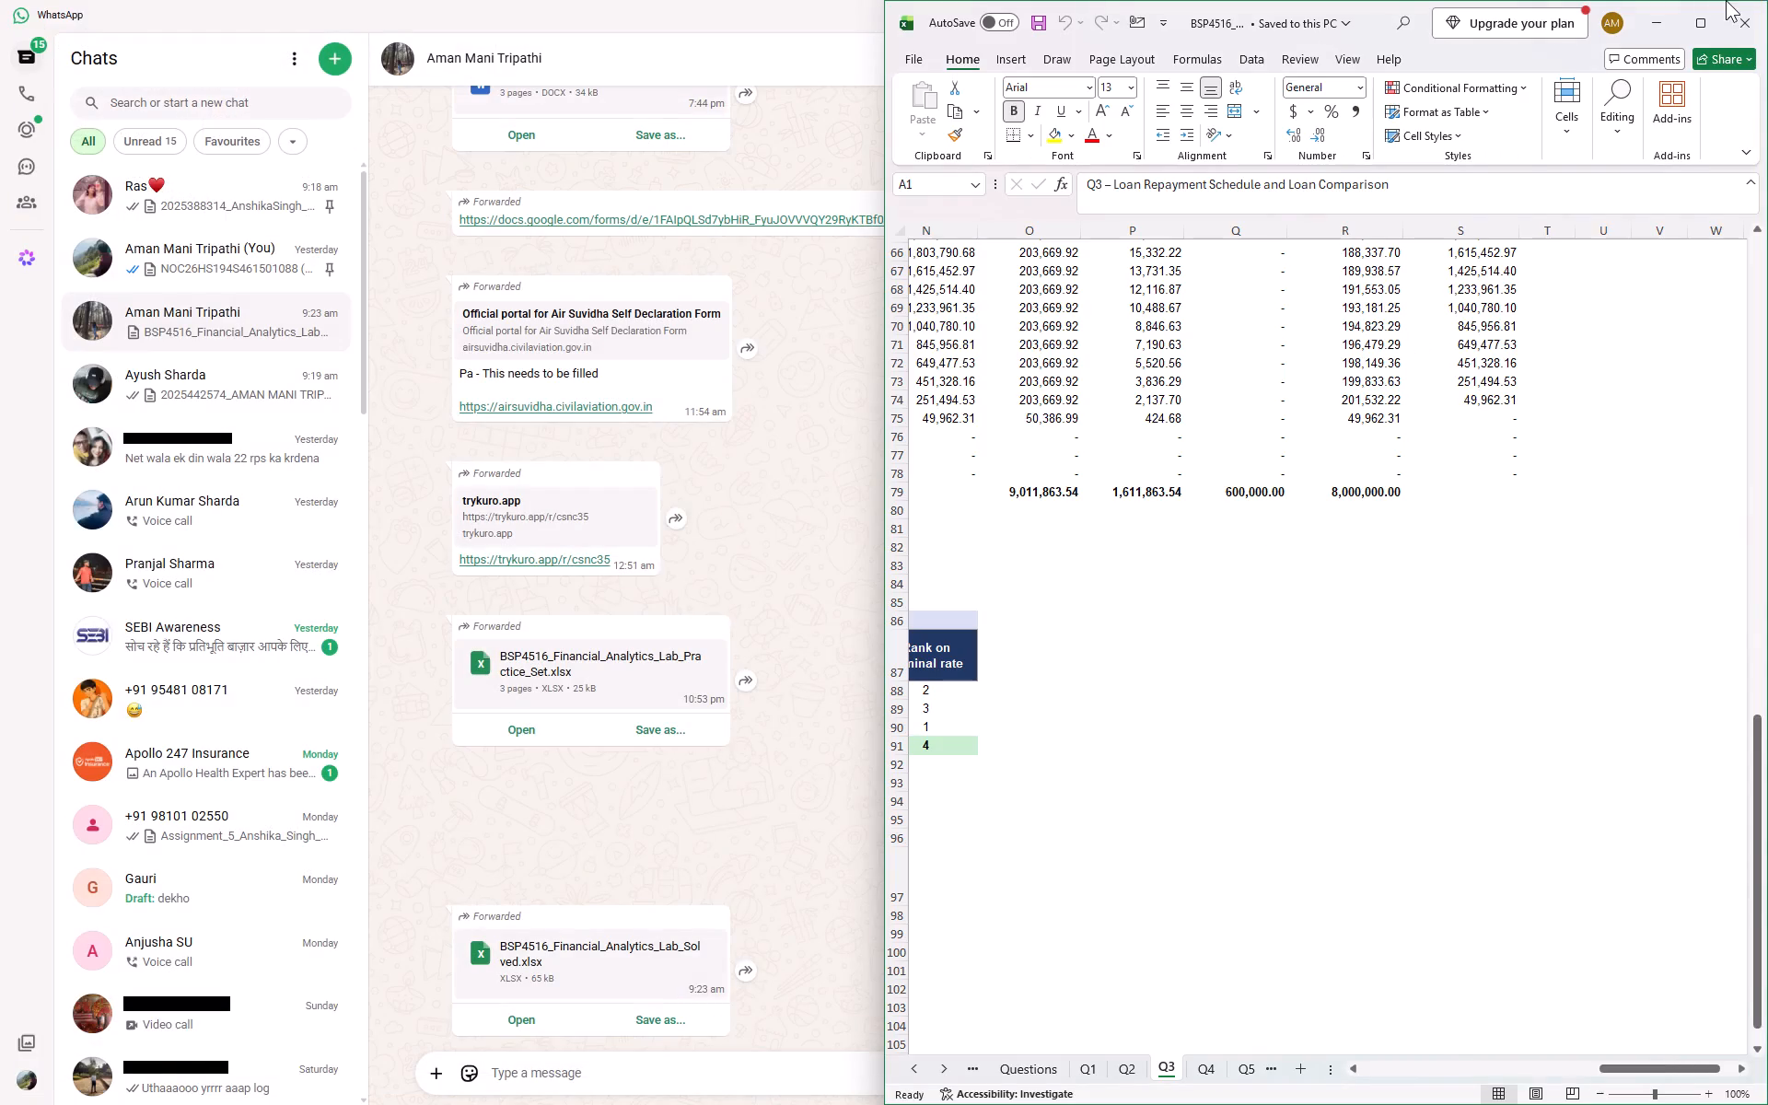
Close the remaining BSP4516 workbook that is open on its Q3 loan repayment sheet.
{"action": "left_click", "coordinate": [1752, 17]}
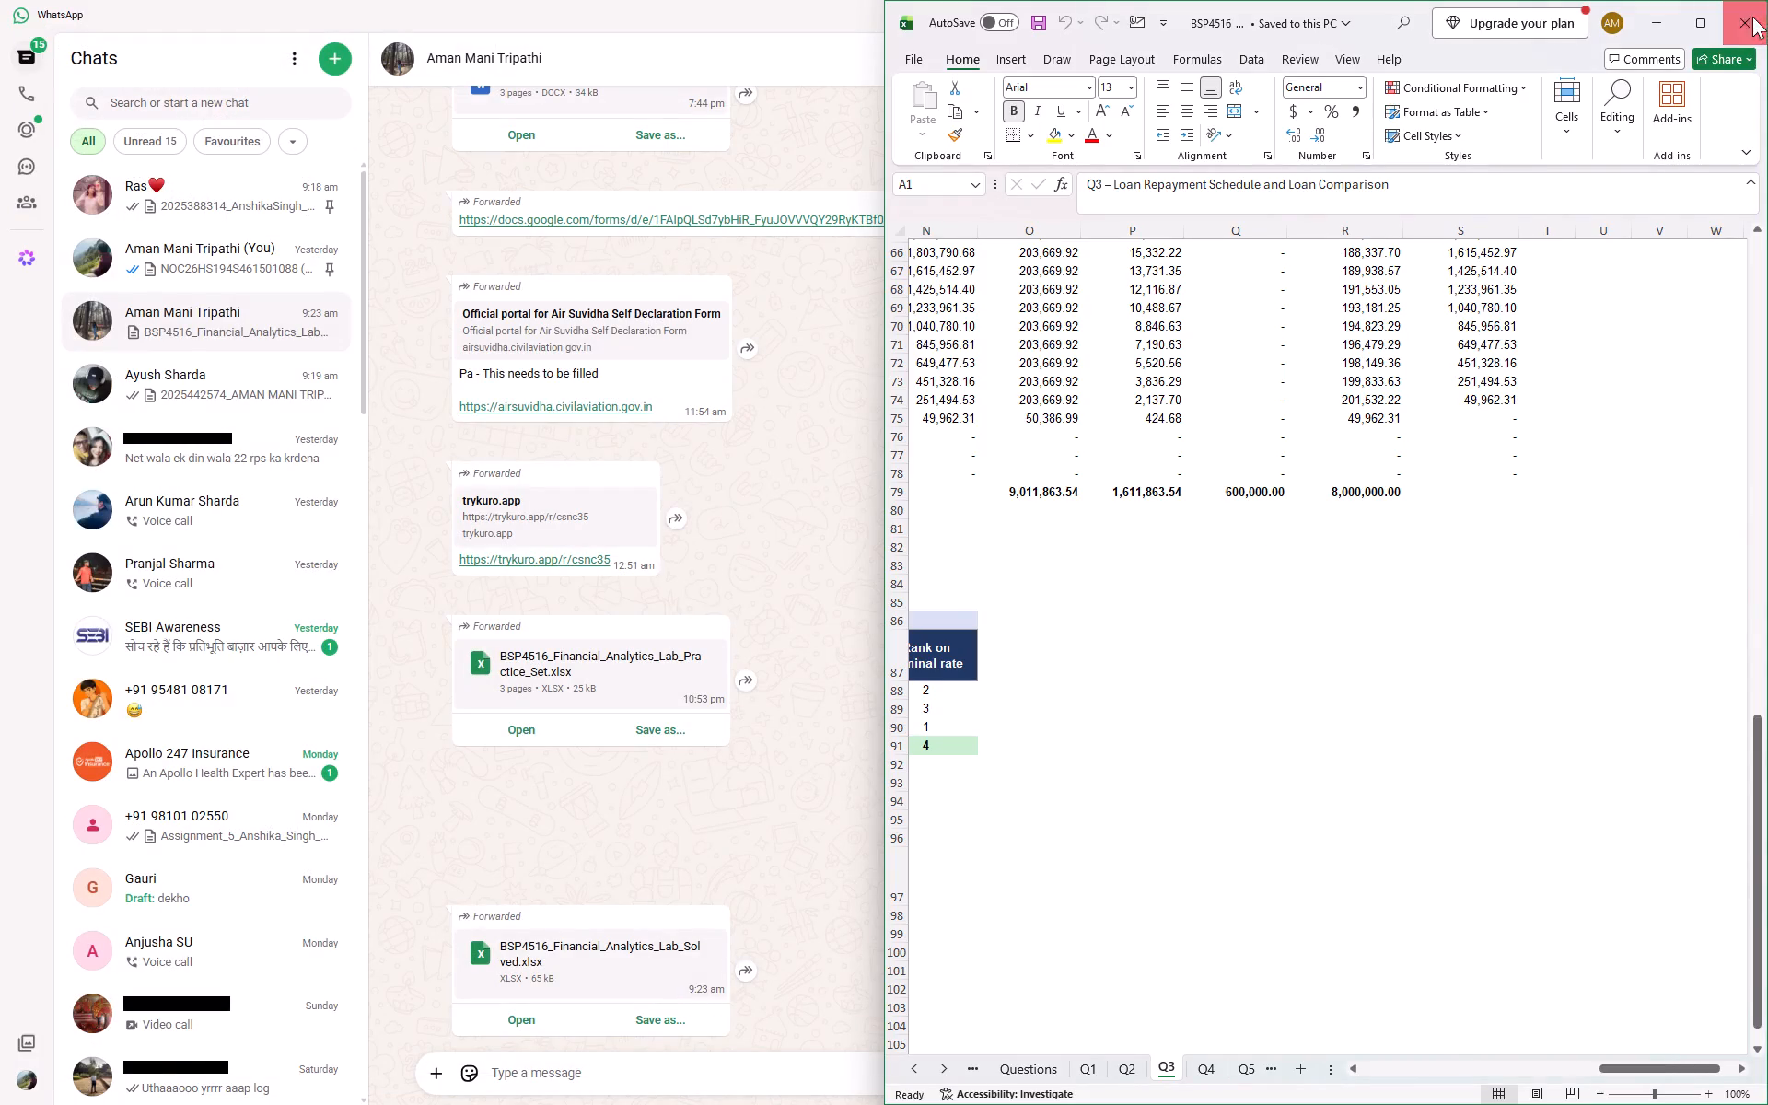
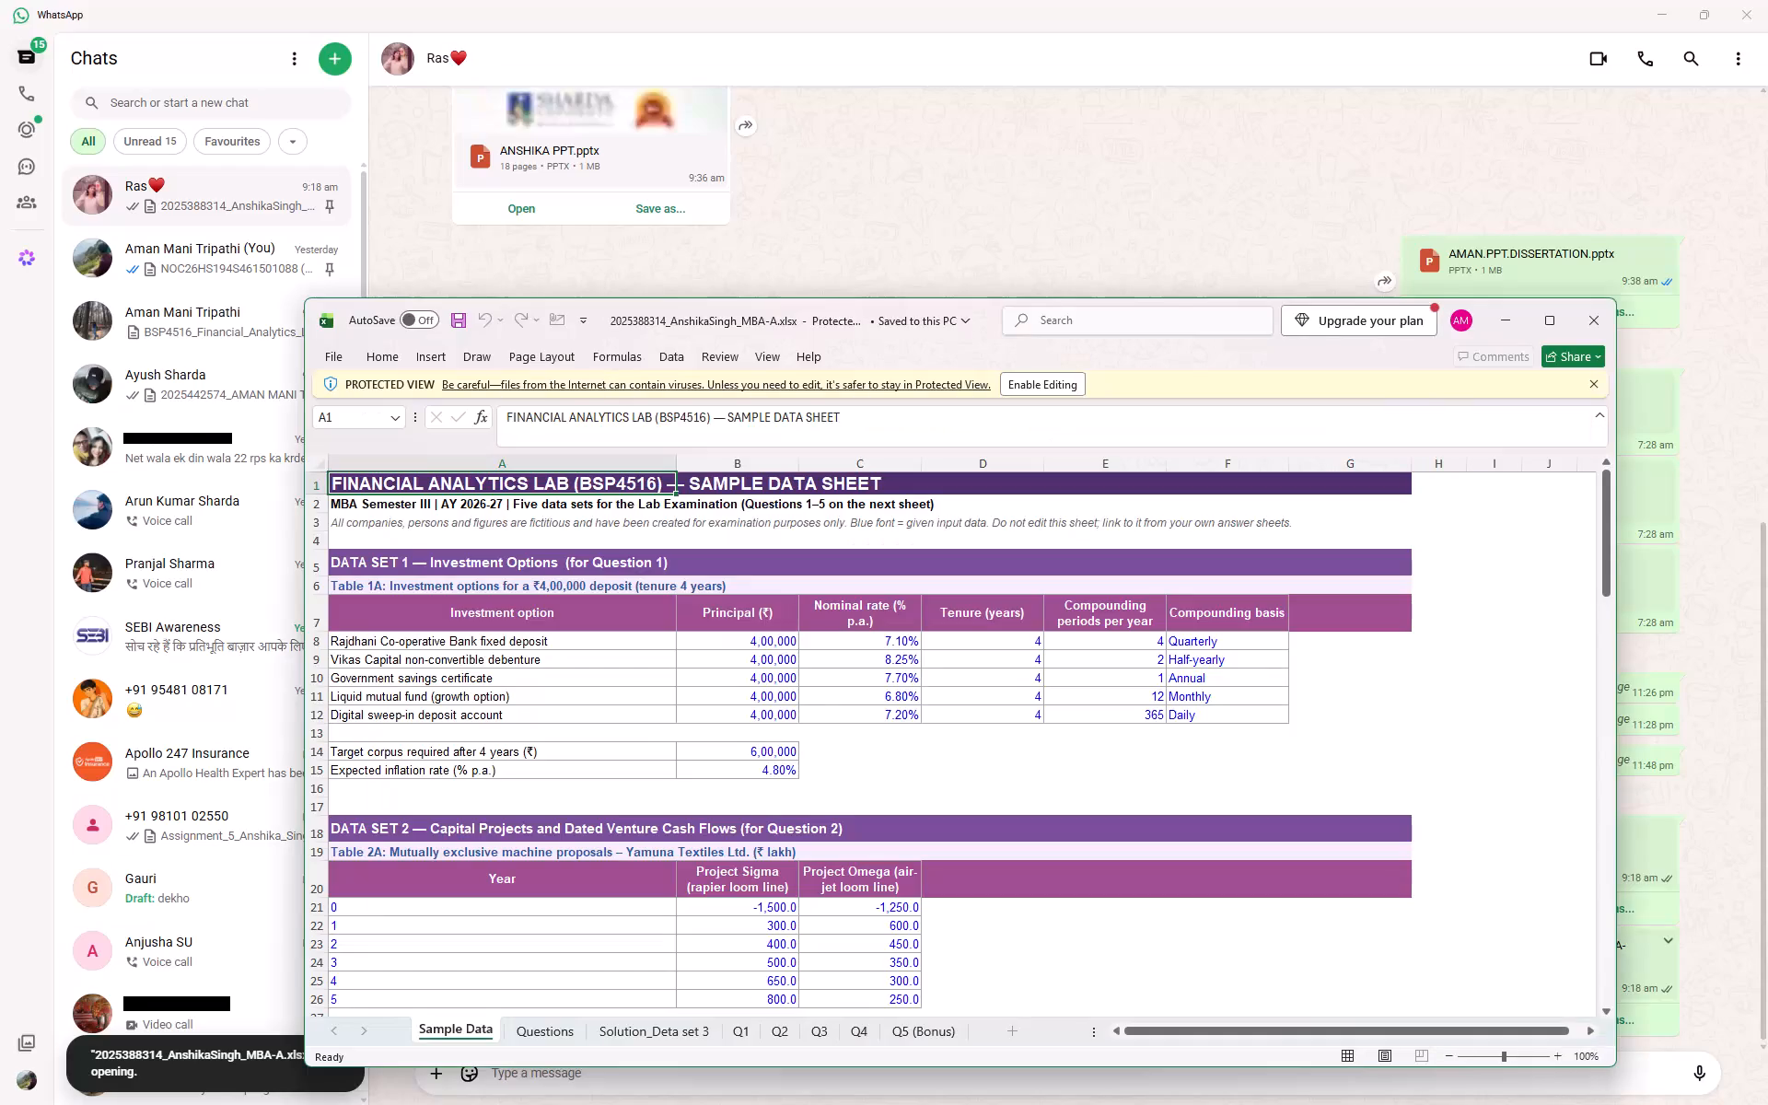
Maximize the MBA-A exam workbook that is open in Protected View and enable editing on it.
{"action": "left_click", "coordinate": [1542, 325]}
{"action": "left_click", "coordinate": [721, 82]}
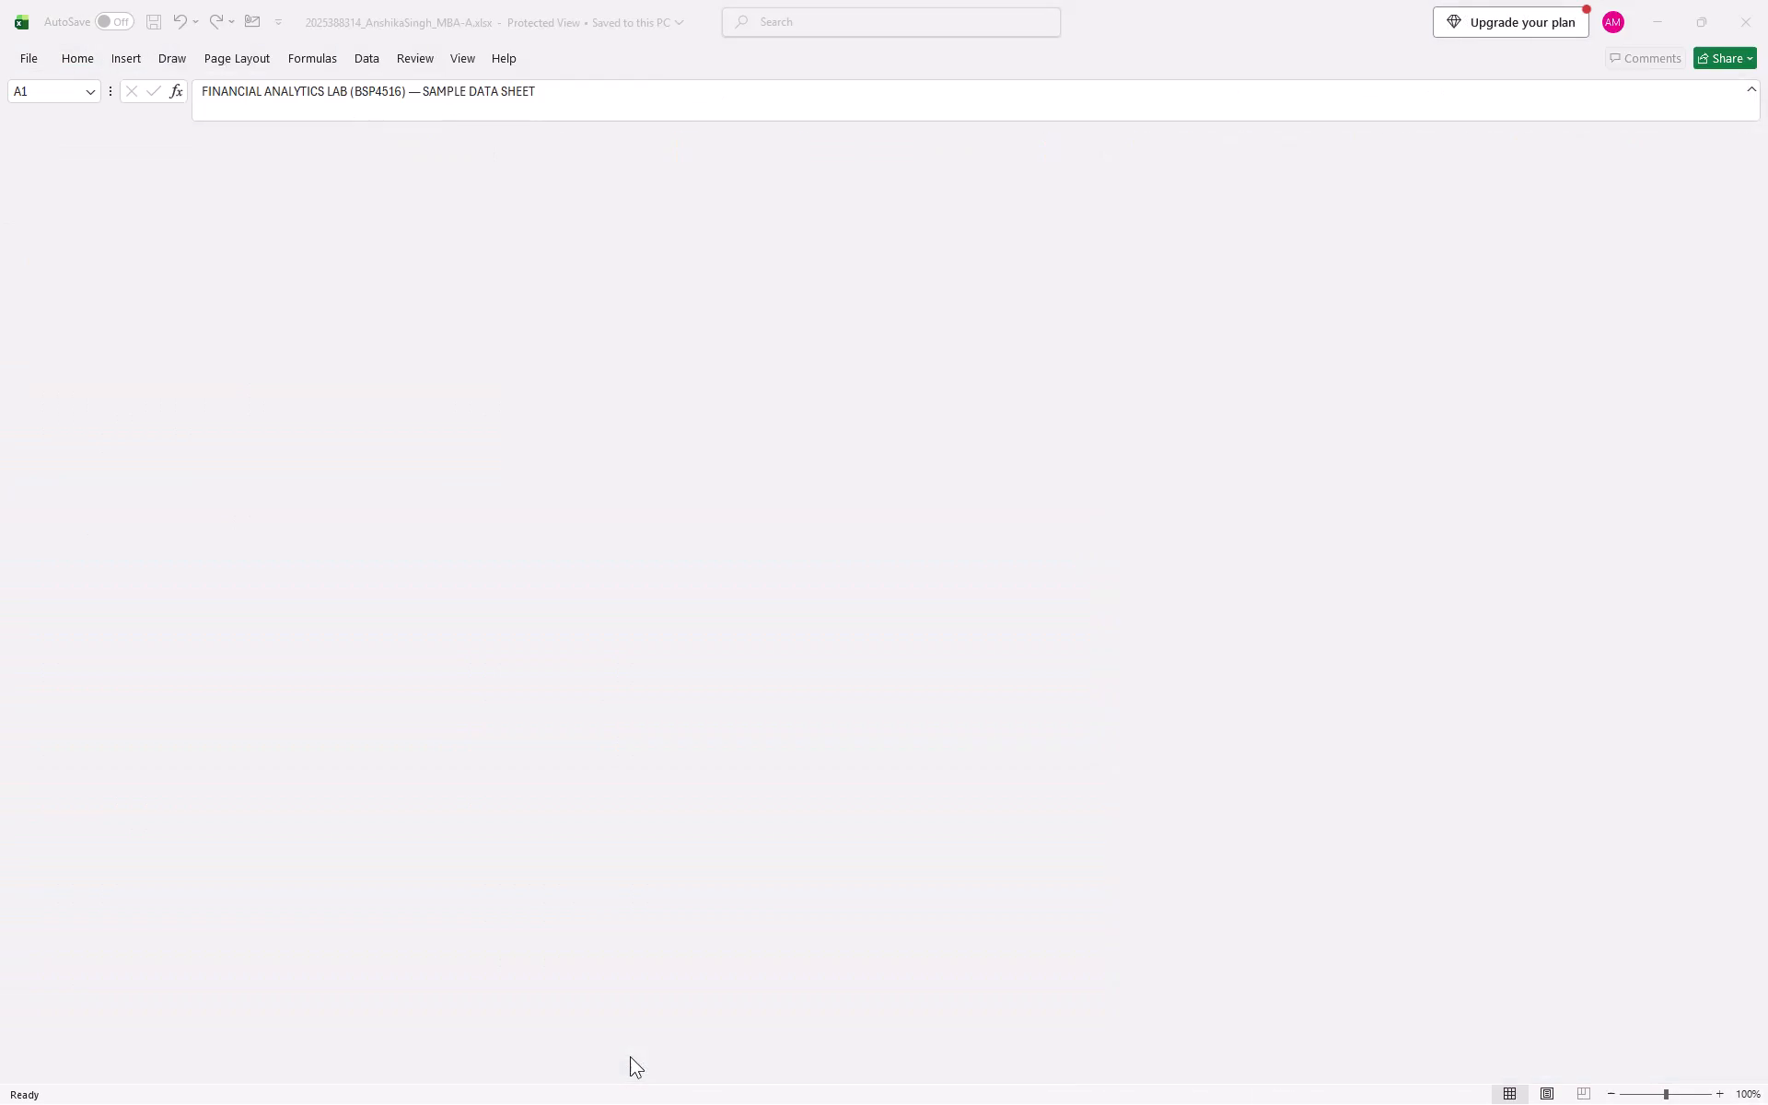
Open the name of the Q5 (Bonus) sheet for editing.
{"action": "right_click", "coordinate": [632, 1066]}
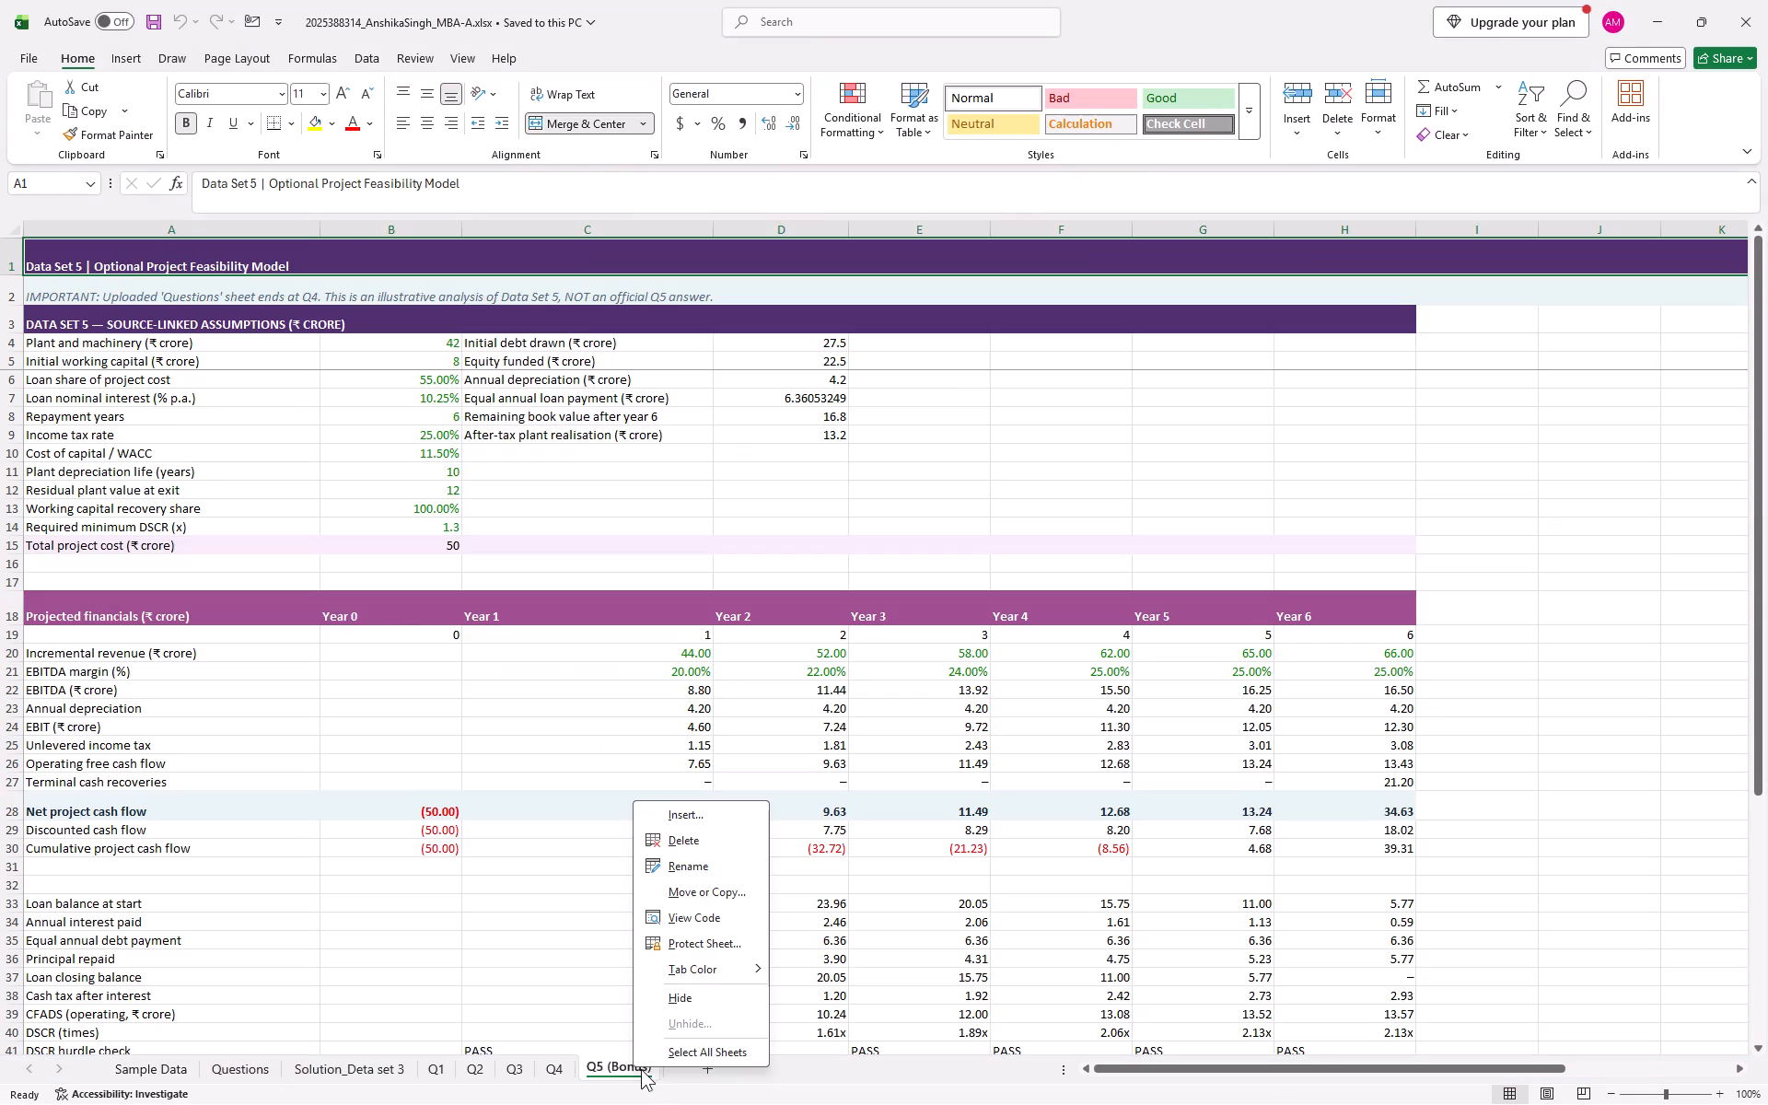
{"action": "left_click", "coordinate": [711, 867]}
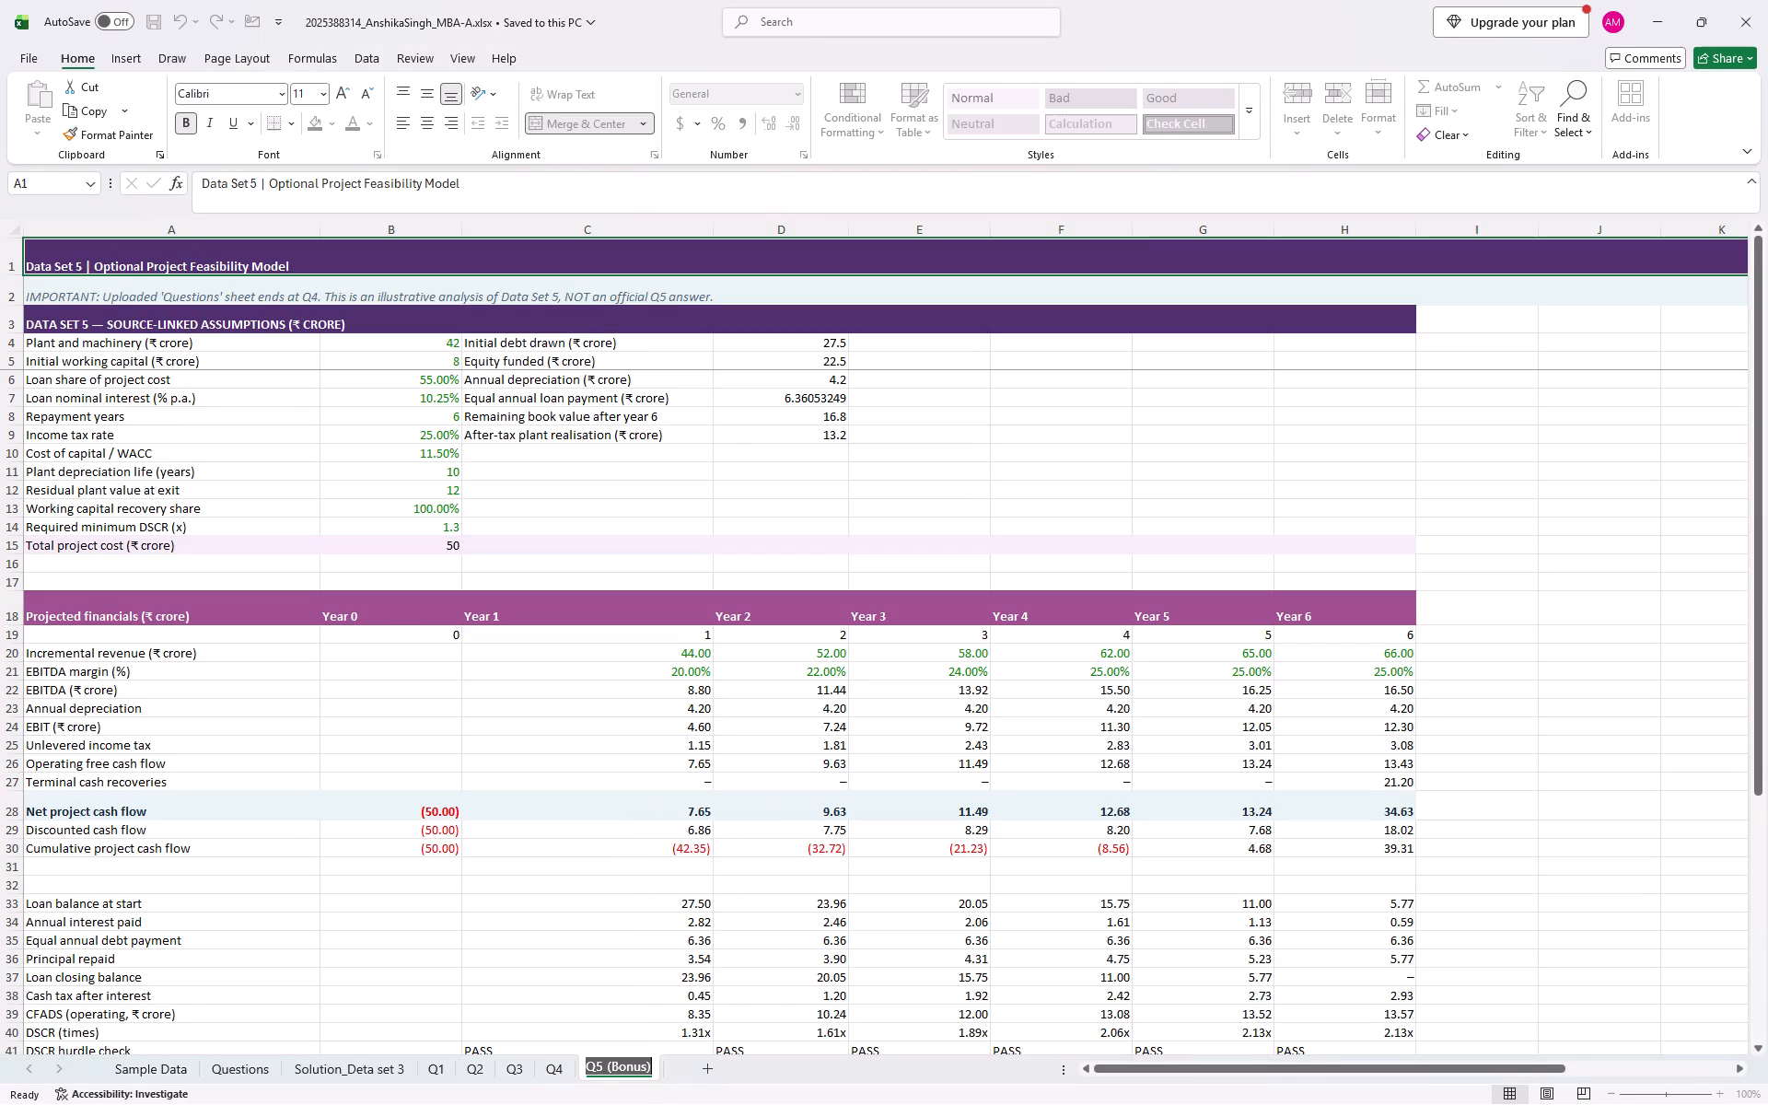
Rename the Q5 (Bonus) sheet as Q5.
{"action": "key", "text": "Right"}
{"action": "key", "text": "BackSpace"}
{"action": "key", "text": "BackSpace"}
{"action": "key", "text": "BackSpace"}
{"action": "key", "text": "BackSpace"}
{"action": "key", "text": "BackSpace"}
{"action": "key", "text": "BackSpace"}
{"action": "key", "text": "BackSpace"}
{"action": "key", "text": "BackSpace"}
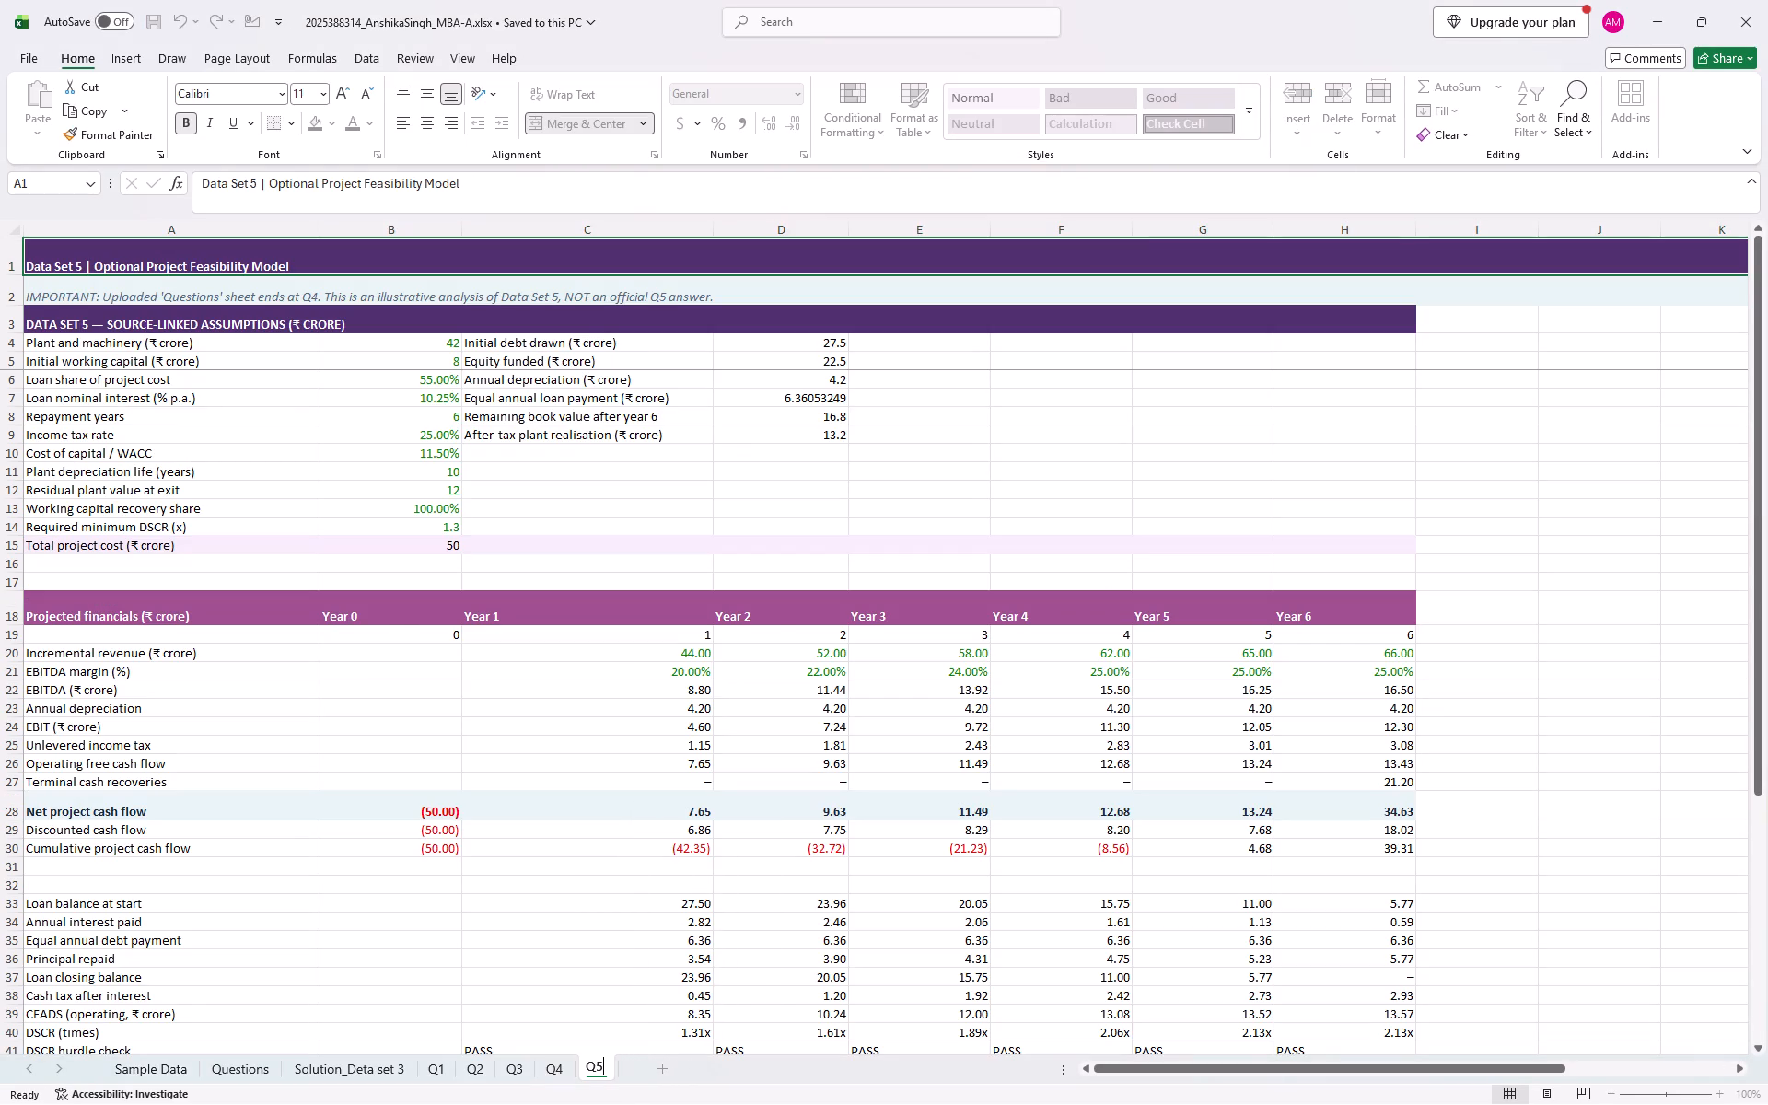
{"action": "key", "text": "Return"}
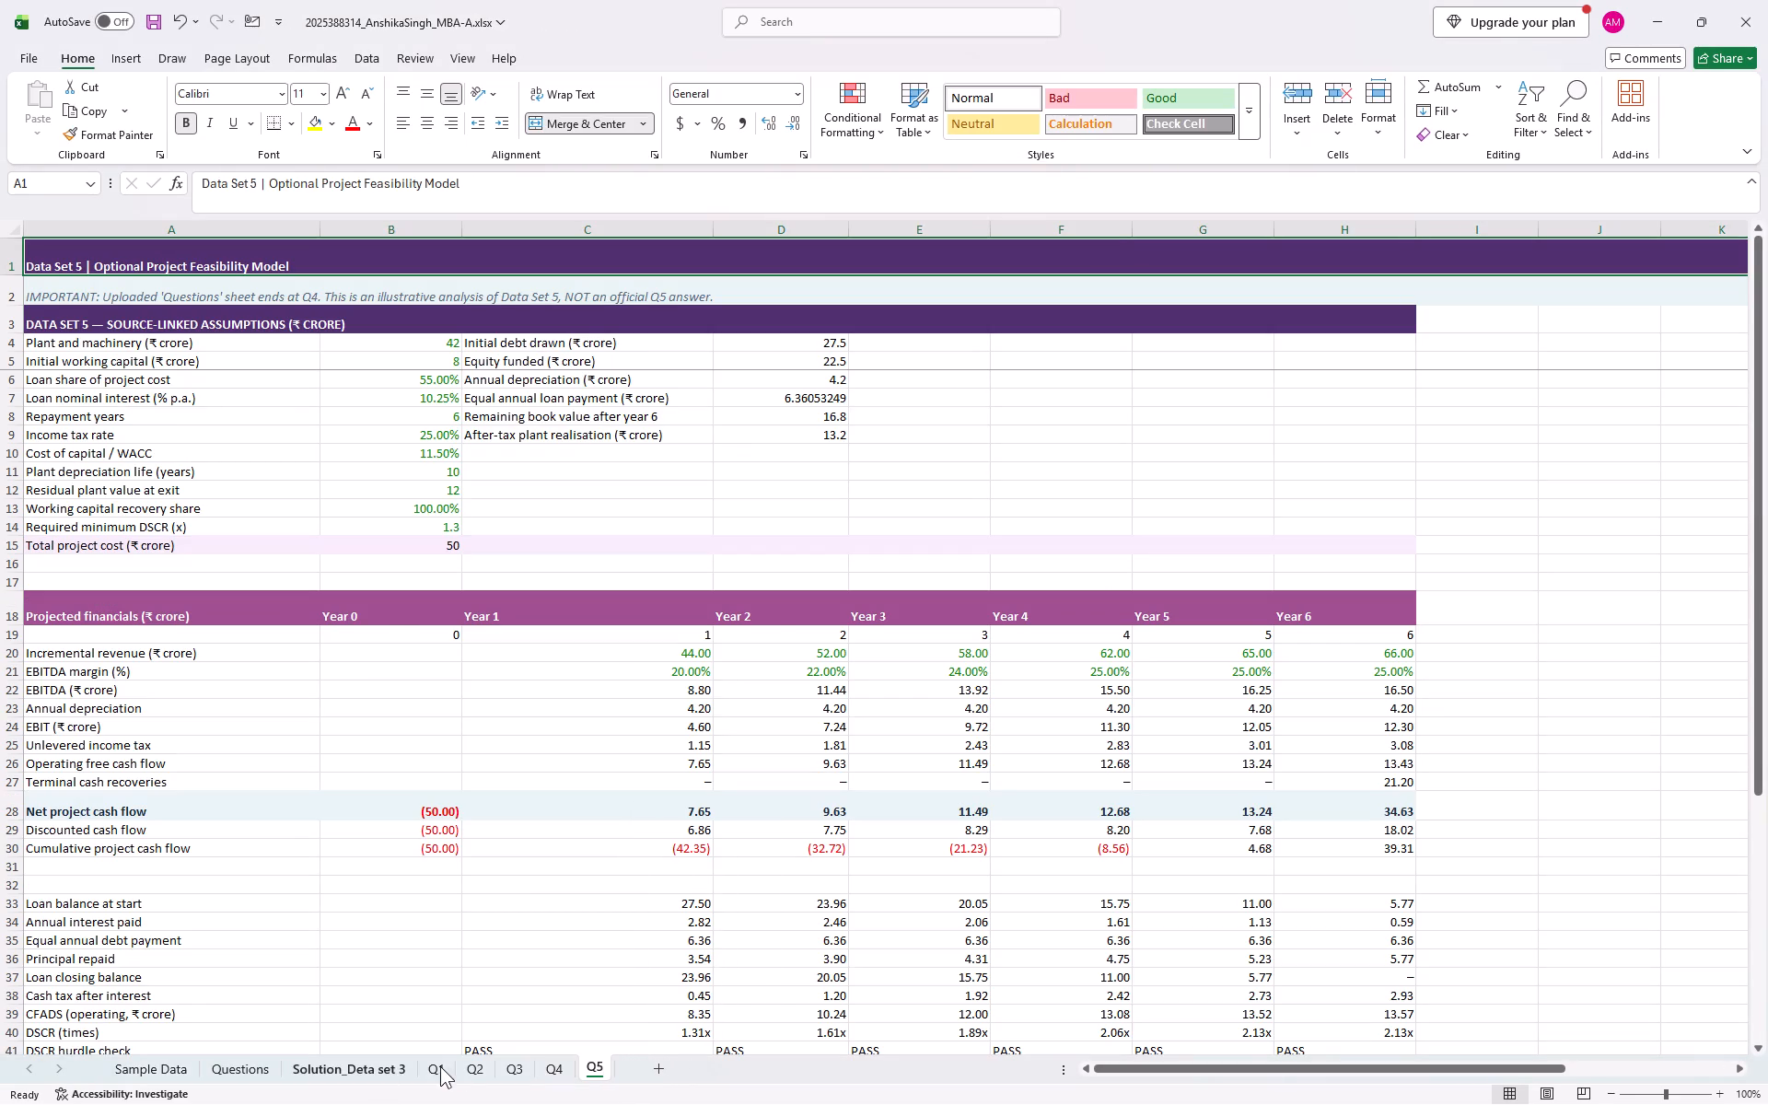
Delete the Solution_Deta set 3 sheet from the workbook.
{"action": "right_click", "coordinate": [376, 1070]}
{"action": "left_click", "coordinate": [437, 850]}
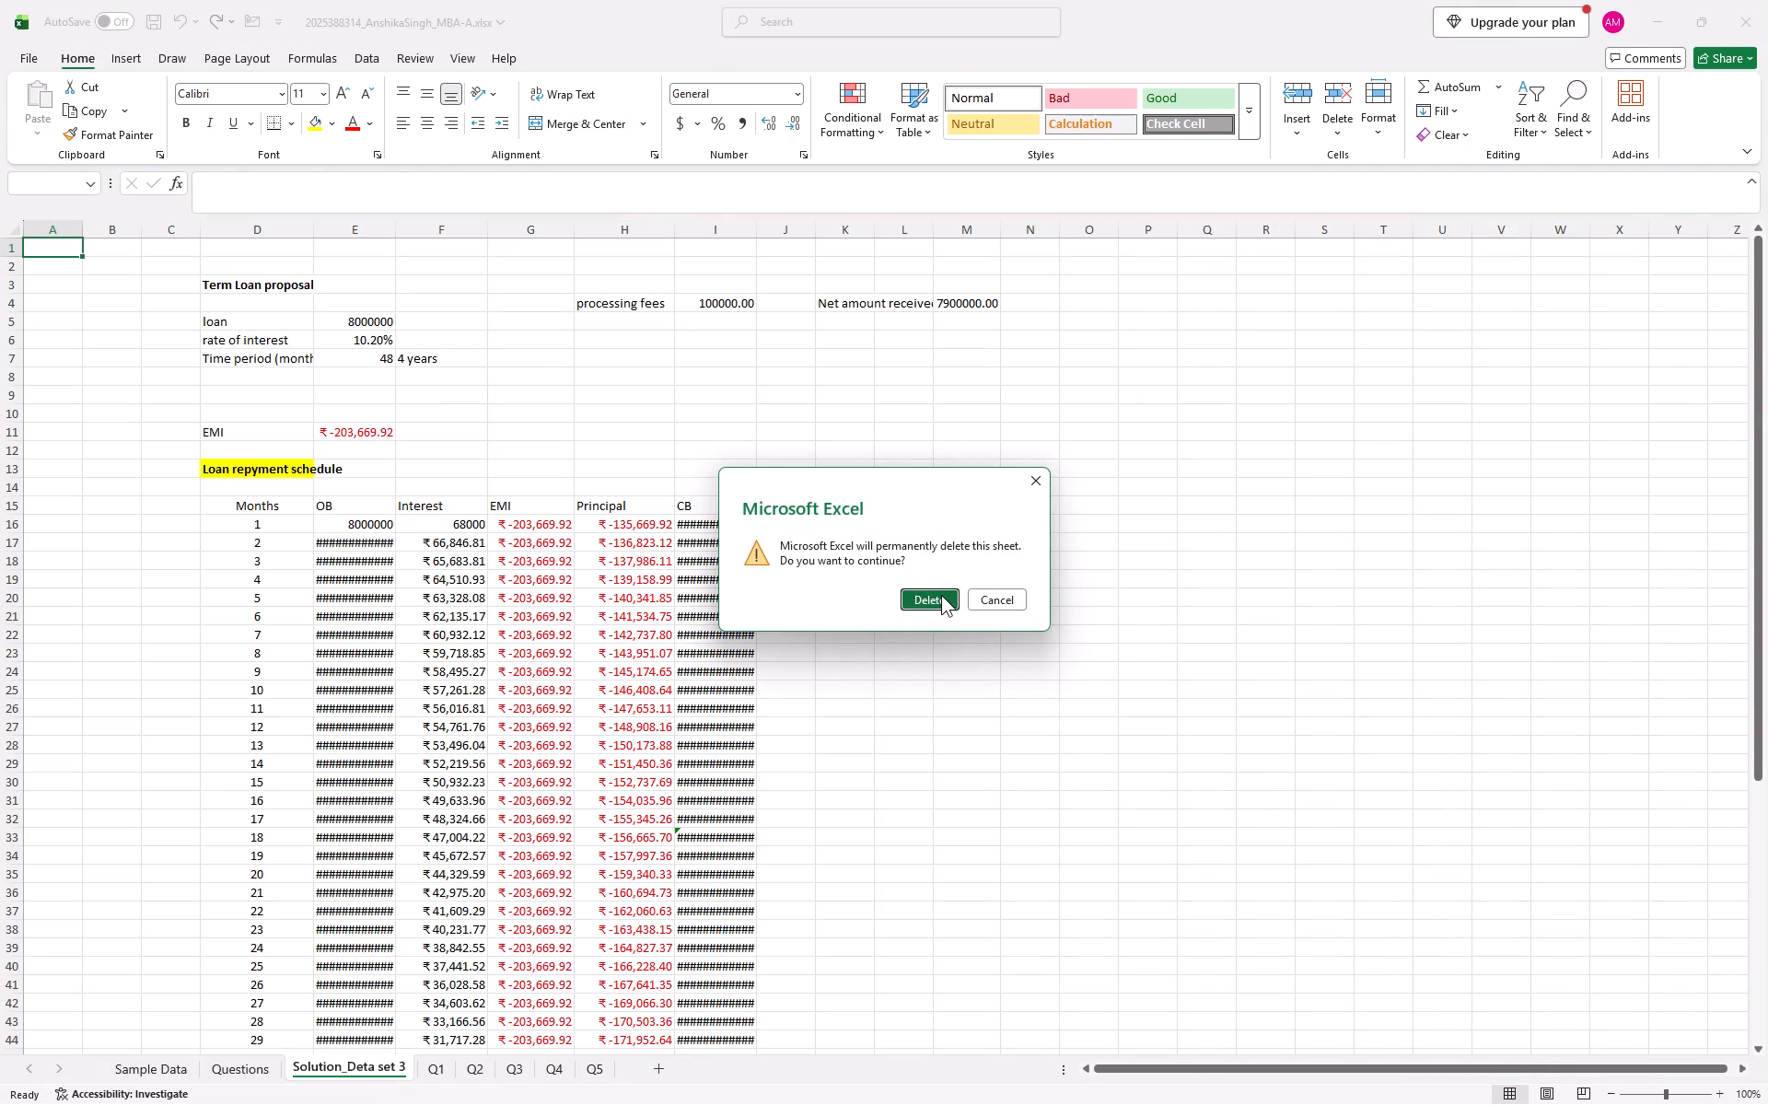
{"action": "left_click", "coordinate": [940, 596]}
Apply all borders to every cell of the Sample Data sheet and autofit its column widths, leaving a single cell selected.
{"action": "left_click", "coordinate": [221, 1073]}
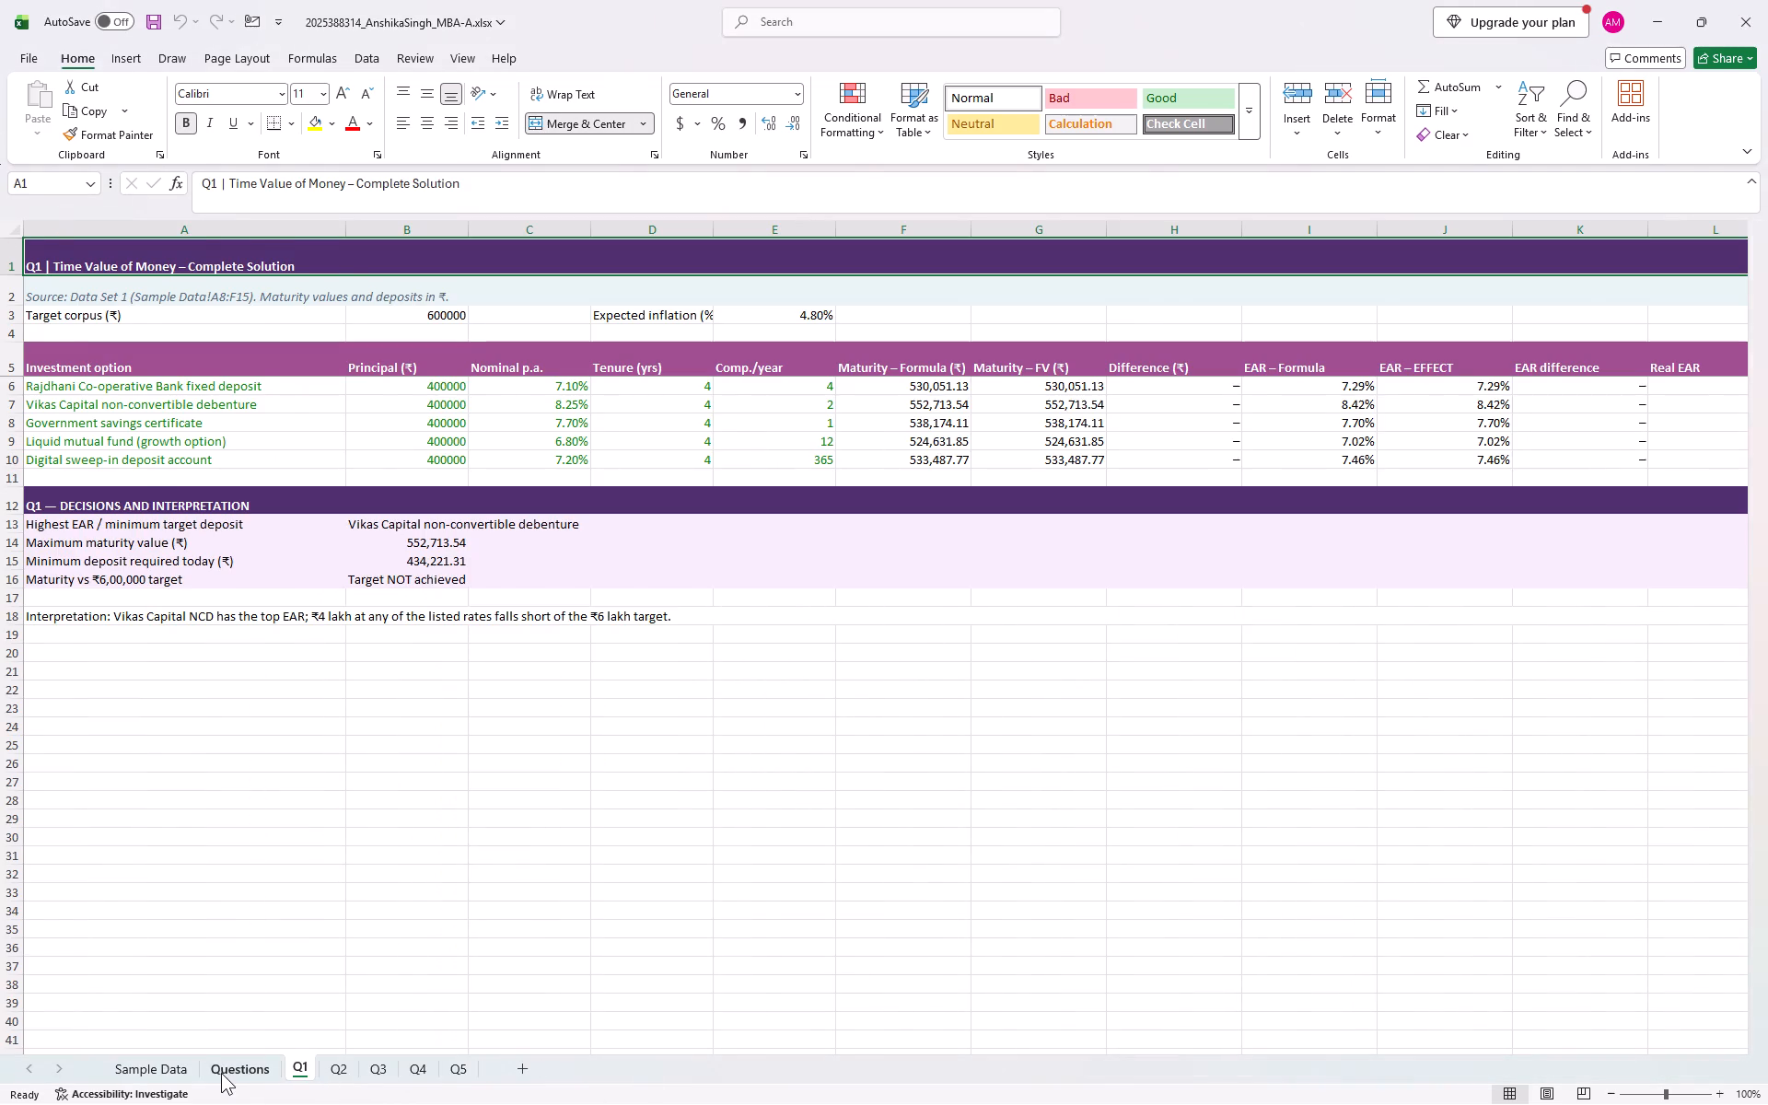
{"action": "left_click", "coordinate": [155, 1066]}
{"action": "left_click", "coordinate": [221, 1068]}
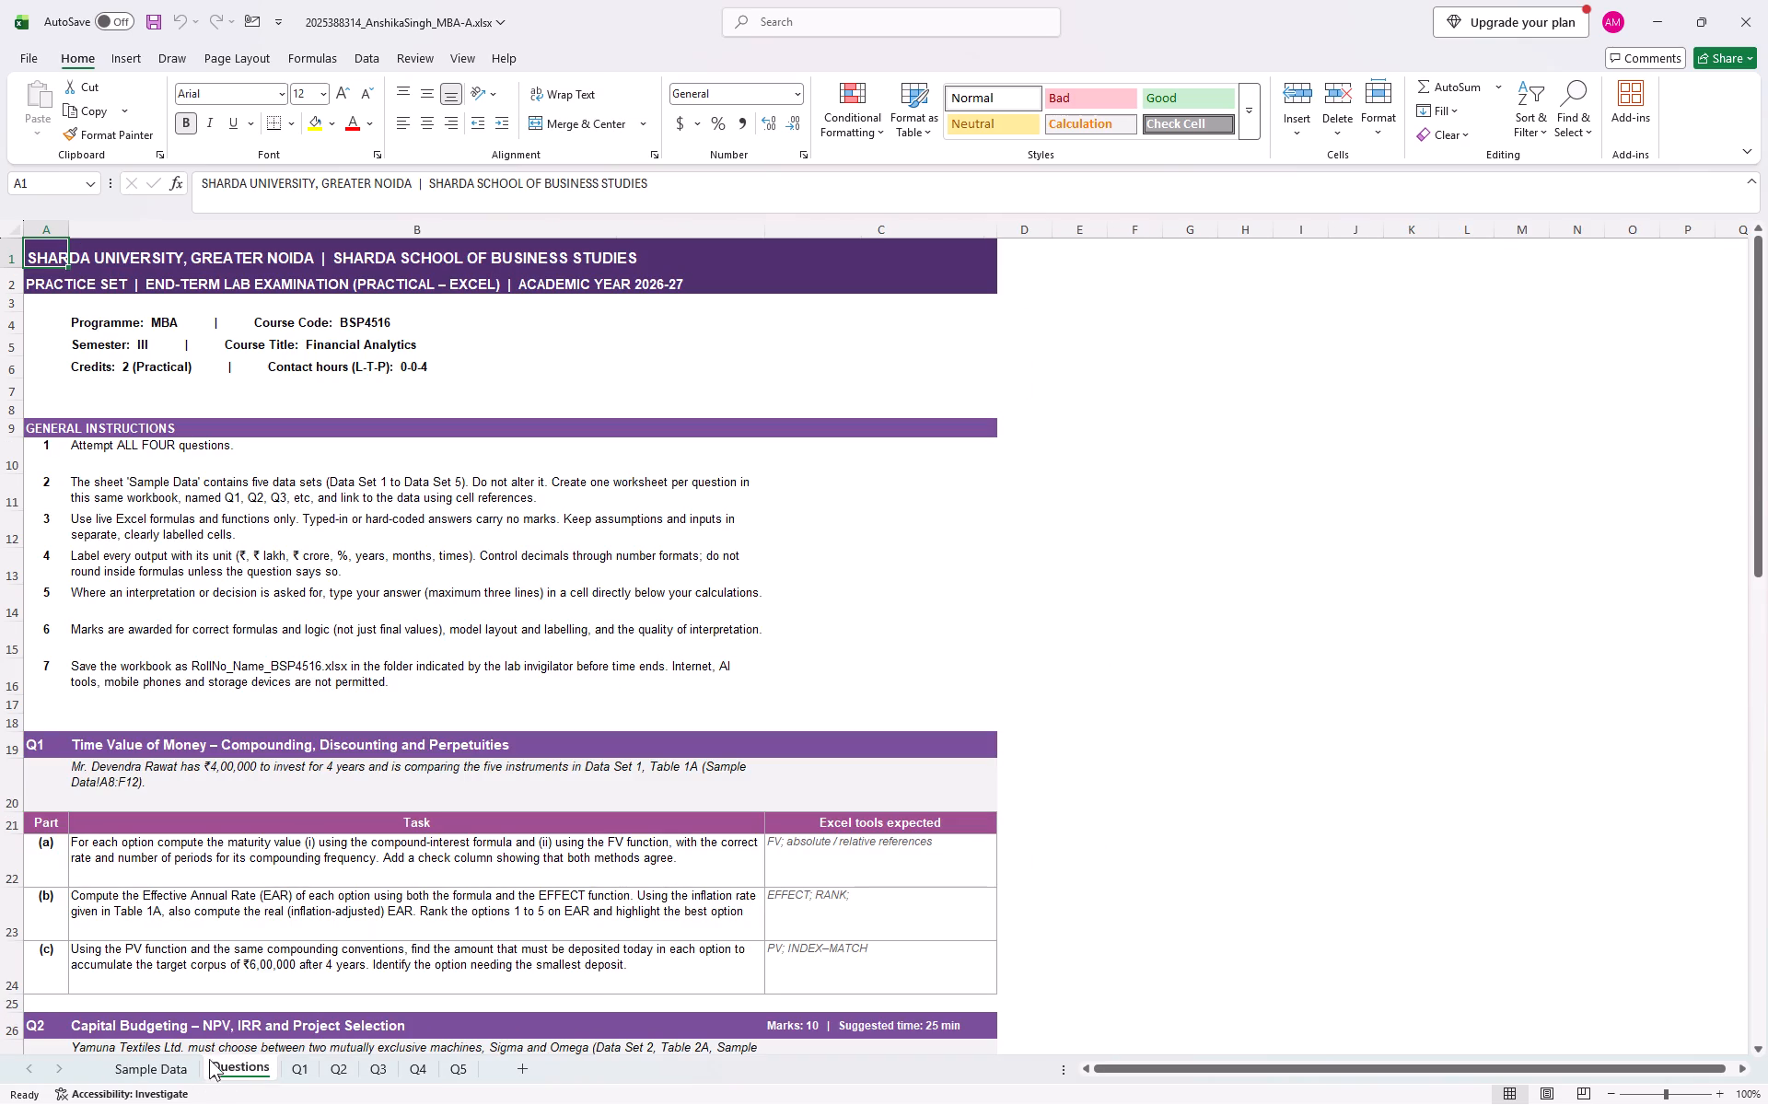
{"action": "left_click", "coordinate": [174, 1080]}
{"action": "key", "text": "ctrl+a"}
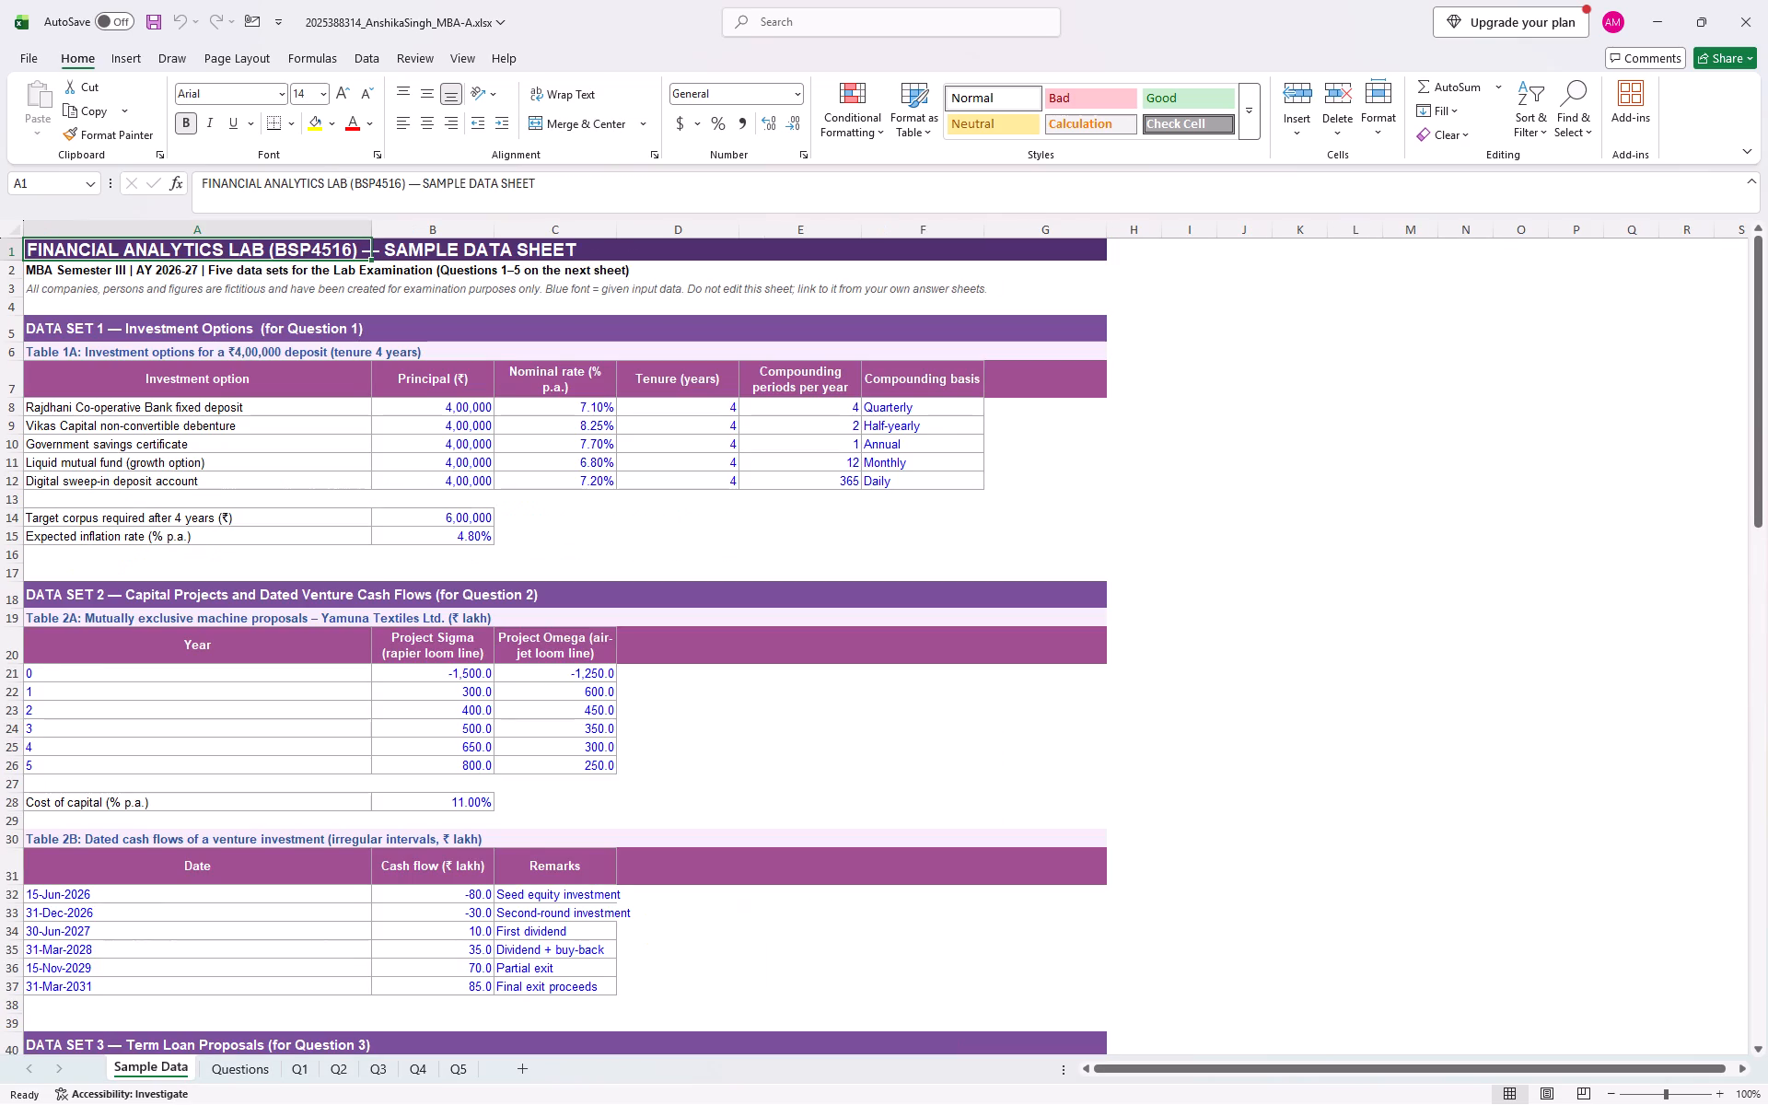
{"action": "key", "text": "ctrl+a"}
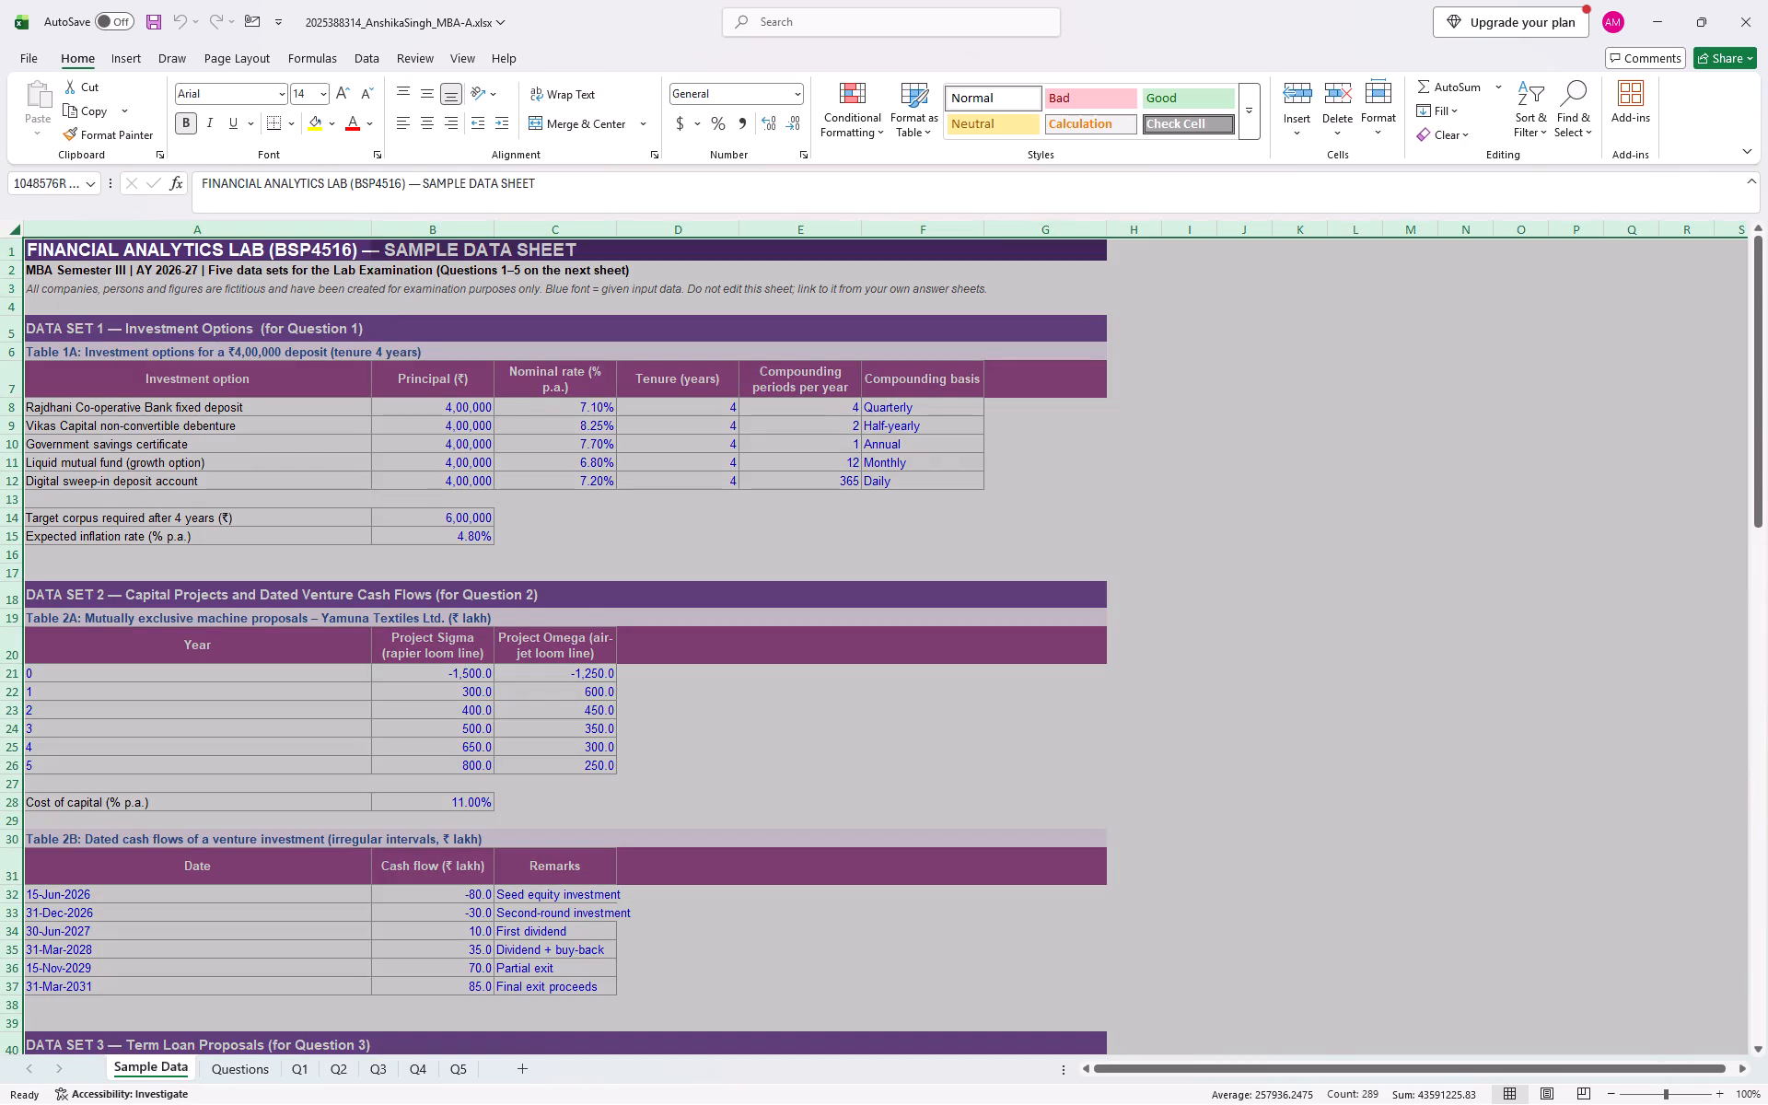
{"action": "type", "text": "hba"}
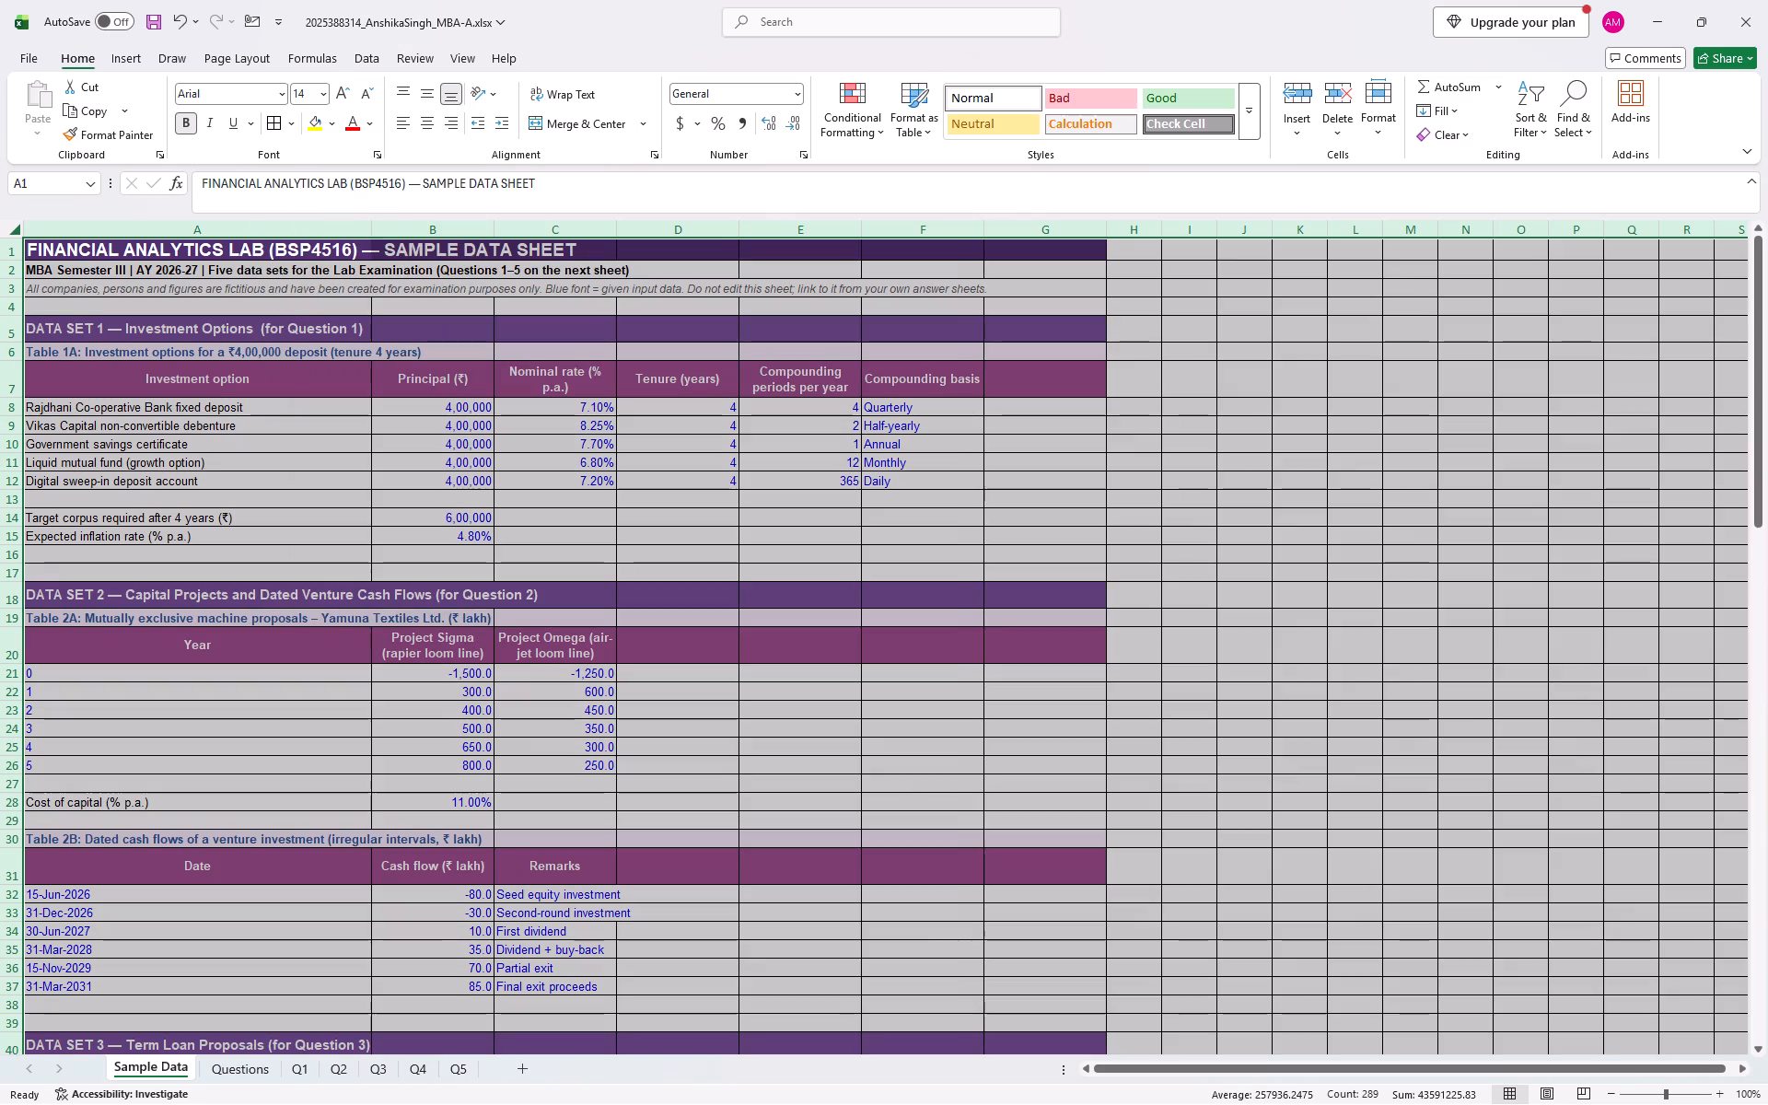
{"action": "type", "text": "oca"}
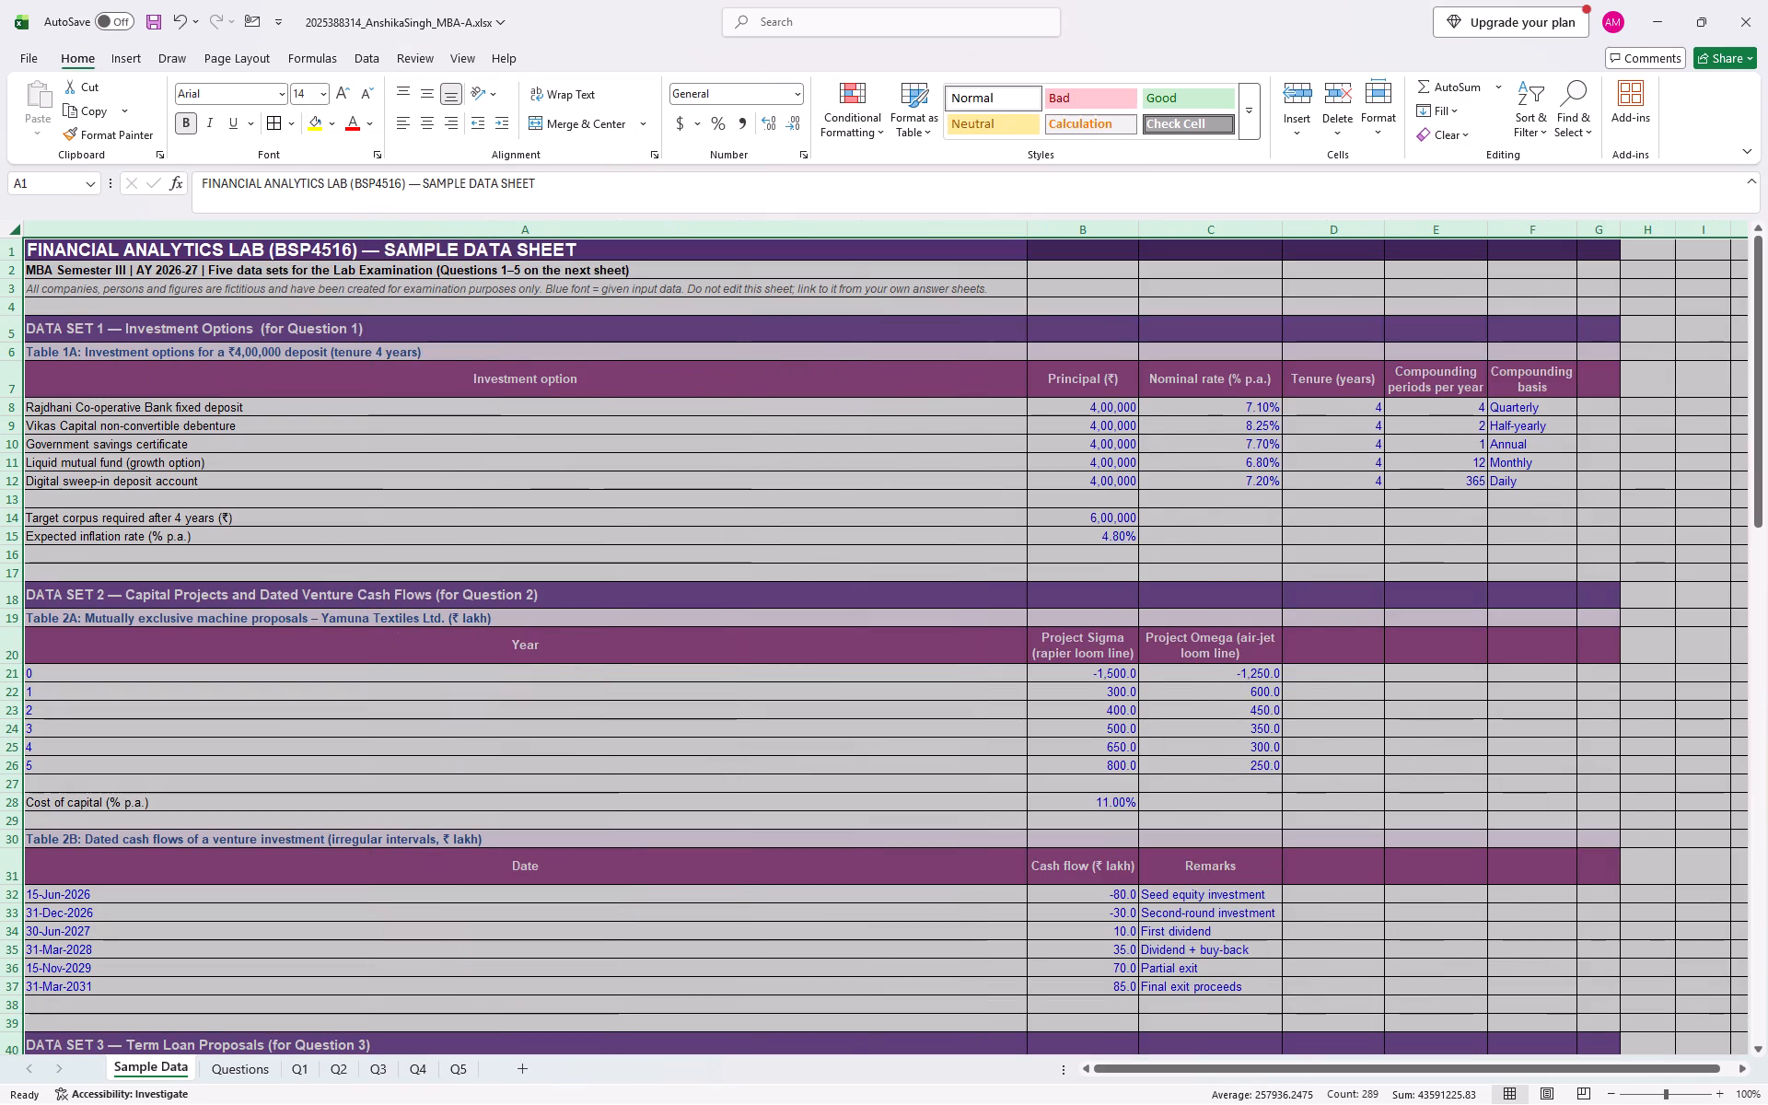
{"action": "type", "text": "oca"}
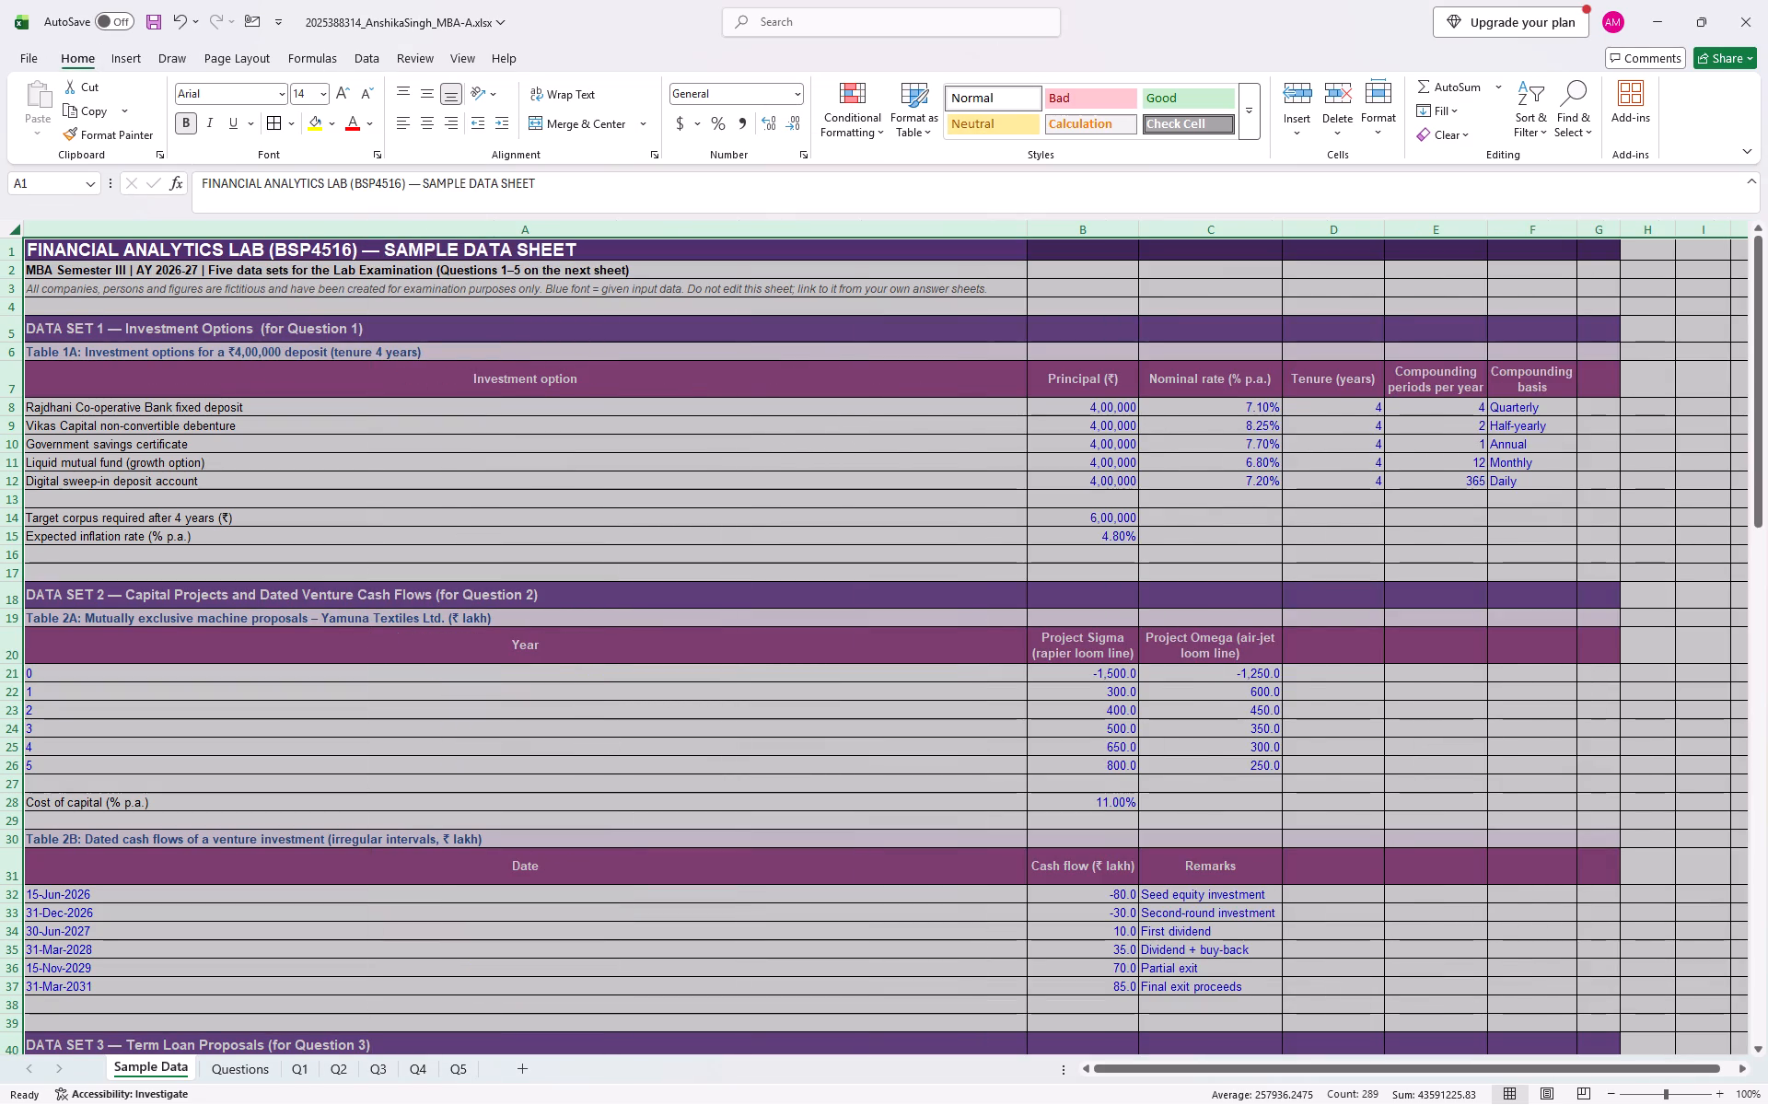
{"action": "key", "text": "Right"}
{"action": "key", "text": "ctrl+Tab"}
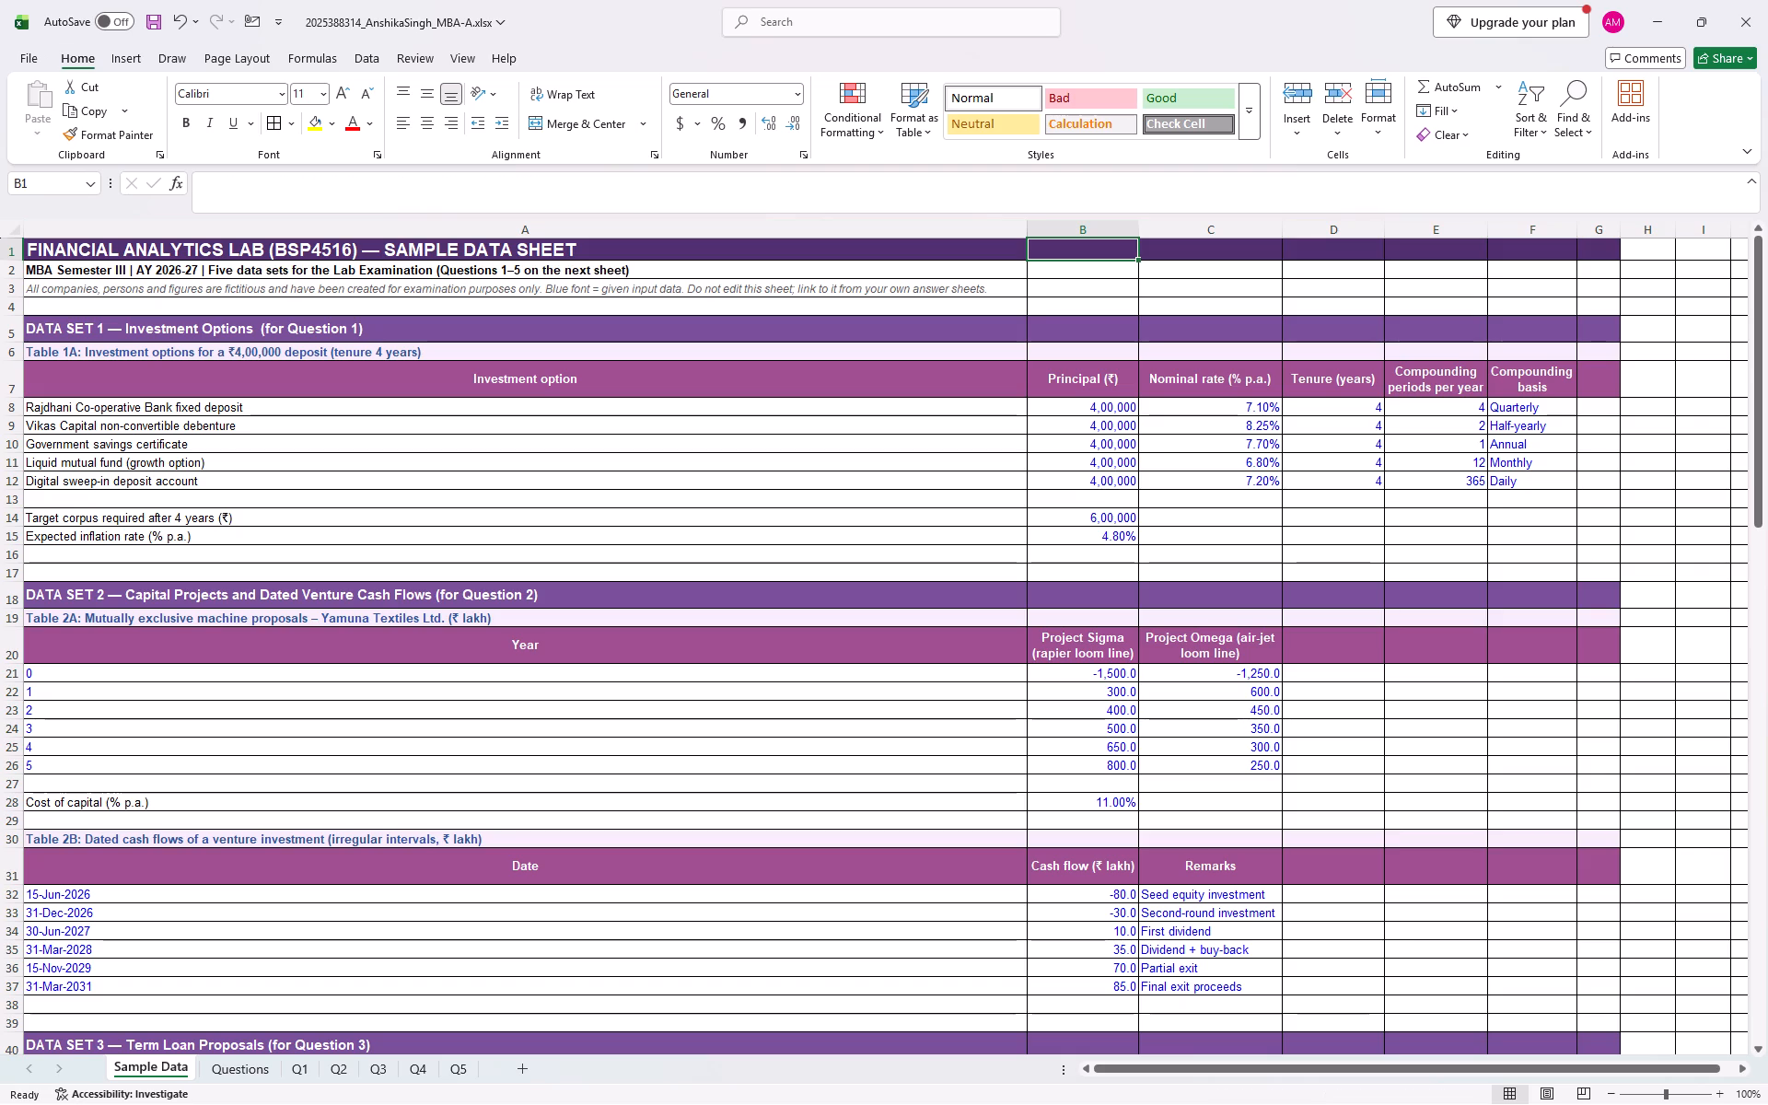
{"action": "key", "text": "ctrl+Tab"}
{"action": "key", "text": "Tab"}
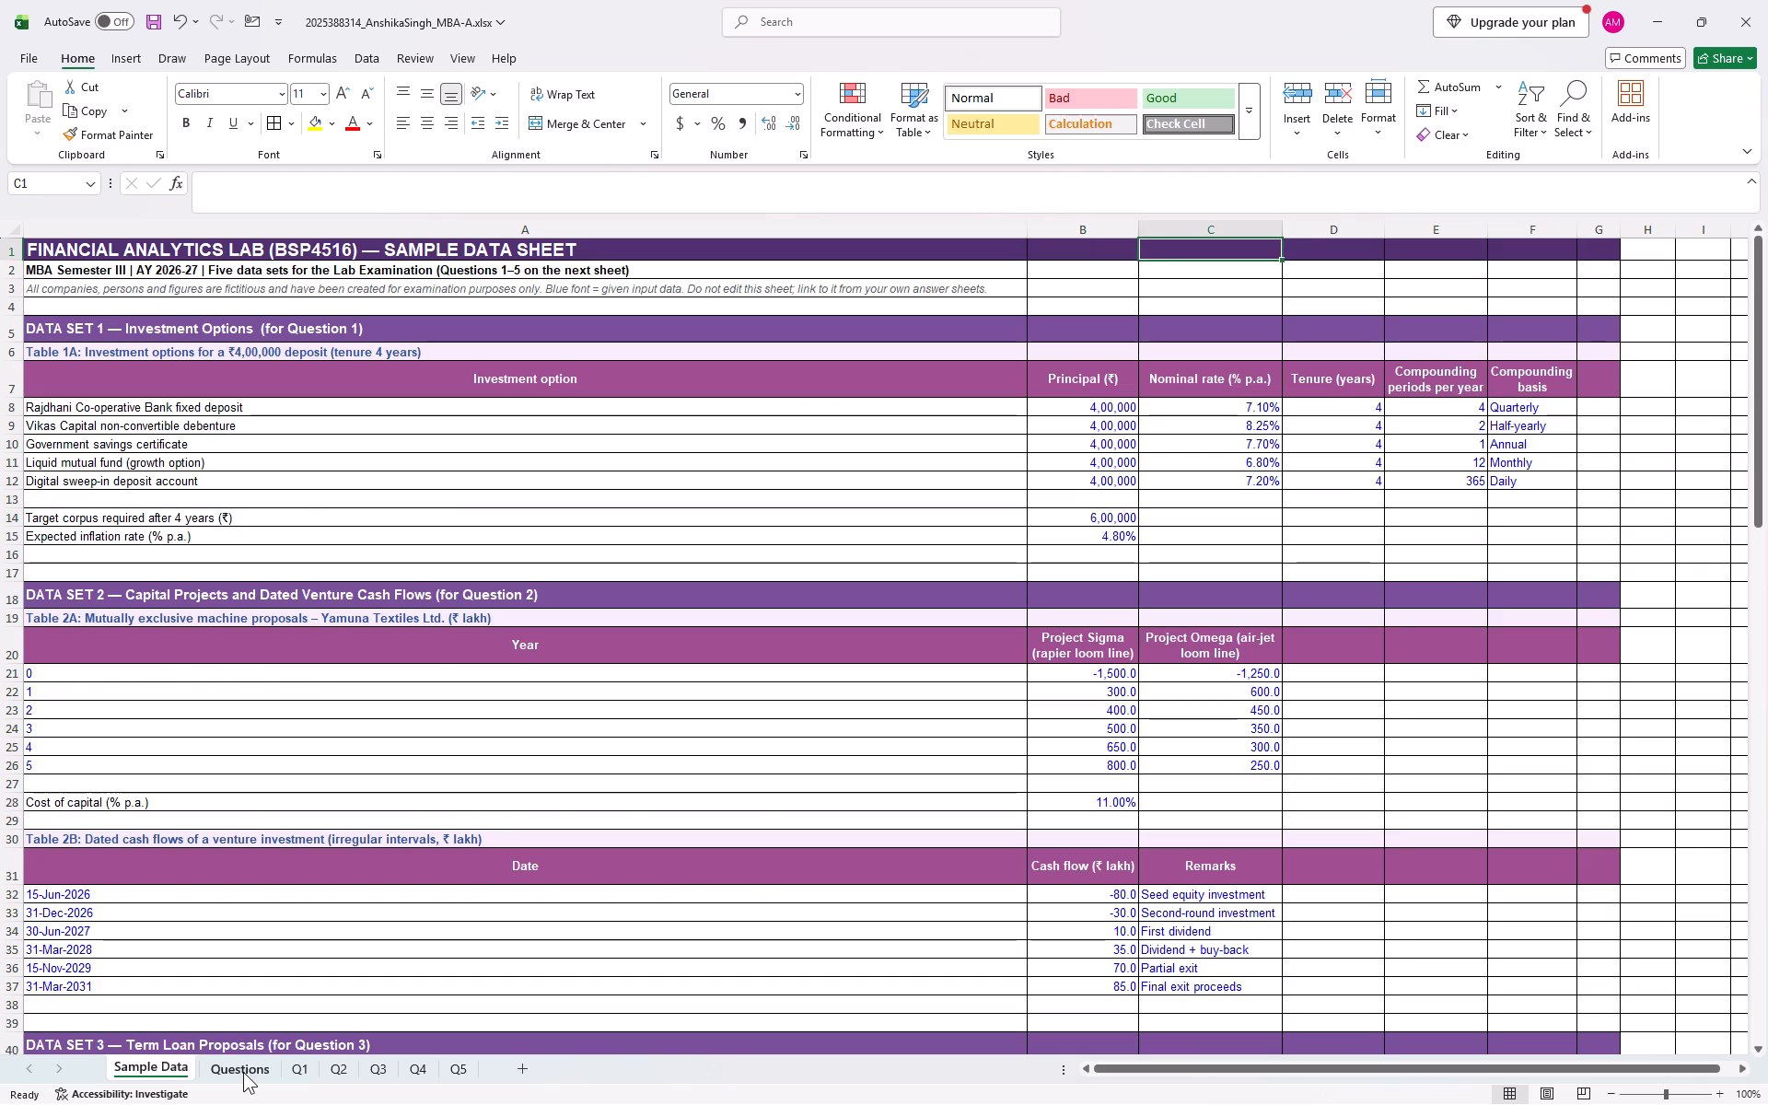
Apply all borders to every cell of the Questions sheet and autofit its column widths.
{"action": "left_click", "coordinate": [242, 1072]}
{"action": "key", "text": "ctrl+a"}
{"action": "key", "text": "ctrl+a"}
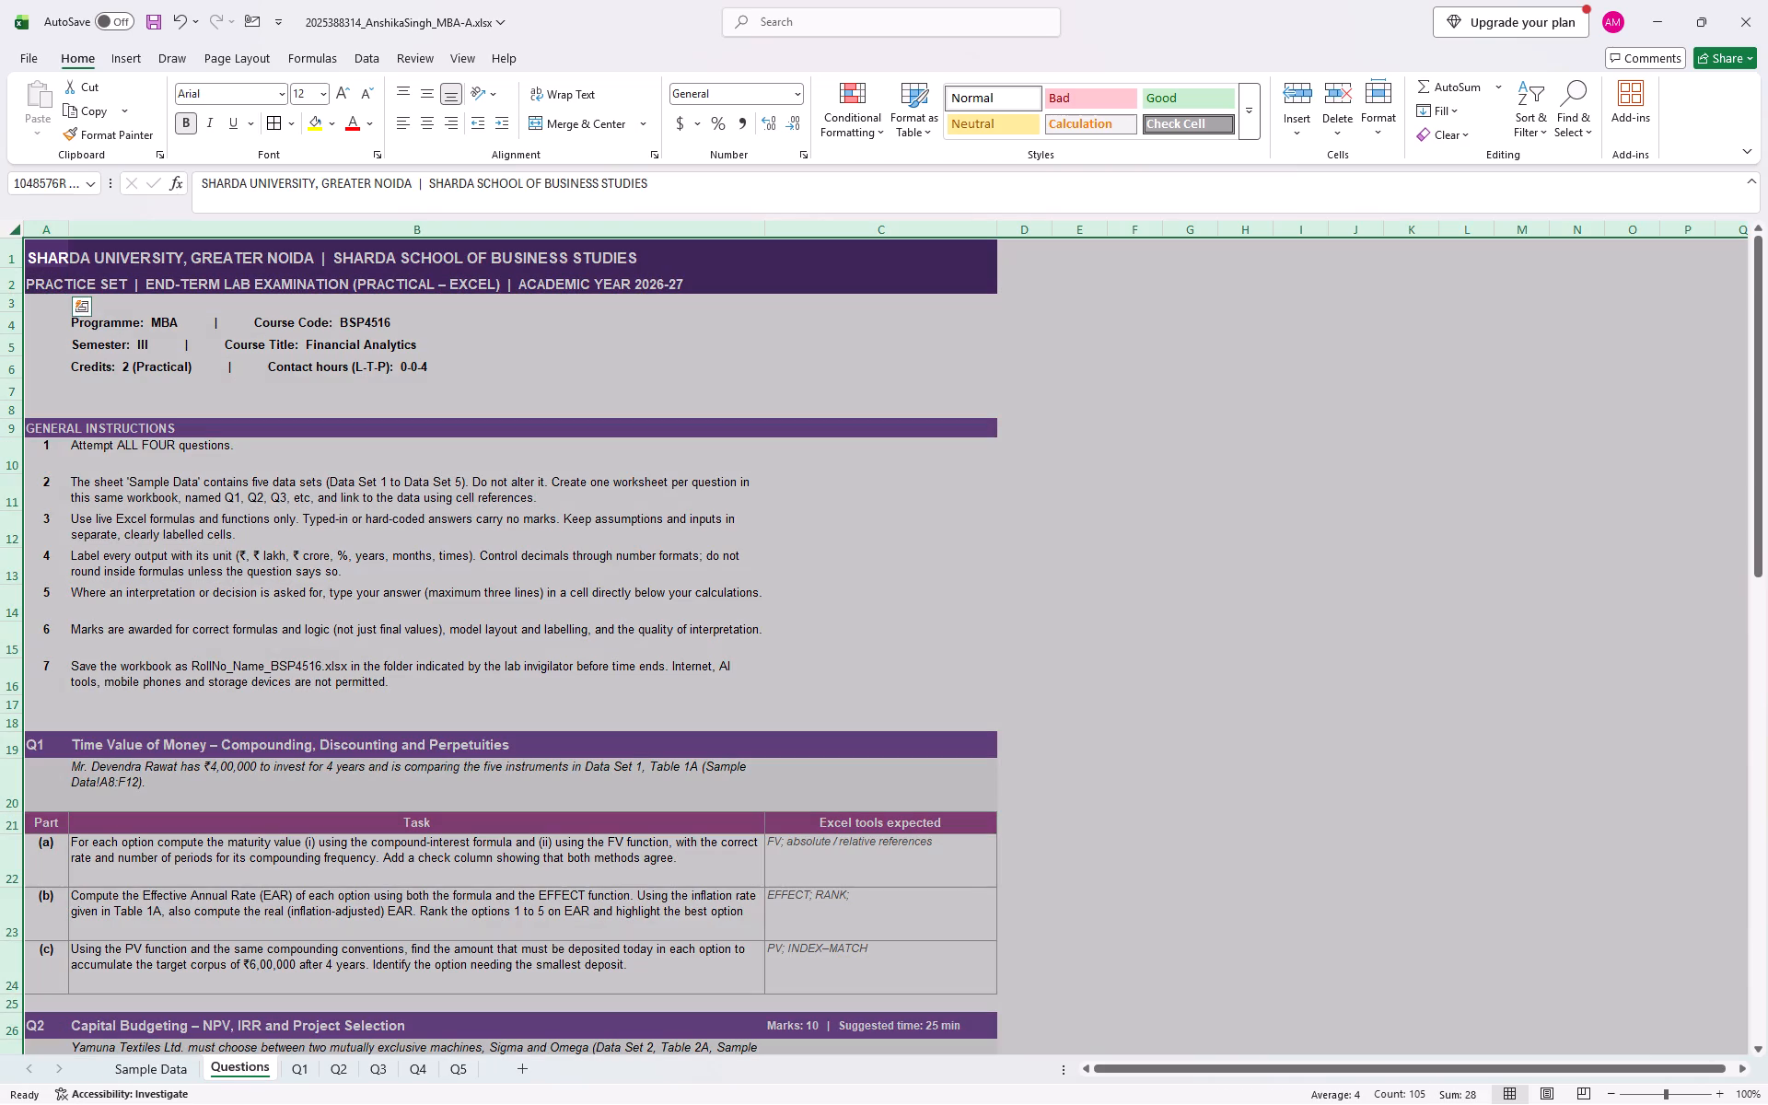
{"action": "type", "text": "hba"}
{"action": "type", "text": "oca"}
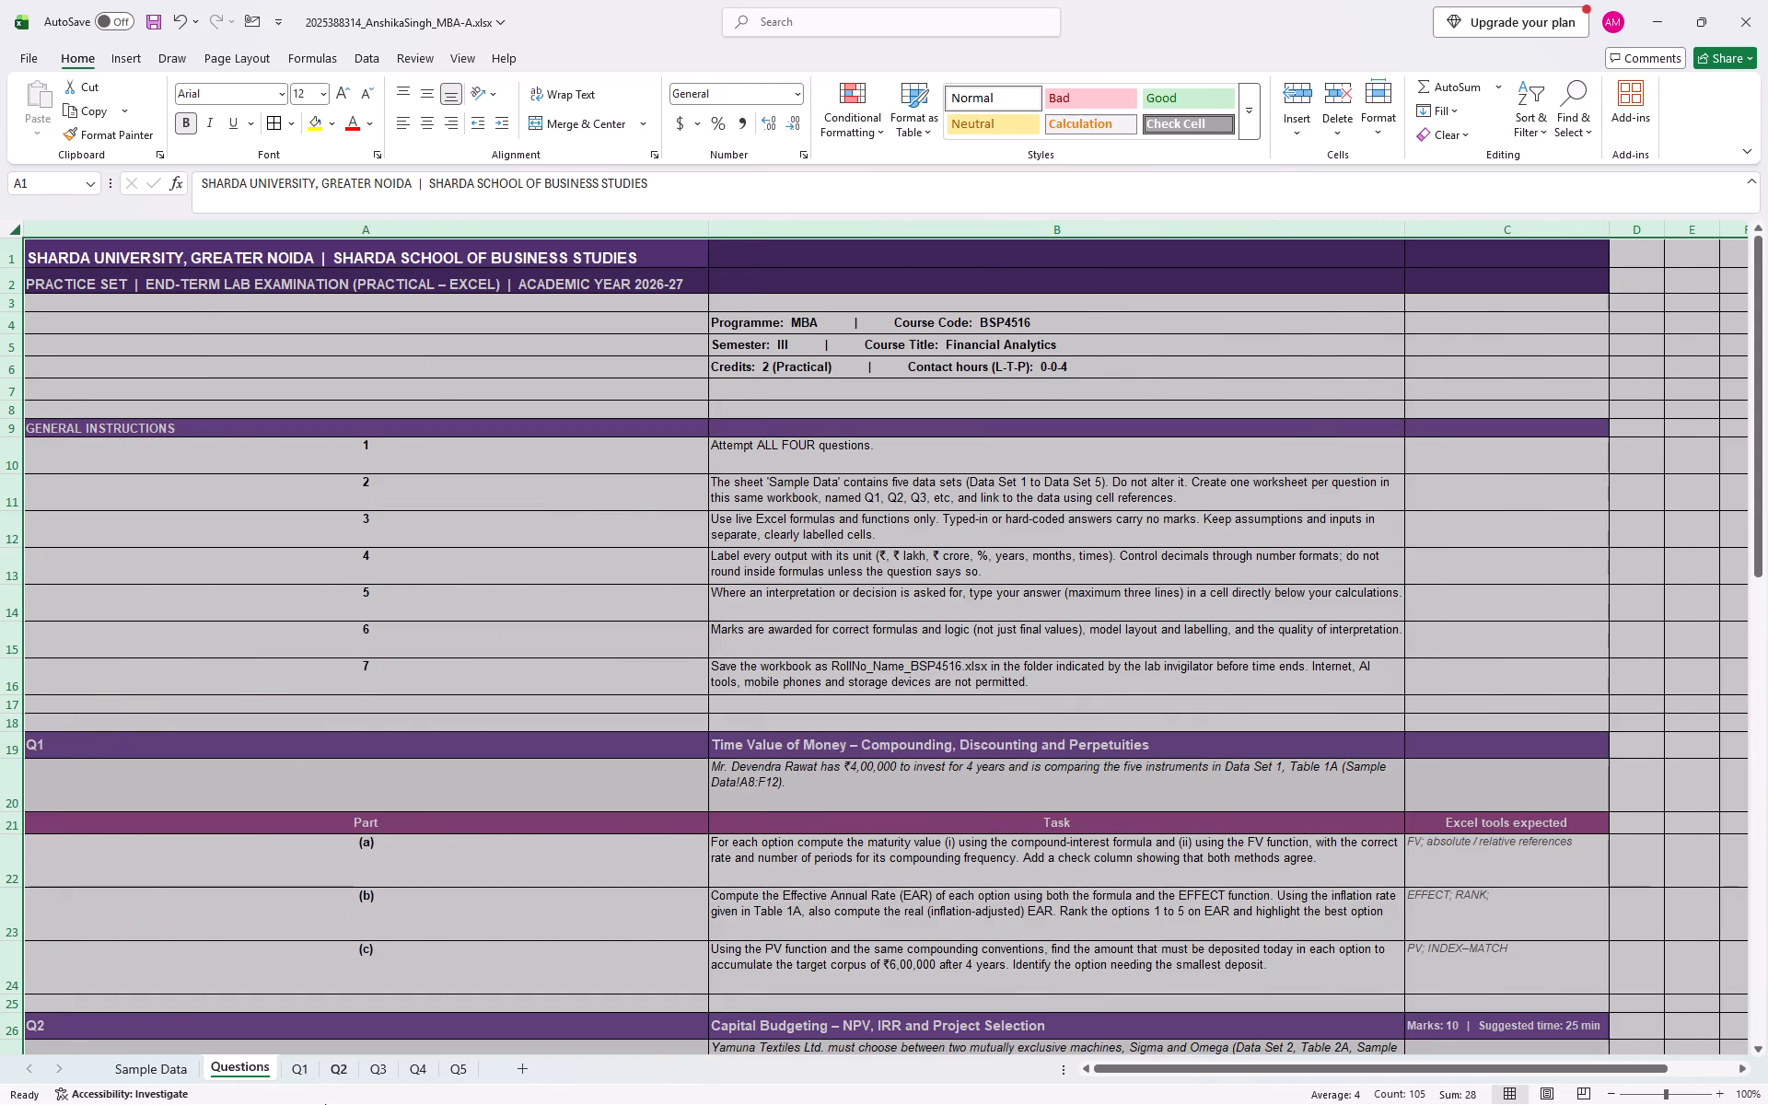
Apply all borders to every cell of the Q1 sheet and autofit its column widths.
{"action": "left_click", "coordinate": [303, 1067]}
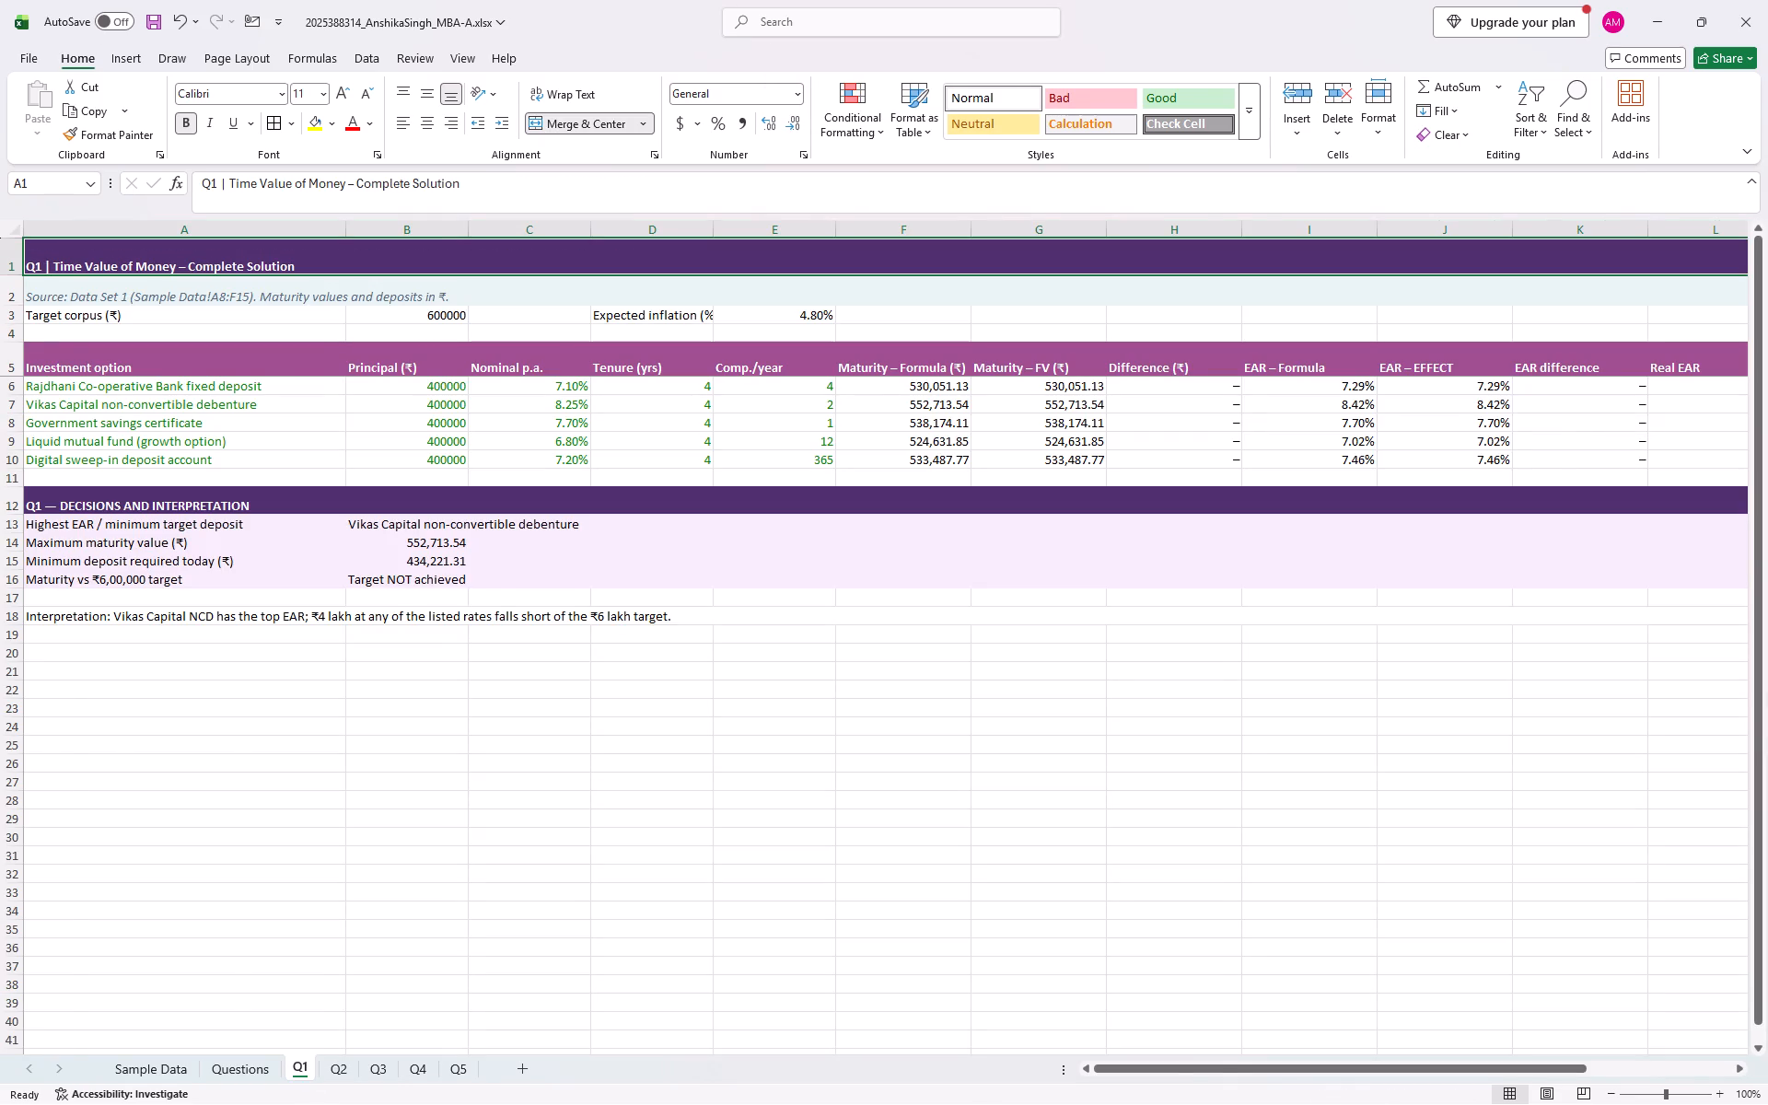
{"action": "key", "text": "ctrl+a"}
{"action": "key", "text": "ctrl+a"}
{"action": "type", "text": "hba"}
{"action": "key", "text": "o"}
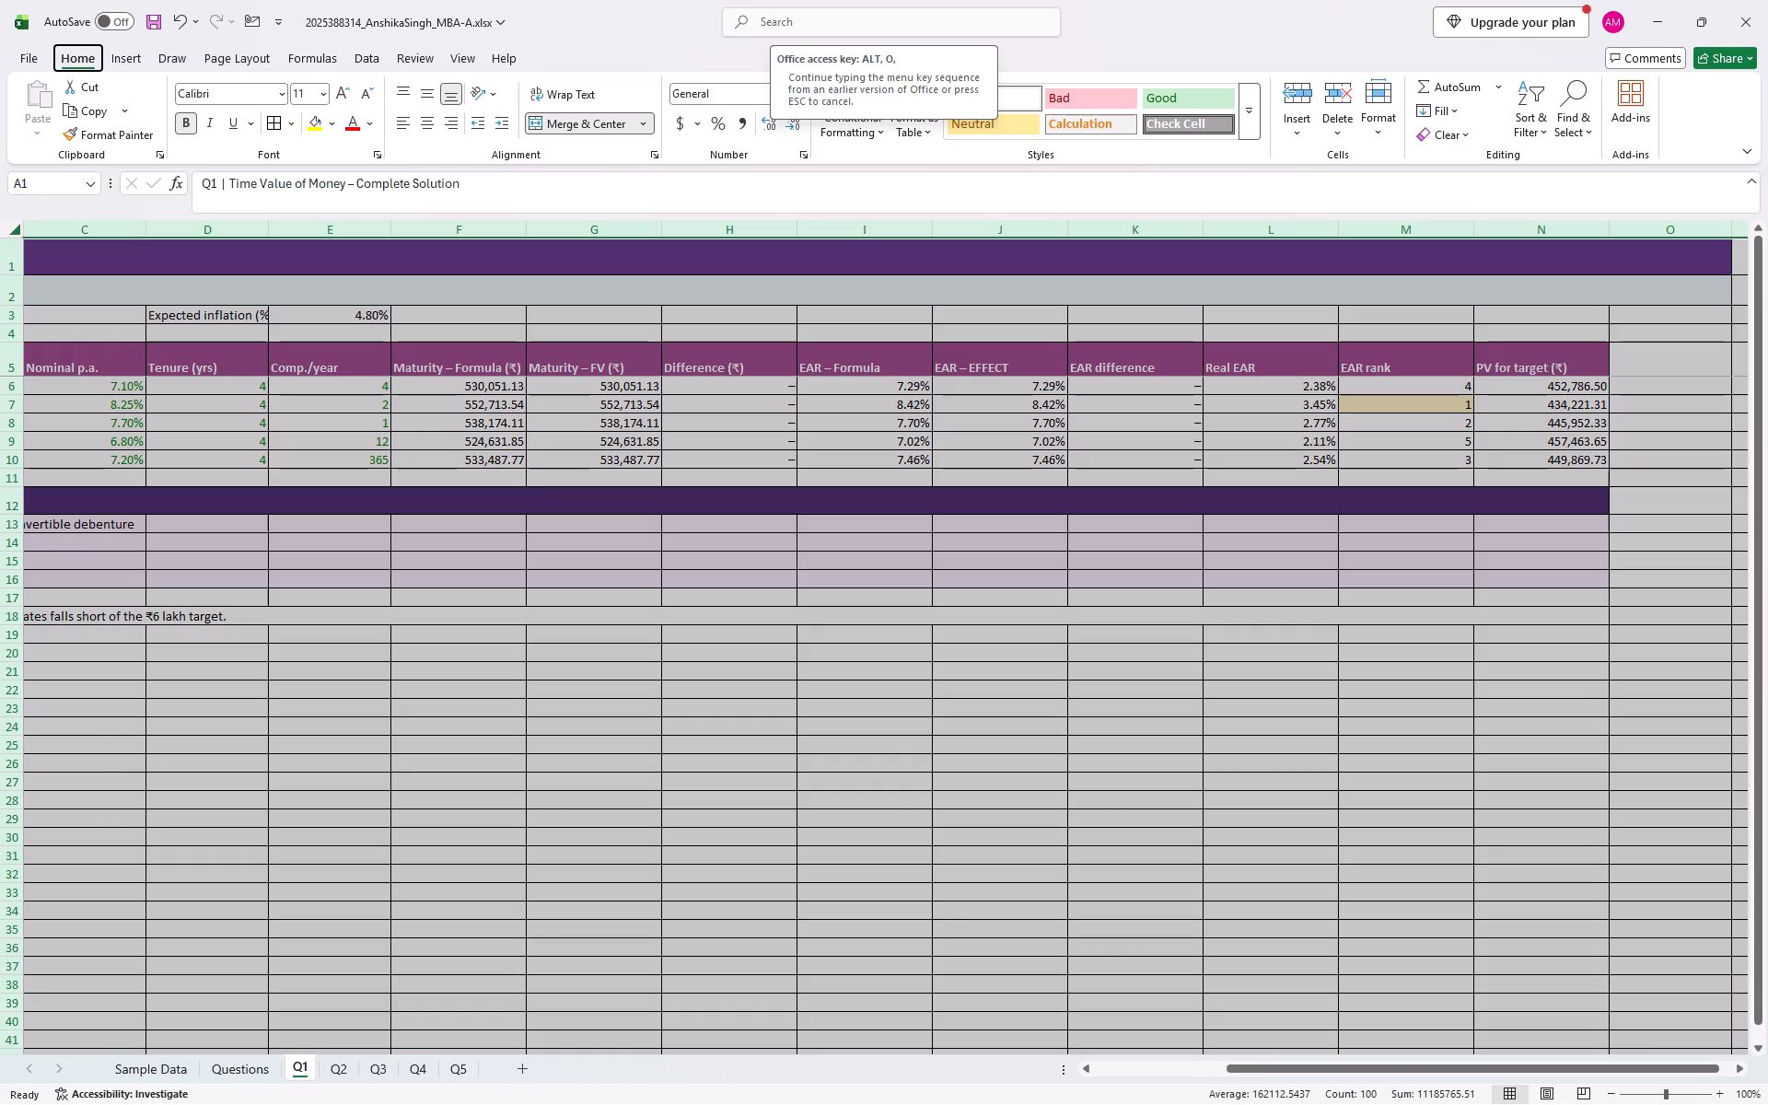
{"action": "type", "text": "ca"}
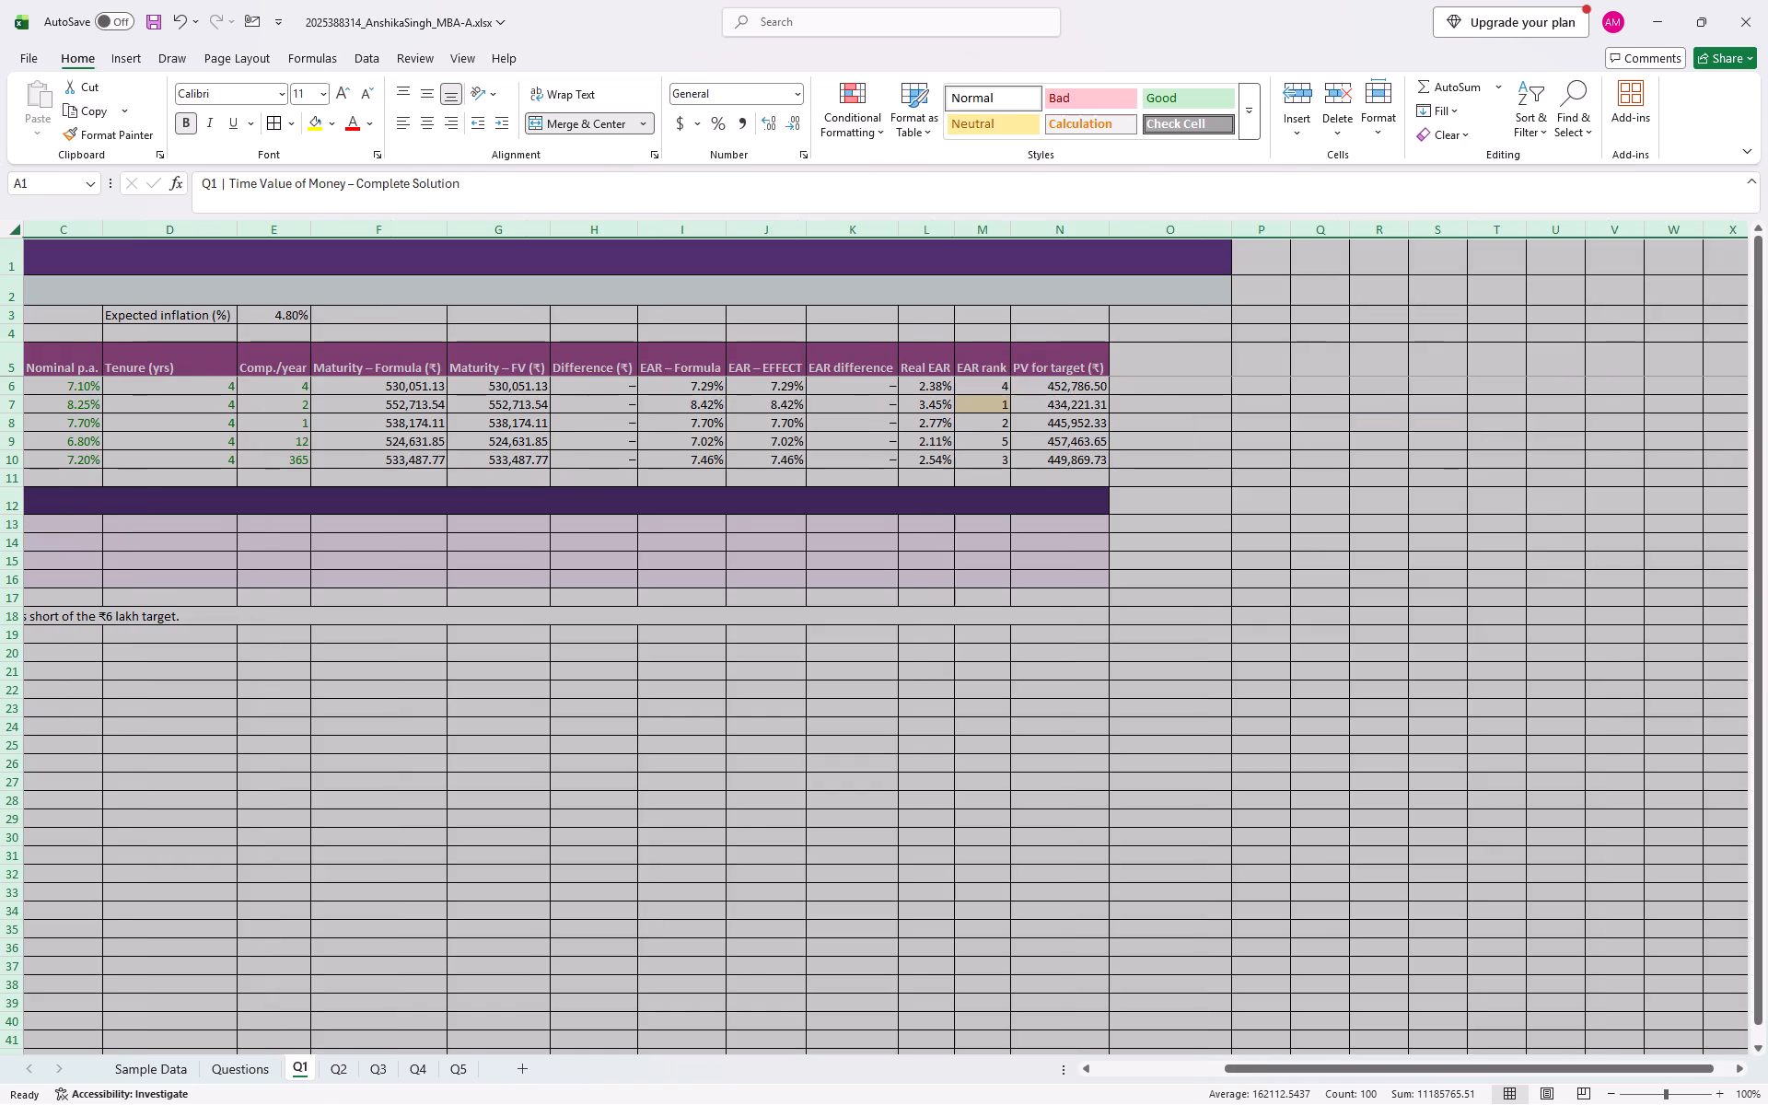
Apply all borders to every cell of the Q2 sheet and autofit its column widths, leaving a single cell selected.
{"action": "left_click", "coordinate": [333, 1079]}
{"action": "key", "text": "ctrl+a"}
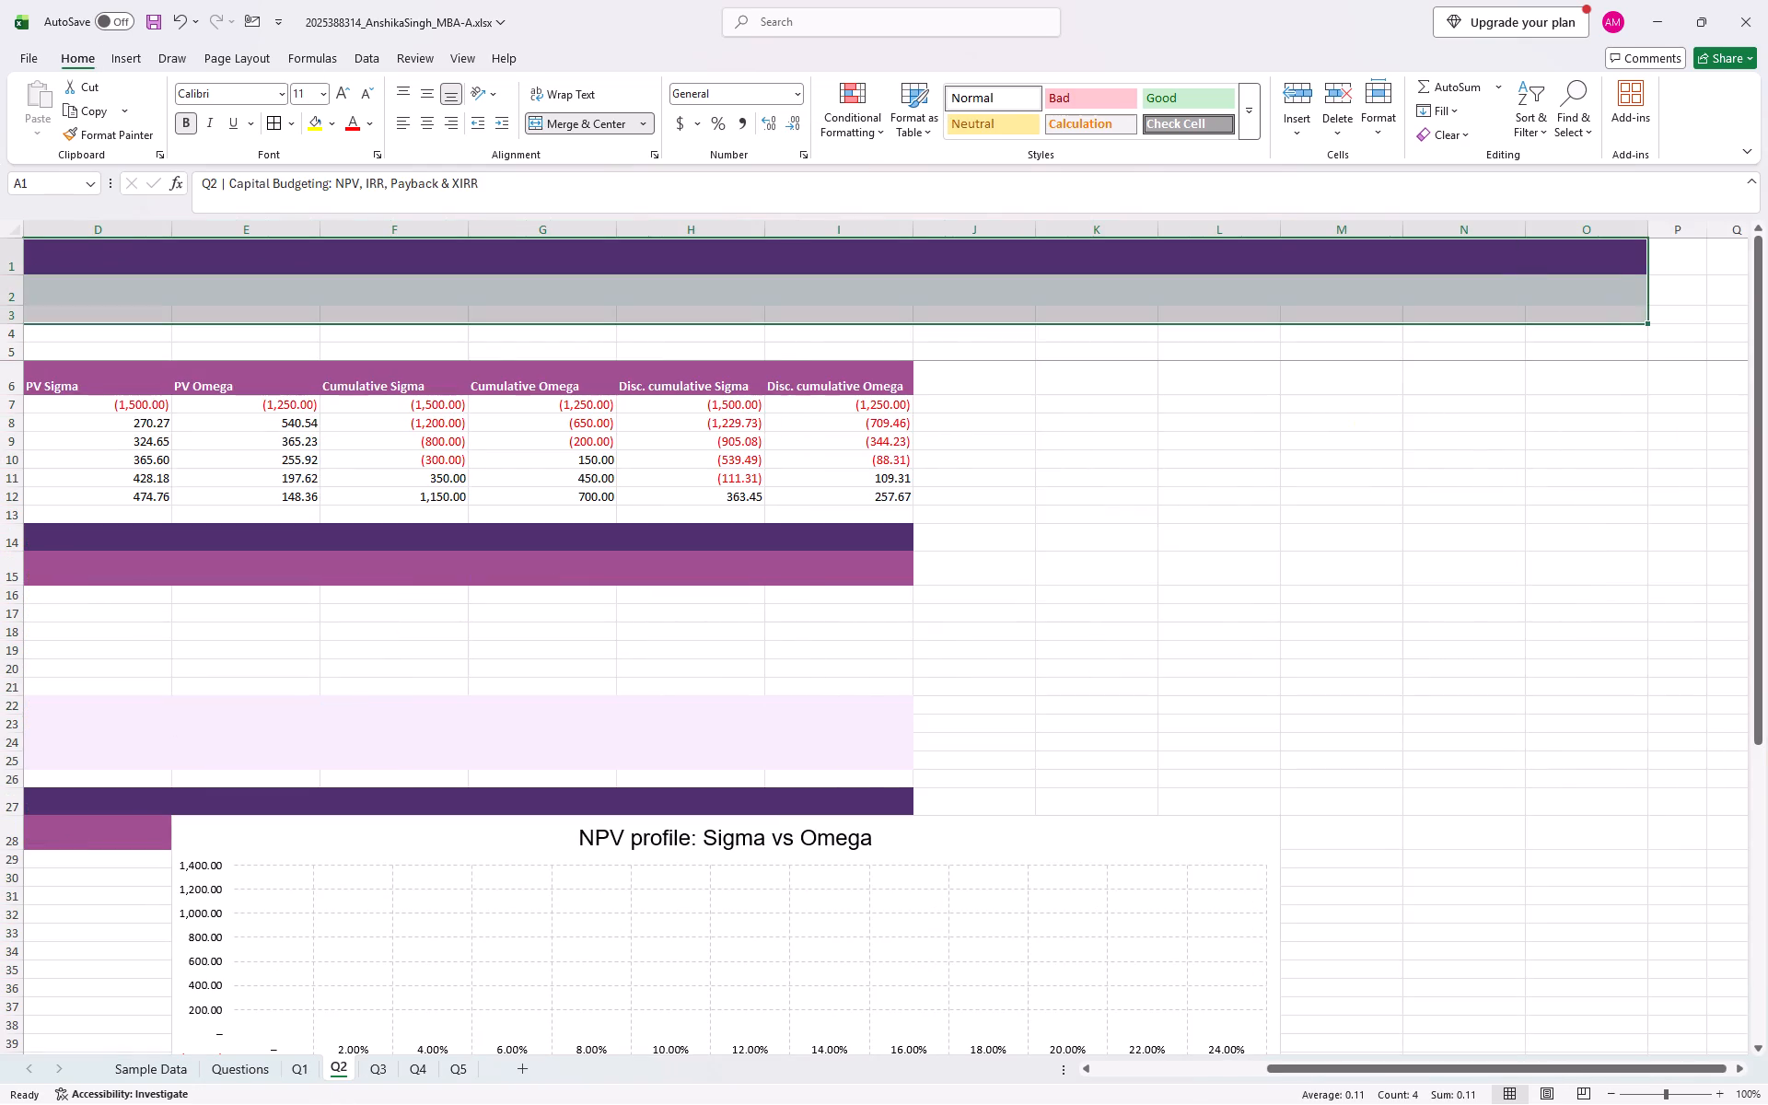
{"action": "key", "text": "ctrl+a"}
{"action": "type", "text": "hba"}
{"action": "type", "text": "oca"}
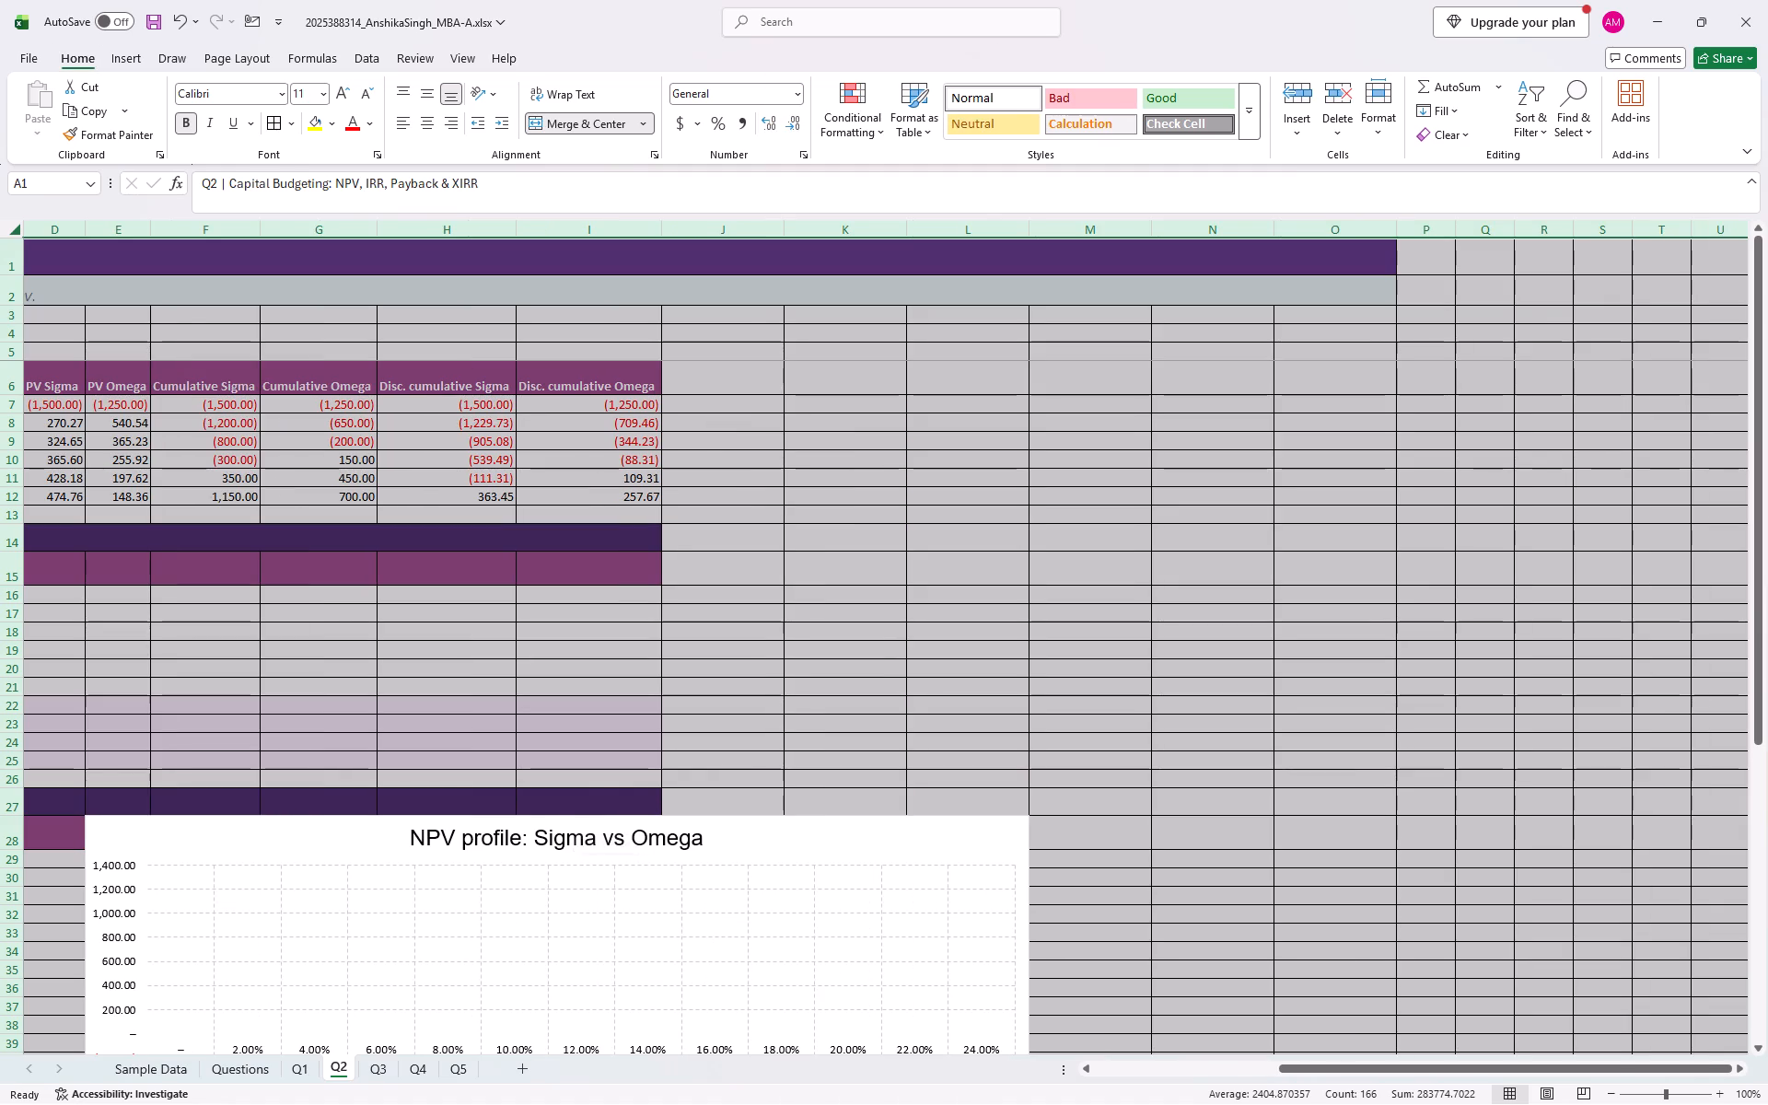
{"action": "left_click", "coordinate": [1025, 749]}
Move the NPV profile chart just below the row 28 header and shorten it to end above the Irregularly Dated Venture Cash Flows heading.
{"action": "scroll", "coordinate": [671, 779], "scroll_direction": "right", "scroll_amount": 5}
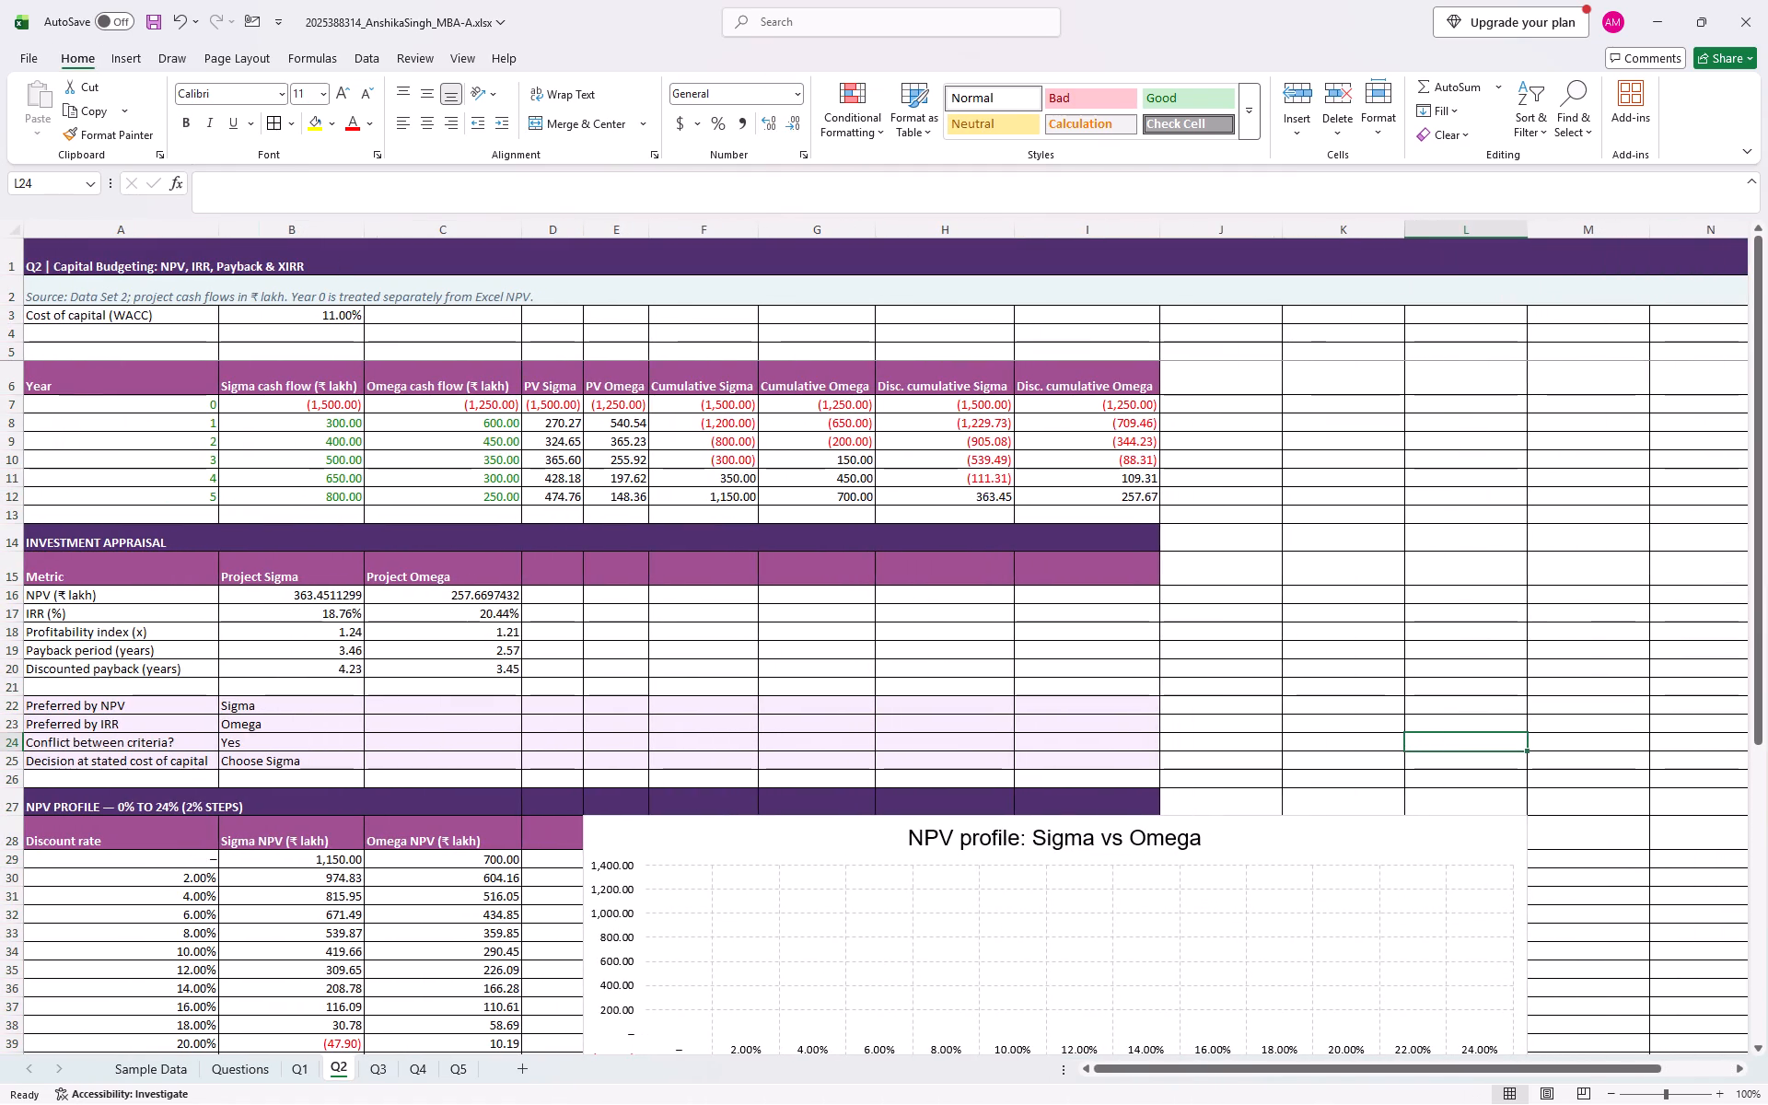
{"action": "left_click_drag", "start_coordinate": [656, 836], "coordinate": [665, 880]}
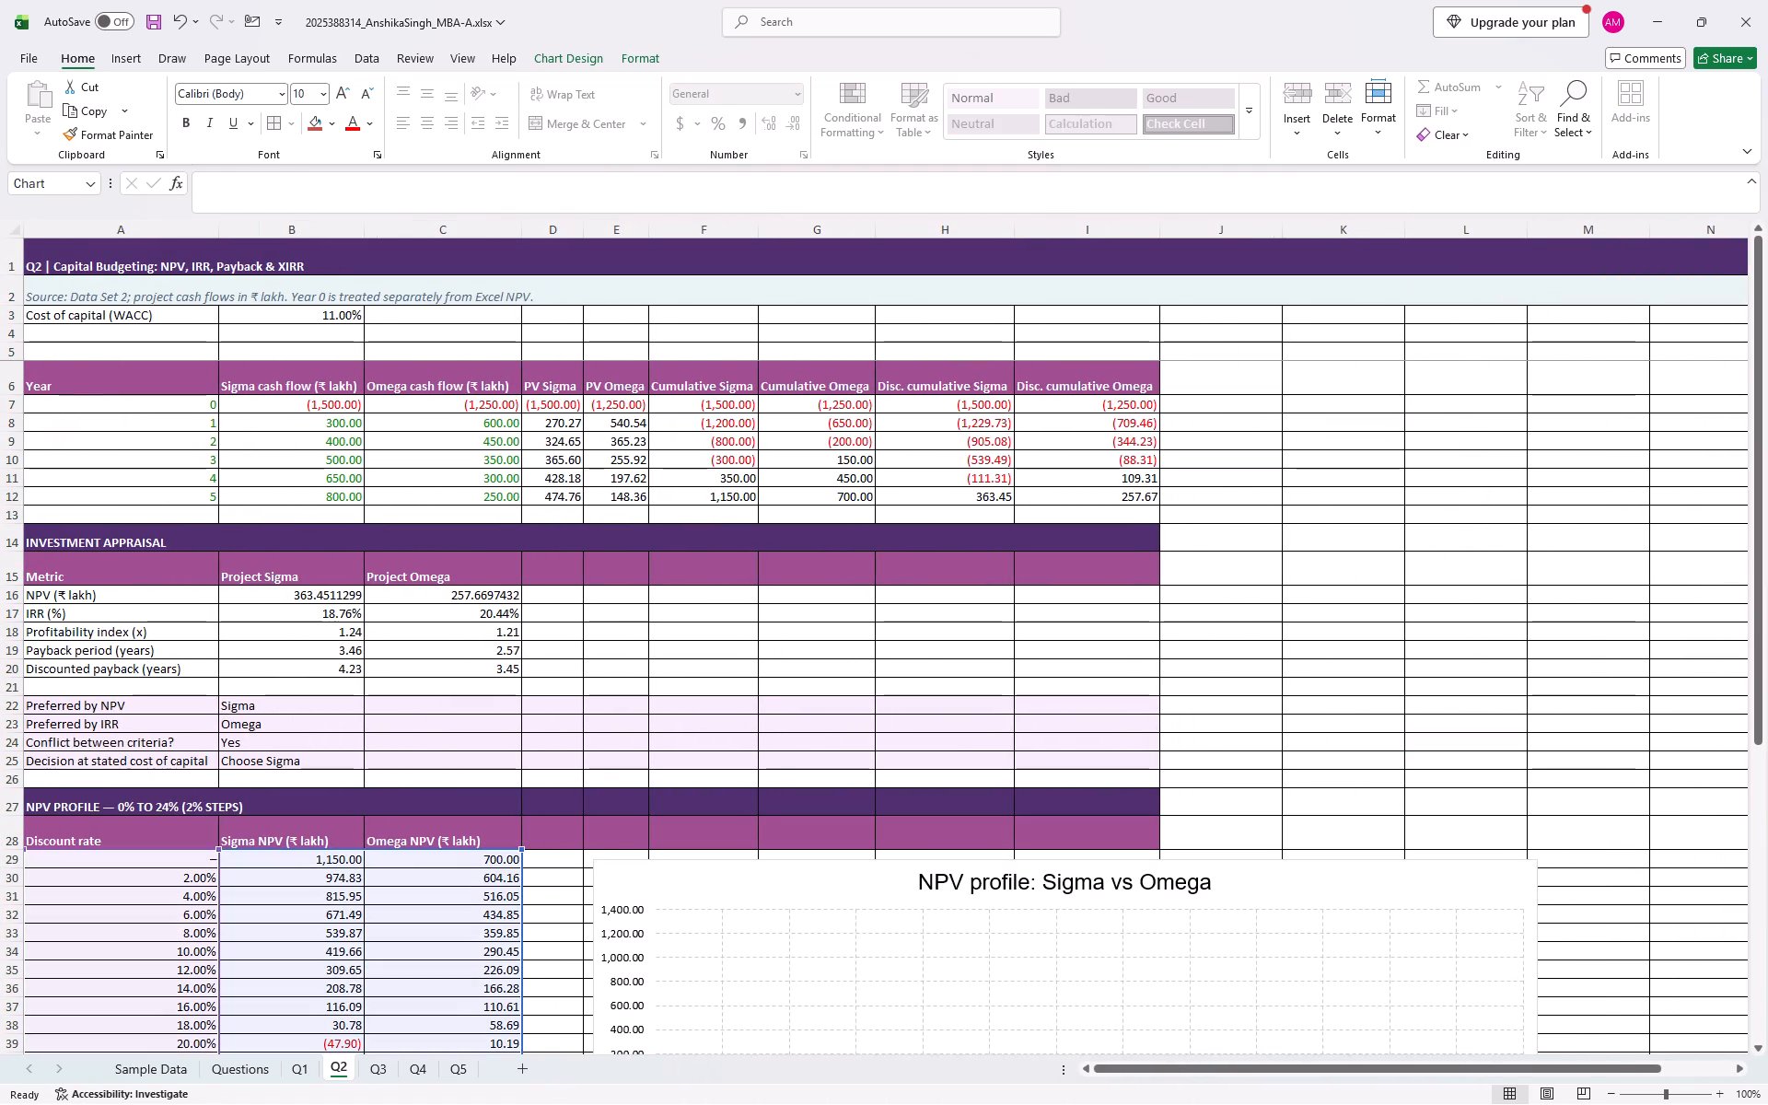
{"action": "left_click_drag", "start_coordinate": [665, 880], "coordinate": [657, 872]}
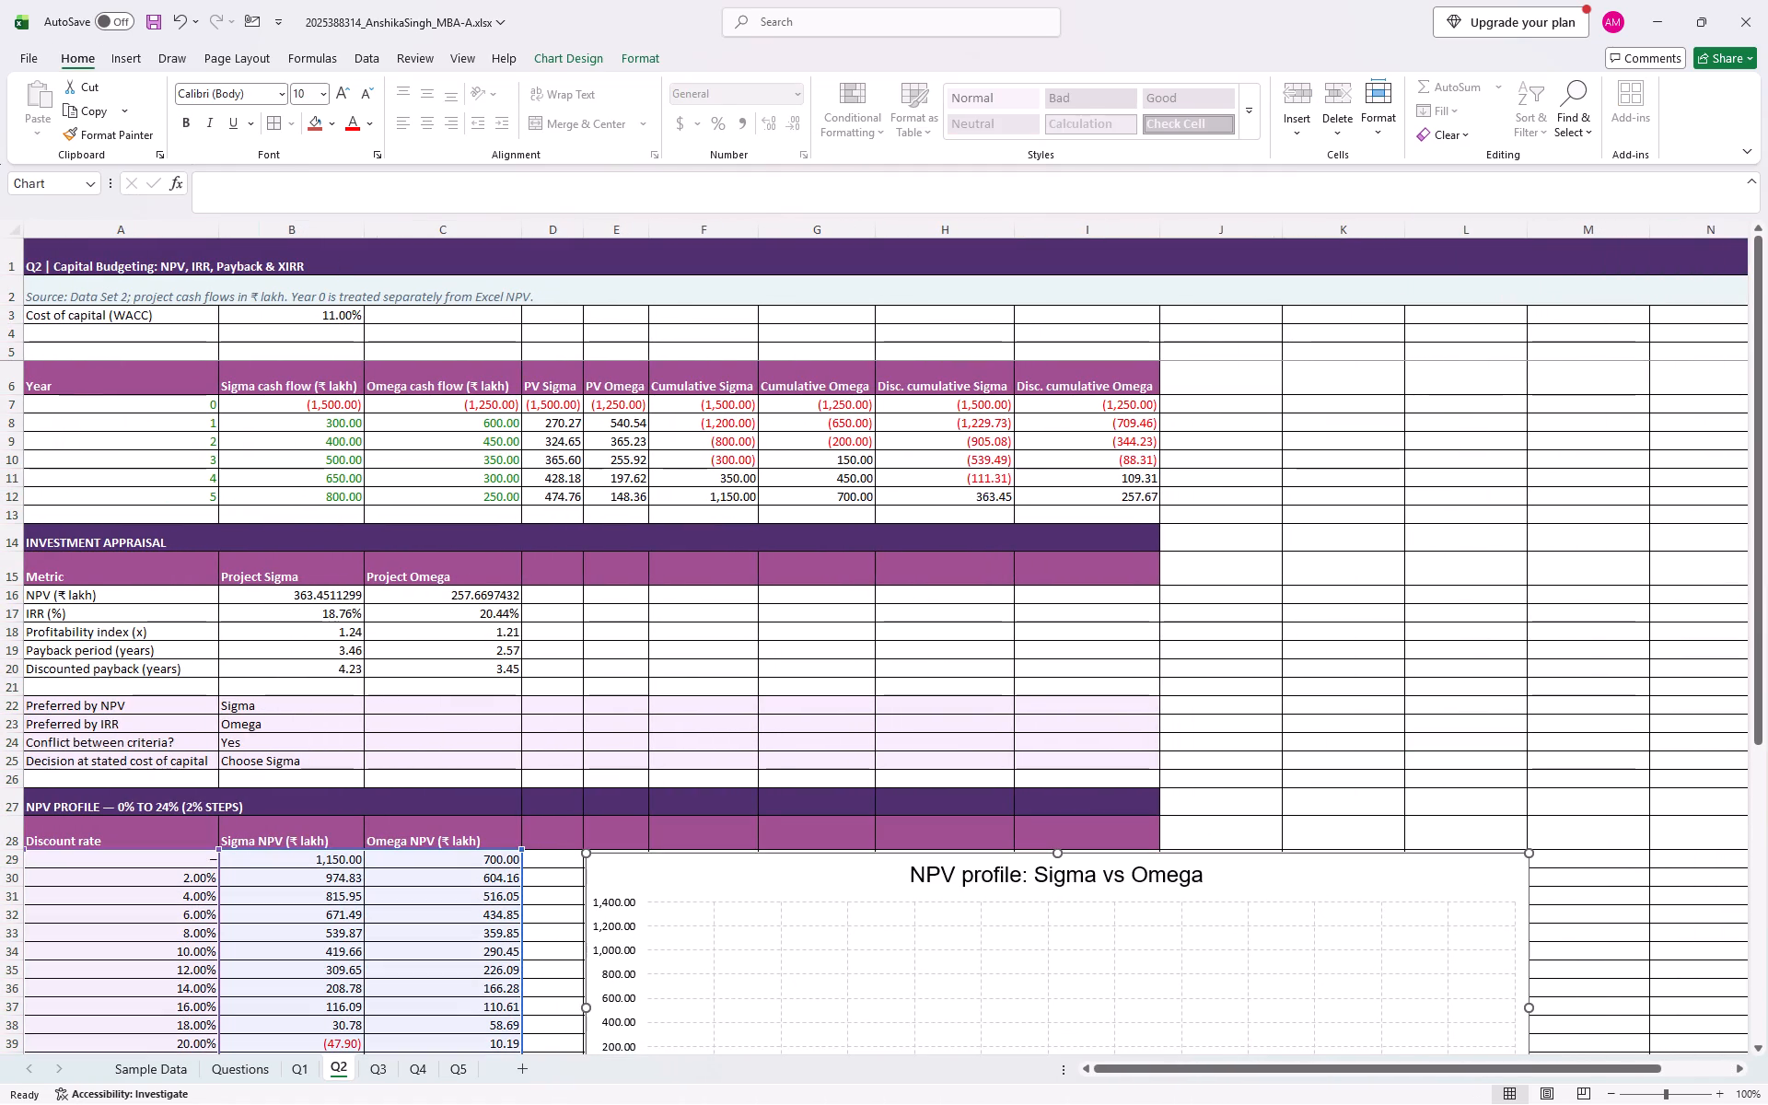
{"action": "scroll", "coordinate": [1266, 660], "scroll_direction": "down", "scroll_amount": 3}
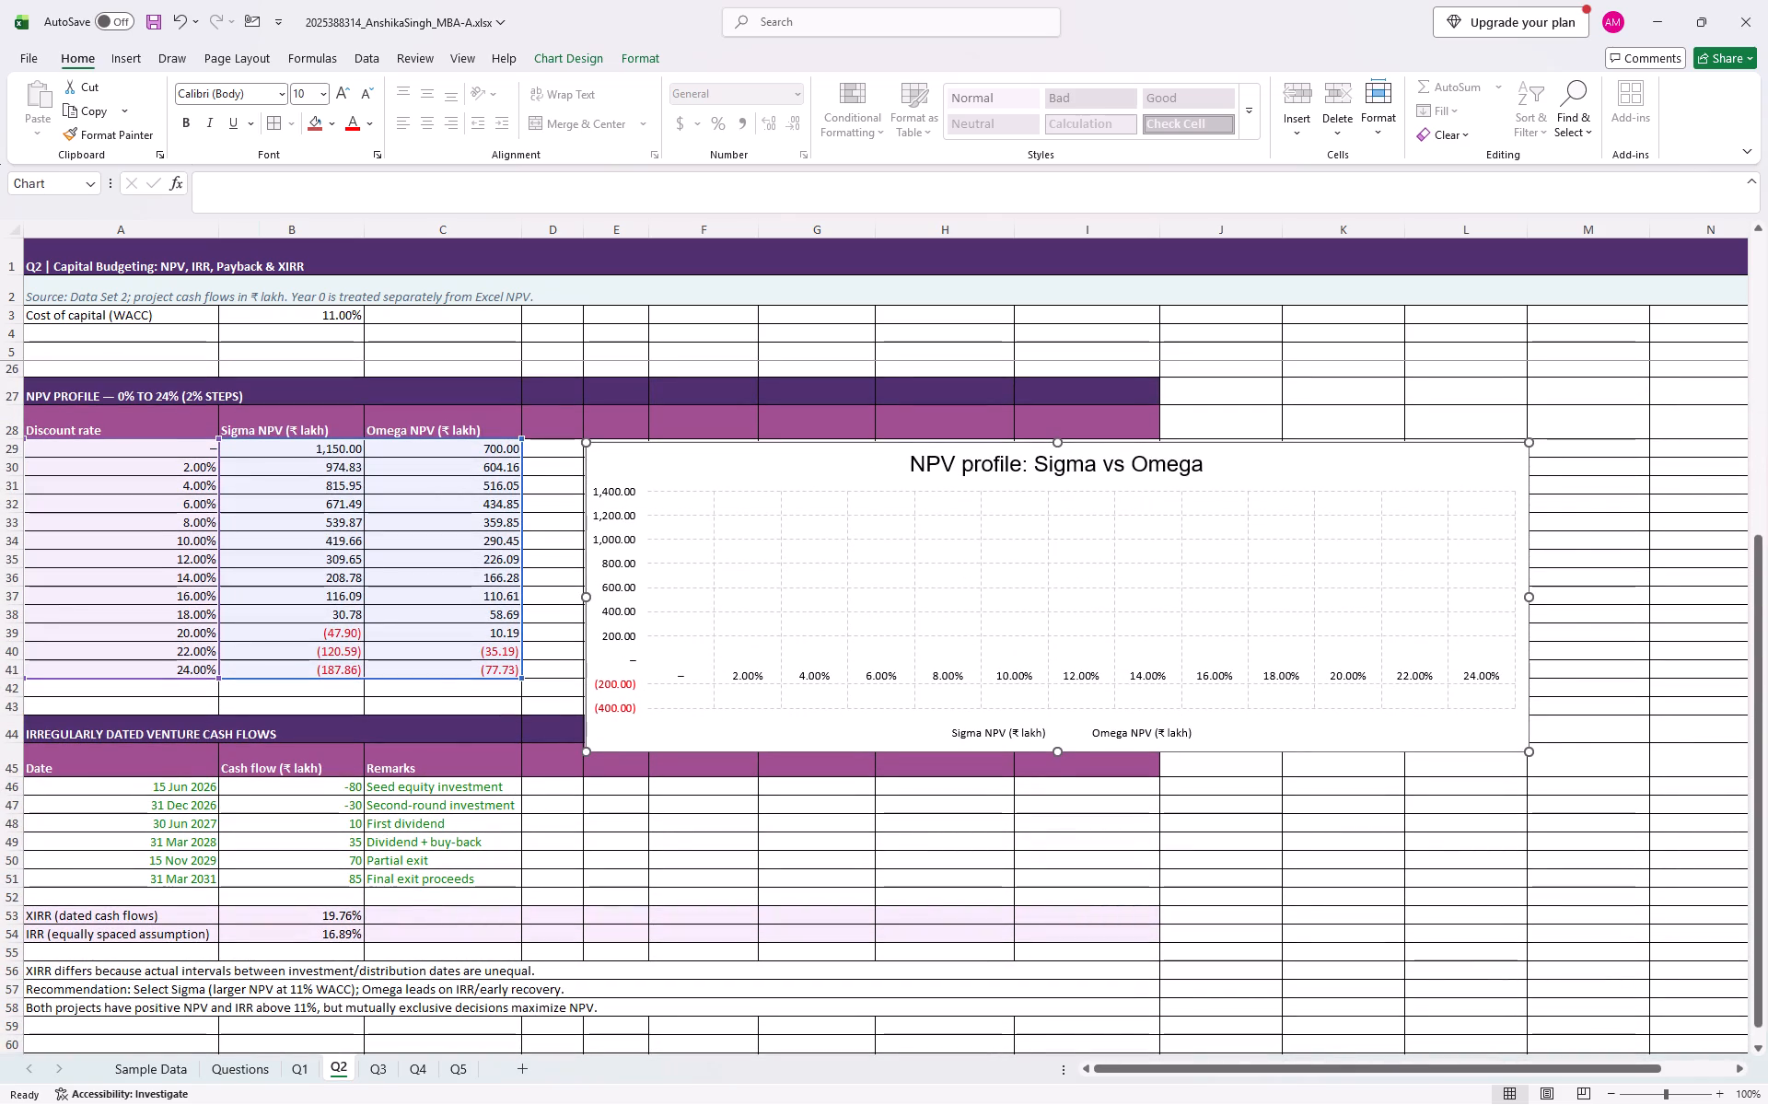
{"action": "left_click_drag", "start_coordinate": [1061, 755], "coordinate": [1061, 714]}
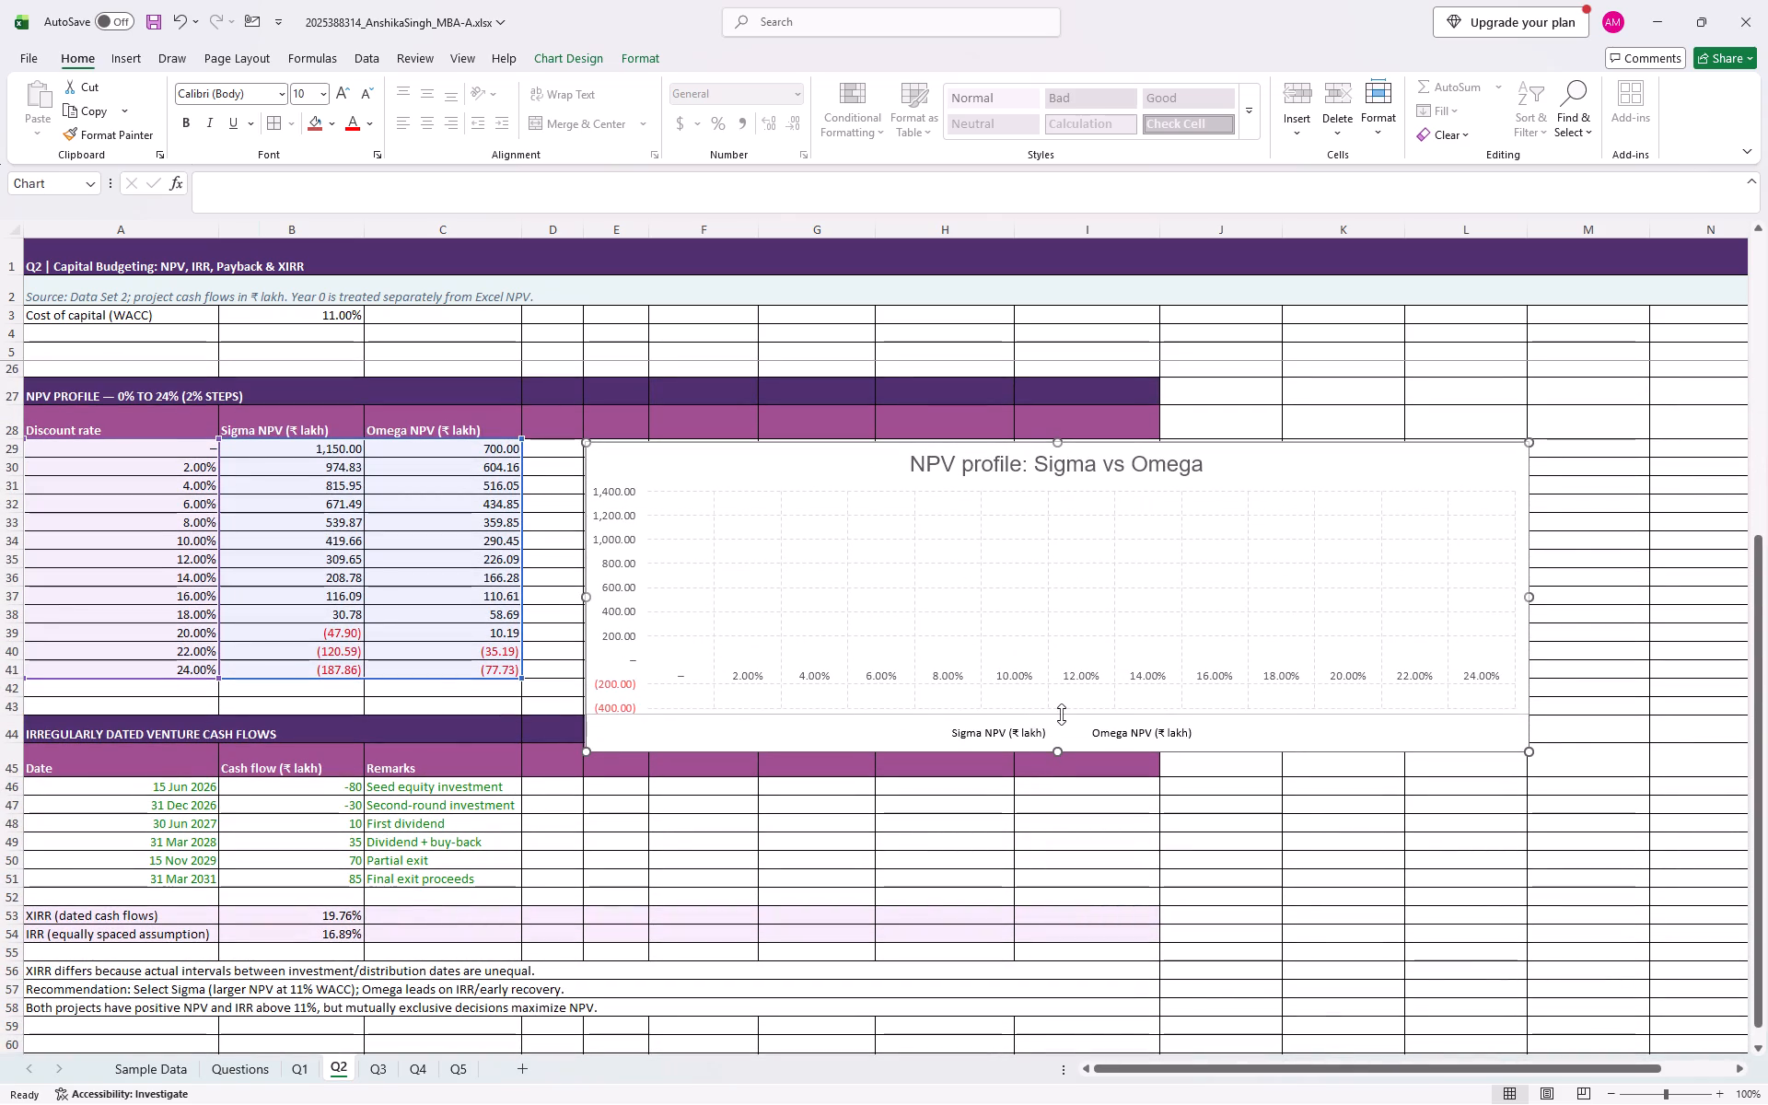
{"action": "left_click_drag", "start_coordinate": [1061, 714], "coordinate": [1060, 697]}
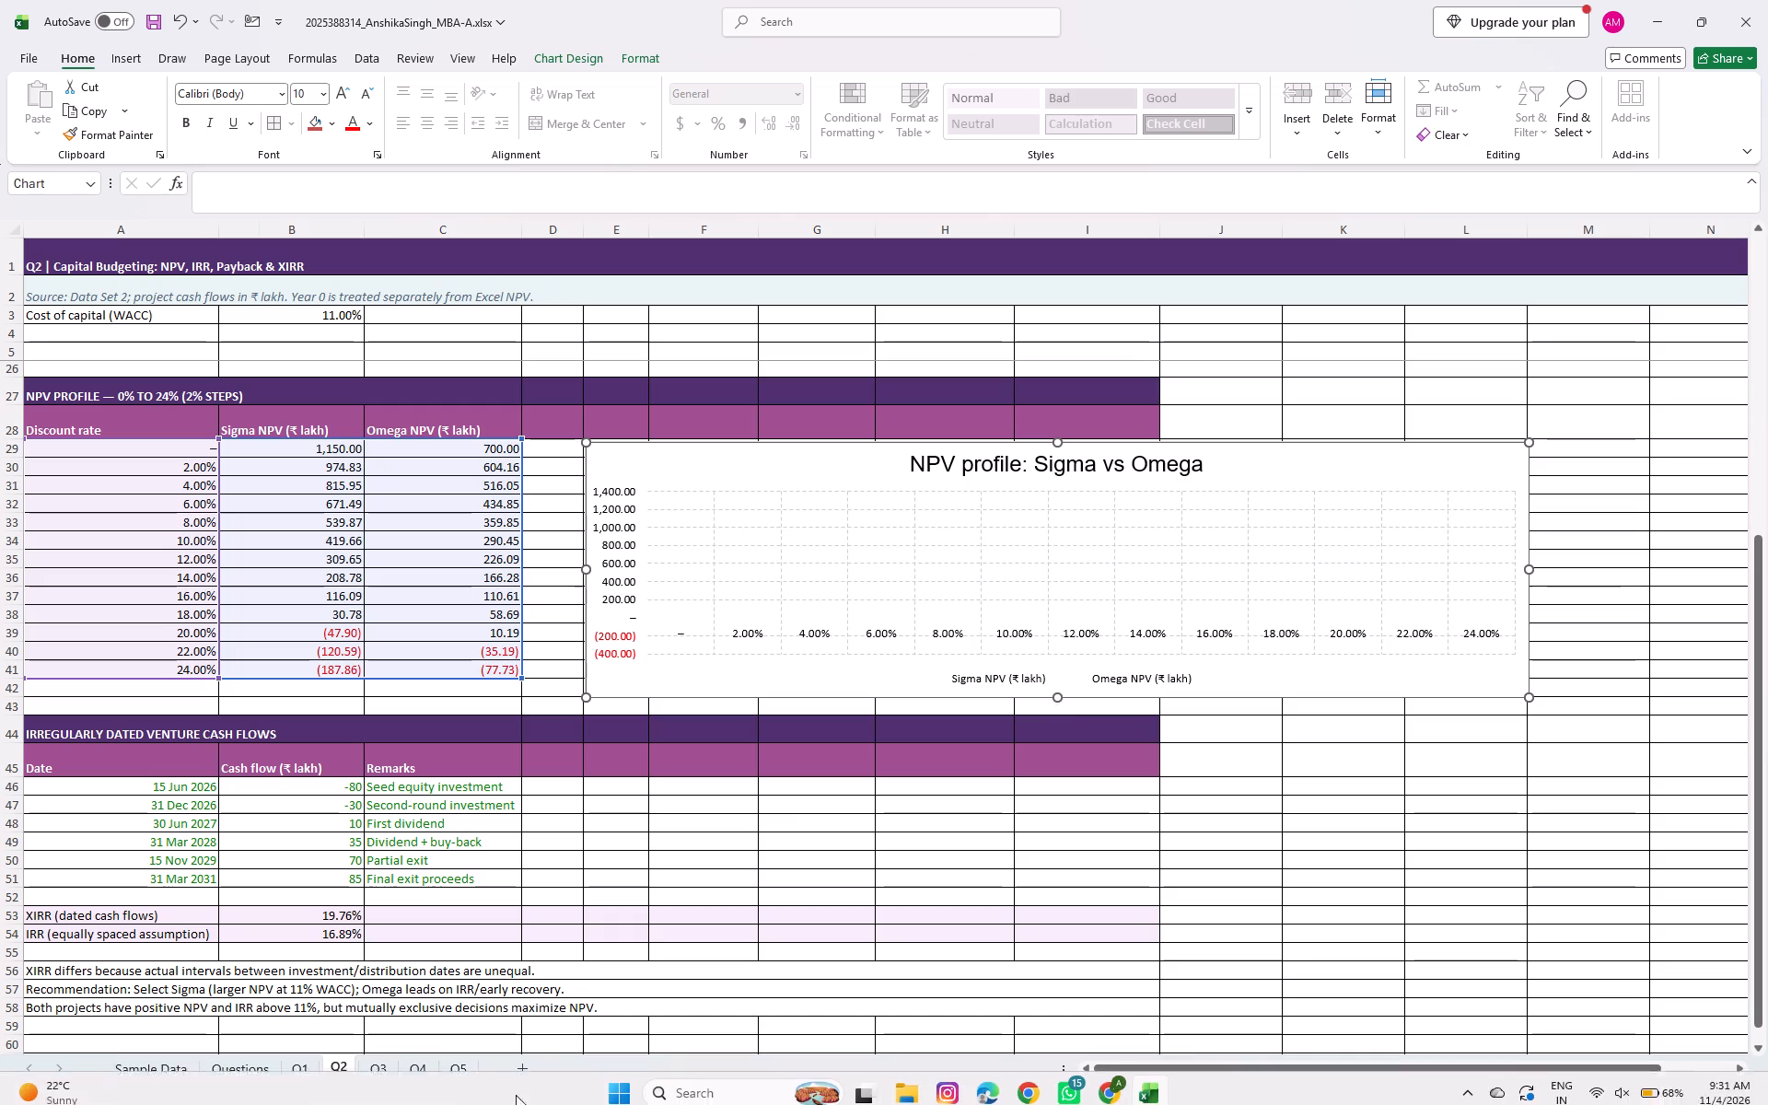
Apply all borders to the Q3 sheet's data range through column X and autofit its column widths, leaving a single cell selected.
{"action": "left_click", "coordinate": [383, 1073]}
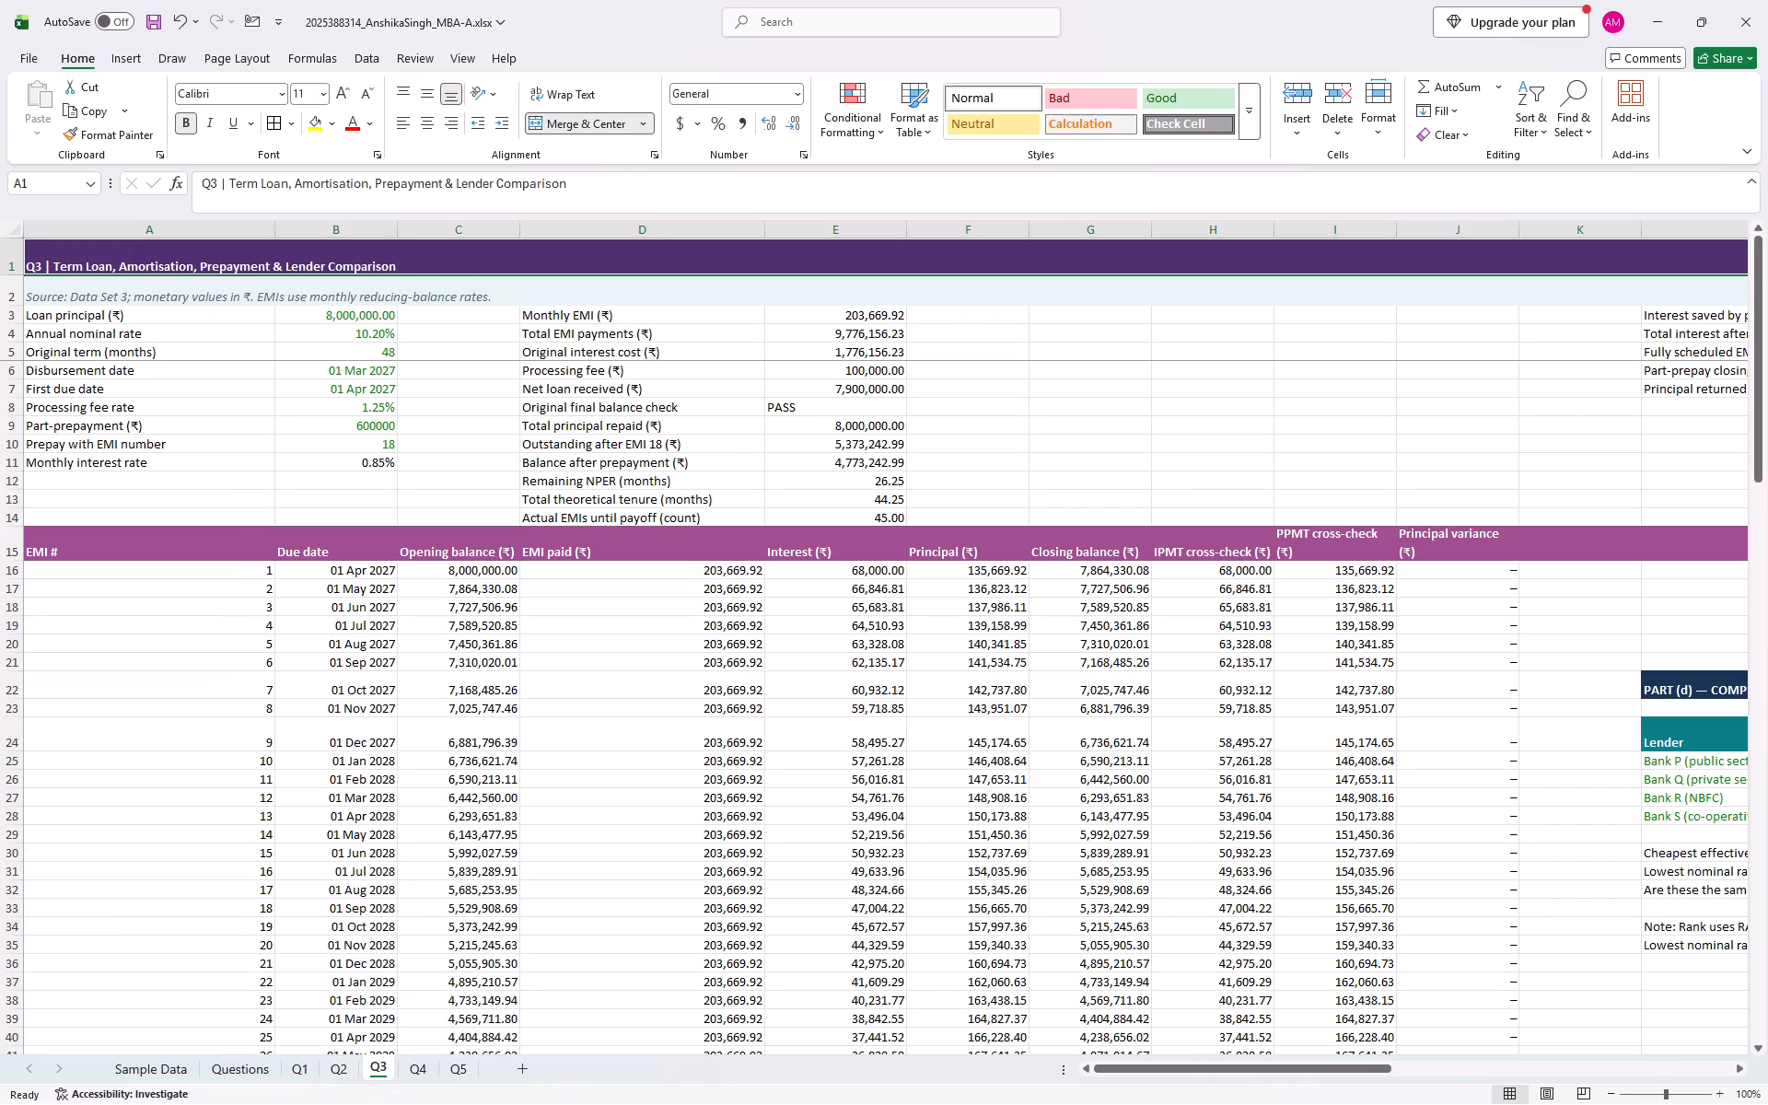
{"action": "key", "text": "ctrl+a"}
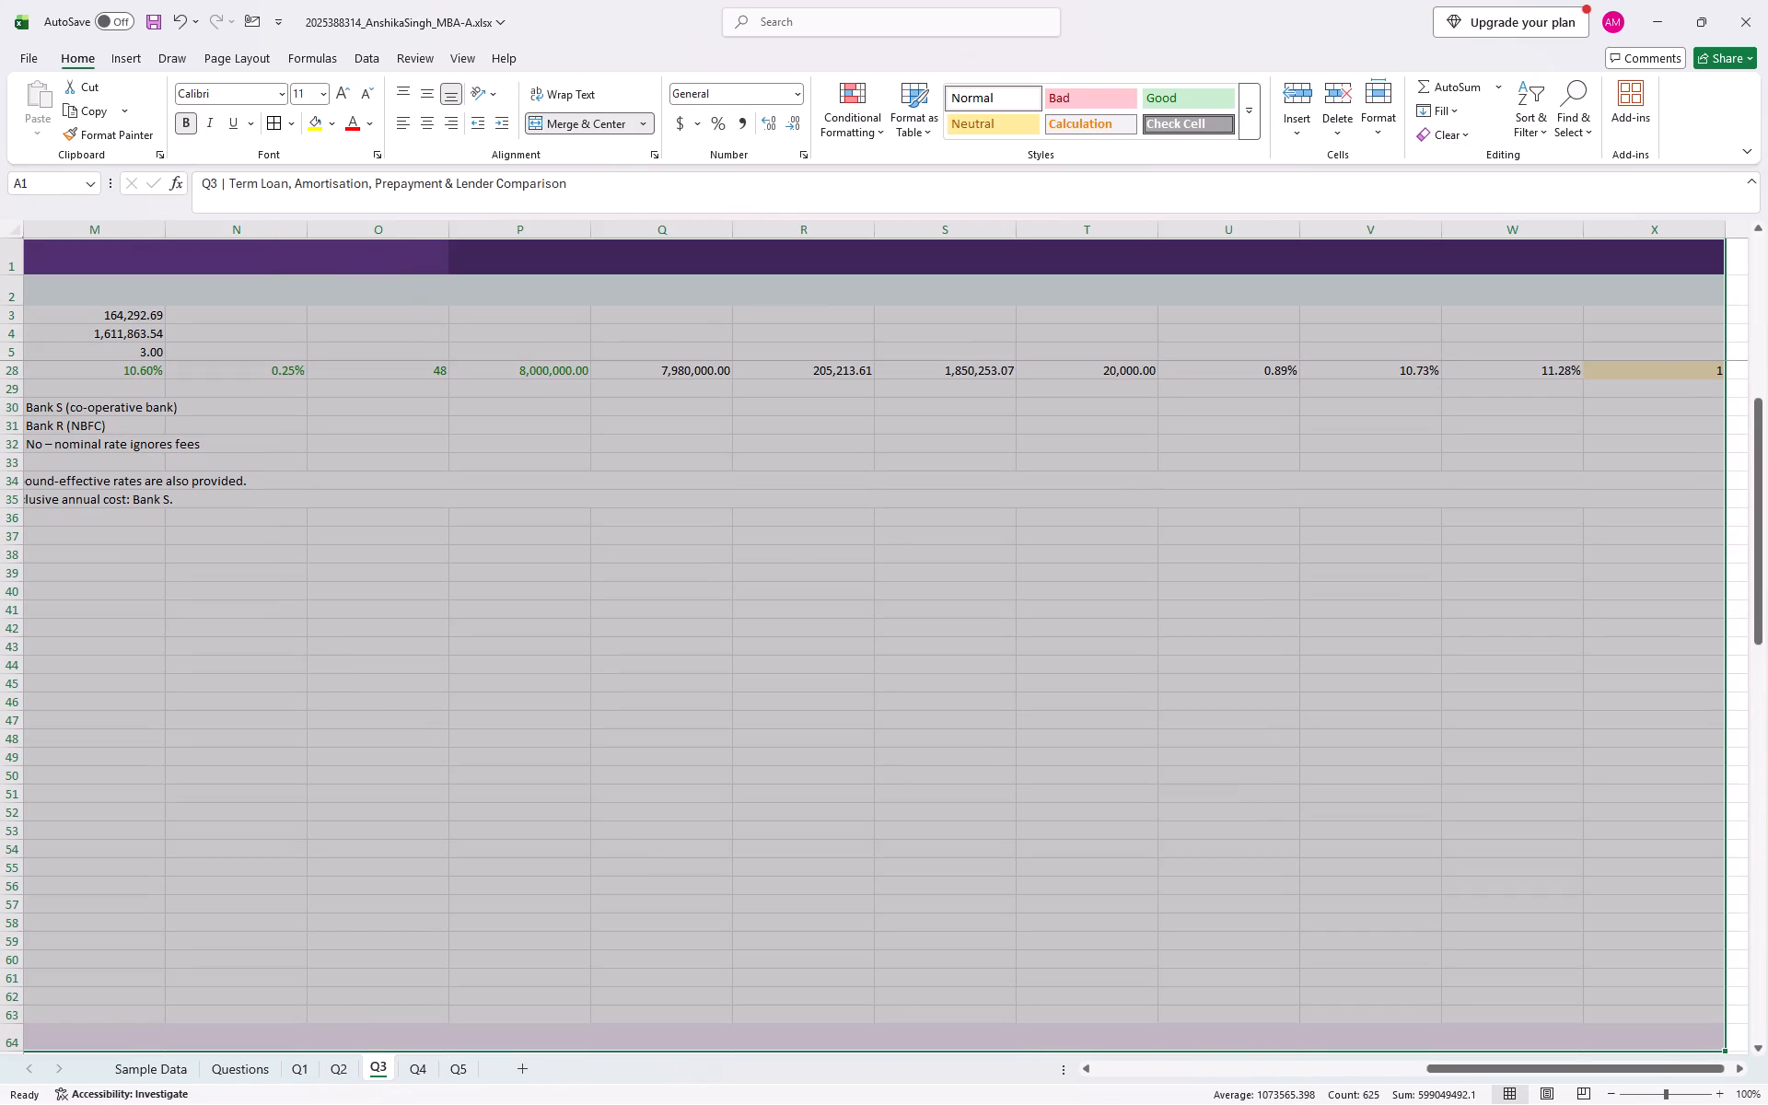
{"action": "type", "text": "hba"}
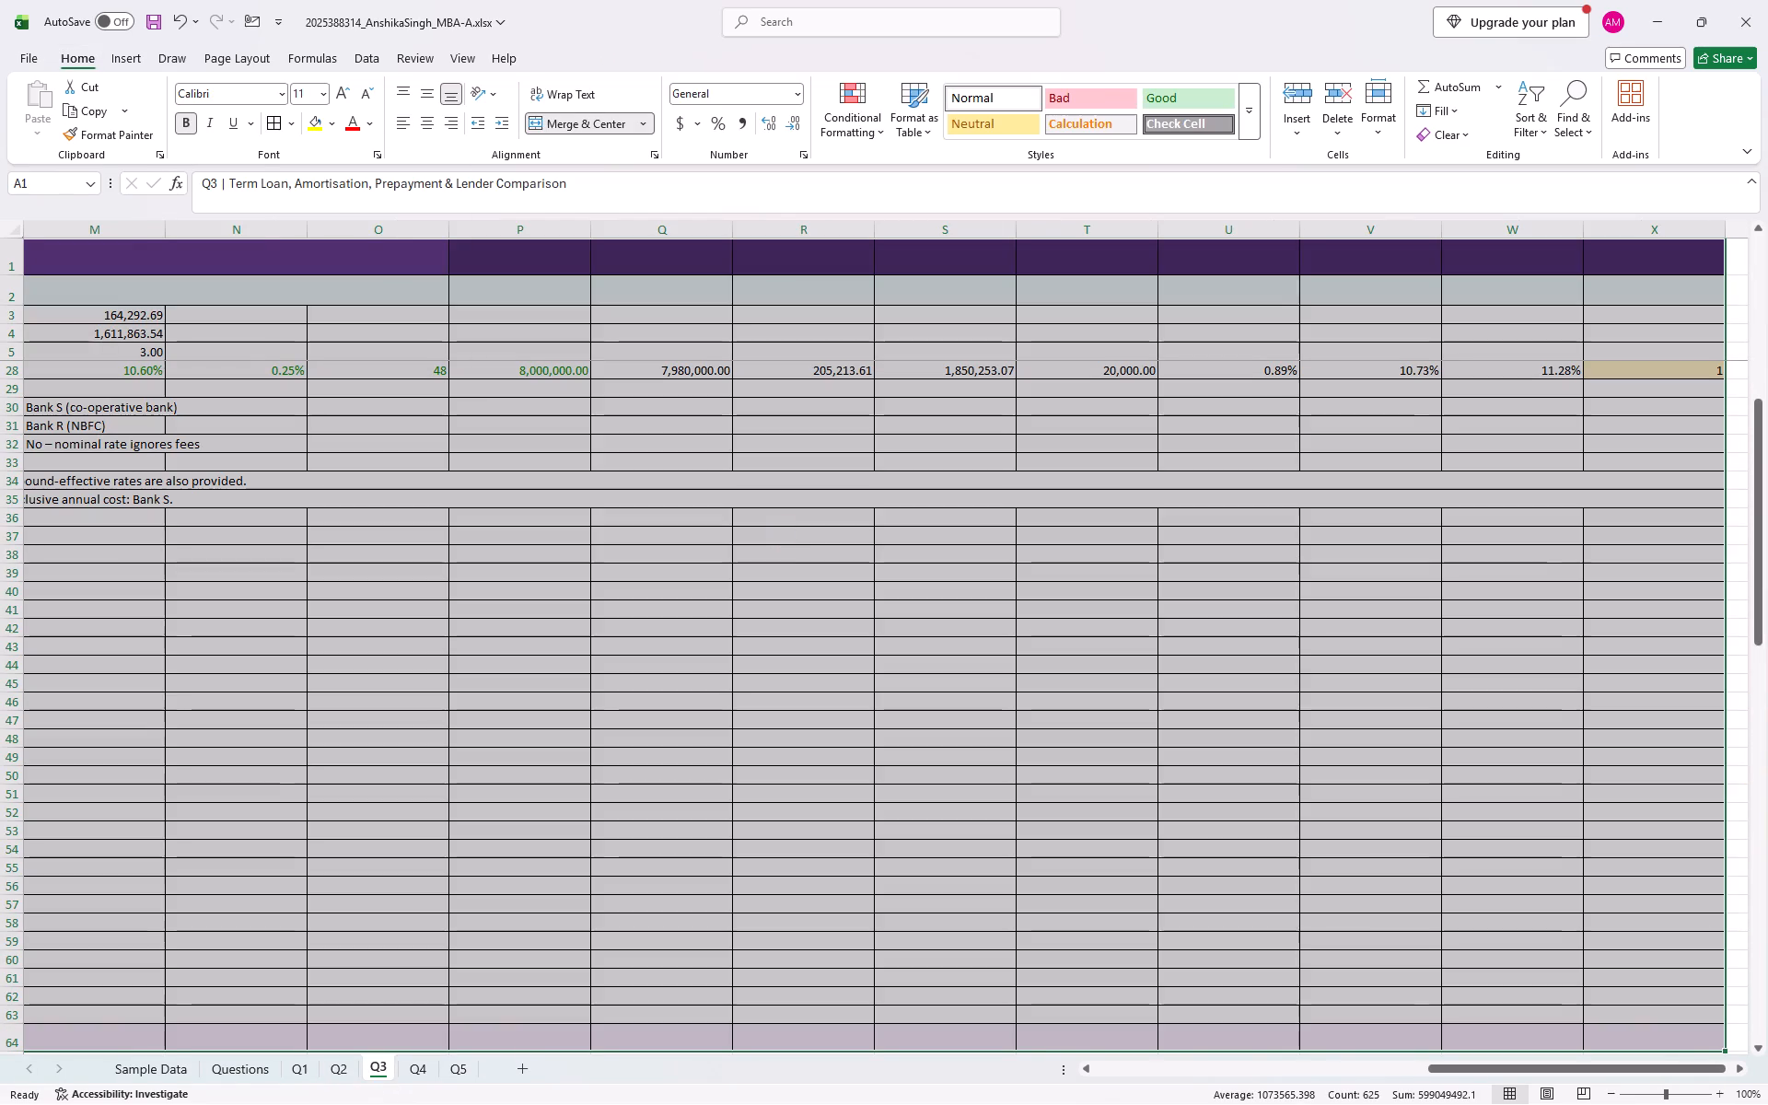
{"action": "type", "text": "oca"}
{"action": "left_click", "coordinate": [781, 536]}
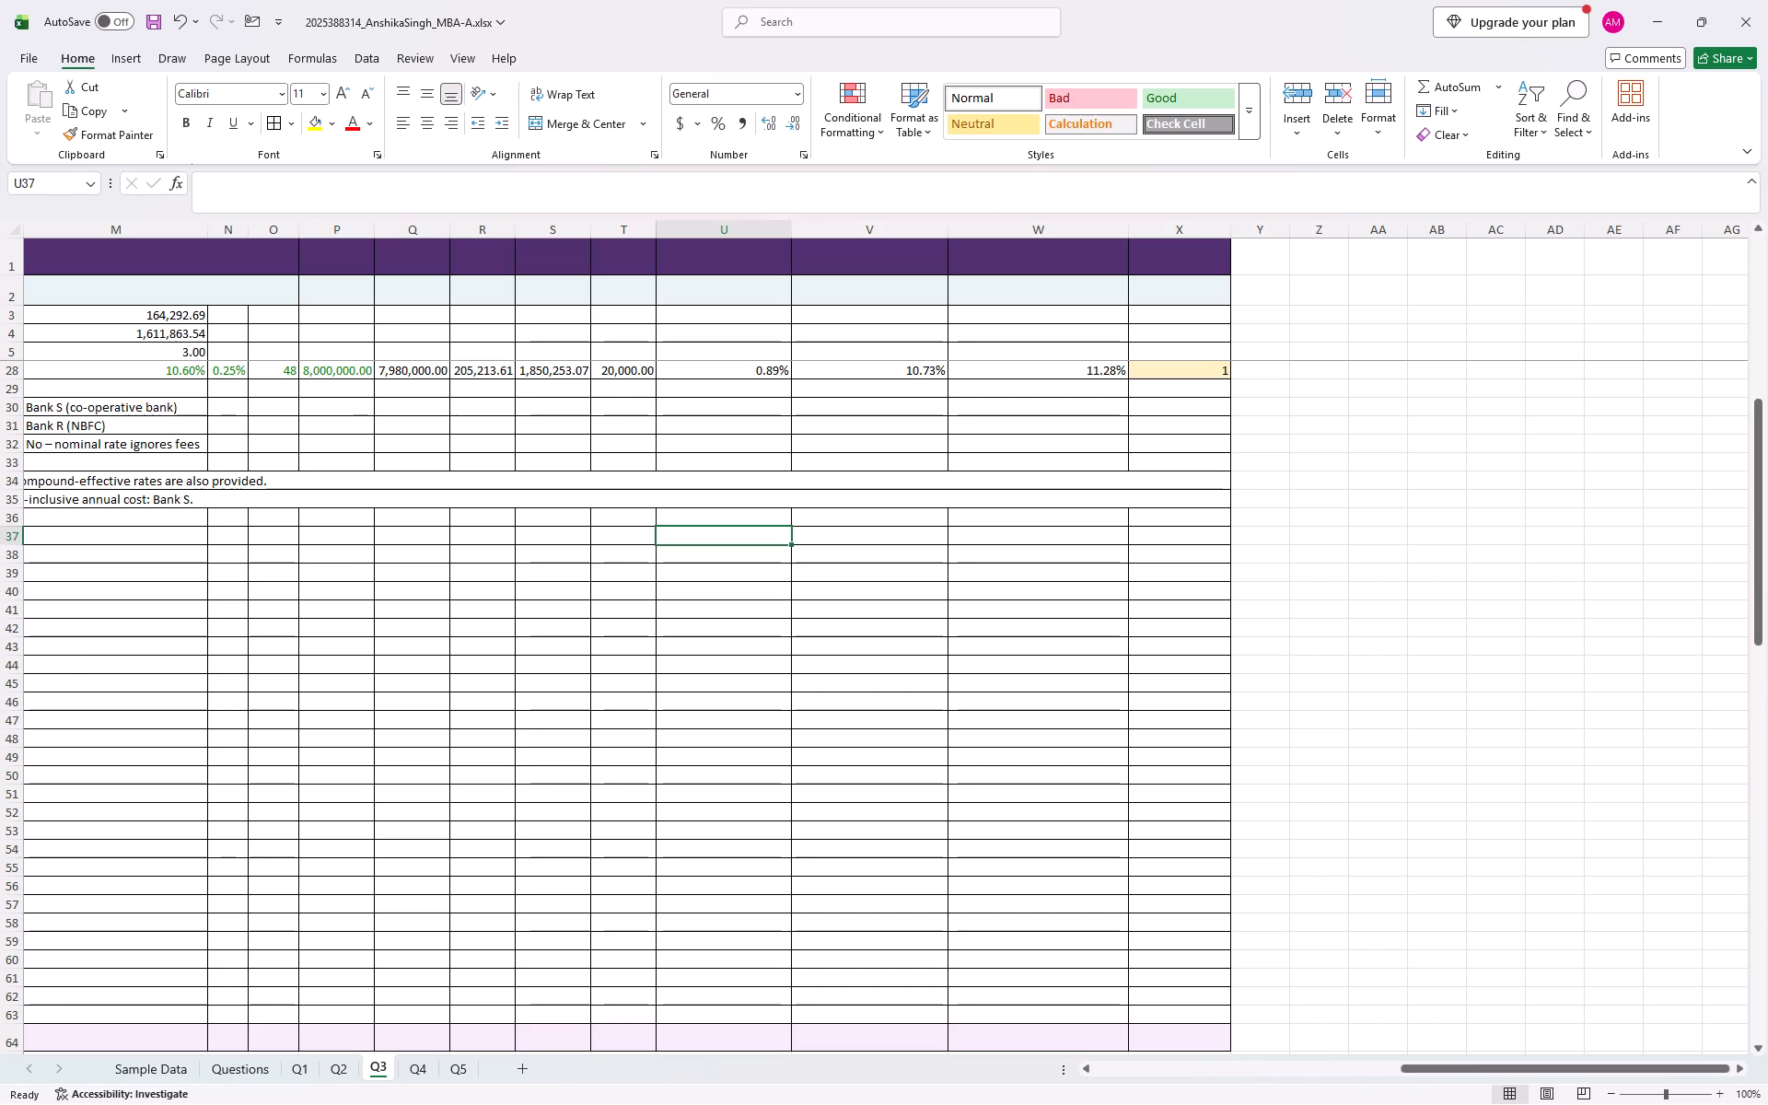
Apply all borders to every cell of the Q4 sheet and autofit its column widths.
{"action": "left_click", "coordinate": [425, 1066]}
{"action": "key", "text": "ctrl+a"}
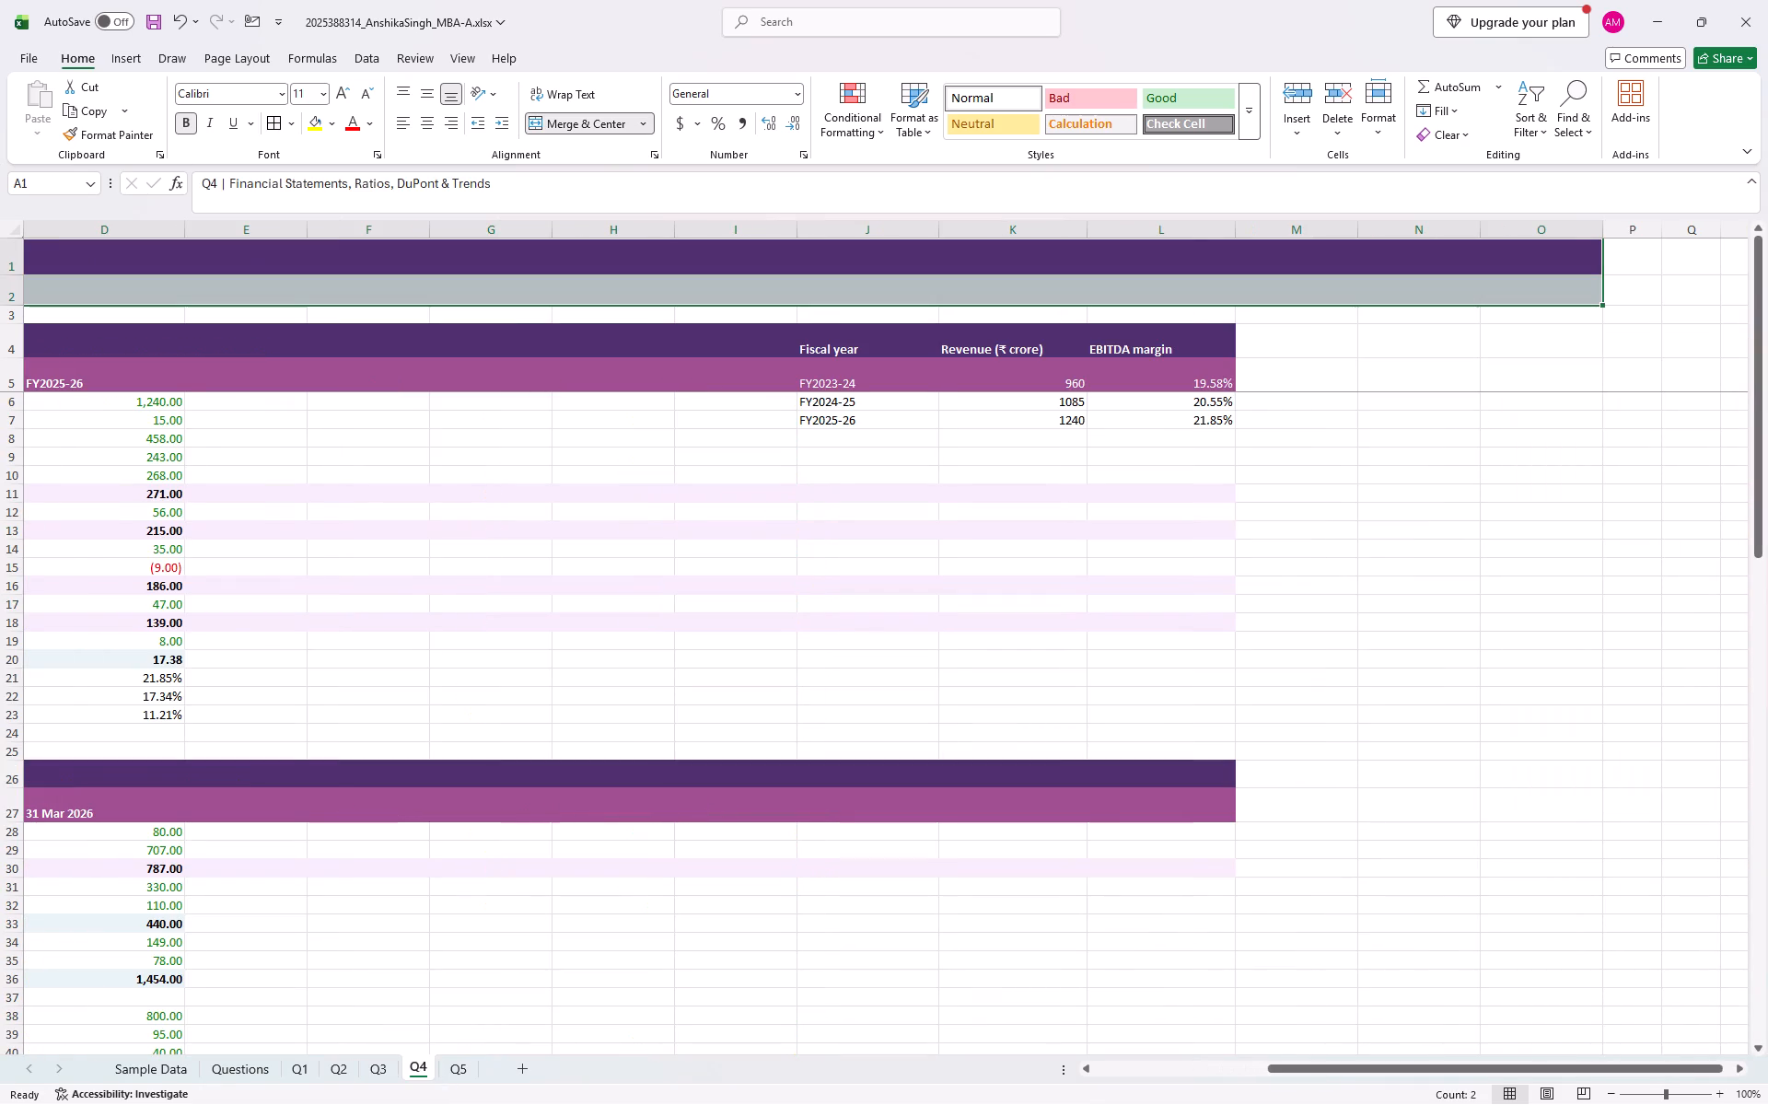
{"action": "key", "text": "ctrl+a"}
{"action": "type", "text": "hba"}
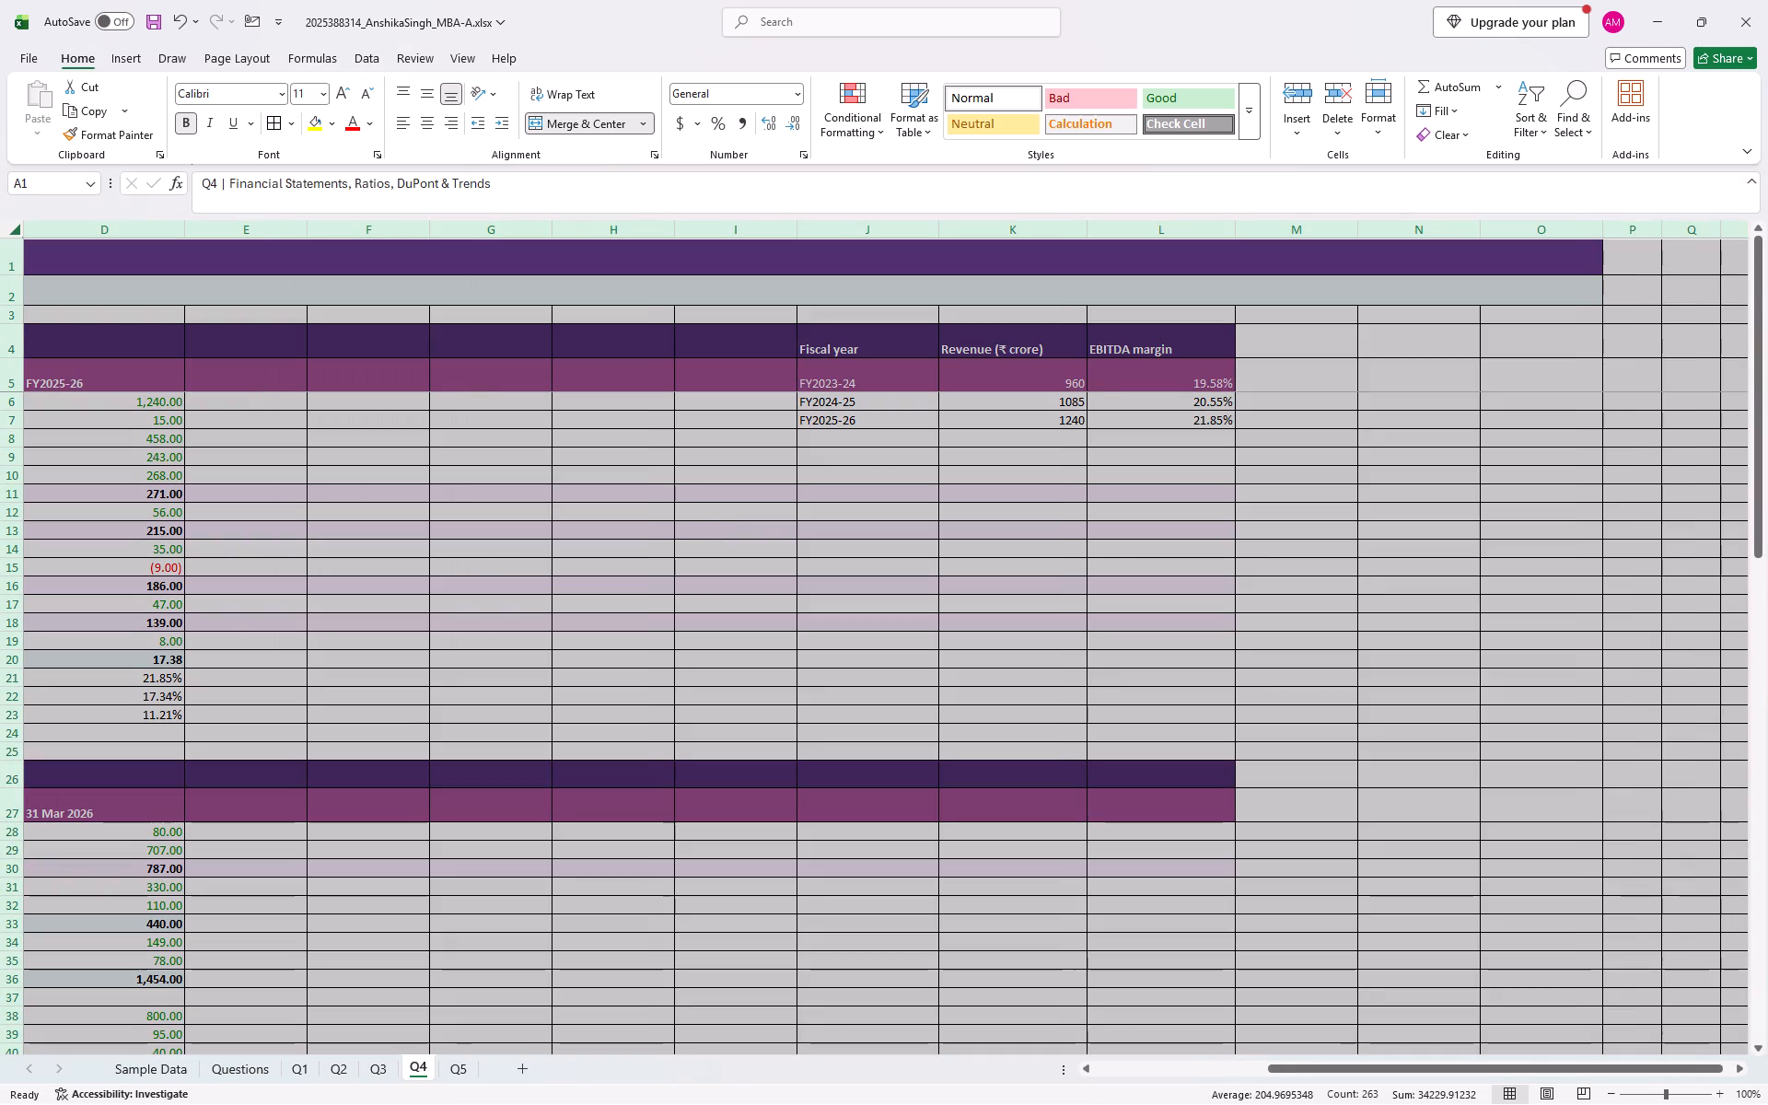
{"action": "type", "text": "oca"}
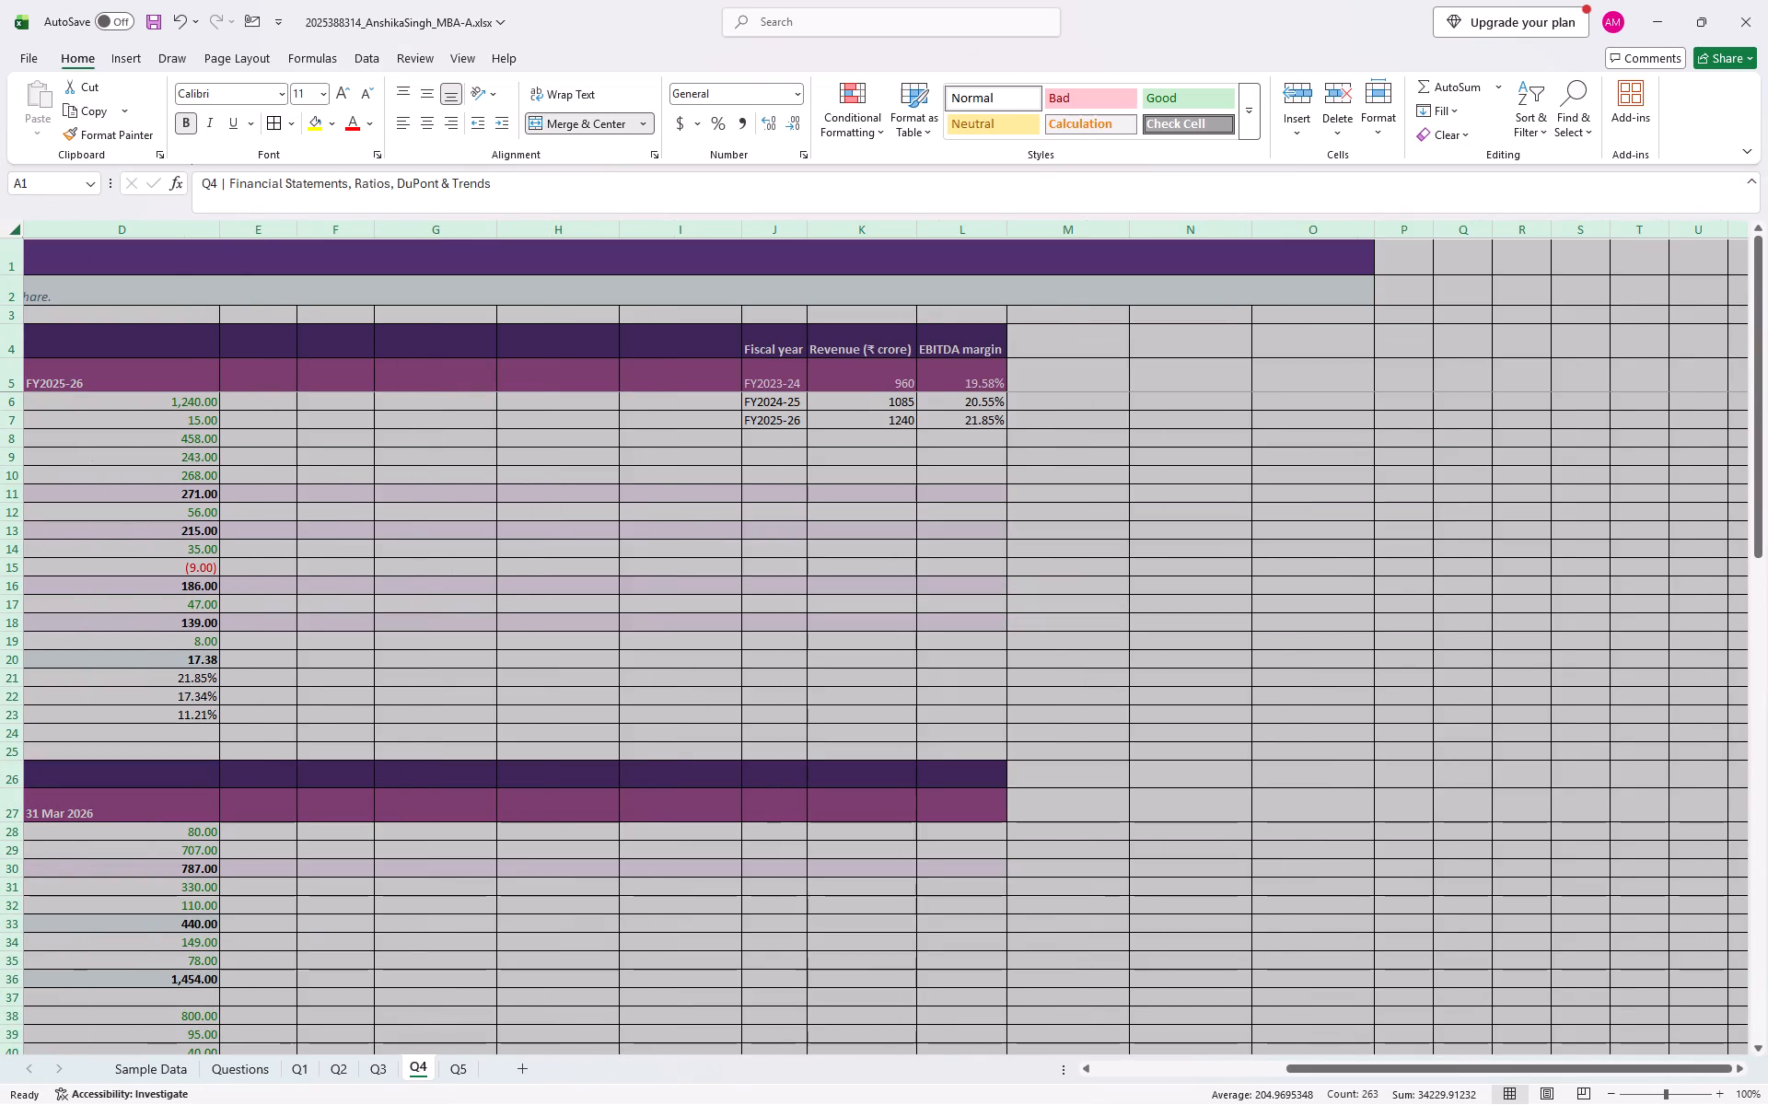
Select every cell of the Q5 sheet.
{"action": "left_click", "coordinate": [459, 1070]}
{"action": "key", "text": "ctrl+a"}
{"action": "key", "text": "ctrl+a"}
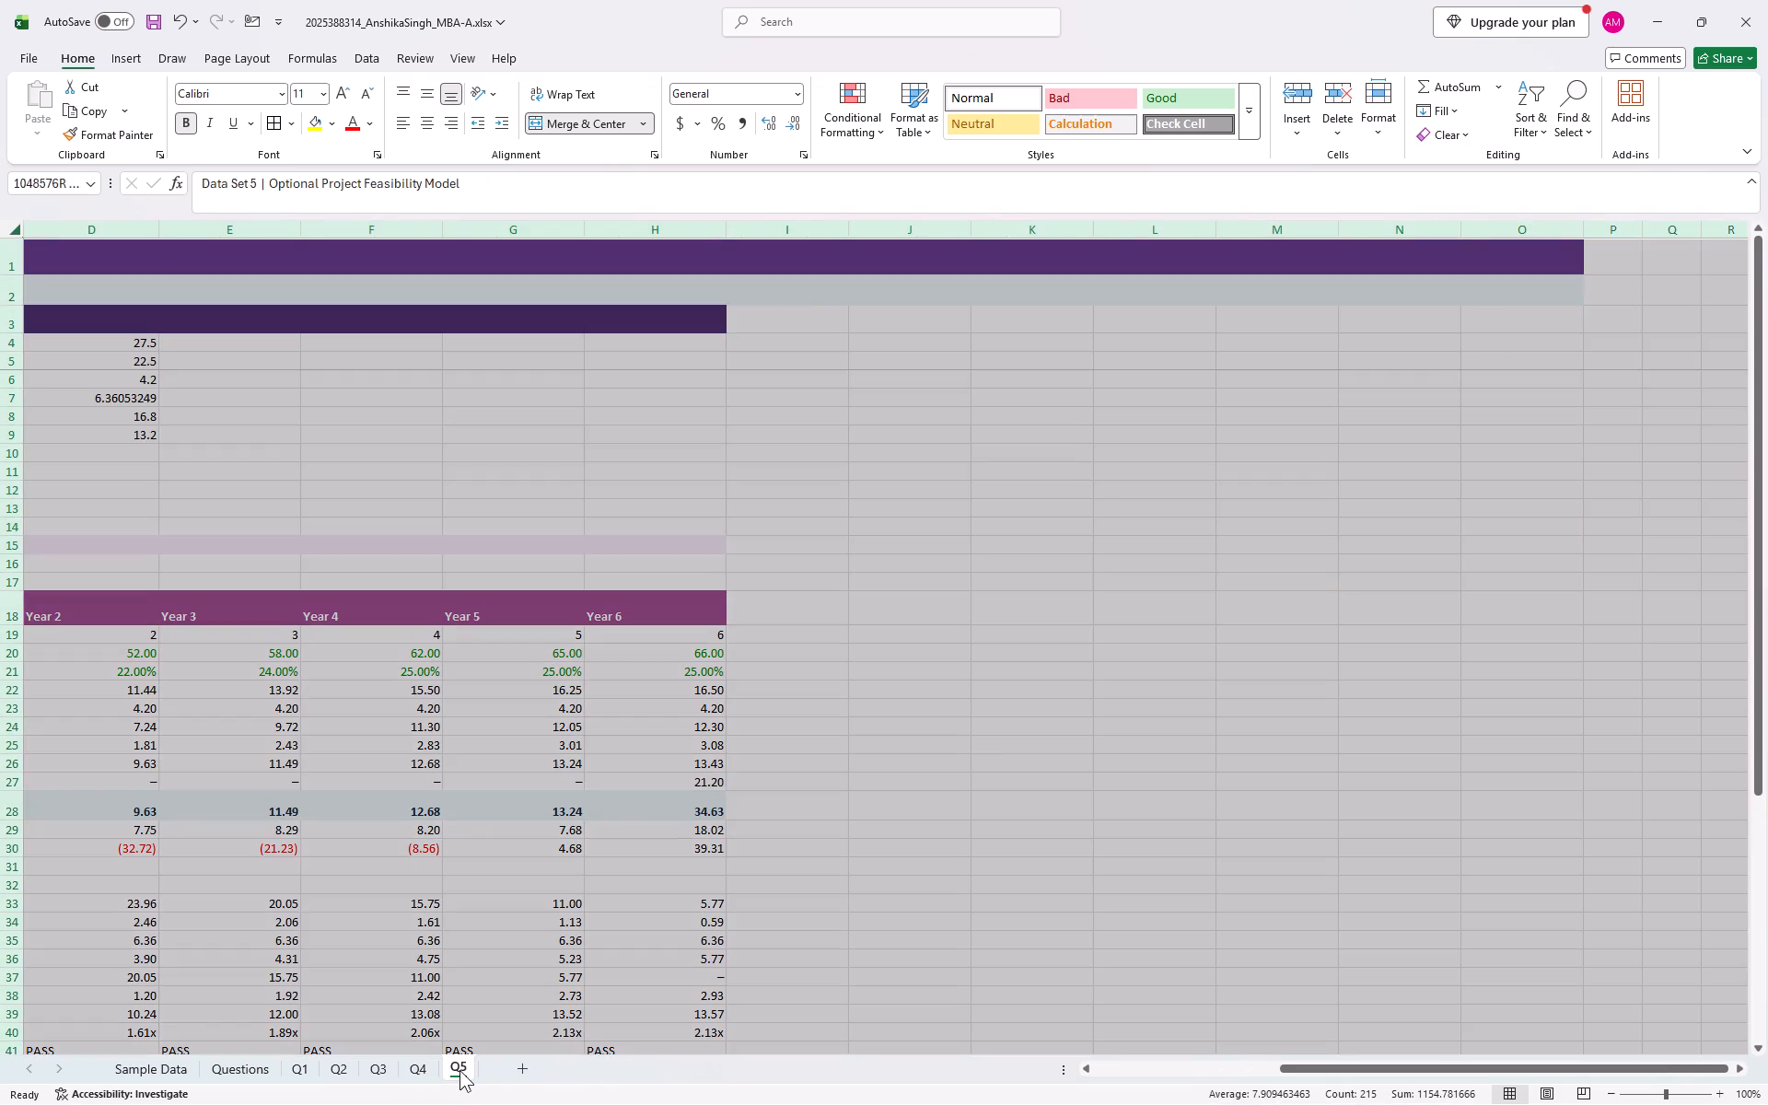
Apply all borders to every cell of the Q5 sheet and autofit its column widths, leaving a single cell selected.
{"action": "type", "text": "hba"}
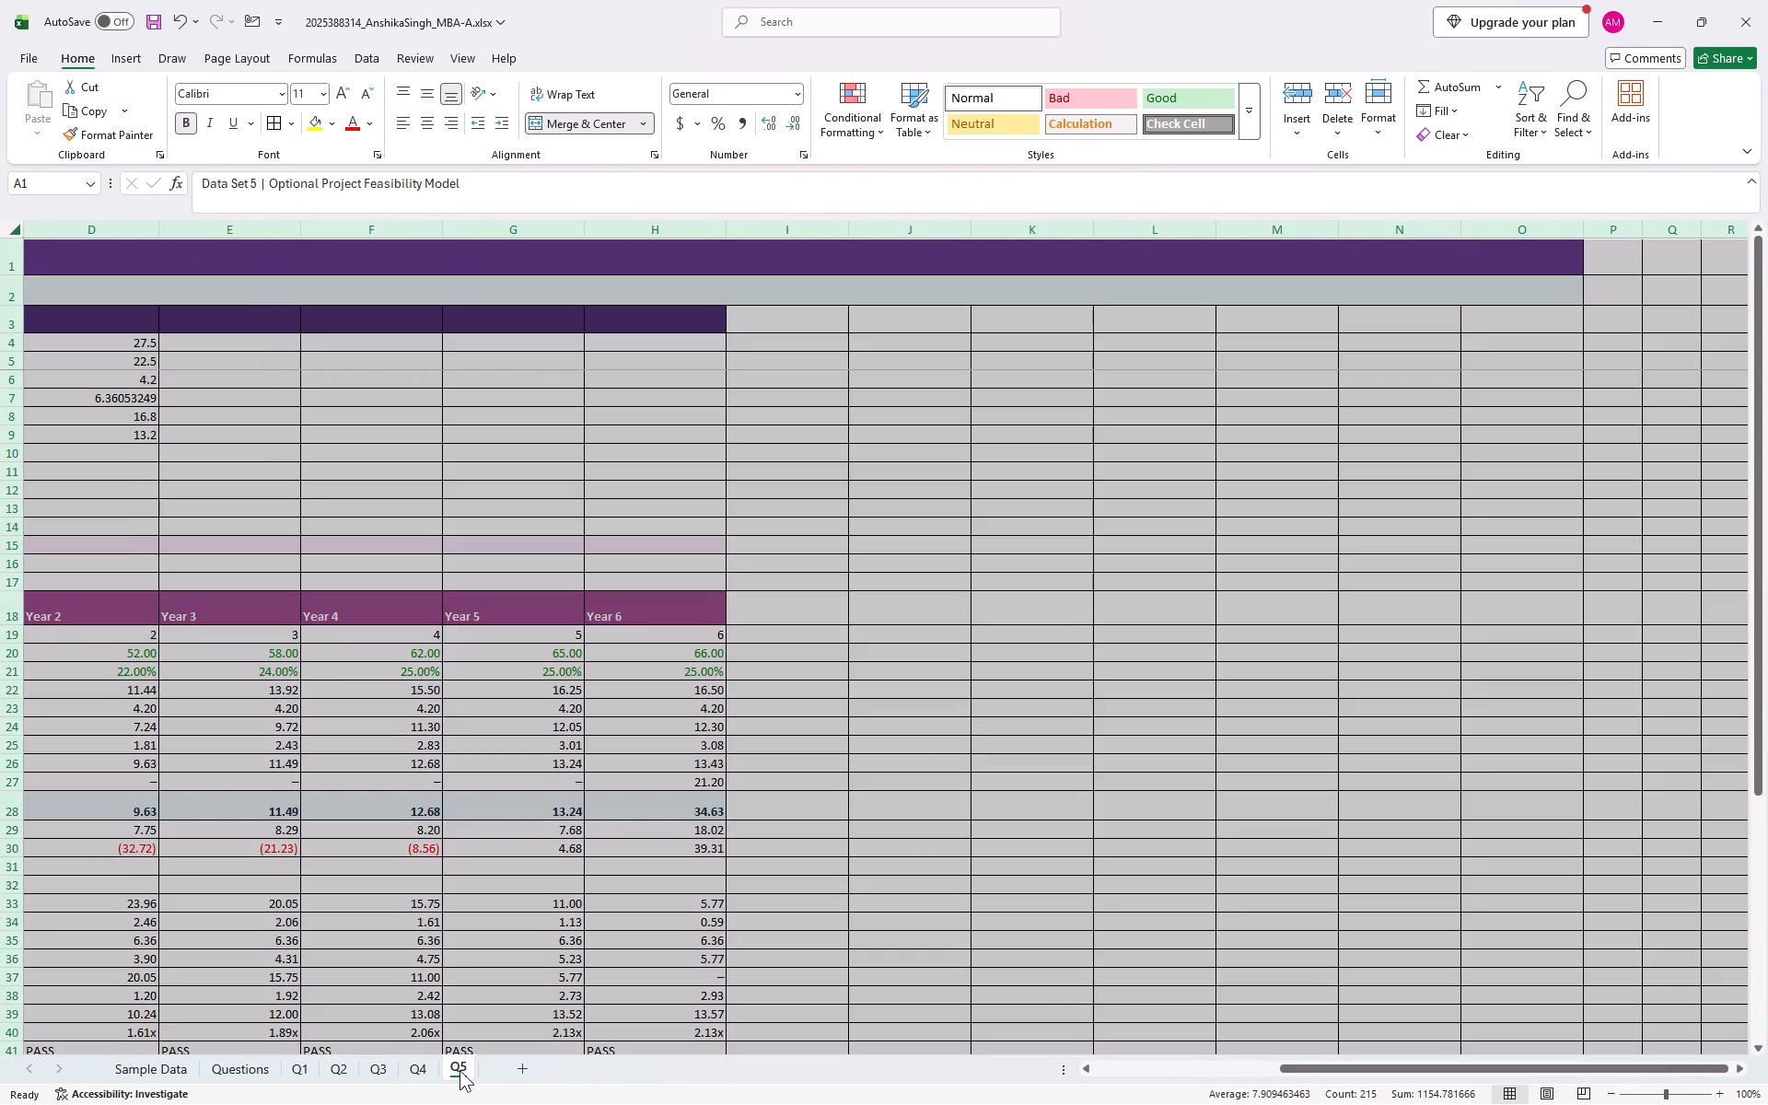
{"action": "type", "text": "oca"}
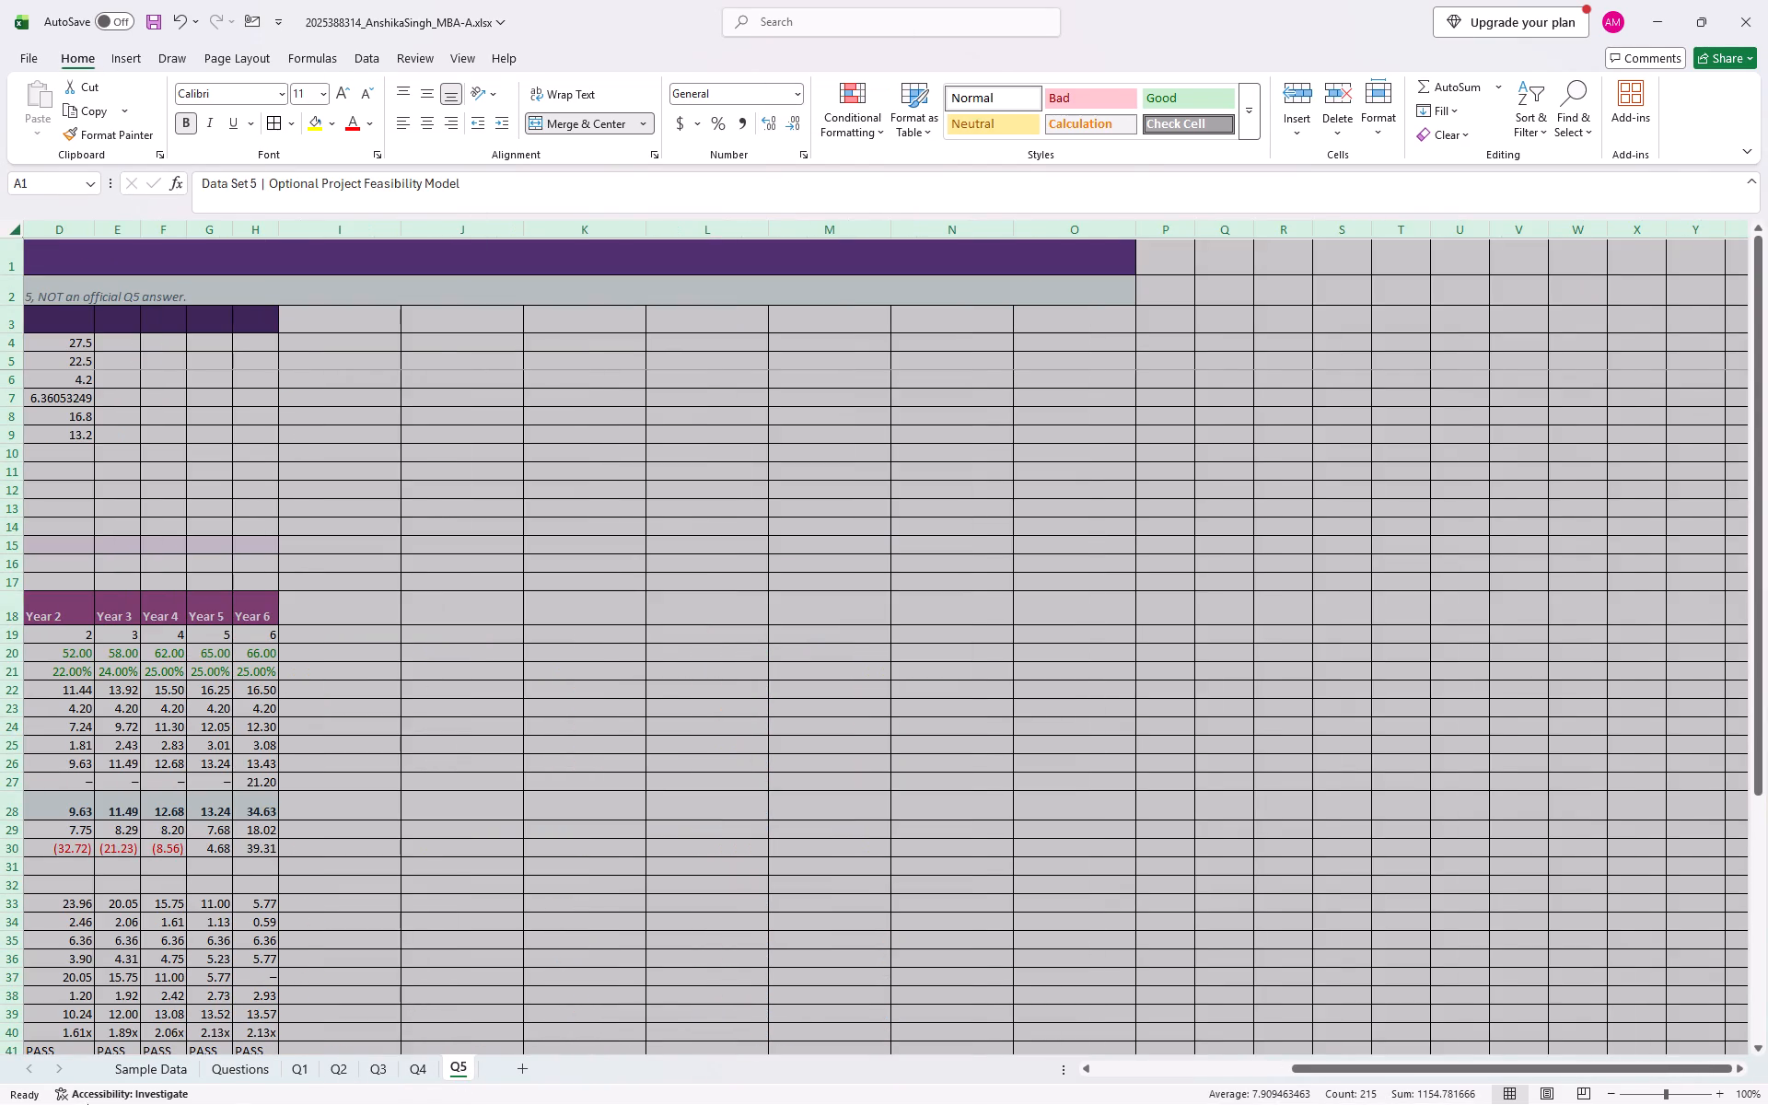
{"action": "left_click", "coordinate": [538, 583]}
Check the lower rows of the Q5 sheet and save the MBA-A student workbook.
{"action": "scroll", "coordinate": [538, 583], "scroll_direction": "down", "scroll_amount": 2}
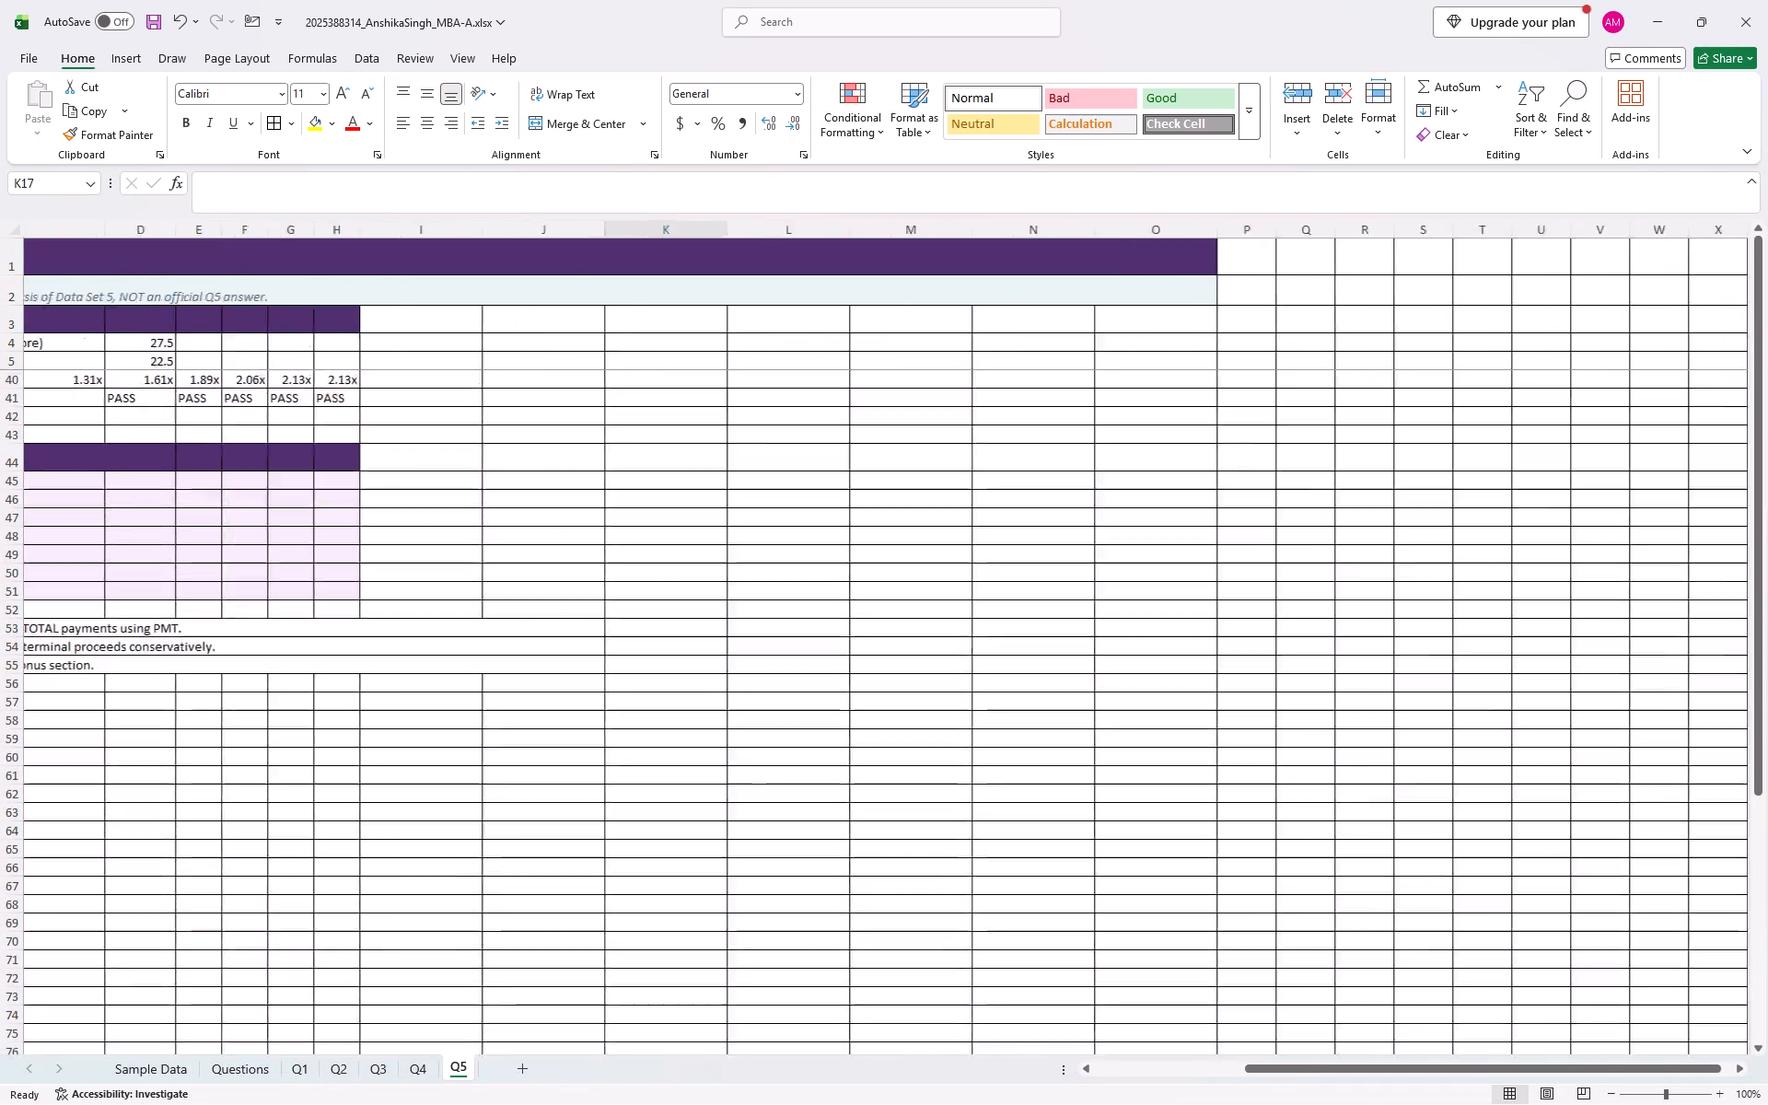
{"action": "scroll", "coordinate": [538, 583], "scroll_direction": "down", "scroll_amount": 3}
{"action": "key", "text": "ctrl+s"}
{"action": "key", "text": "ctrl+s"}
{"action": "key", "text": "ctrl+s"}
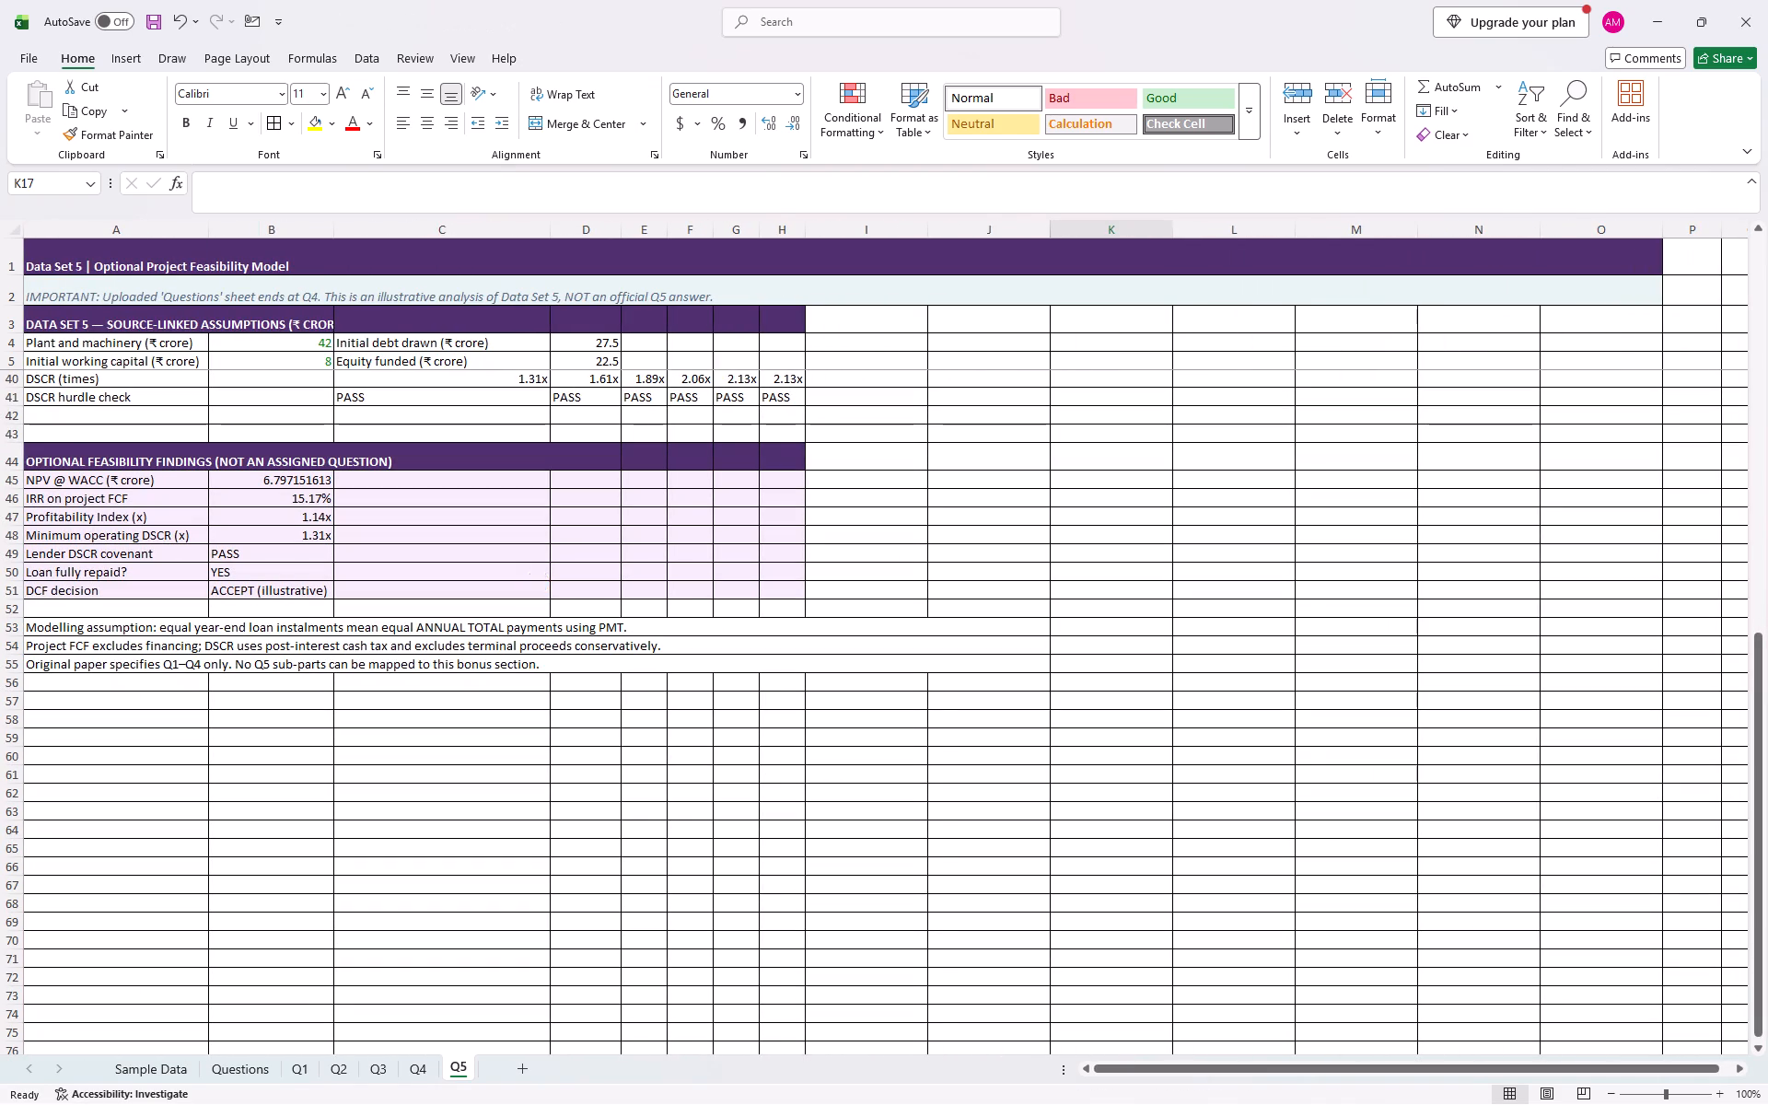
{"action": "key", "text": "ctrl+s"}
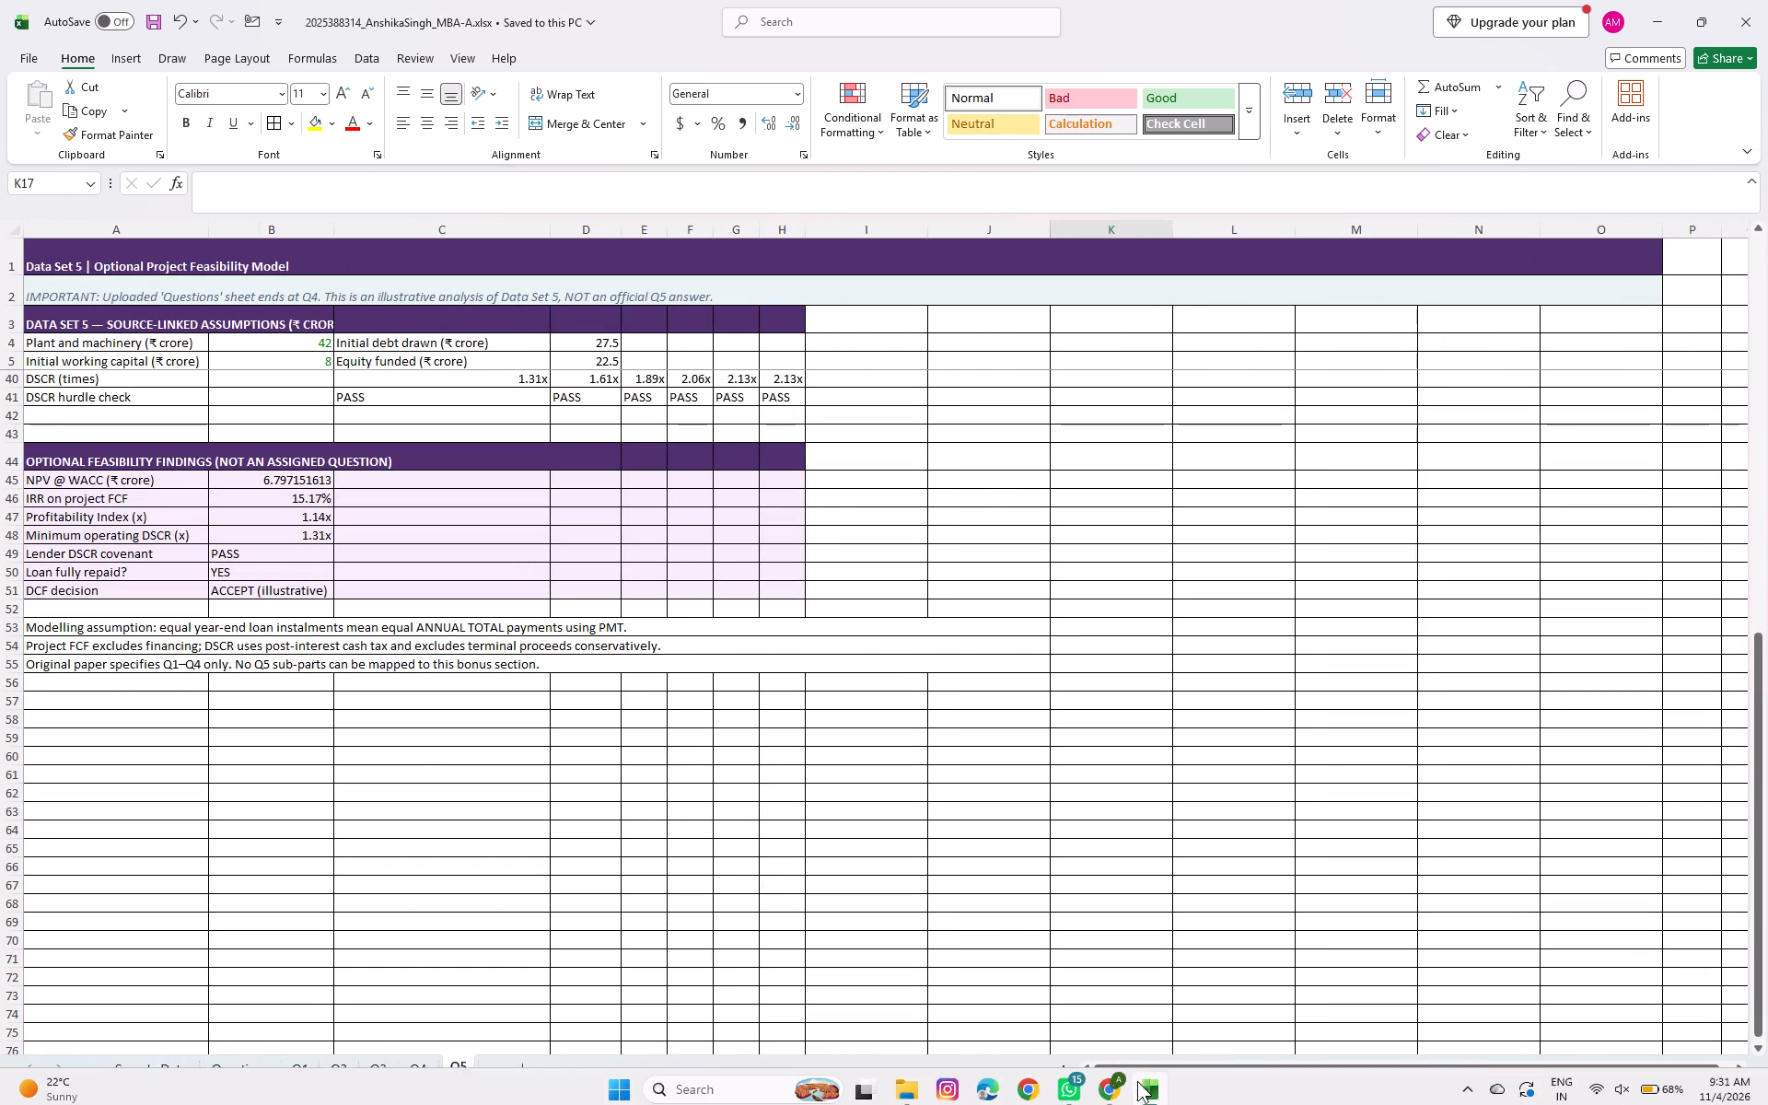
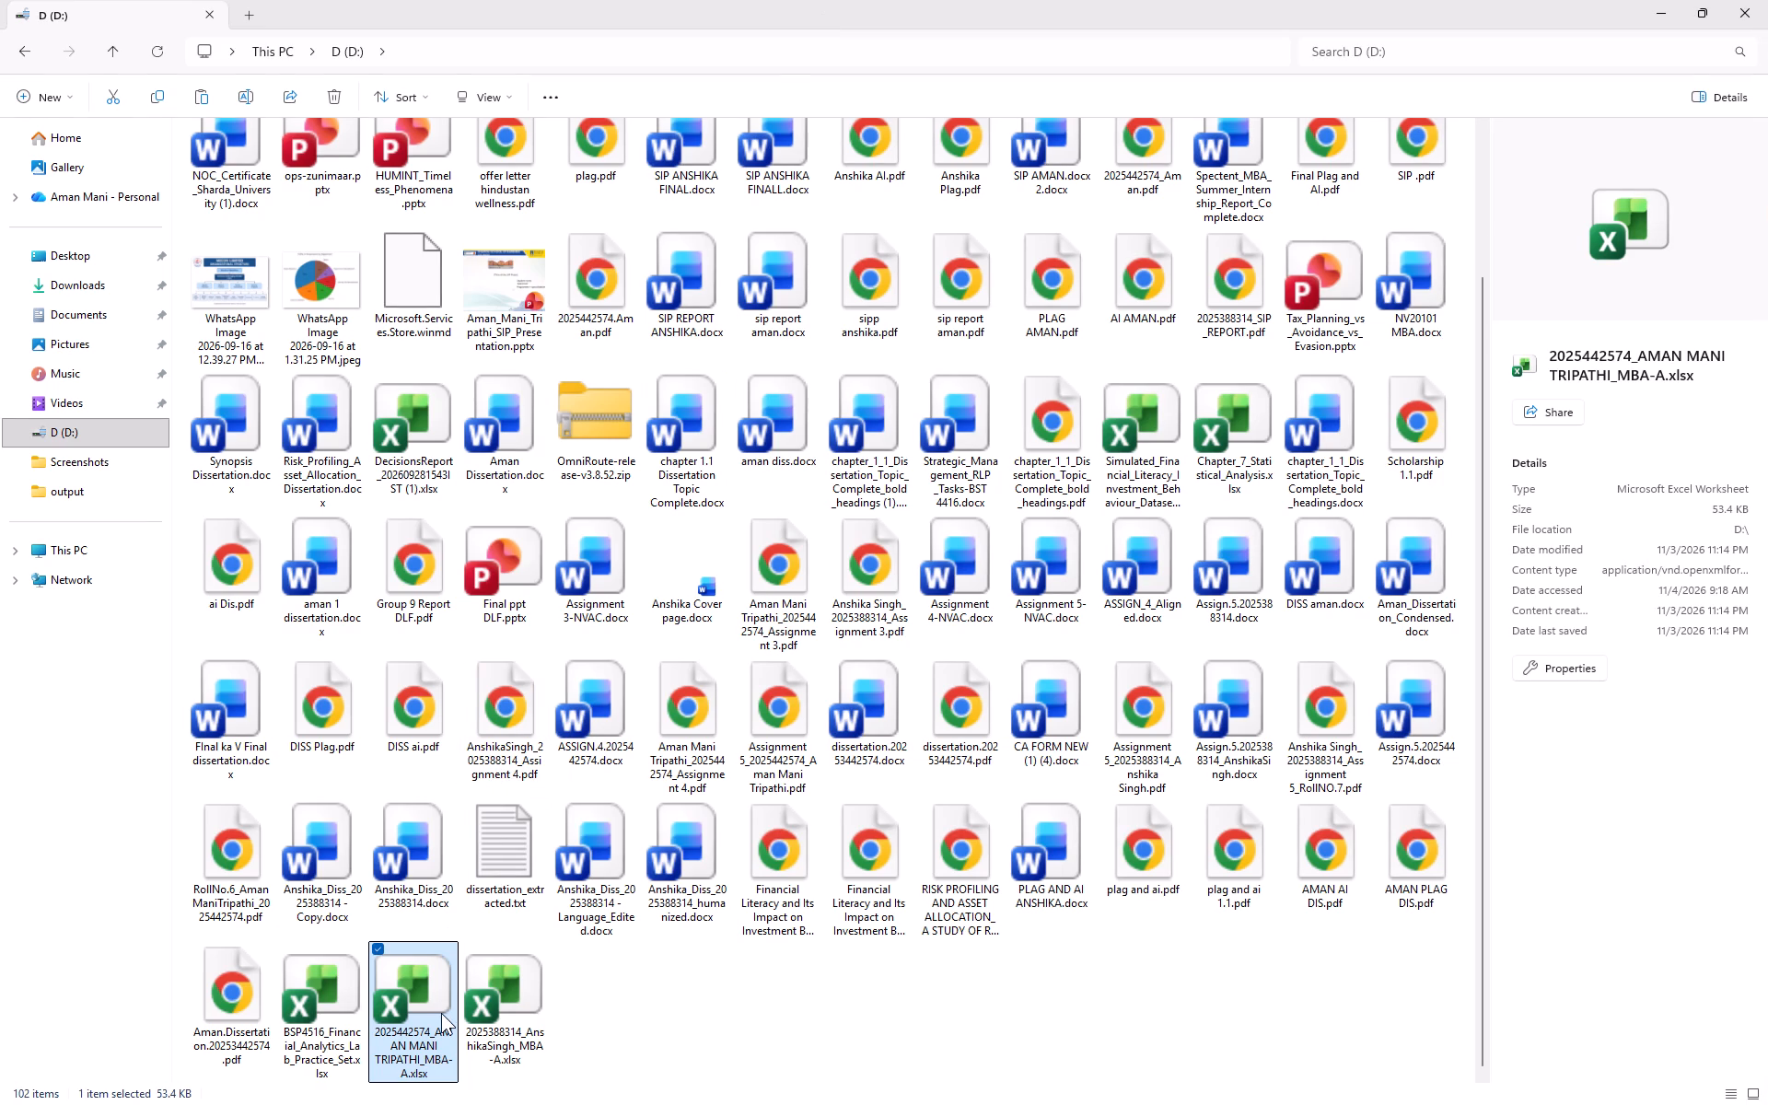
In File Explorer, rename the selected student workbook on drive D, replacing the MBA-A ending of its file name with BSP4416.
{"action": "right_click", "coordinate": [441, 1013]}
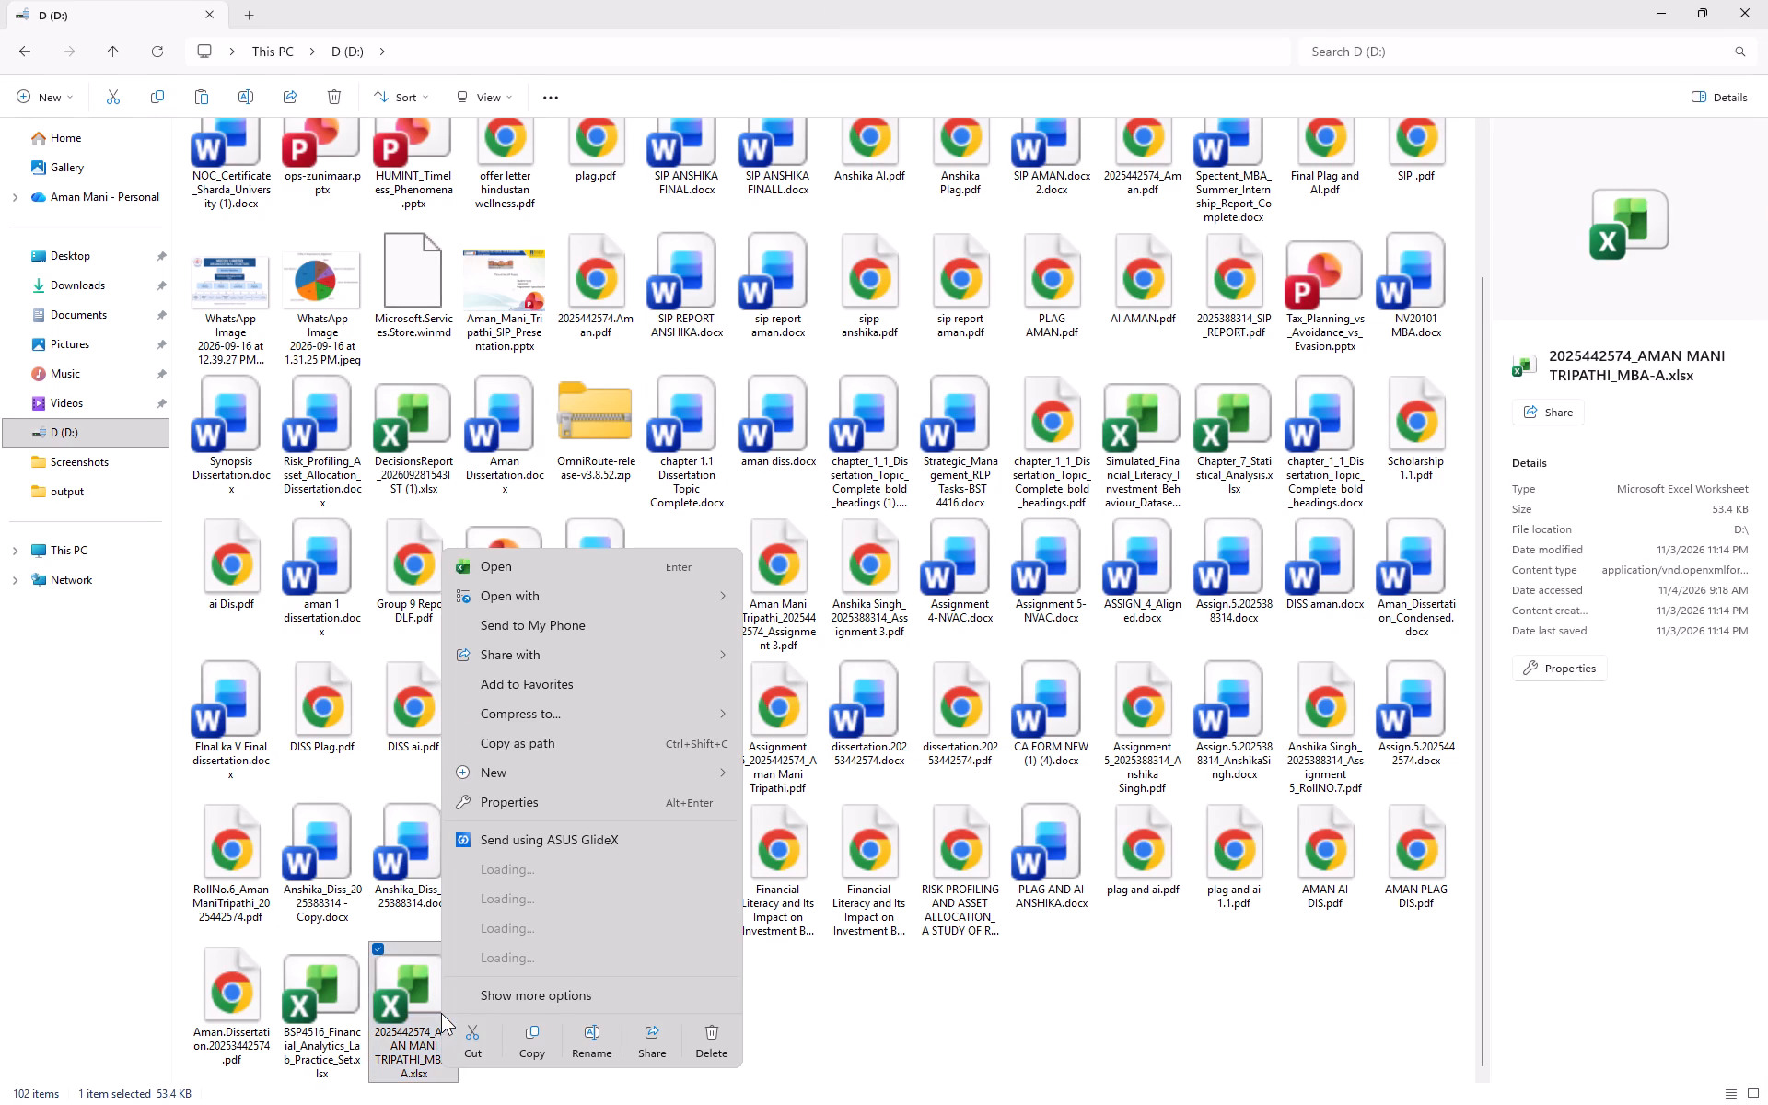
{"action": "left_click", "coordinate": [595, 1041]}
{"action": "key", "text": "Right"}
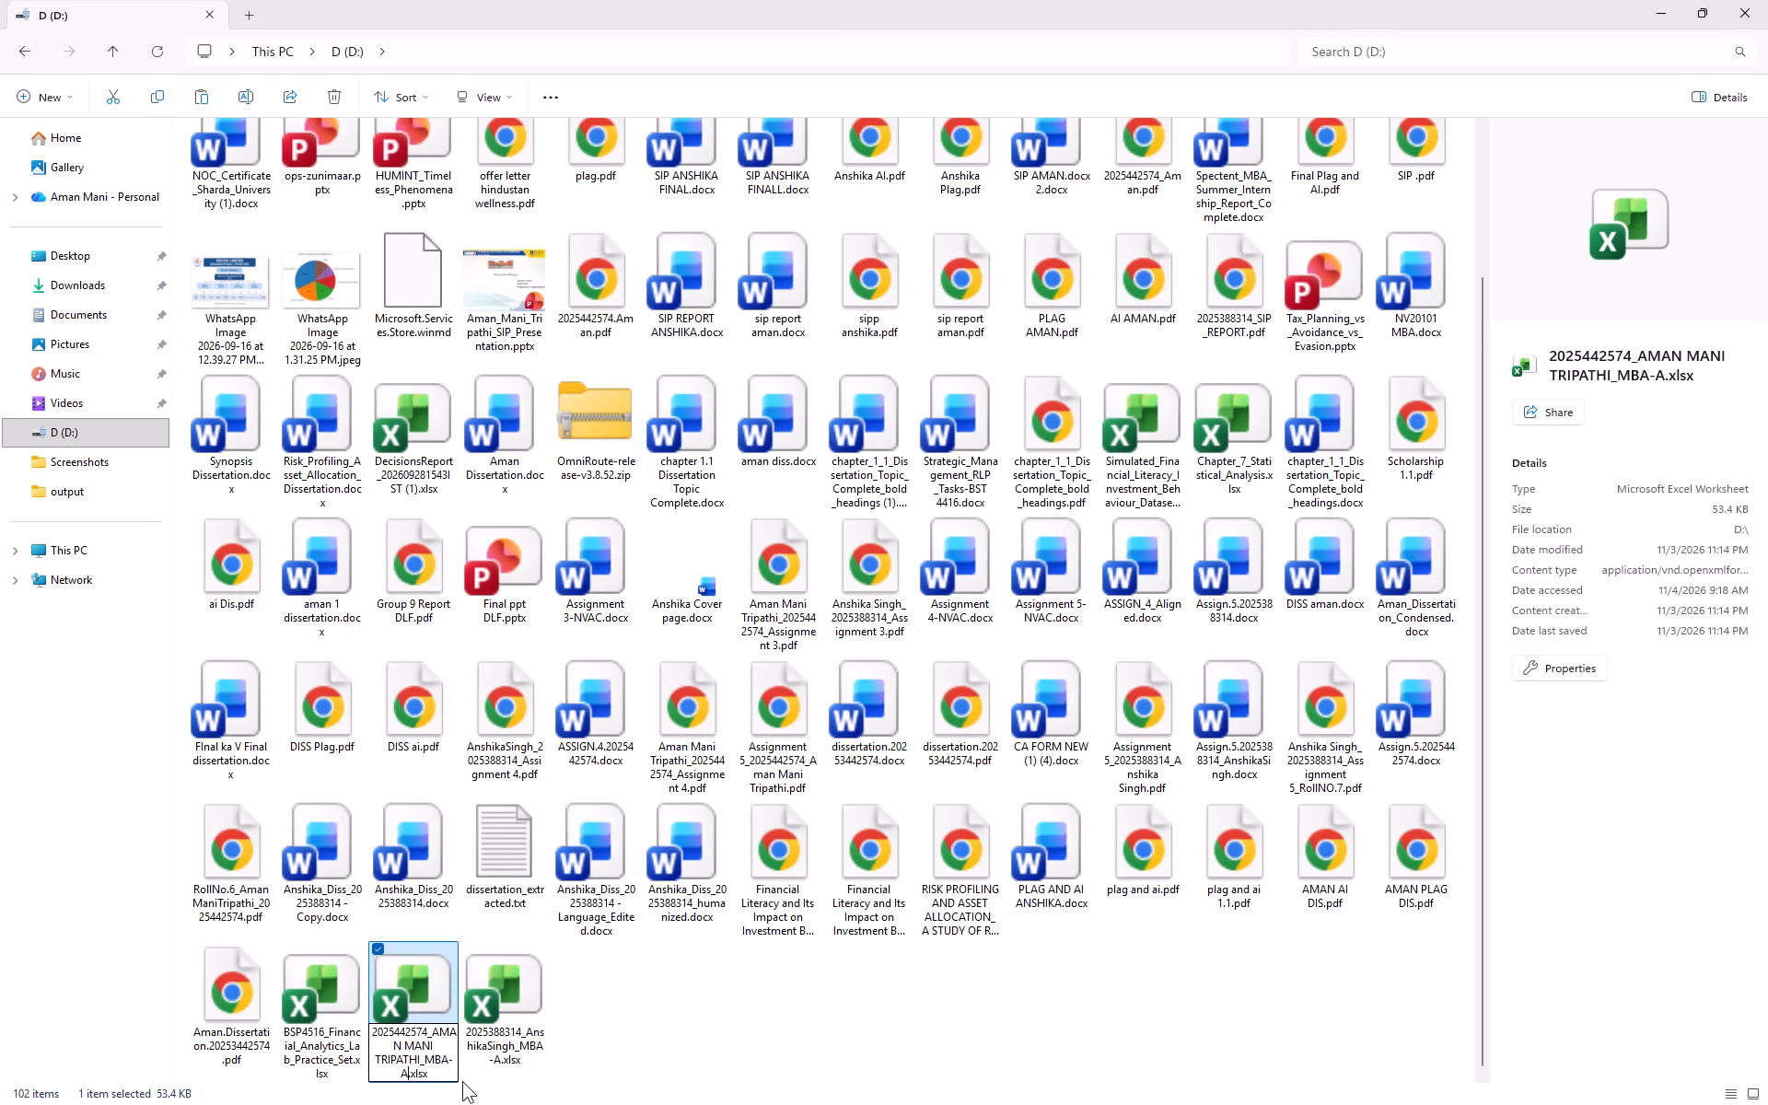
{"action": "key", "text": "BackSpace"}
{"action": "key", "text": "BackSpace"}
{"action": "key", "text": "BackSpace"}
{"action": "key", "text": "BackSpace"}
{"action": "key", "text": "BackSpace"}
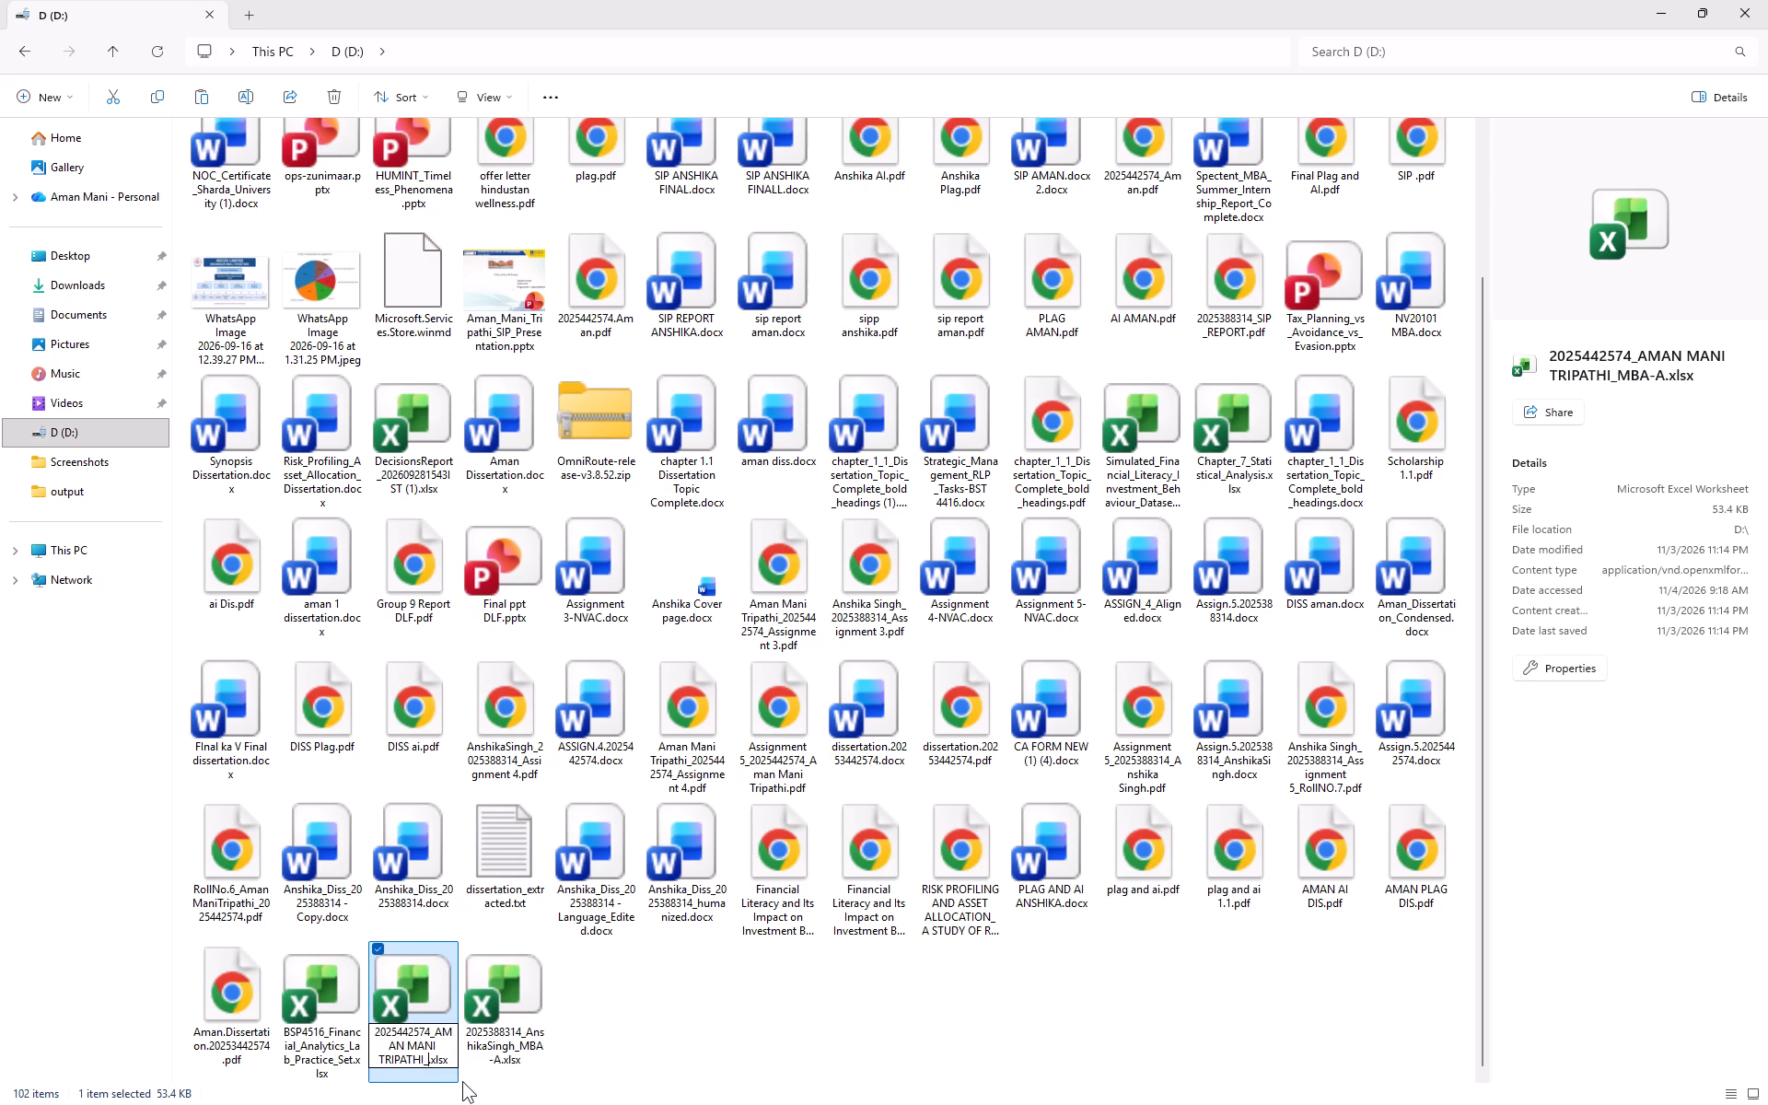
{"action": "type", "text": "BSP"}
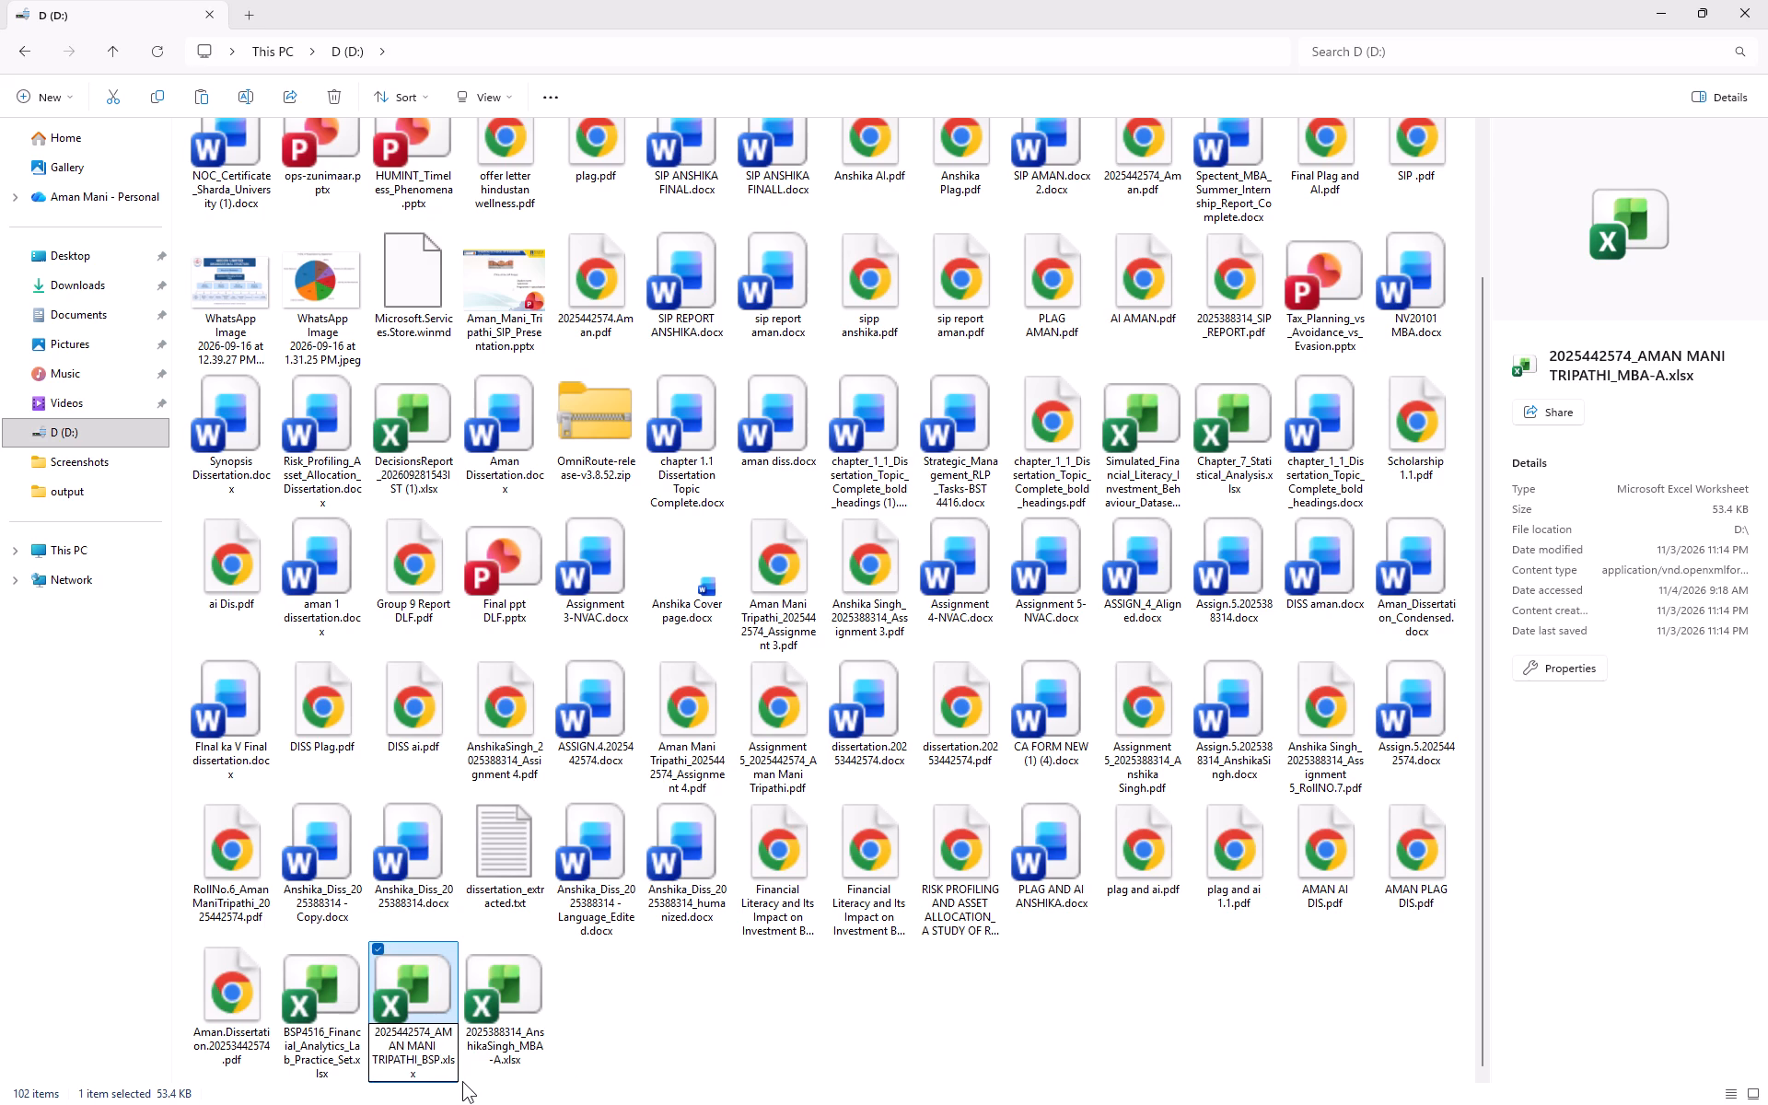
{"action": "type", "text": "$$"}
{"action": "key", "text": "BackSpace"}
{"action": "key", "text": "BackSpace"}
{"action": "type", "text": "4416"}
Finish renaming the first student's workbook on drive D so its name ends in BSP4416.
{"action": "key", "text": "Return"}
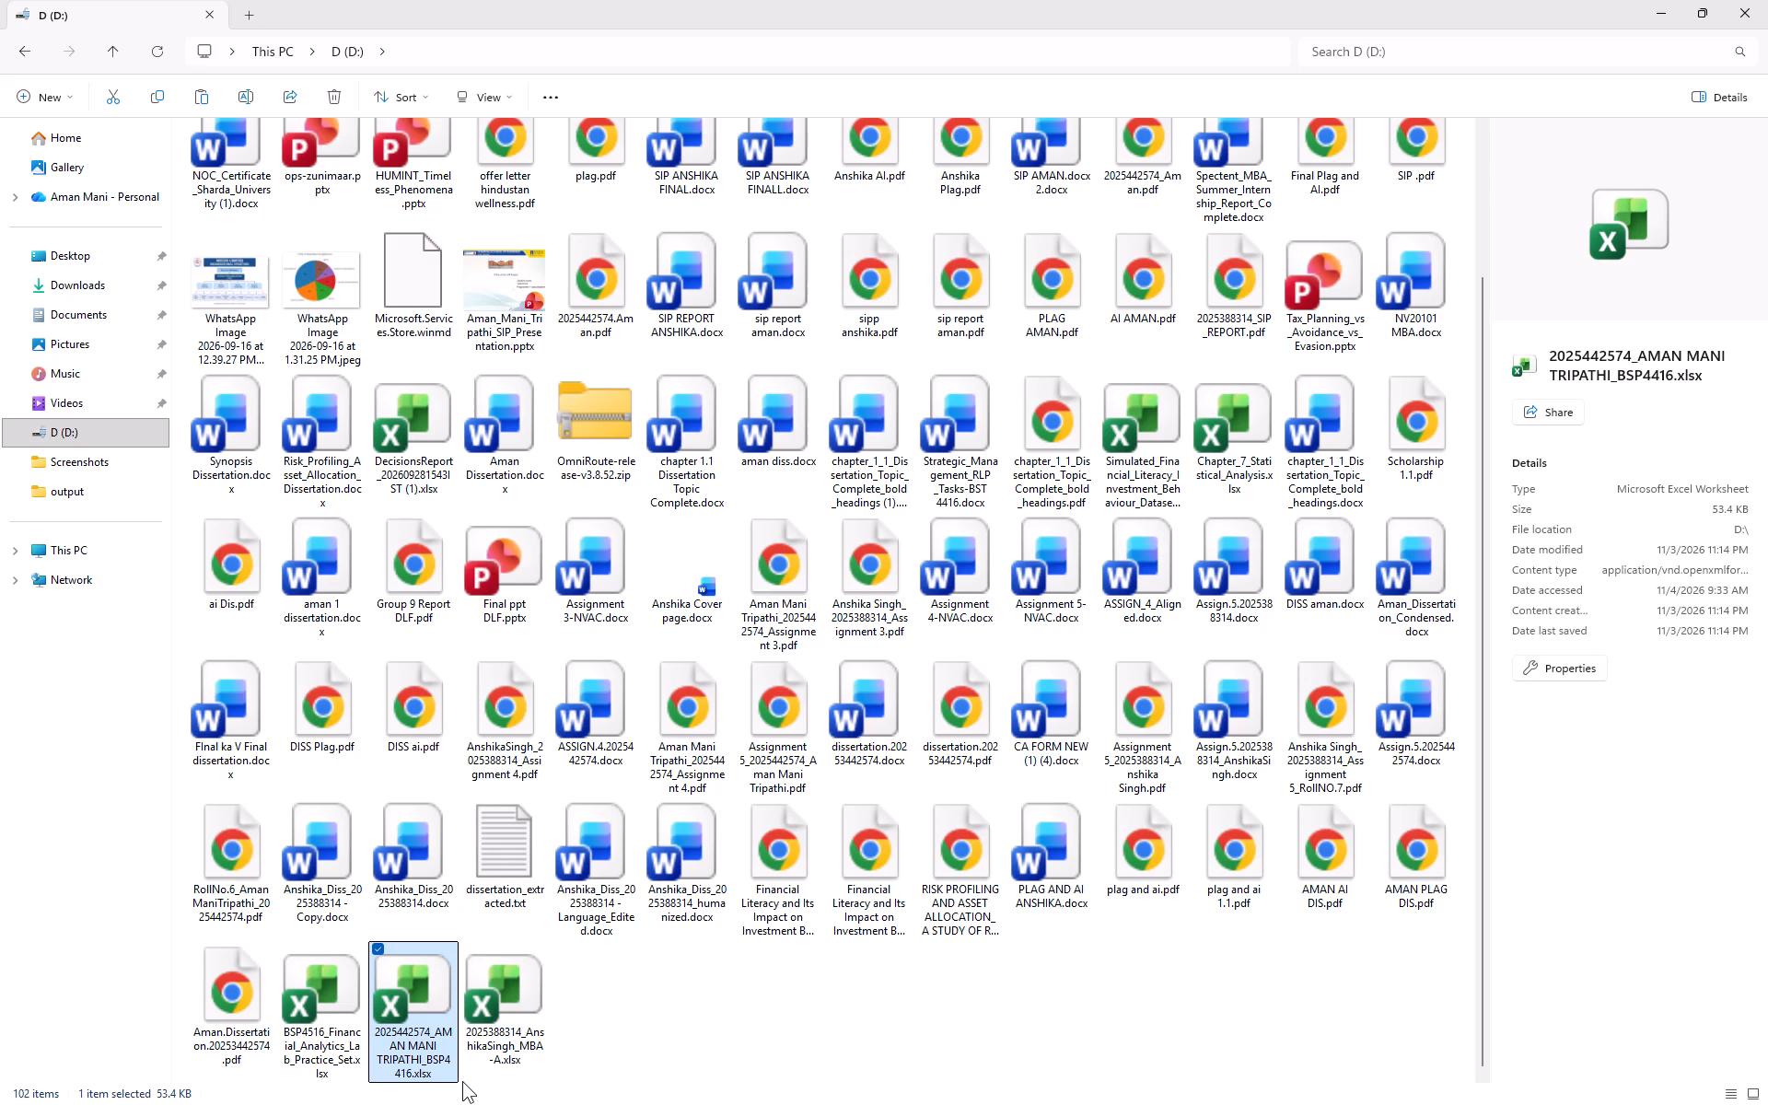
Correct the course code at the end of the first student's workbook name to BSP4516, keeping the .xlsx extension.
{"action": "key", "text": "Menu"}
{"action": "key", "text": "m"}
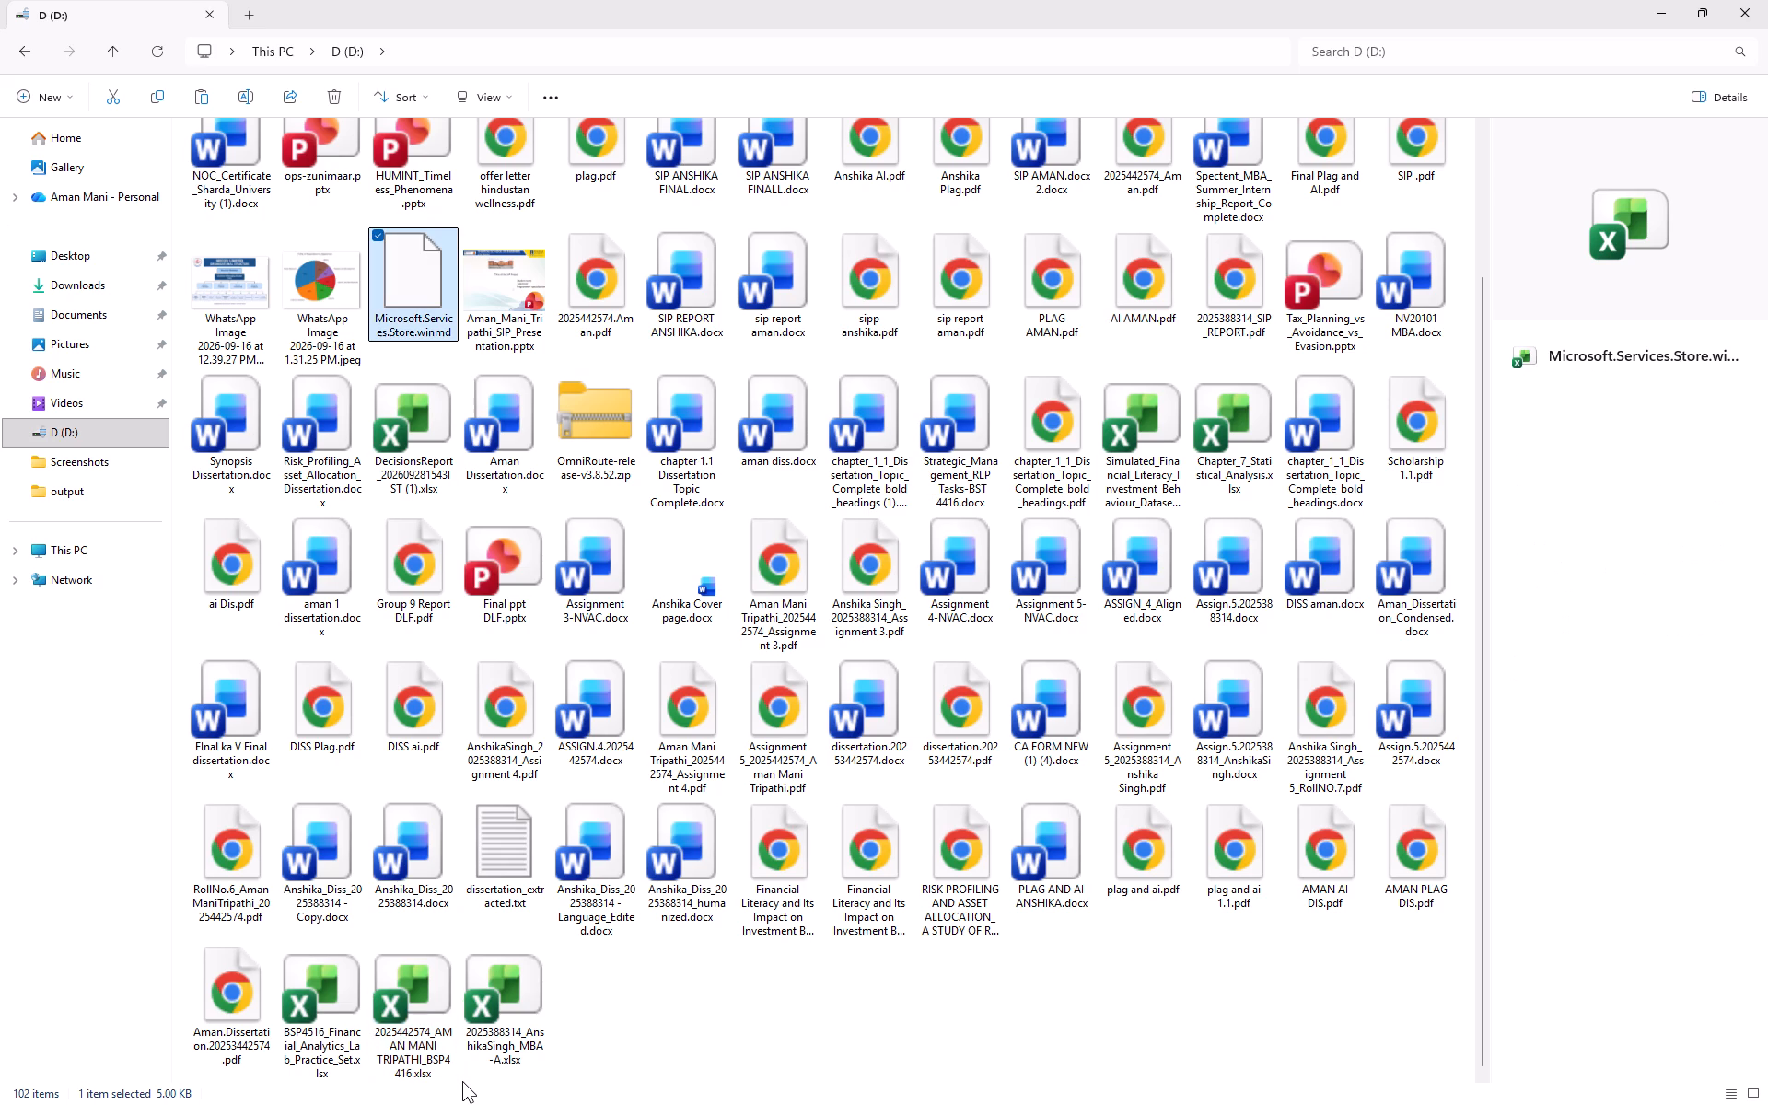
{"action": "left_click", "coordinate": [426, 1051]}
{"action": "key", "text": "Menu"}
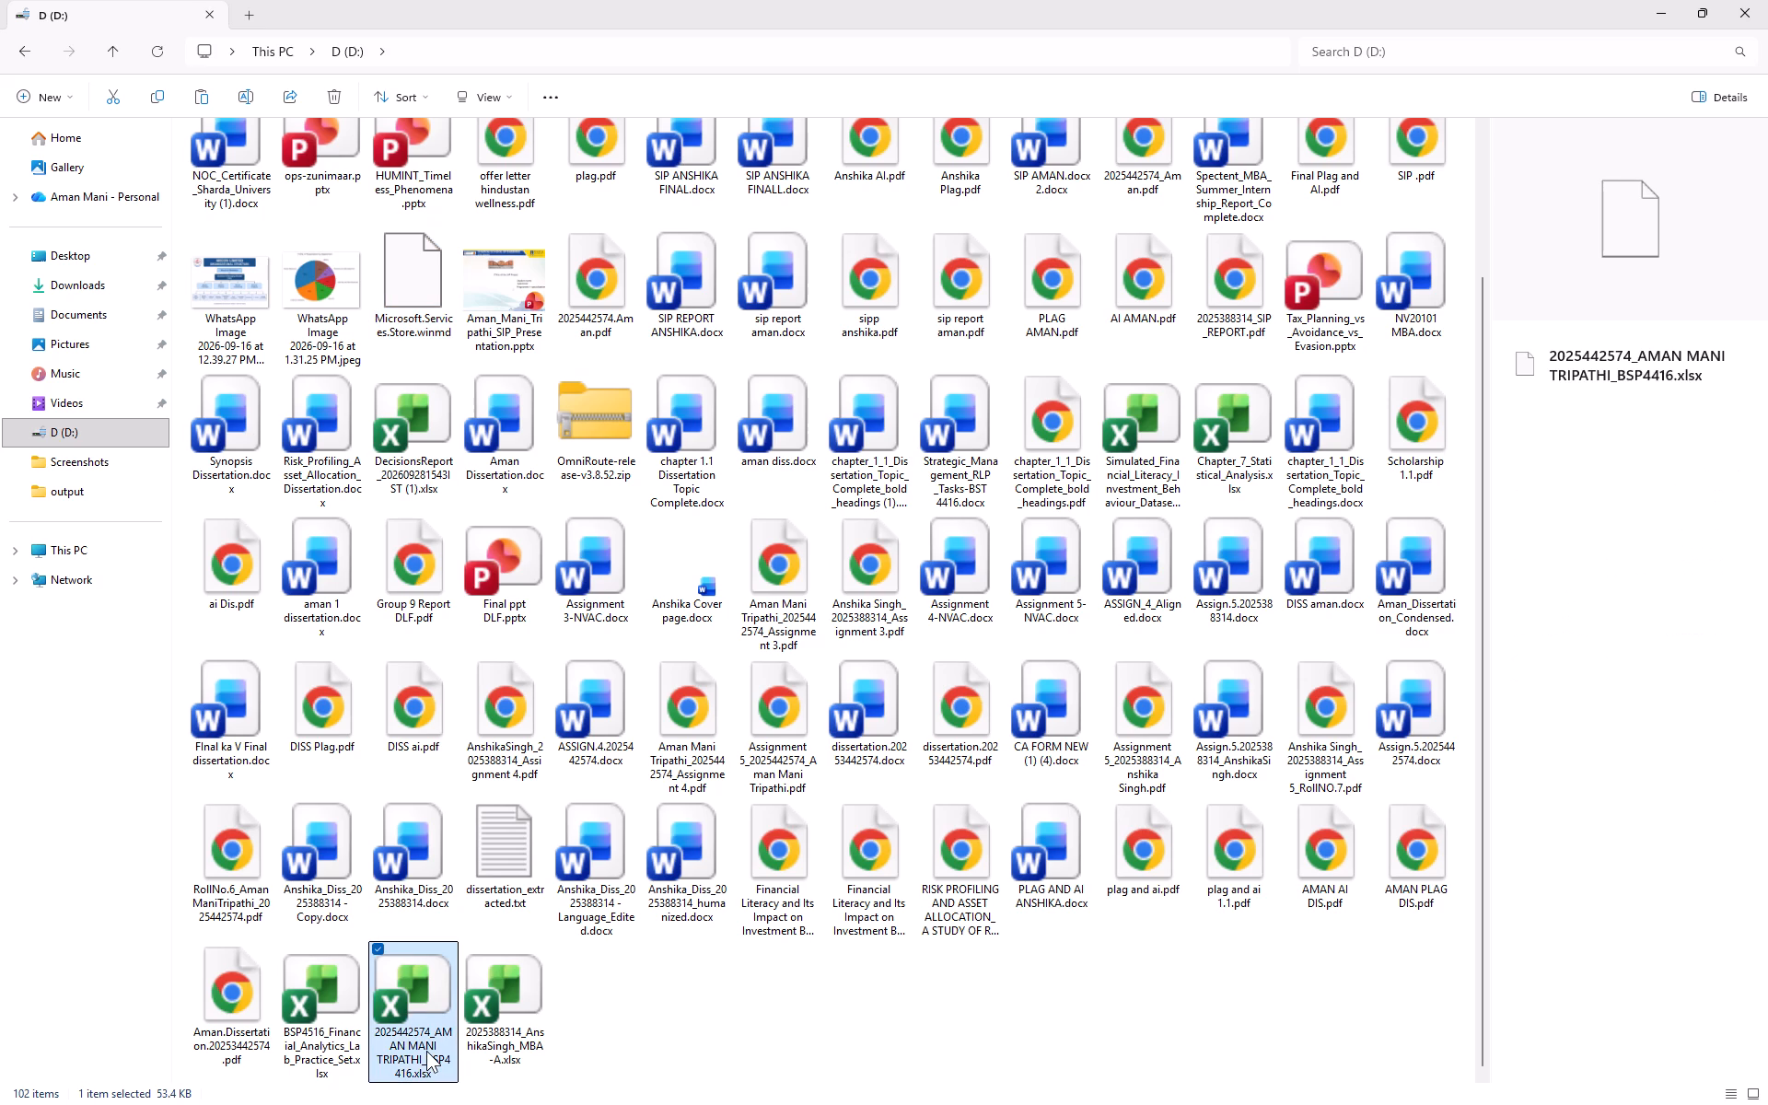
{"action": "key", "text": "m"}
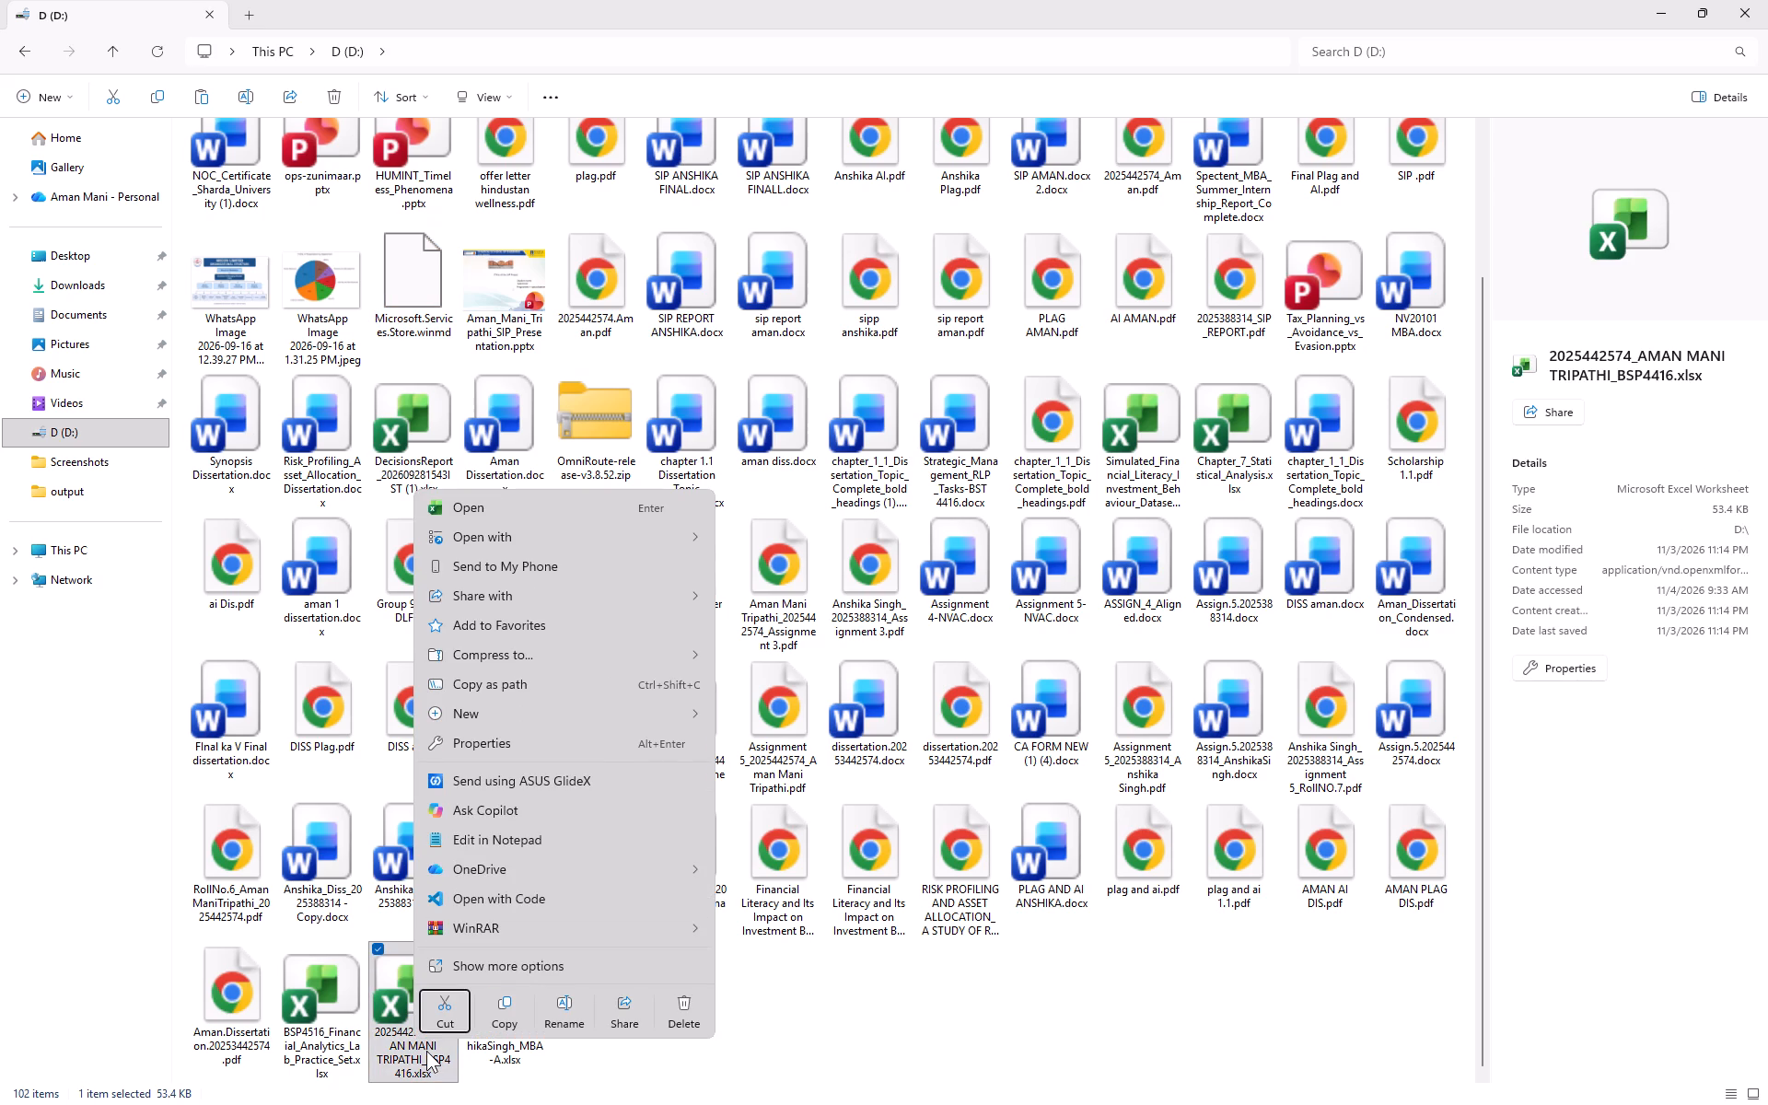
{"action": "key", "text": "m"}
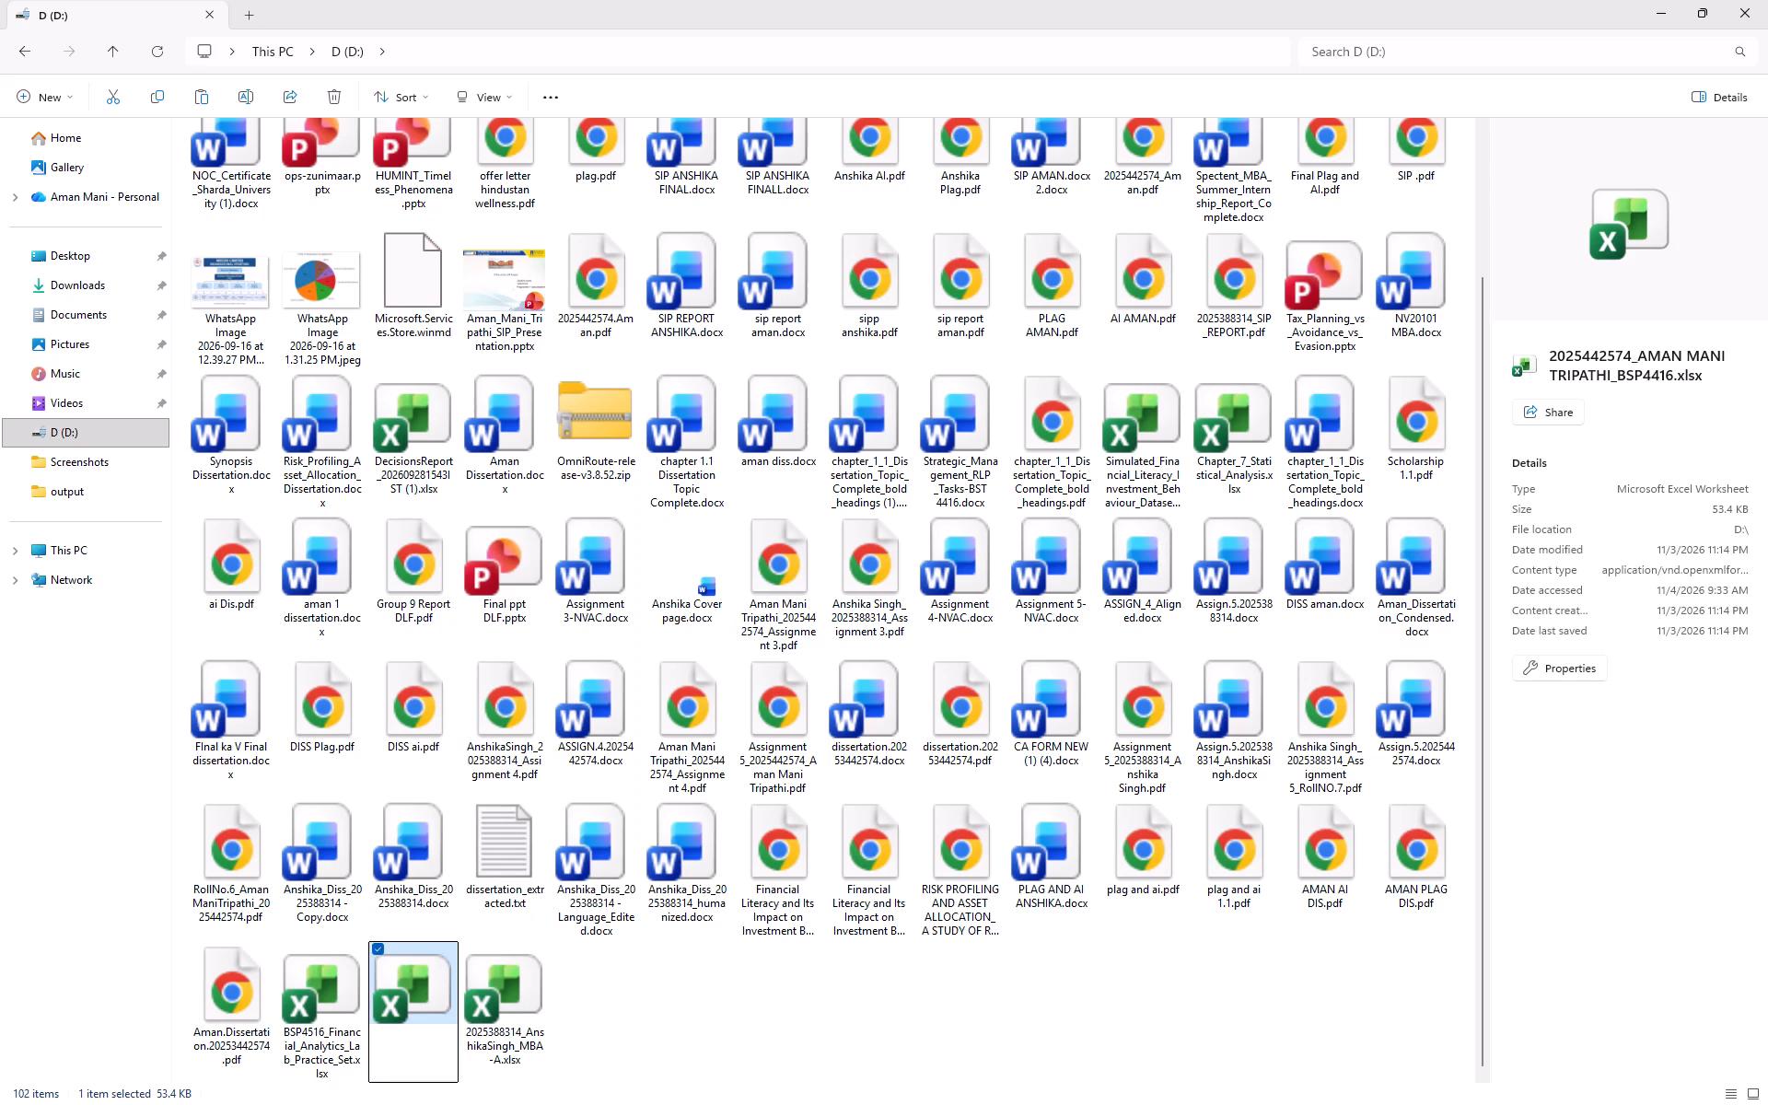
{"action": "key", "text": "Up"}
{"action": "key", "text": "Right"}
{"action": "key", "text": "Right"}
{"action": "key", "text": "Right"}
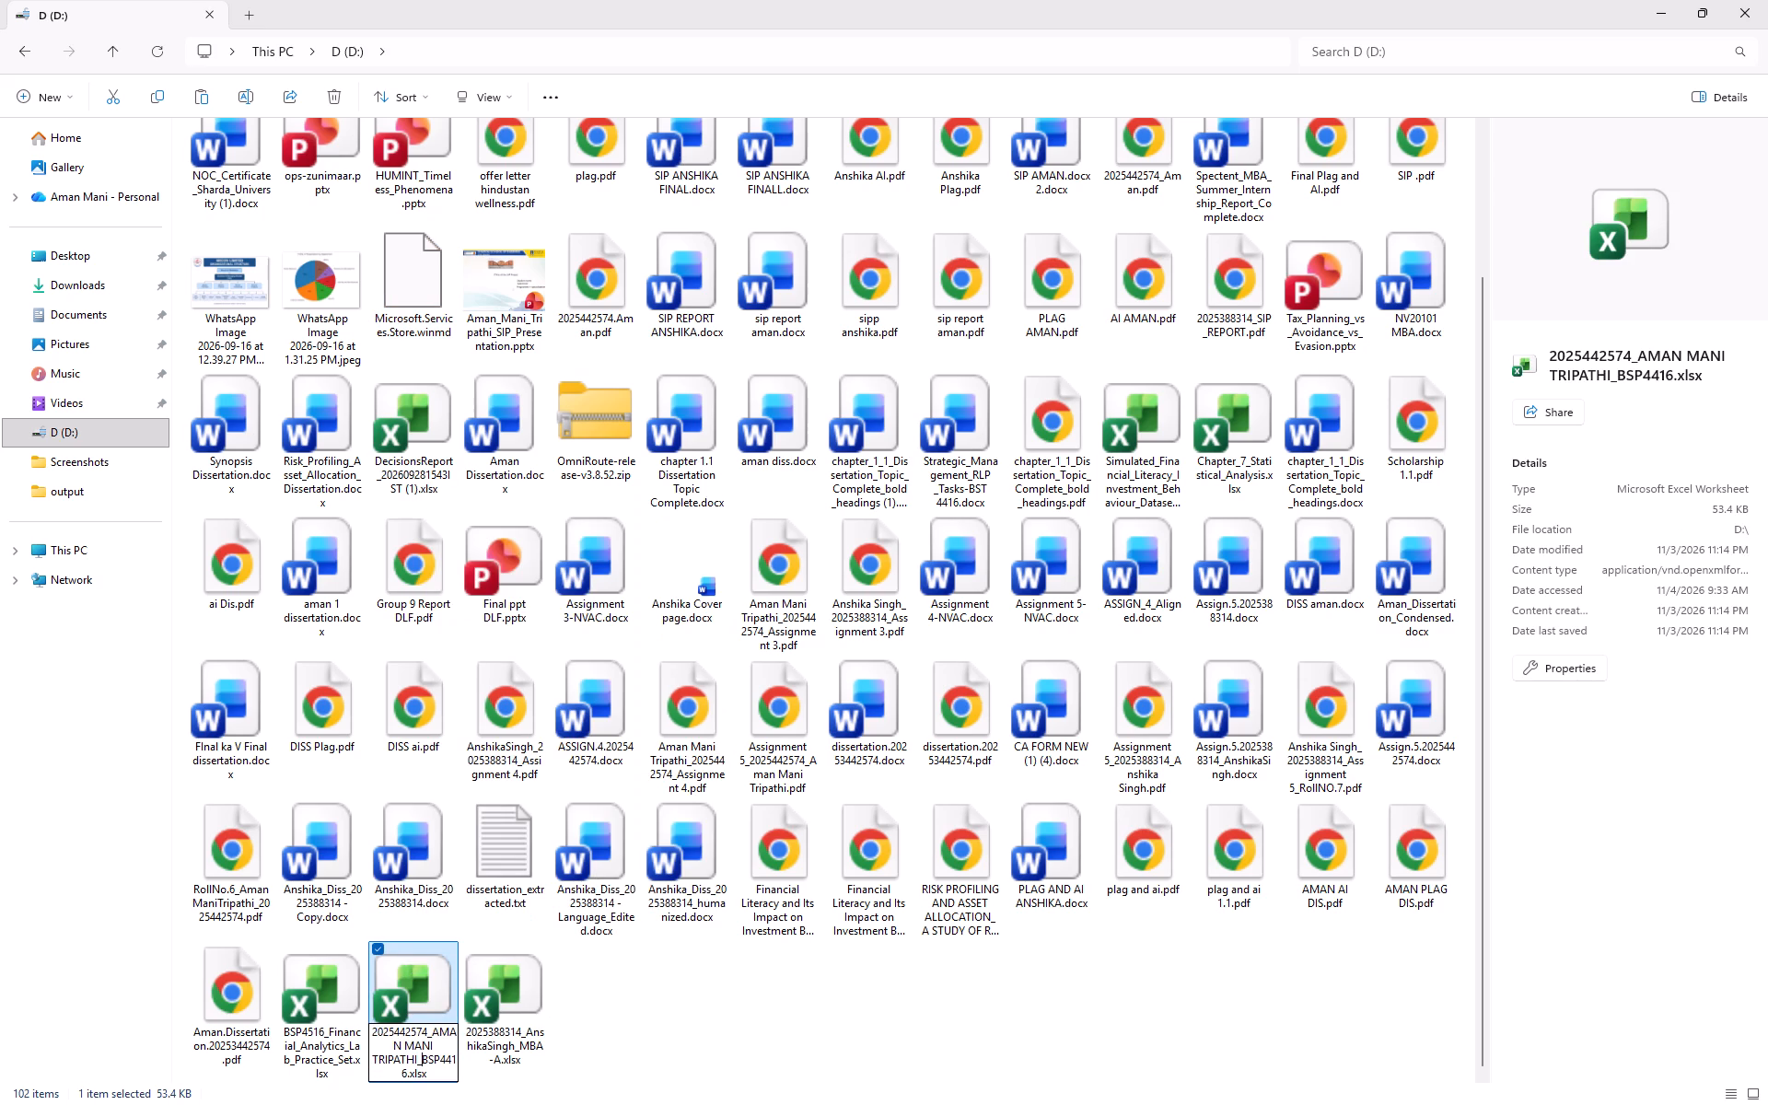
{"action": "key", "text": "Right"}
{"action": "key", "text": "Right"}
{"action": "key", "text": "Right"}
{"action": "key", "text": "Right"}
{"action": "key", "text": "Right"}
{"action": "key", "text": "BackSpace"}
{"action": "key", "text": "5"}
{"action": "key", "text": "Return"}
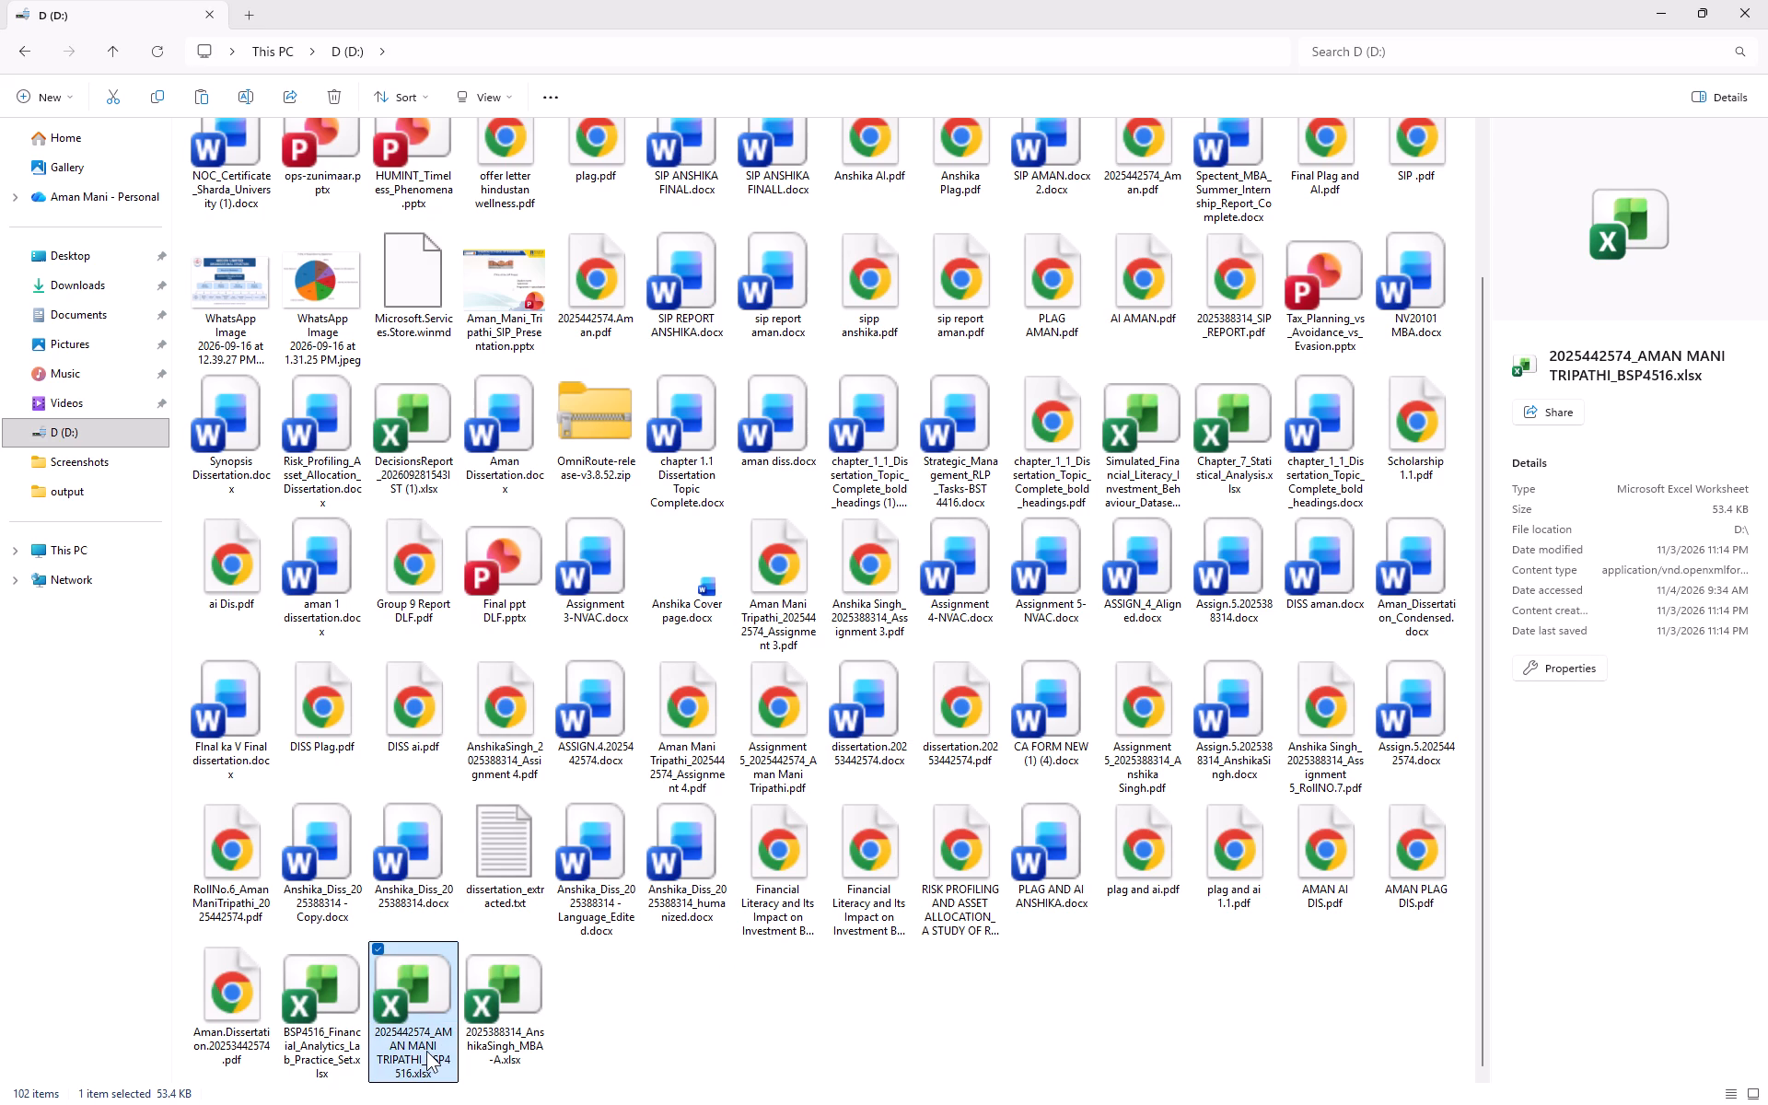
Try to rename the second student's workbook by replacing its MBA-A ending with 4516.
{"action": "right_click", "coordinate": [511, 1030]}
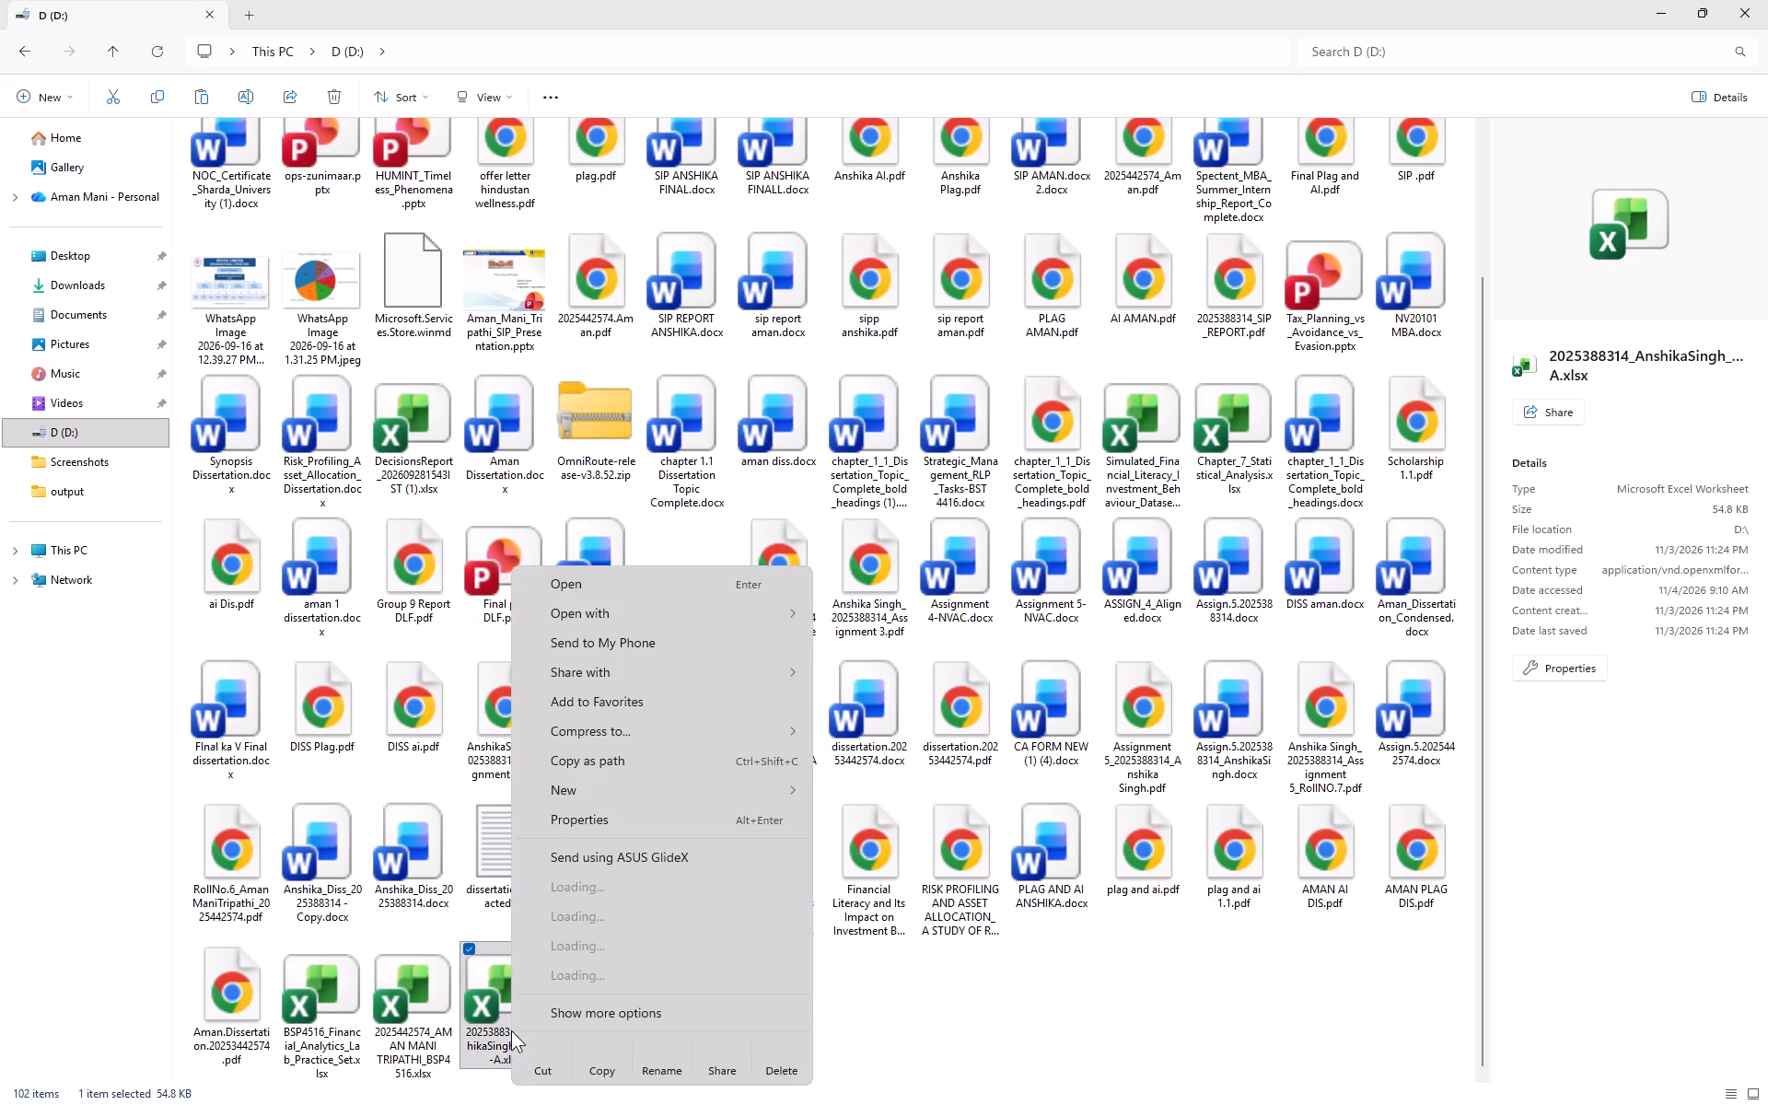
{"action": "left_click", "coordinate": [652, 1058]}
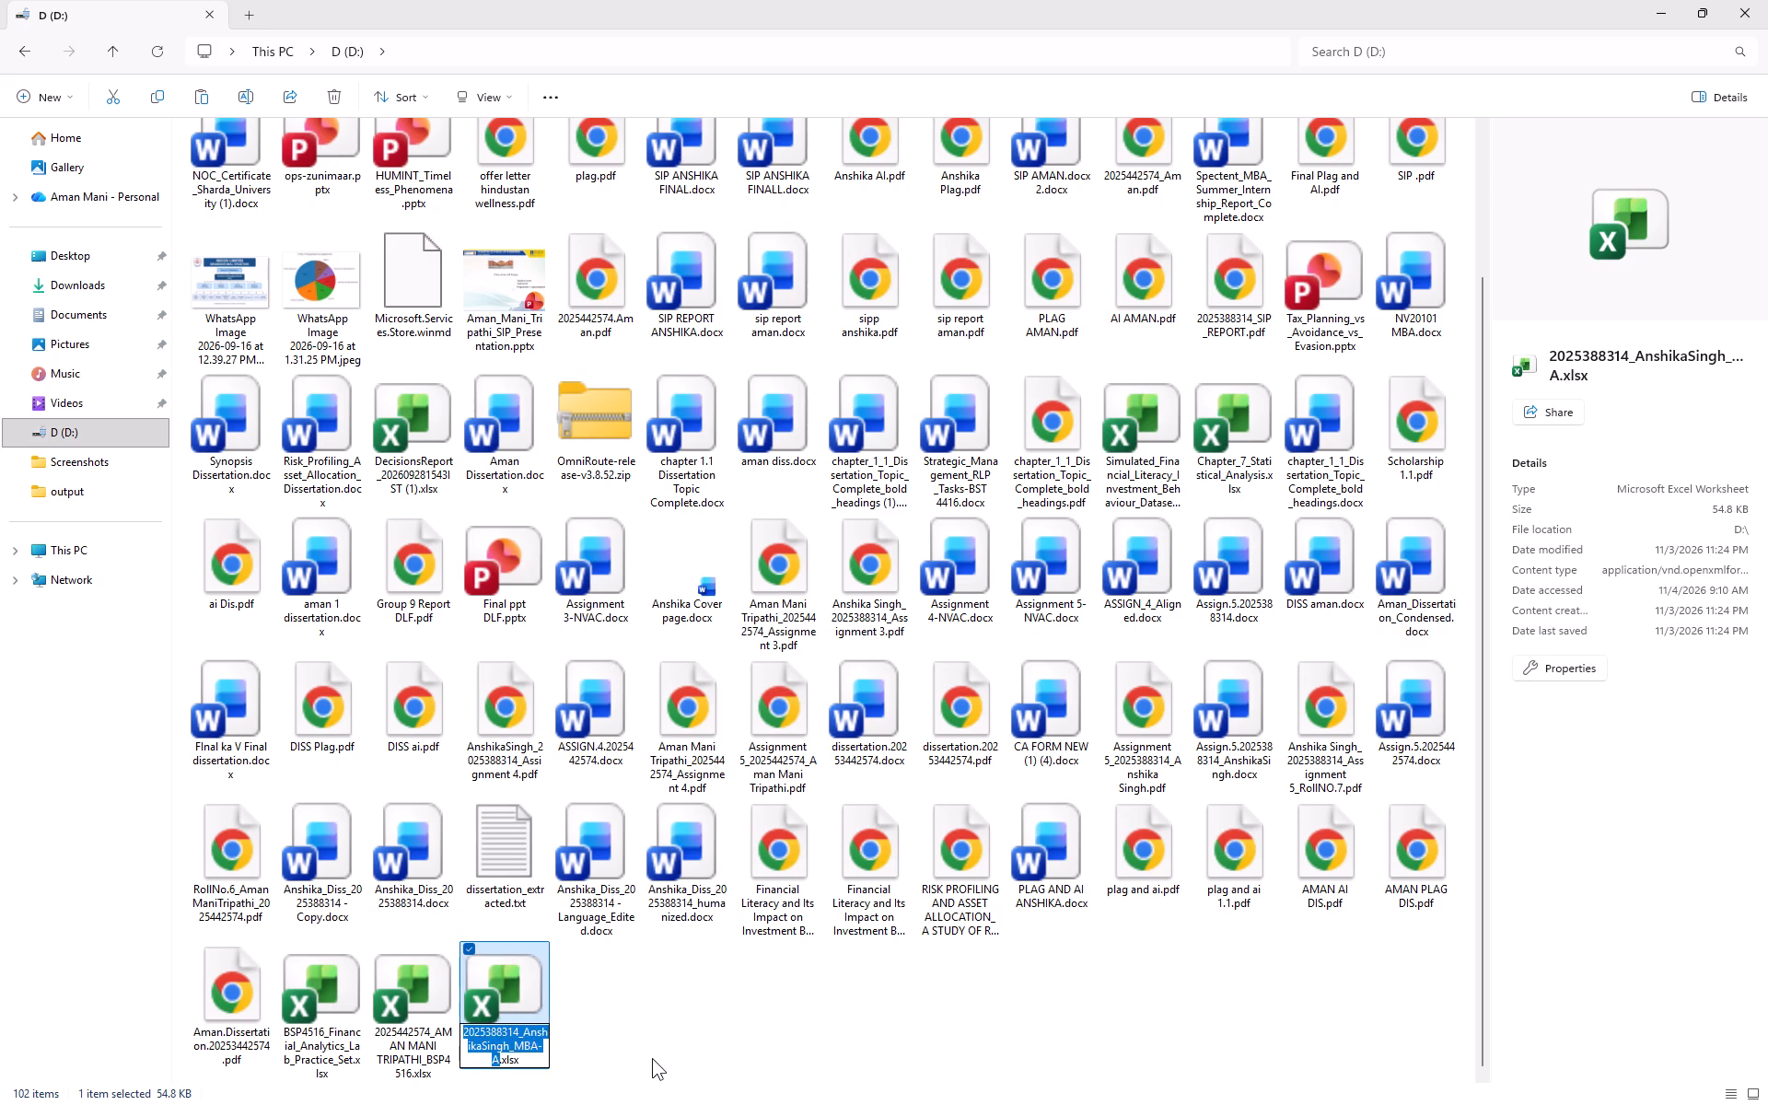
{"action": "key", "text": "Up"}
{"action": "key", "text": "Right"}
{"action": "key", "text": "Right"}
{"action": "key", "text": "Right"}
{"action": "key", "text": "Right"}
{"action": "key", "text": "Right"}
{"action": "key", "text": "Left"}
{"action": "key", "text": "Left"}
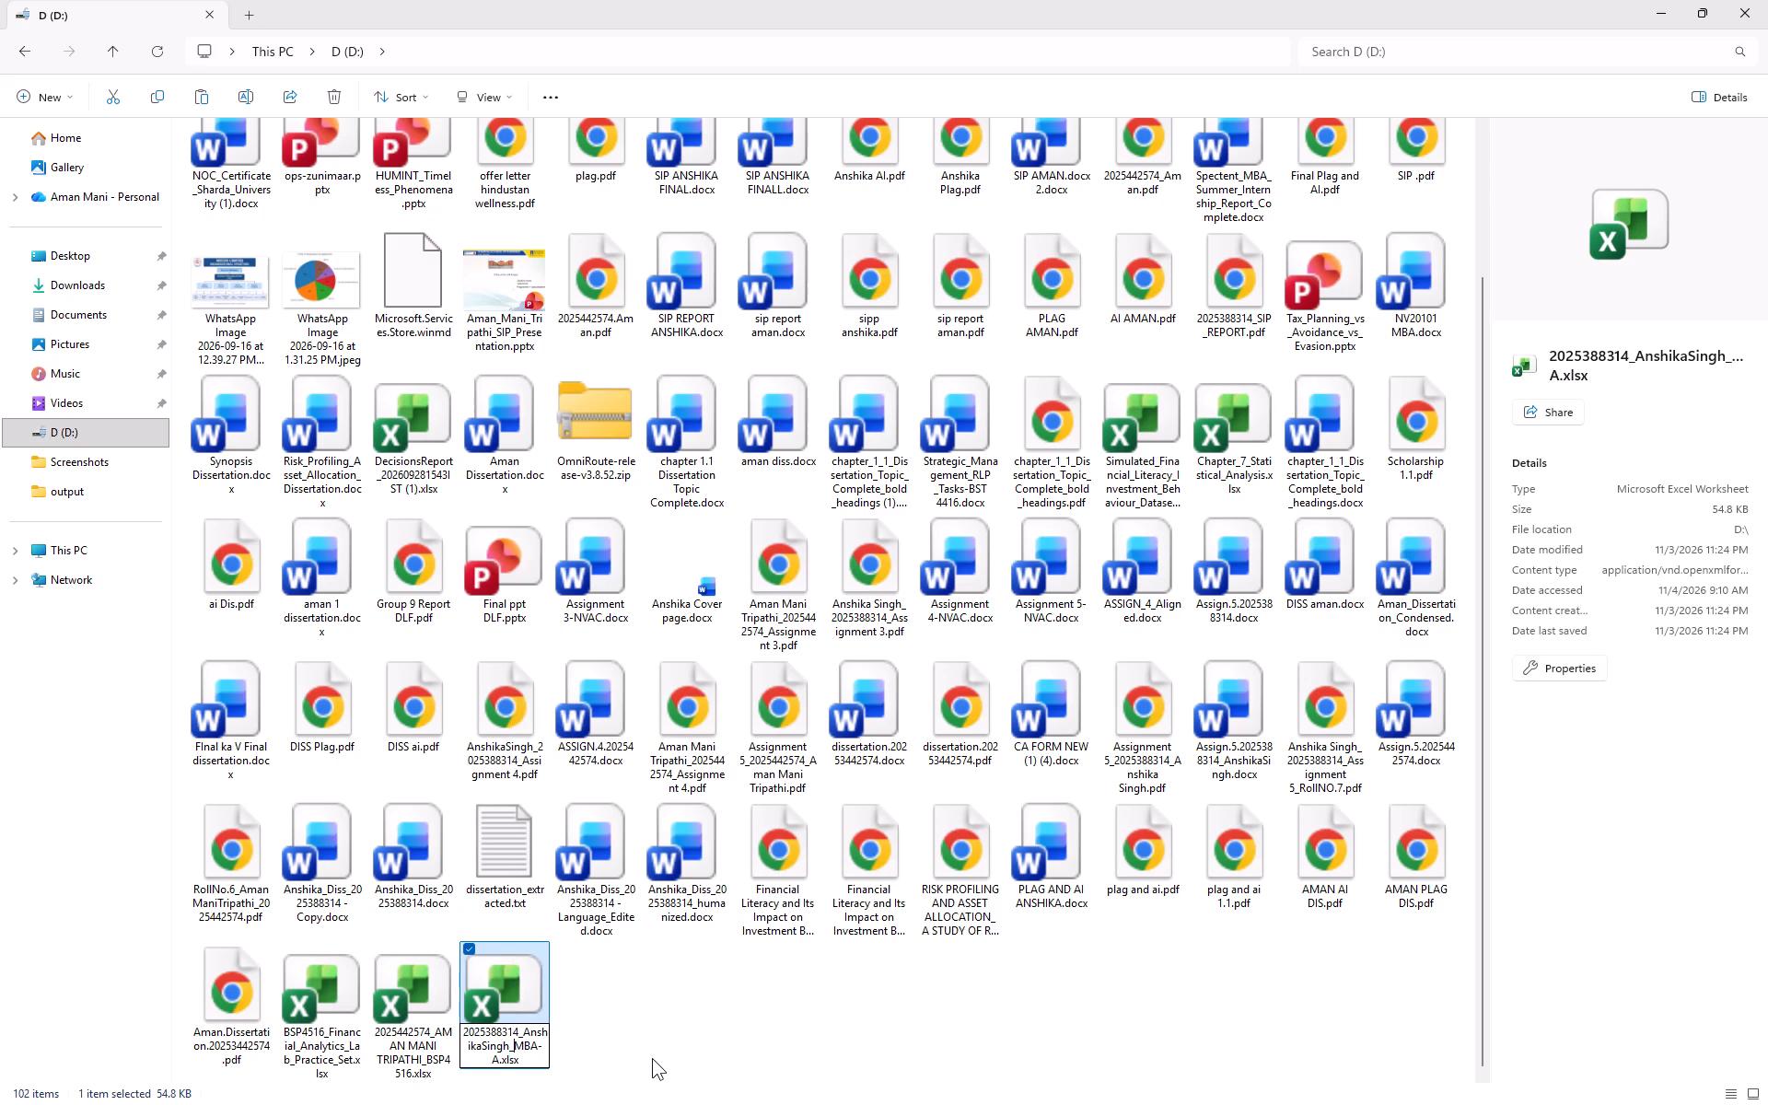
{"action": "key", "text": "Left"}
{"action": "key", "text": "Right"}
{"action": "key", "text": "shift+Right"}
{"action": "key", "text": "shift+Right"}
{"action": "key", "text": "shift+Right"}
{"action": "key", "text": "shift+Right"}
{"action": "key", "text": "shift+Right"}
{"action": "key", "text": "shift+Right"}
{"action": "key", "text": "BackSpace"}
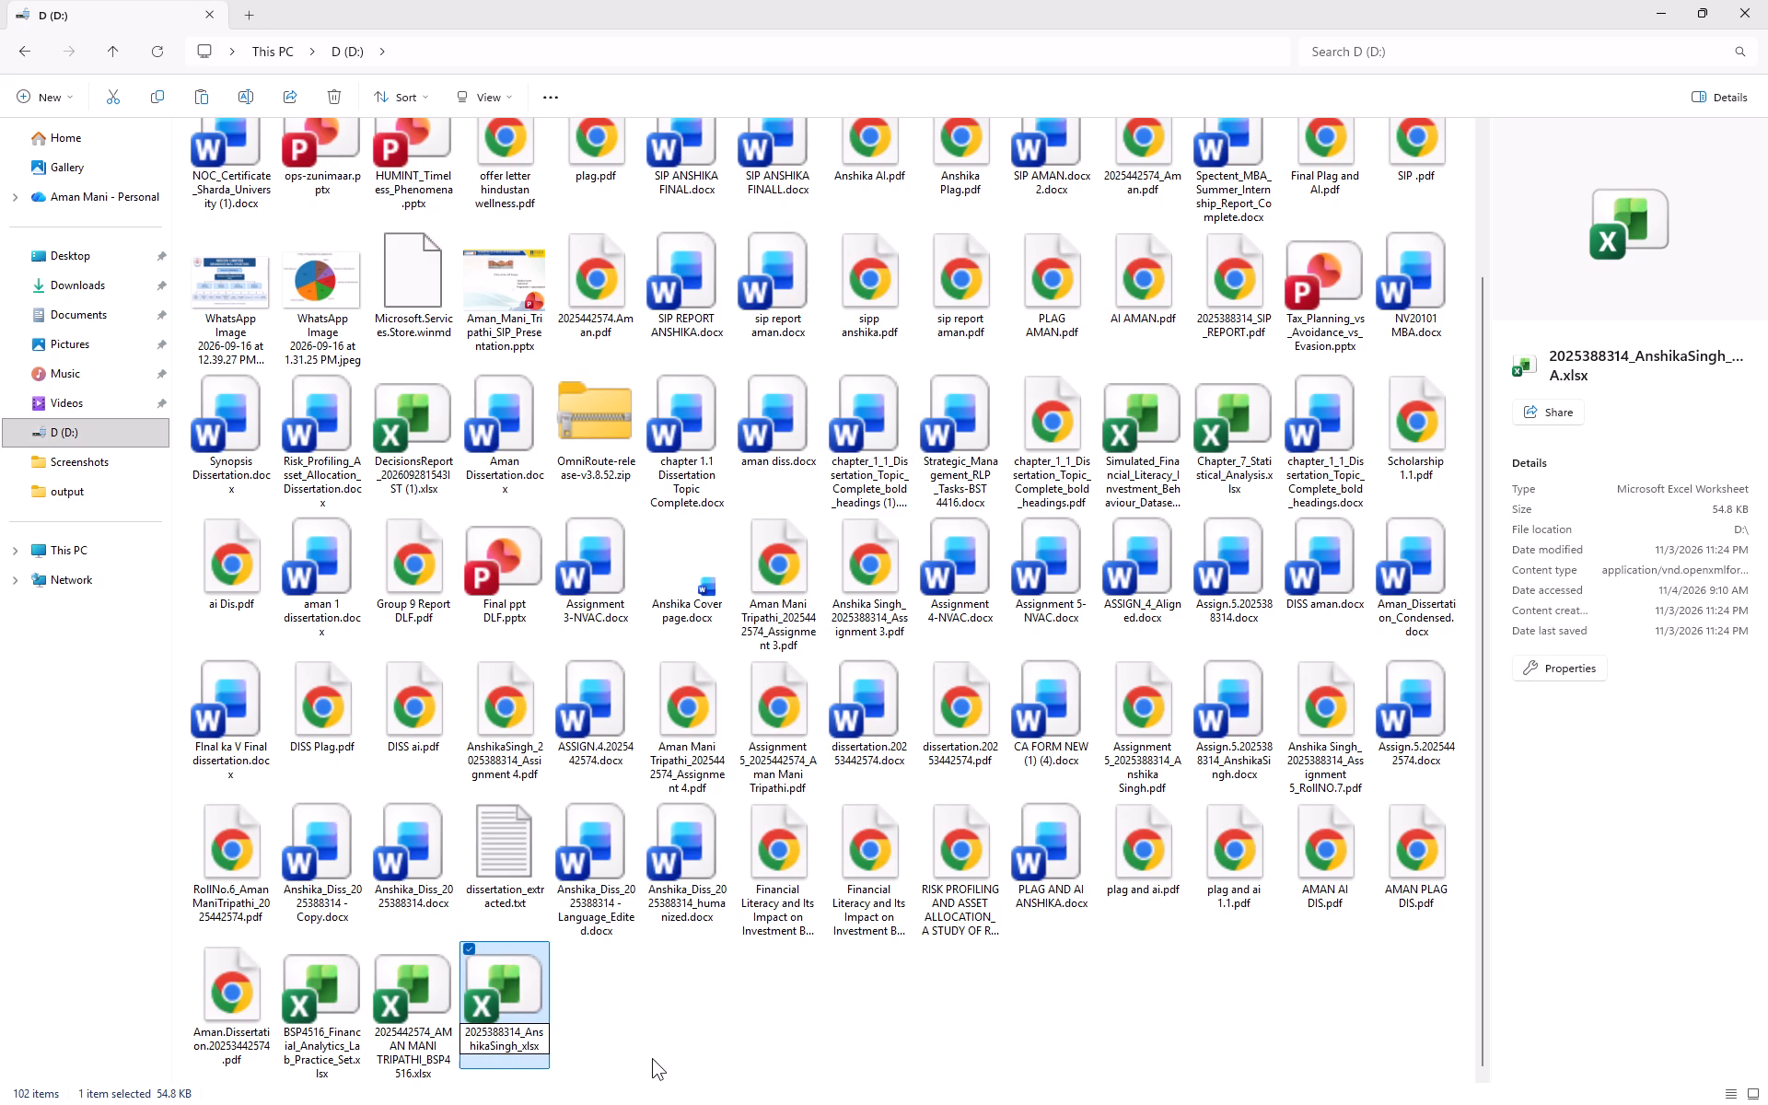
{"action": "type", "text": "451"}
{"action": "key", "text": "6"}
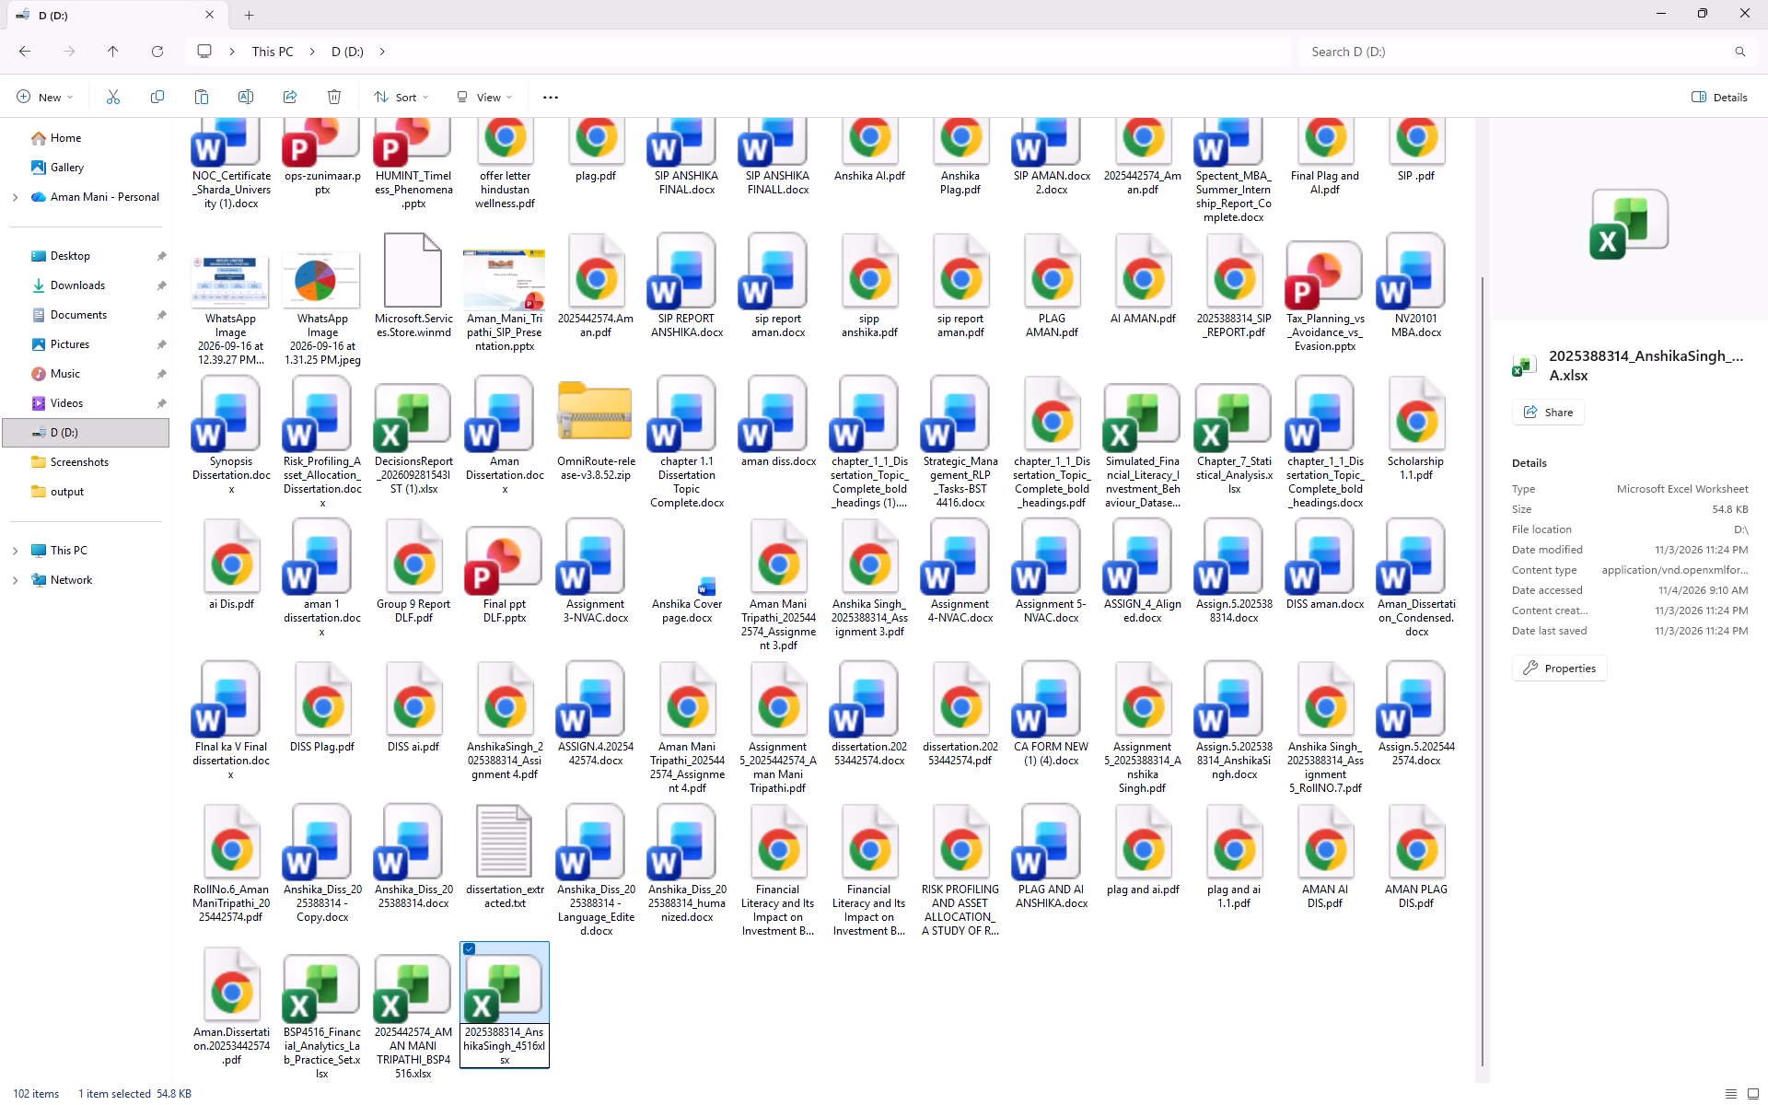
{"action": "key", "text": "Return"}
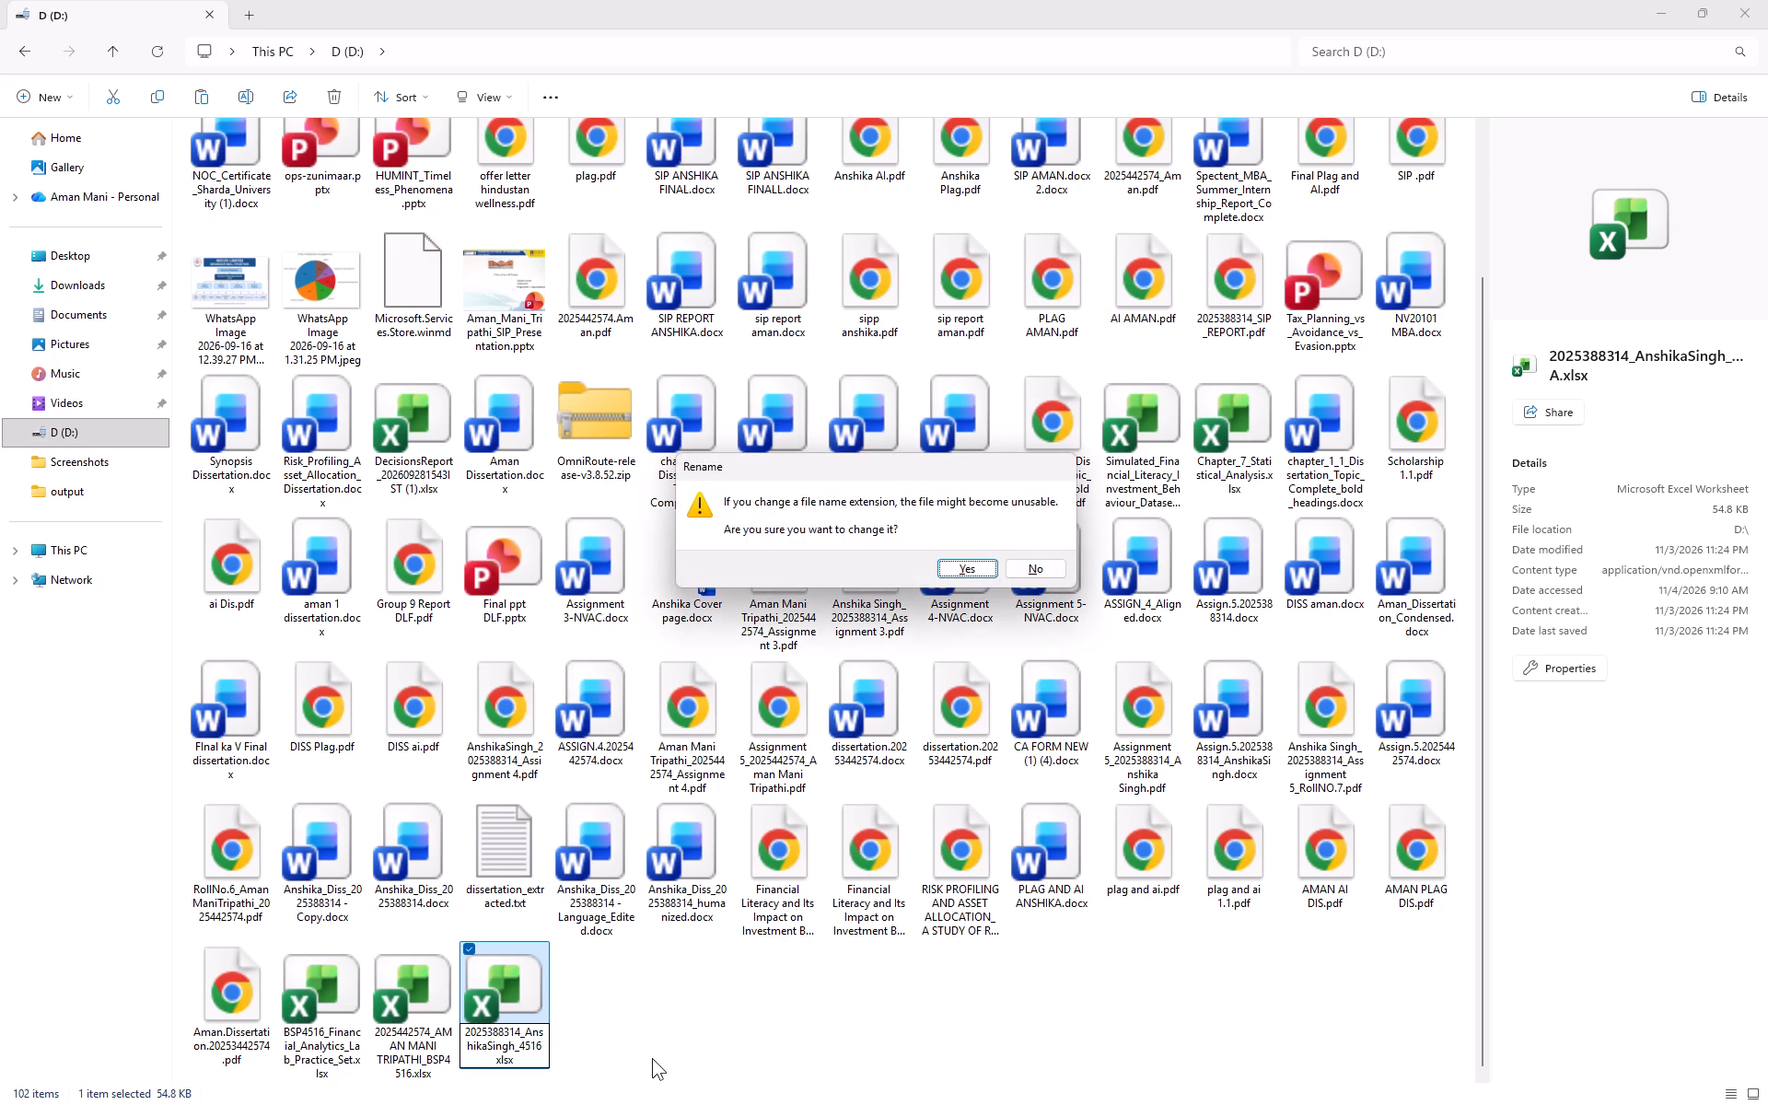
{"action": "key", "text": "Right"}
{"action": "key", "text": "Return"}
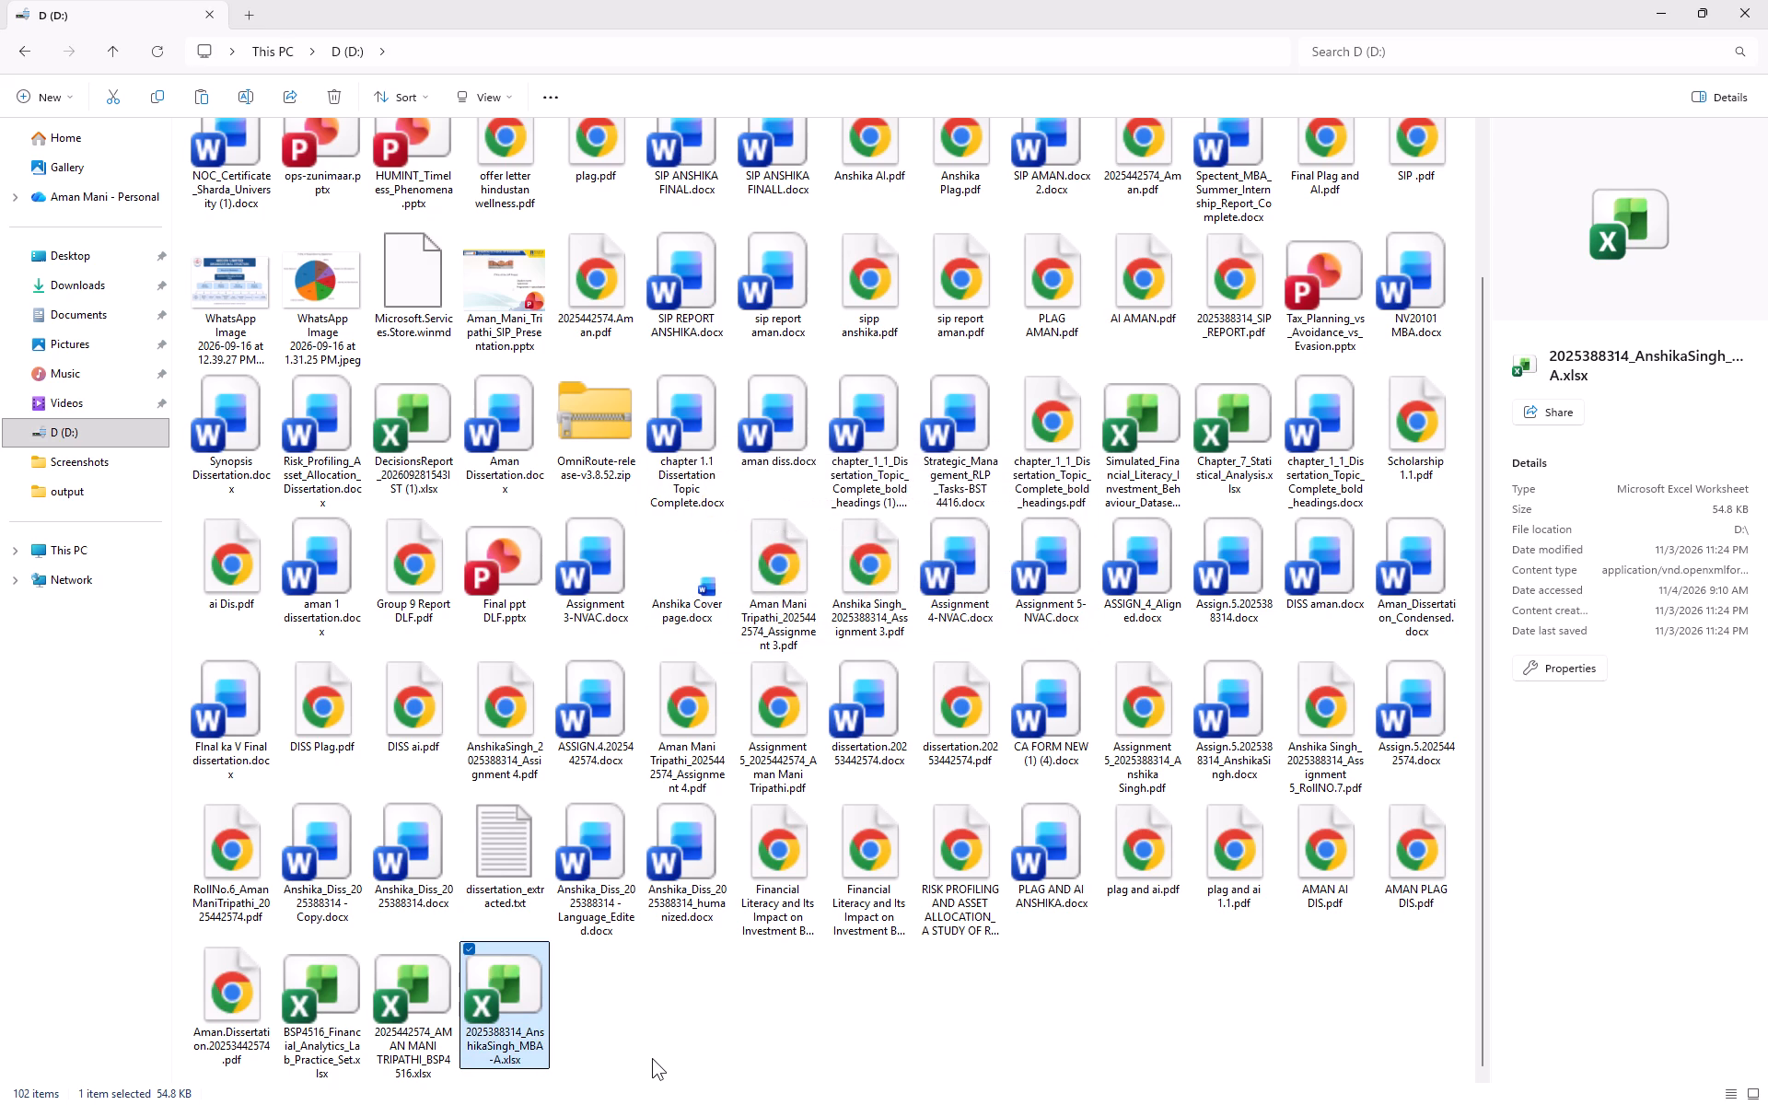
Open the second student's workbook name for editing at its MBA-A ending, just before the extension.
{"action": "right_click", "coordinate": [509, 1042]}
{"action": "left_click", "coordinate": [661, 1063]}
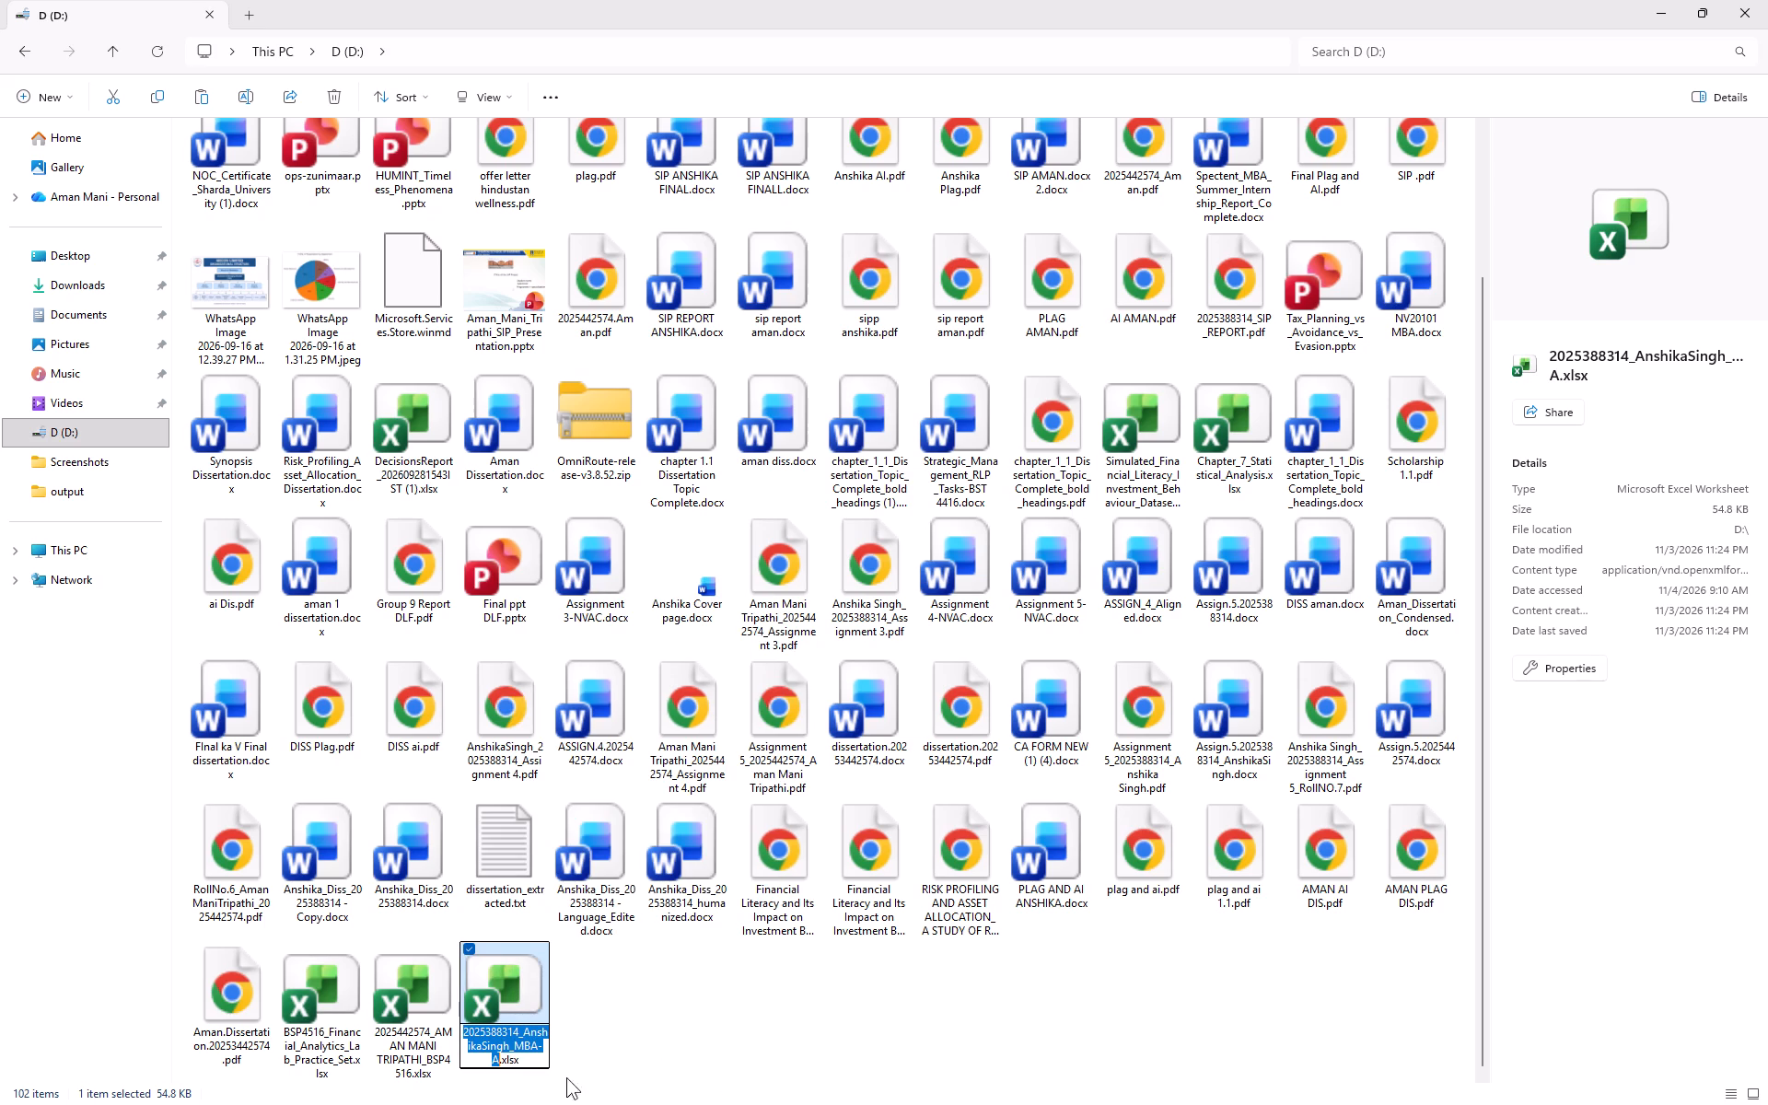
{"action": "key", "text": "Right"}
{"action": "key", "text": "Left"}
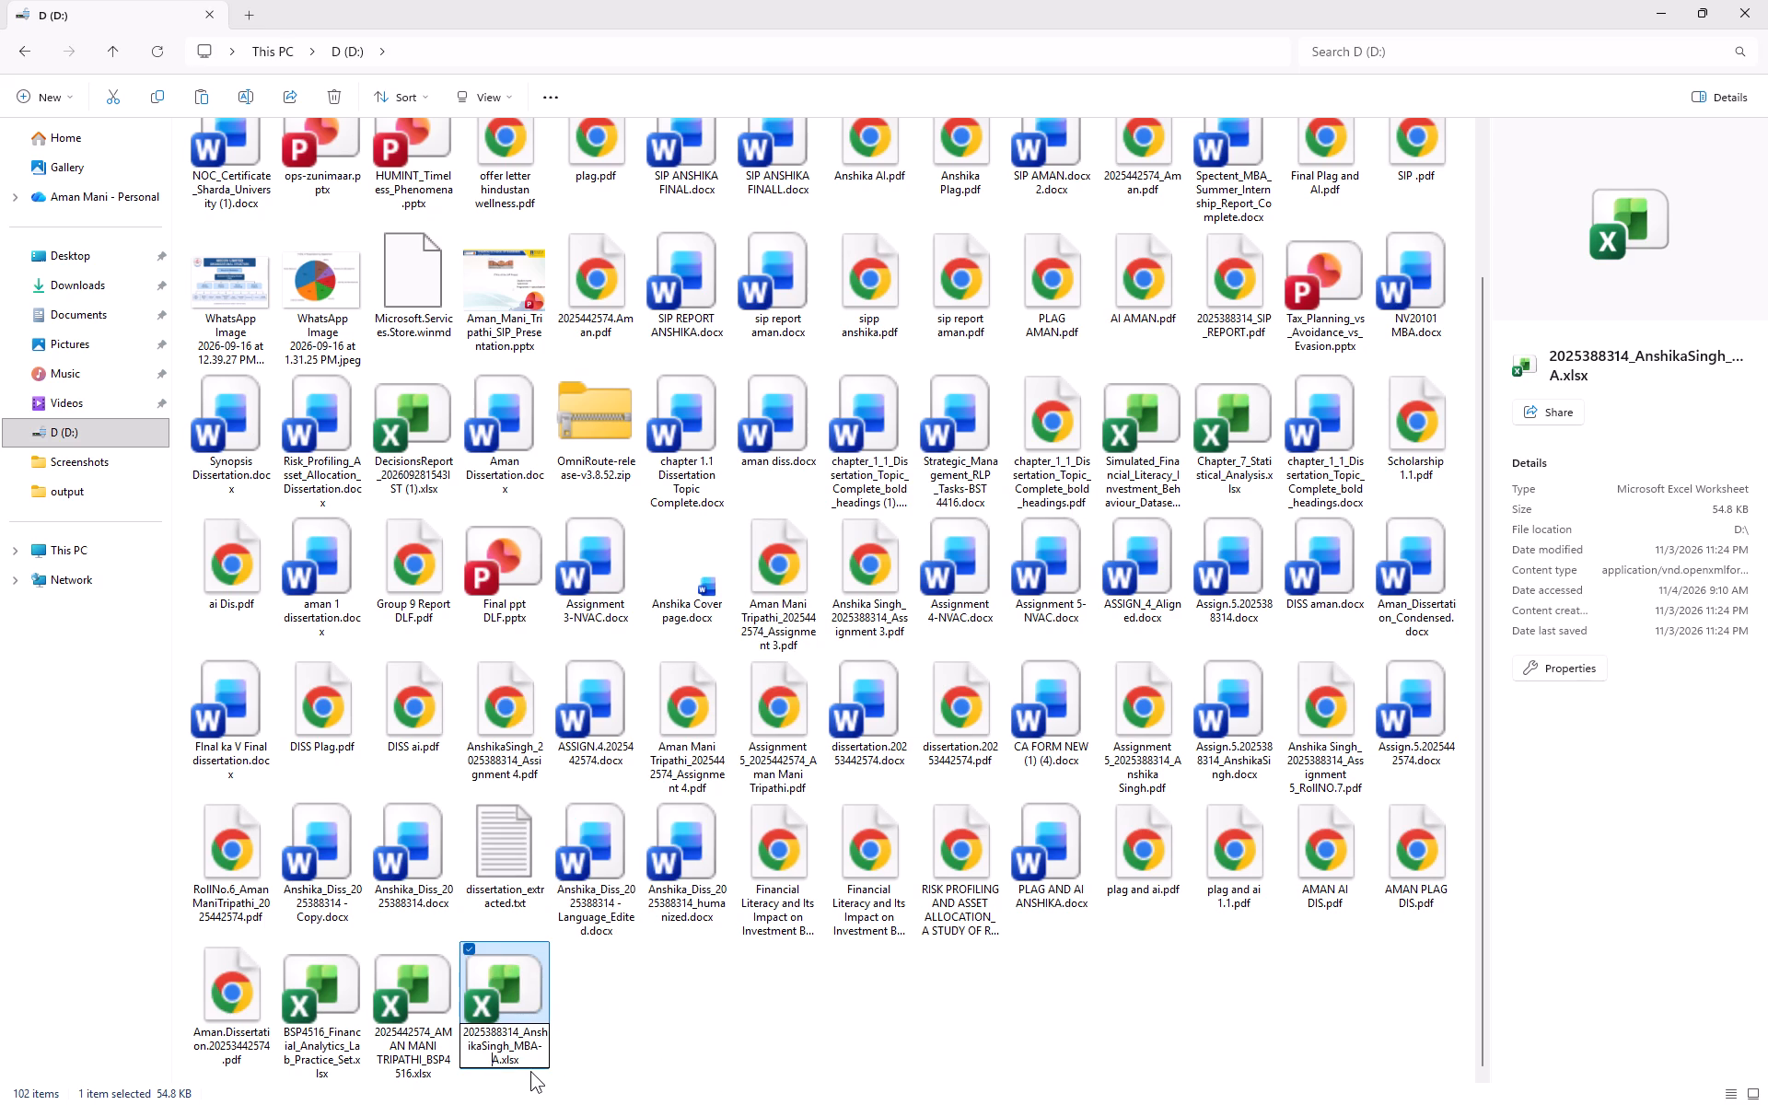
{"action": "key", "text": "Left"}
{"action": "key", "text": "Right"}
{"action": "key", "text": "Right"}
{"action": "key", "text": "Right"}
{"action": "key", "text": "Left"}
Replace the MBA-A ending of the second student's workbook name with BSP4516, keeping the .xlsx extension.
{"action": "key", "text": "BackSpace"}
{"action": "key", "text": "BackSpace"}
{"action": "key", "text": "BackSpace"}
{"action": "key", "text": "BackSpace"}
{"action": "key", "text": "BackSpace"}
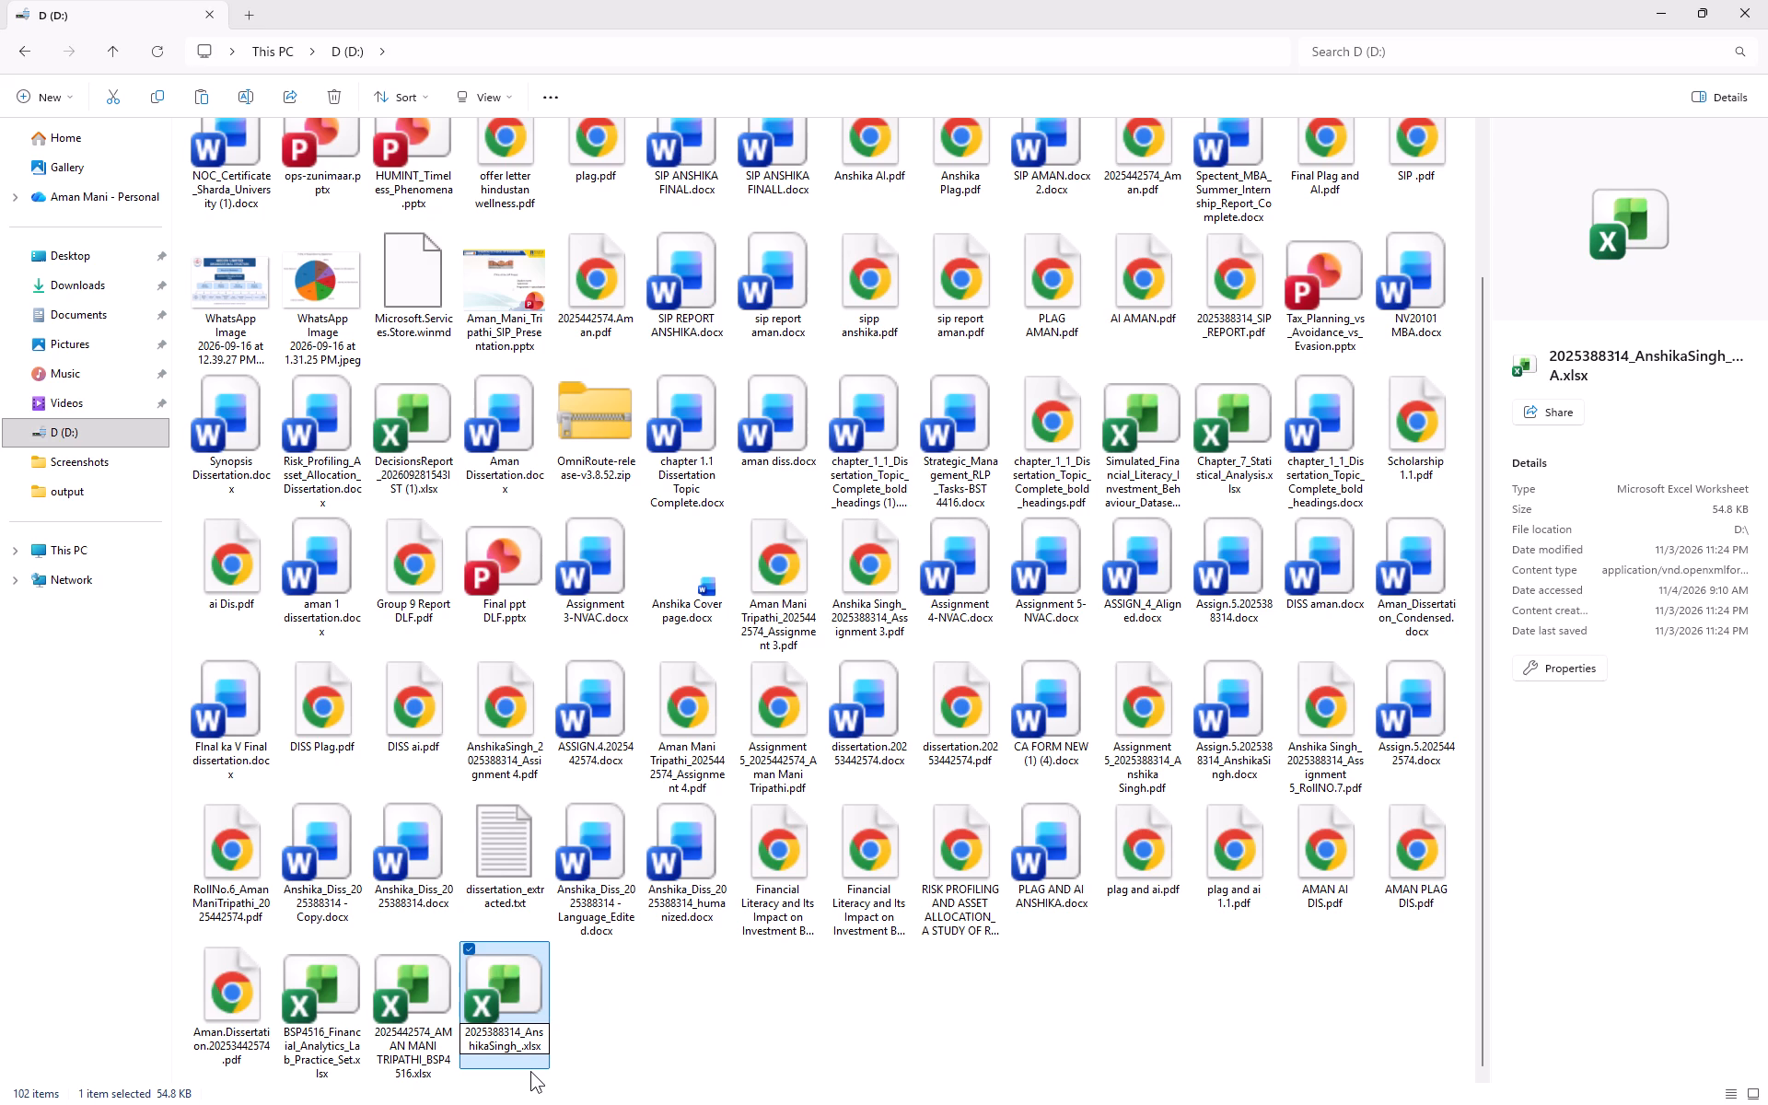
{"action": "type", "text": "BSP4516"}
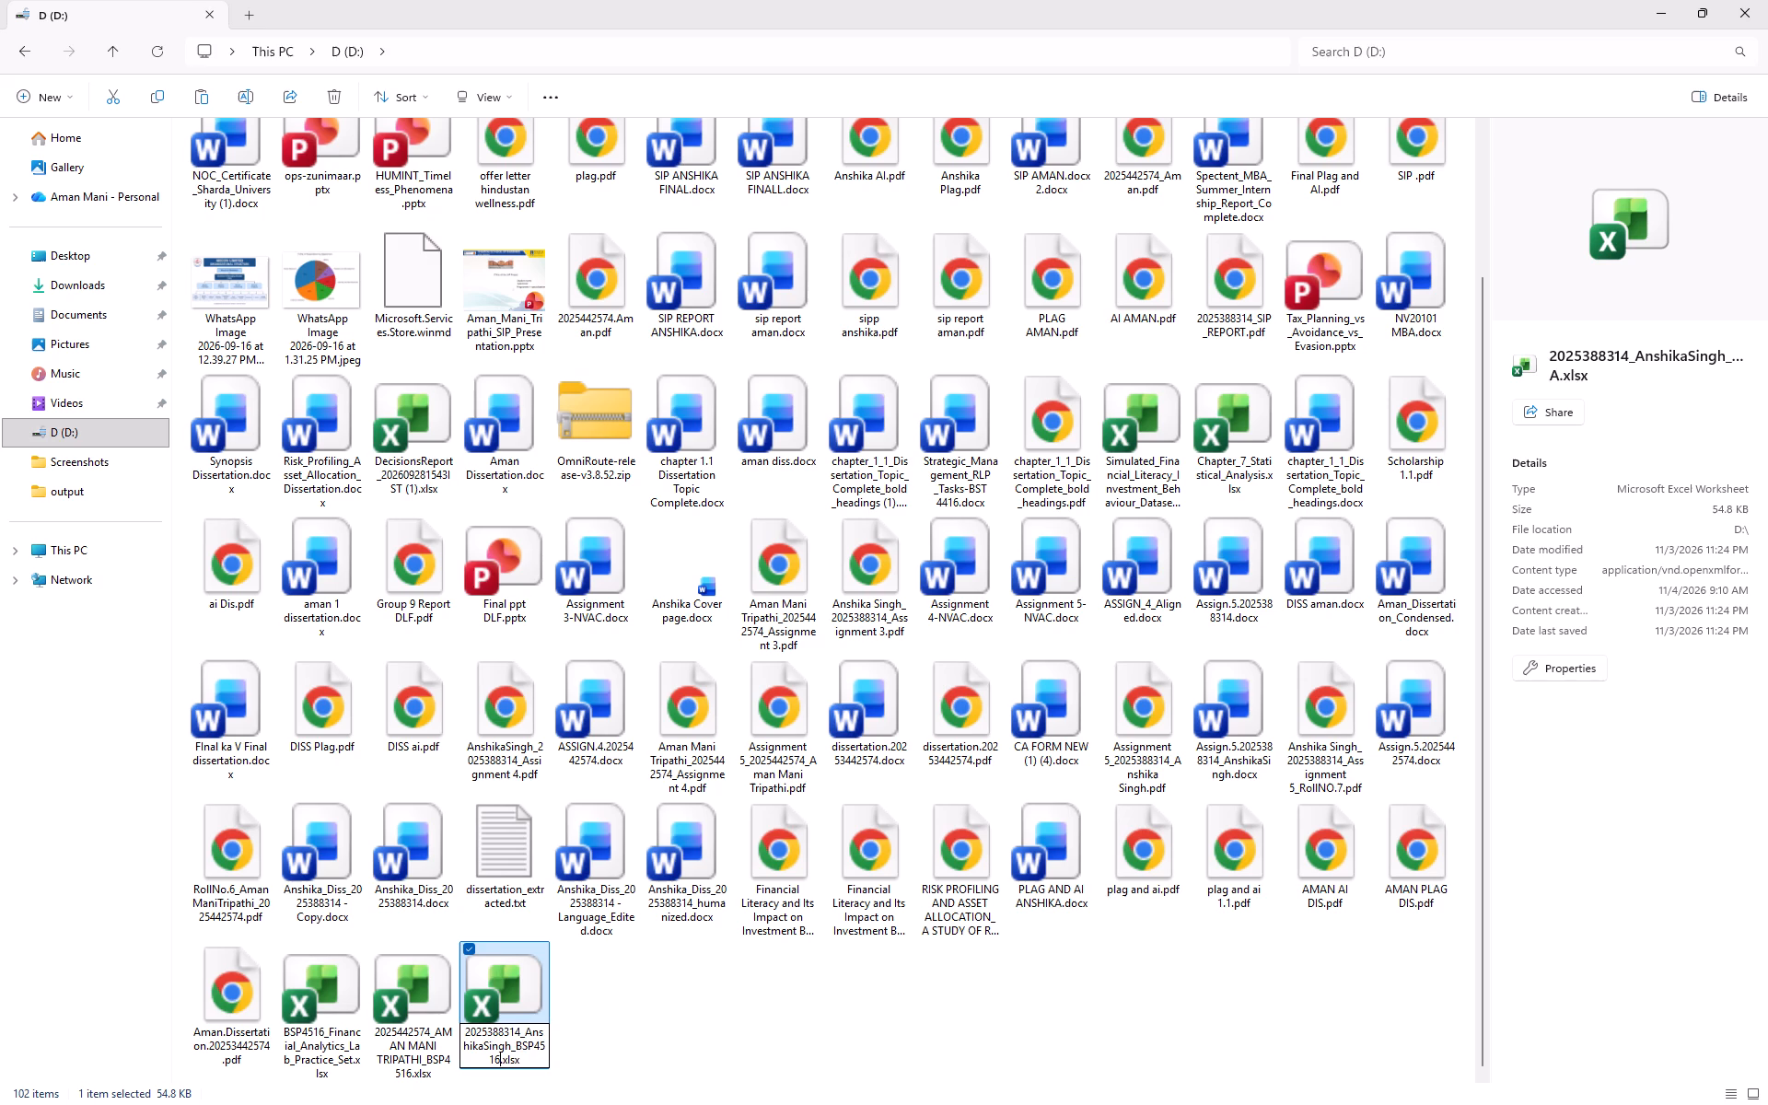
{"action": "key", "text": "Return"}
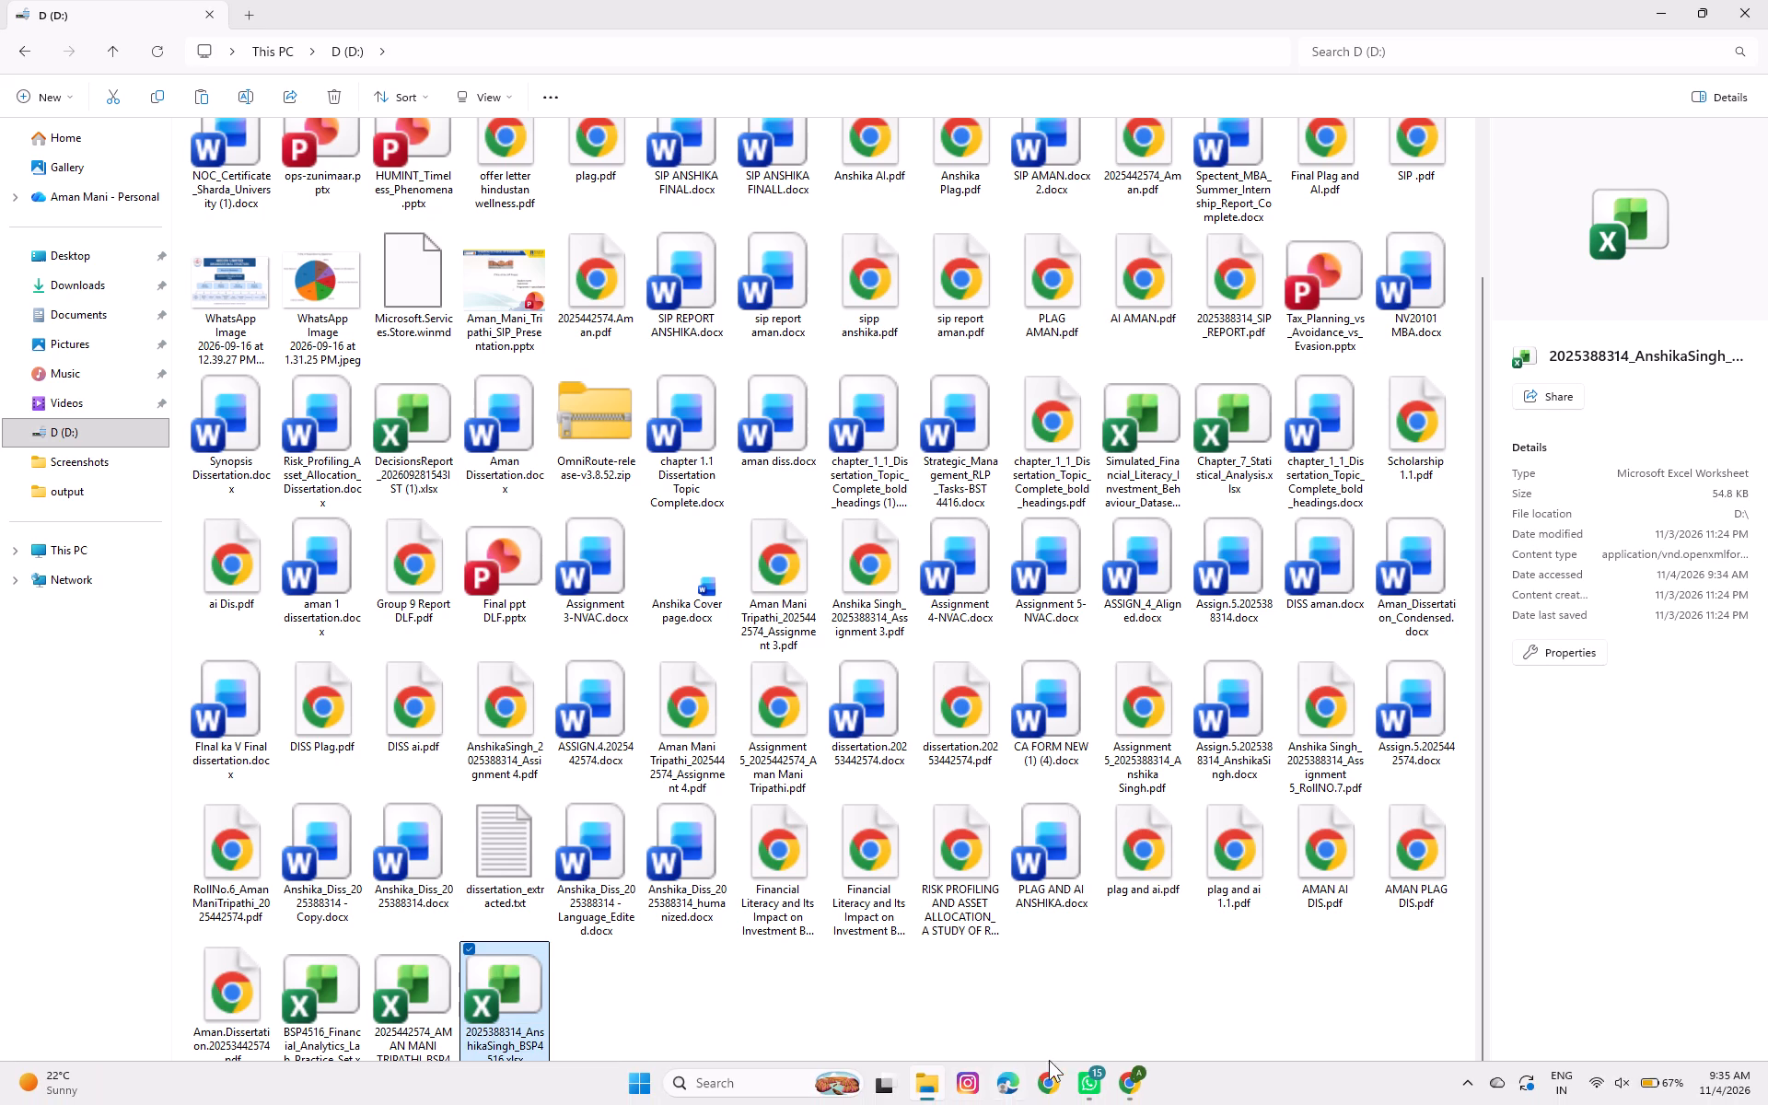
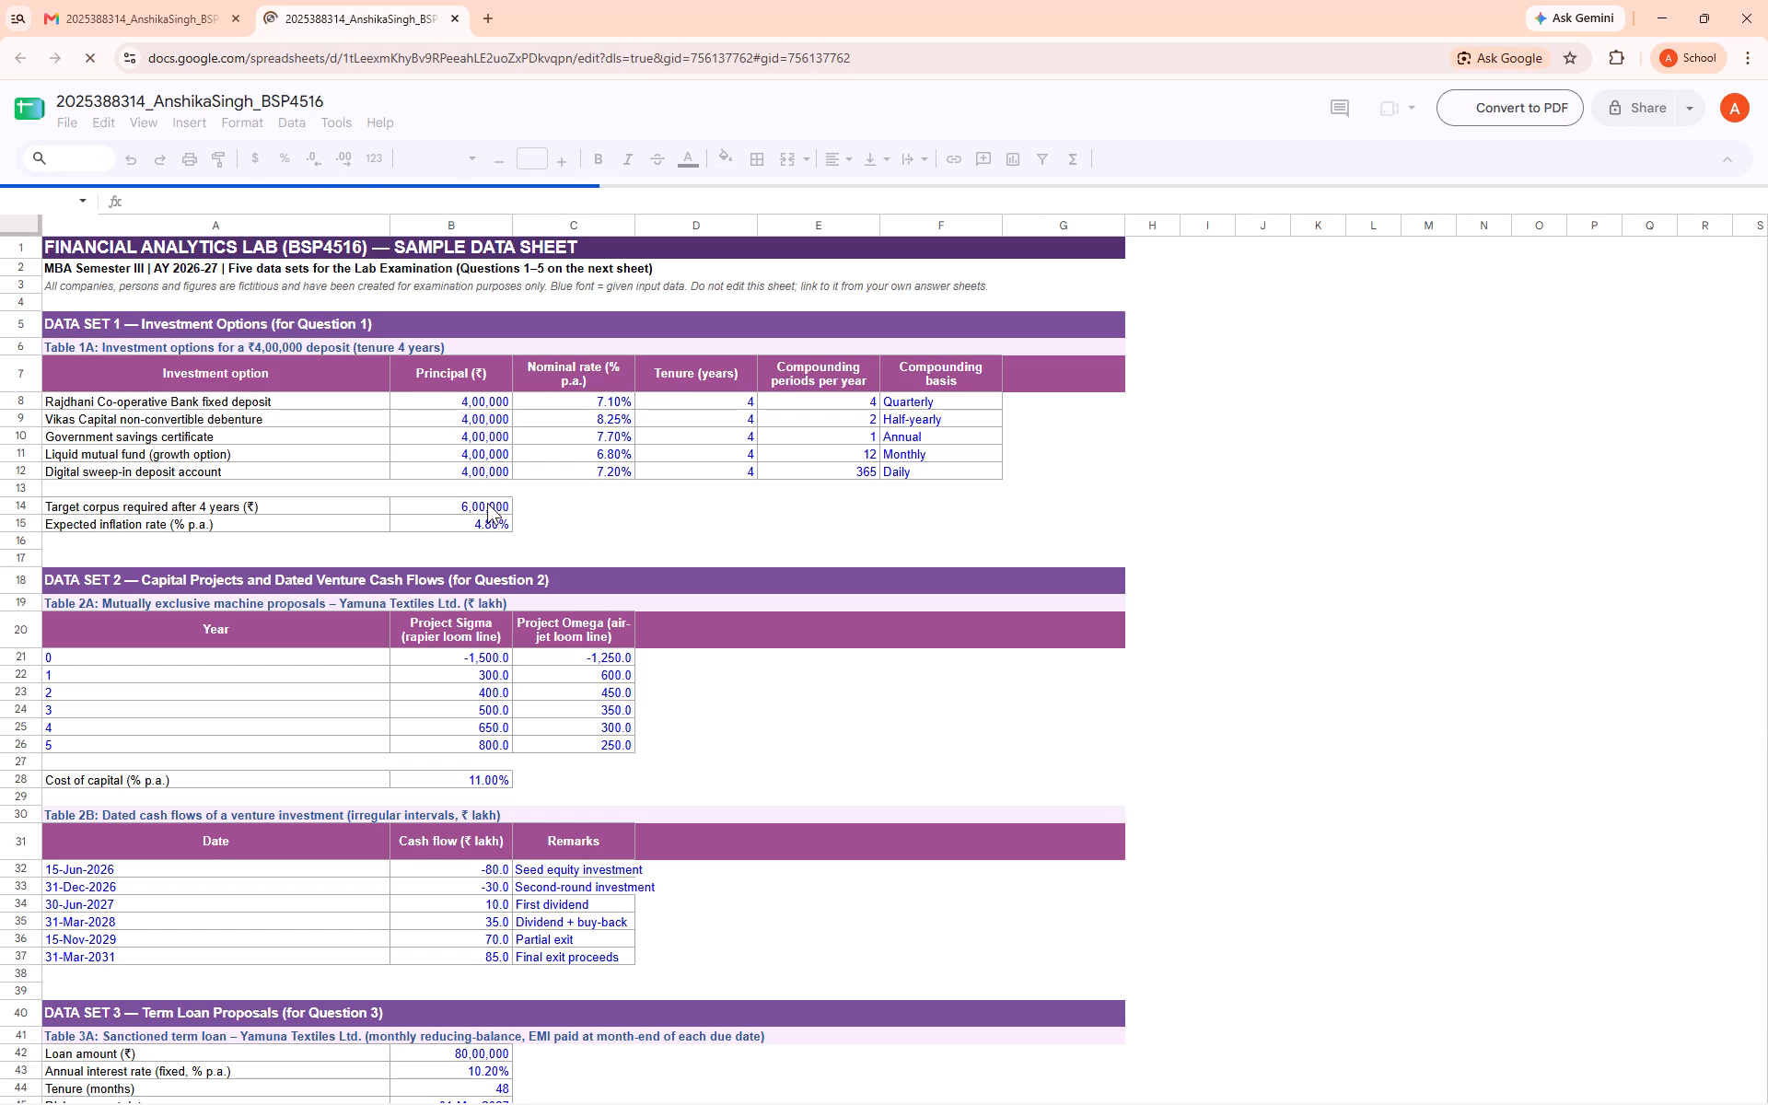
Select the empty cell C14 beside the target corpus amount on the Sample Data sheet of the workbook opened in Google Sheets.
{"action": "left_click", "coordinate": [561, 498]}
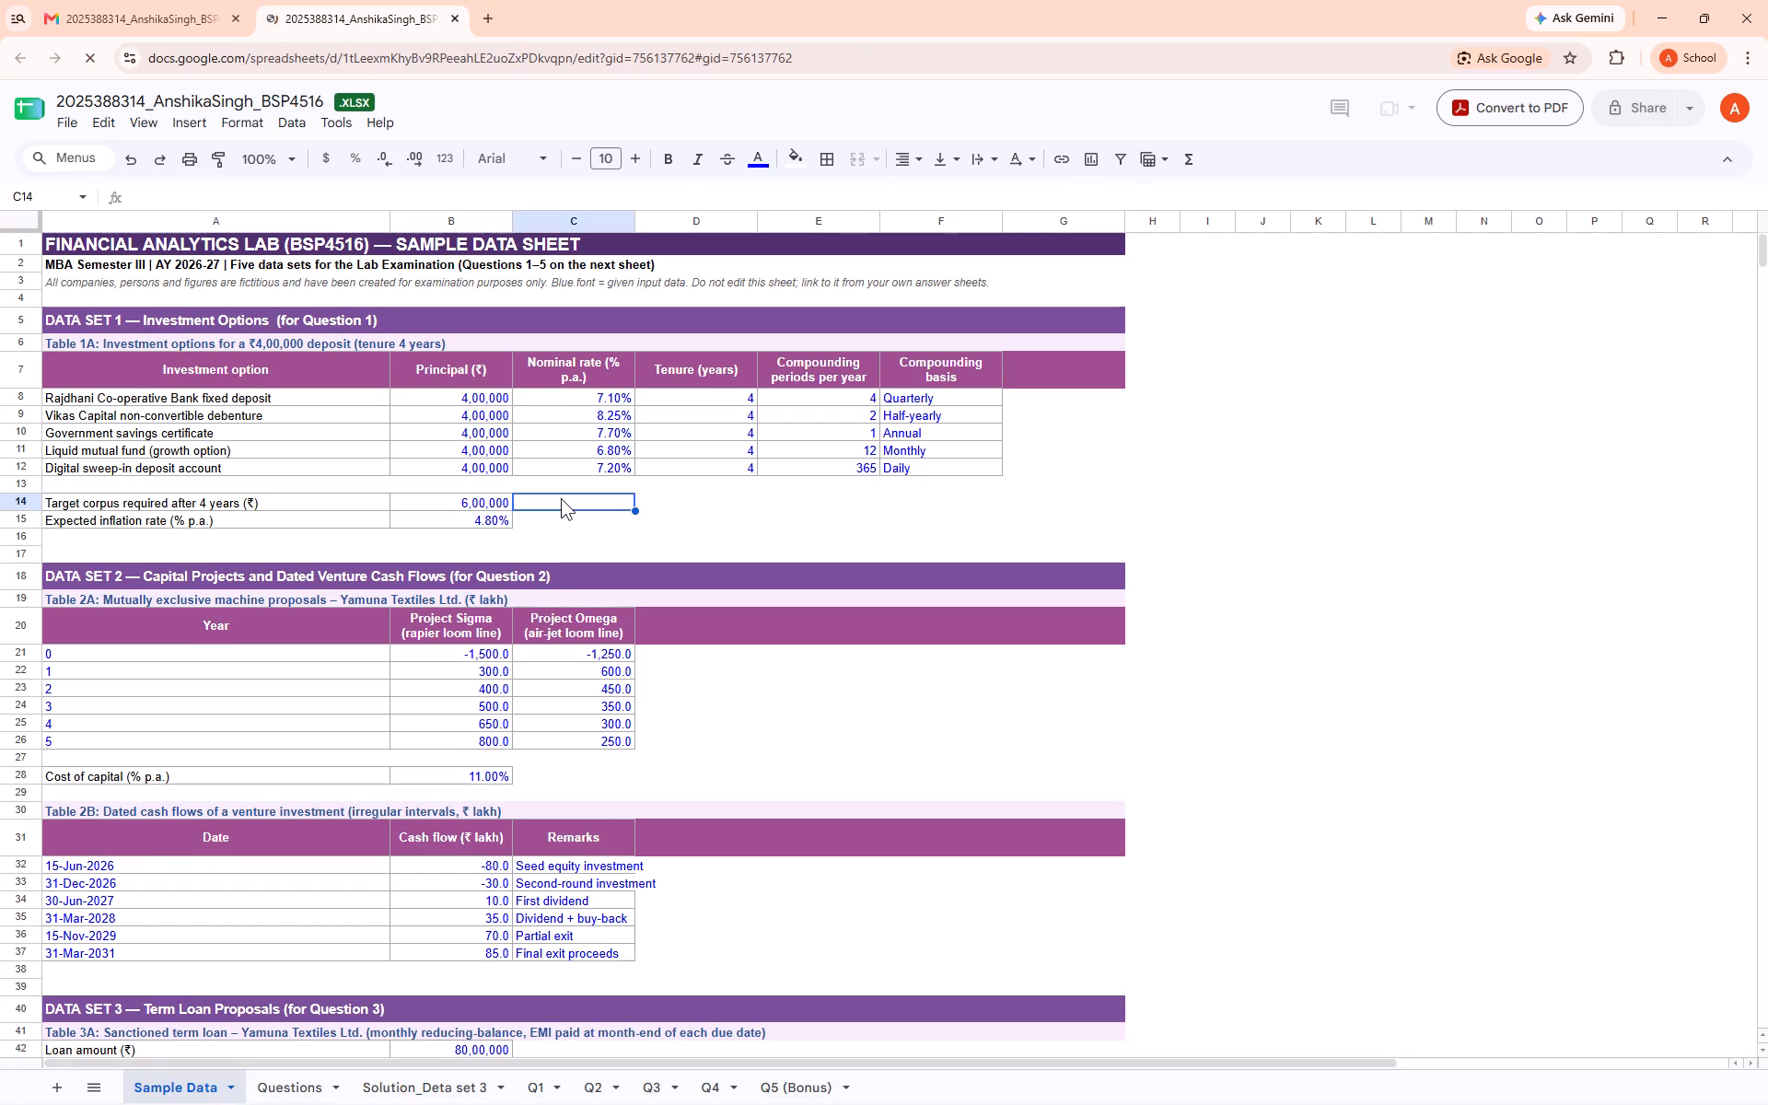
Select the entire Sample Data sheet and go through the Office editing introduction tour until it is done.
{"action": "key", "text": "ctrl+a"}
{"action": "key", "text": "ctrl+a"}
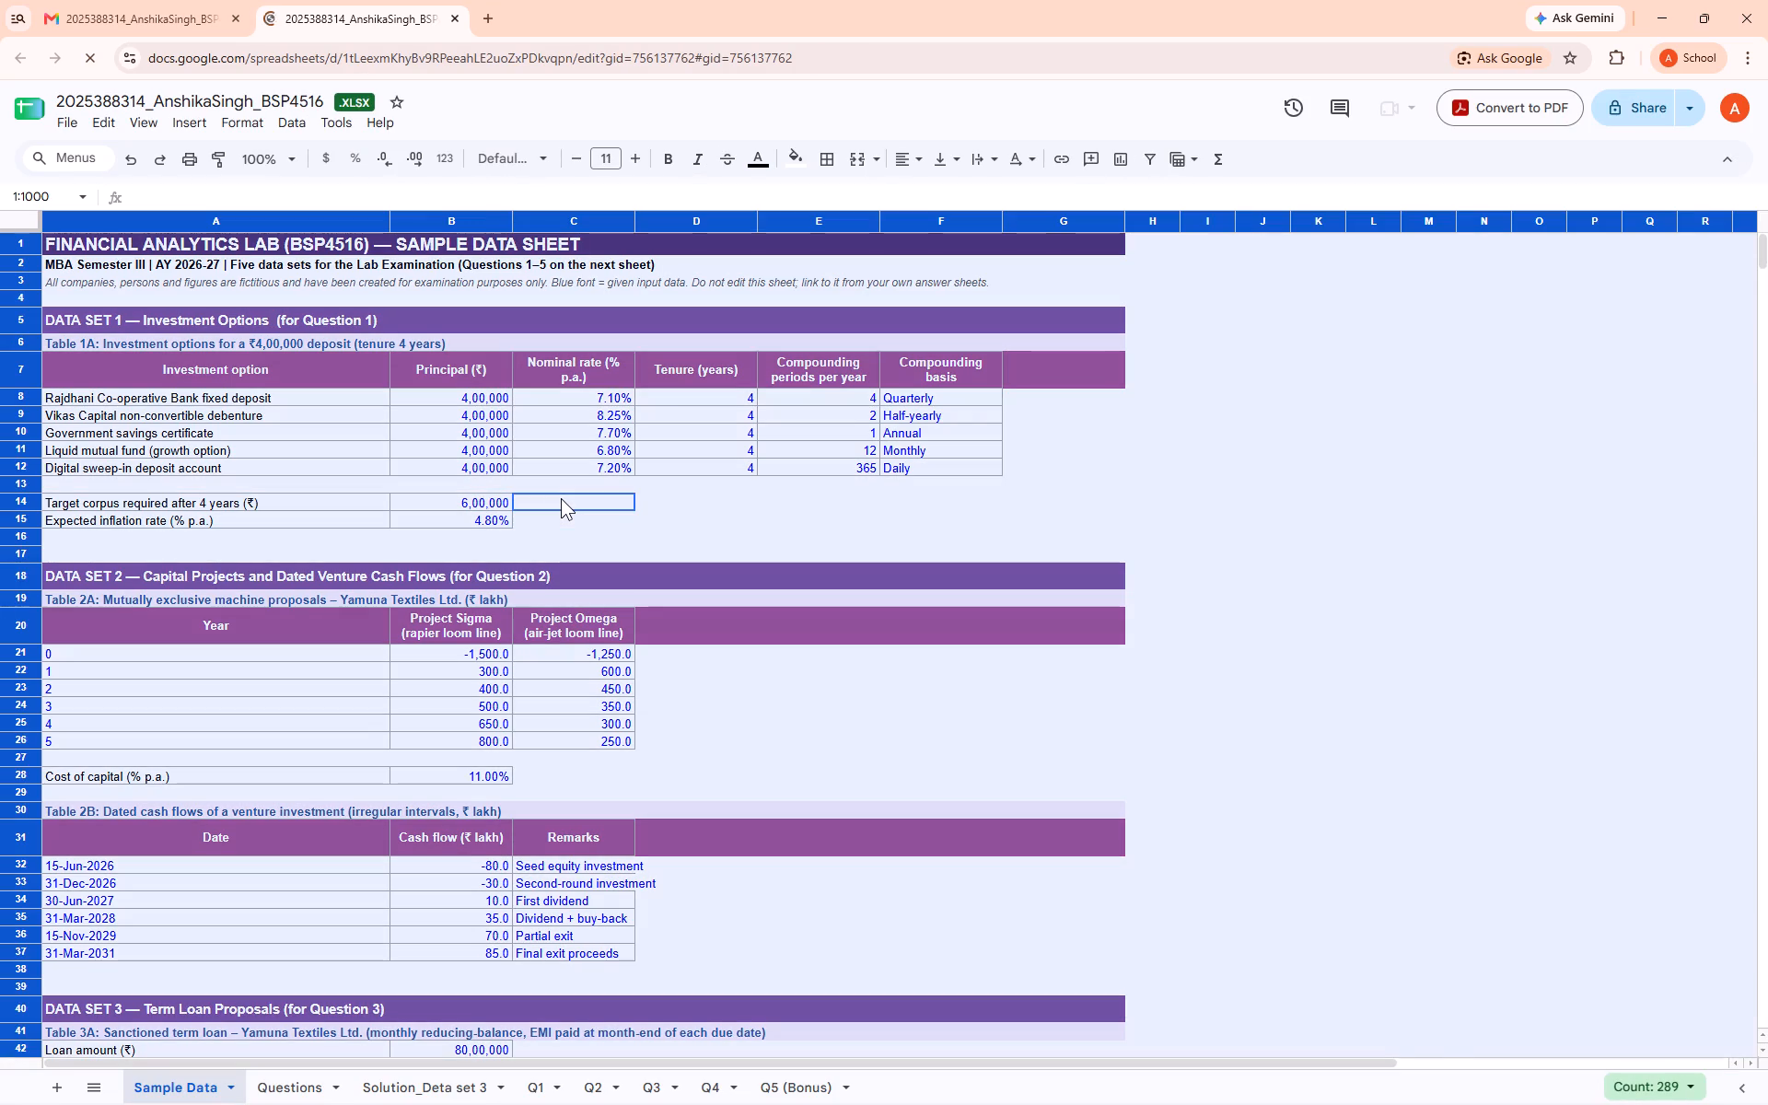
{"action": "type", "text": "hba"}
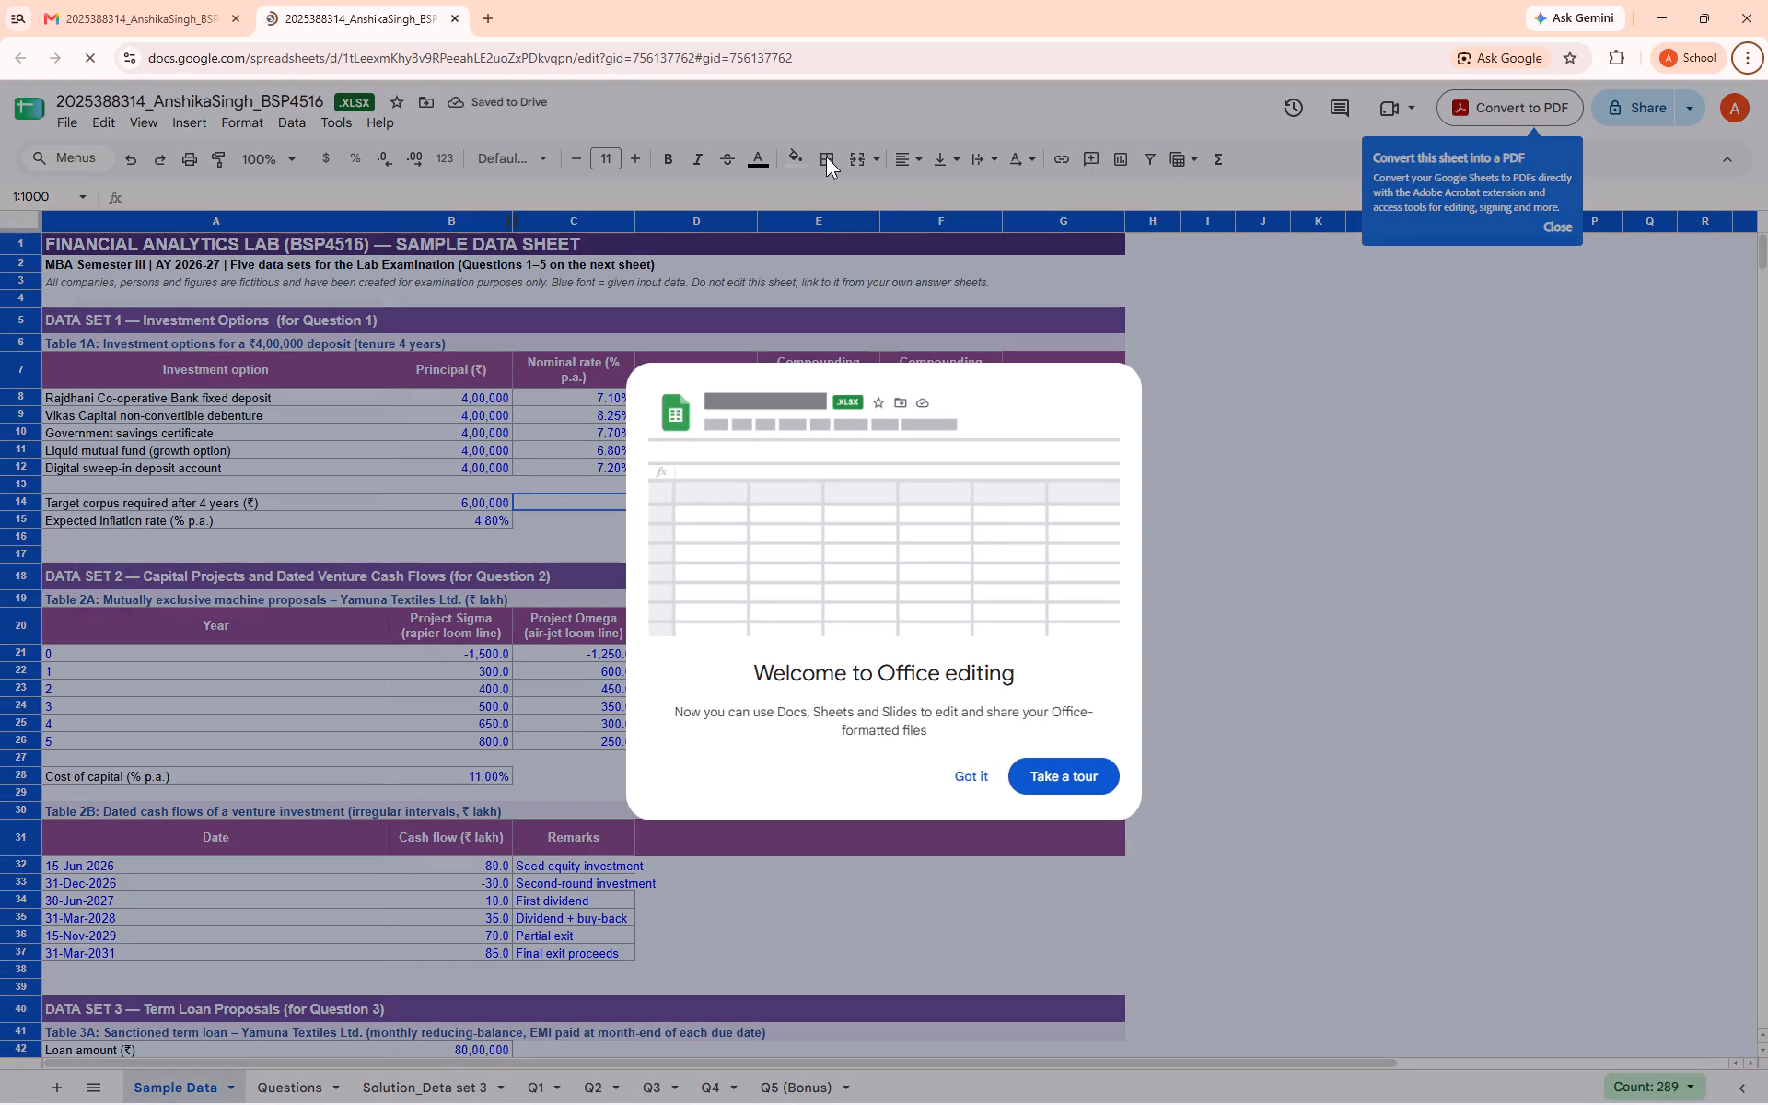
{"action": "left_click", "coordinate": [1052, 771]}
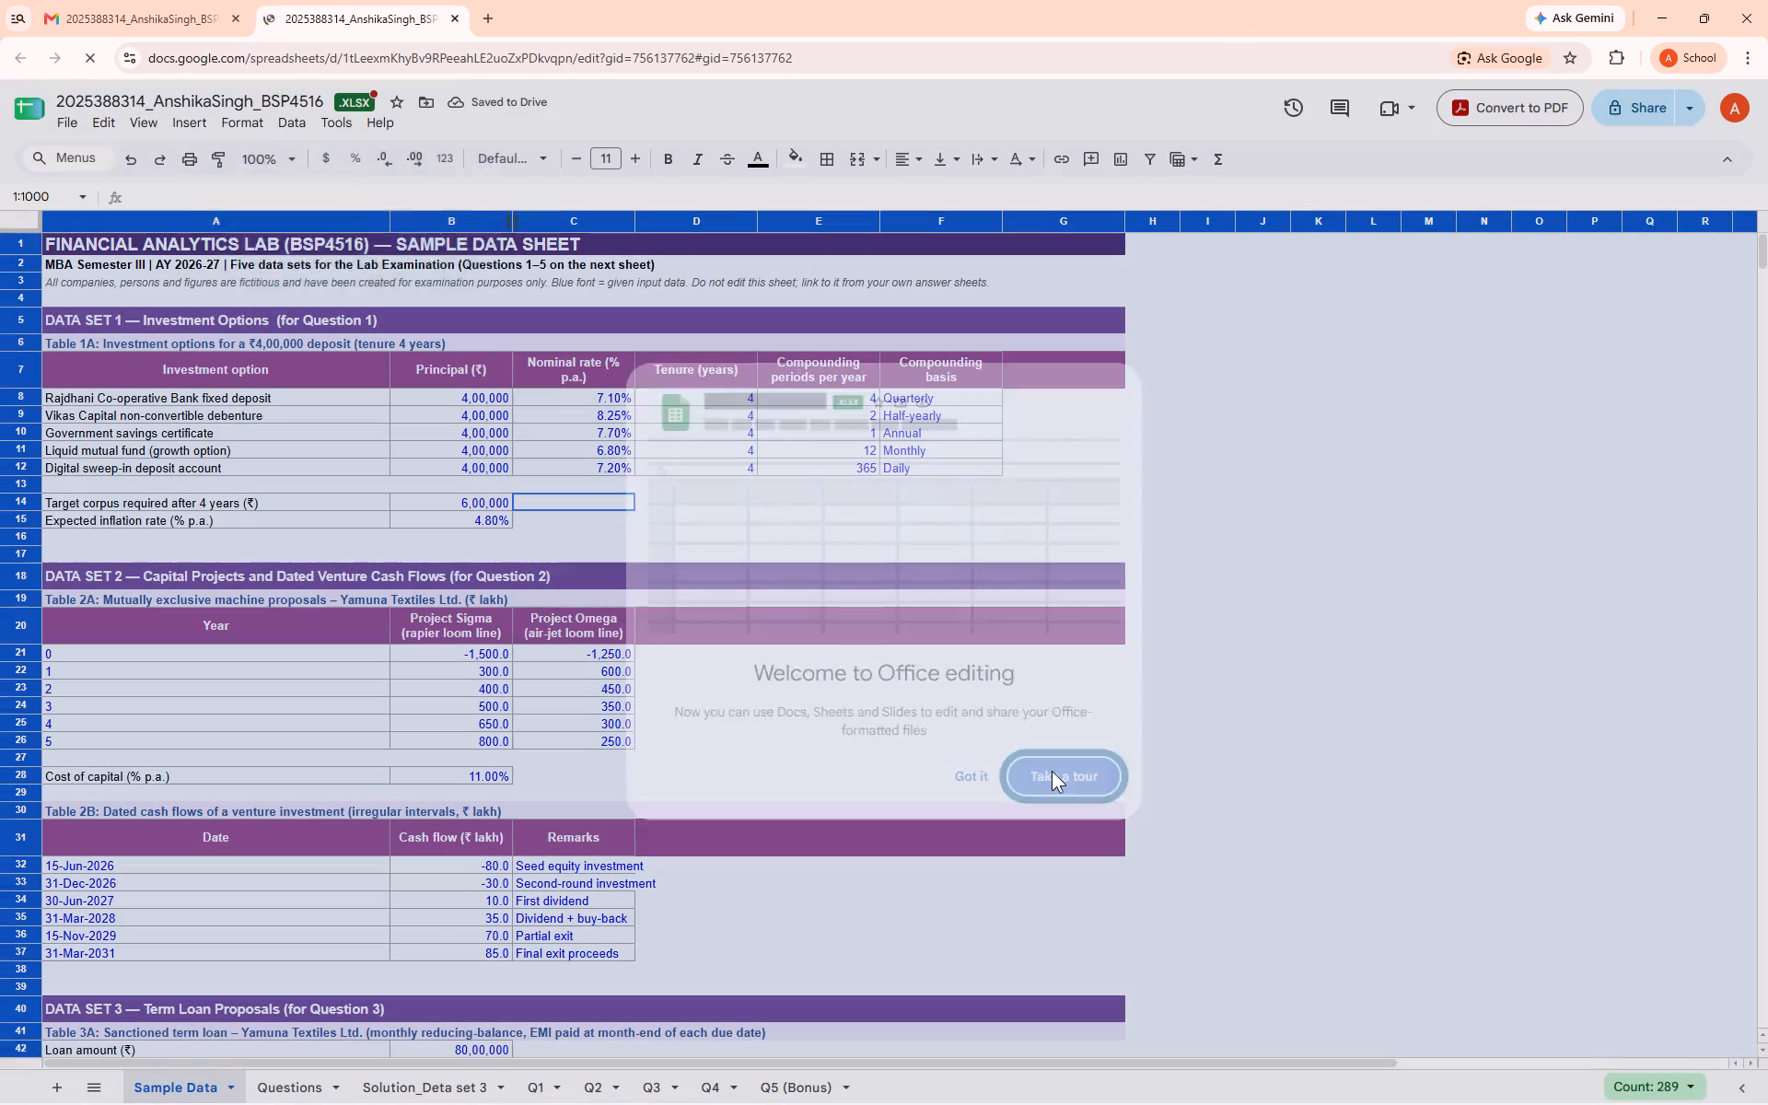
{"action": "left_click", "coordinate": [440, 242]}
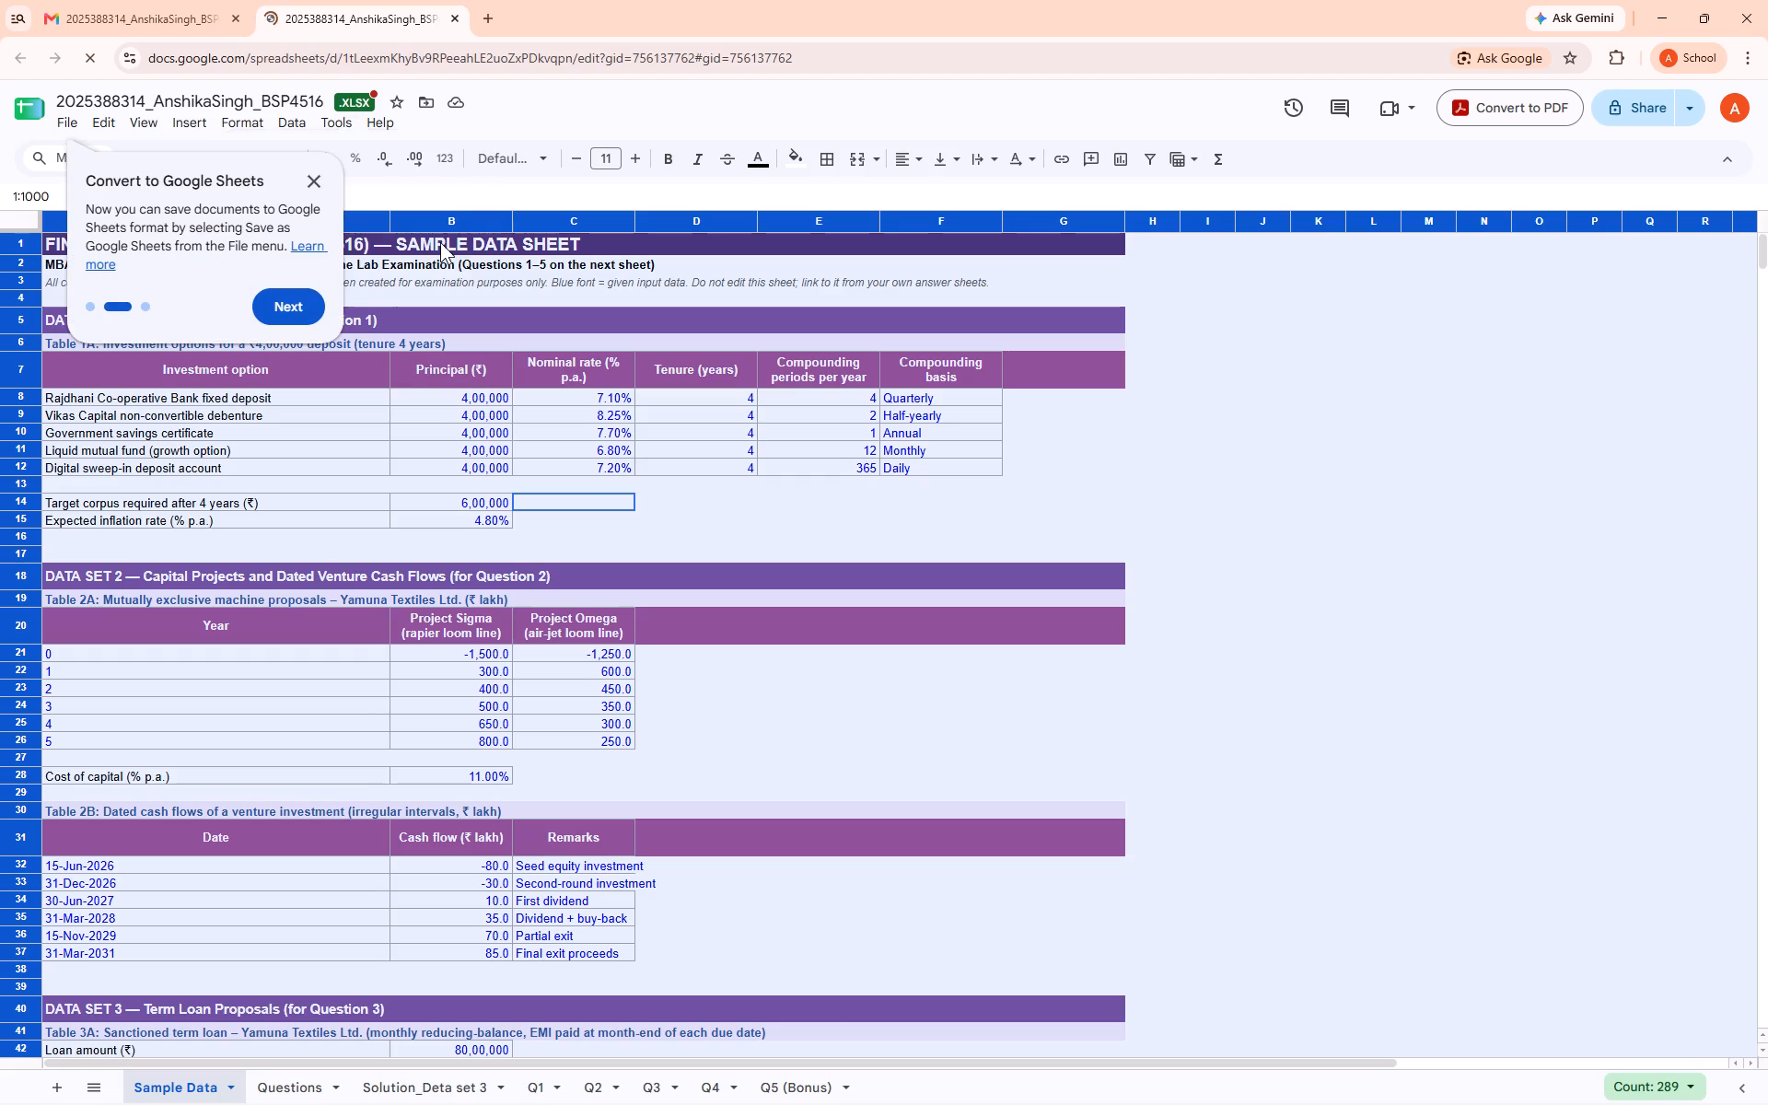
{"action": "left_click", "coordinate": [285, 301]}
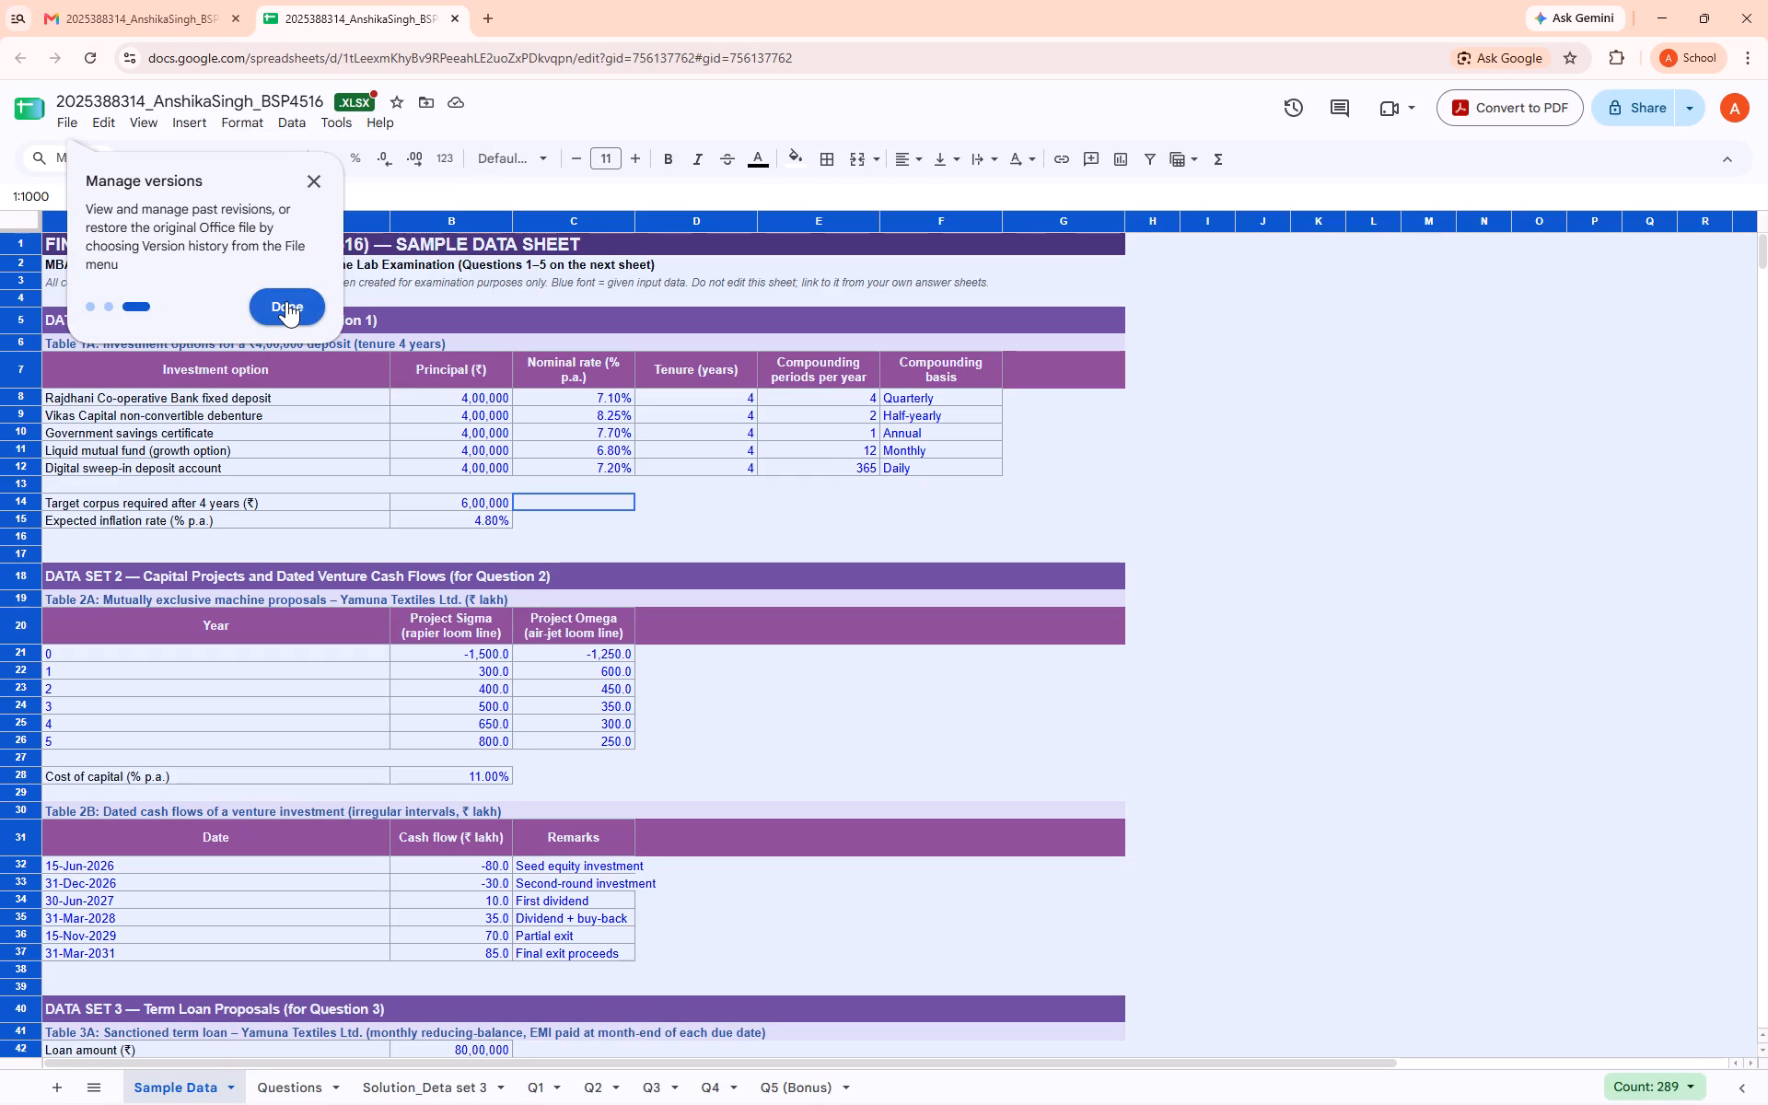
{"action": "left_click", "coordinate": [285, 301]}
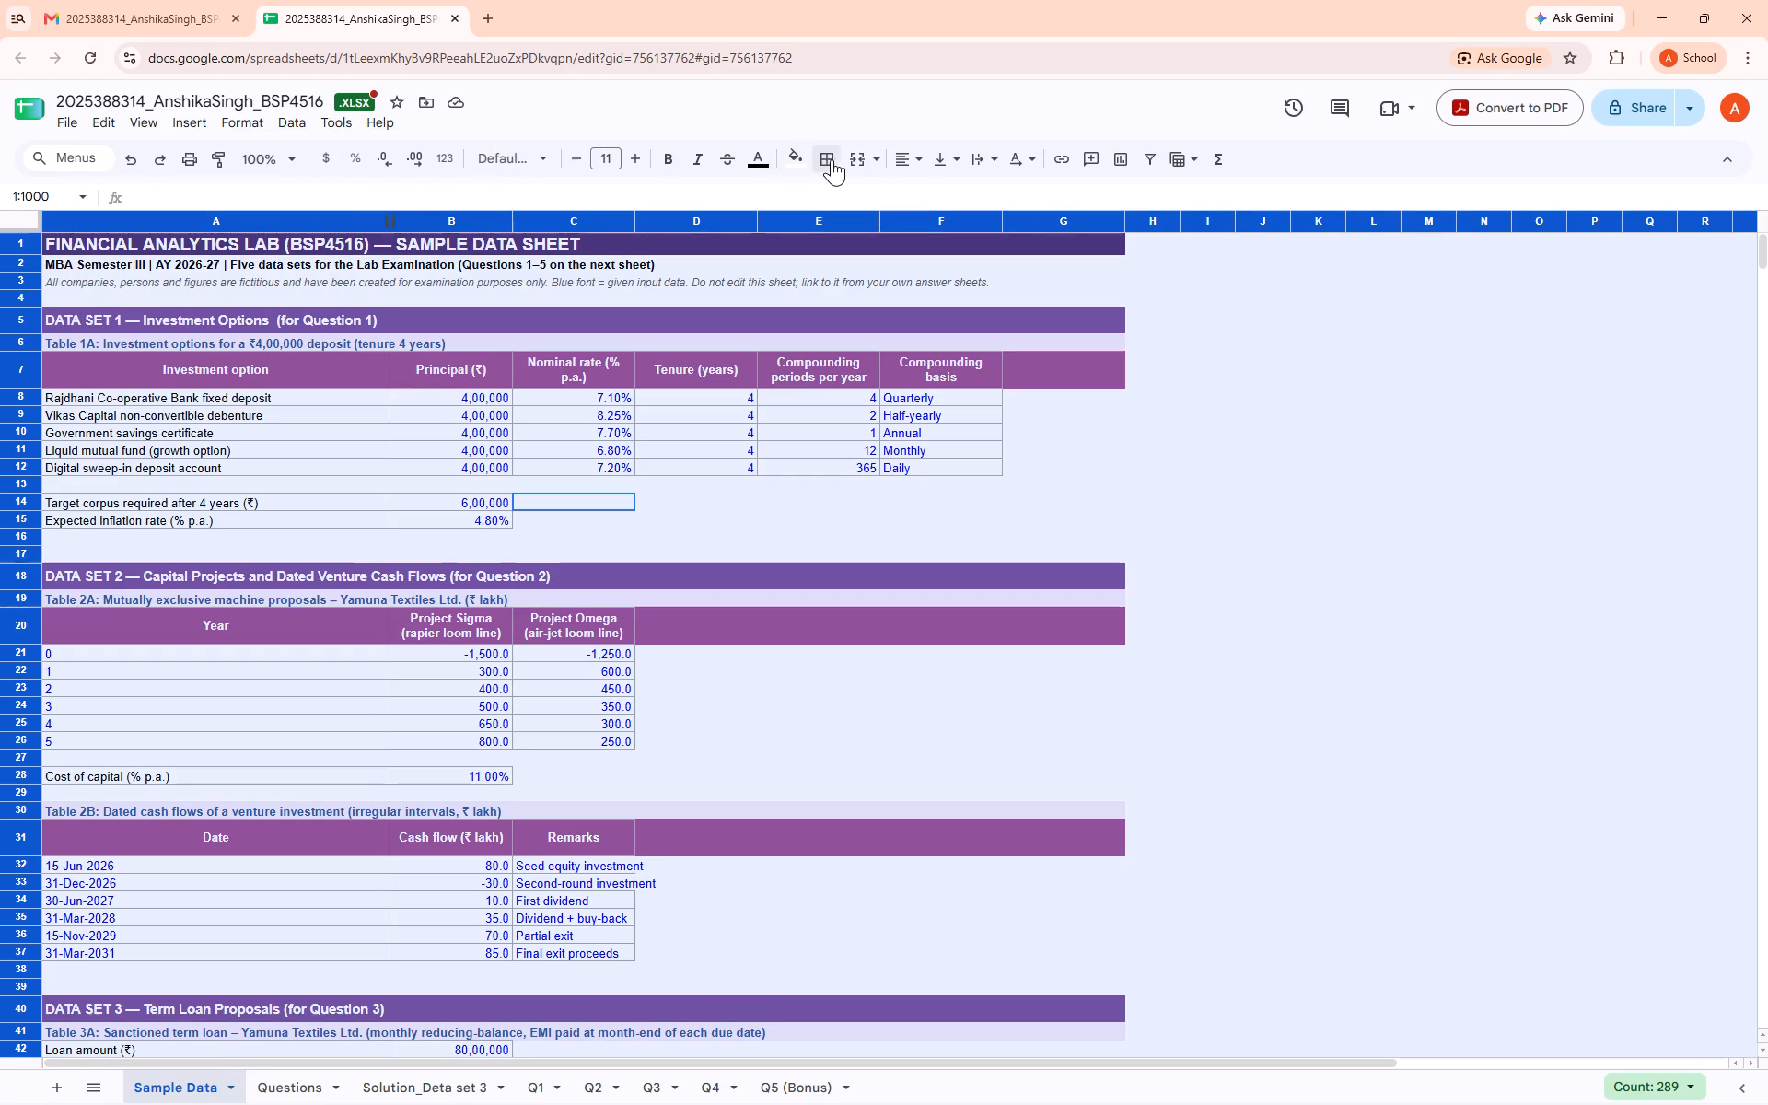
Apply all borders to every cell of the Sample Data sheet, trying red before settling on grey as the border colour.
{"action": "left_click", "coordinate": [832, 159]}
{"action": "left_click", "coordinate": [832, 199]}
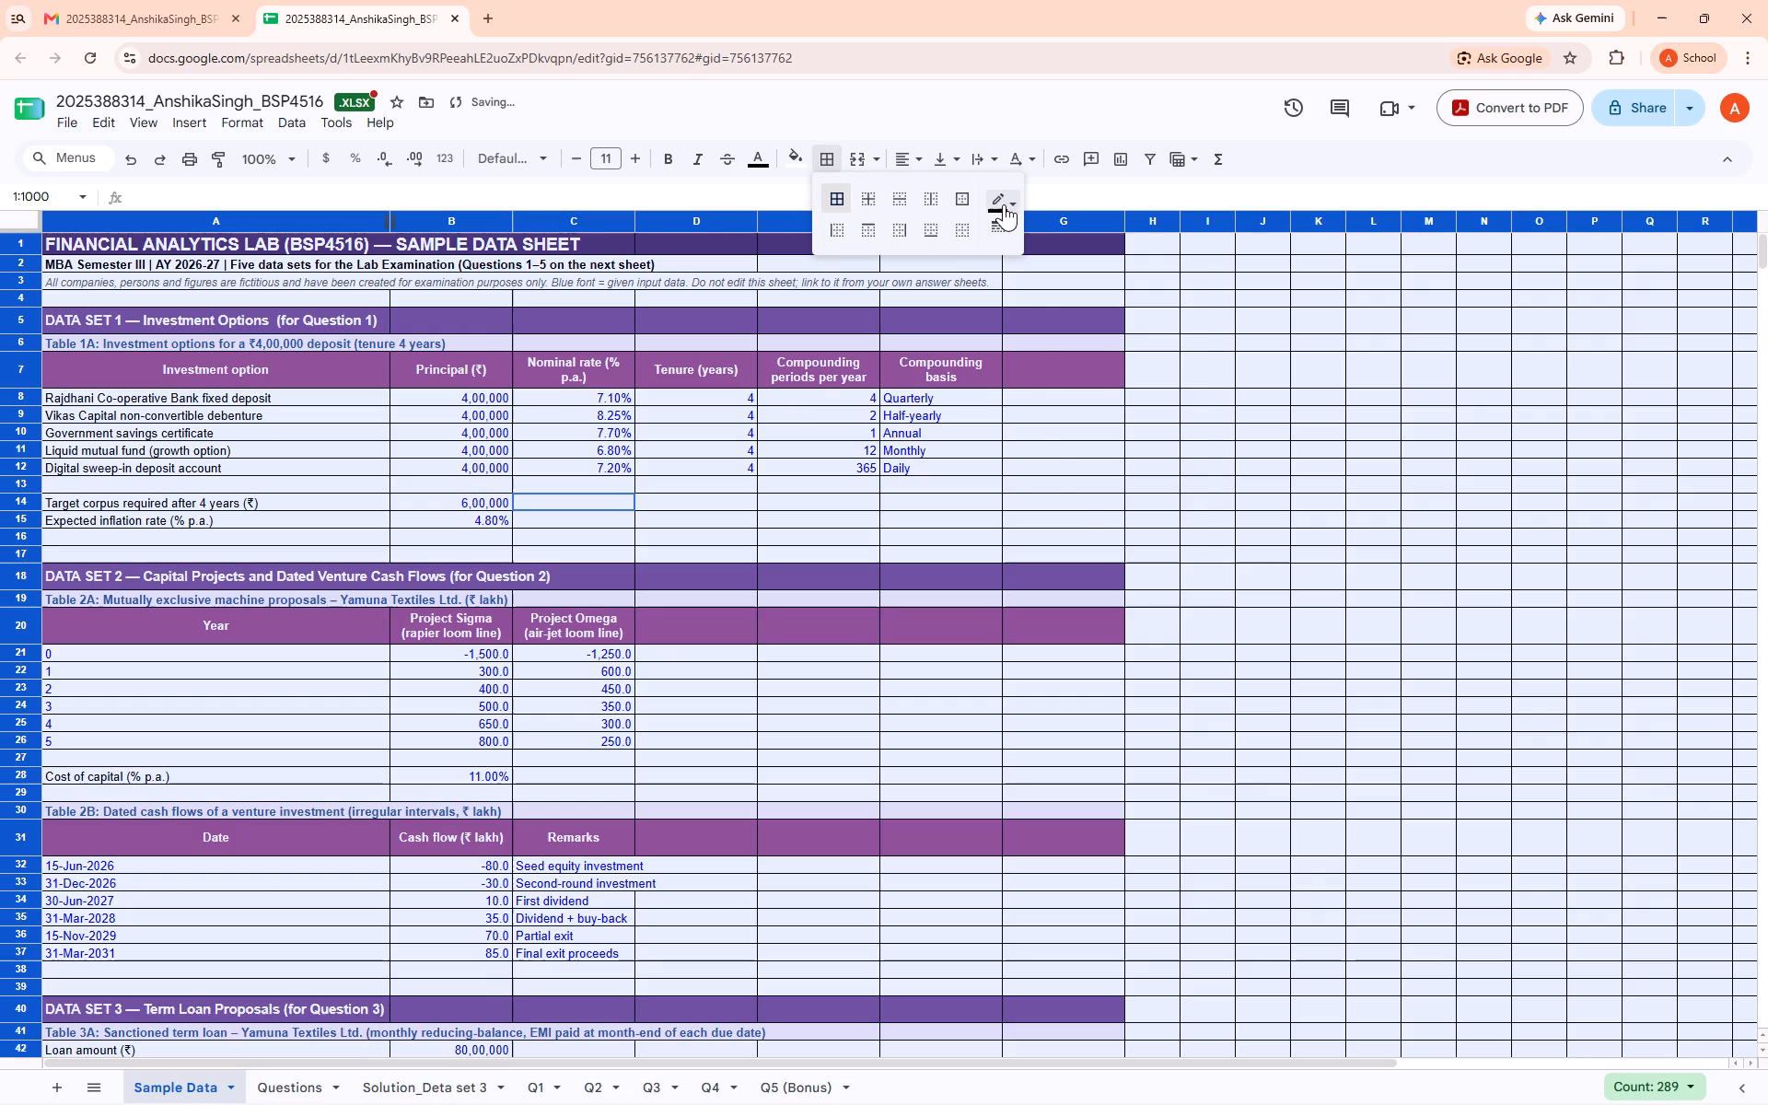
{"action": "left_click", "coordinate": [1002, 204]}
{"action": "left_click", "coordinate": [1026, 290]}
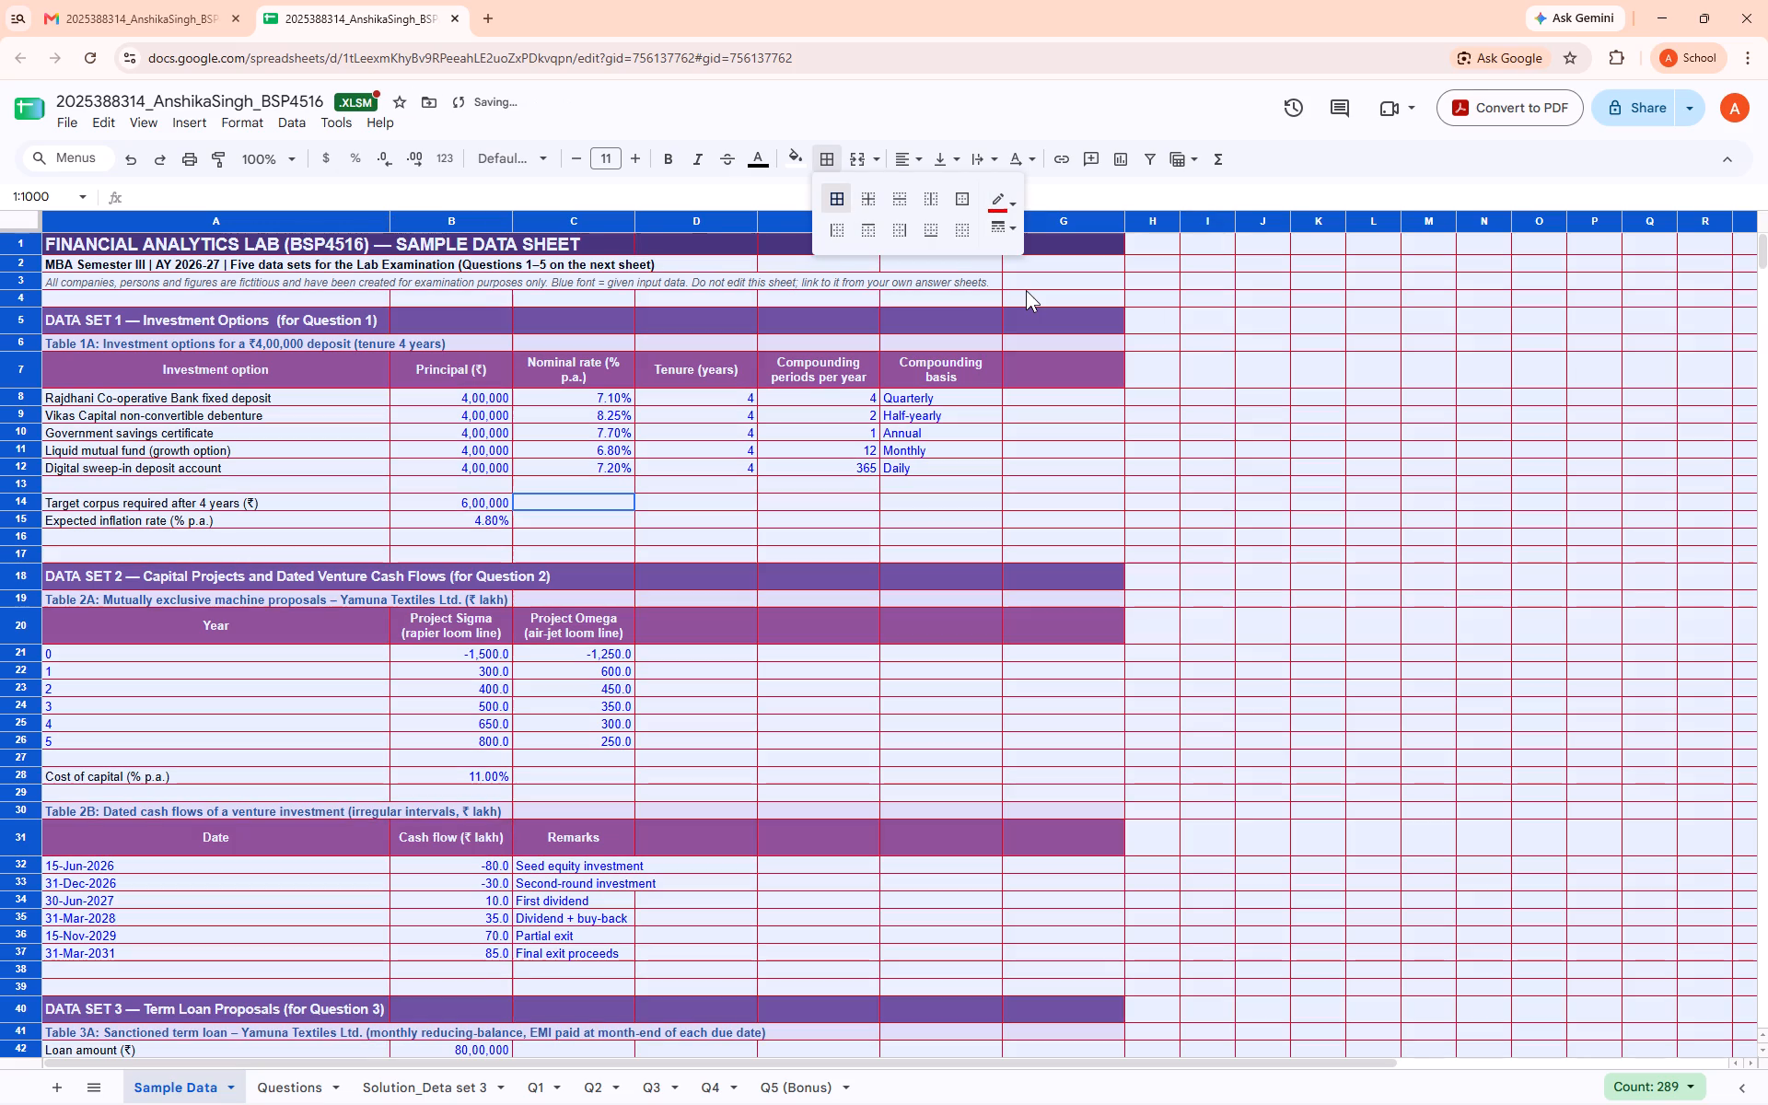
{"action": "left_click", "coordinate": [1010, 207]}
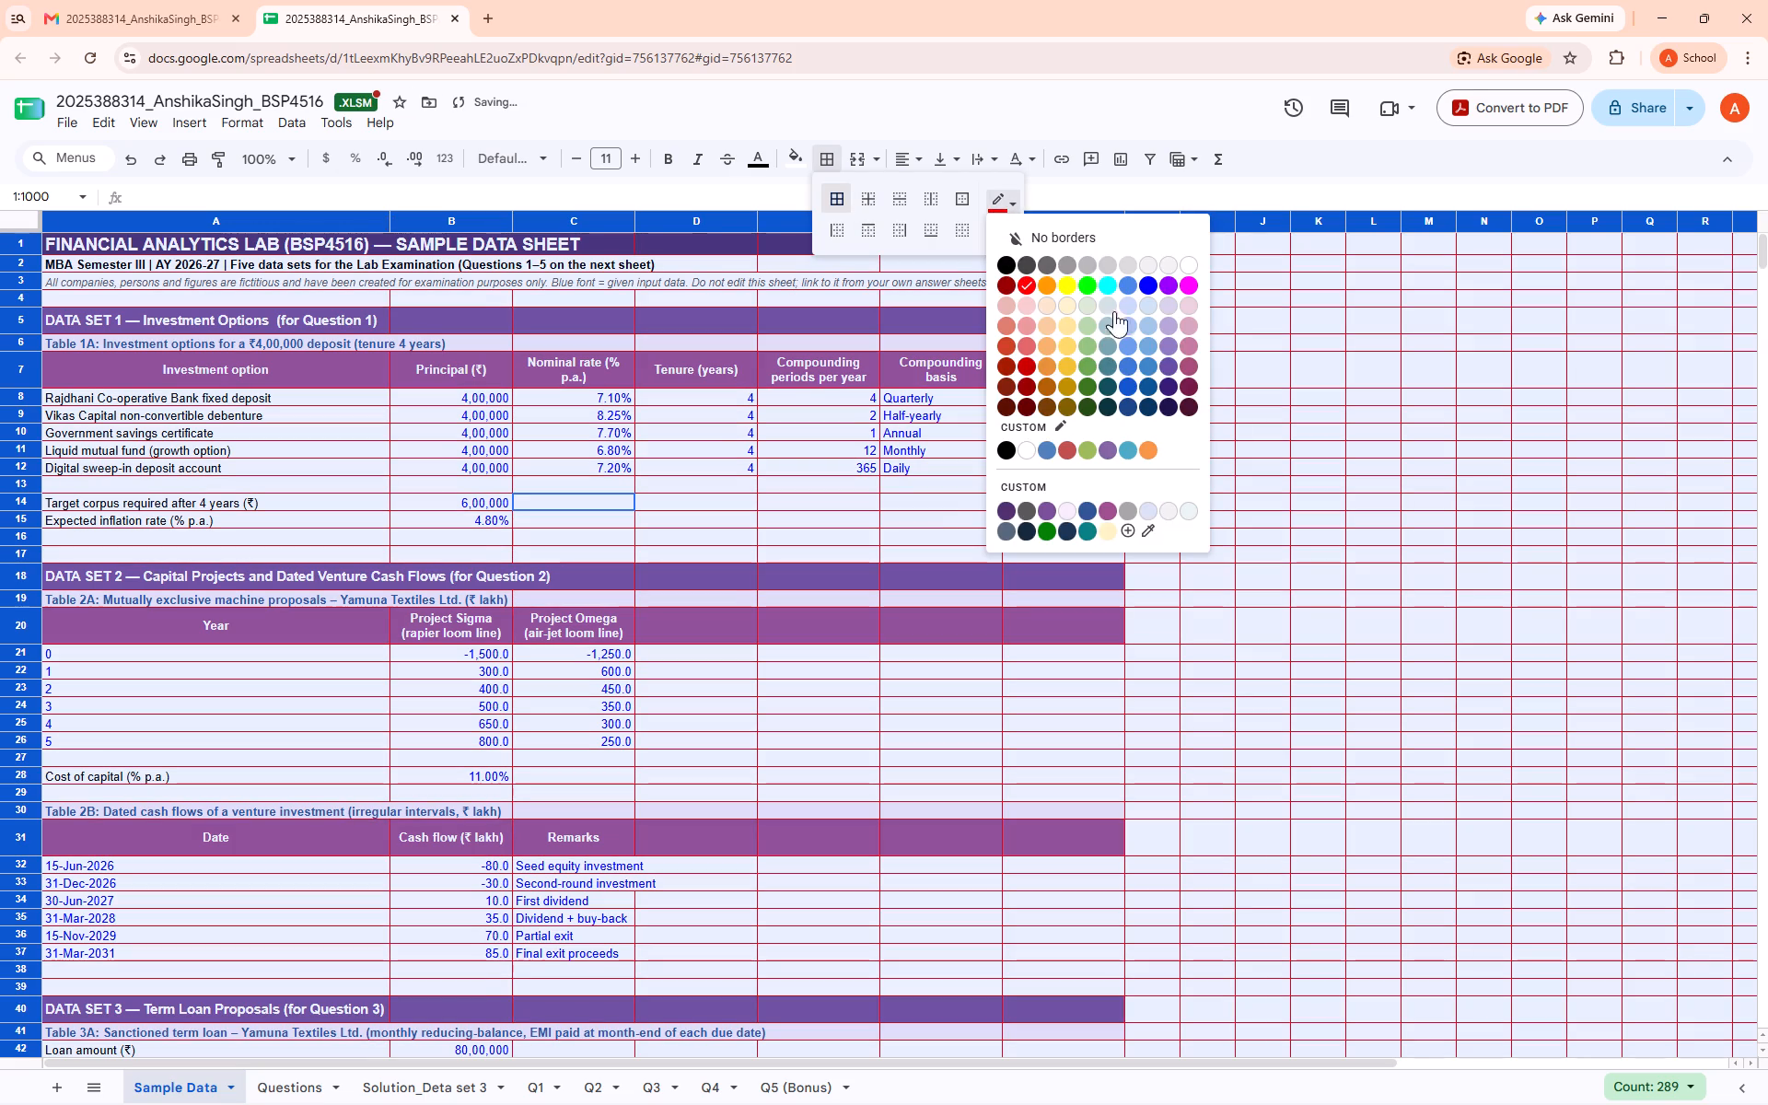
{"action": "left_click", "coordinate": [1111, 258]}
{"action": "left_click", "coordinate": [1162, 366]}
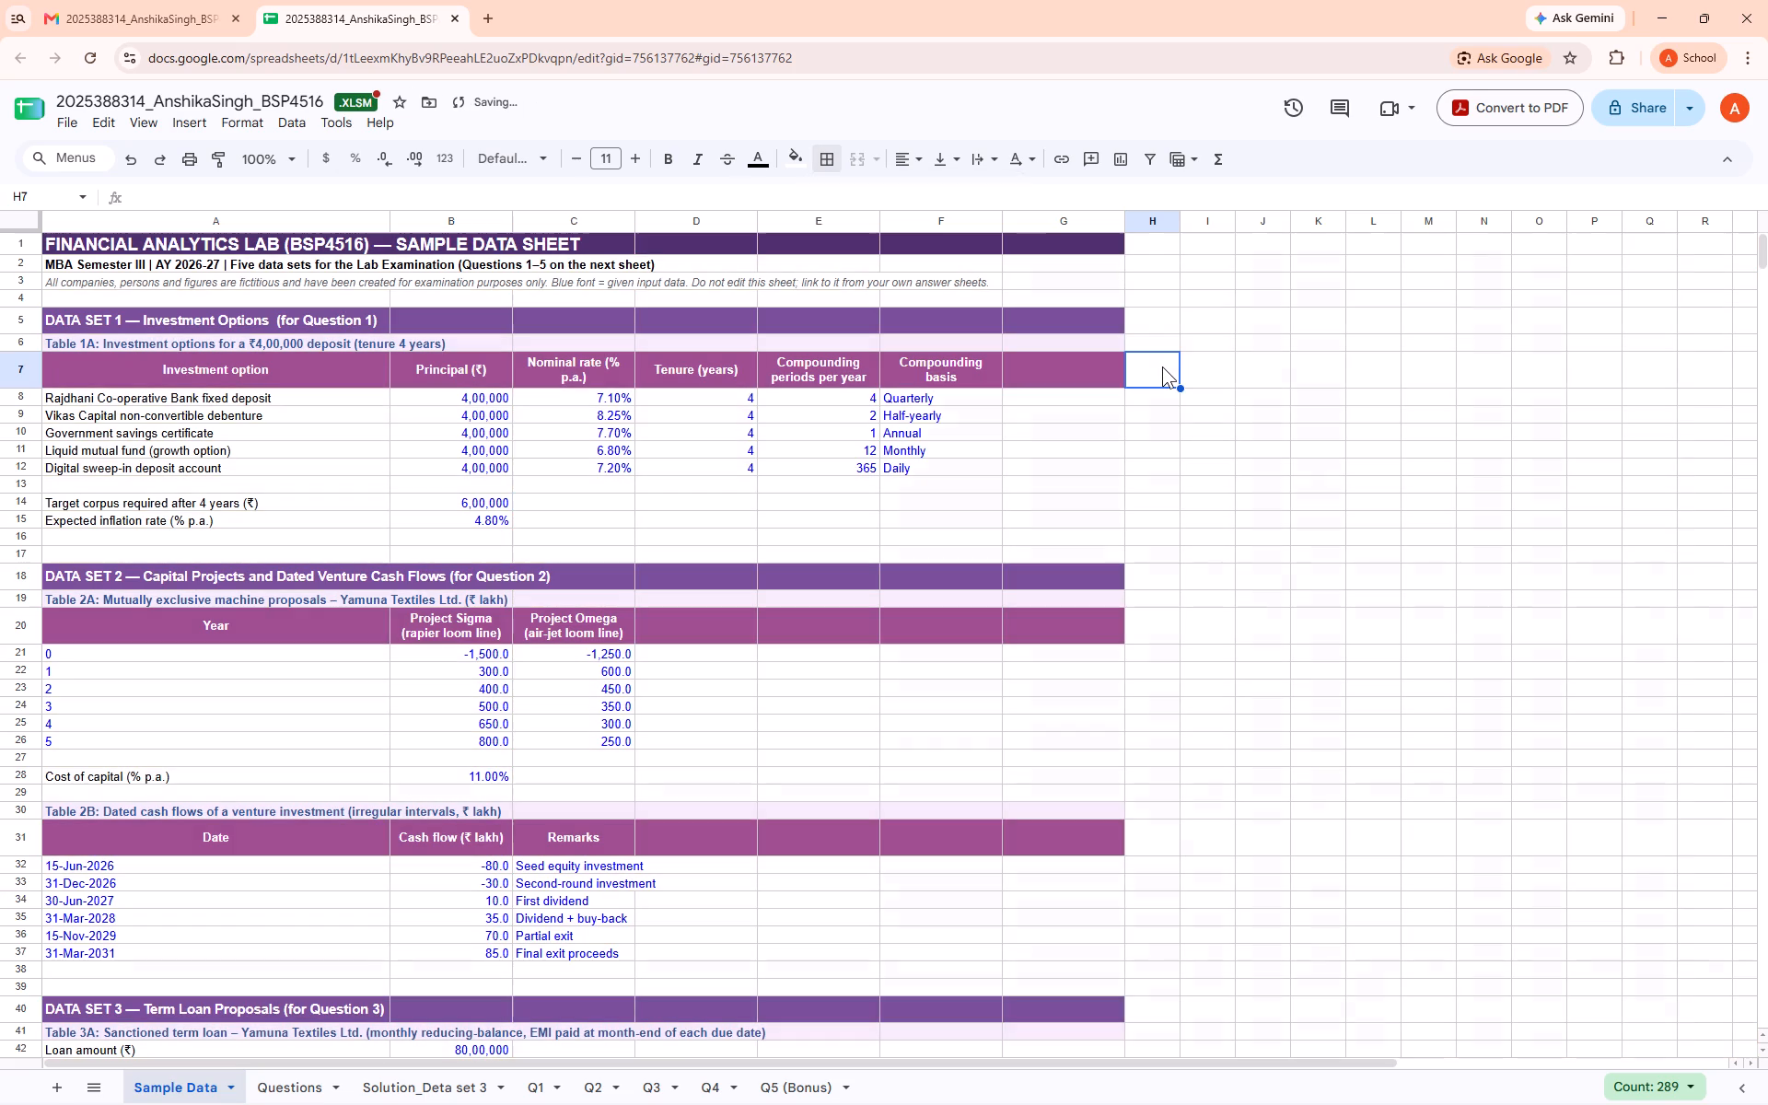
Centre the contents of every cell in the Sample Data sheet horizontally.
{"action": "scroll", "coordinate": [943, 831], "scroll_direction": "down", "scroll_amount": 5}
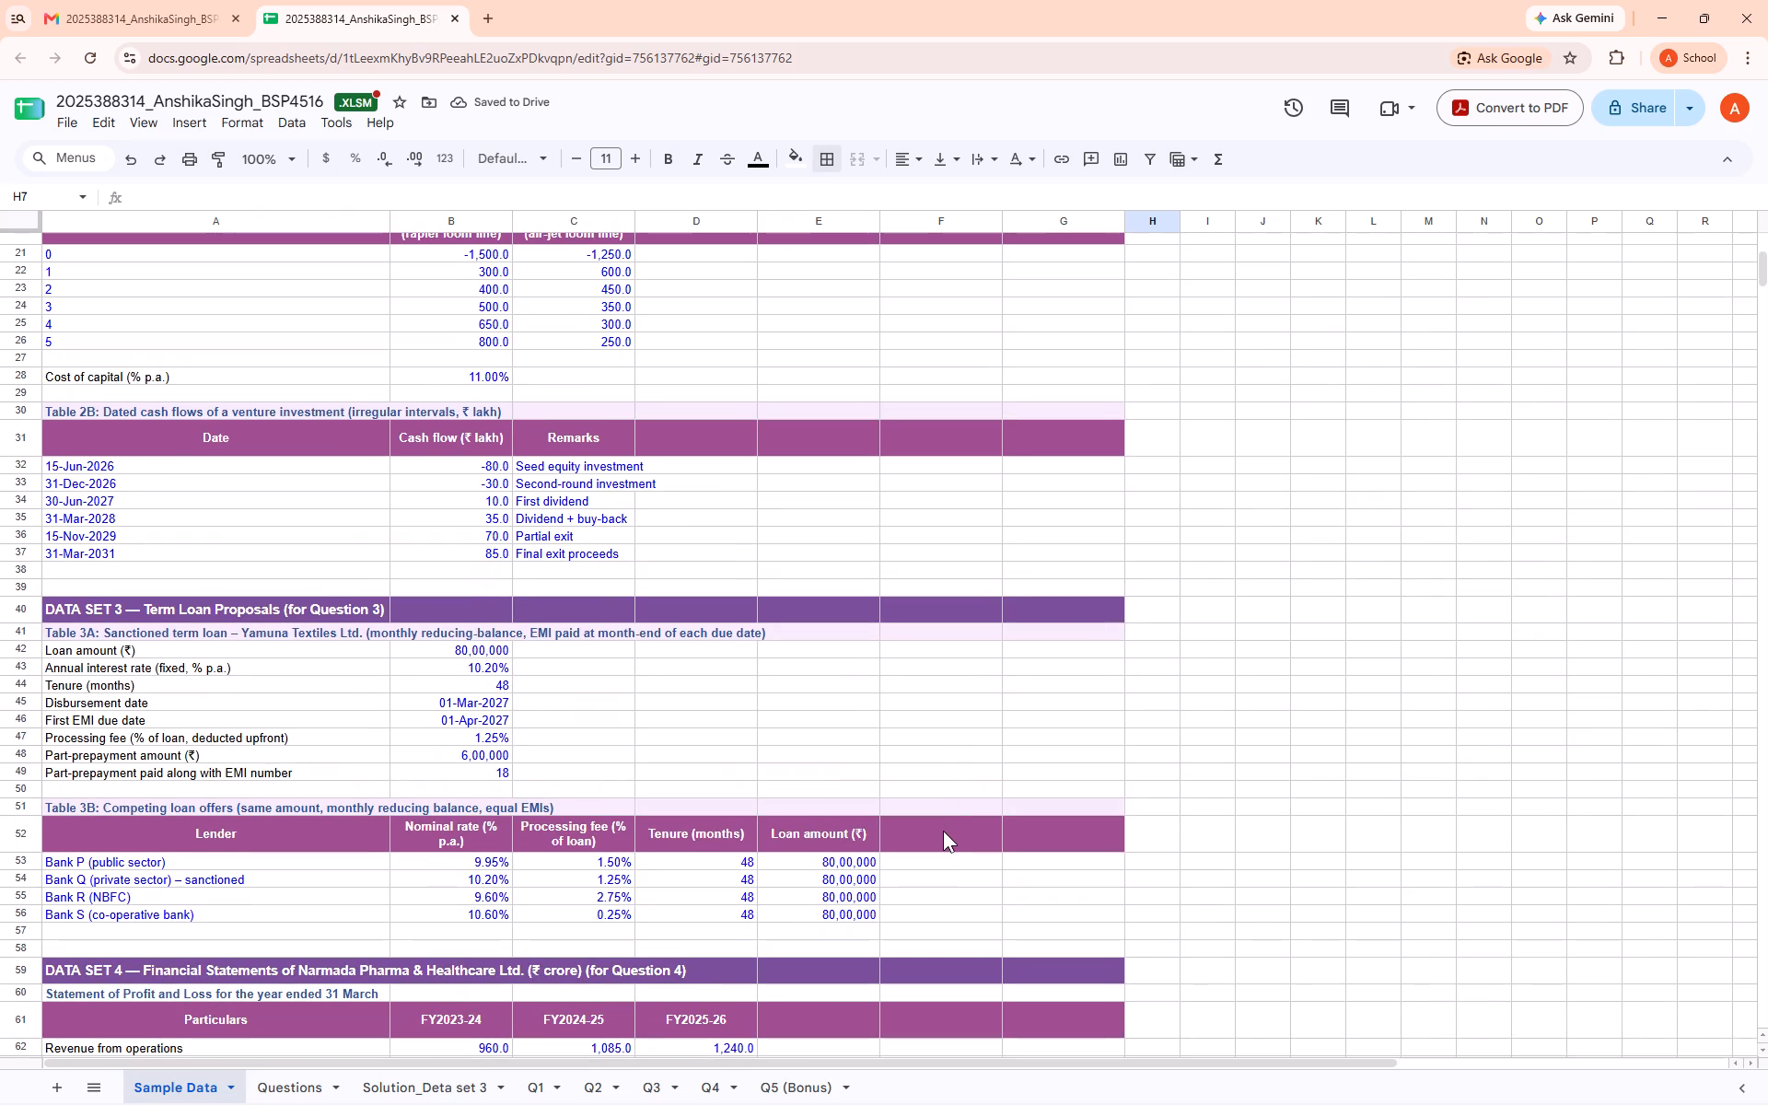
{"action": "left_click", "coordinate": [925, 167]}
{"action": "left_click", "coordinate": [934, 189]}
{"action": "left_click", "coordinate": [769, 410]}
{"action": "key", "text": "ctrl+a"}
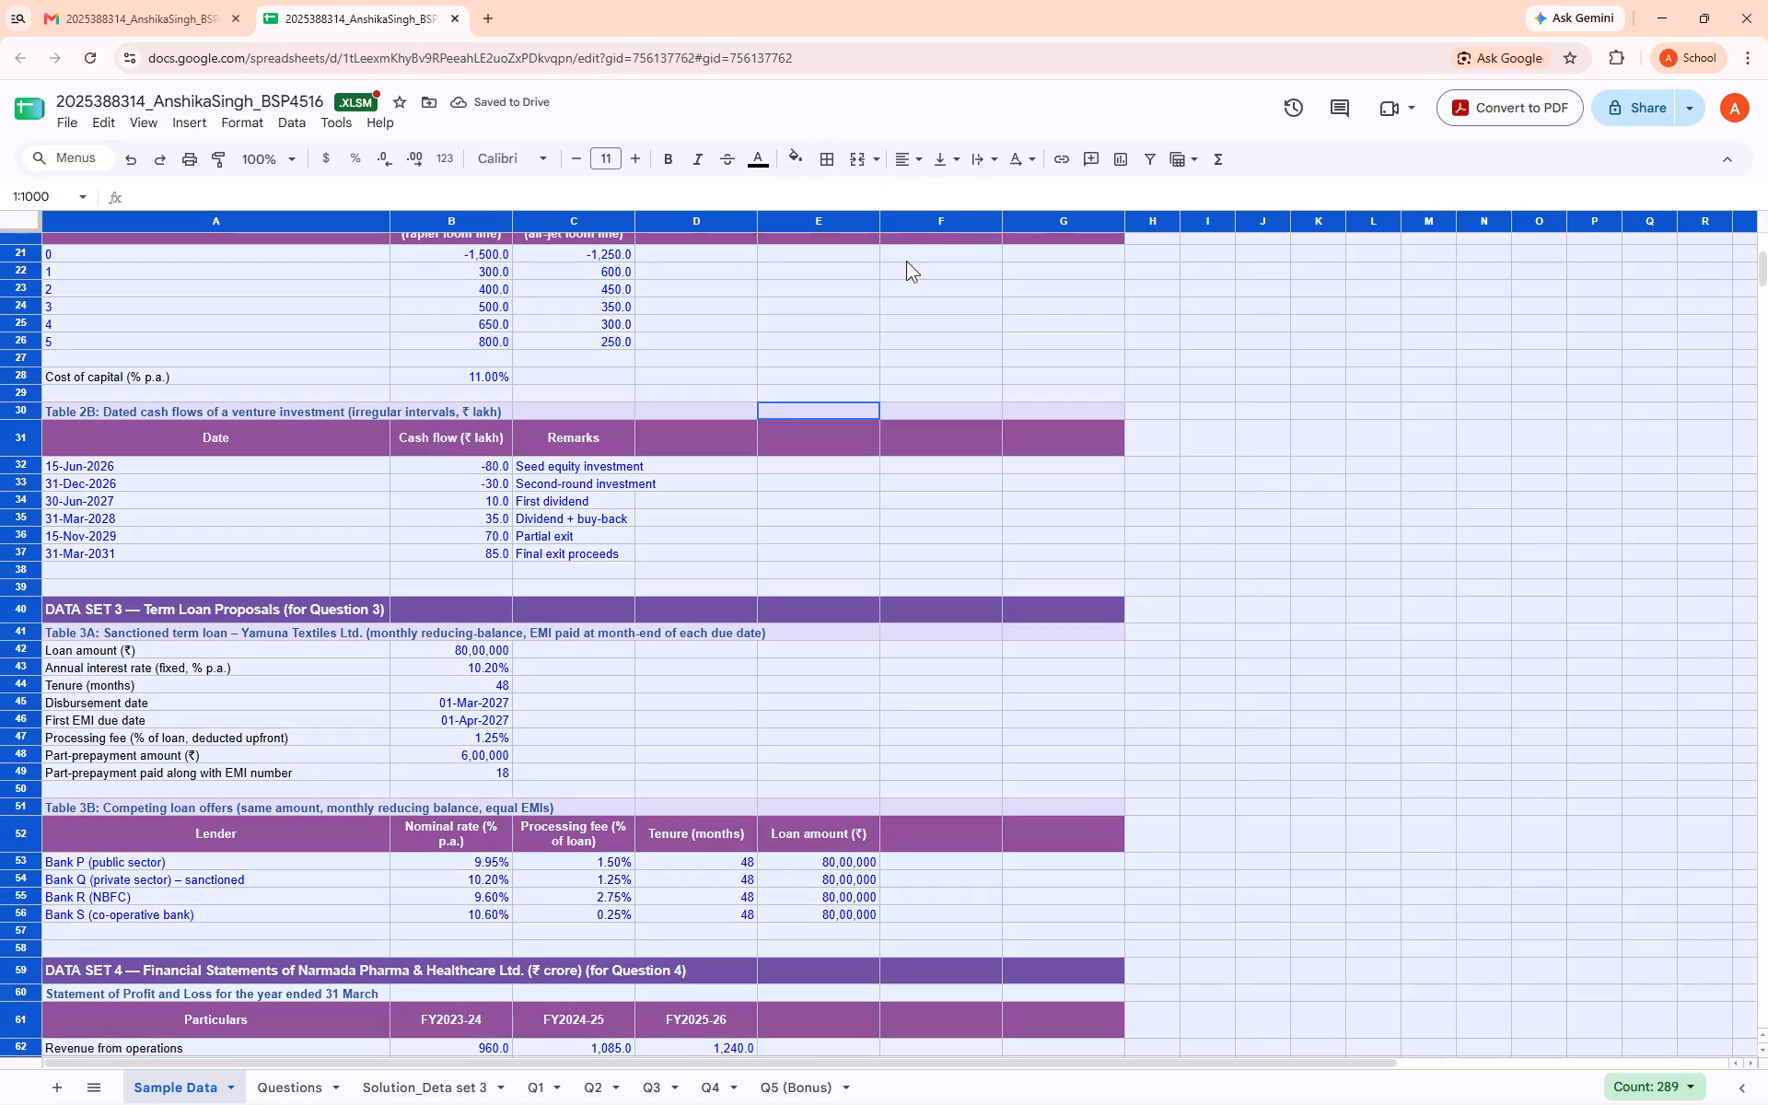
{"action": "left_click", "coordinate": [919, 165]}
{"action": "left_click", "coordinate": [932, 200]}
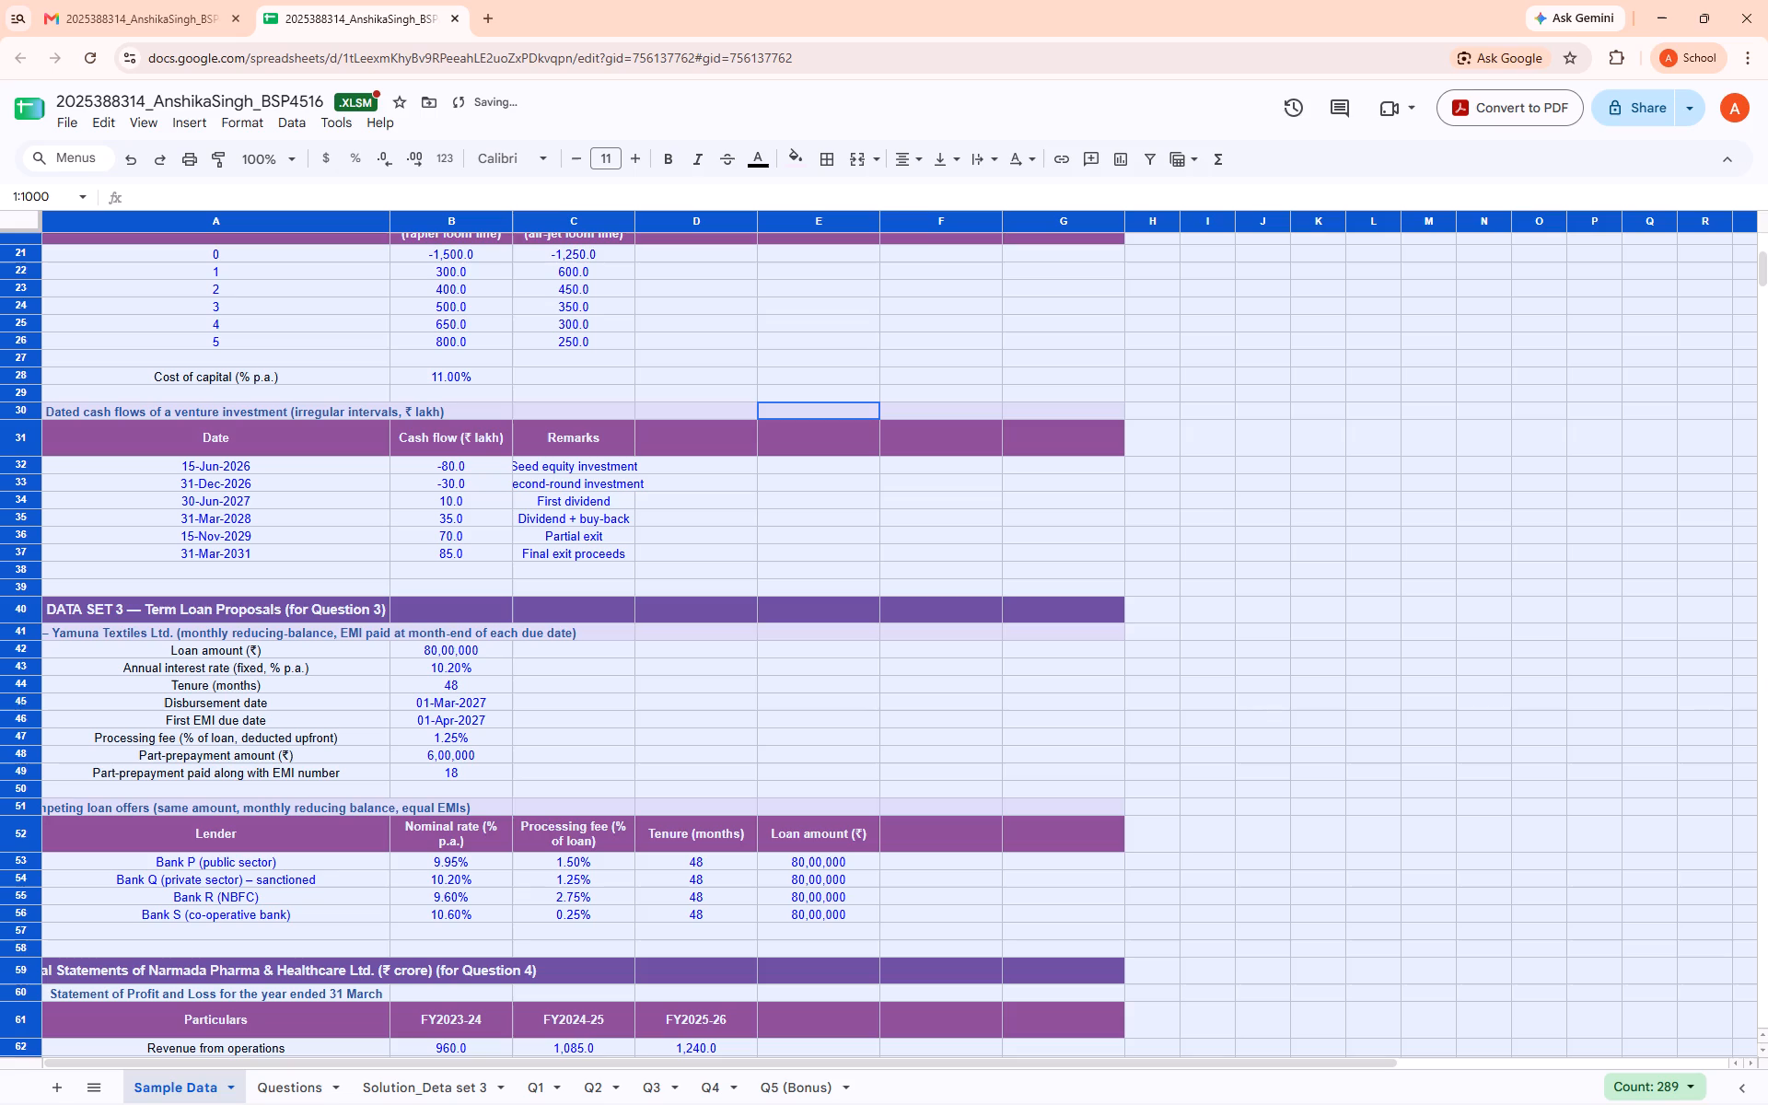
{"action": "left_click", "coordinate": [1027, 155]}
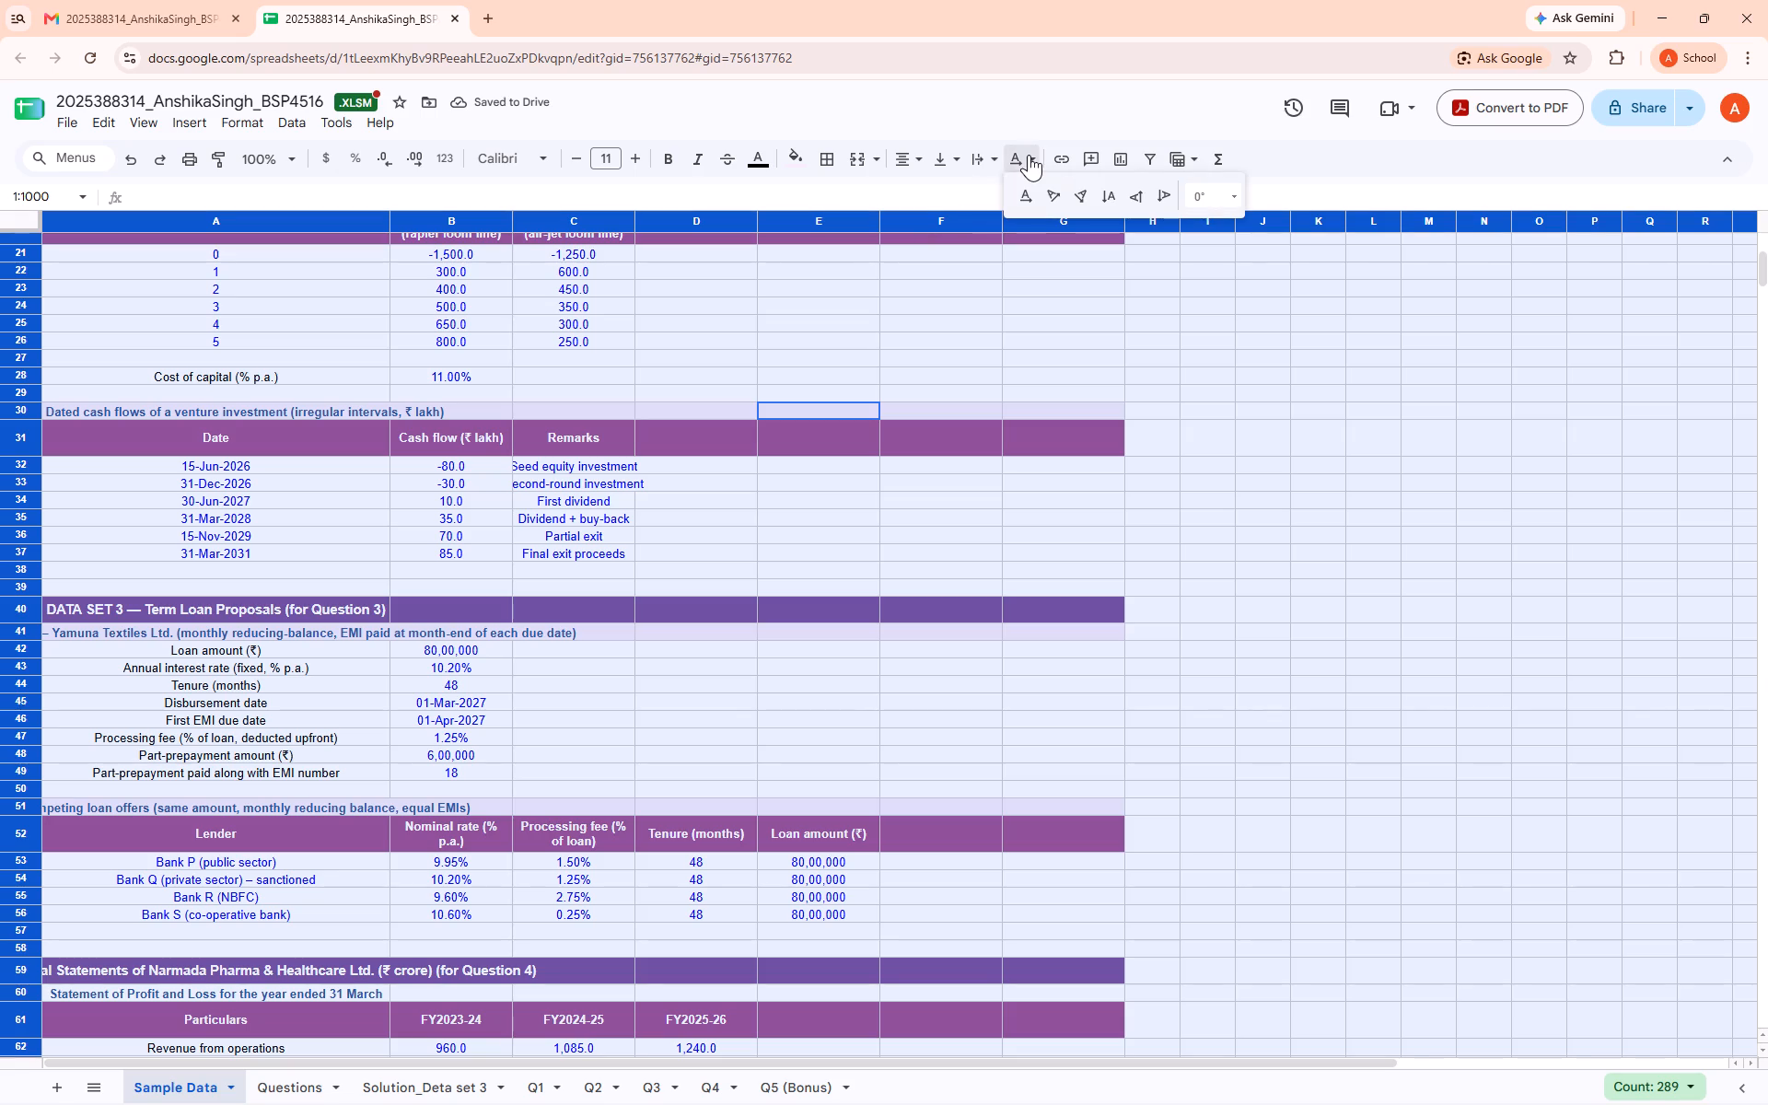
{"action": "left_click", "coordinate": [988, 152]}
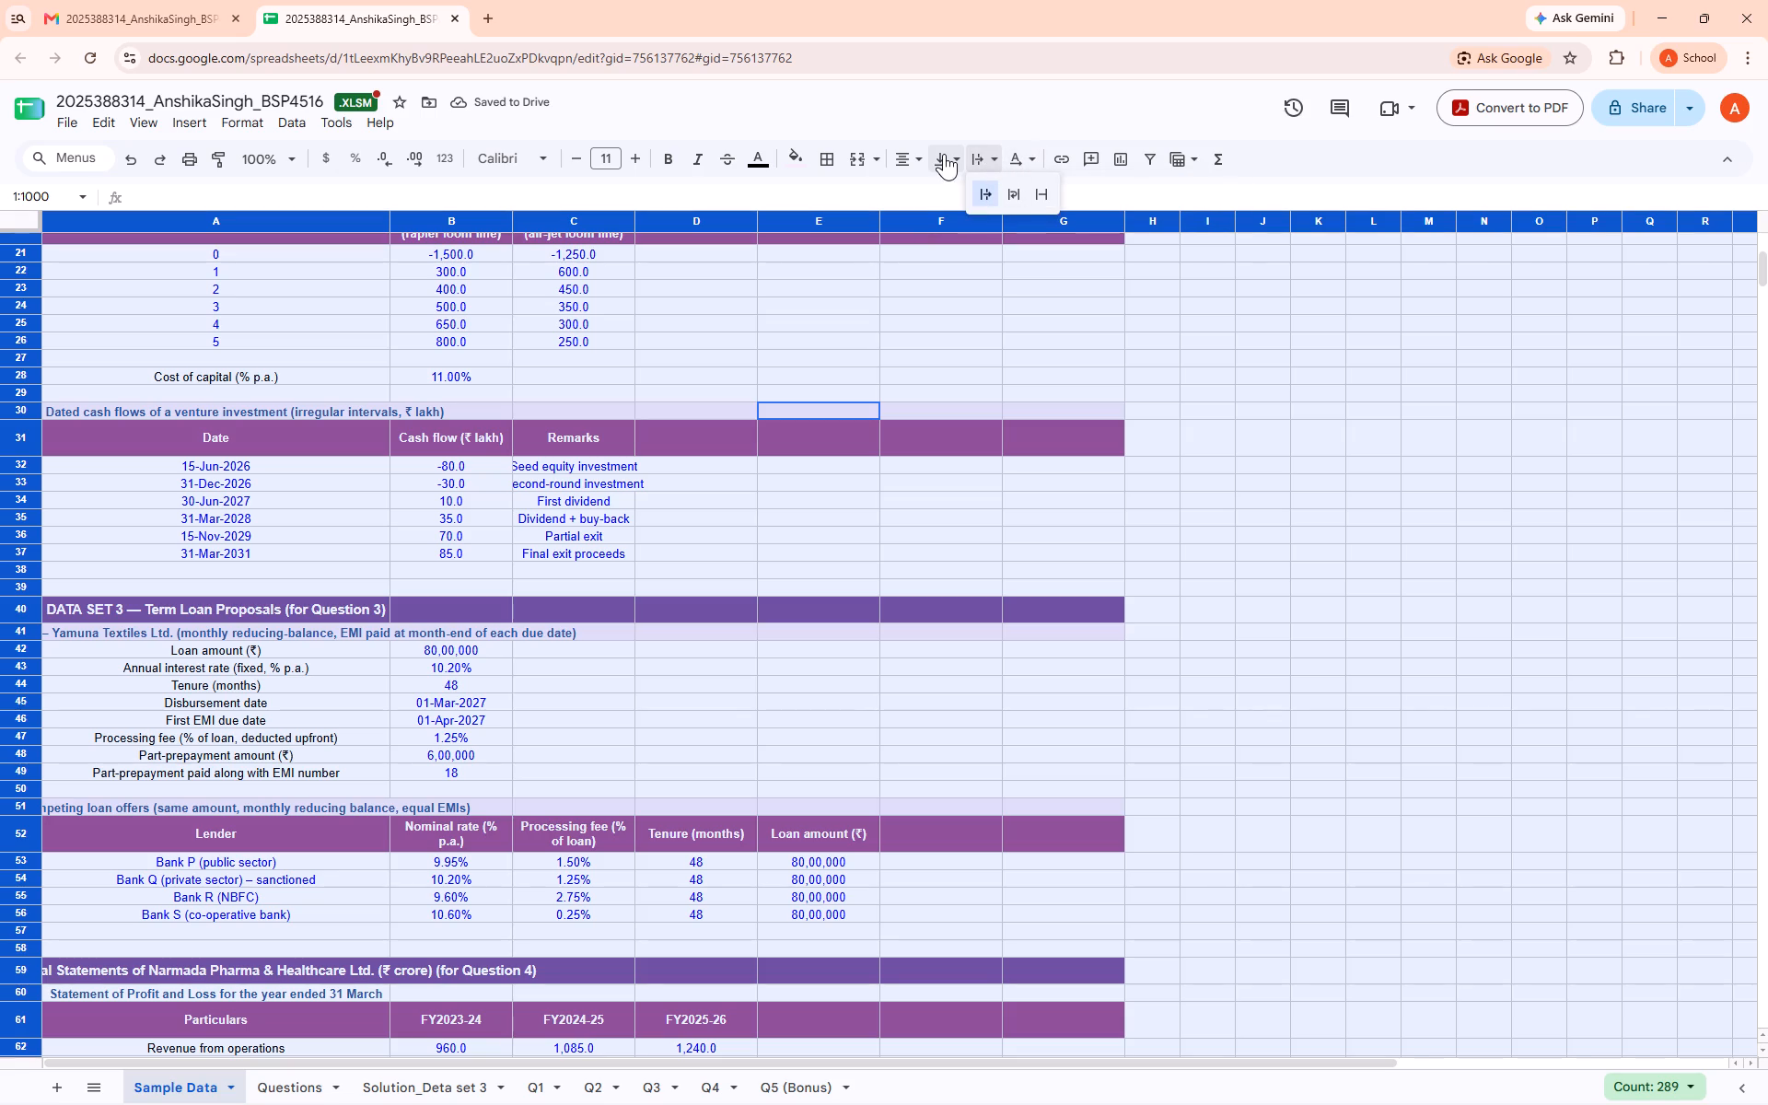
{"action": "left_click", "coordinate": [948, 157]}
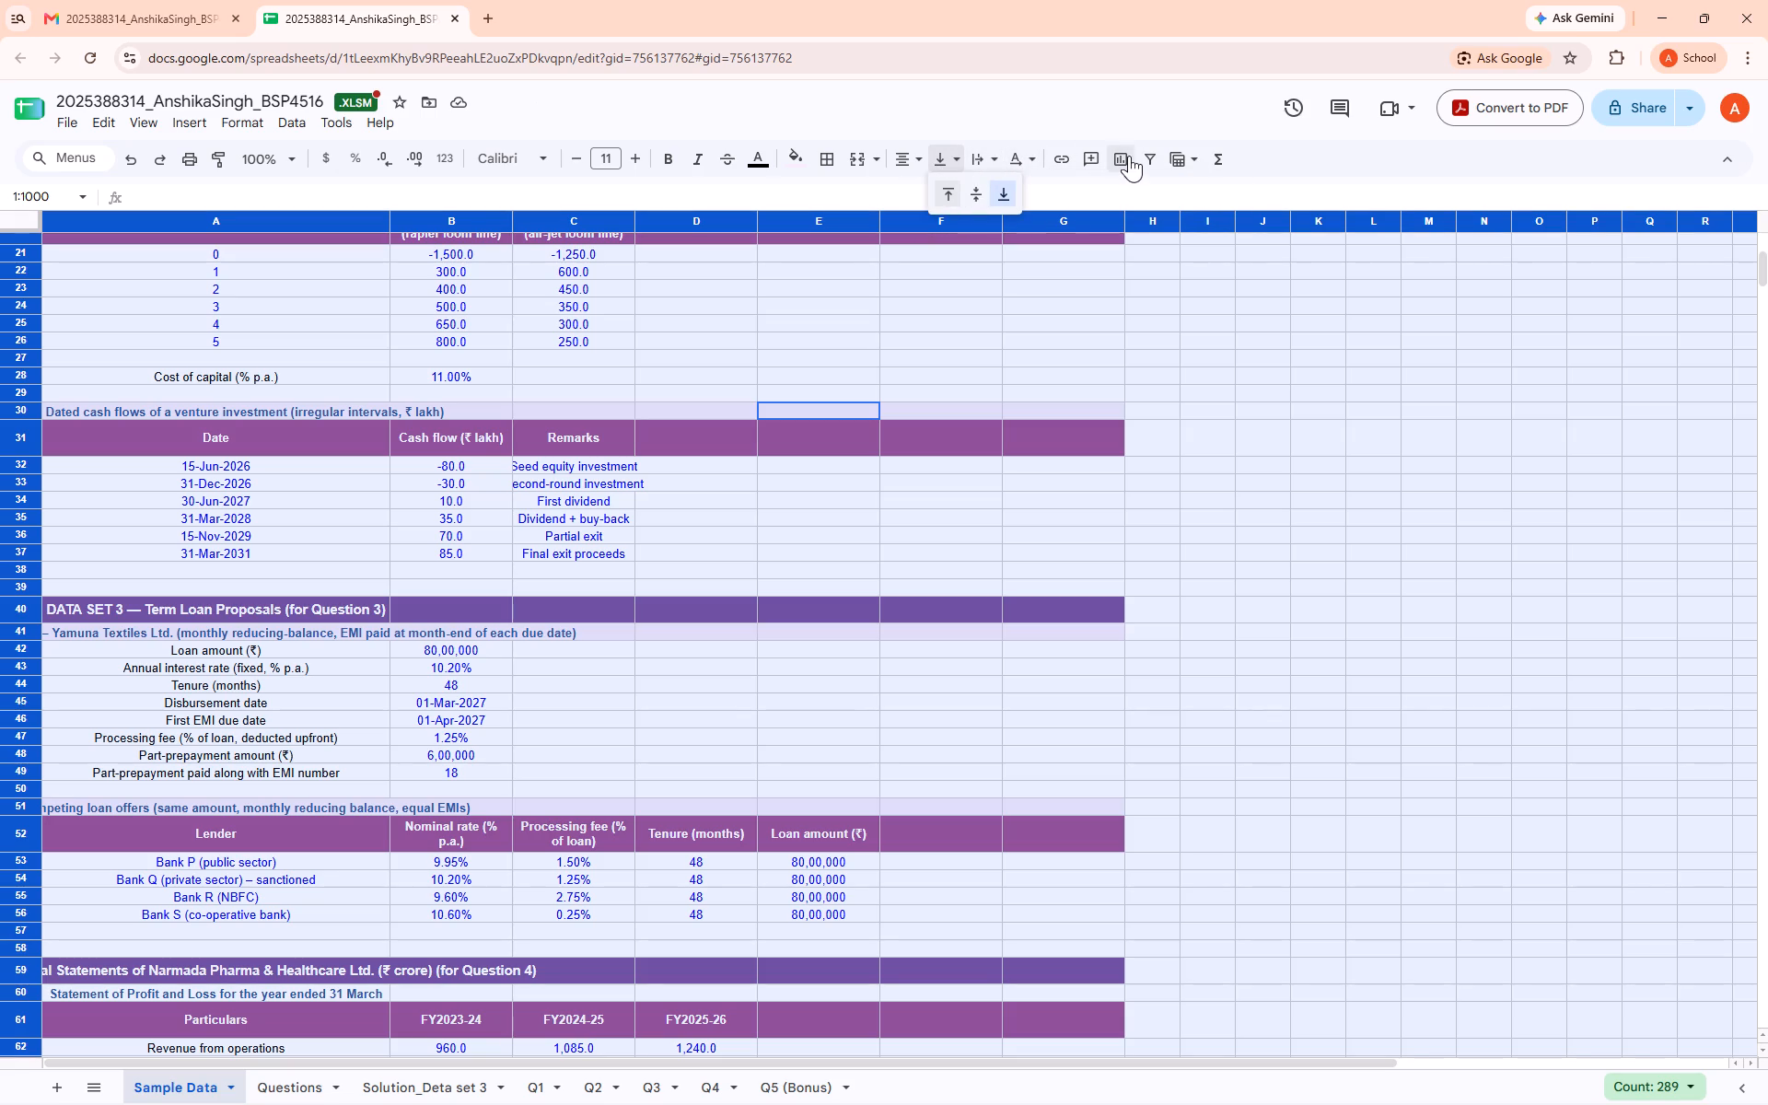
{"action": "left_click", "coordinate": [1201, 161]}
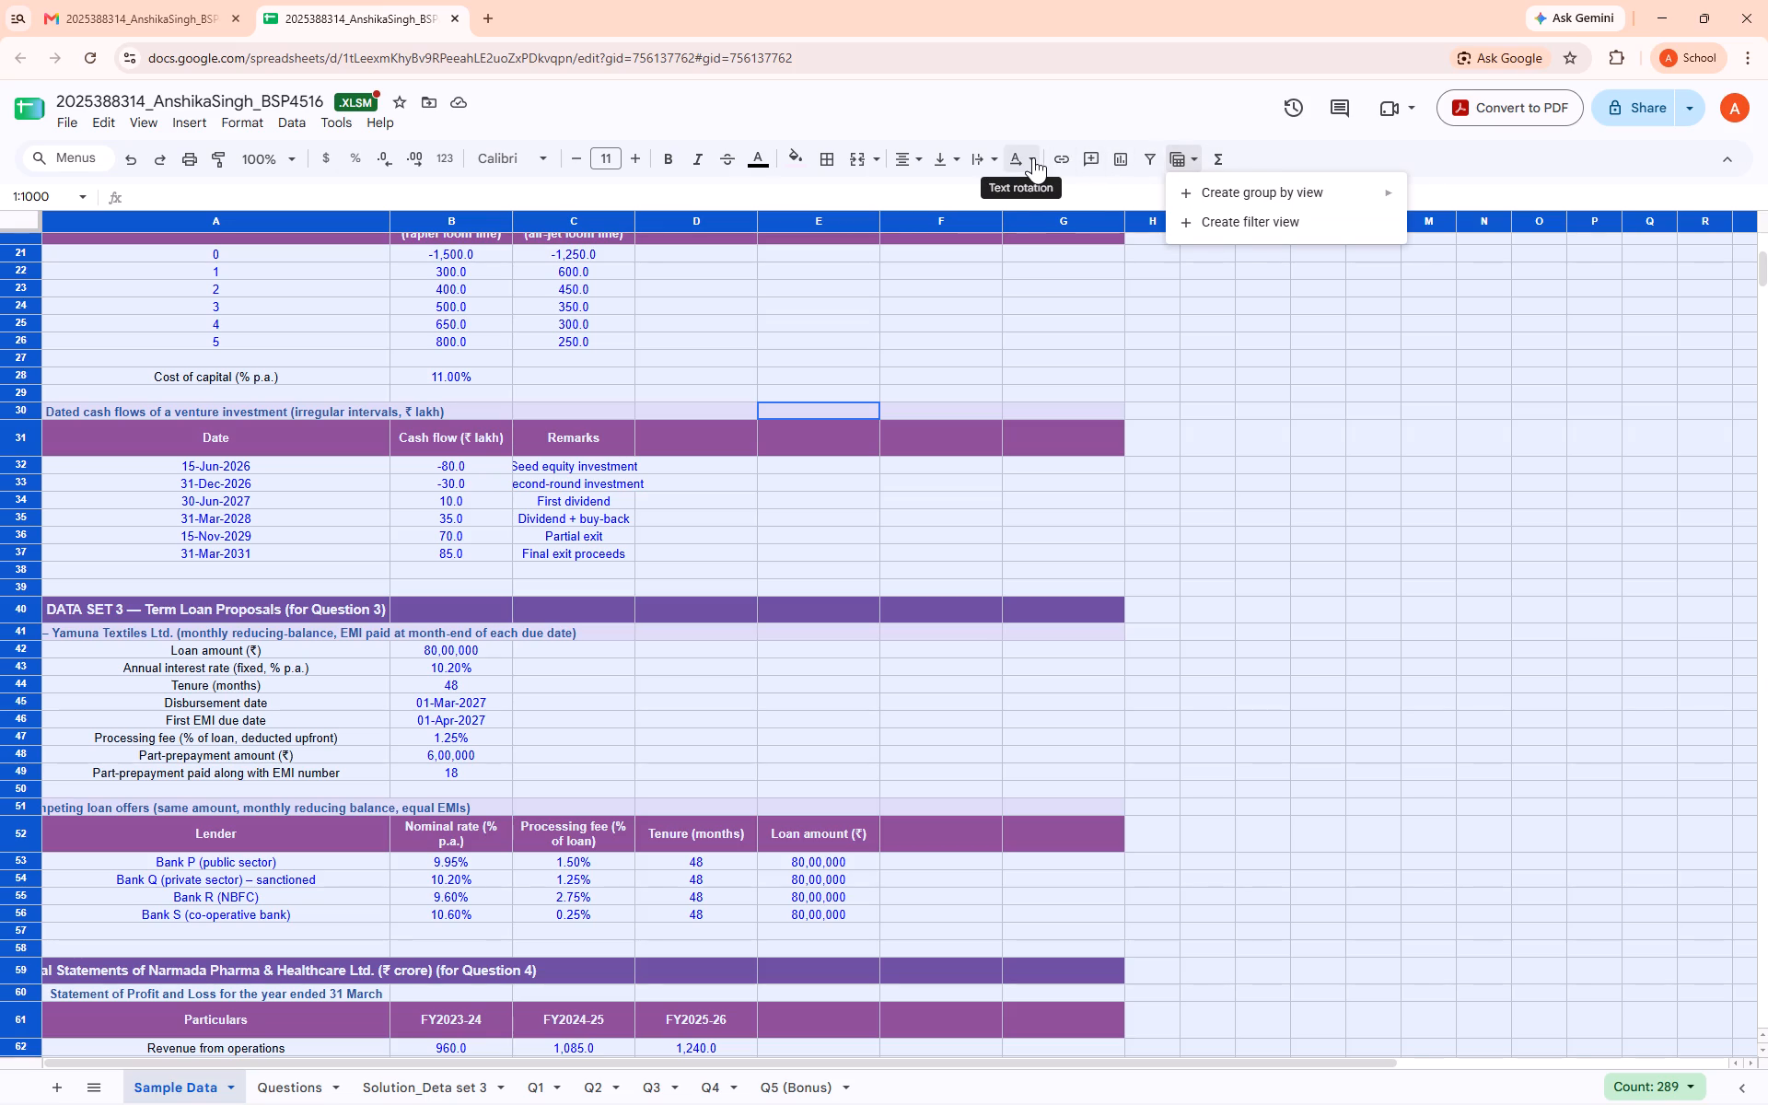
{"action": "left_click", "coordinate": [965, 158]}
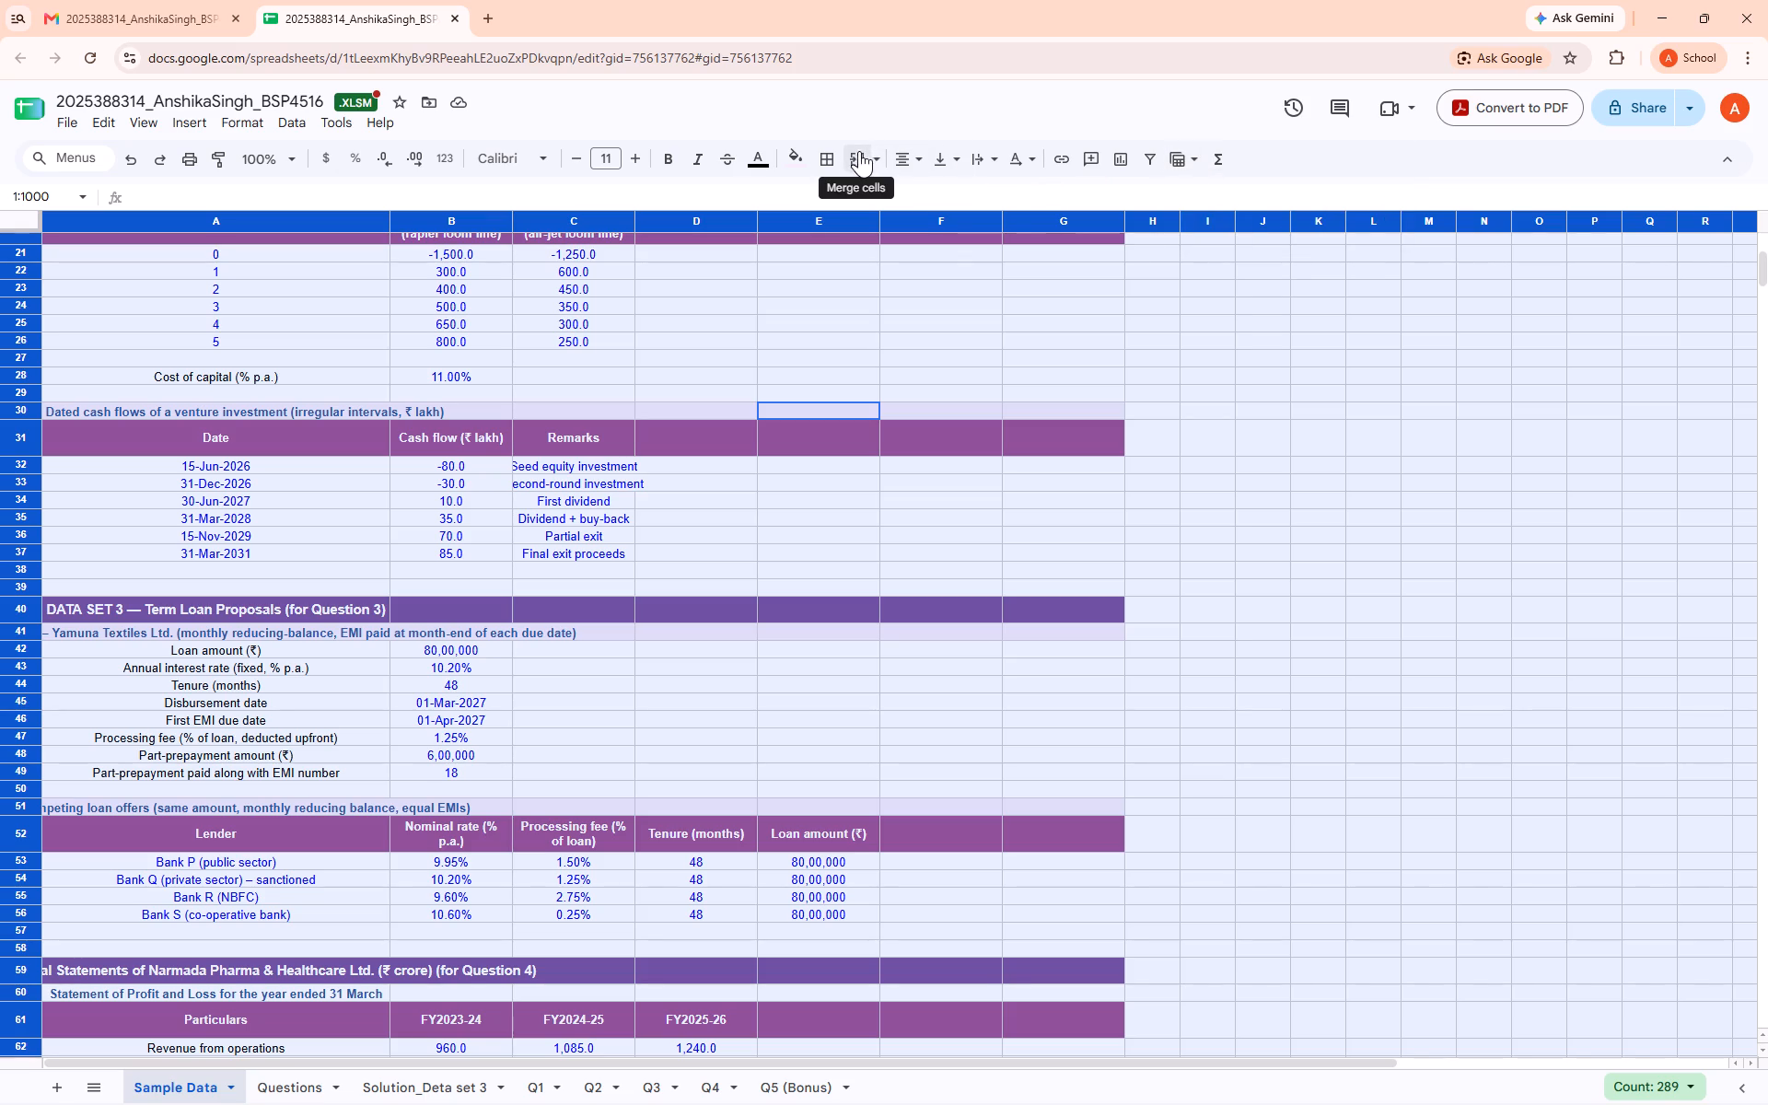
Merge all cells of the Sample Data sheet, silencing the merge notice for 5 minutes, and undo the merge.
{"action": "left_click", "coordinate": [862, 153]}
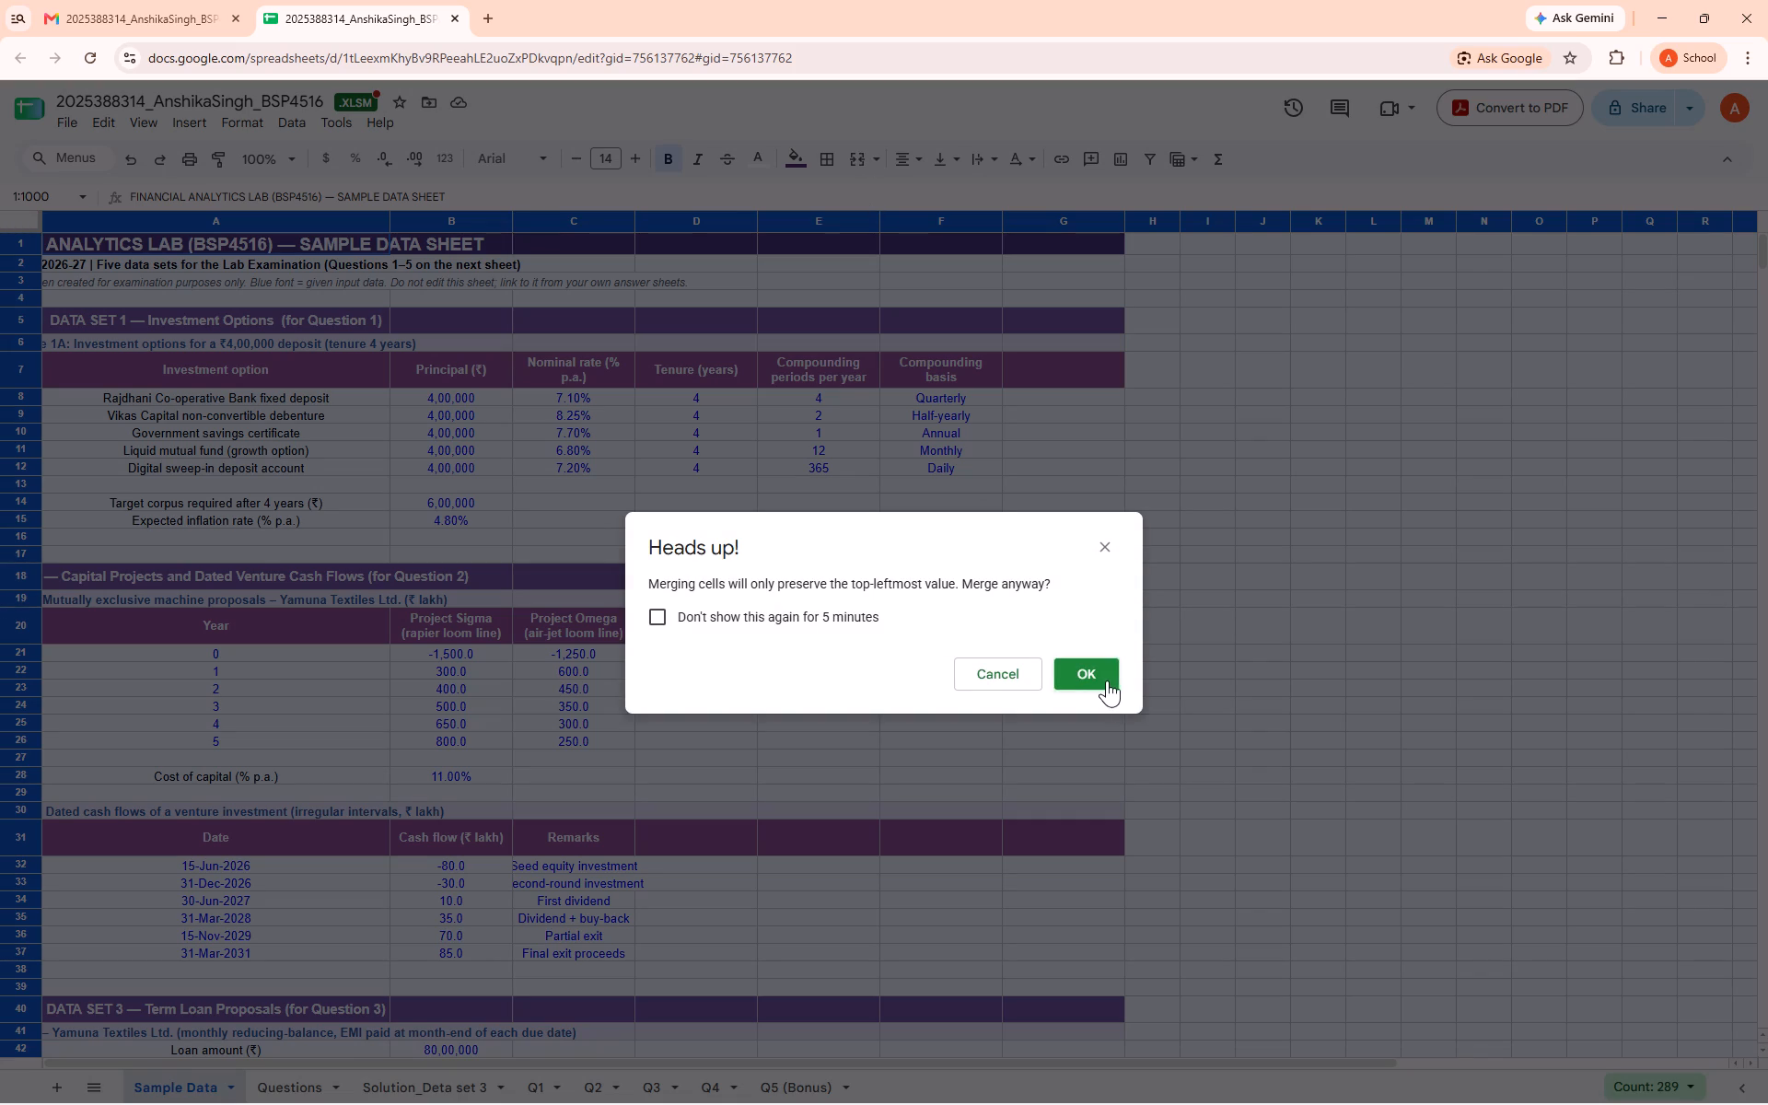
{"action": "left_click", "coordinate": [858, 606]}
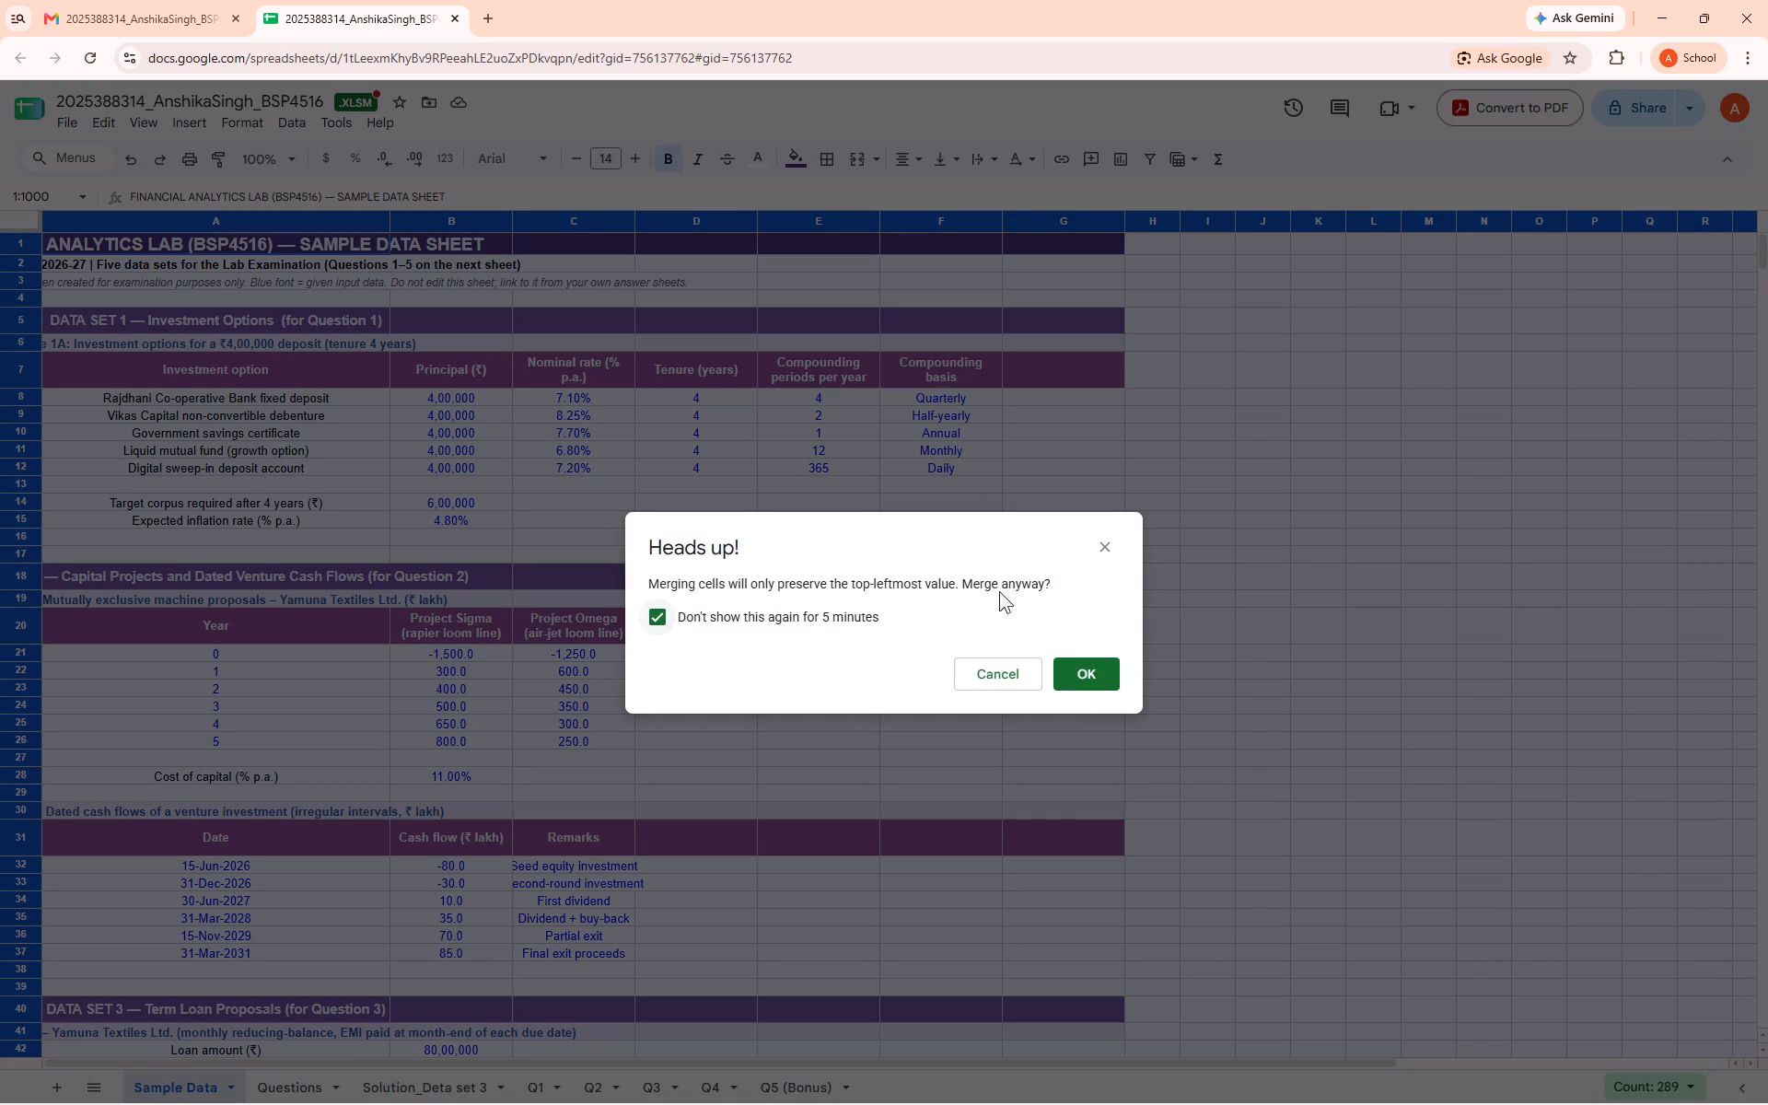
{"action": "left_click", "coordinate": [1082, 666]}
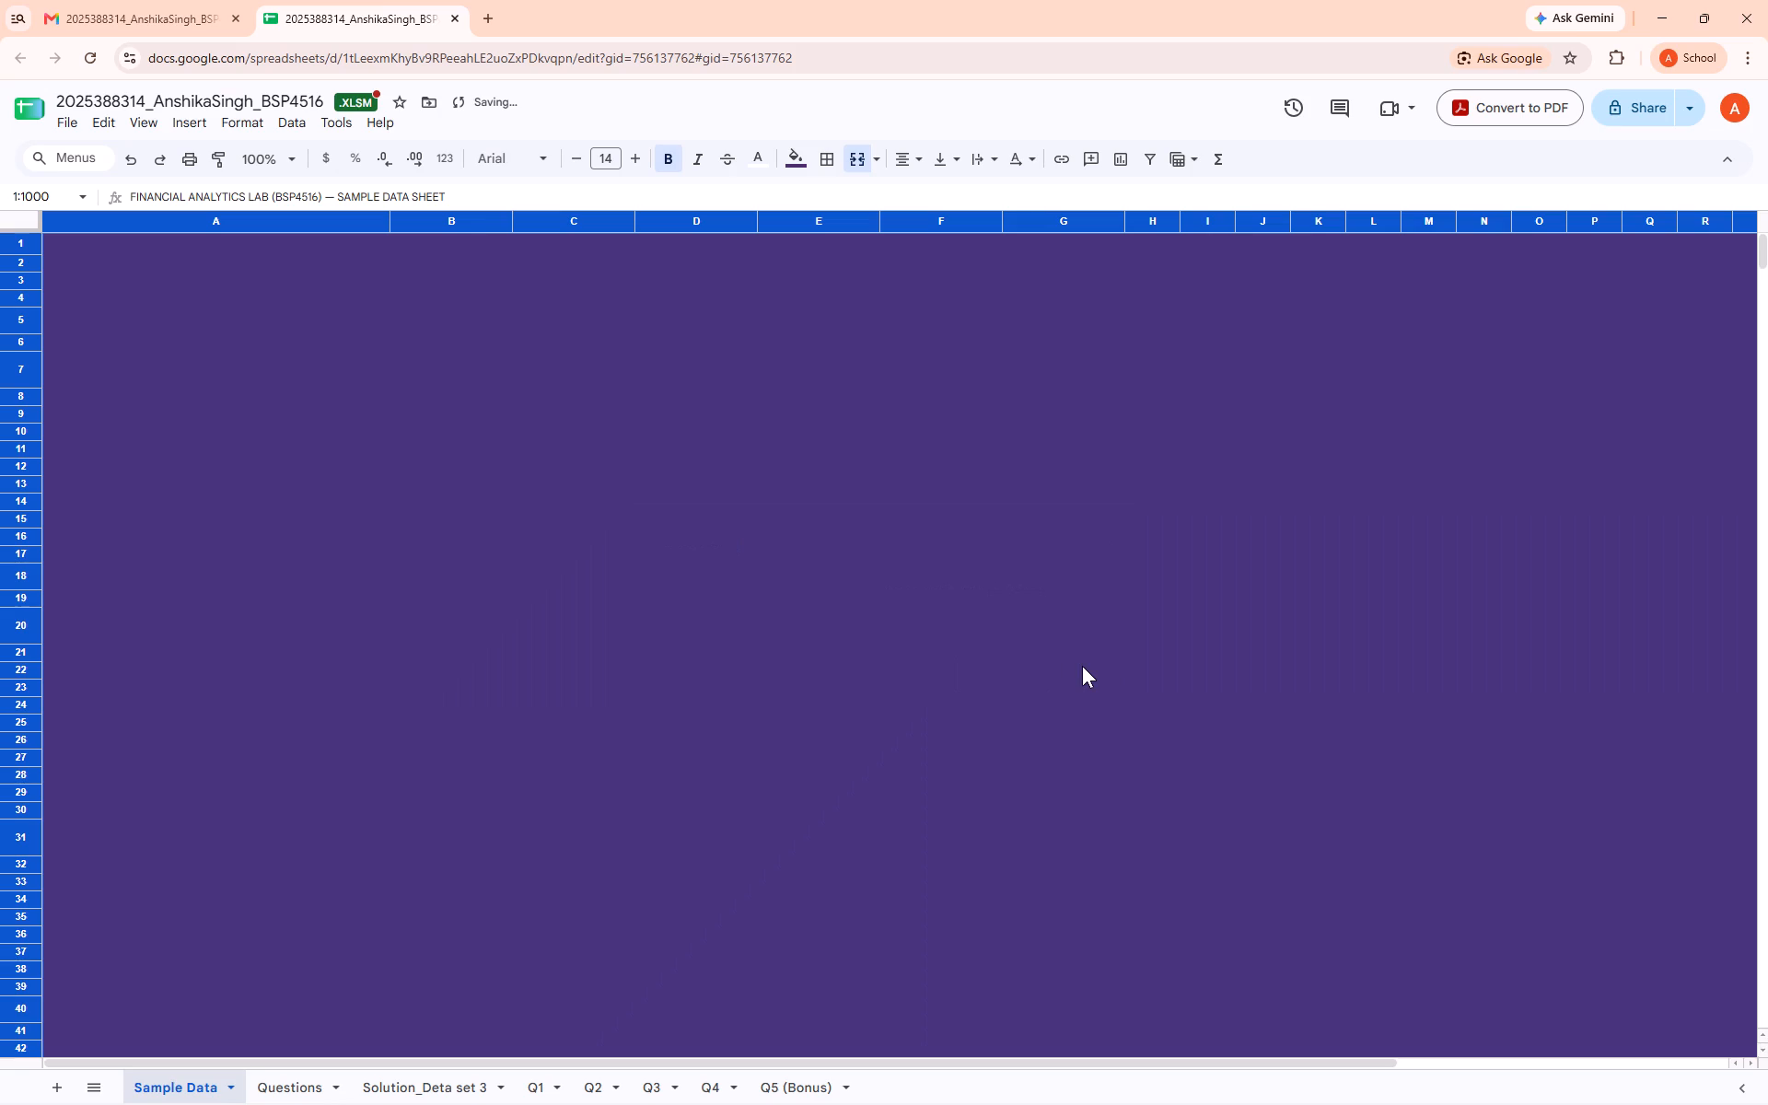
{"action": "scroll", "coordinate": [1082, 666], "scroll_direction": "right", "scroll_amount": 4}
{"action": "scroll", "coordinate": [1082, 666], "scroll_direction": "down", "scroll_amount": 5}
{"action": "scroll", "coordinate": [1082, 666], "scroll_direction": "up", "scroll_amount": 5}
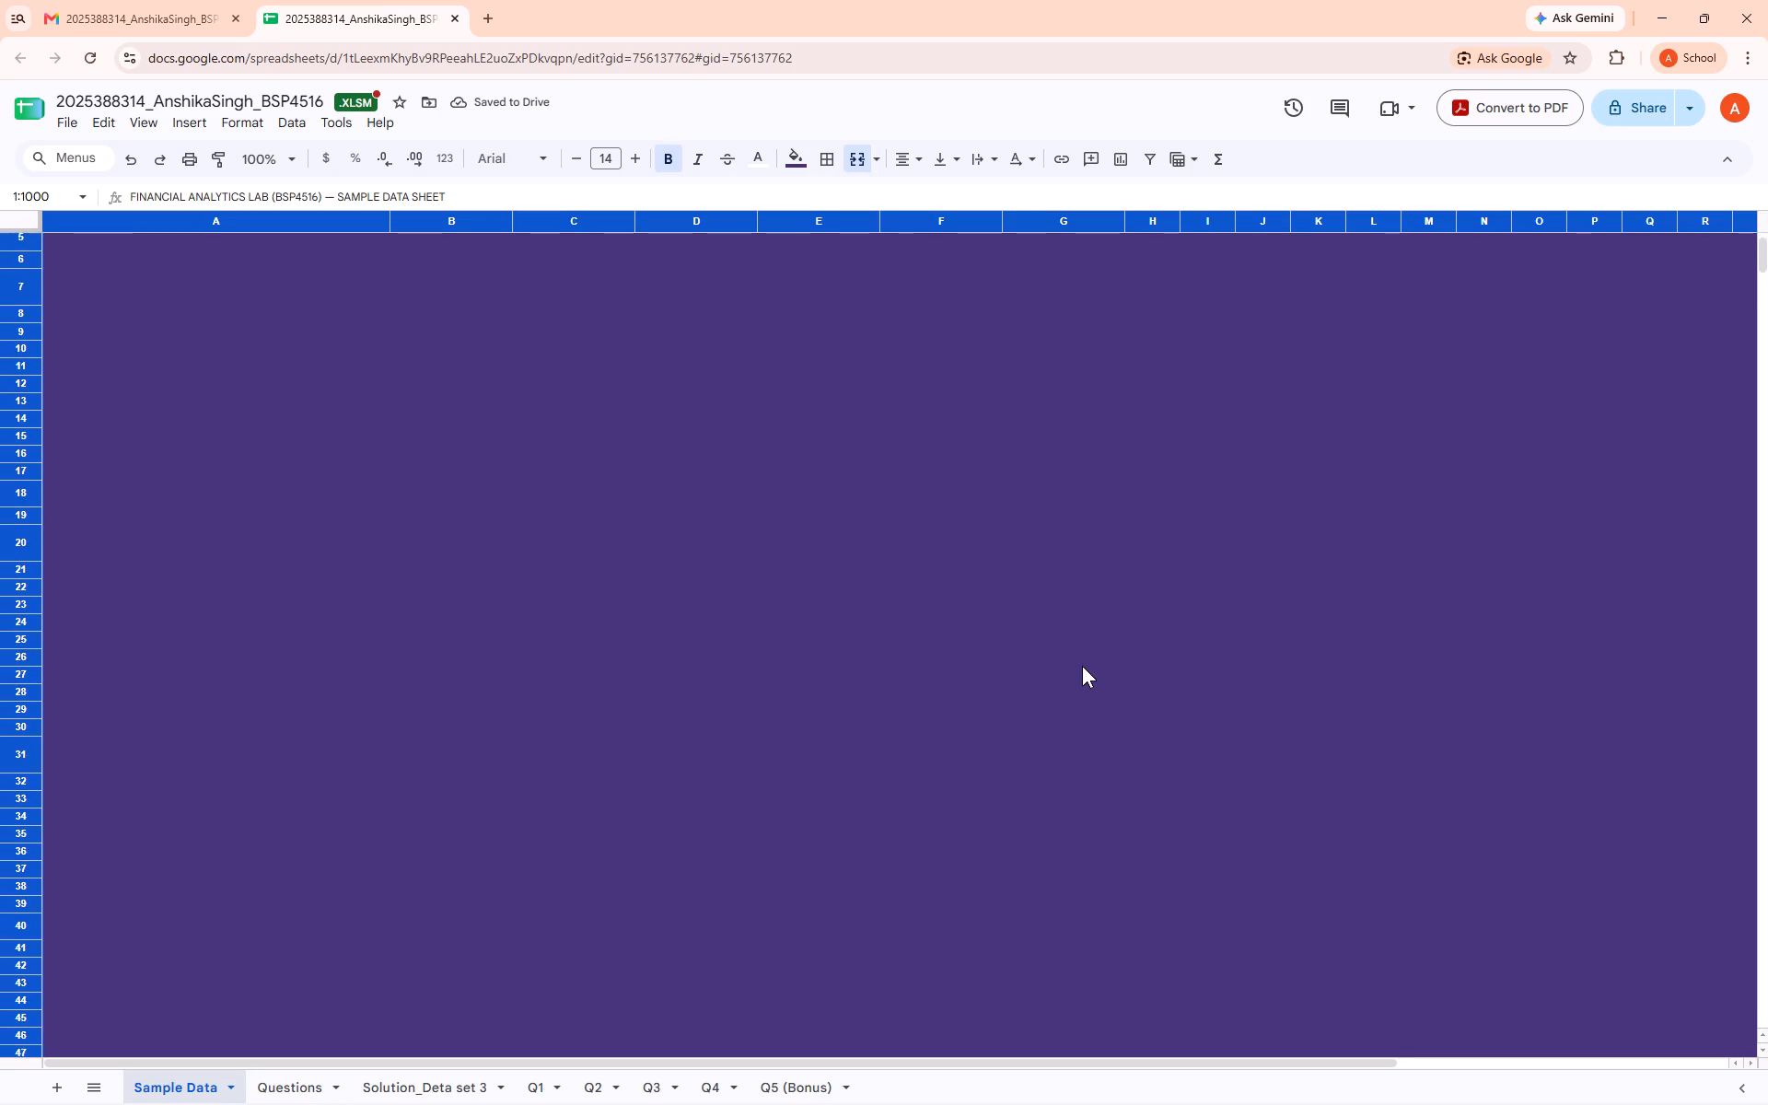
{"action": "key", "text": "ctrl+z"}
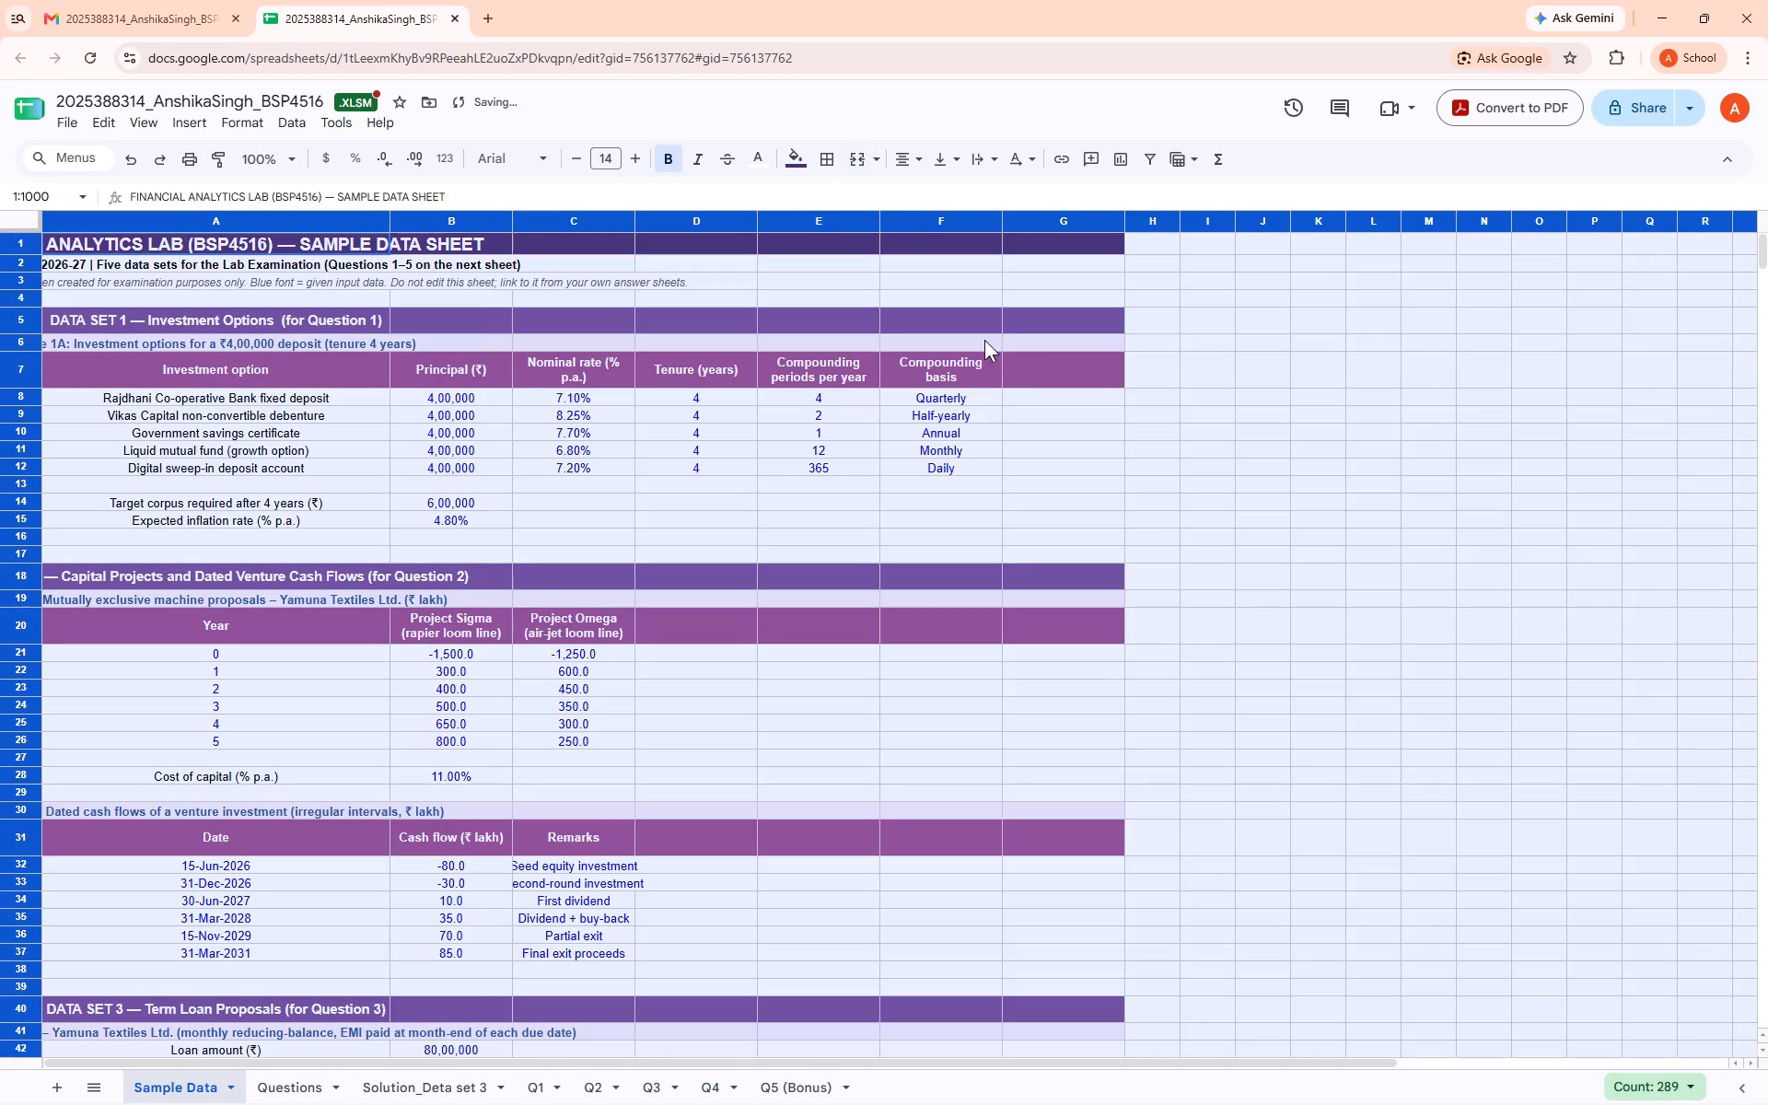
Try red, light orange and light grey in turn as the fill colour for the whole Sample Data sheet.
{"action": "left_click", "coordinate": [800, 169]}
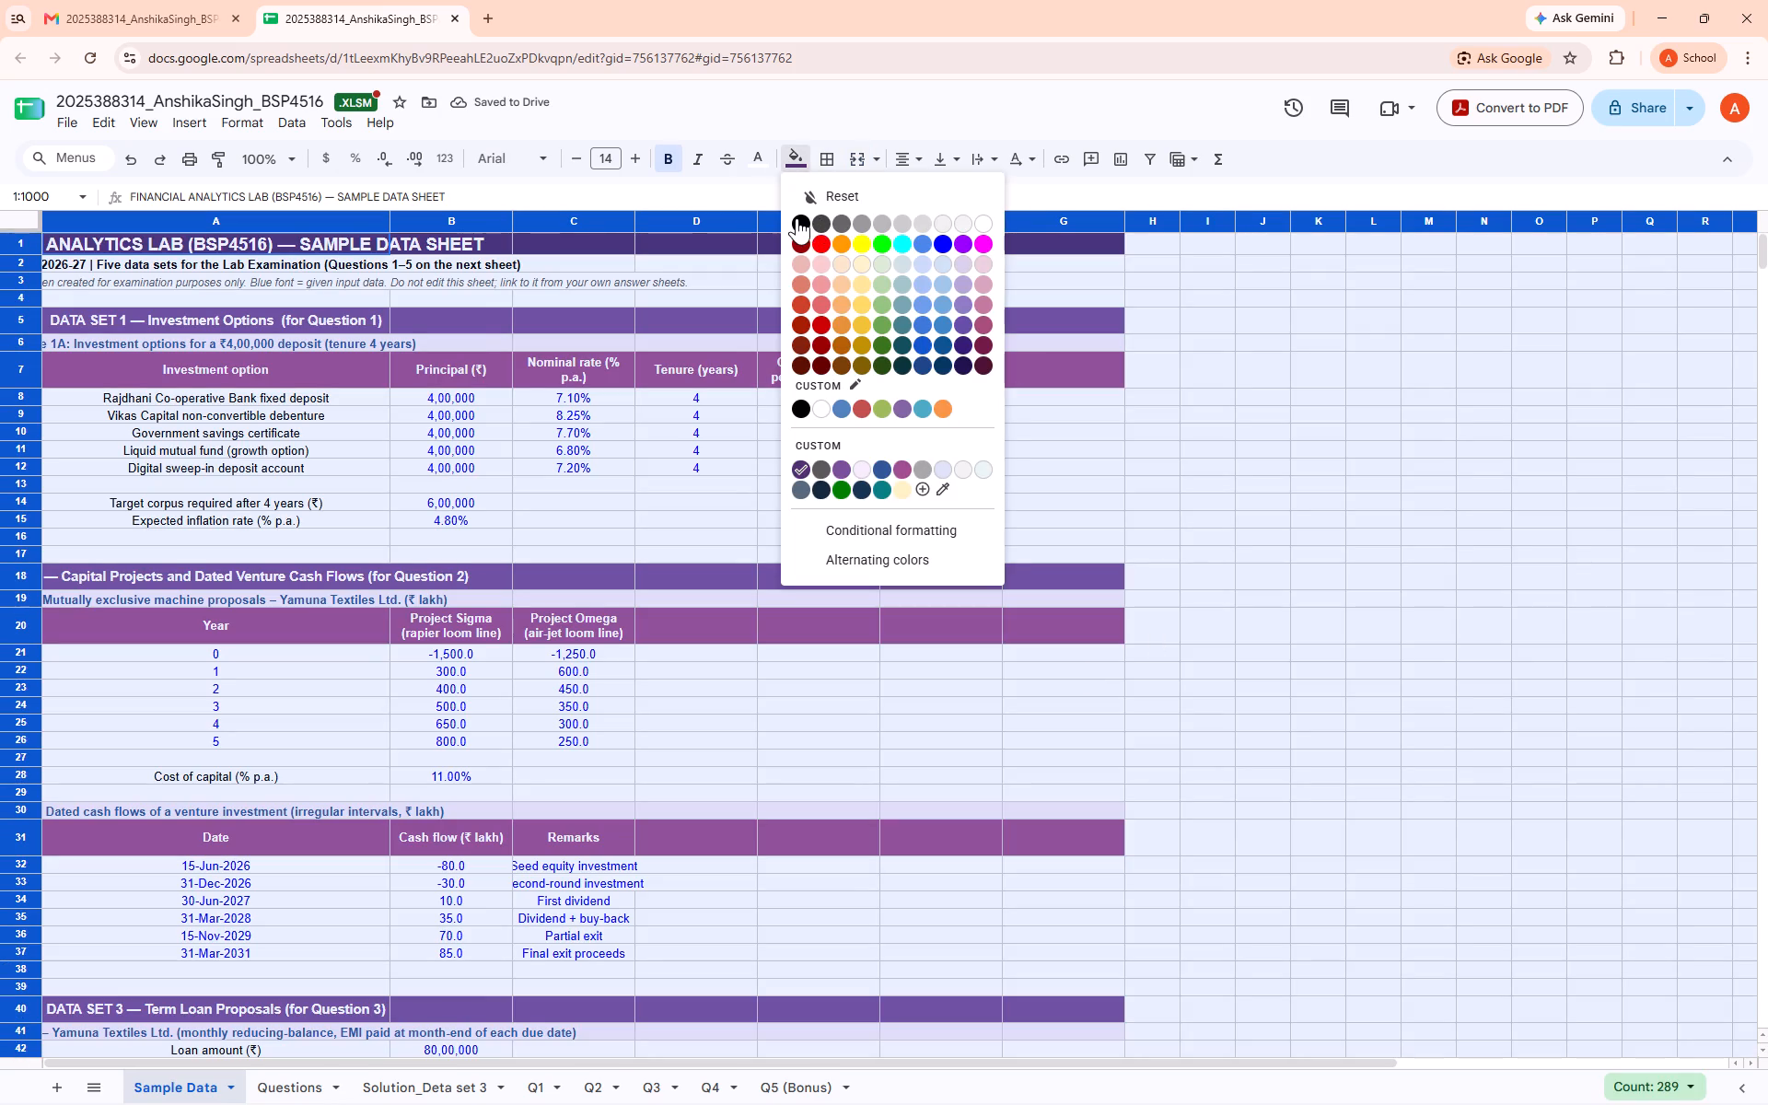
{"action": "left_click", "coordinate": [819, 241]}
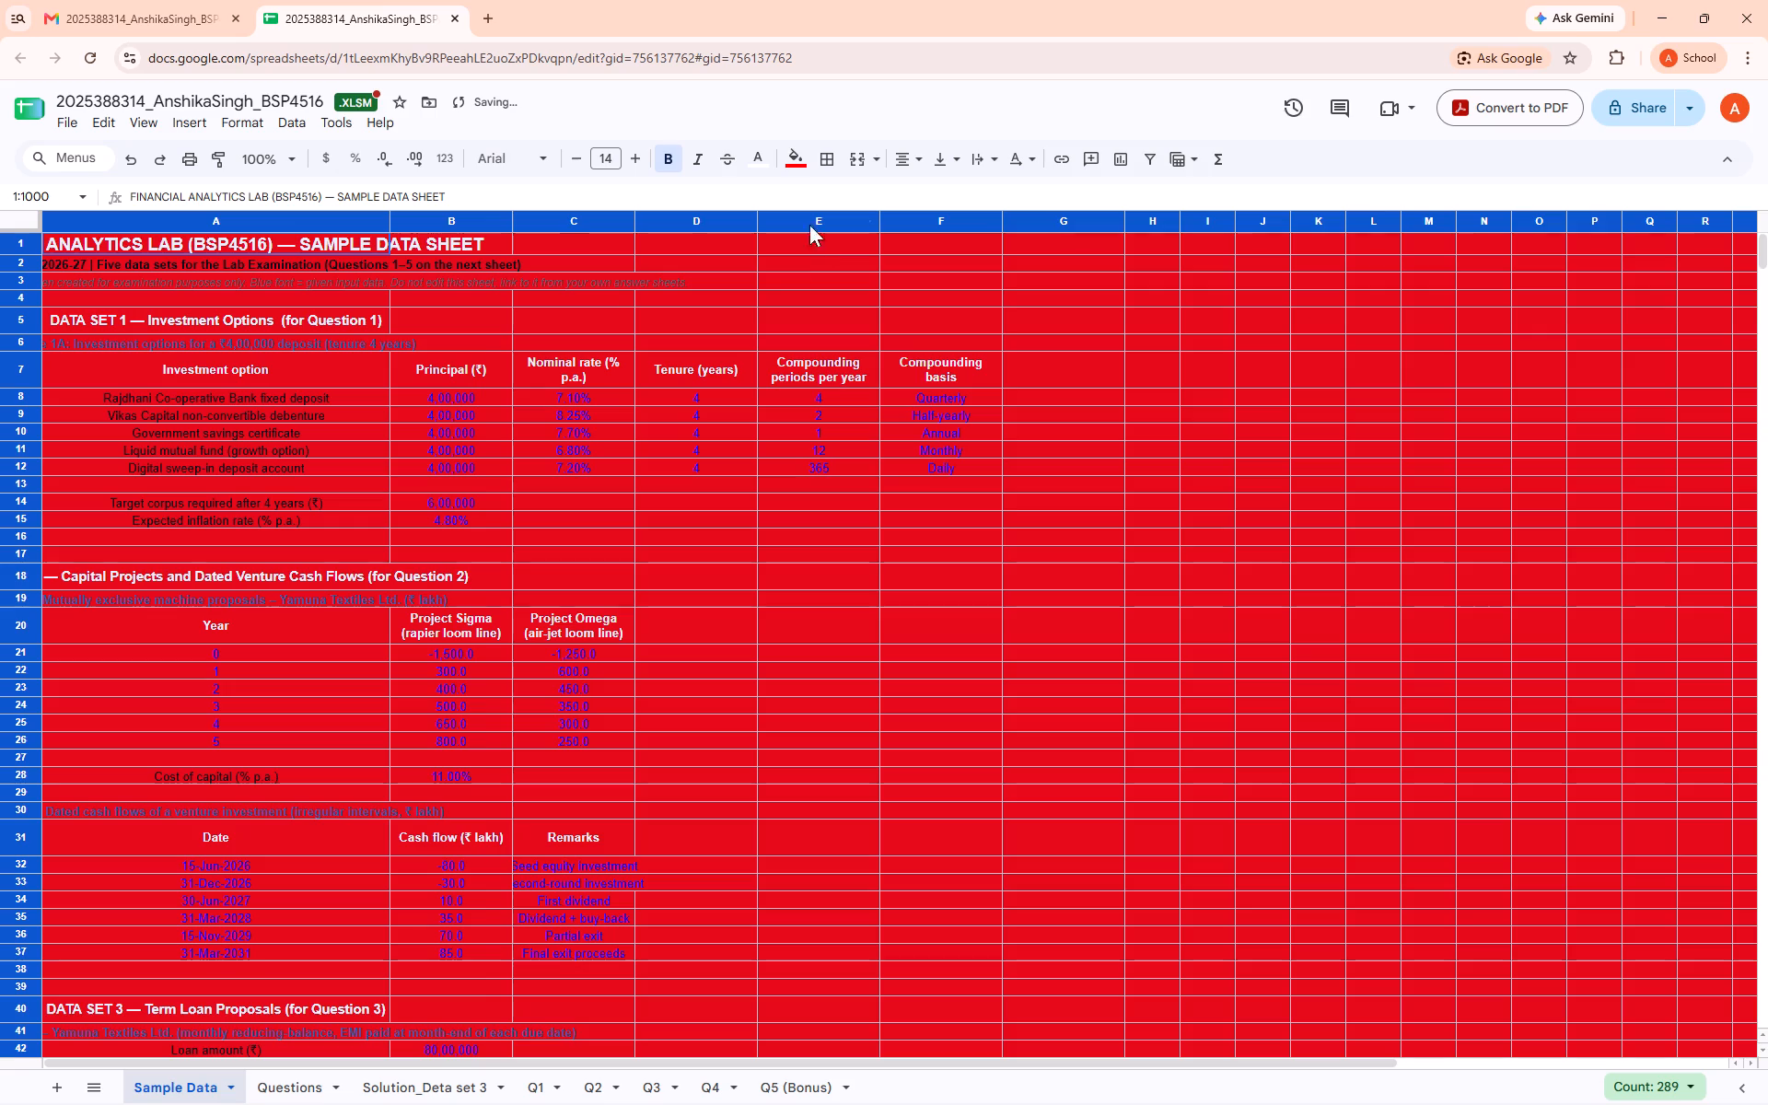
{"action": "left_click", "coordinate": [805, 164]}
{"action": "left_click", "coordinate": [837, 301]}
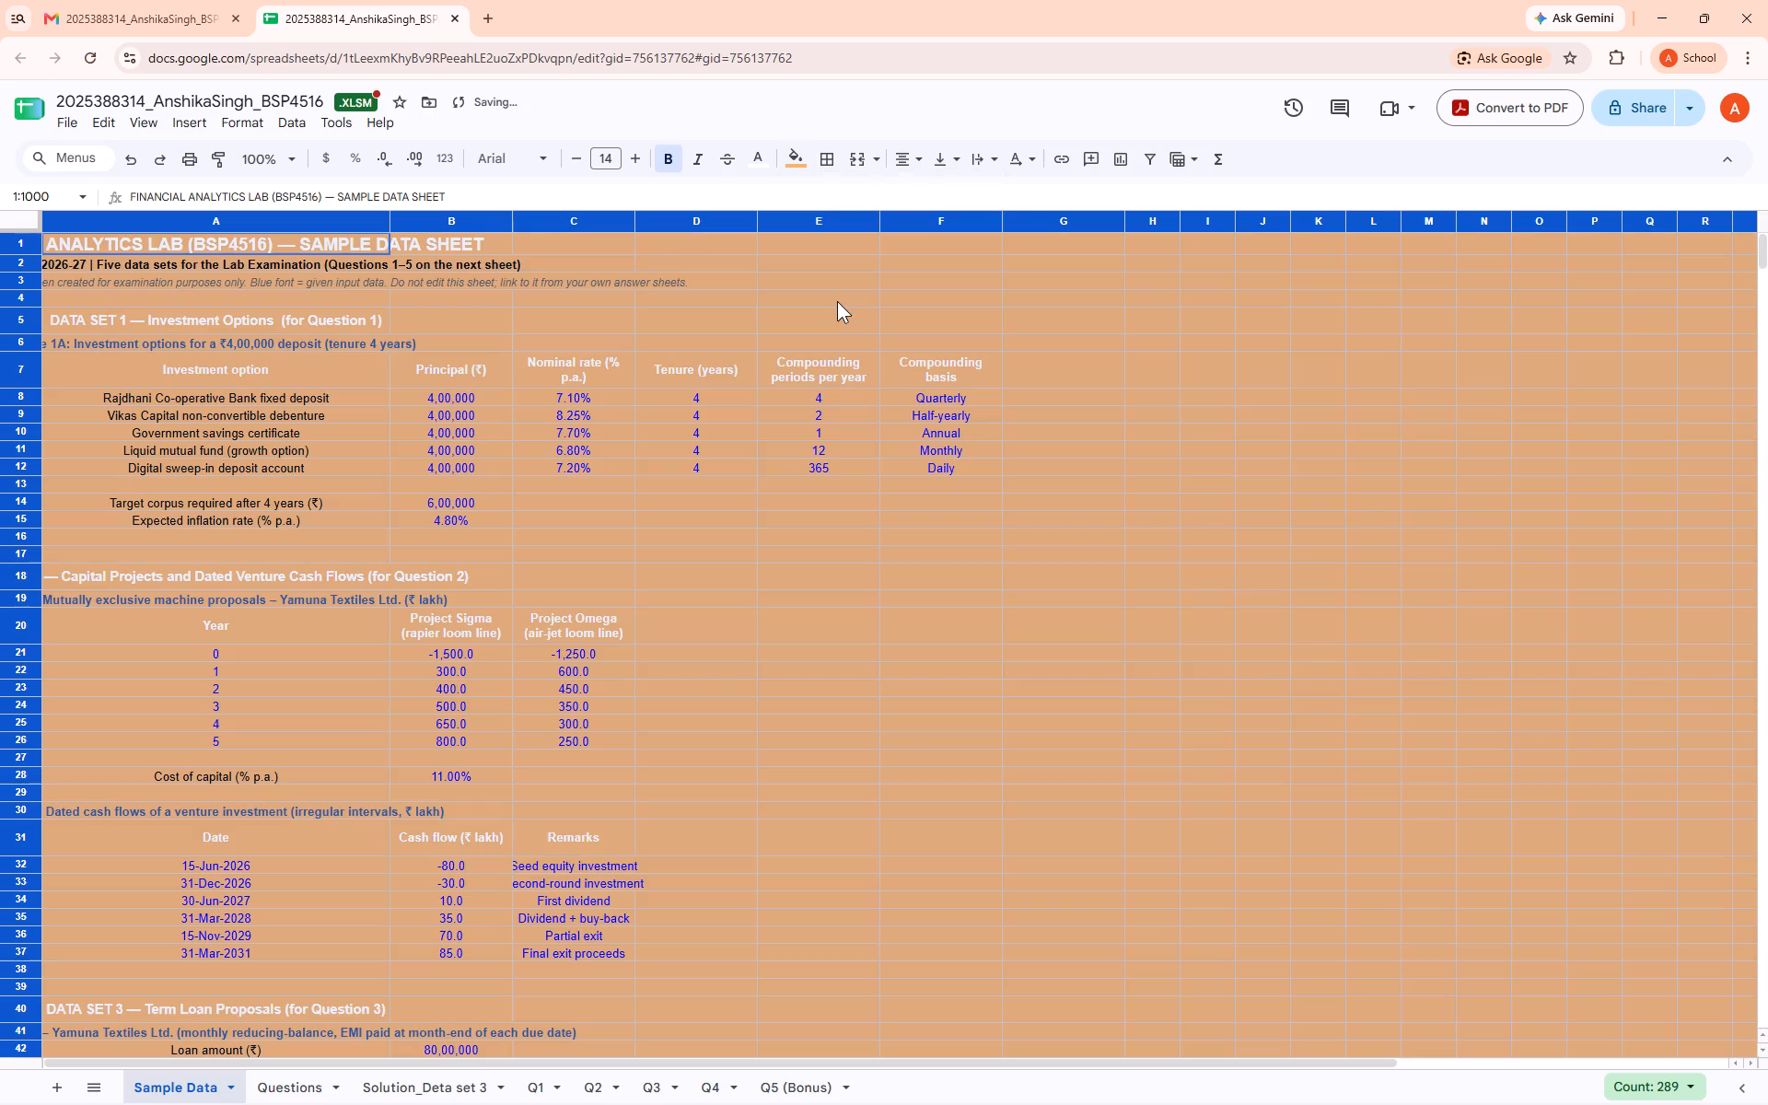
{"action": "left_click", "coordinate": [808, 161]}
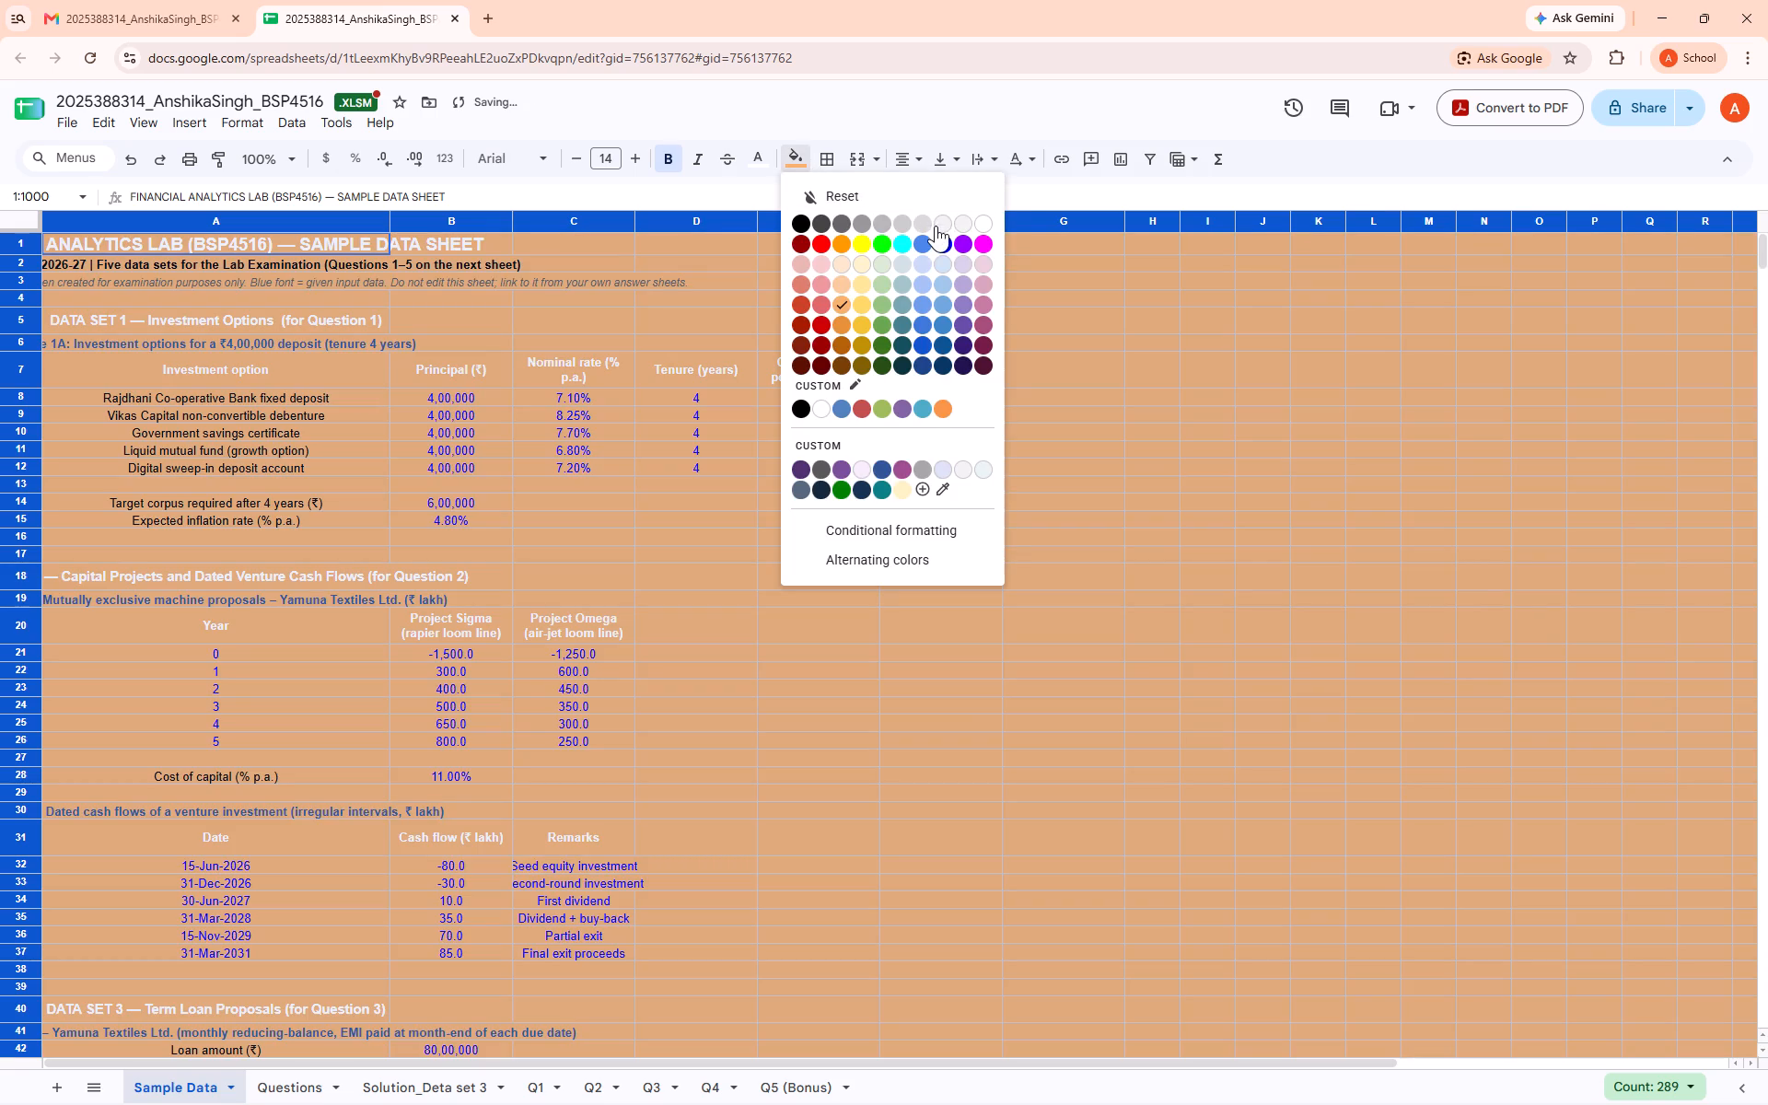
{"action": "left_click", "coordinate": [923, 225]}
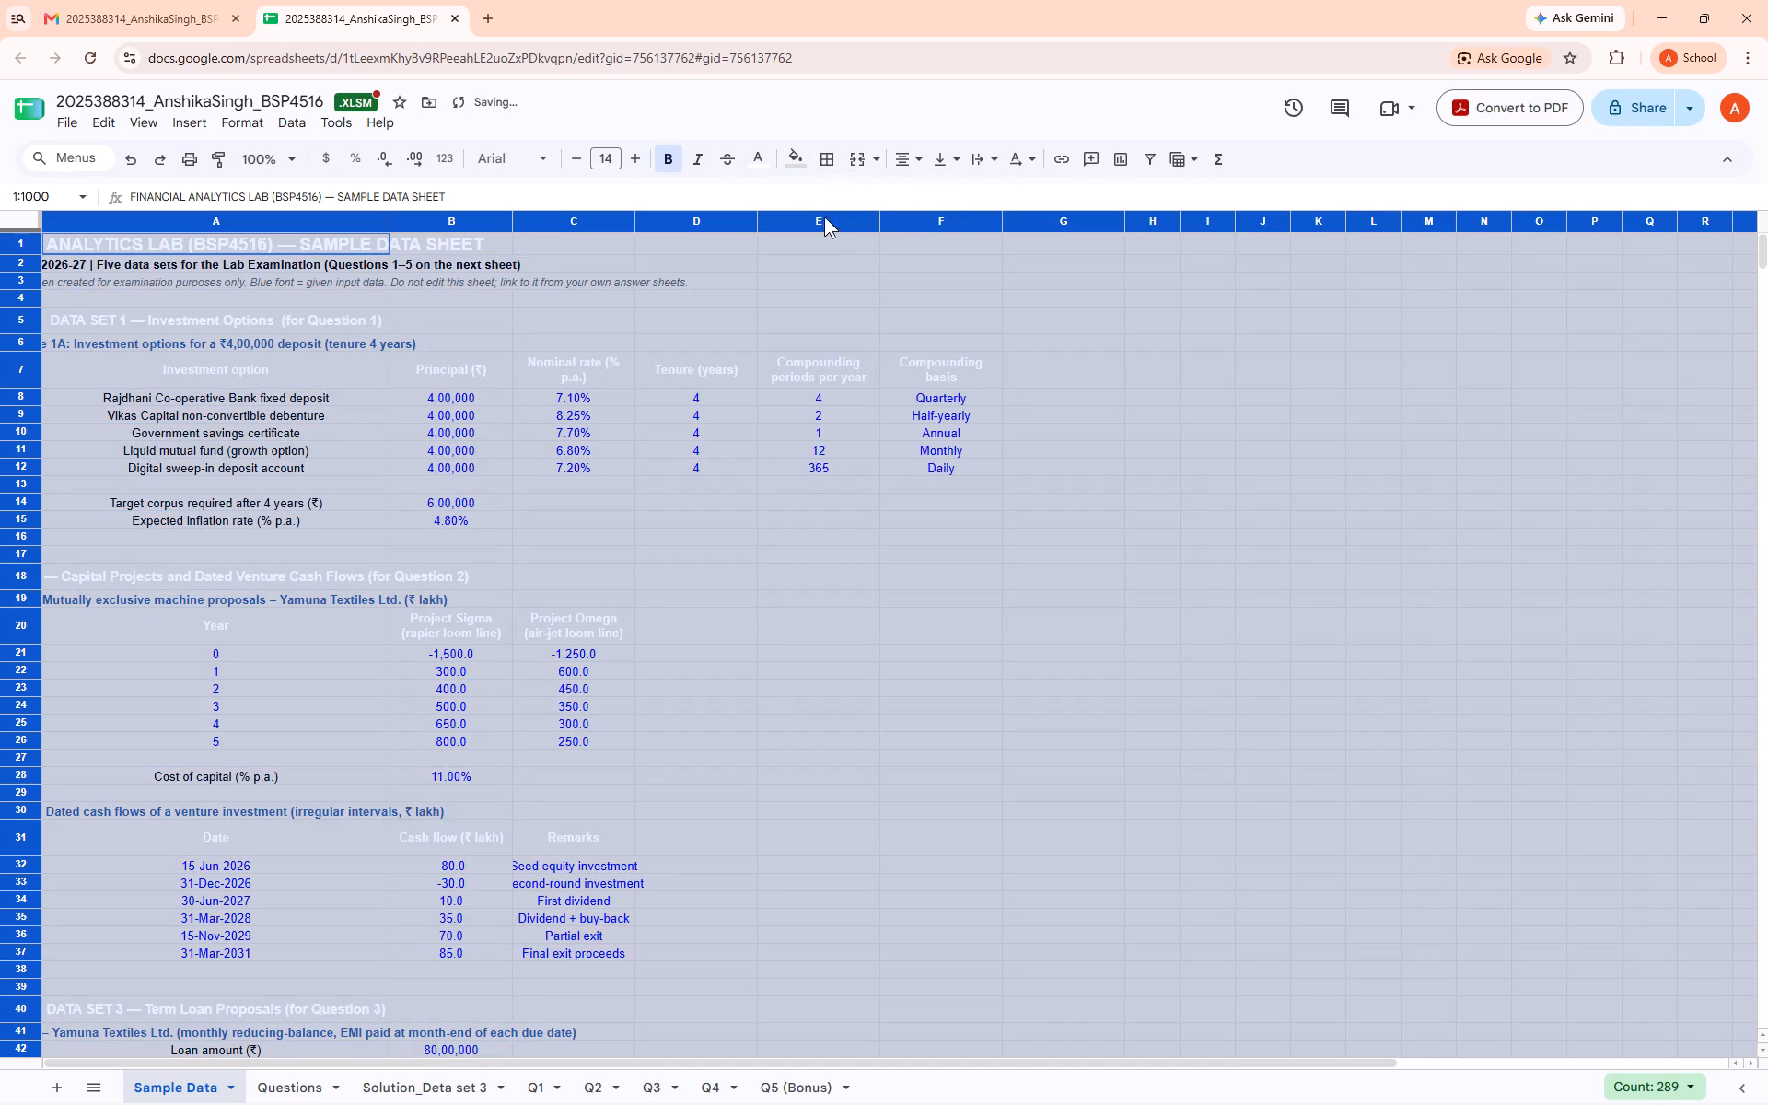
Fill the whole Sample Data sheet with the darkest grey.
{"action": "left_click", "coordinate": [802, 159]}
{"action": "left_click", "coordinate": [820, 219]}
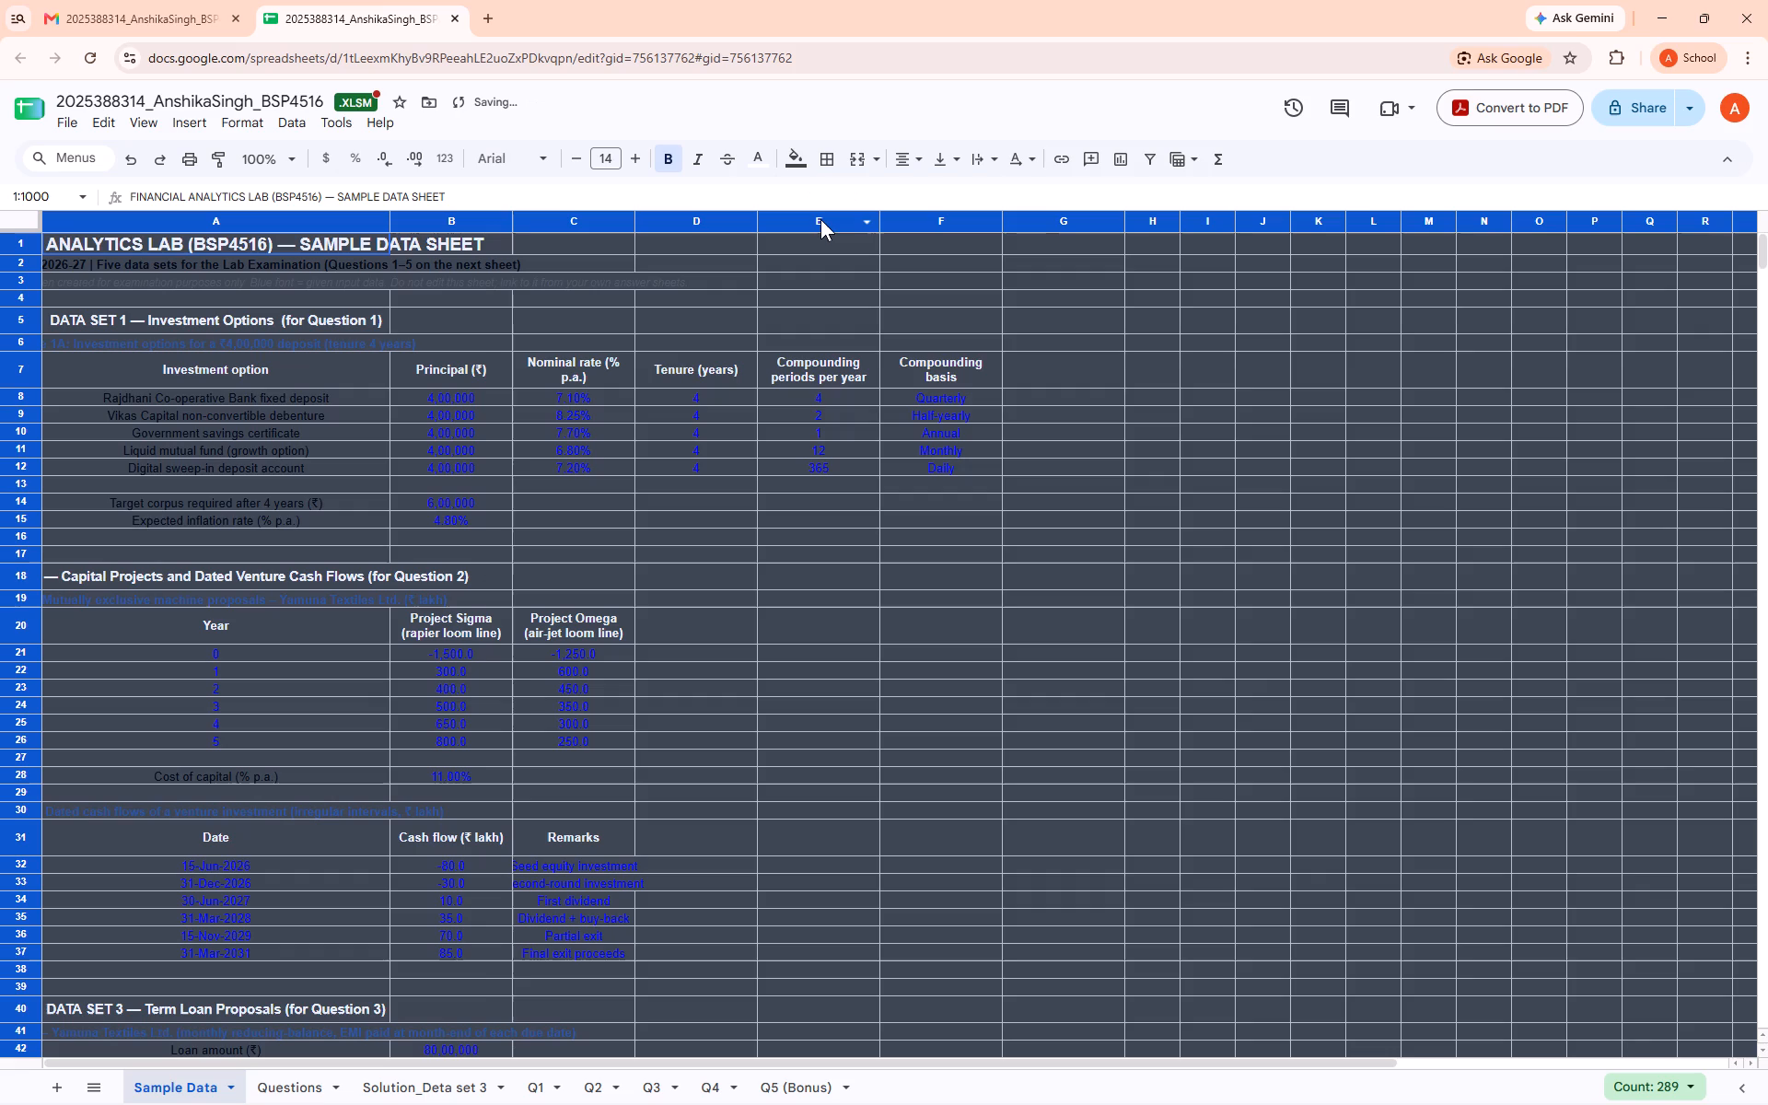
Open the workbook's custom theme colours for editing.
{"action": "left_click", "coordinate": [802, 164]}
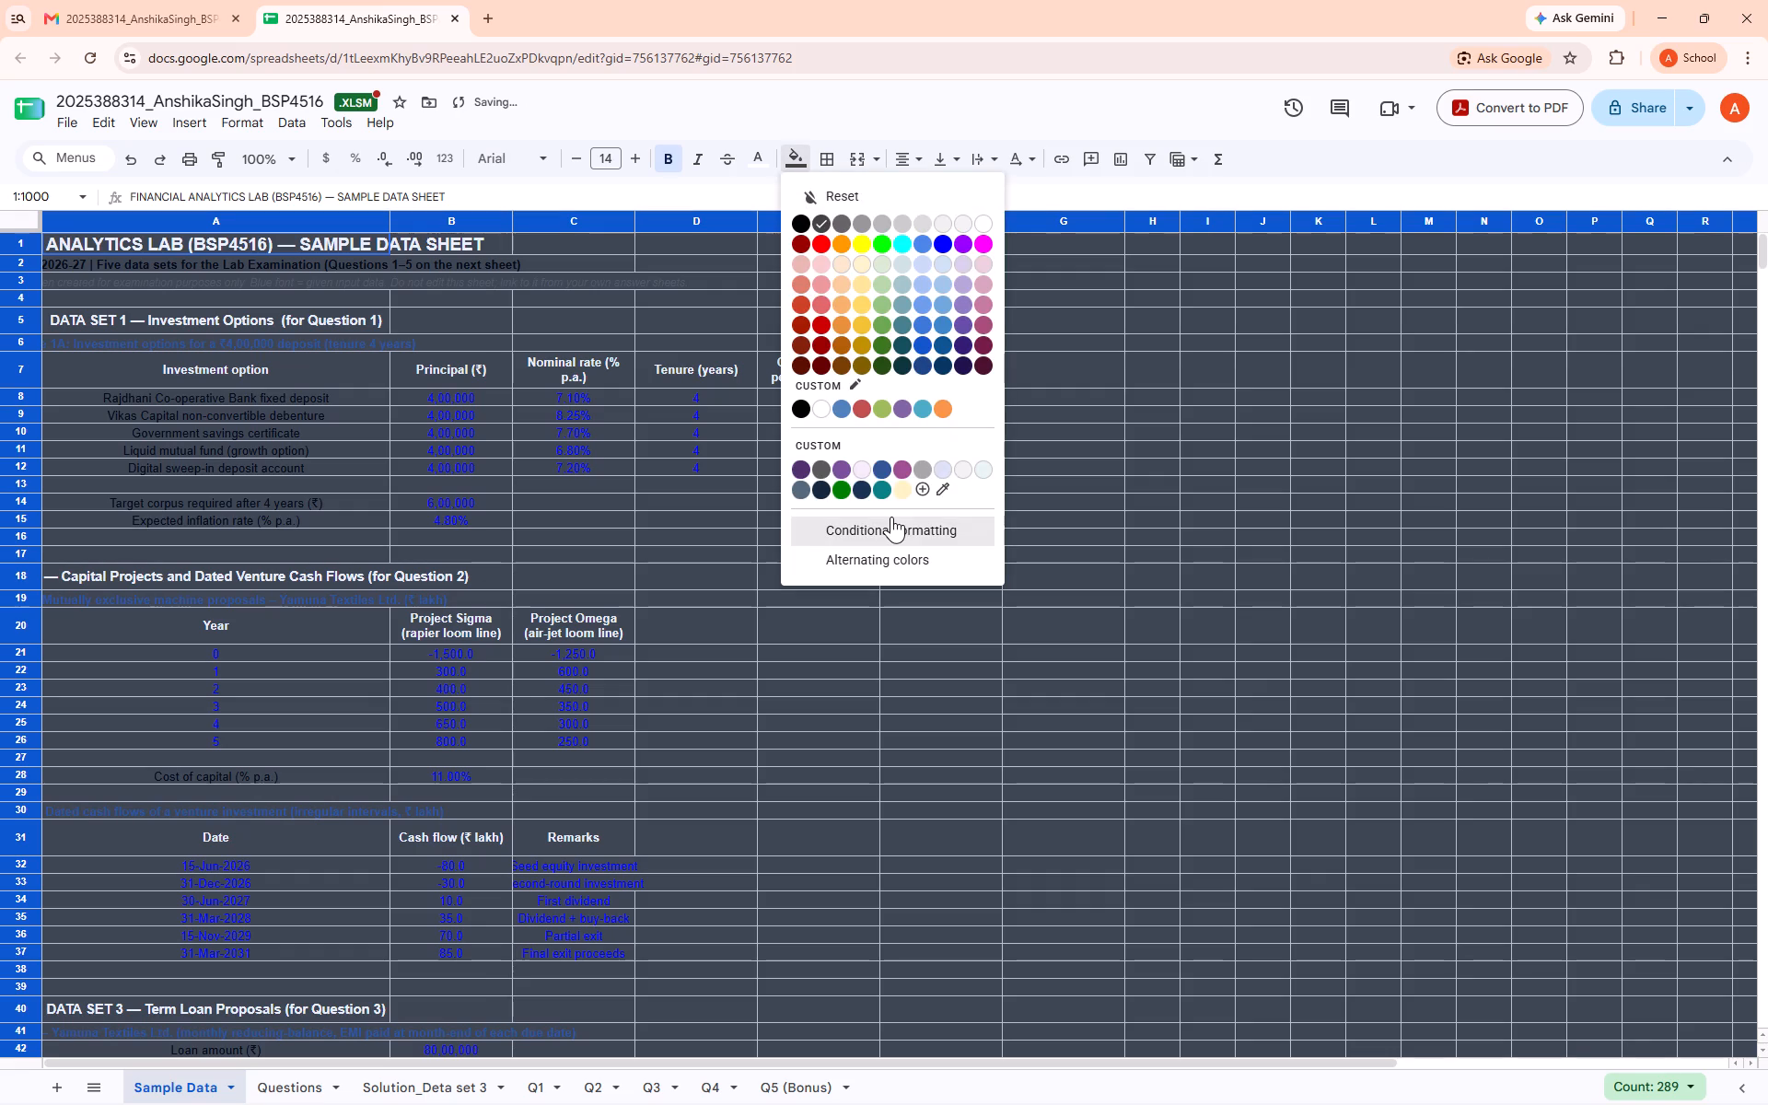
{"action": "left_click", "coordinate": [858, 385]}
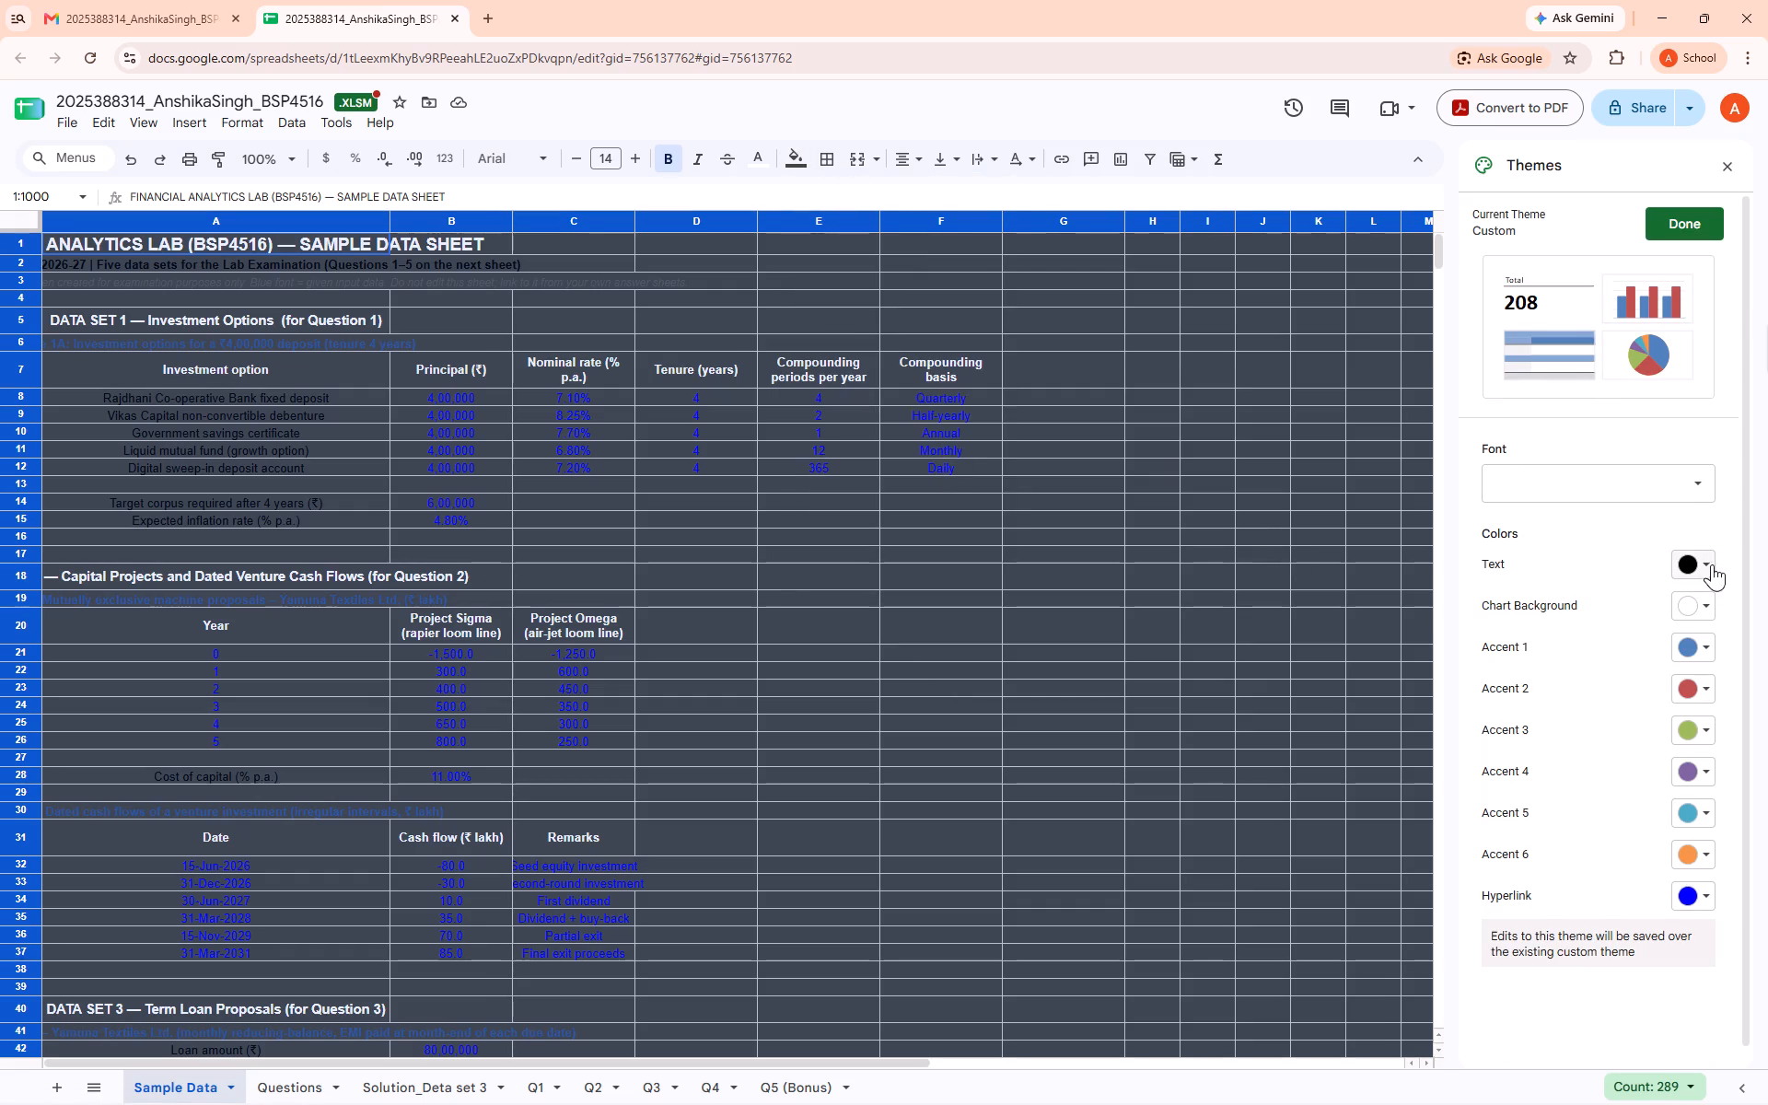
Switch the selection summary for the Sample Data sheet to Count Numbers.
{"action": "left_click", "coordinate": [1663, 1091]}
{"action": "left_click", "coordinate": [1663, 1087]}
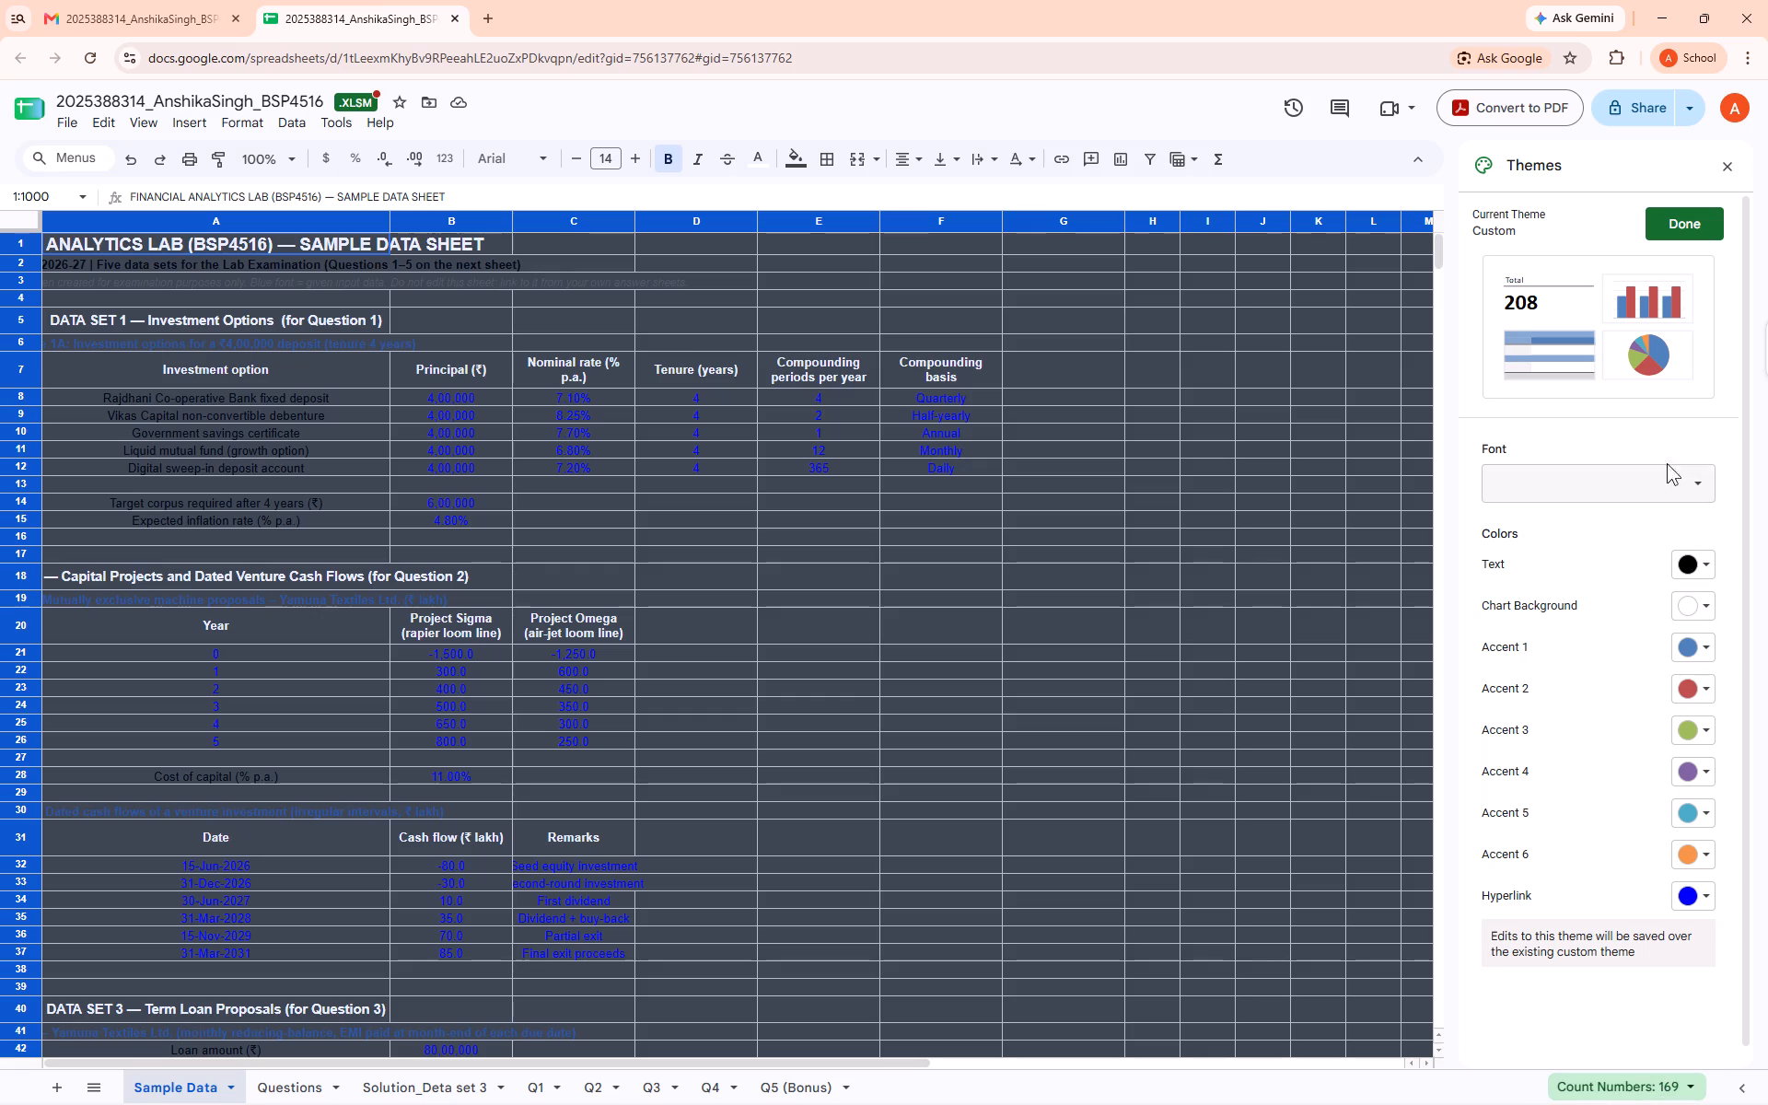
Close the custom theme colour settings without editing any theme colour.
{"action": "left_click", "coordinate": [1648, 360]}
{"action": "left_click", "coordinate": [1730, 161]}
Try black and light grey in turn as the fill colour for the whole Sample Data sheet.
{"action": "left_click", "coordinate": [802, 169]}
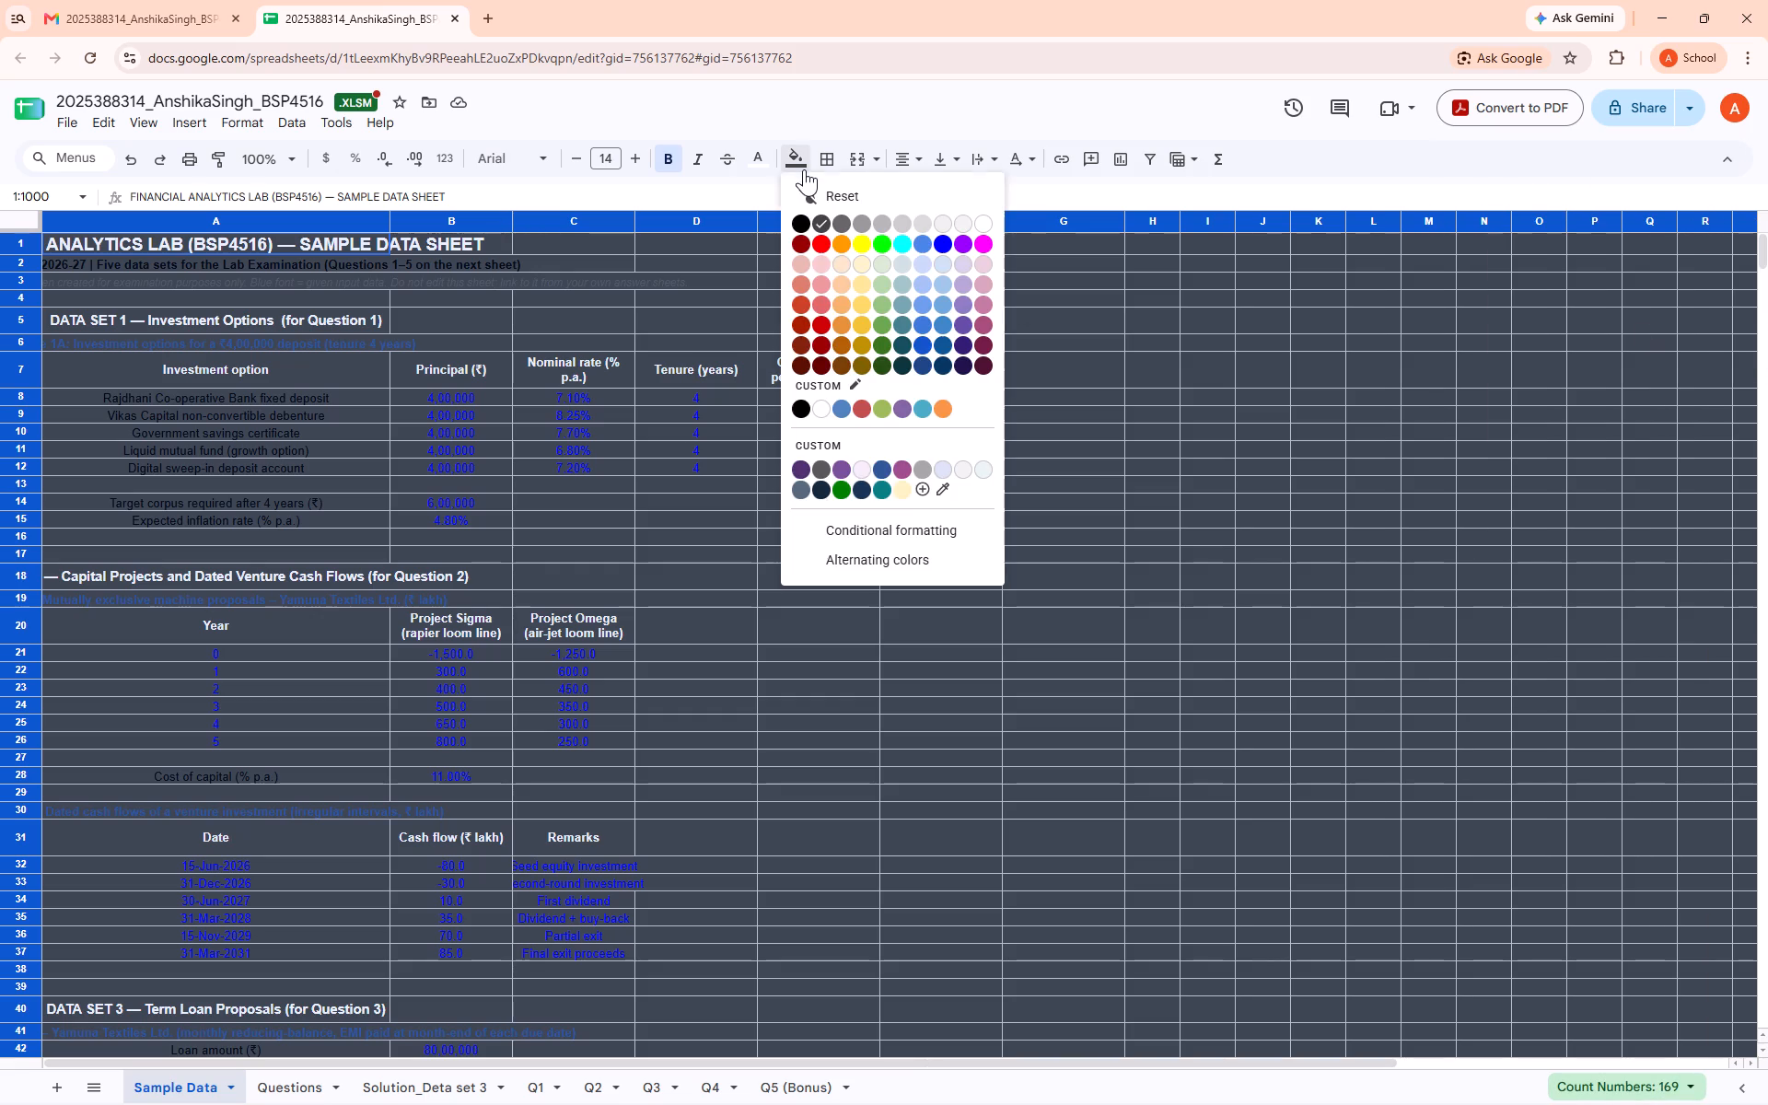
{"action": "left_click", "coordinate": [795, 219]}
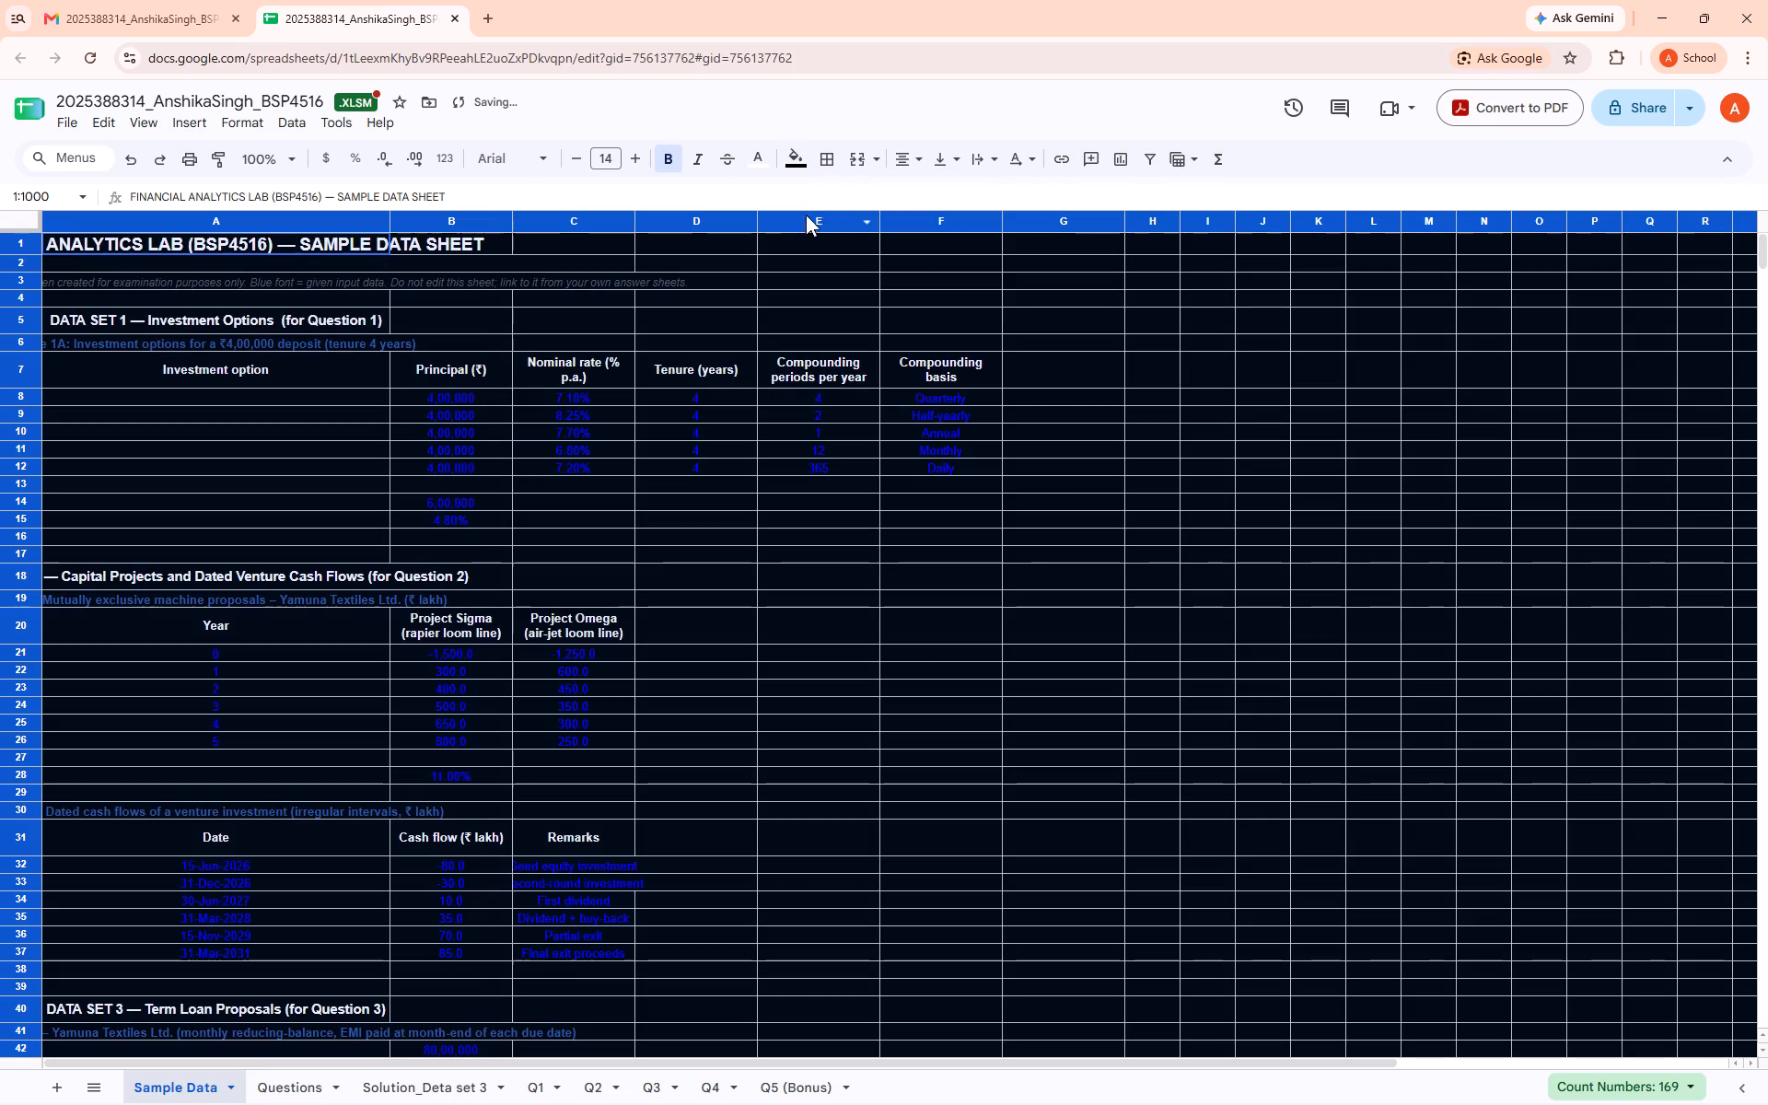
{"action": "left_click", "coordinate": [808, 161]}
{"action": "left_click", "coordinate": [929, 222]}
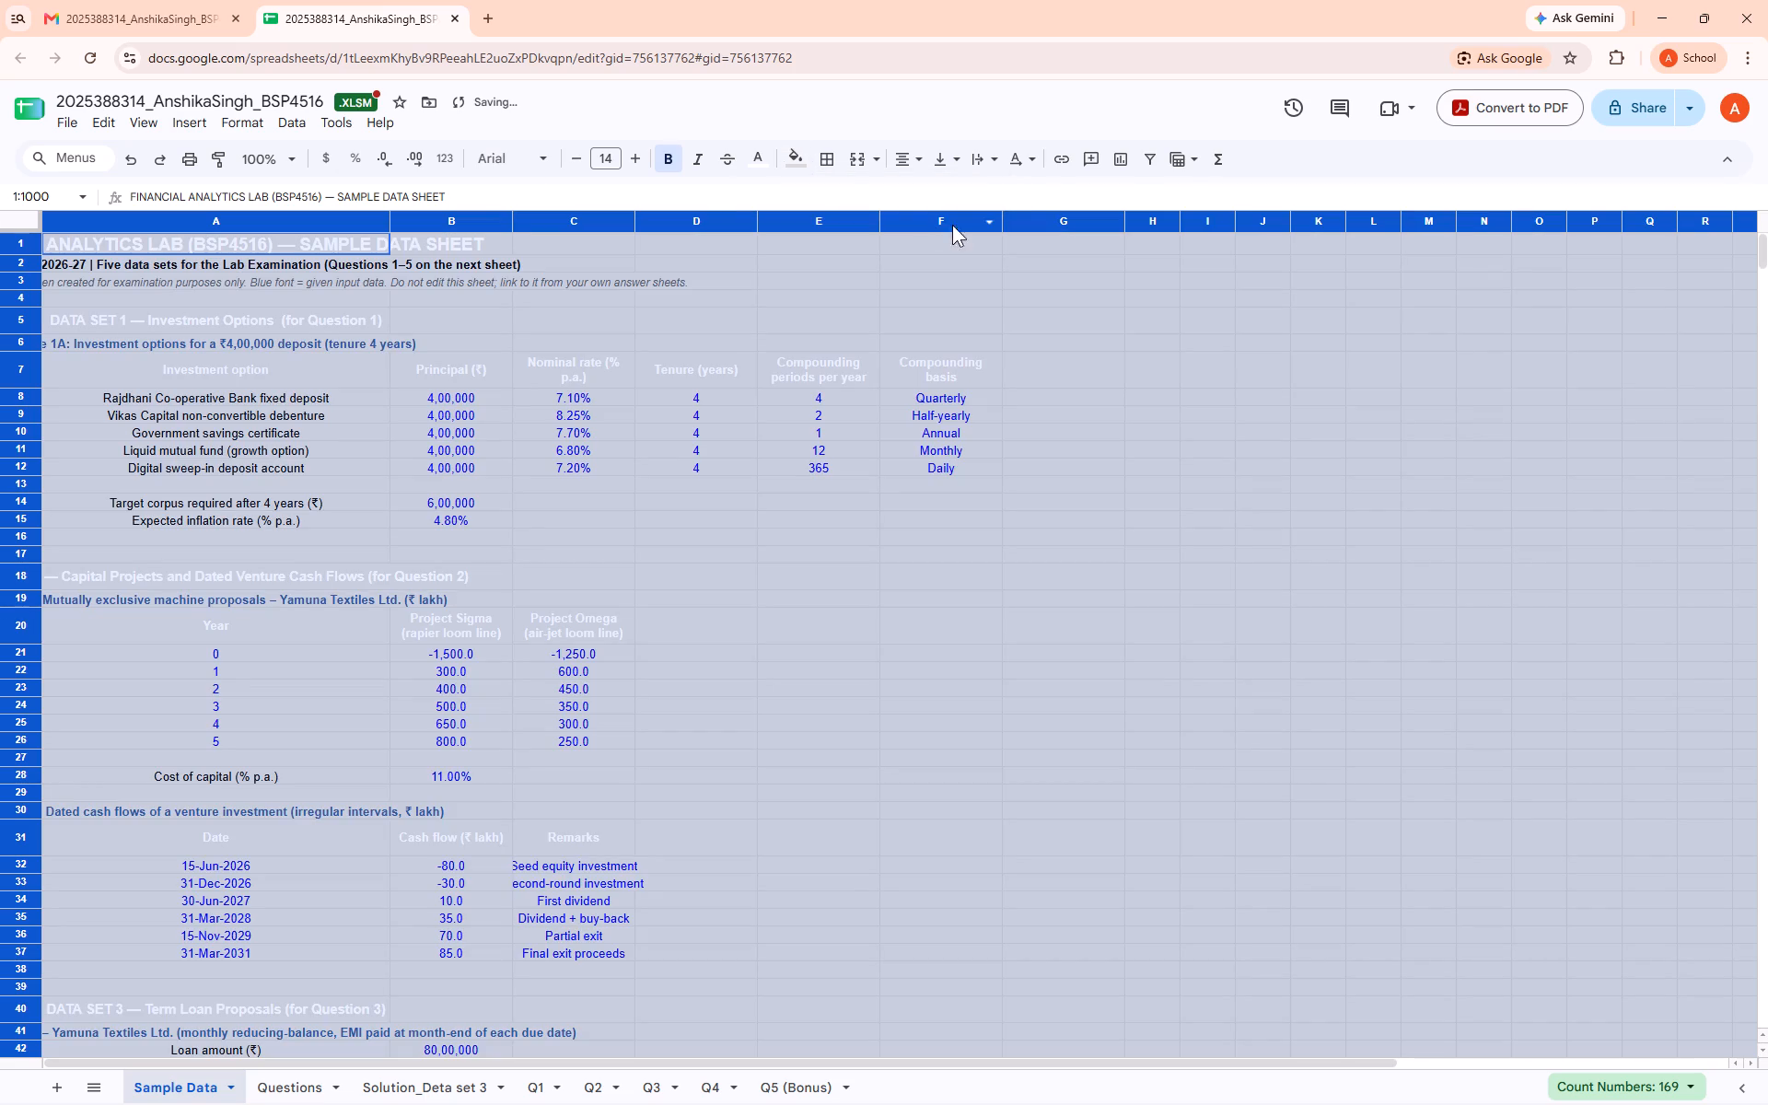
Fill the whole Sample Data sheet with white.
{"action": "left_click", "coordinate": [807, 160]}
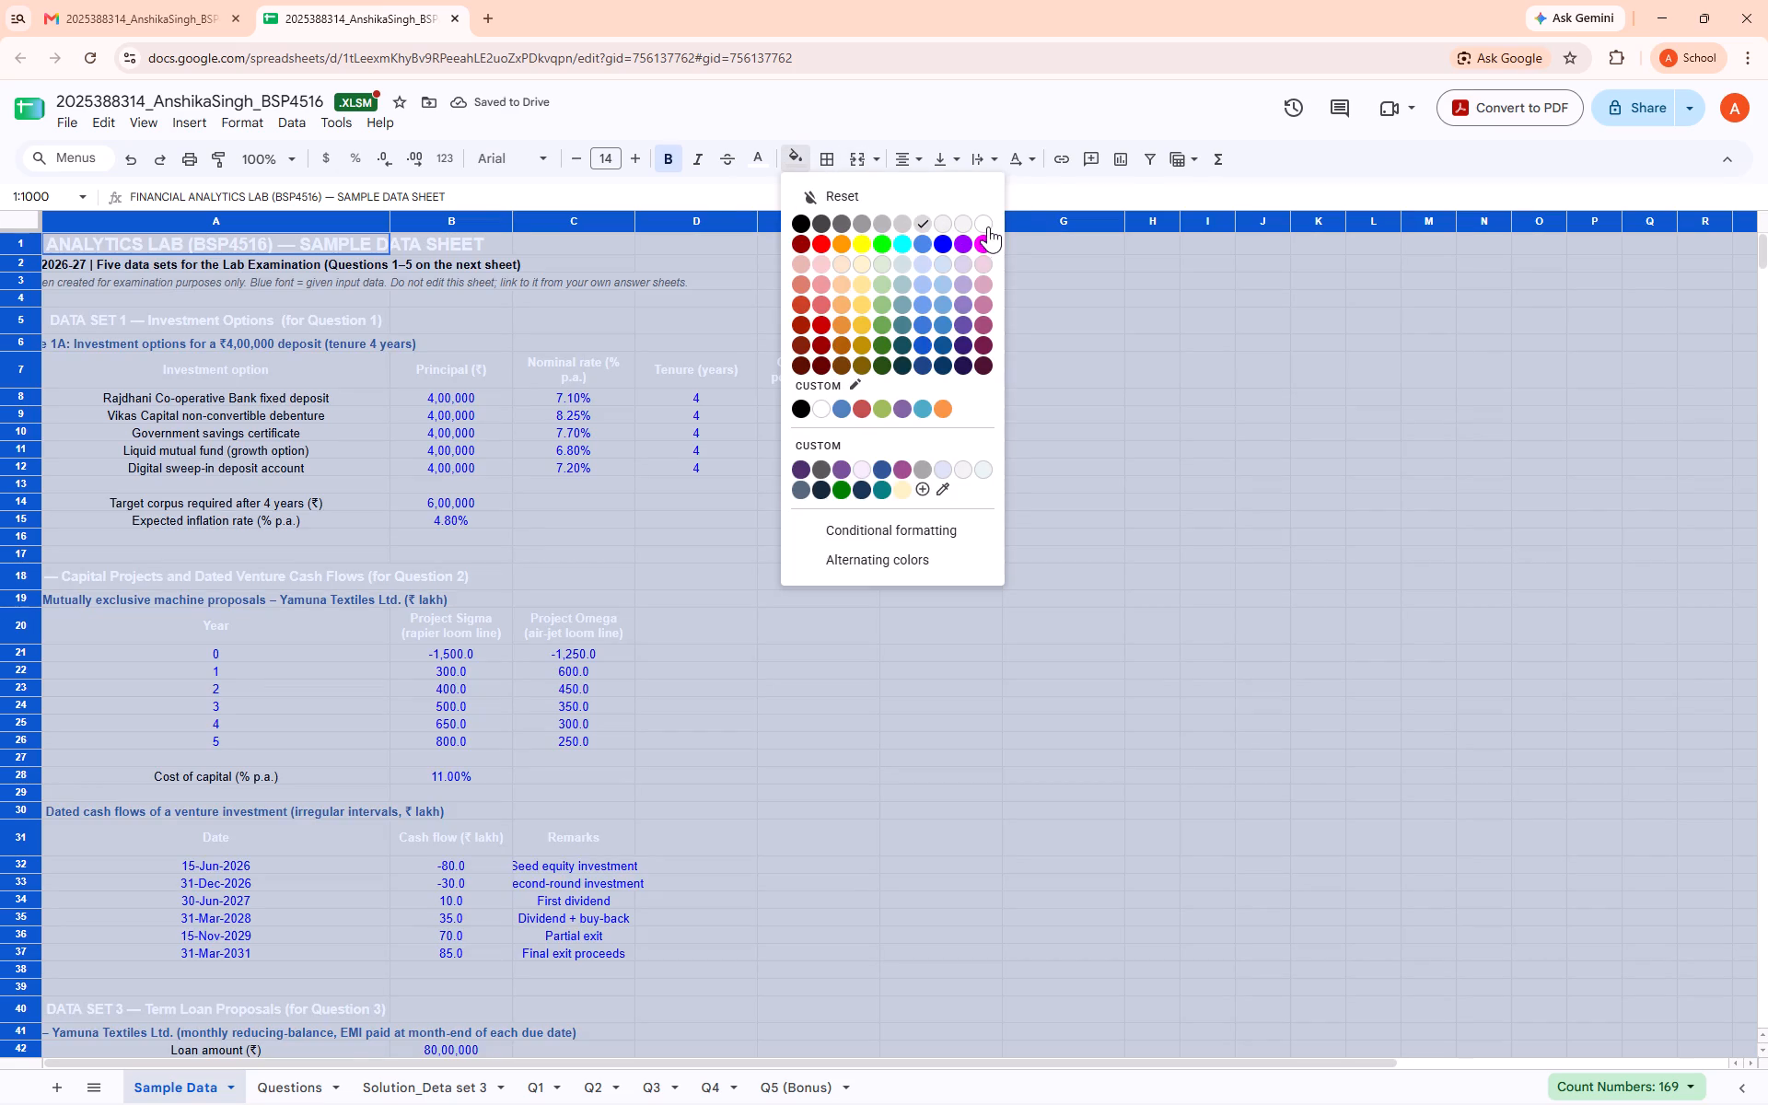
{"action": "left_click", "coordinate": [986, 227]}
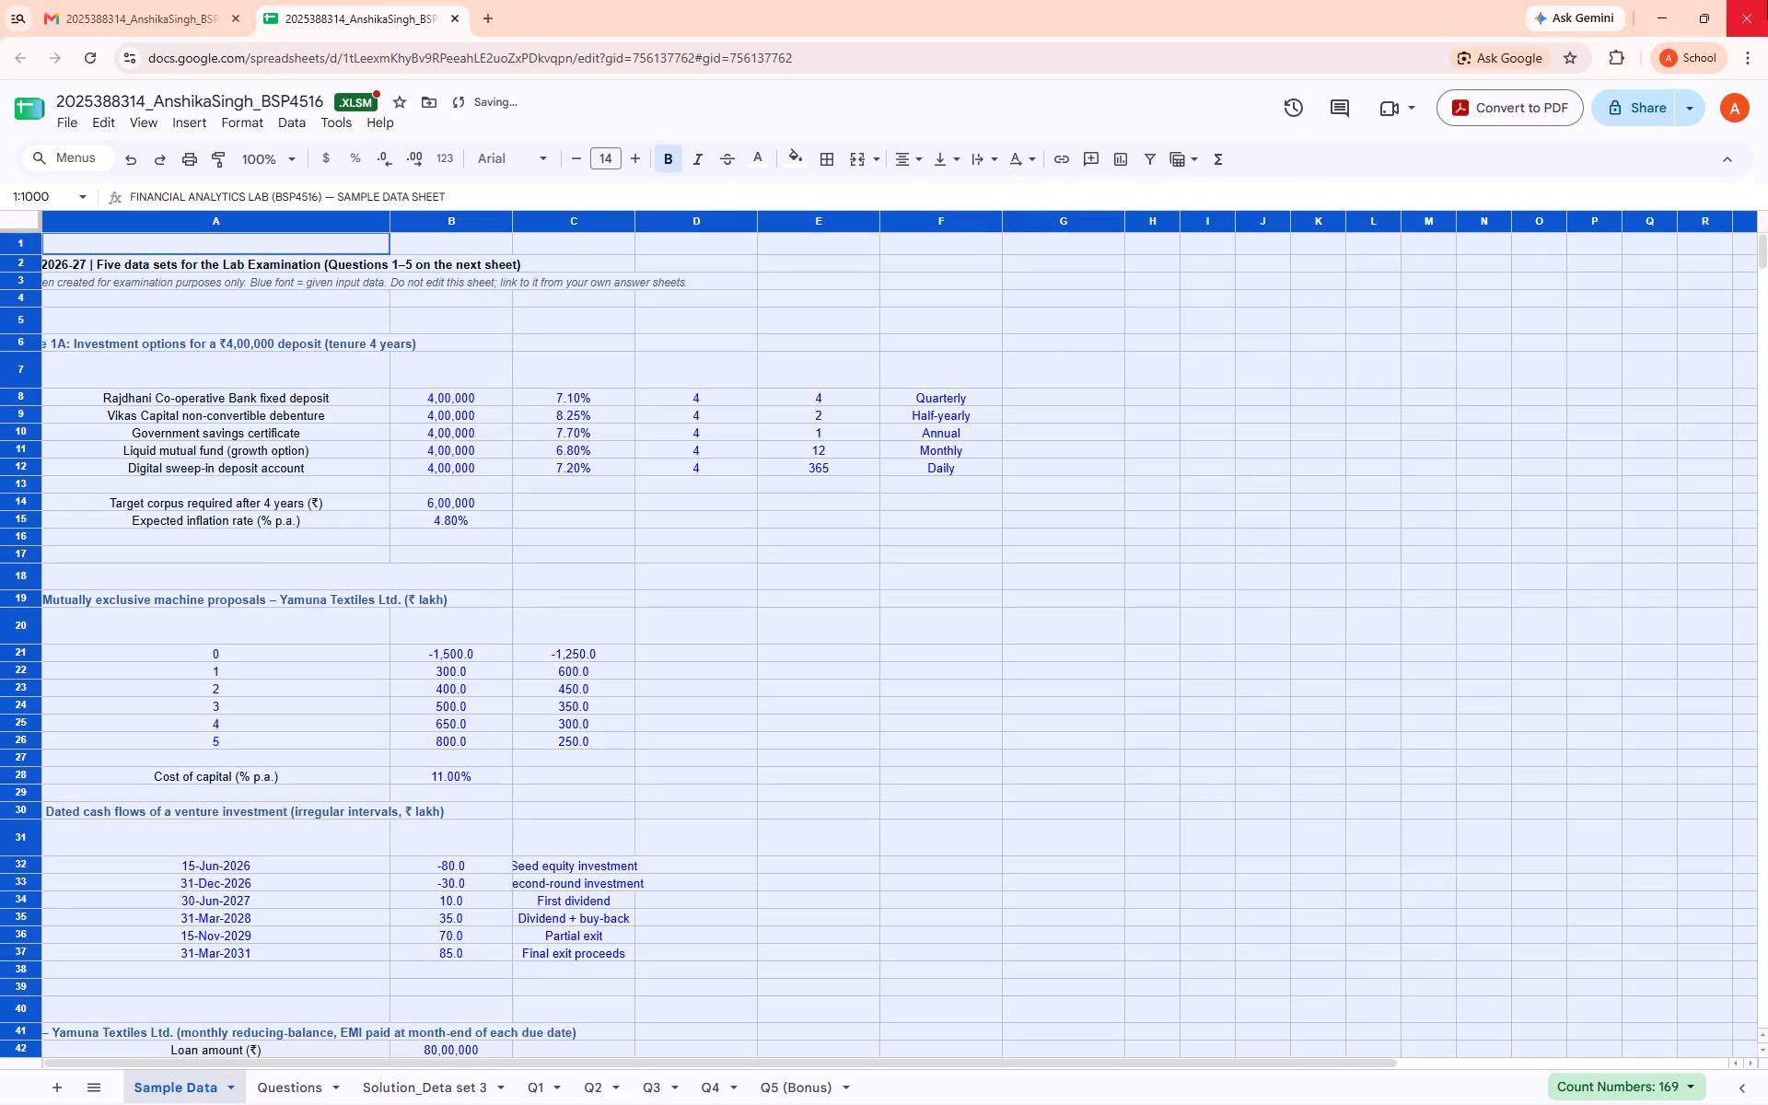
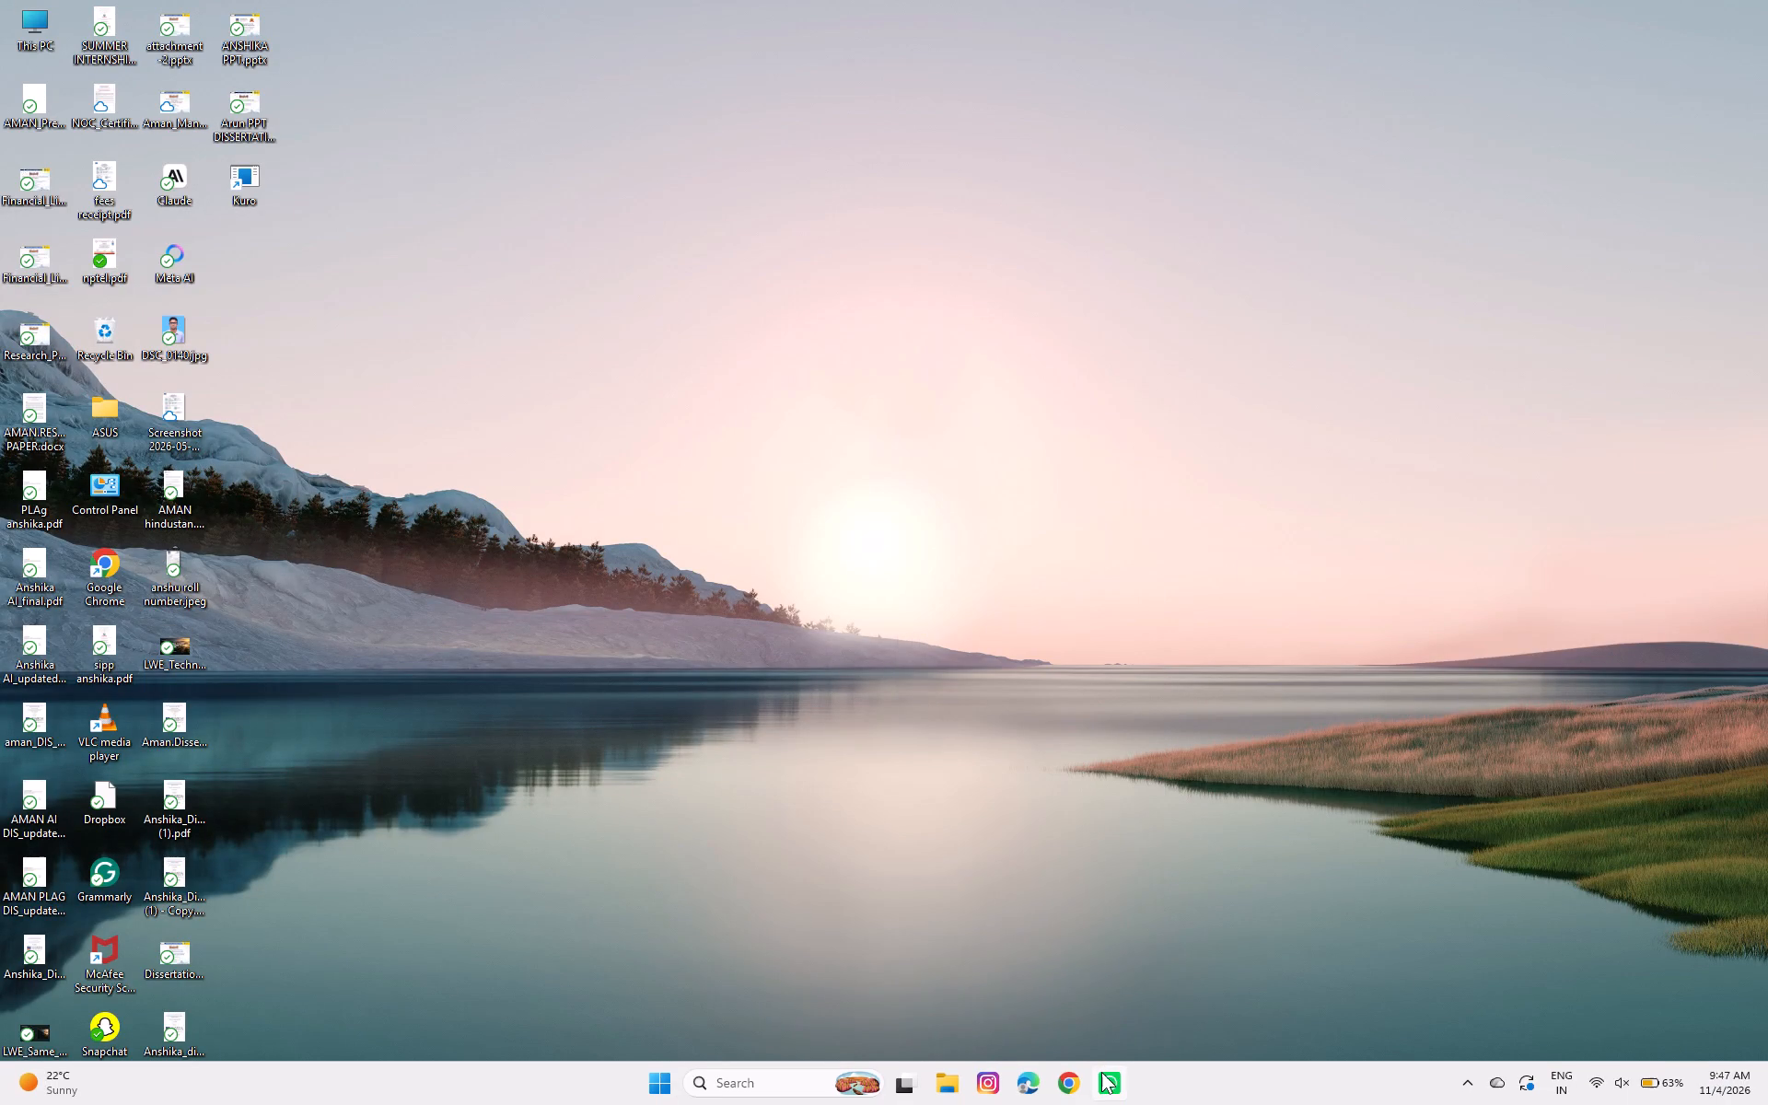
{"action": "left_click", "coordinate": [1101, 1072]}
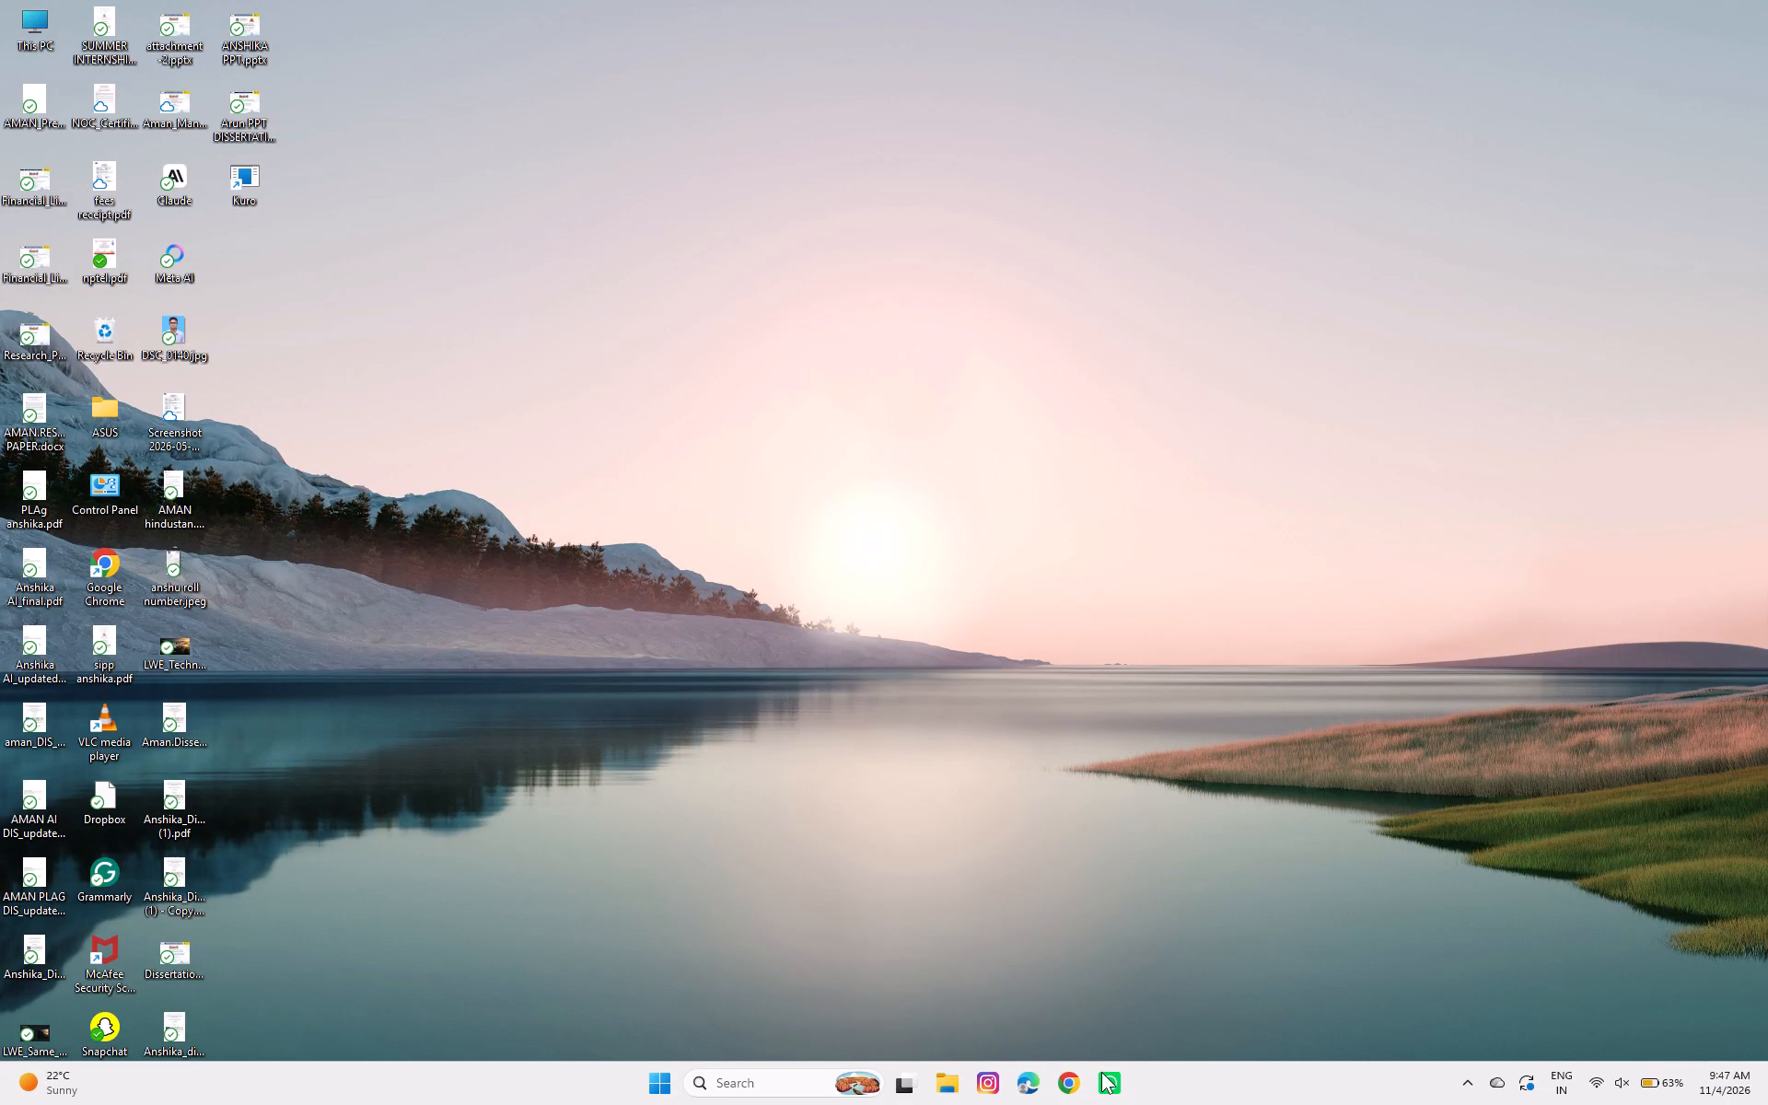
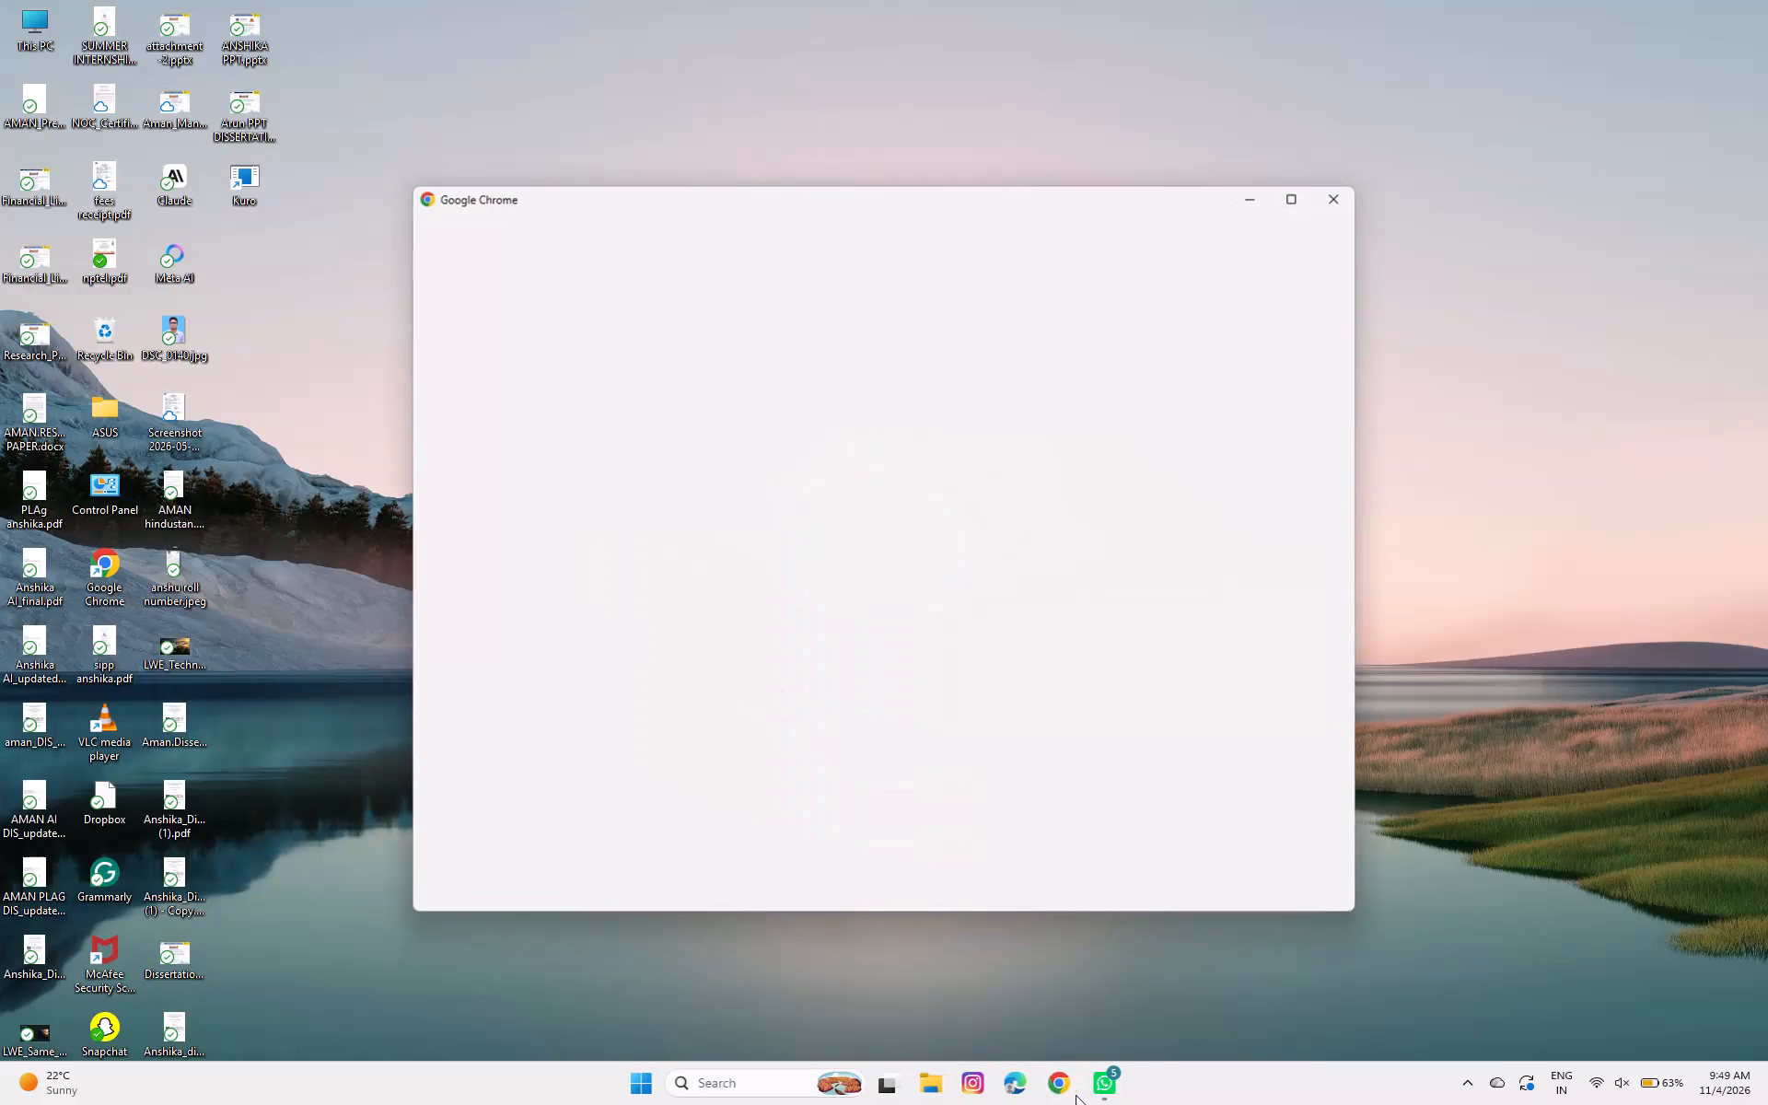
Switch to Google Chrome and maximize its newly opened window.
{"action": "left_click", "coordinate": [1293, 207]}
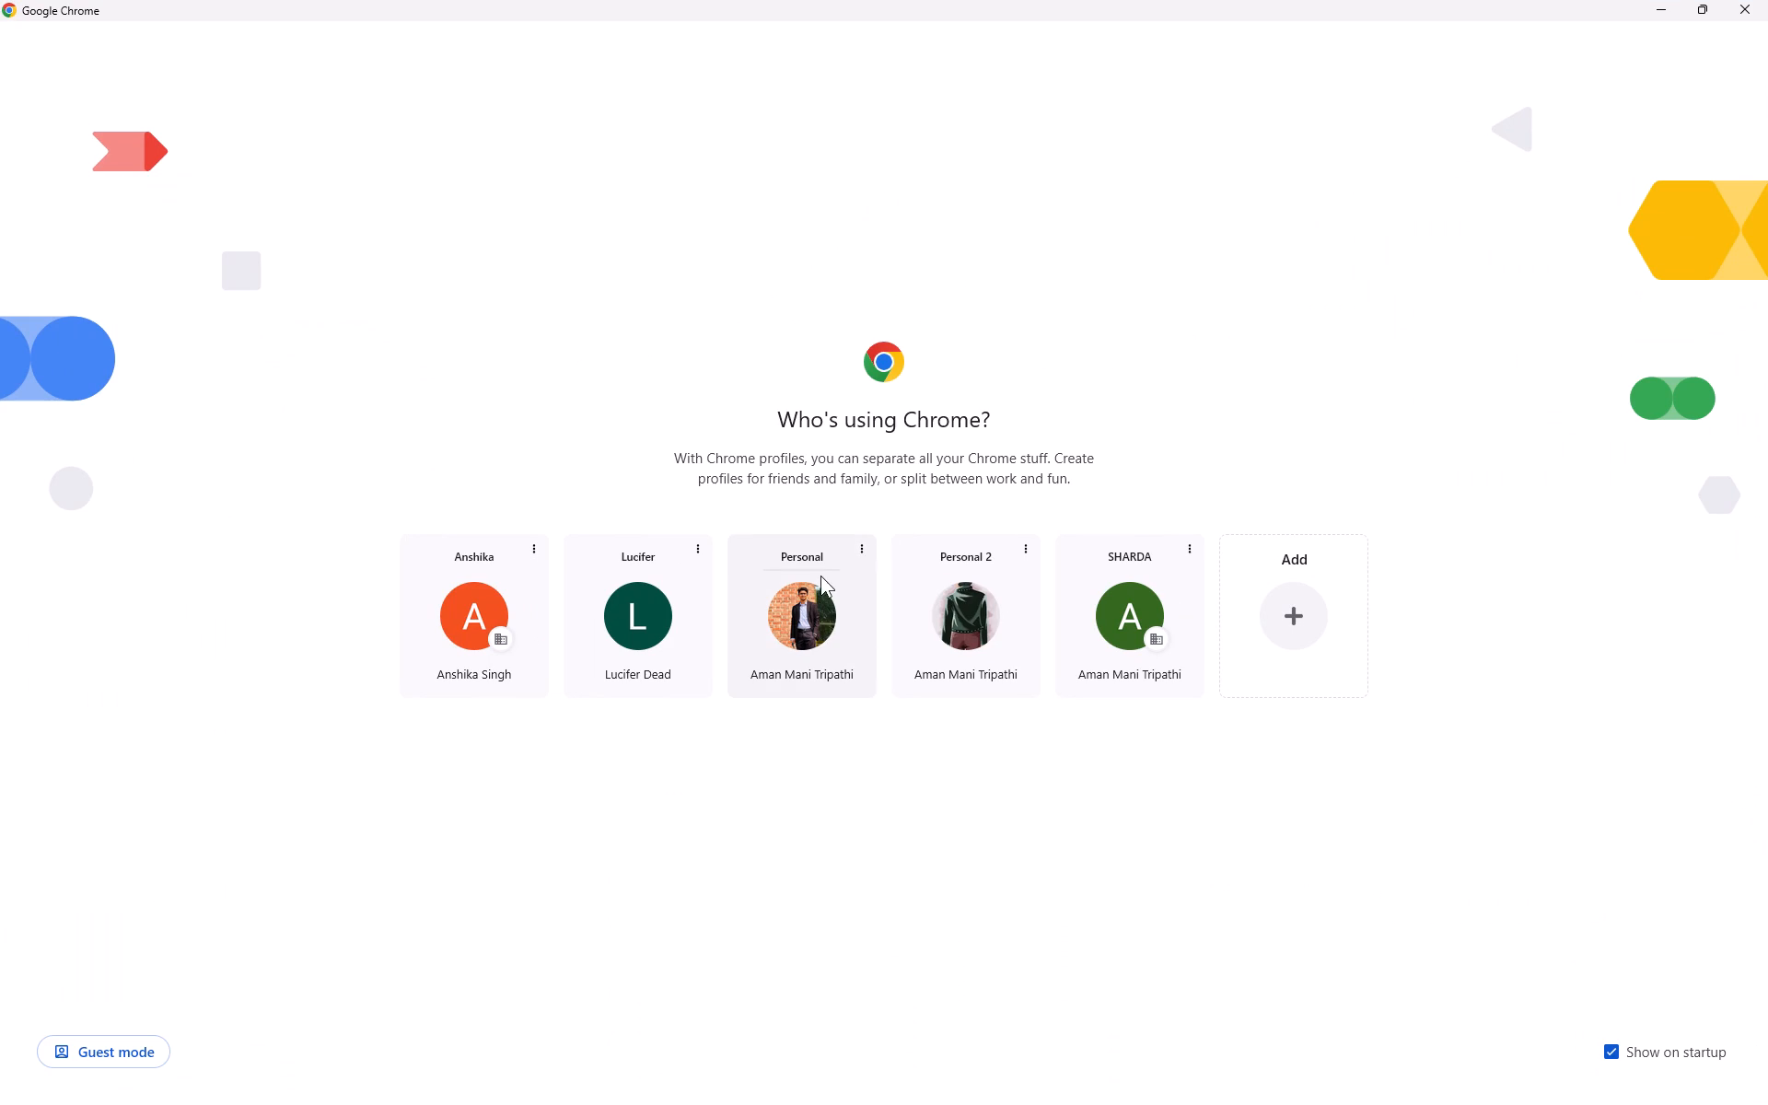
{"action": "left_click", "coordinate": [940, 568]}
{"action": "left_click", "coordinate": [967, 631]}
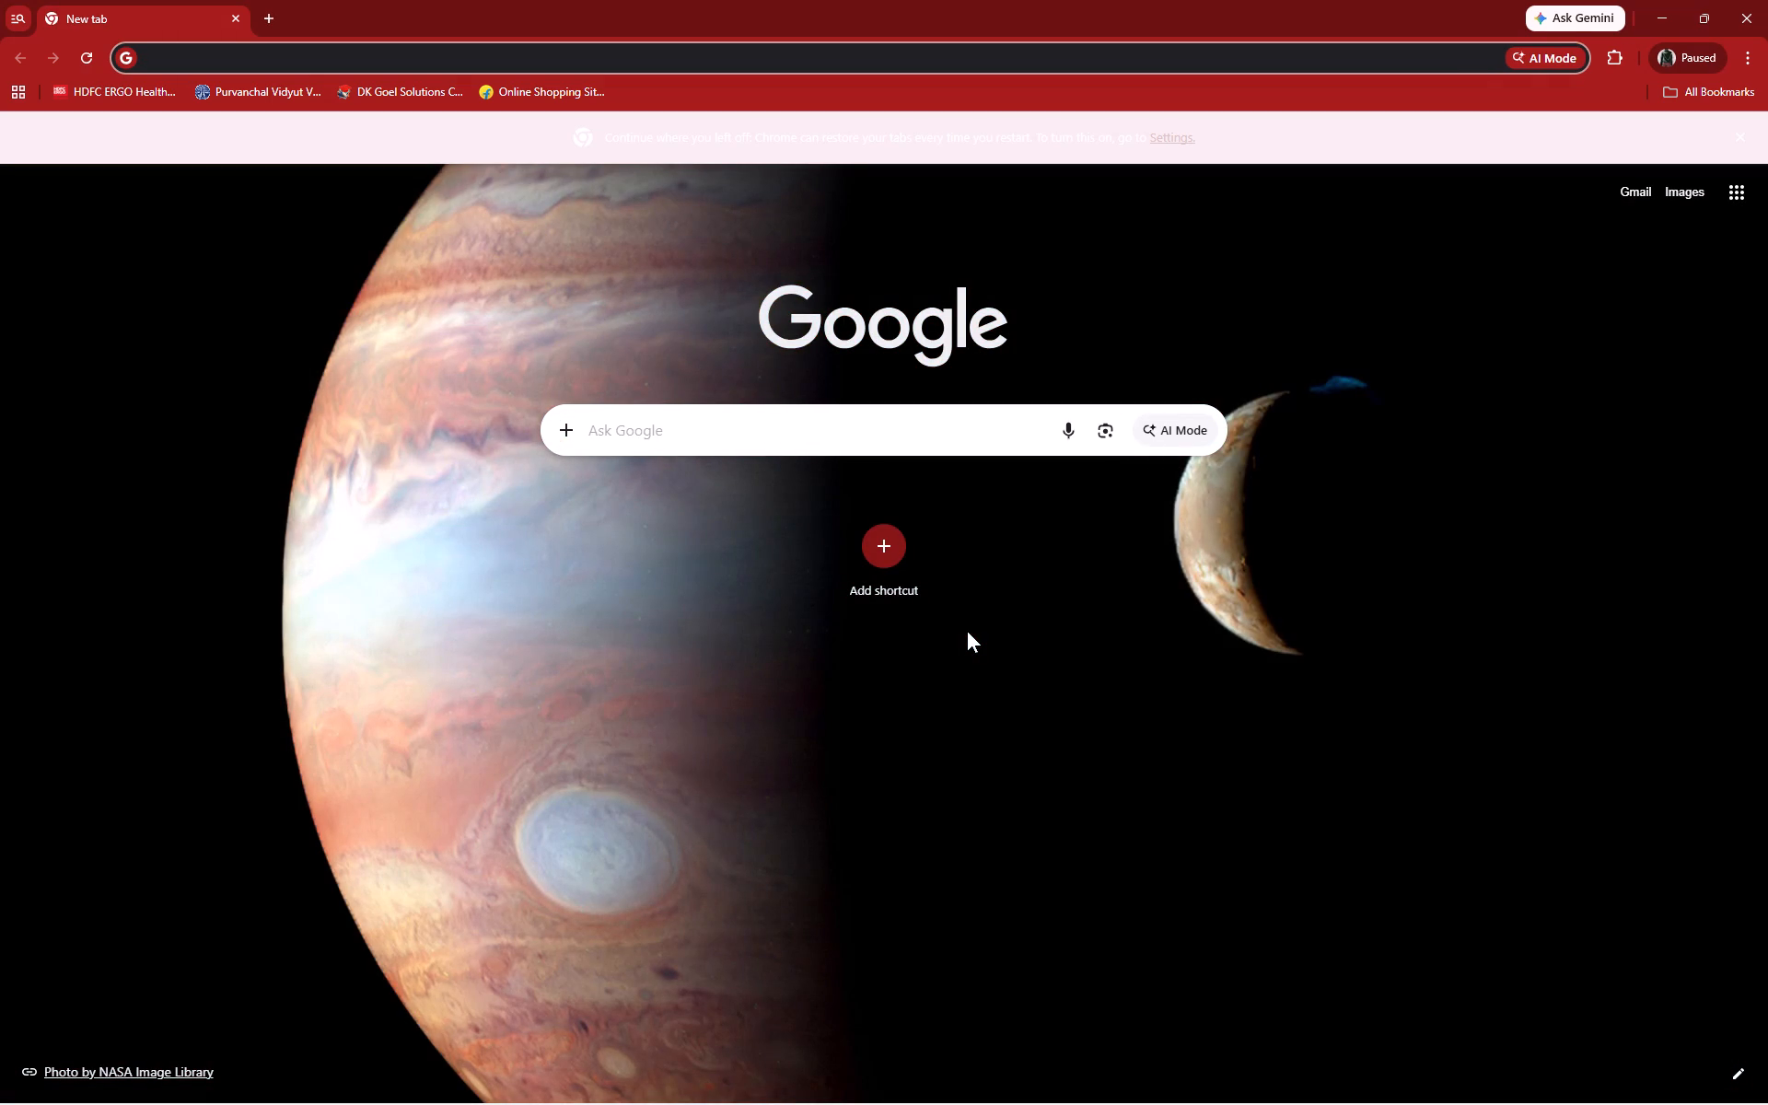
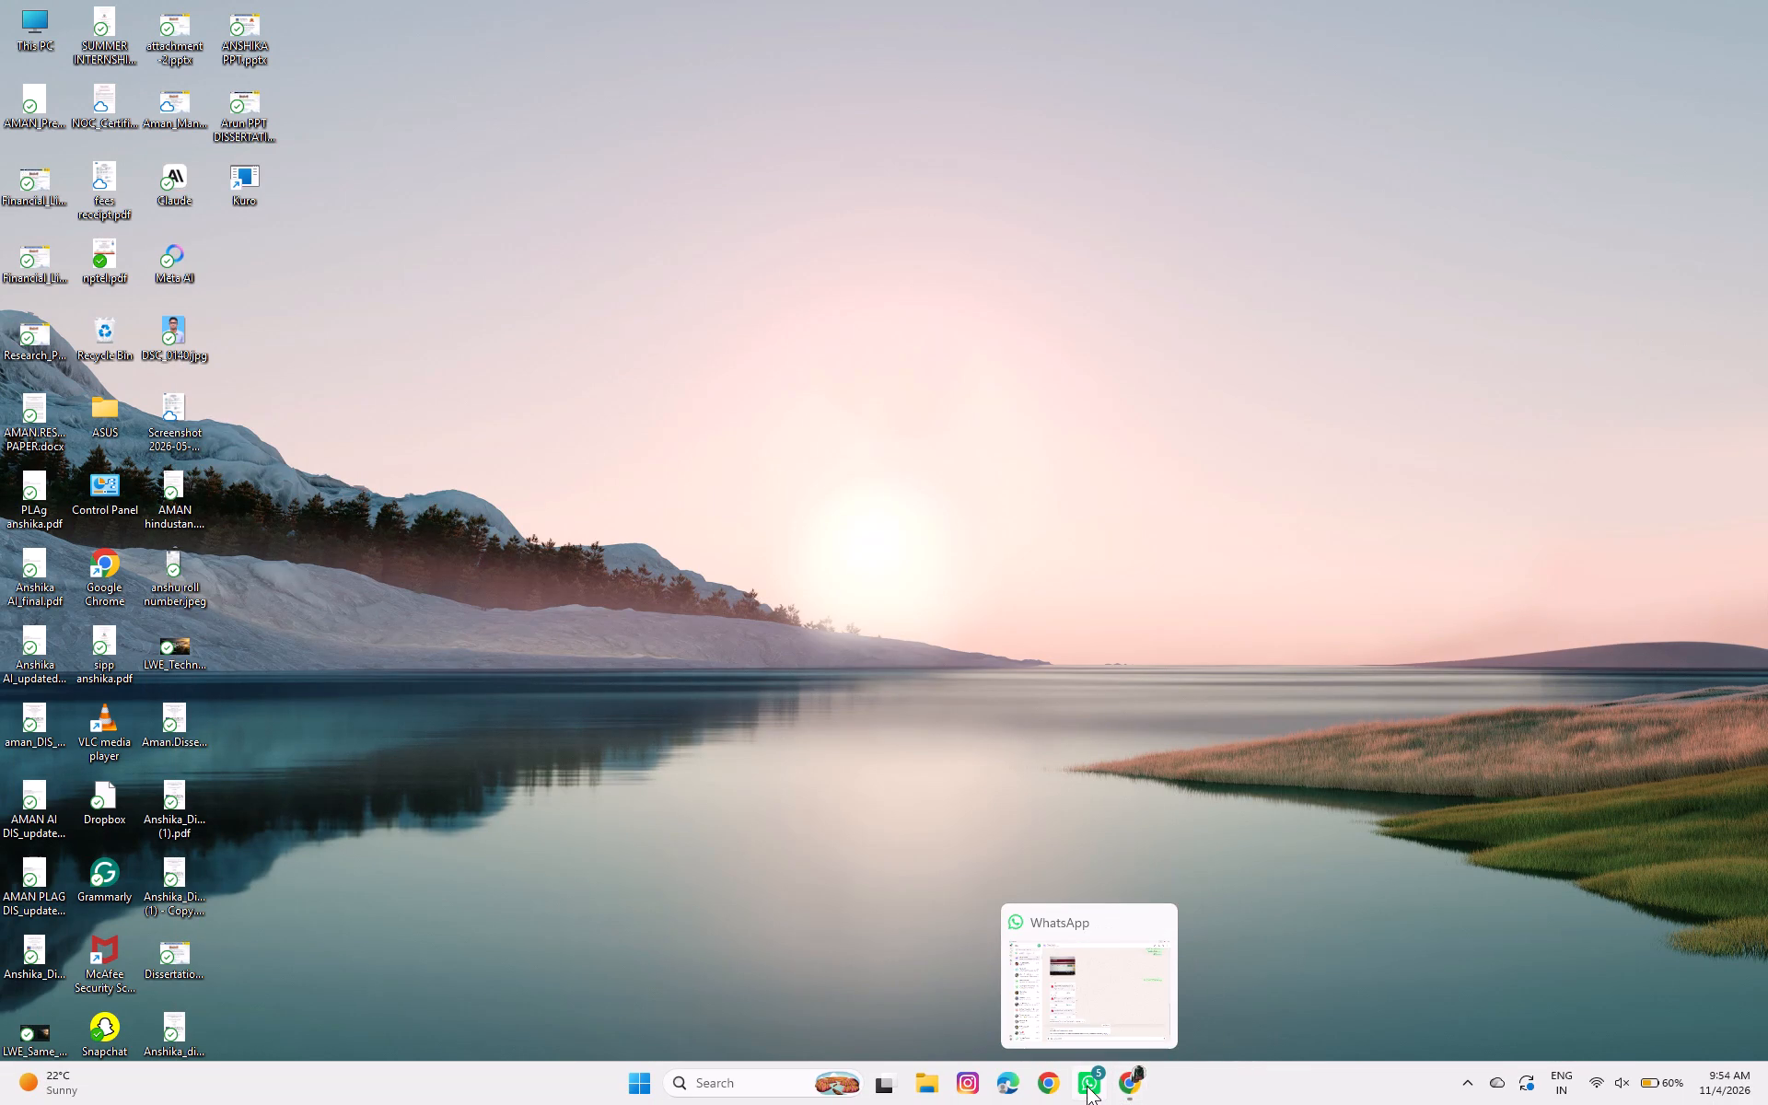
{"action": "left_click", "coordinate": [1131, 1083]}
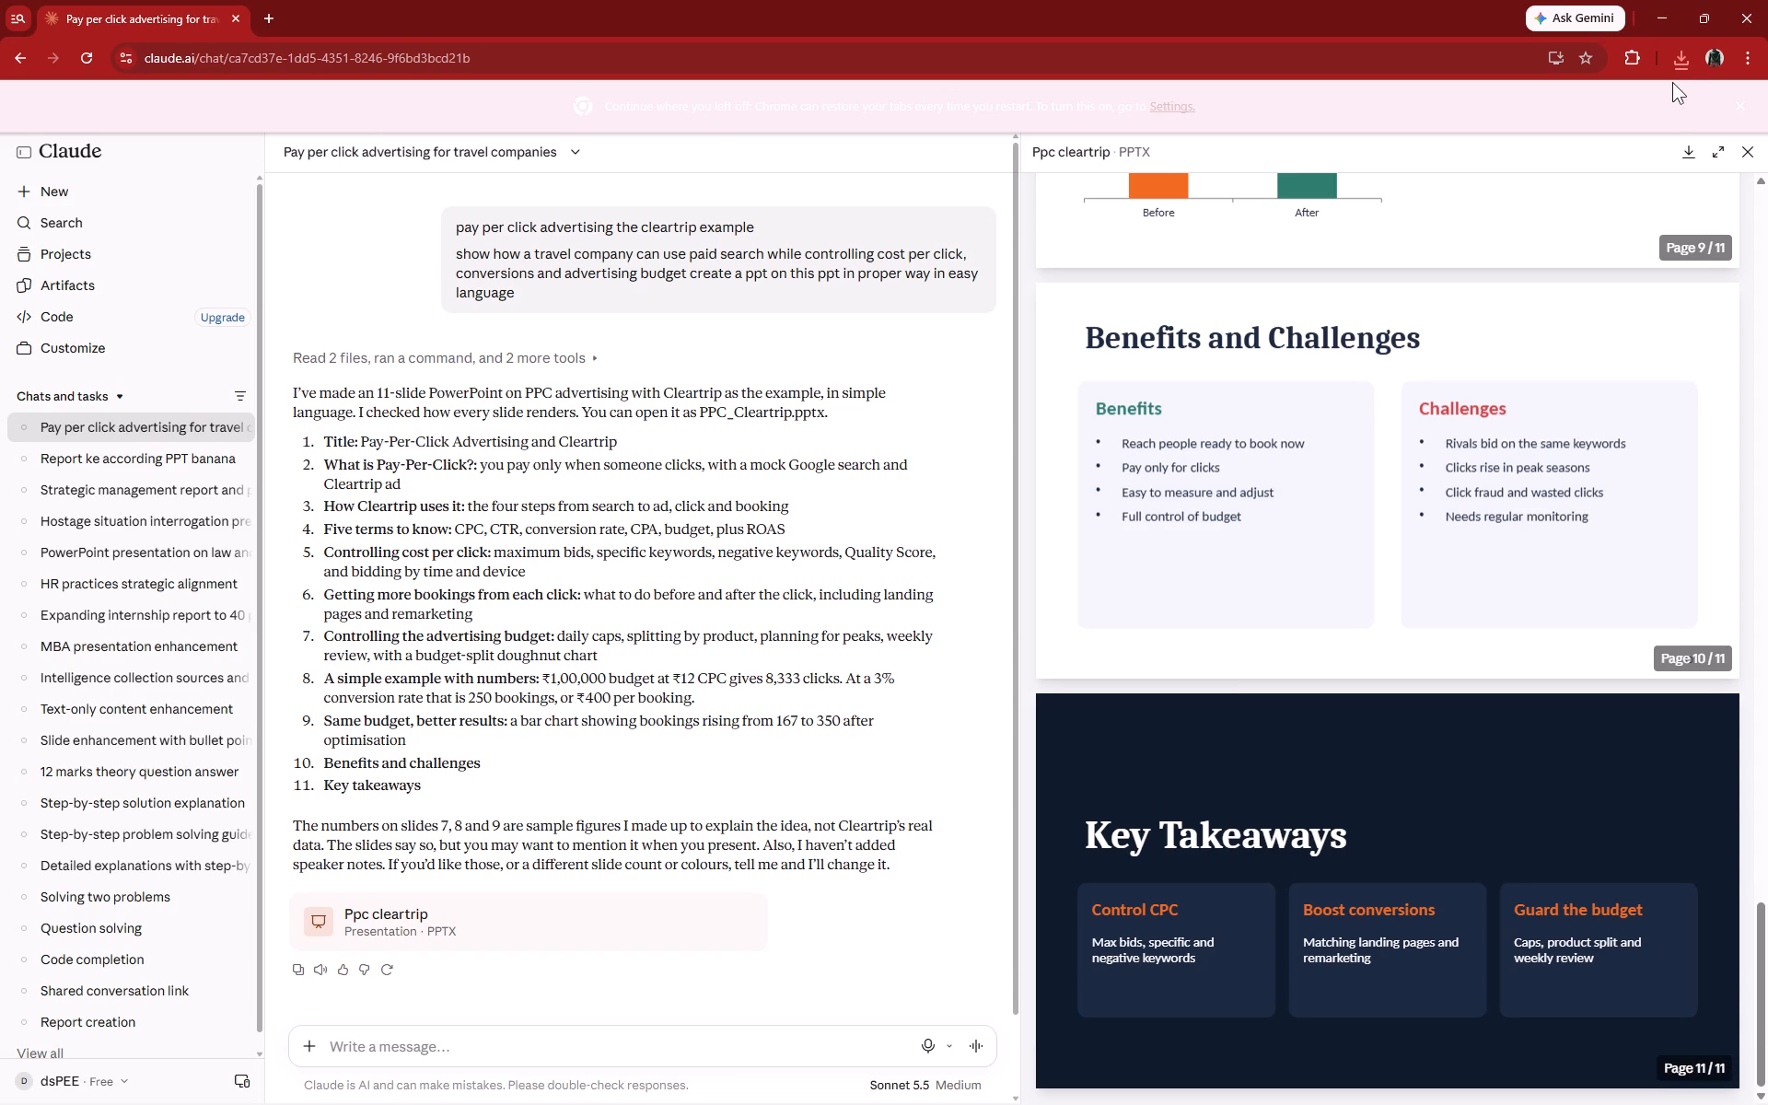
{"action": "left_click", "coordinate": [1683, 64]}
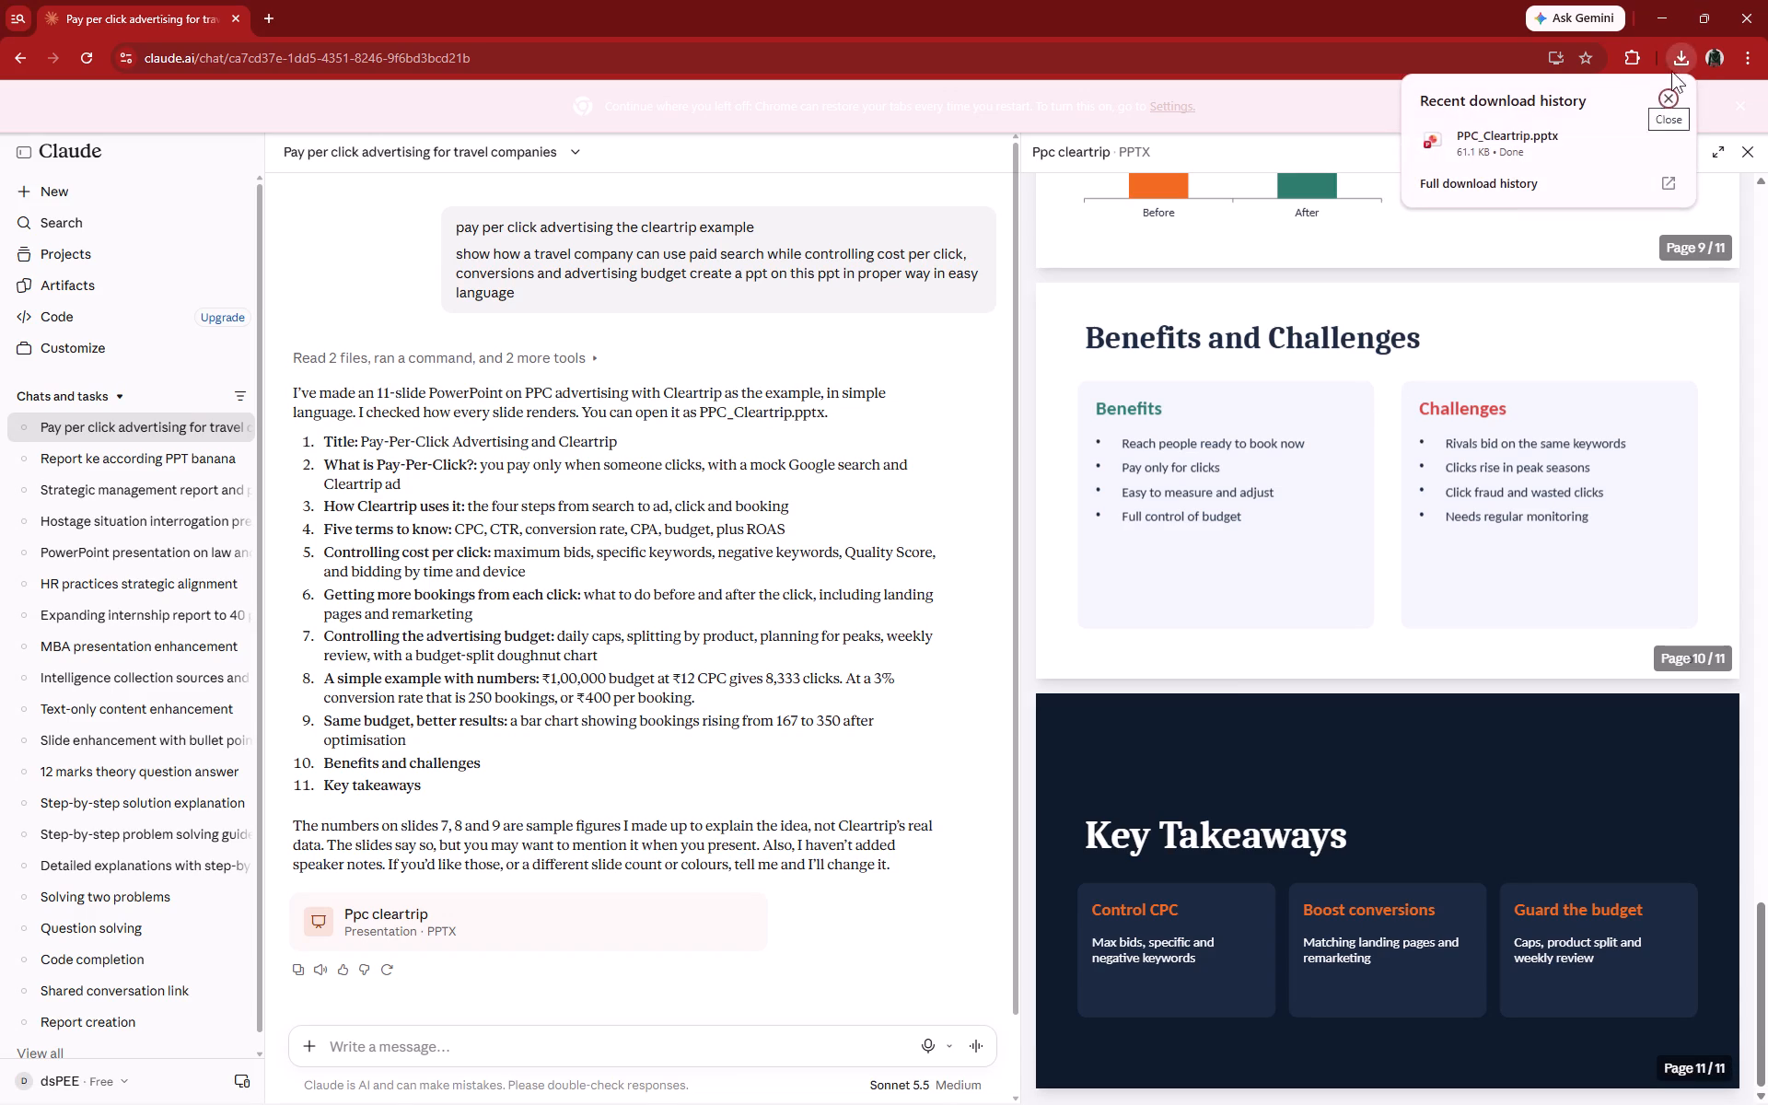
{"action": "double_click", "coordinate": [1547, 138]}
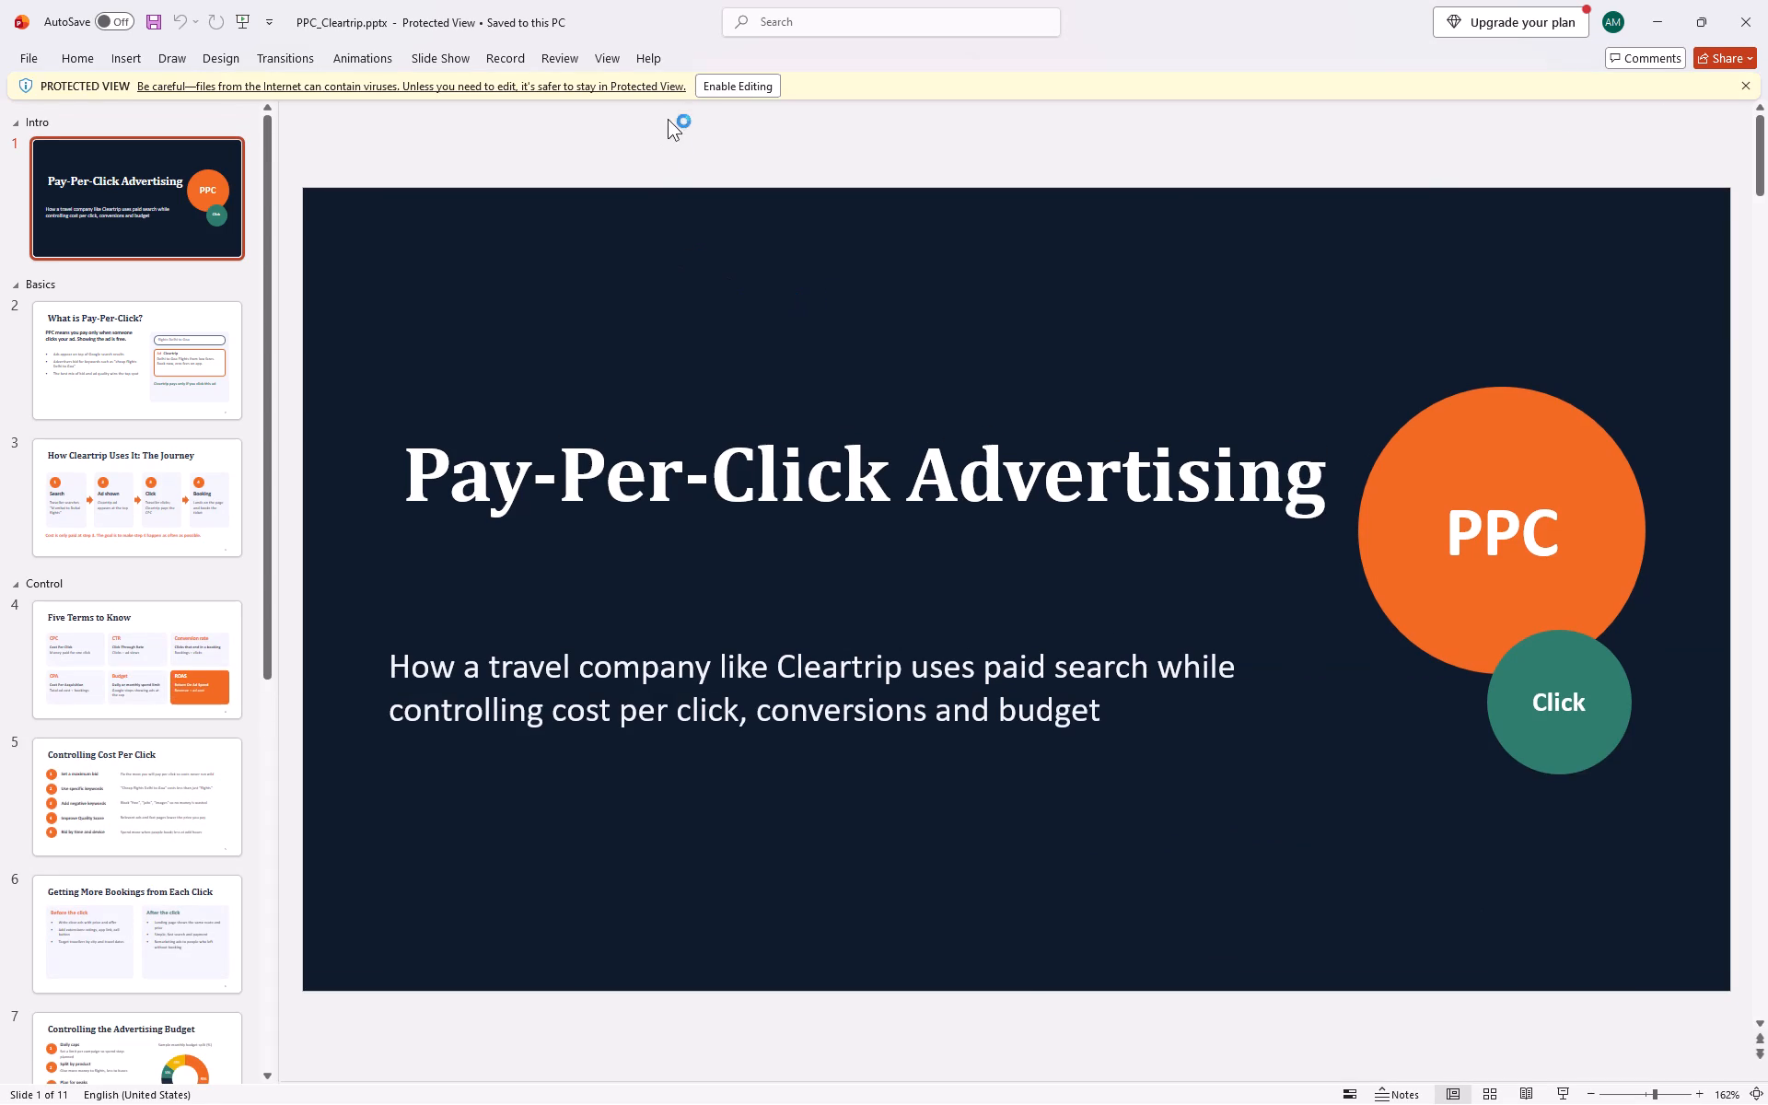
{"action": "left_click", "coordinate": [727, 86]}
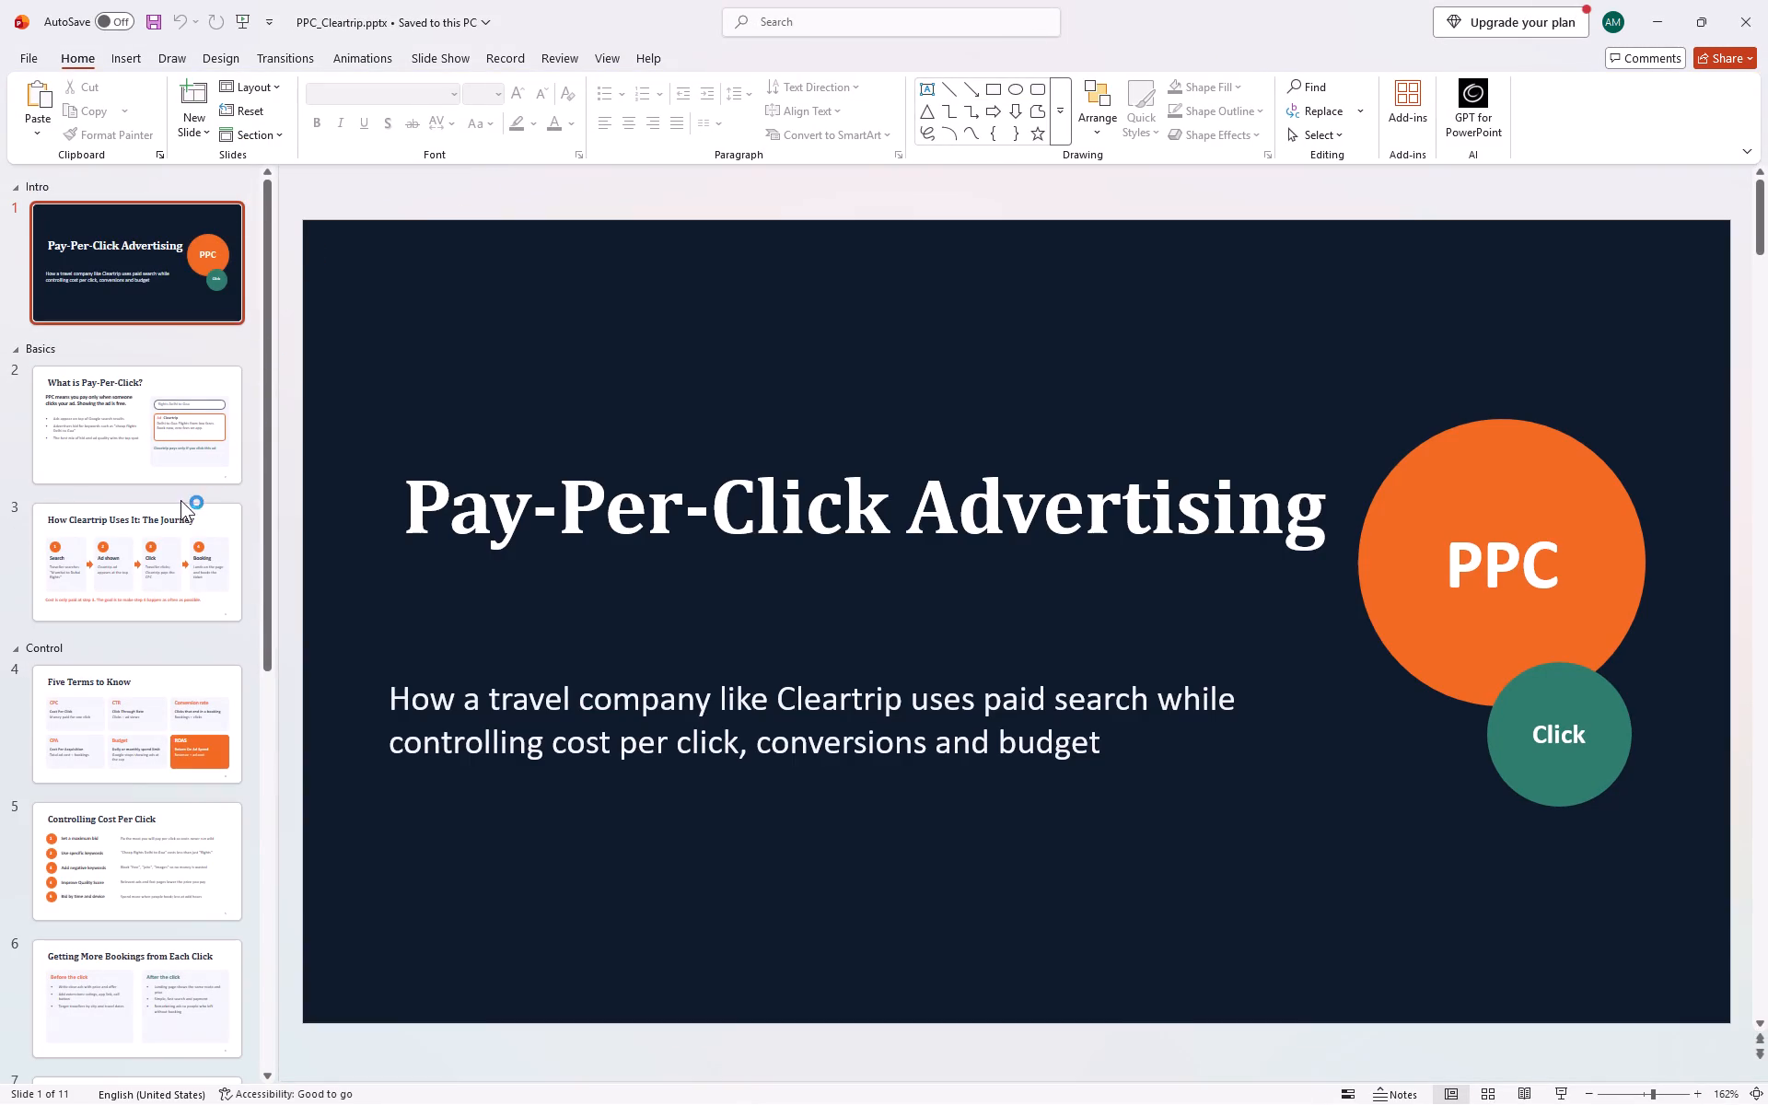
Add a new slide in the Intro section and move it ahead of the Pay-Per-Click Advertising title slide.
{"action": "right_click", "coordinate": [145, 276]}
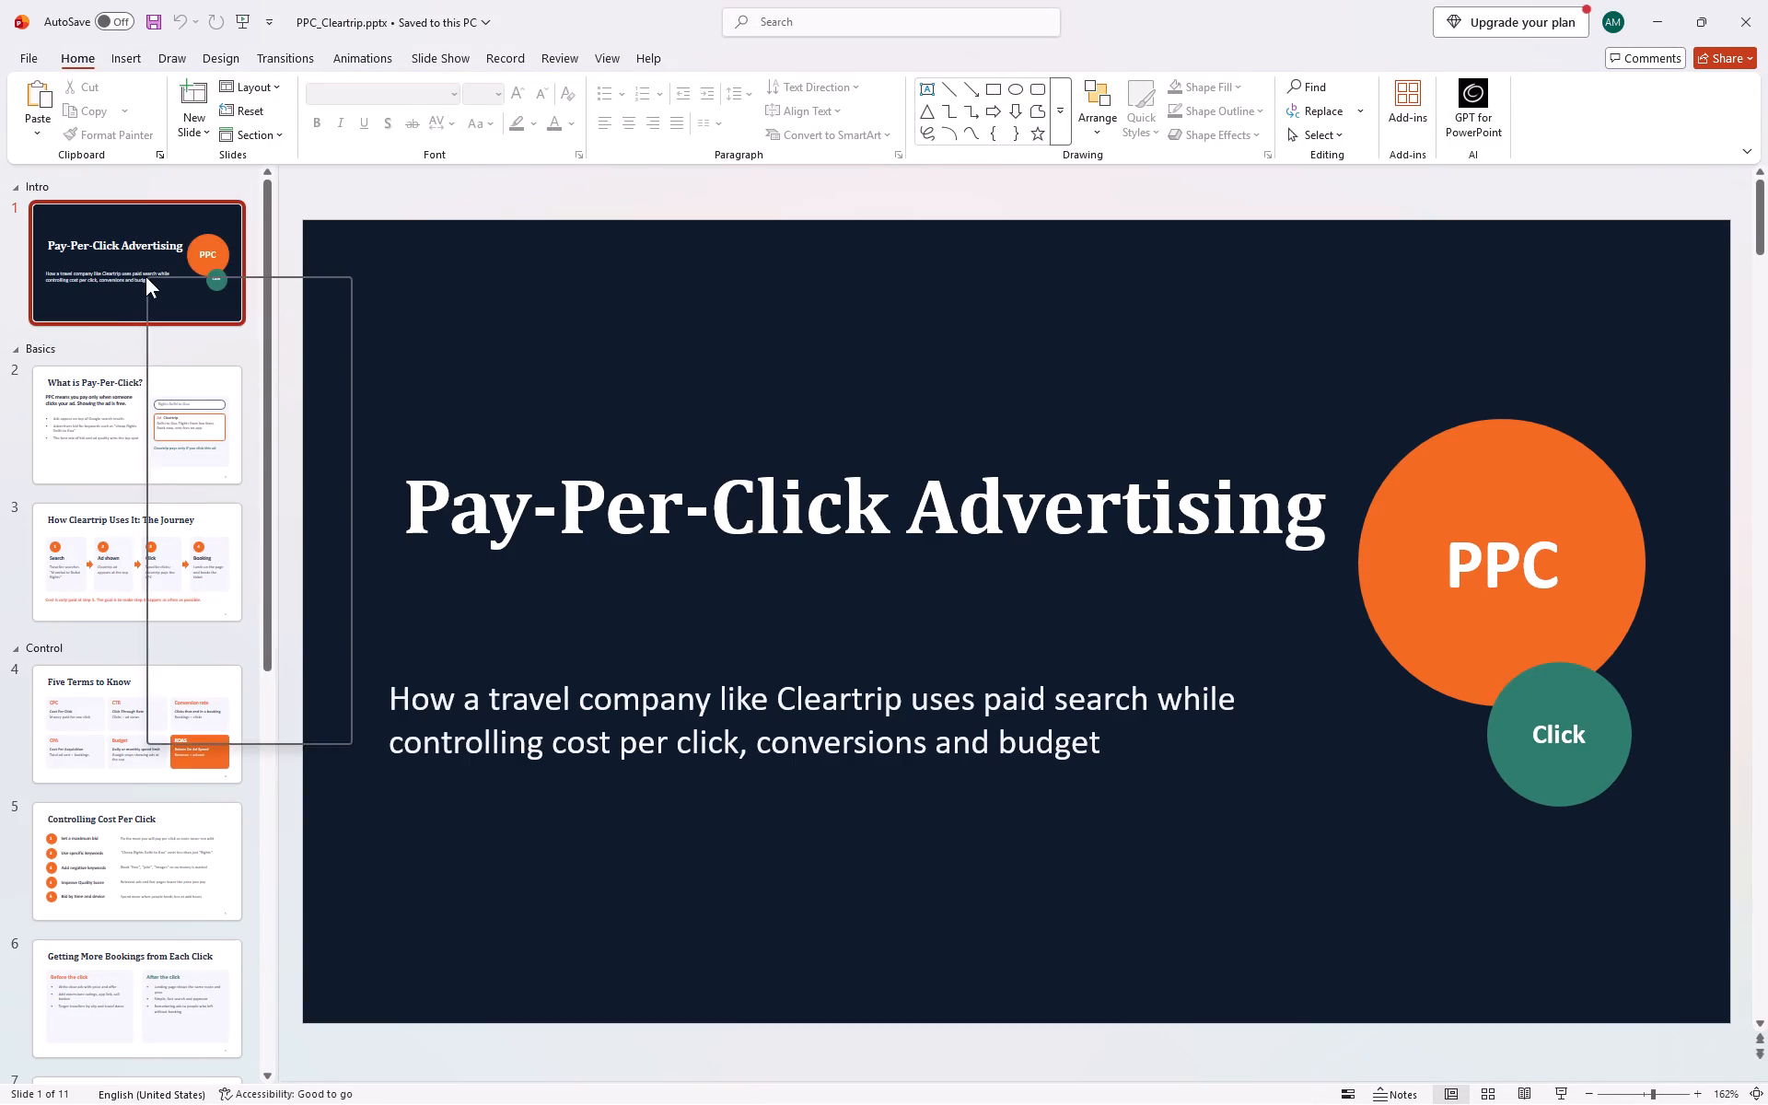
{"action": "left_click", "coordinate": [208, 457]}
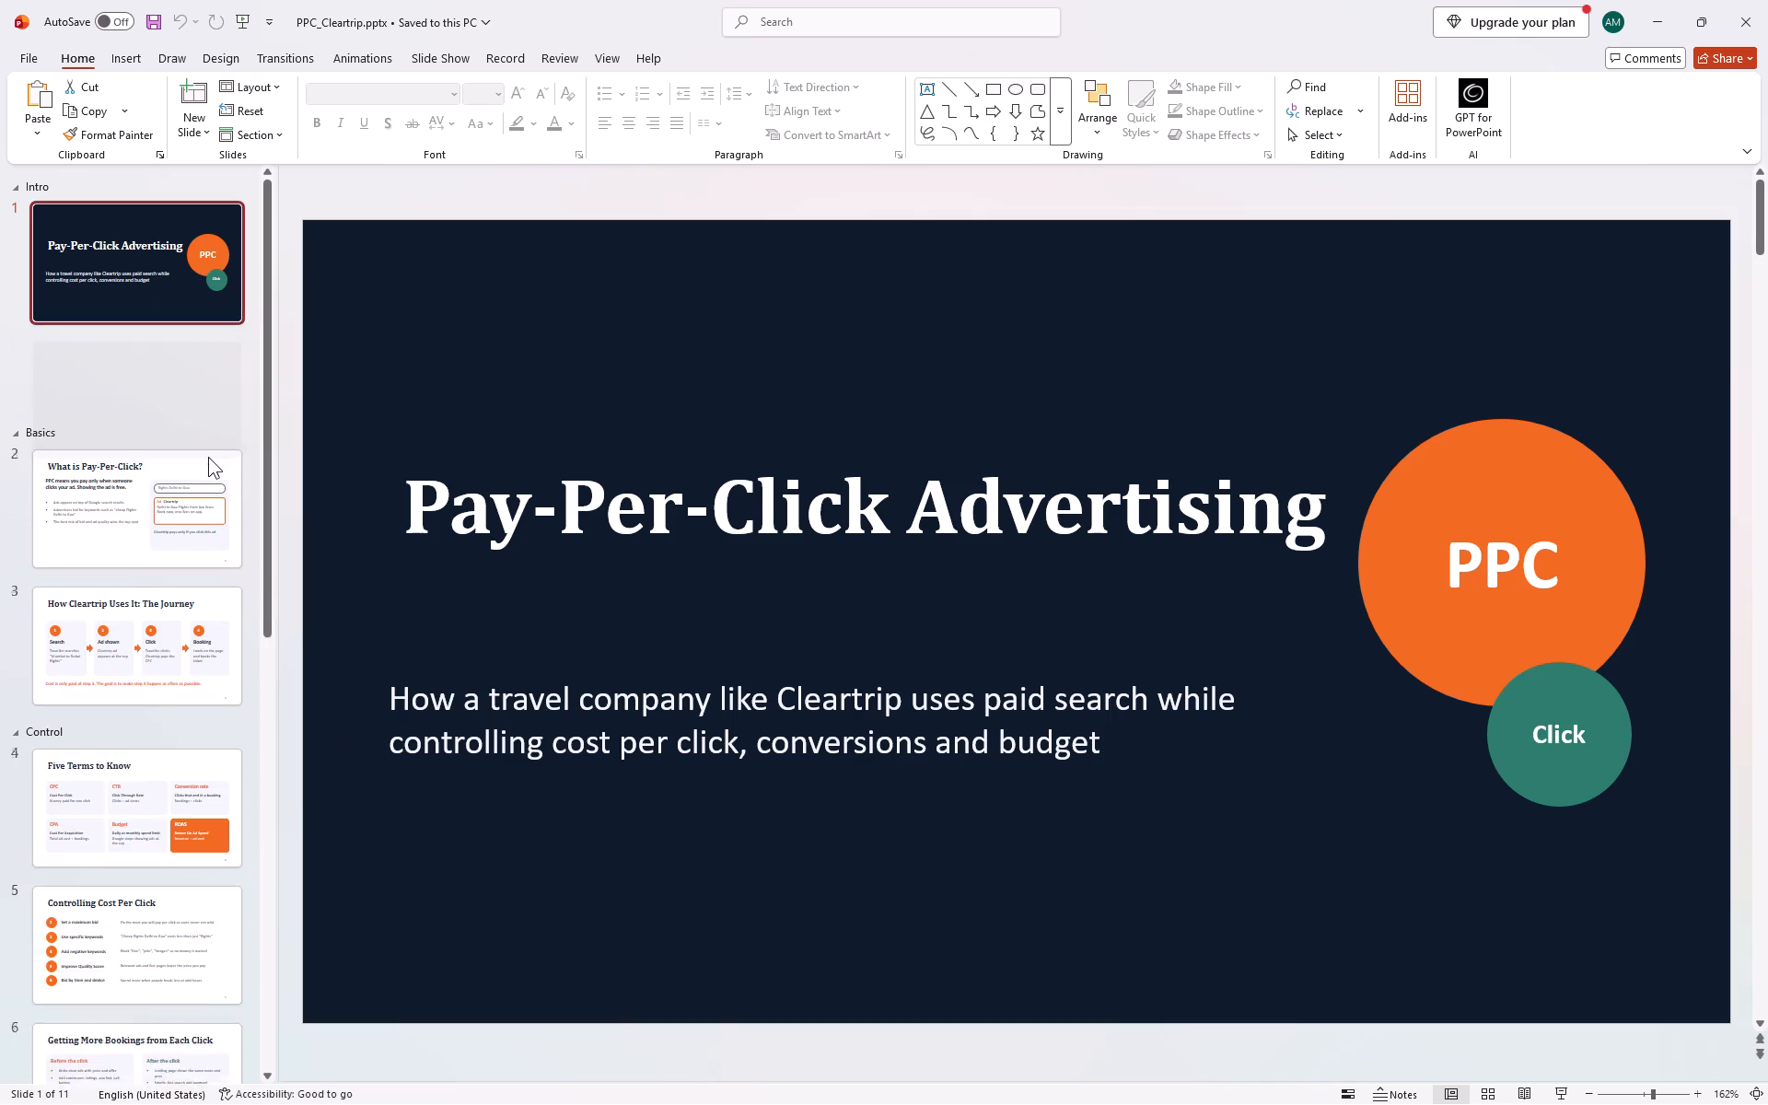
{"action": "left_click_drag", "start_coordinate": [169, 383], "coordinate": [134, 227]}
Cut the empty title placeholder from the new first slide.
{"action": "left_click", "coordinate": [602, 483]}
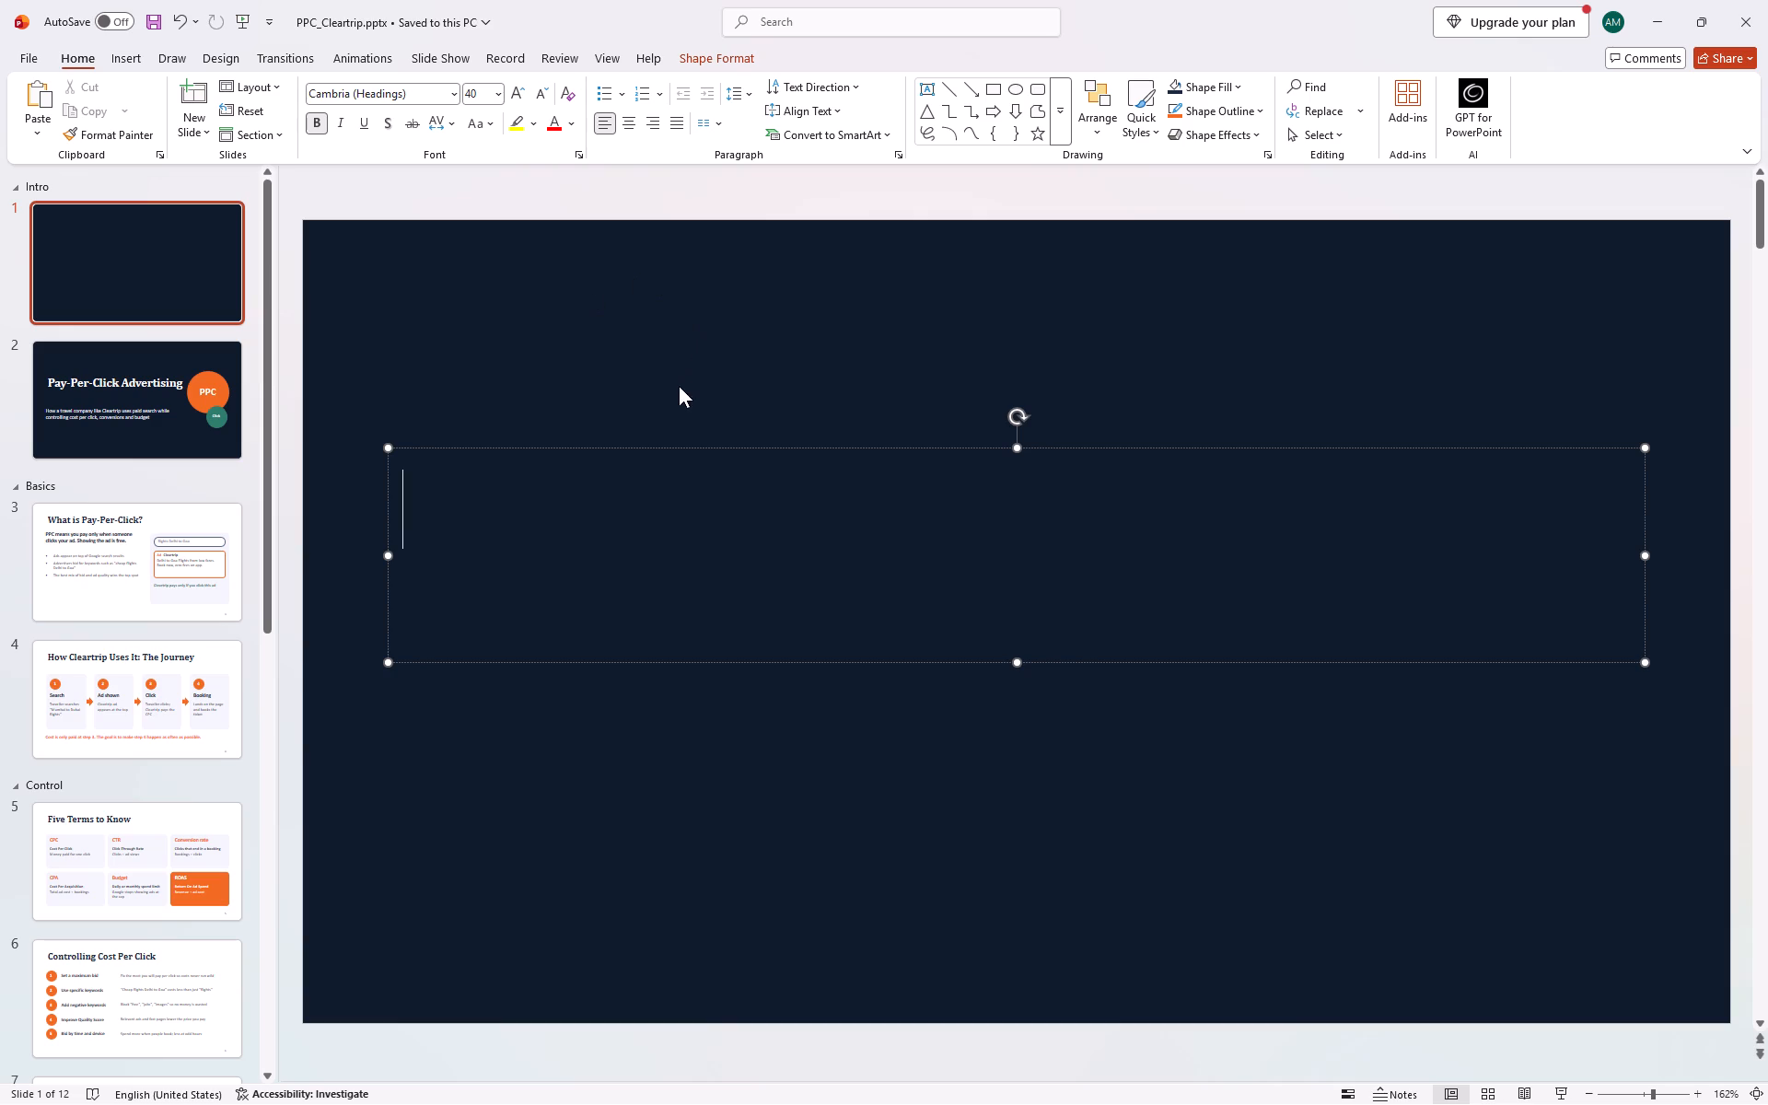
{"action": "left_click", "coordinate": [677, 445]}
{"action": "left_click", "coordinate": [677, 445]}
{"action": "right_click", "coordinate": [677, 445]}
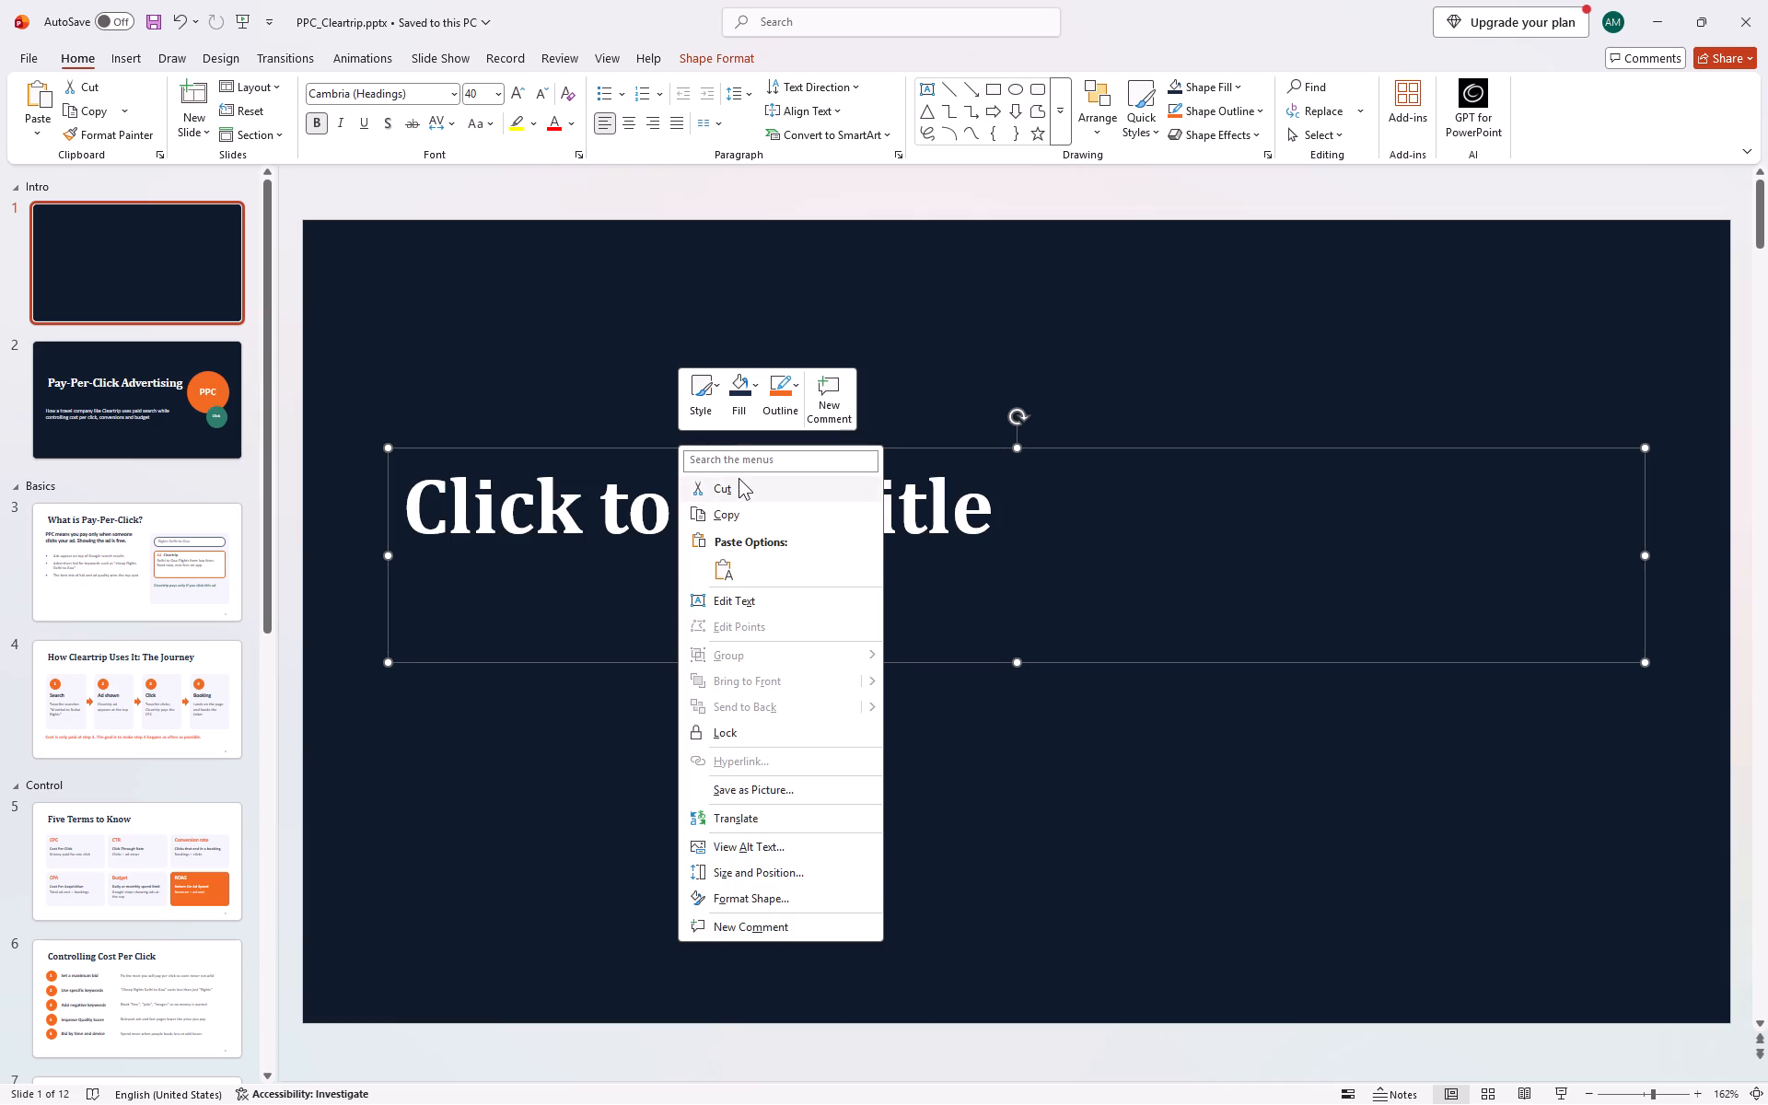
{"action": "left_click", "coordinate": [739, 478]}
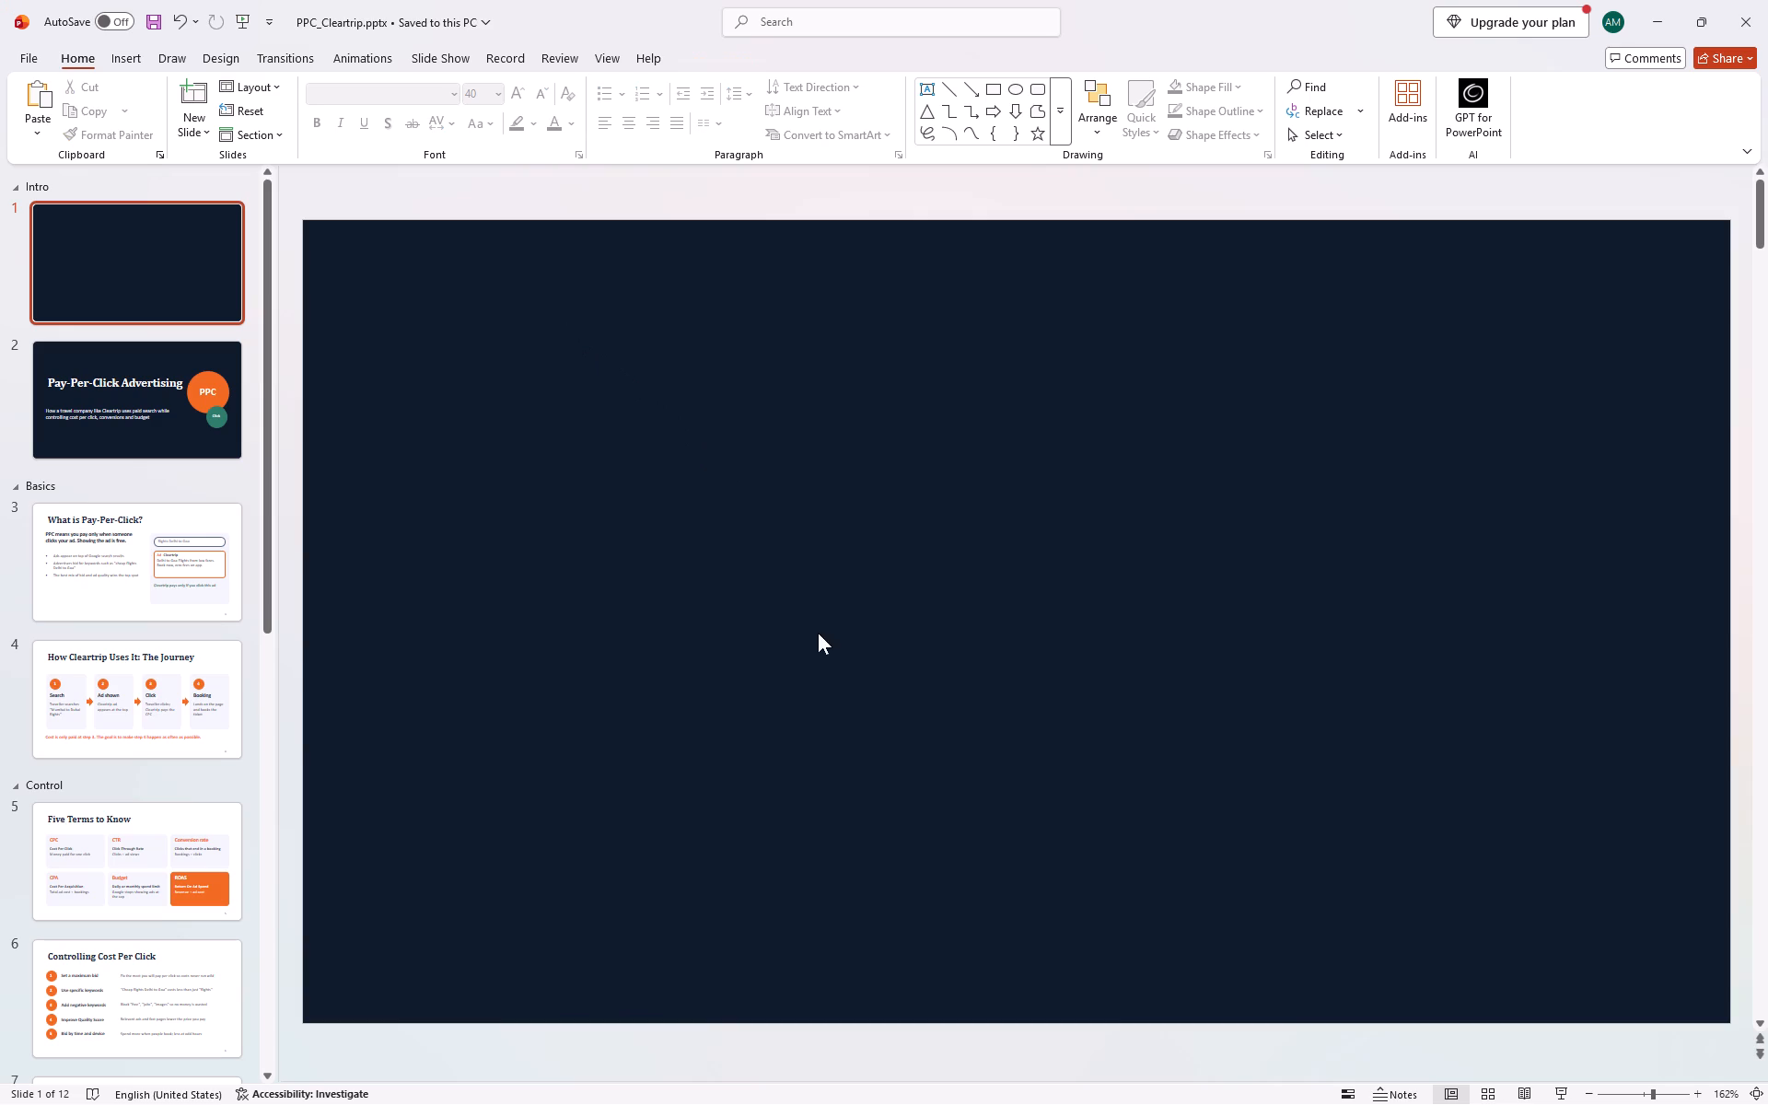
Switch to Chrome and search Google Images for Sharda University in a new tab.
{"action": "left_click", "coordinate": [1657, 10]}
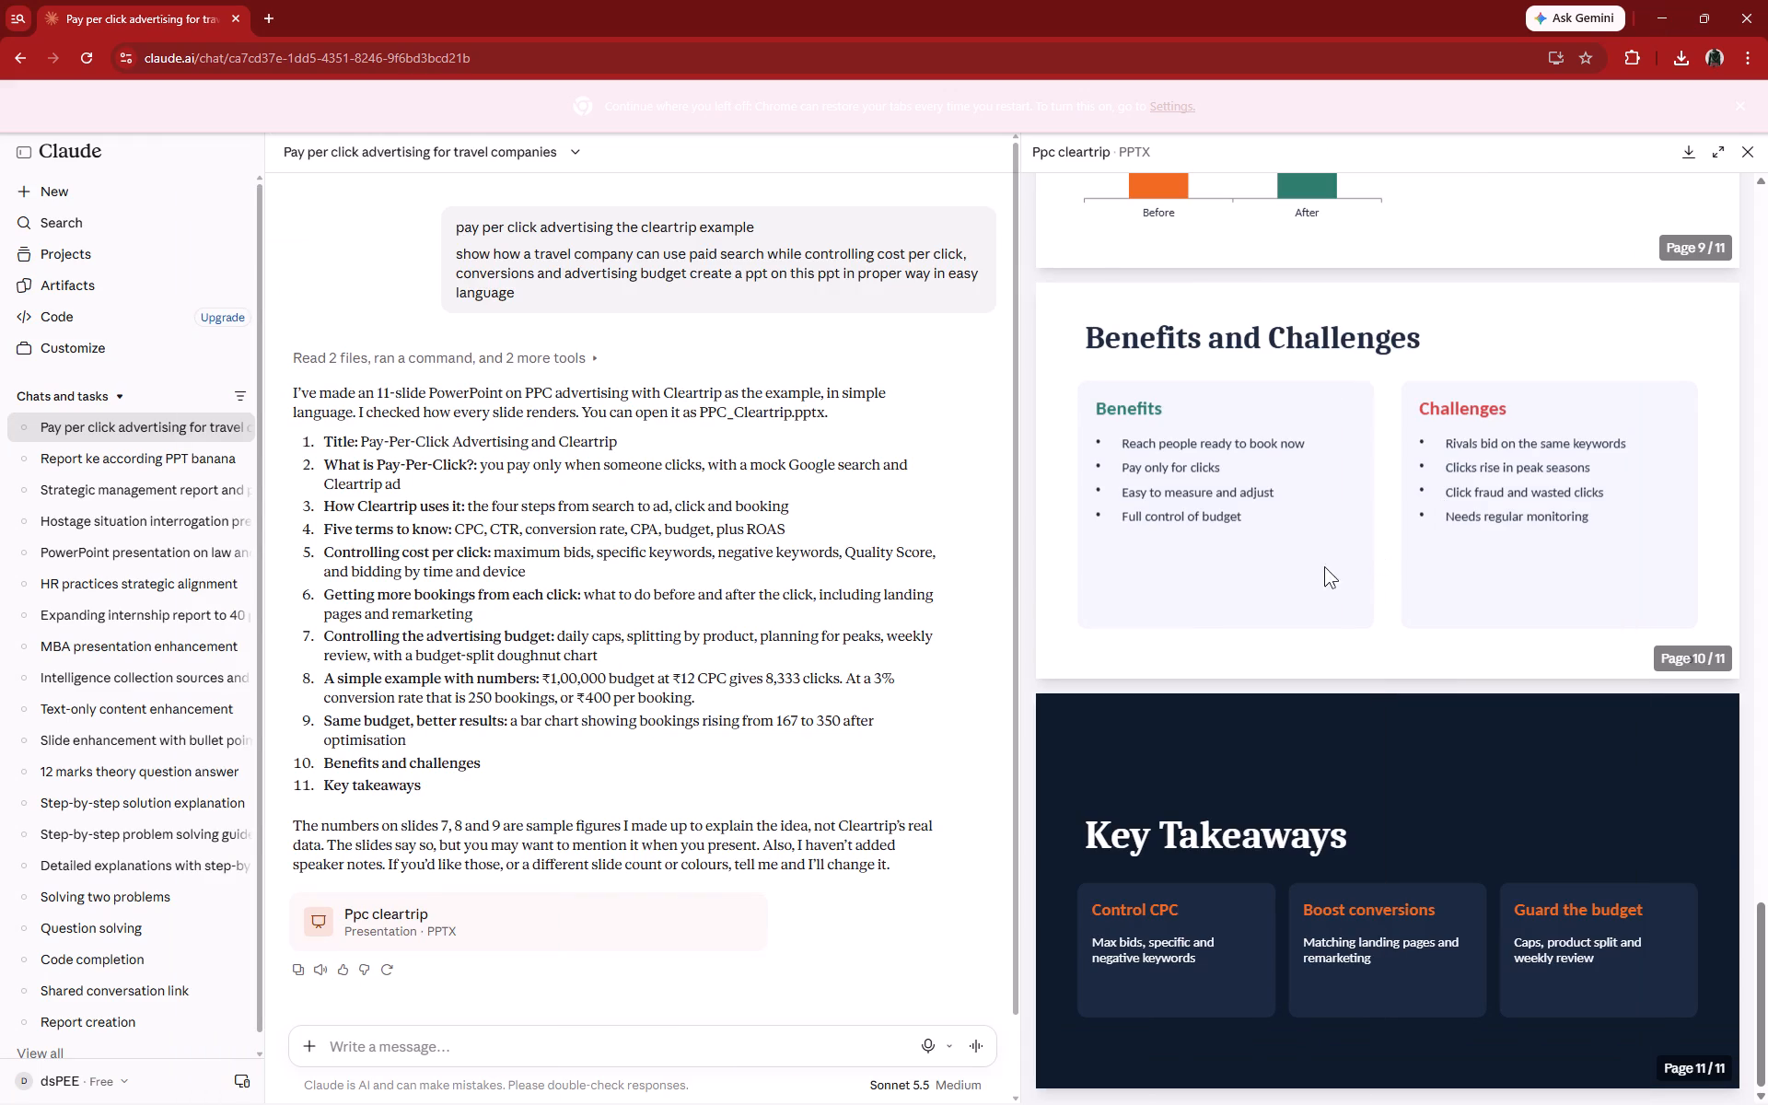
{"action": "left_click", "coordinate": [255, 21]}
{"action": "left_click", "coordinate": [270, 16]}
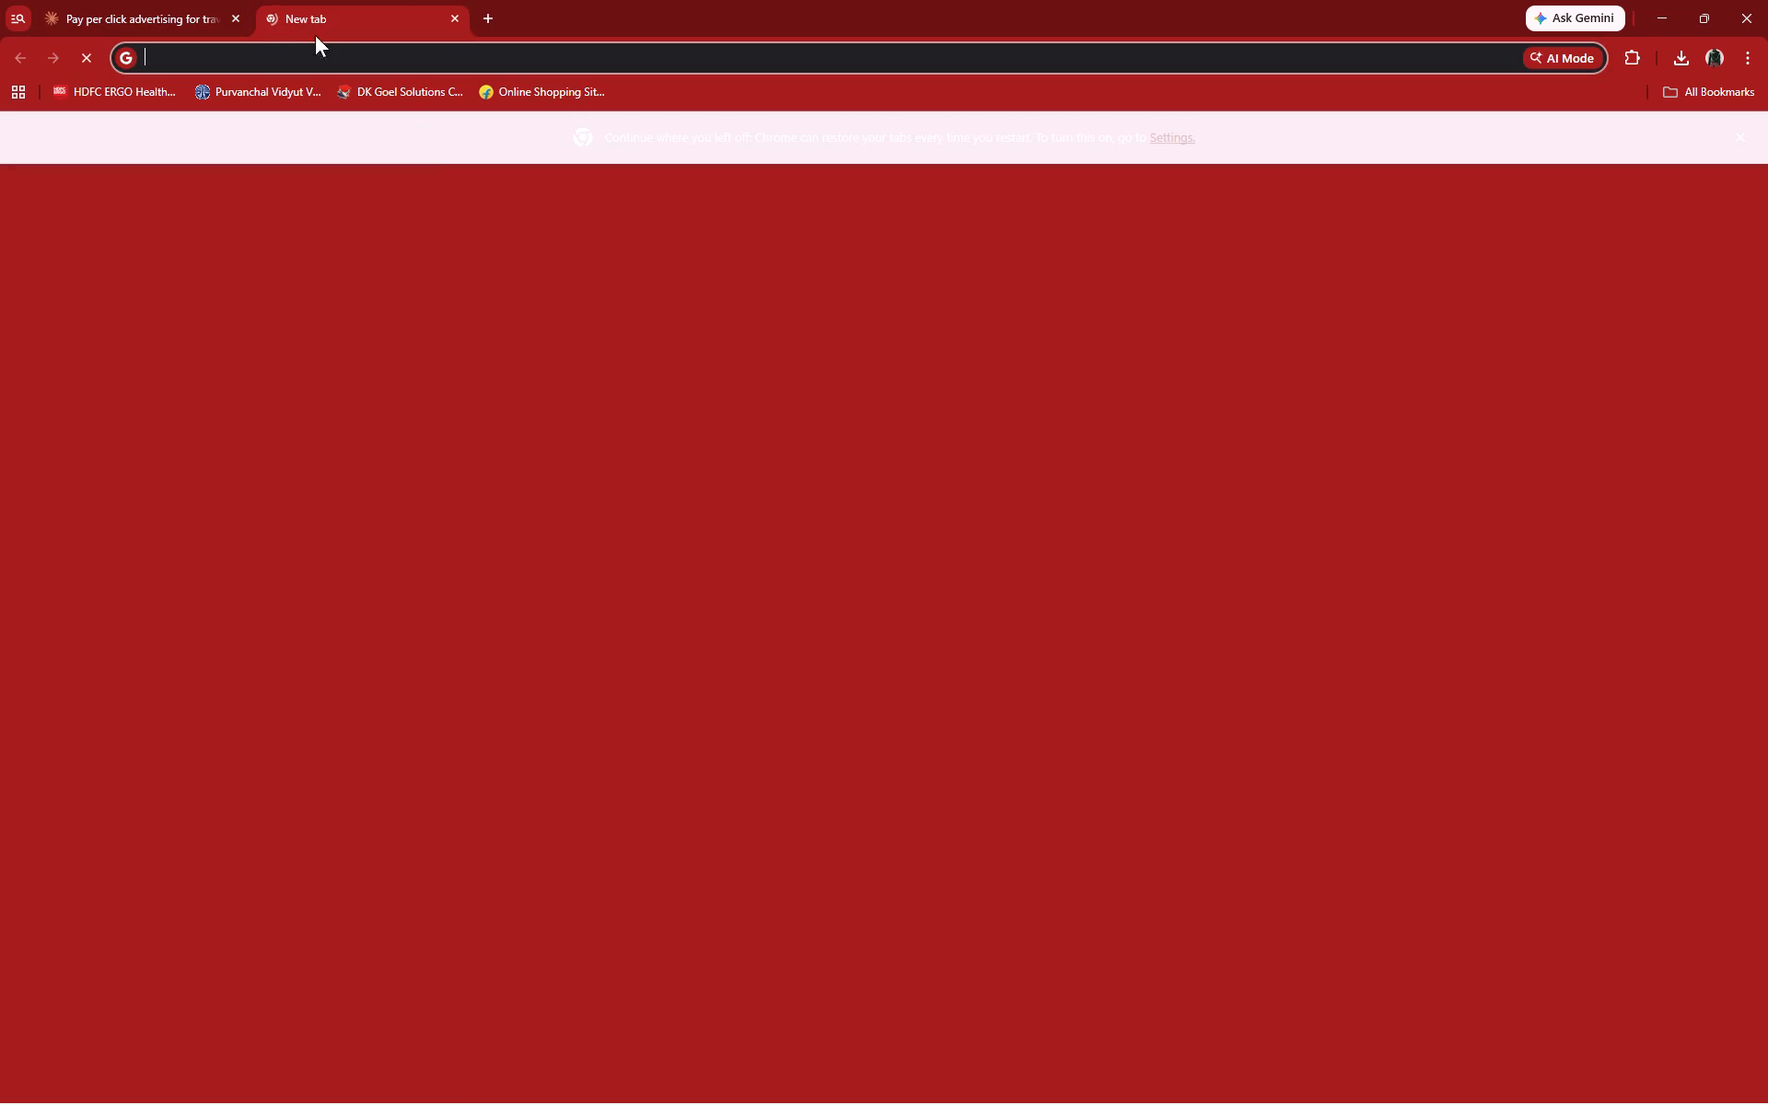
{"action": "left_click", "coordinate": [637, 429]}
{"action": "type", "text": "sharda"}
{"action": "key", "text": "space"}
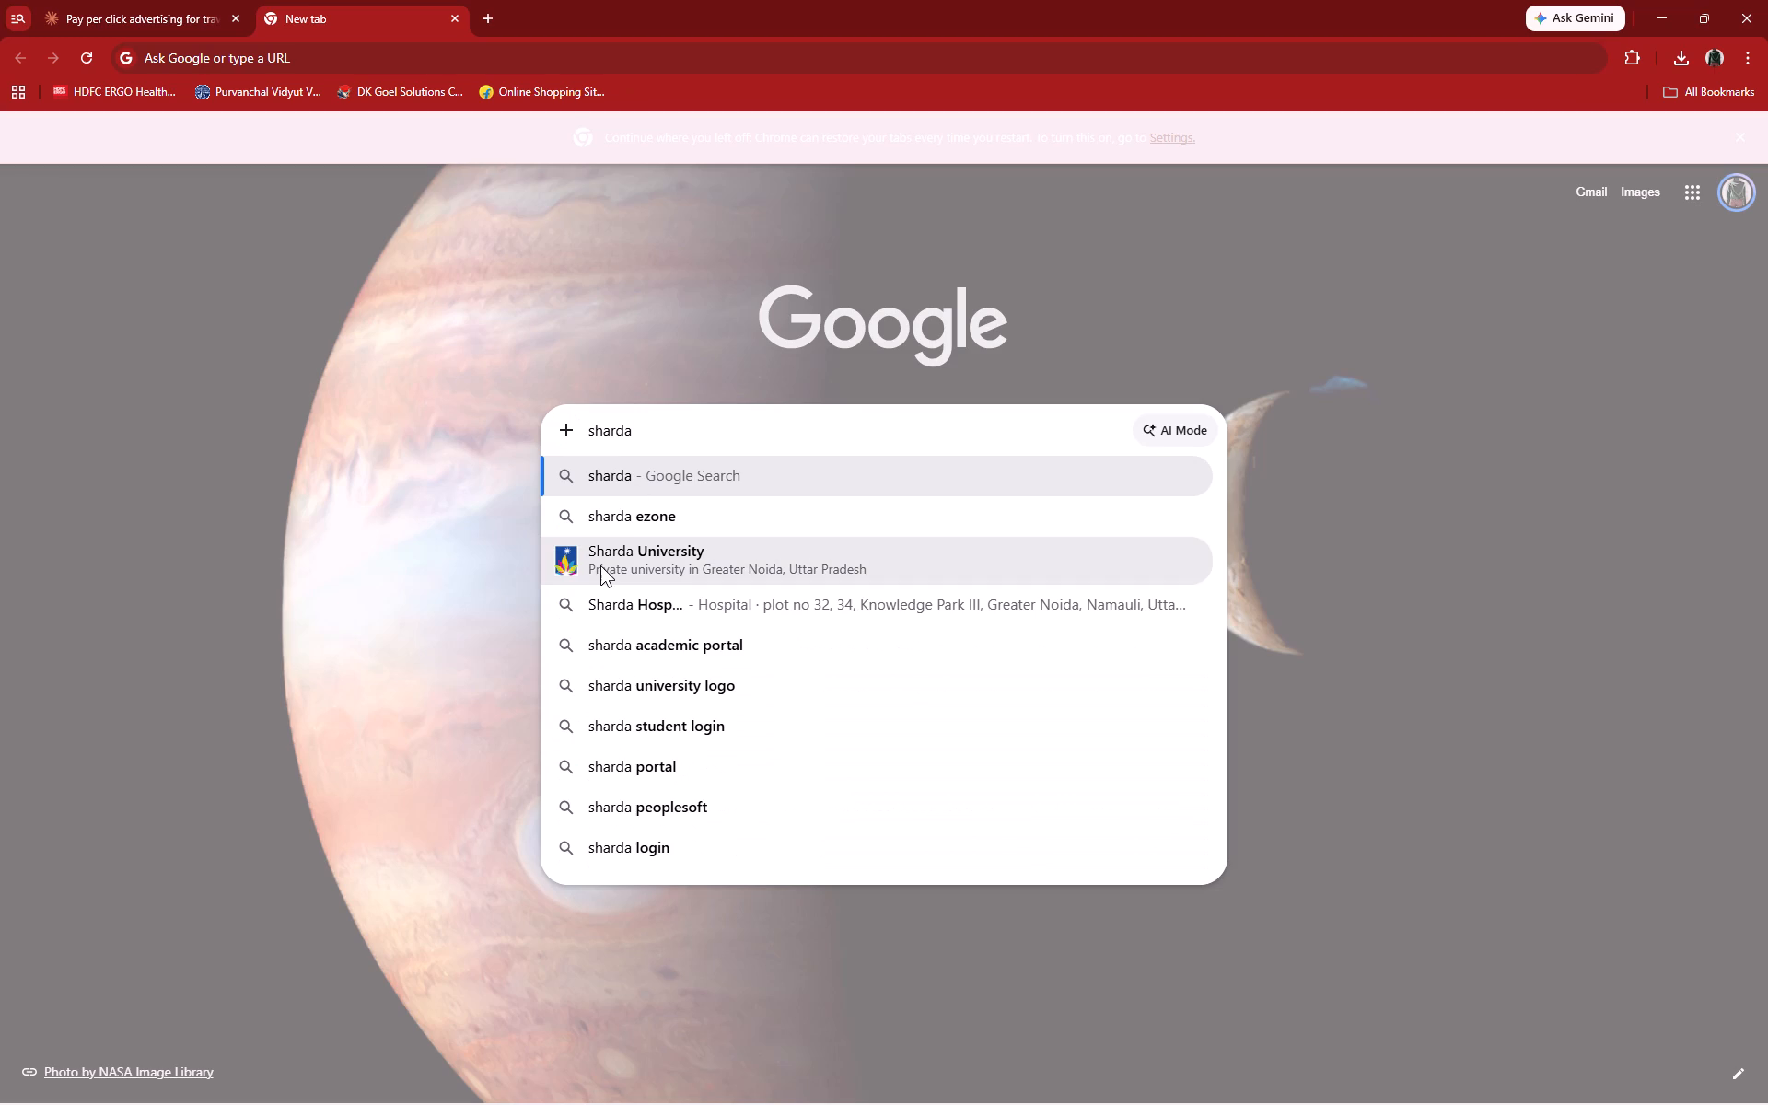
{"action": "left_click", "coordinate": [600, 565]}
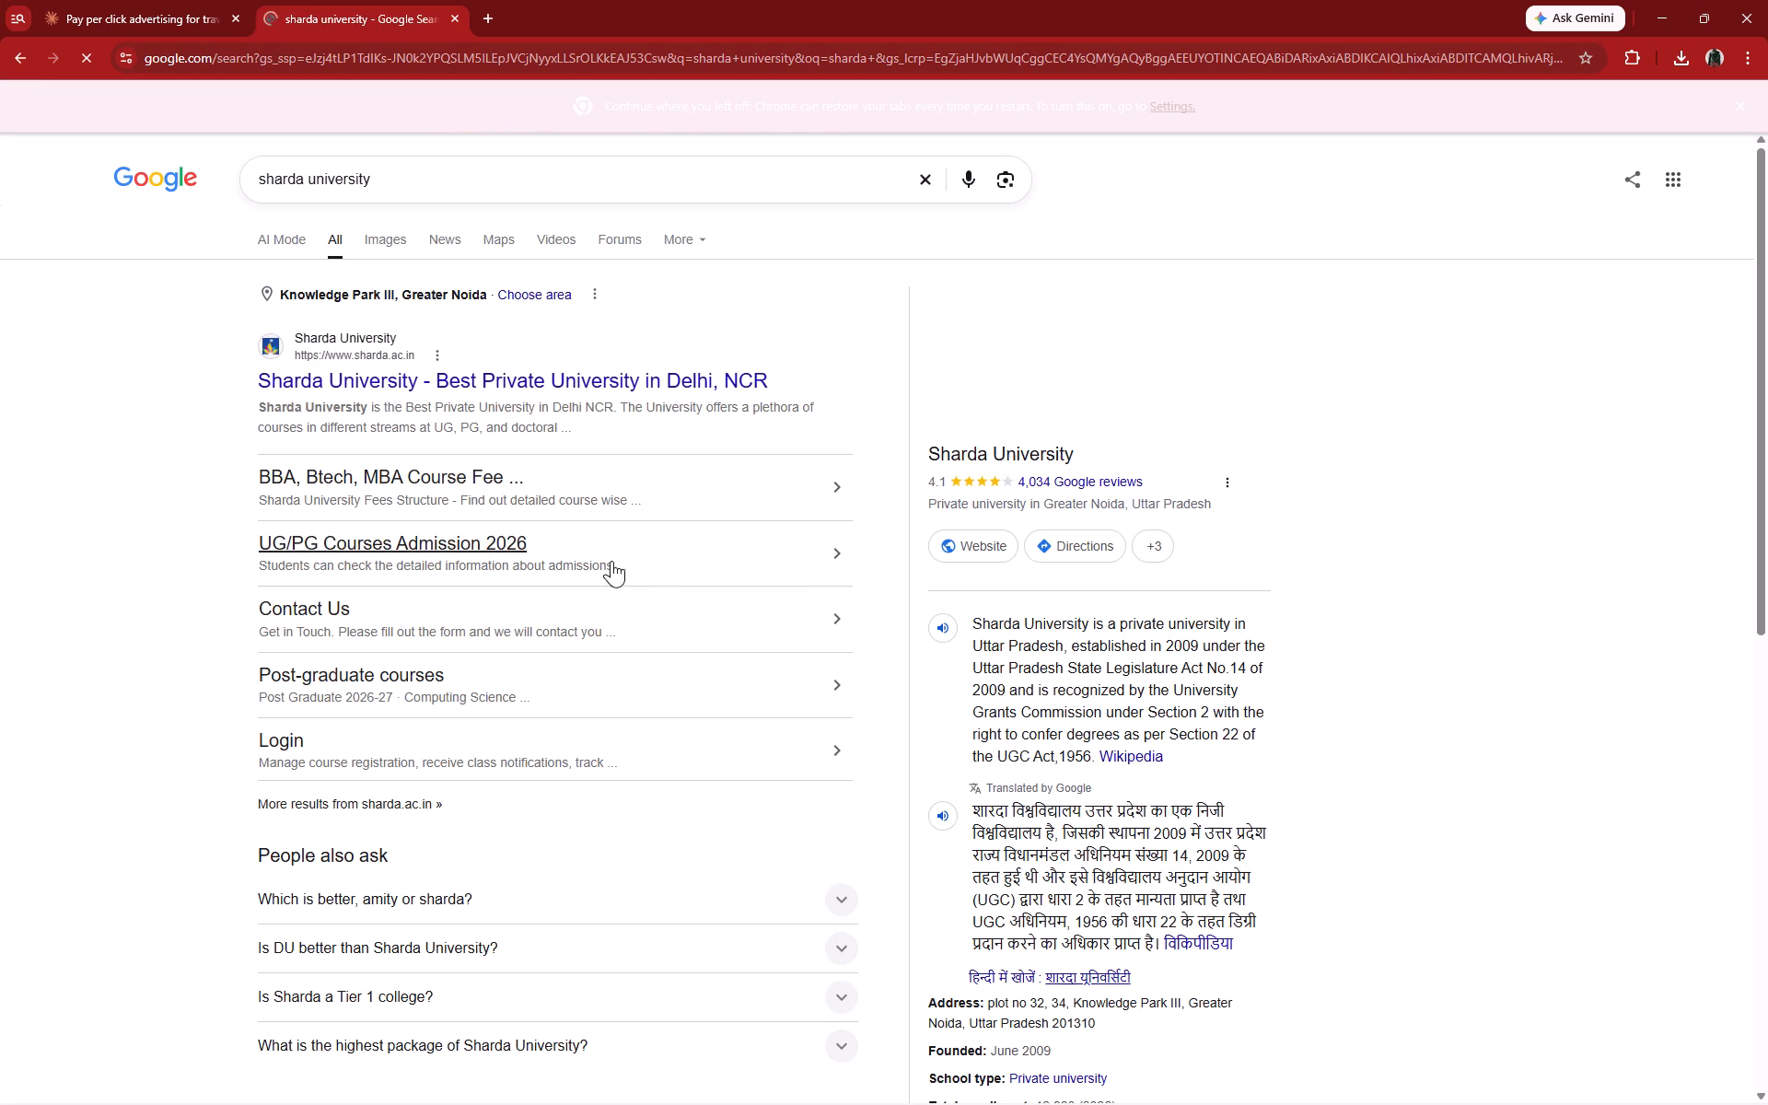
{"action": "left_click", "coordinate": [393, 229]}
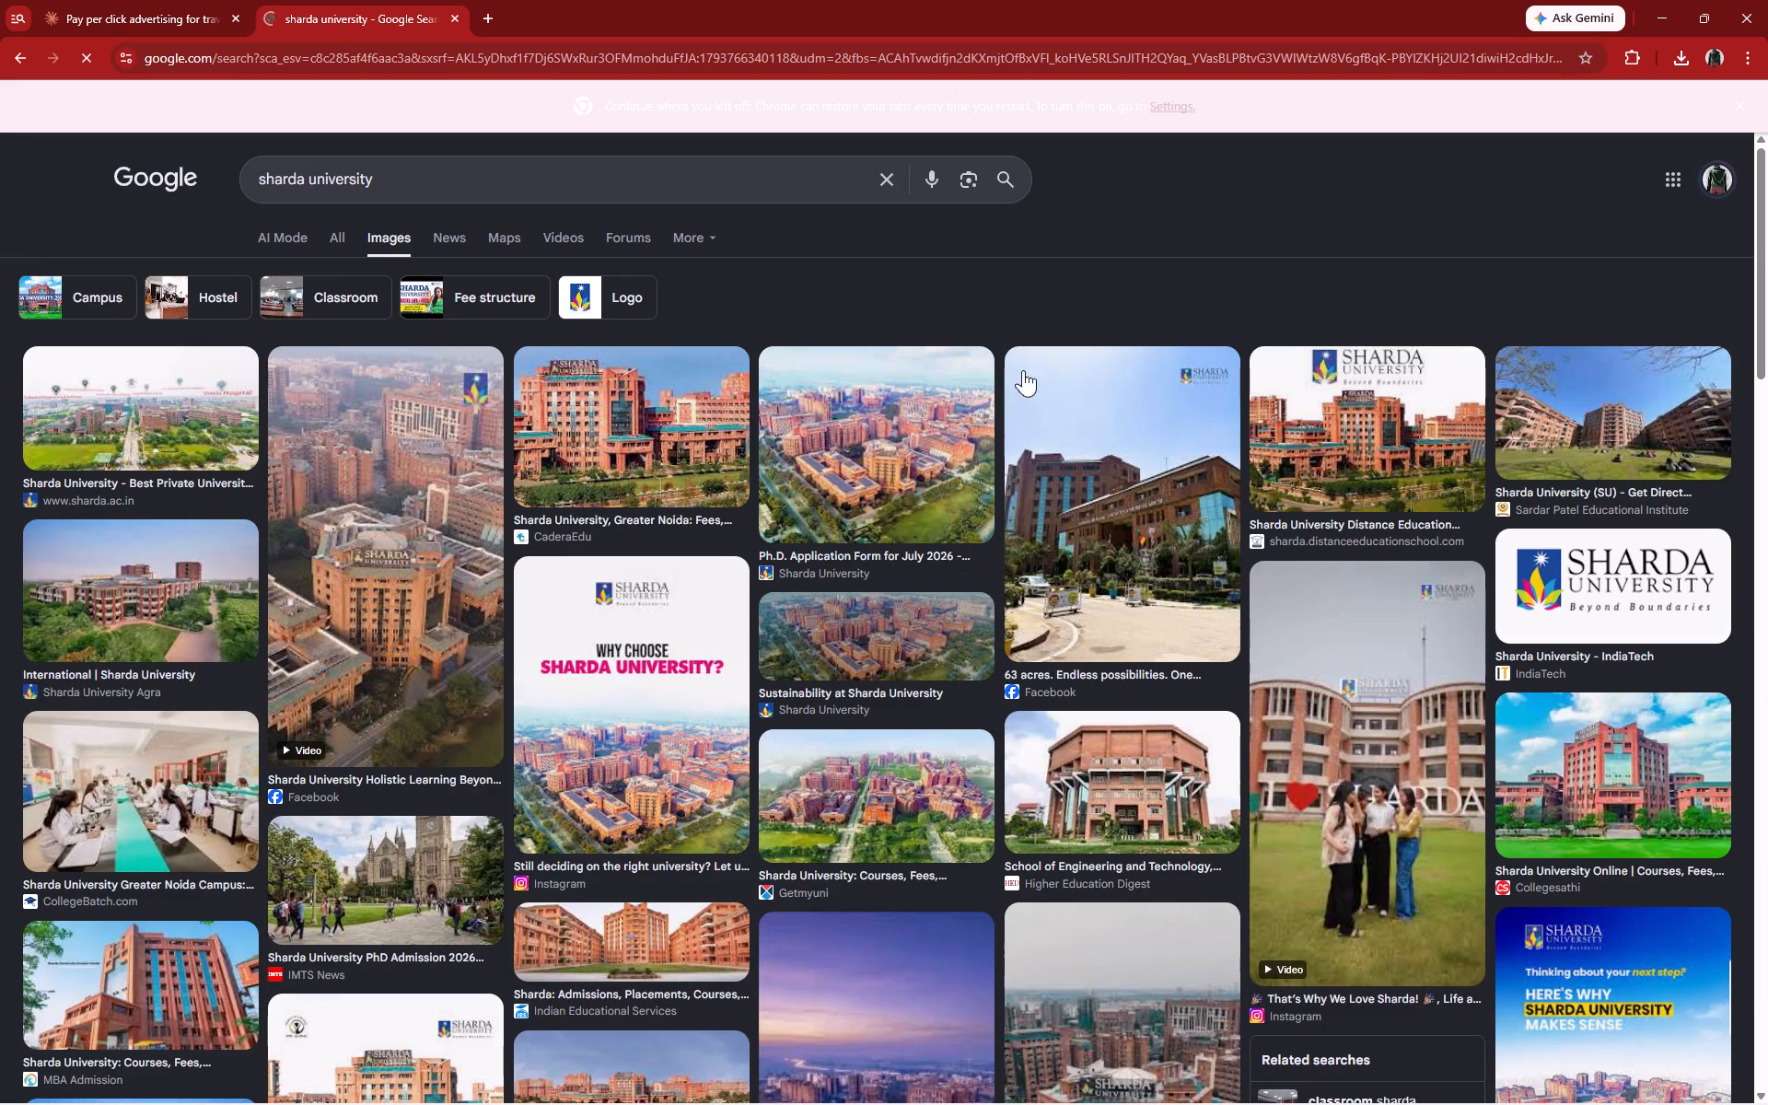
Open the IndiaTech page of the Sharda University logo result, copy the logo image and close that page.
{"action": "left_click", "coordinate": [1529, 565]}
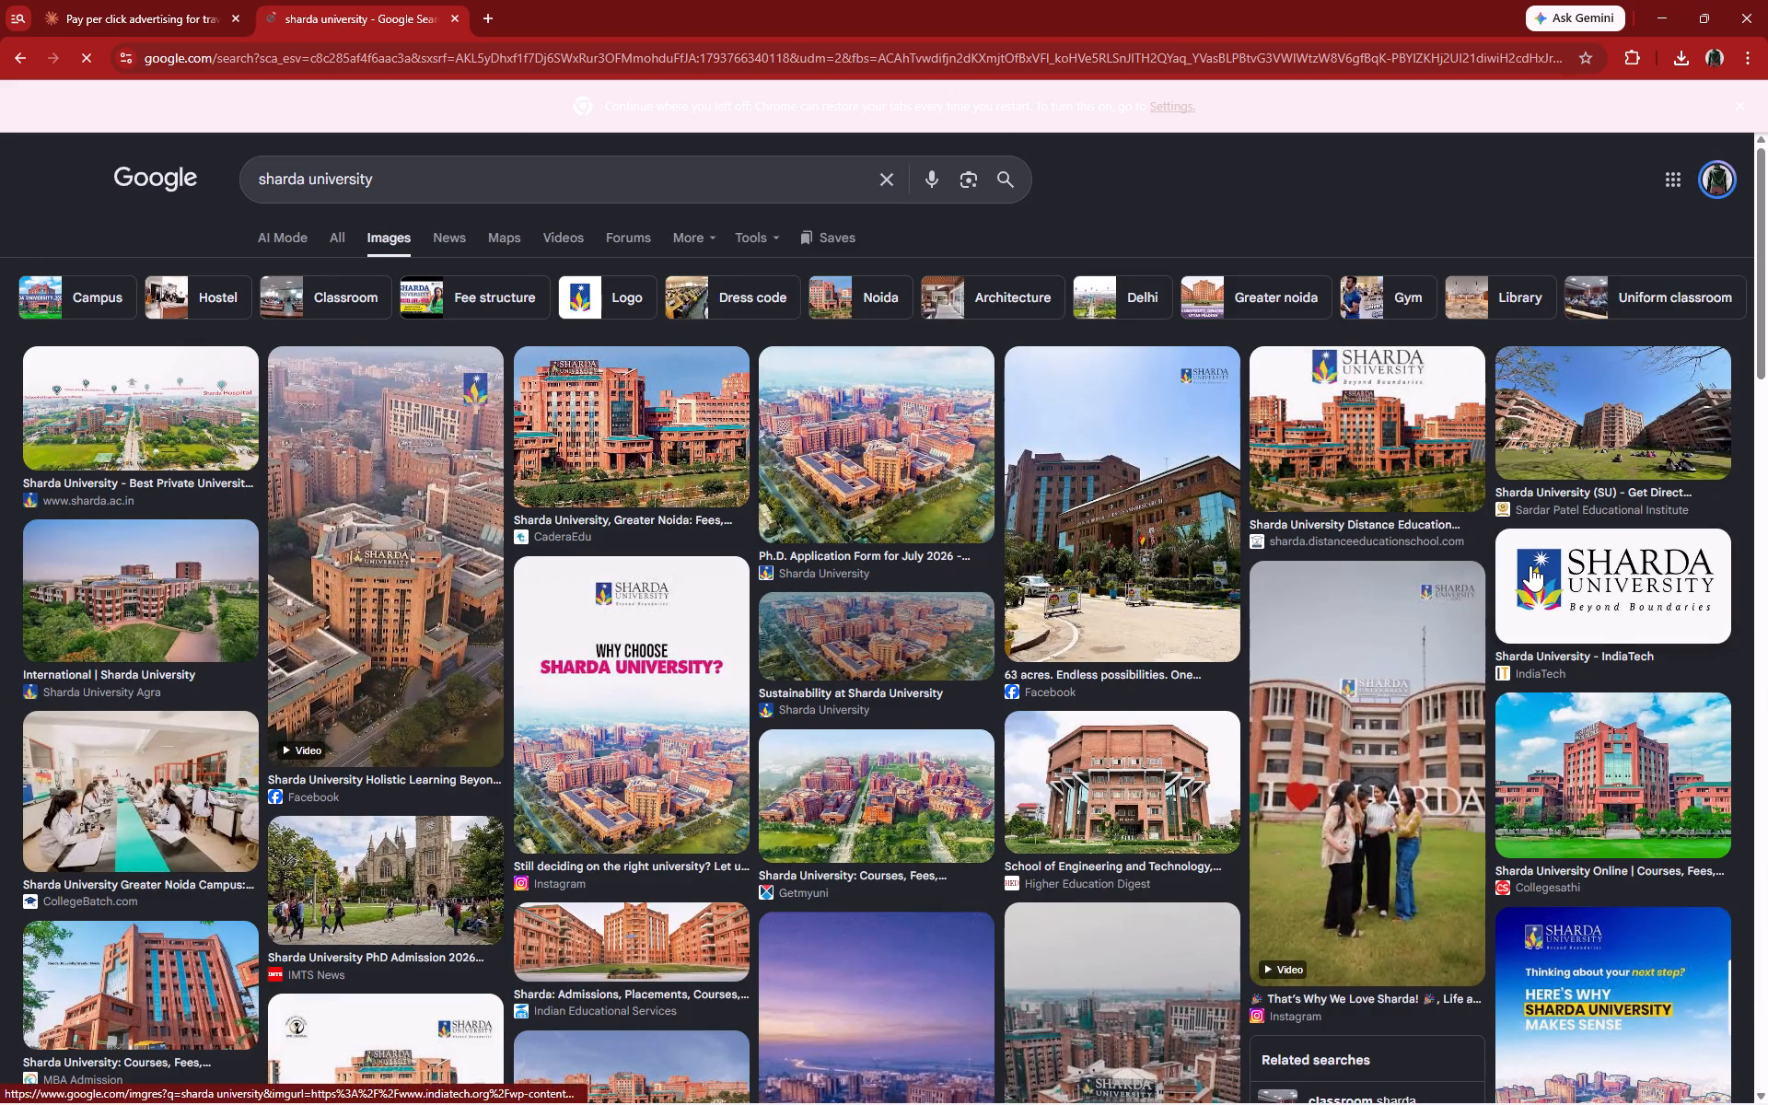
{"action": "right_click", "coordinate": [1529, 565]}
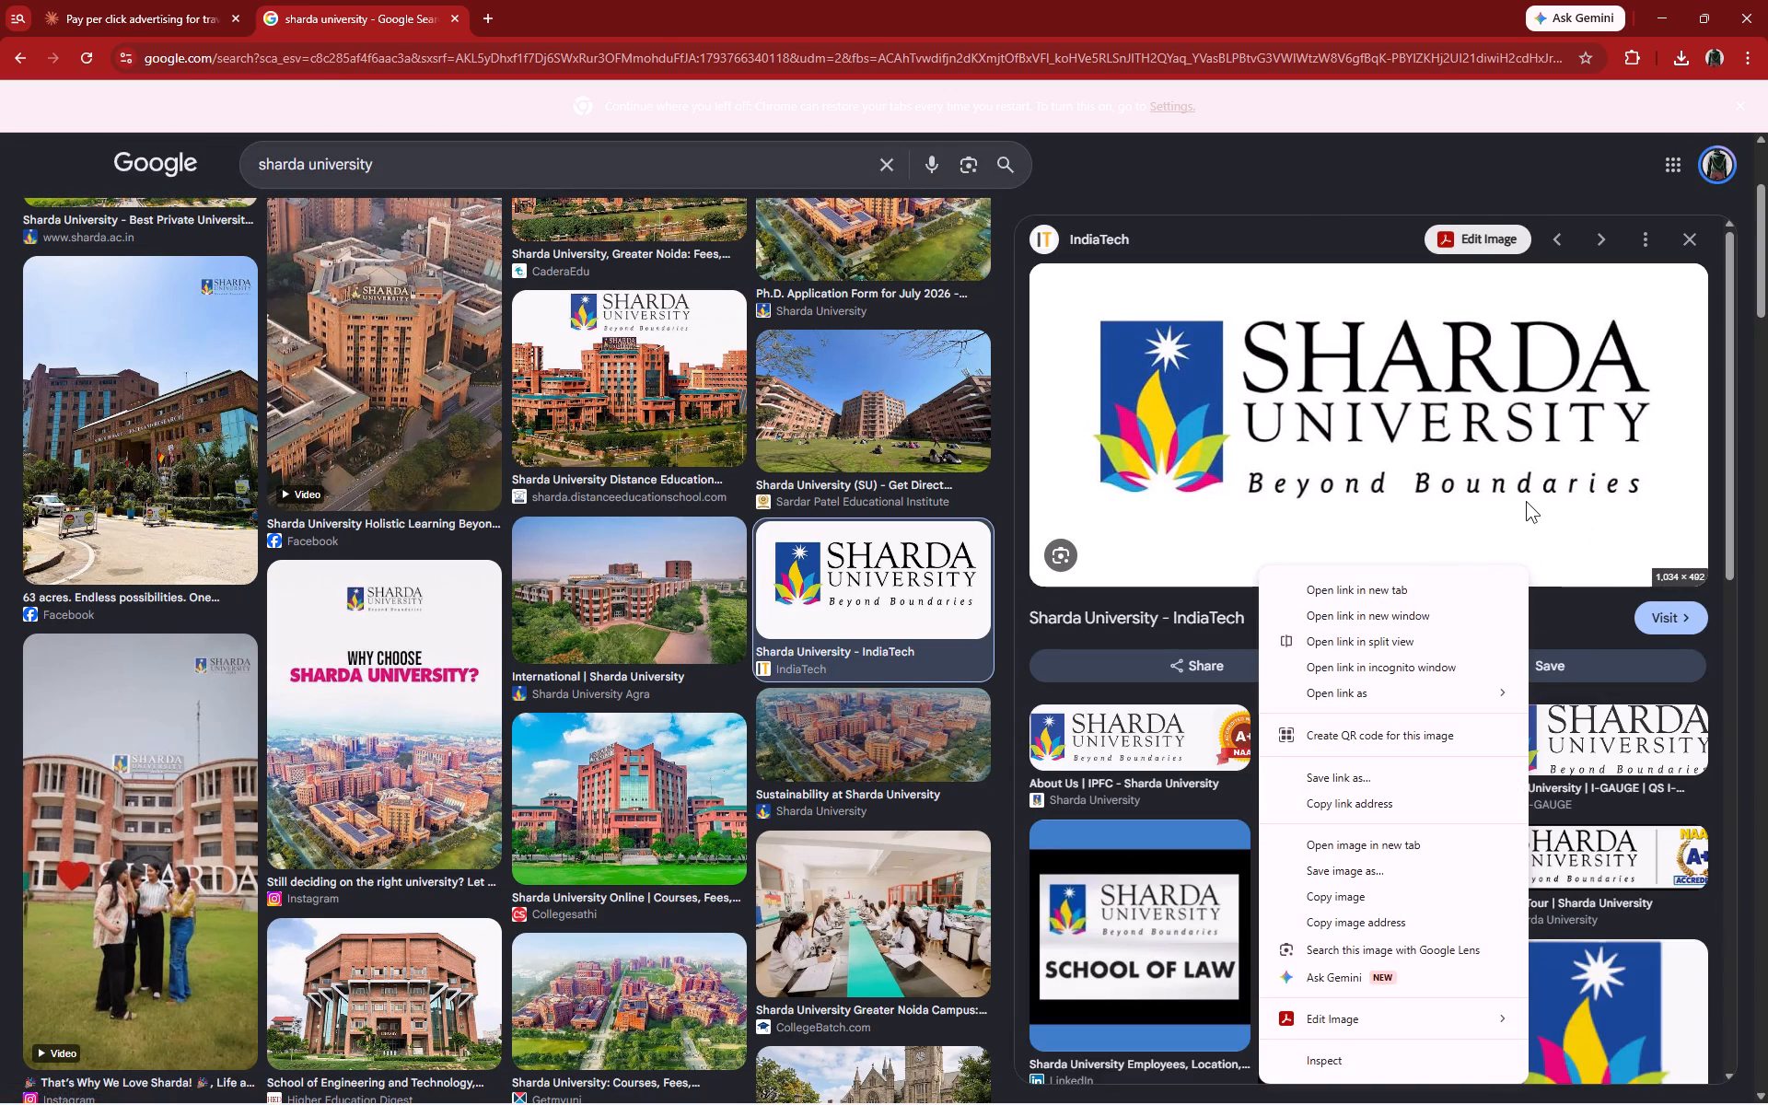
{"action": "left_click", "coordinate": [1526, 501]}
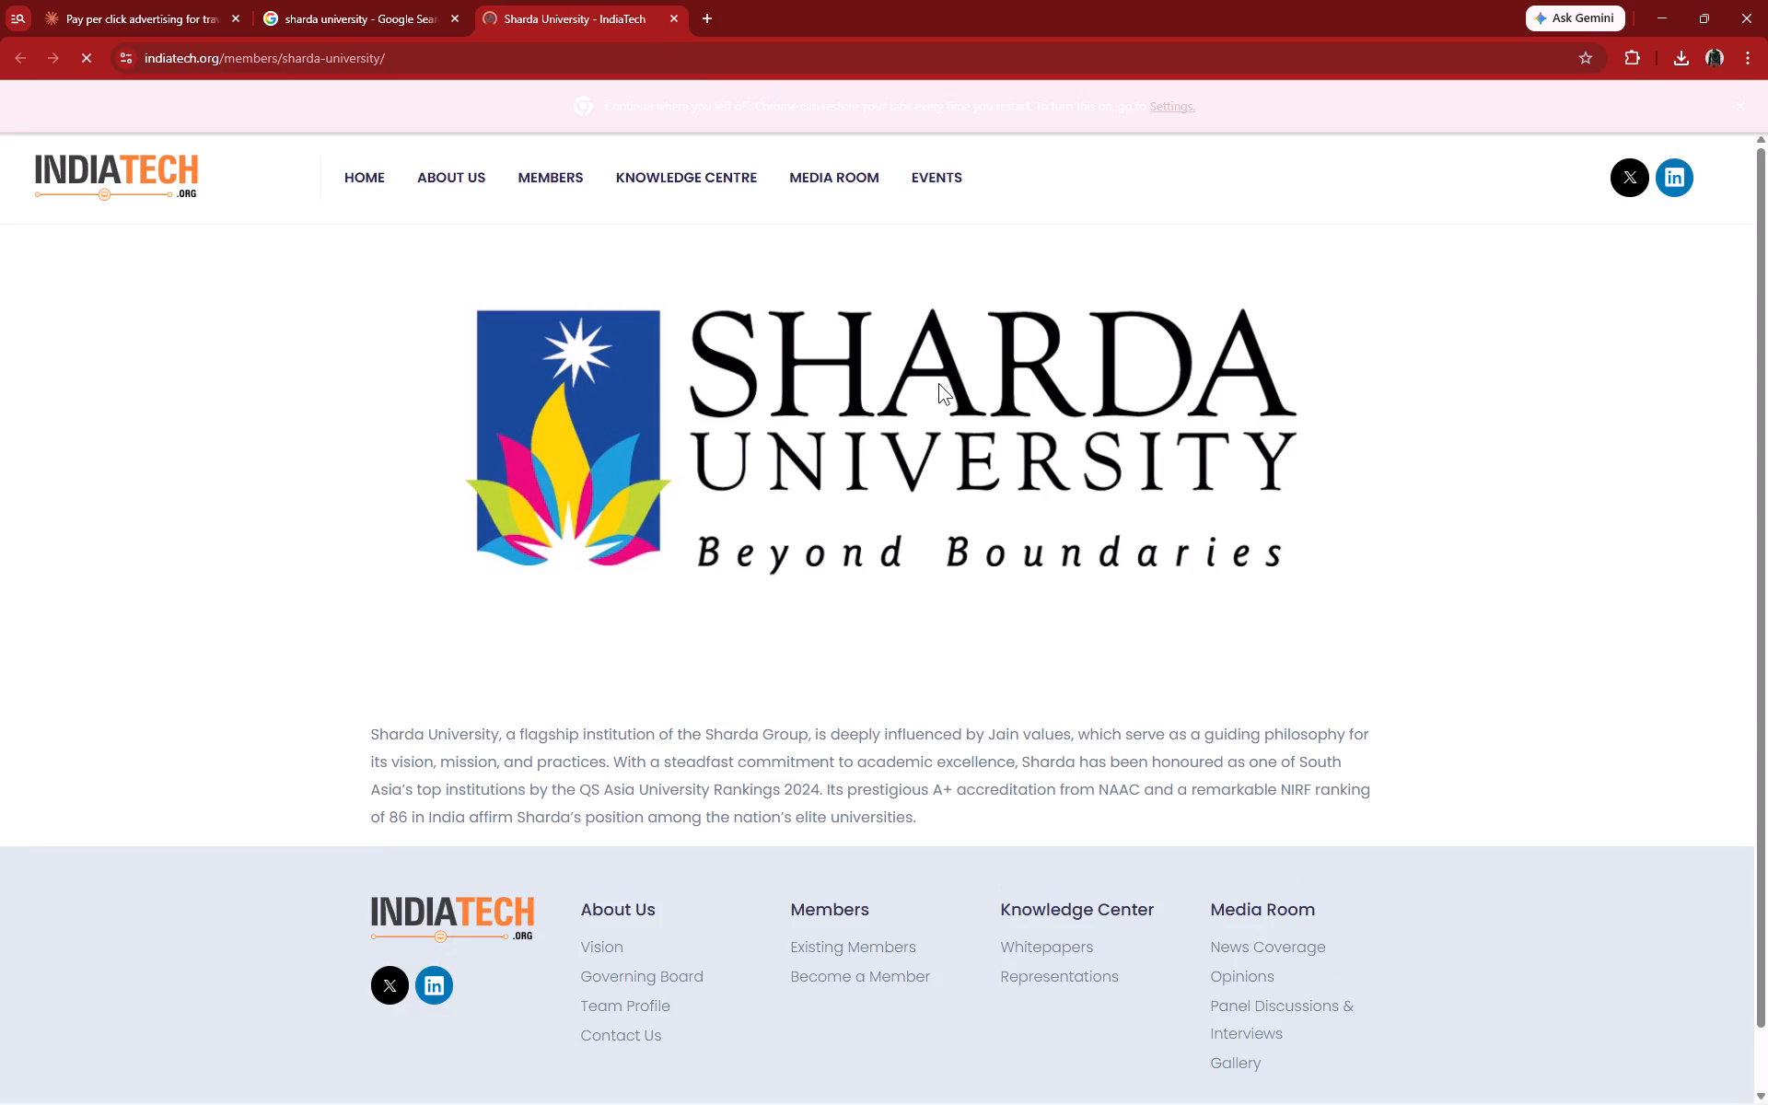
{"action": "right_click", "coordinate": [953, 497]}
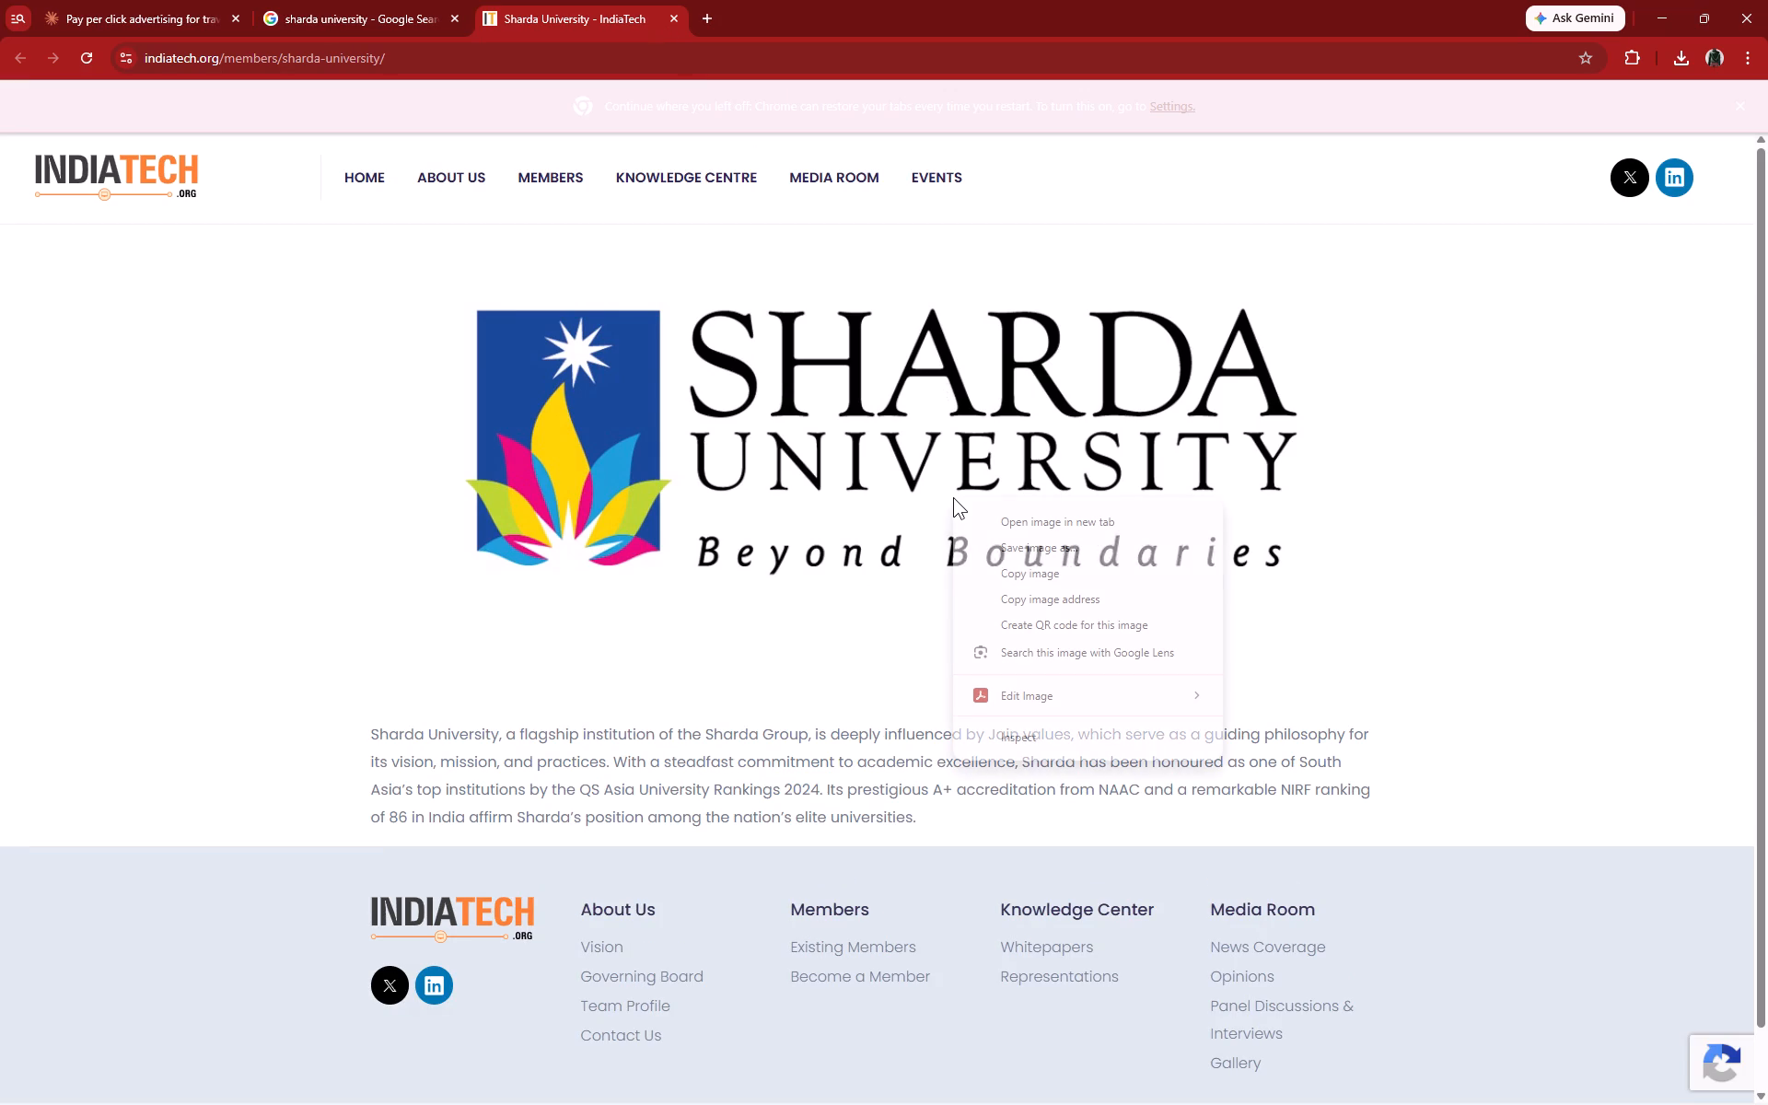
{"action": "left_click", "coordinate": [1004, 572]}
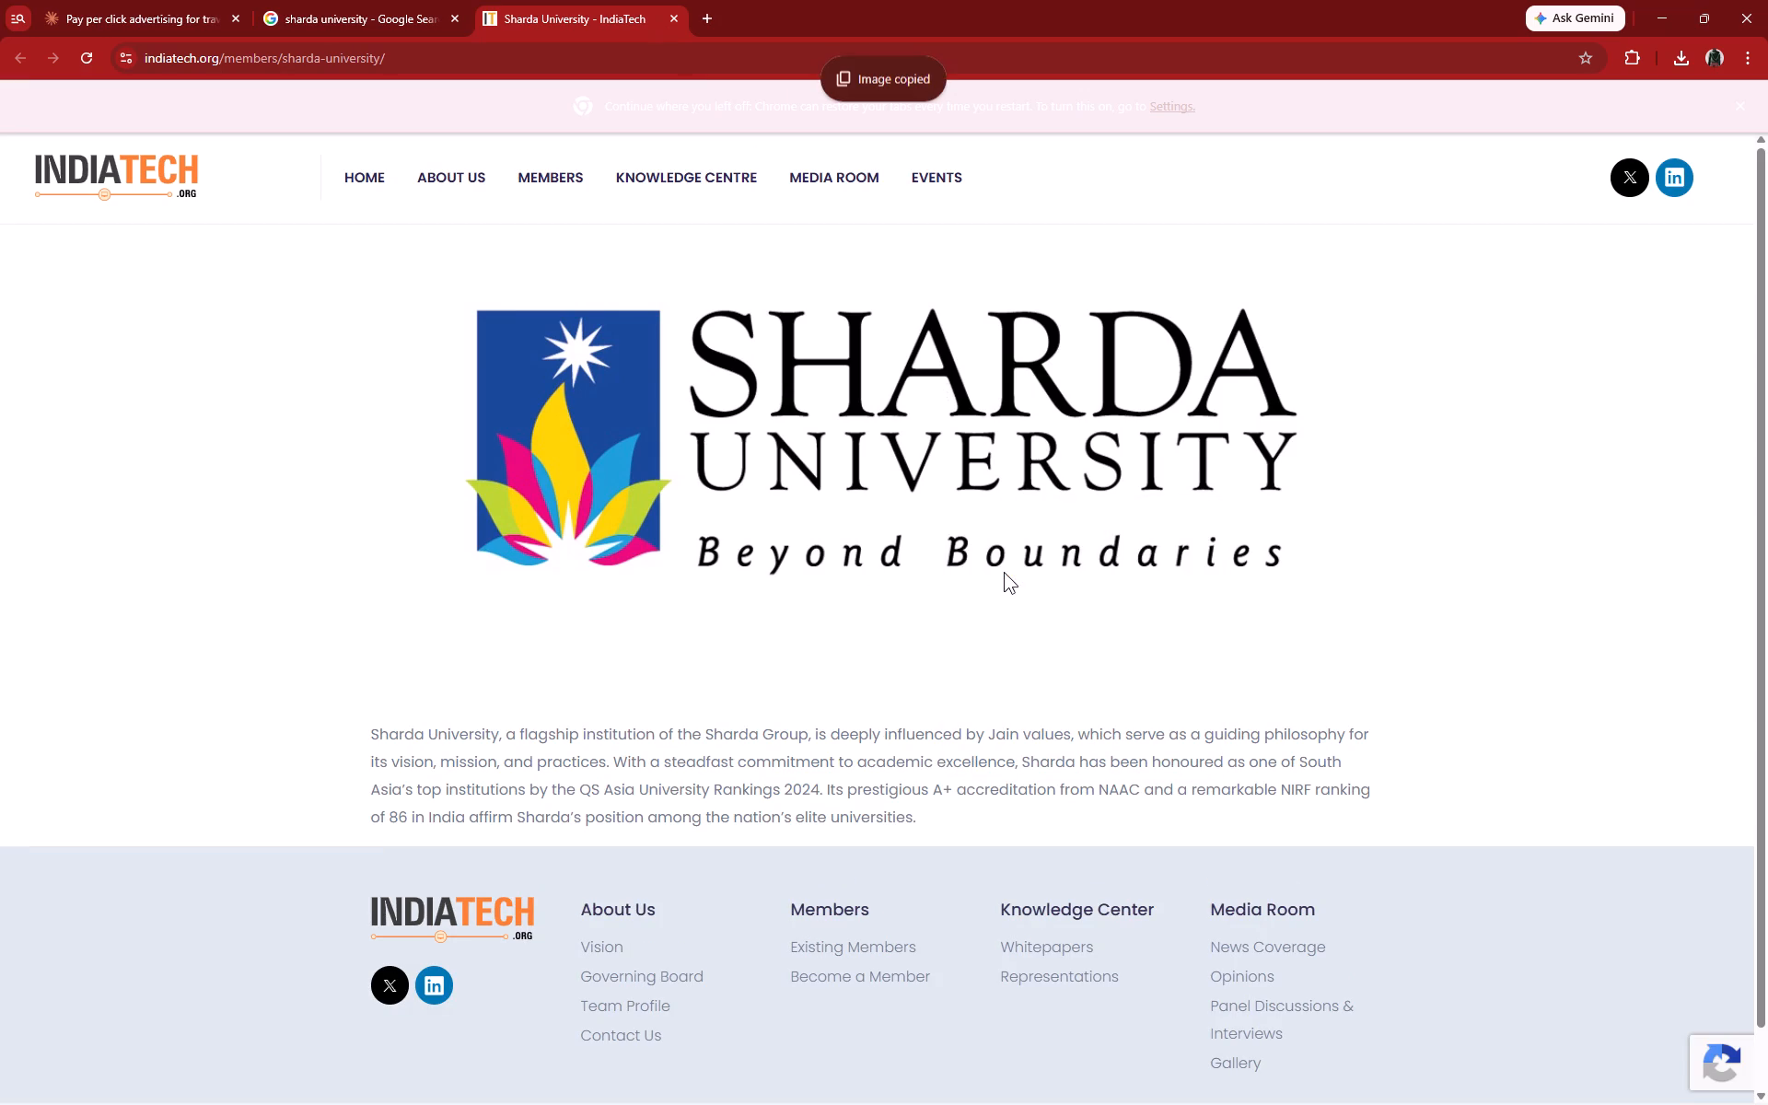
{"action": "left_click", "coordinate": [673, 15]}
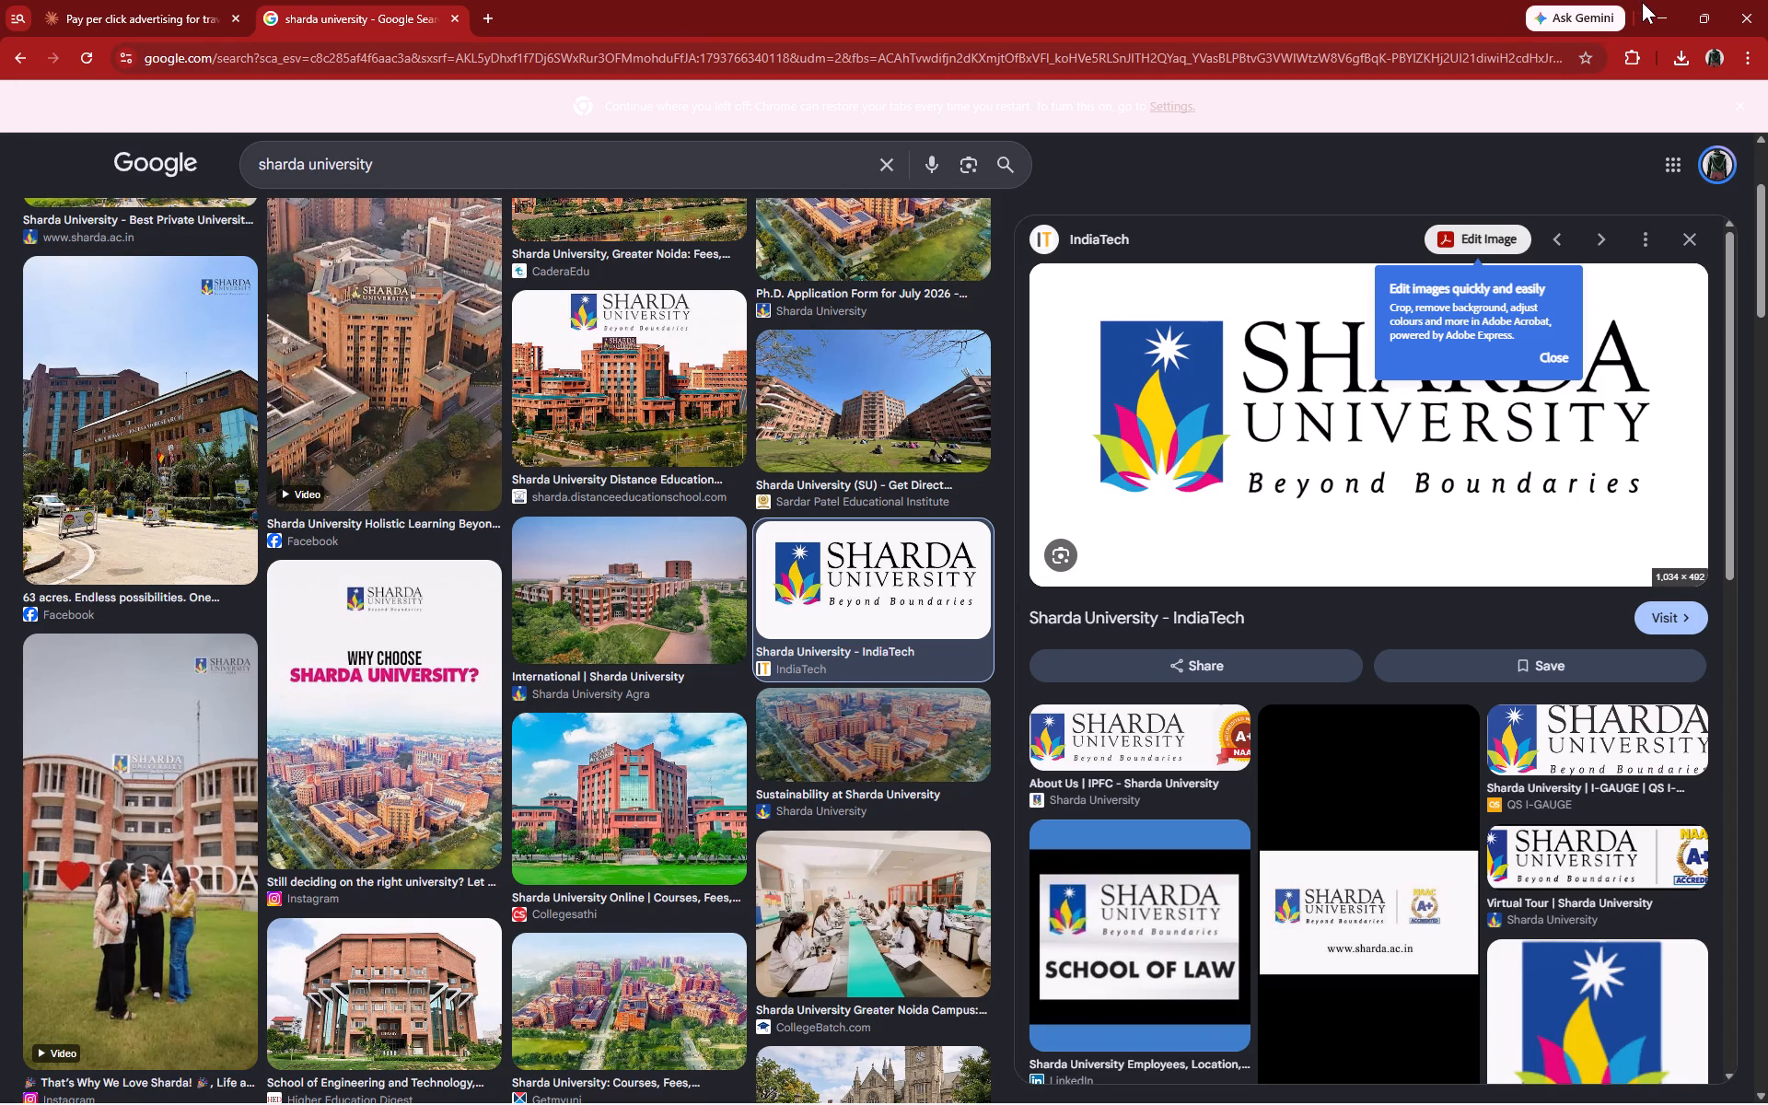
Switch back to the PPC_Cleartrip presentation in PowerPoint.
{"action": "left_click", "coordinate": [1647, 6]}
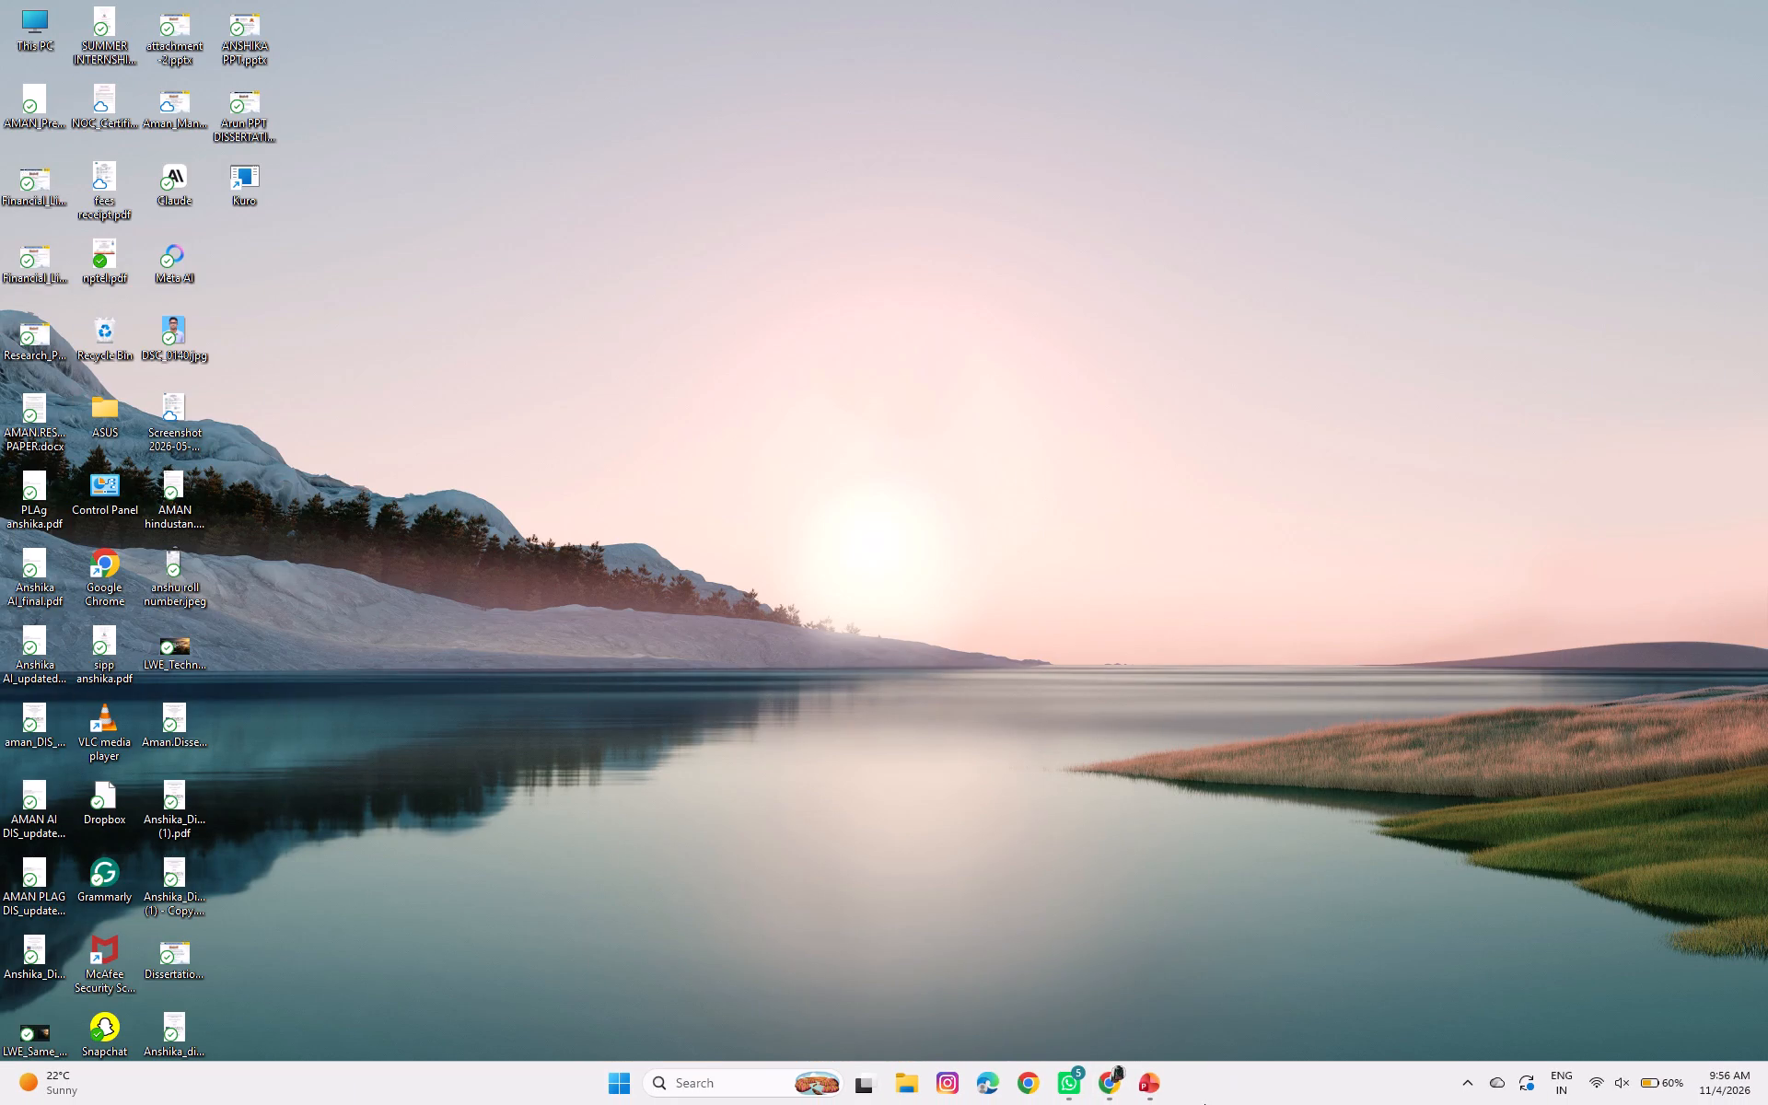
{"action": "left_click", "coordinate": [1148, 1086]}
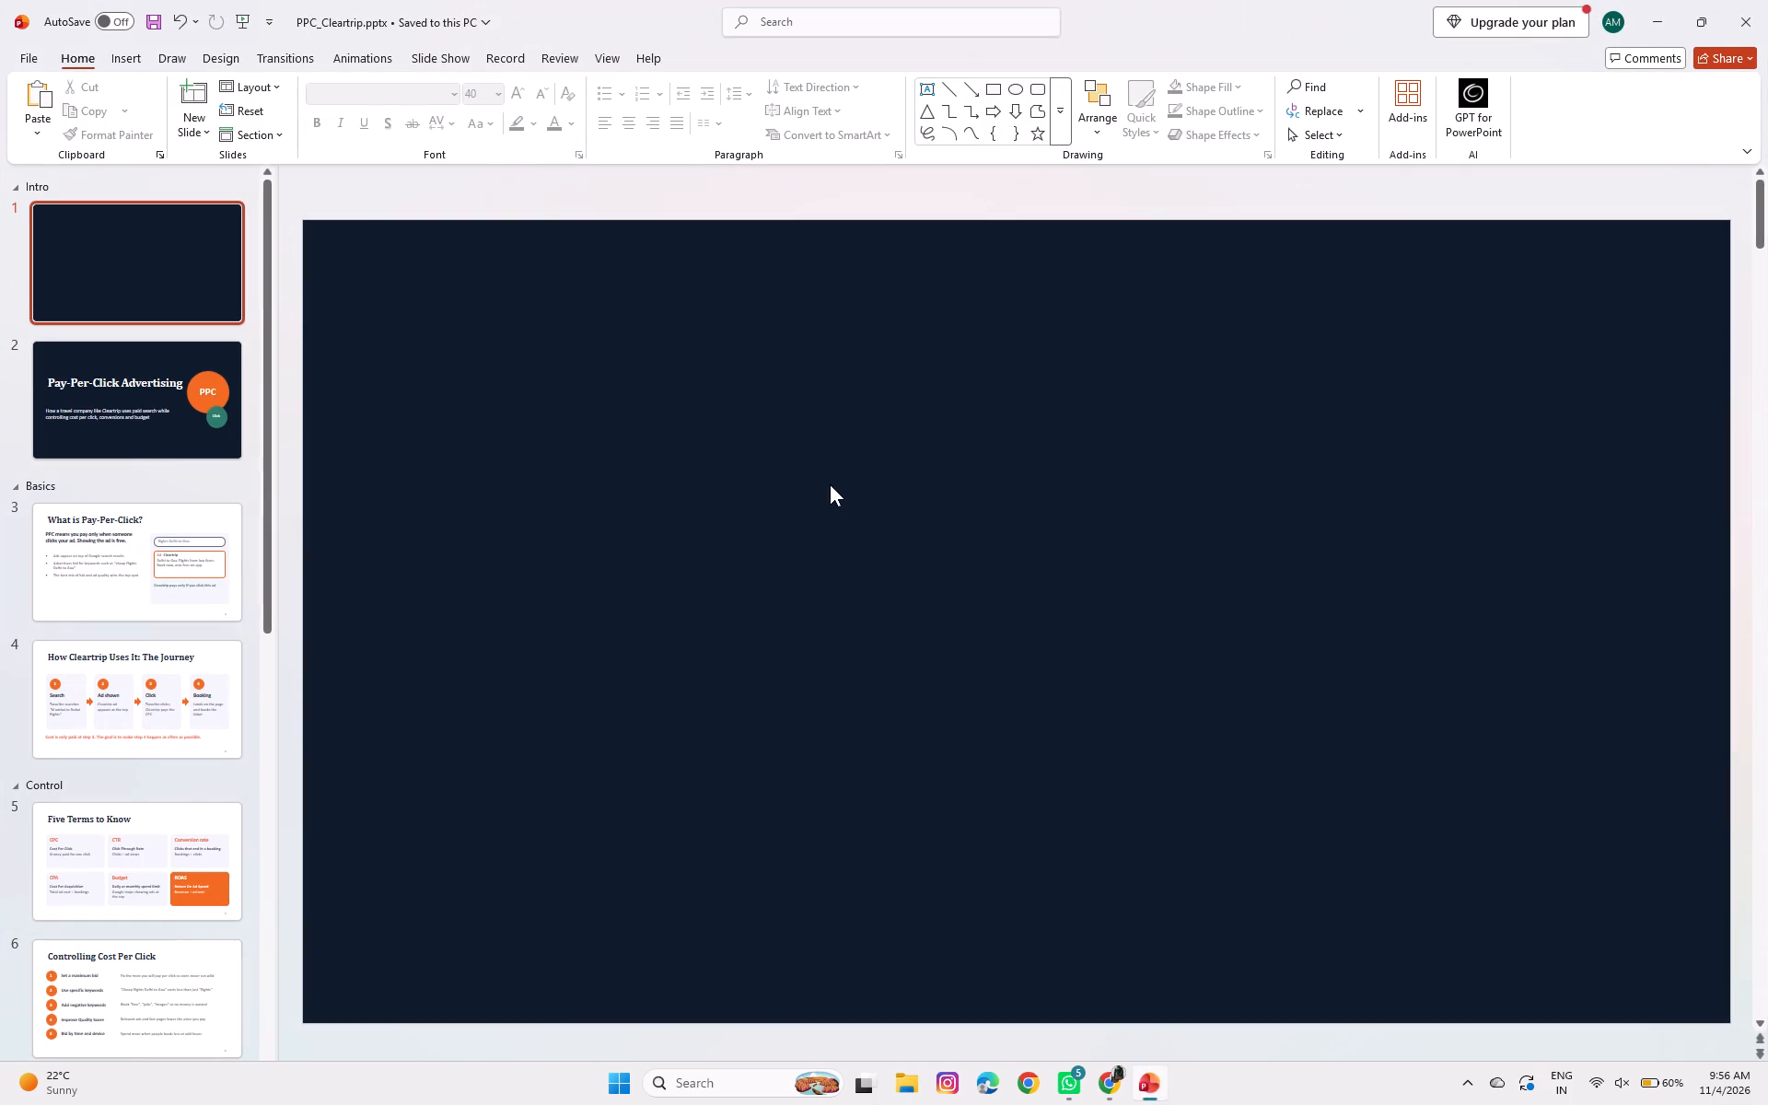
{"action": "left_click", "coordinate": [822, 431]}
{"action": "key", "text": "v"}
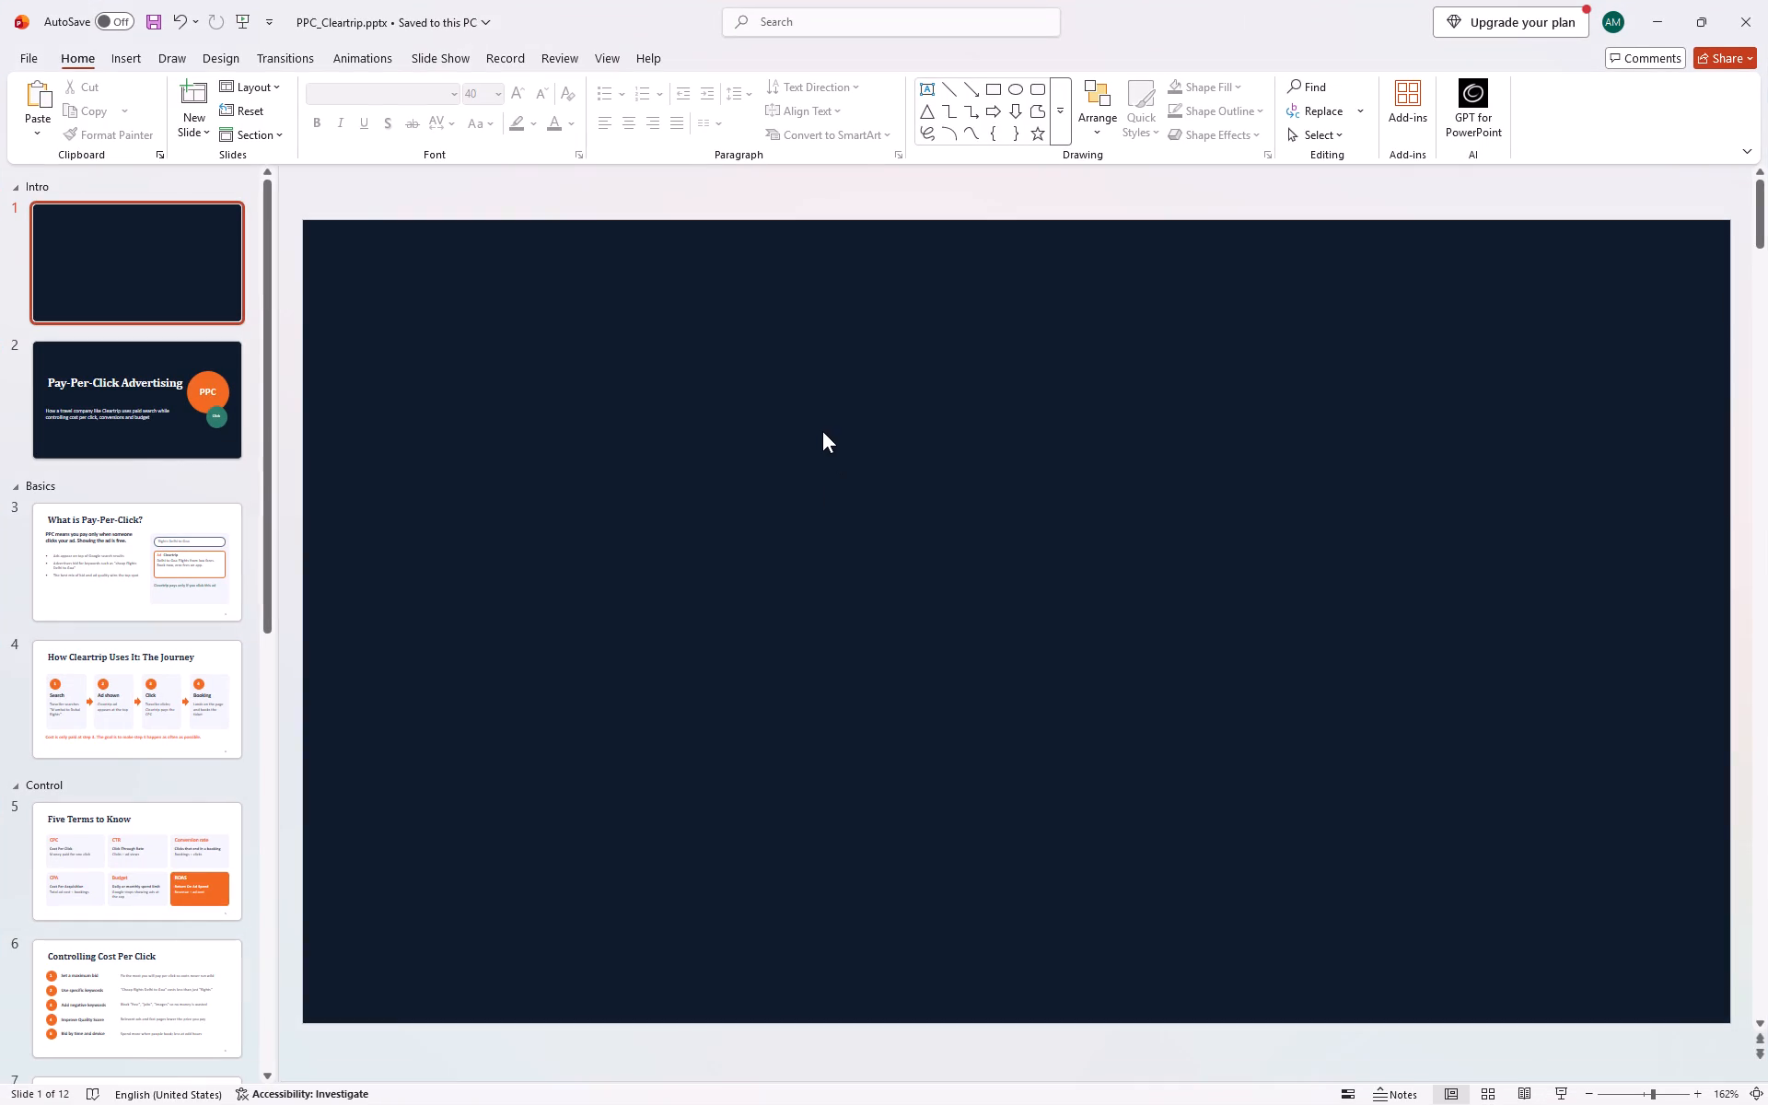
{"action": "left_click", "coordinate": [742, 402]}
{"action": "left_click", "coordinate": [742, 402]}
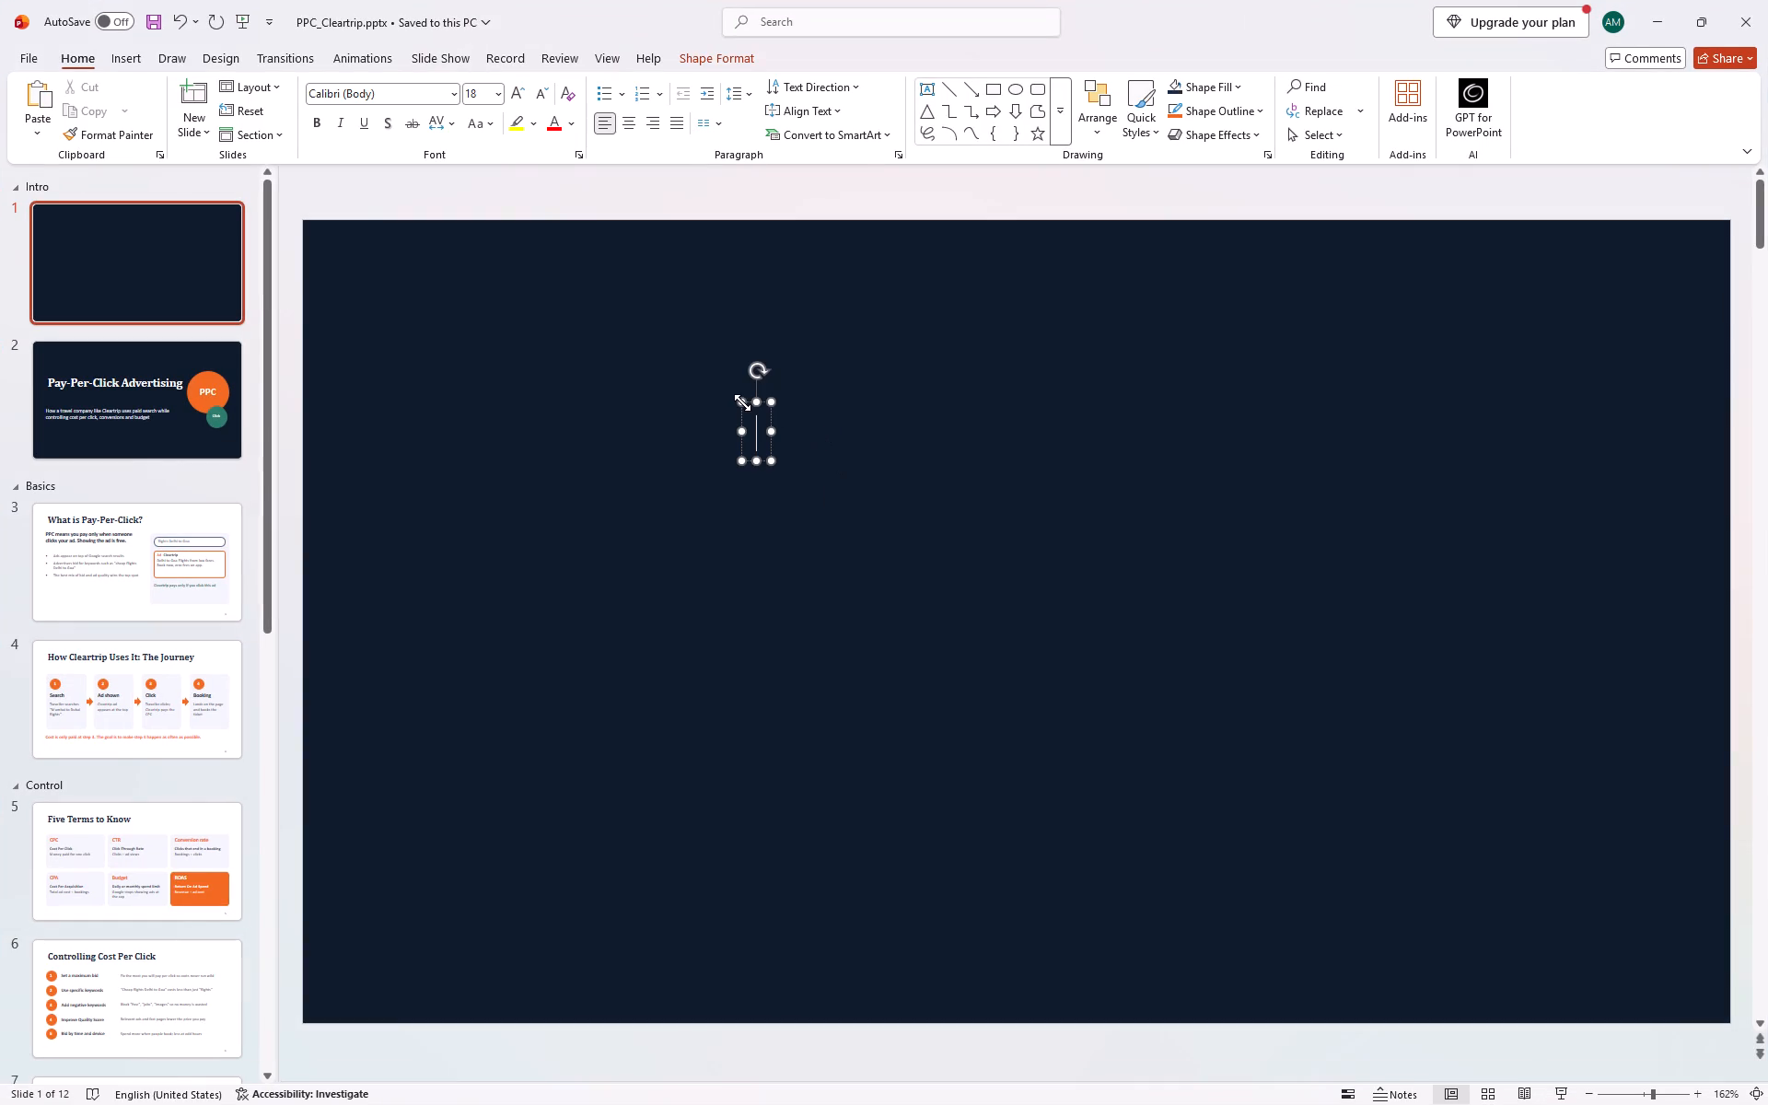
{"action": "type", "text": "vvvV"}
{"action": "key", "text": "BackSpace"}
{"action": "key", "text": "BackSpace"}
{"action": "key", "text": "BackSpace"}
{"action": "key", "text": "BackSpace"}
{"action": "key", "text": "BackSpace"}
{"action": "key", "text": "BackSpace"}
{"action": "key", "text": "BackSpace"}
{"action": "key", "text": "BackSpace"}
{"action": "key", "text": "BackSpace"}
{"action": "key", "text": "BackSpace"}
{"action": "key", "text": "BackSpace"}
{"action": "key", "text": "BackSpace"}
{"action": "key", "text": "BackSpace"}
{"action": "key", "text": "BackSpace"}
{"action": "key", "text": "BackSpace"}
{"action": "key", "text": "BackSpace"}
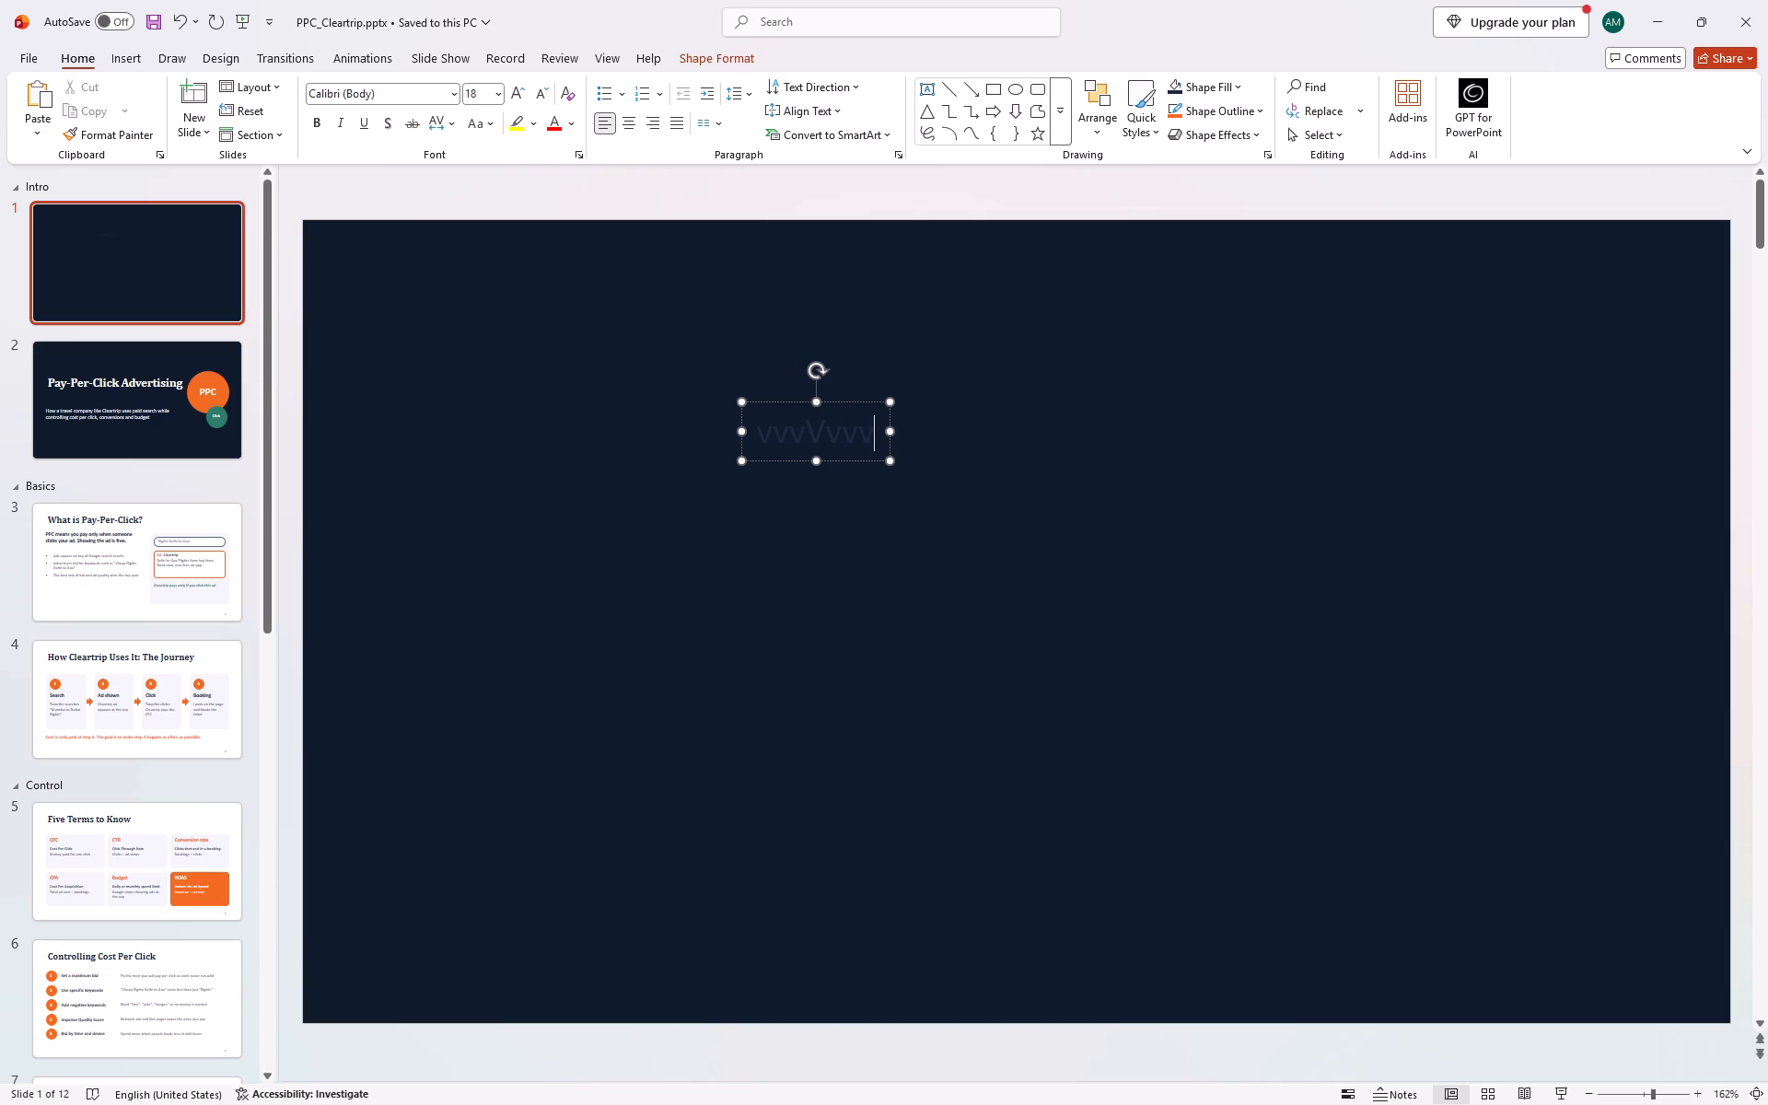
Paste the Sharda University logo onto the first slide and resize it into a wide, short banner near the slide's top edge, roughly centred.
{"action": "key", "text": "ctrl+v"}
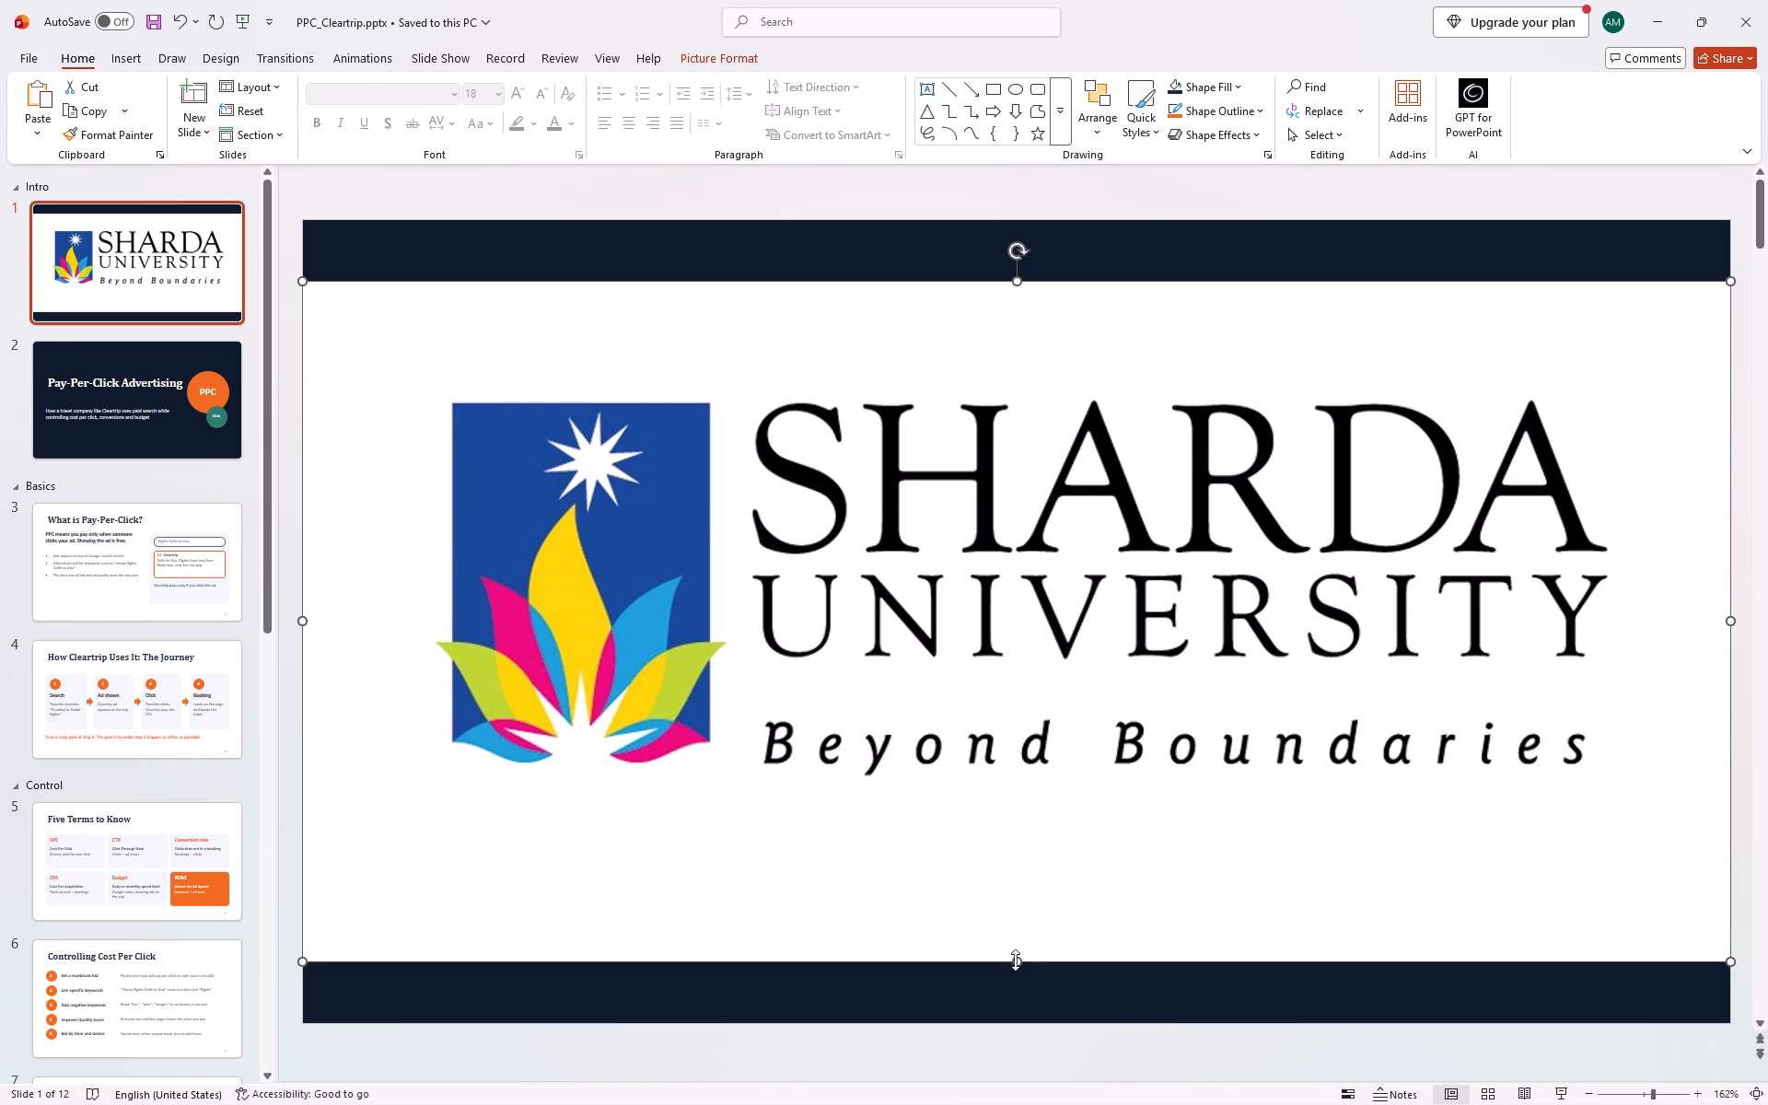
{"action": "left_click_drag", "start_coordinate": [1015, 960], "coordinate": [882, 564]}
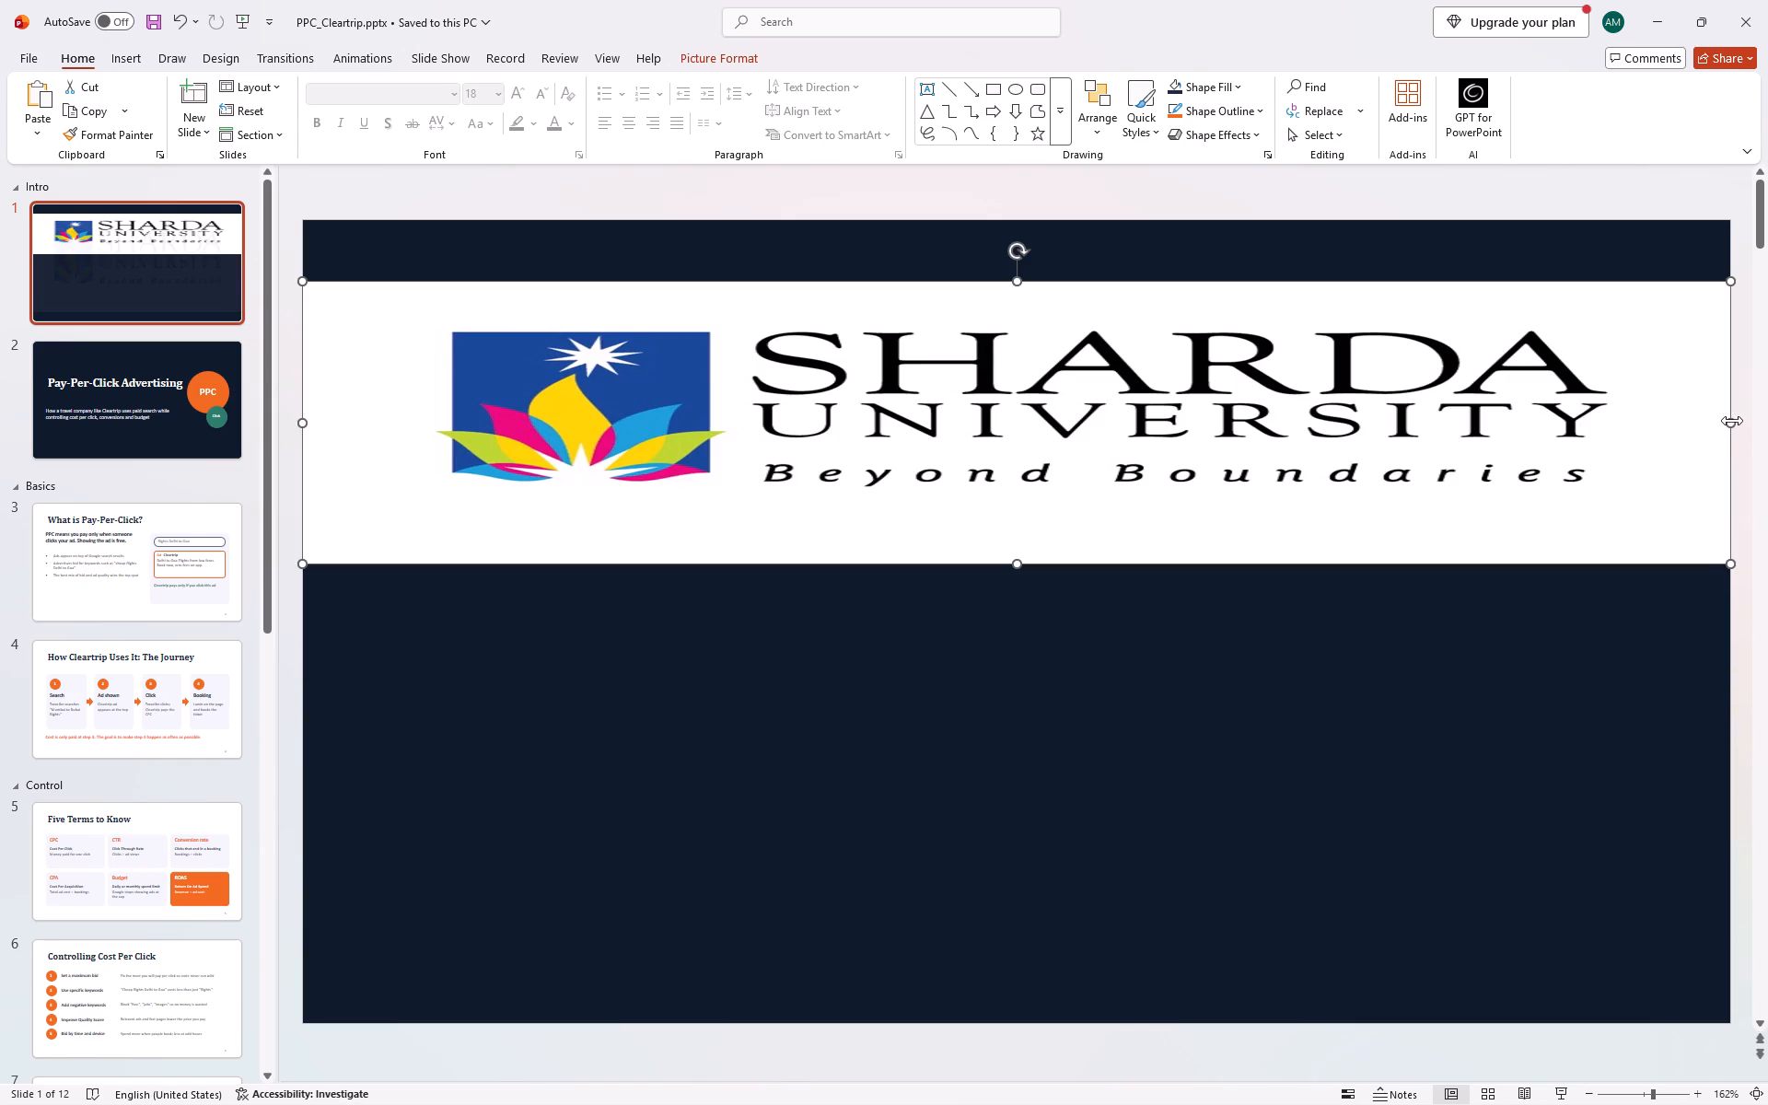
{"action": "left_click_drag", "start_coordinate": [1731, 420], "coordinate": [1393, 412]}
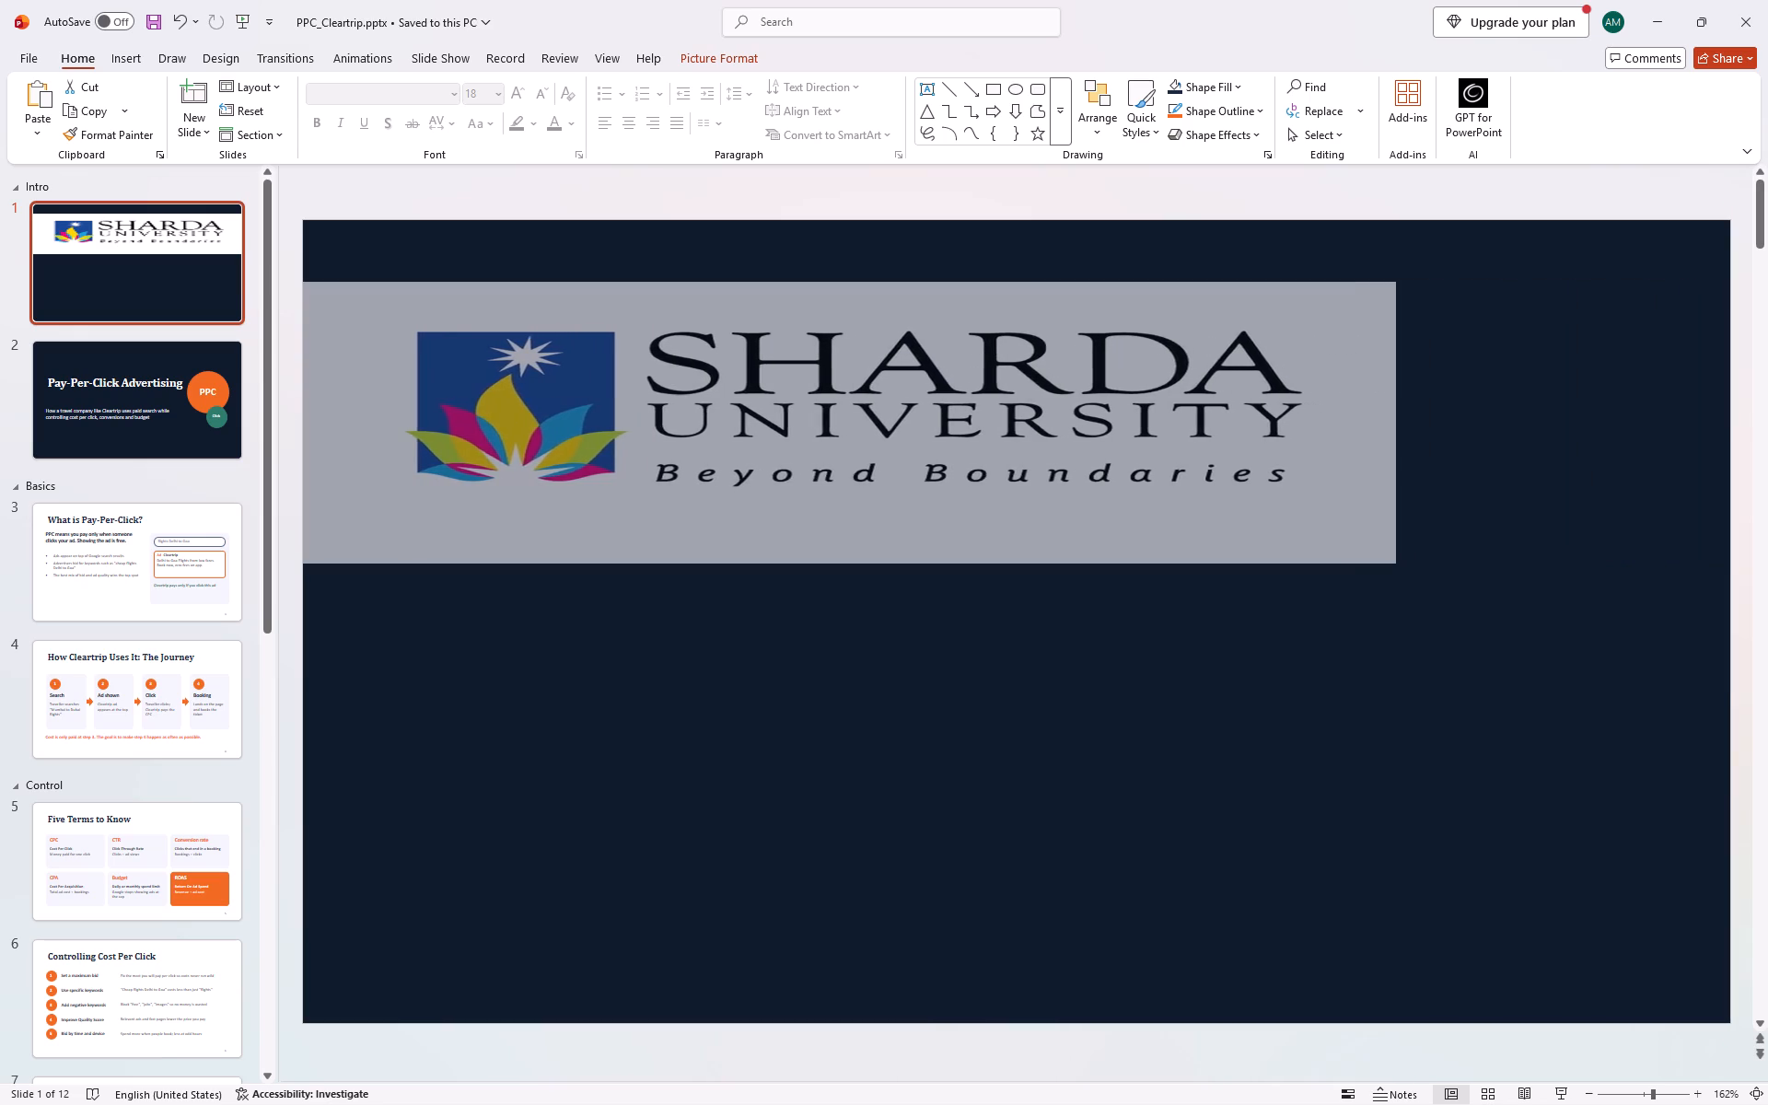
{"action": "left_click_drag", "start_coordinate": [1393, 412], "coordinate": [1305, 419]}
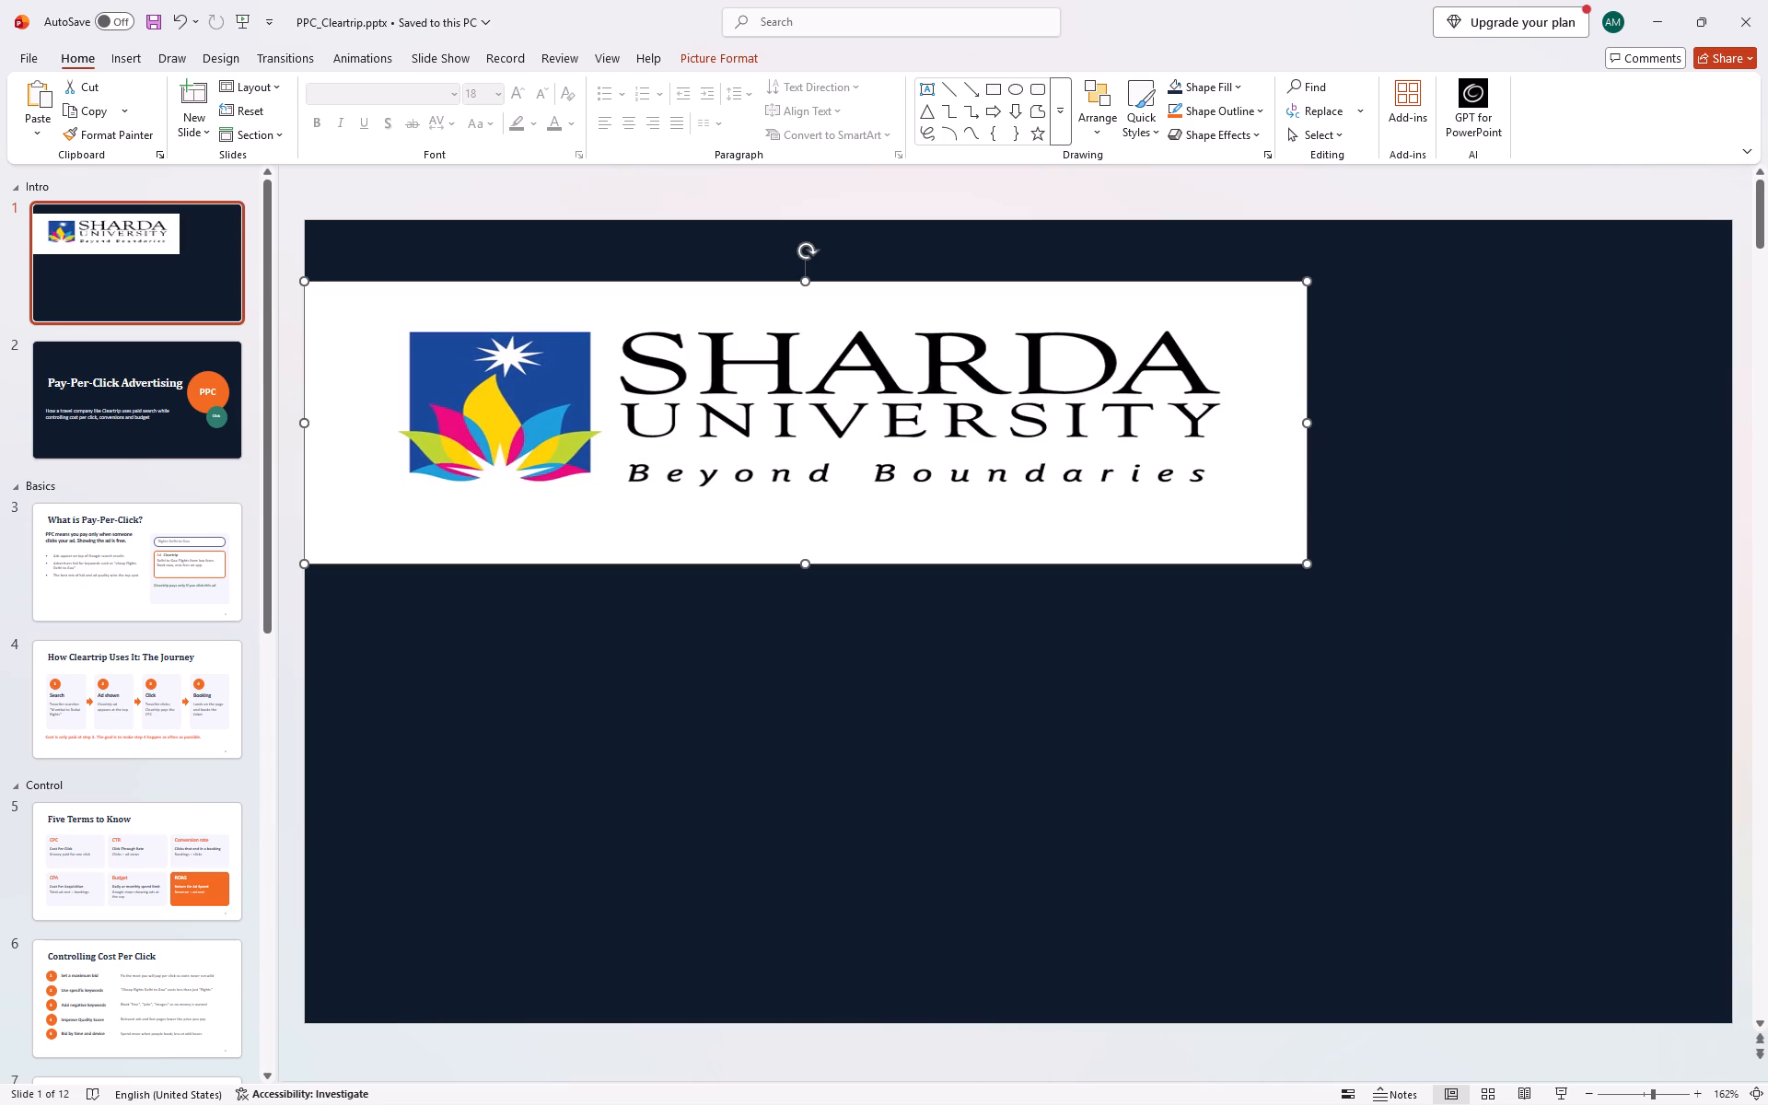
{"action": "left_click_drag", "start_coordinate": [309, 421], "coordinate": [339, 424]}
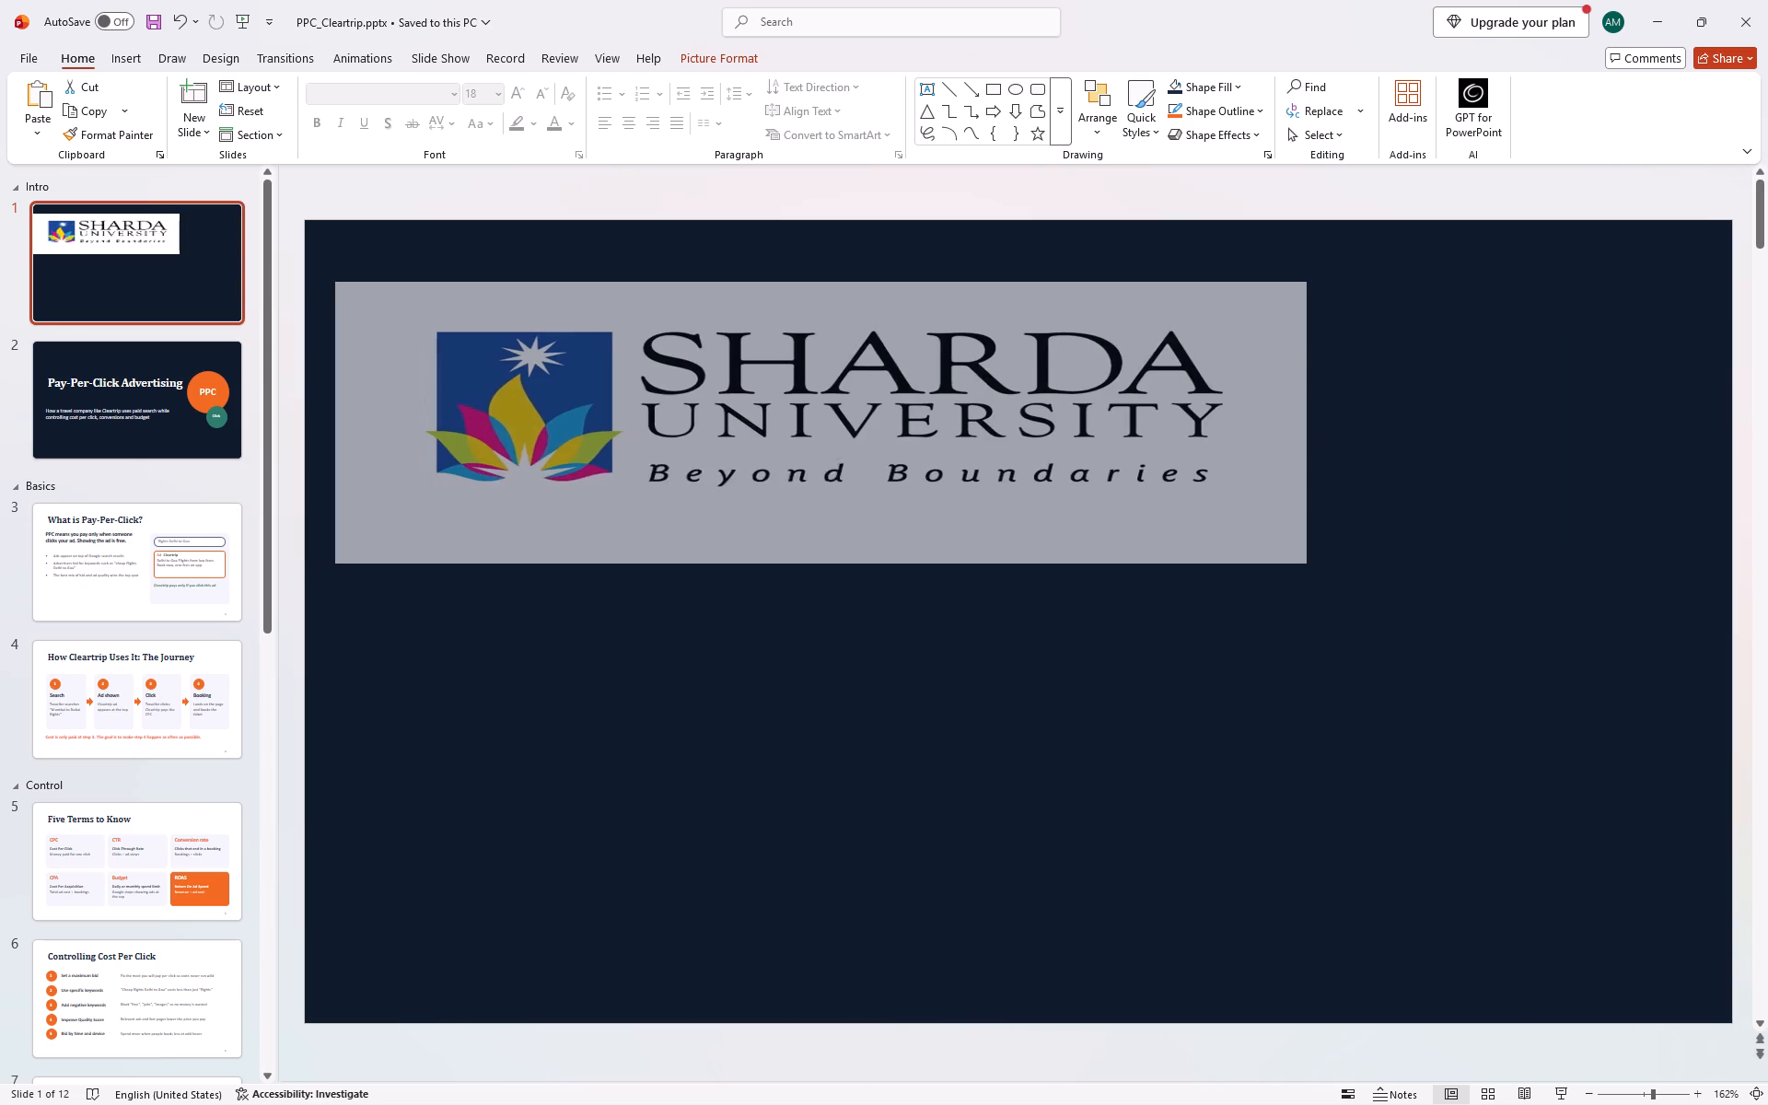
{"action": "left_click_drag", "start_coordinate": [339, 424], "coordinate": [516, 382]}
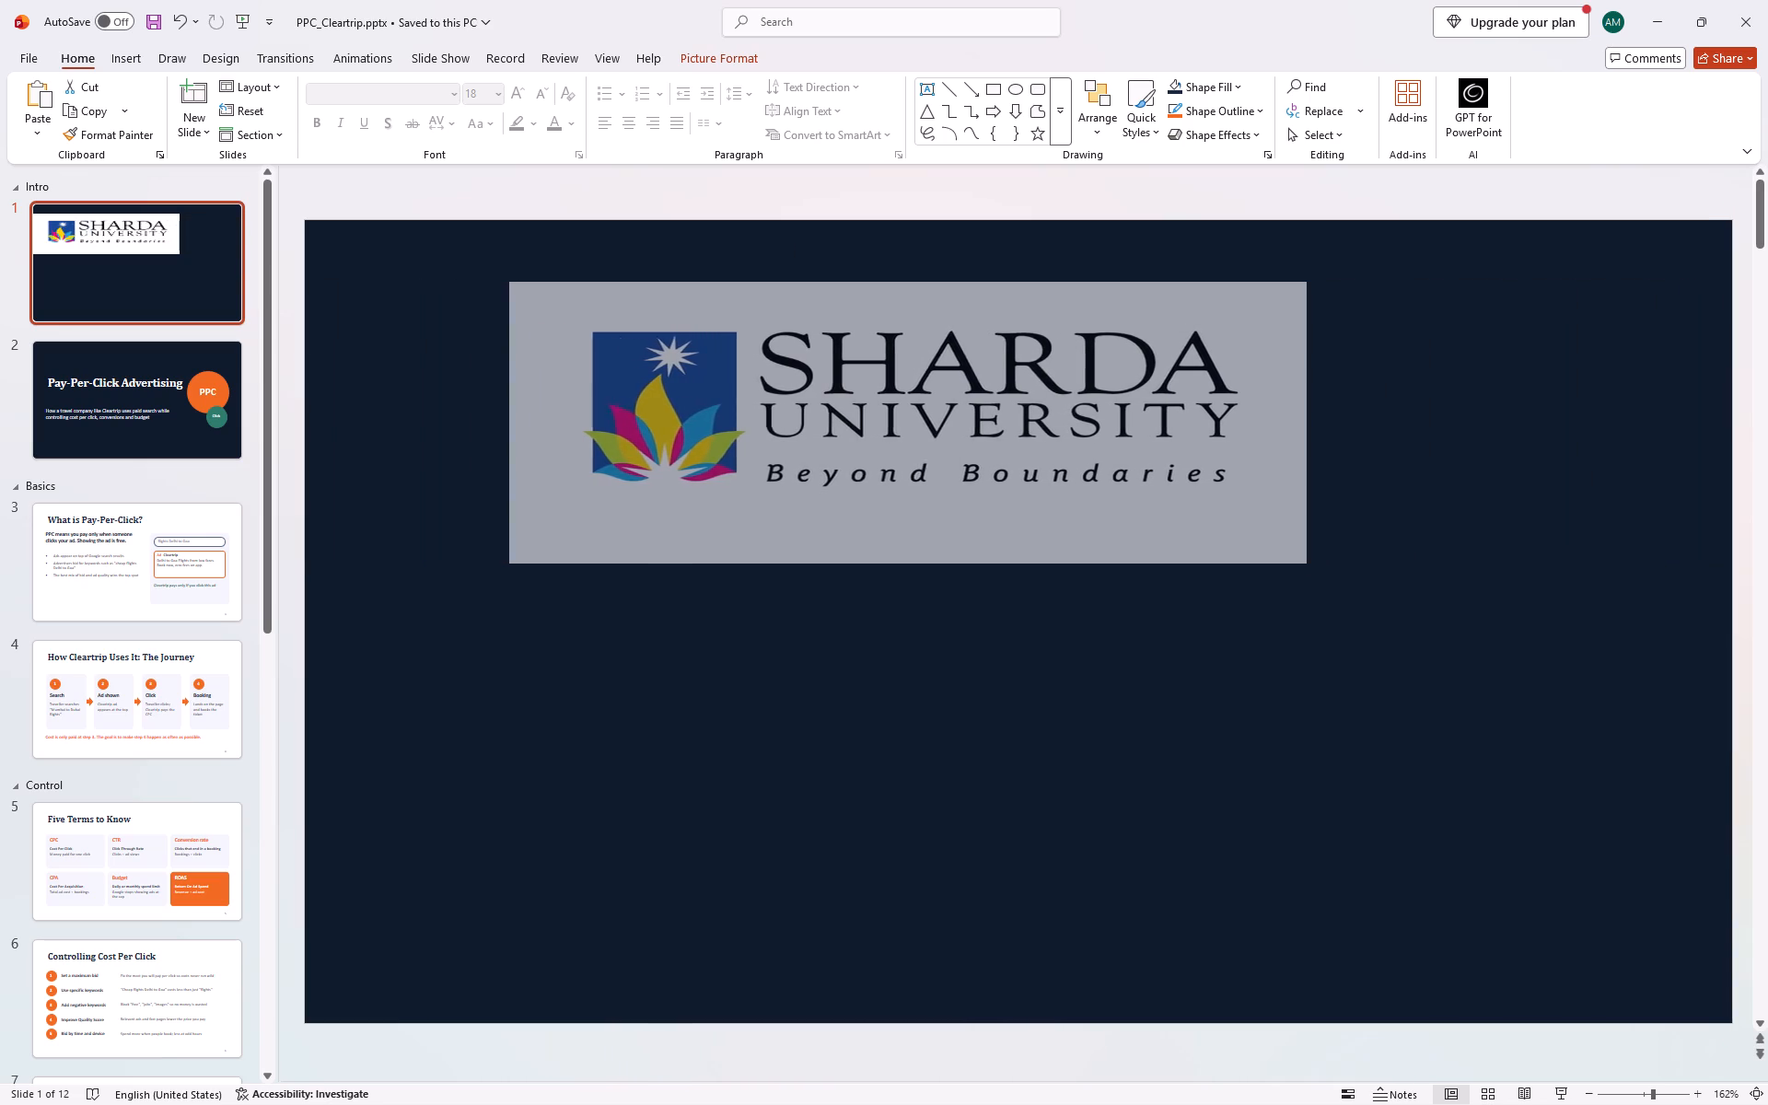
{"action": "left_click_drag", "start_coordinate": [516, 382], "coordinate": [625, 367]}
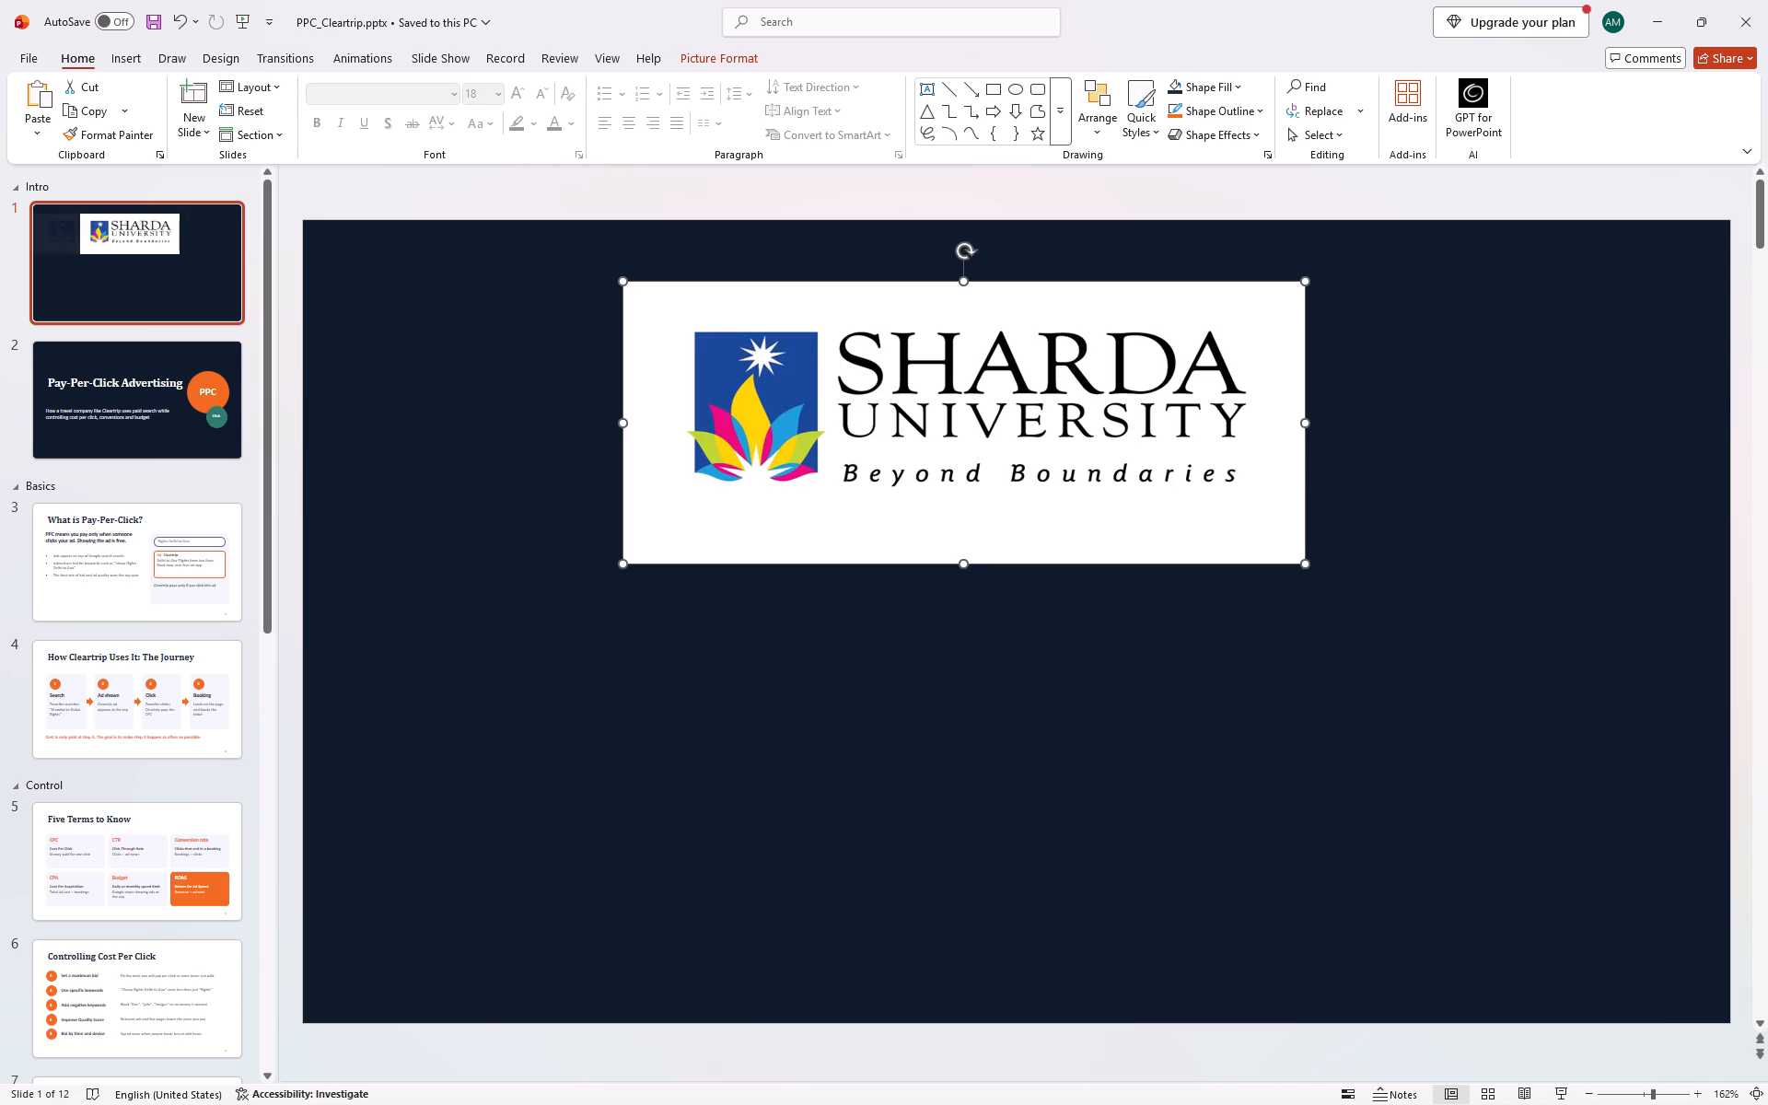
{"action": "left_click_drag", "start_coordinate": [961, 559], "coordinate": [955, 437]}
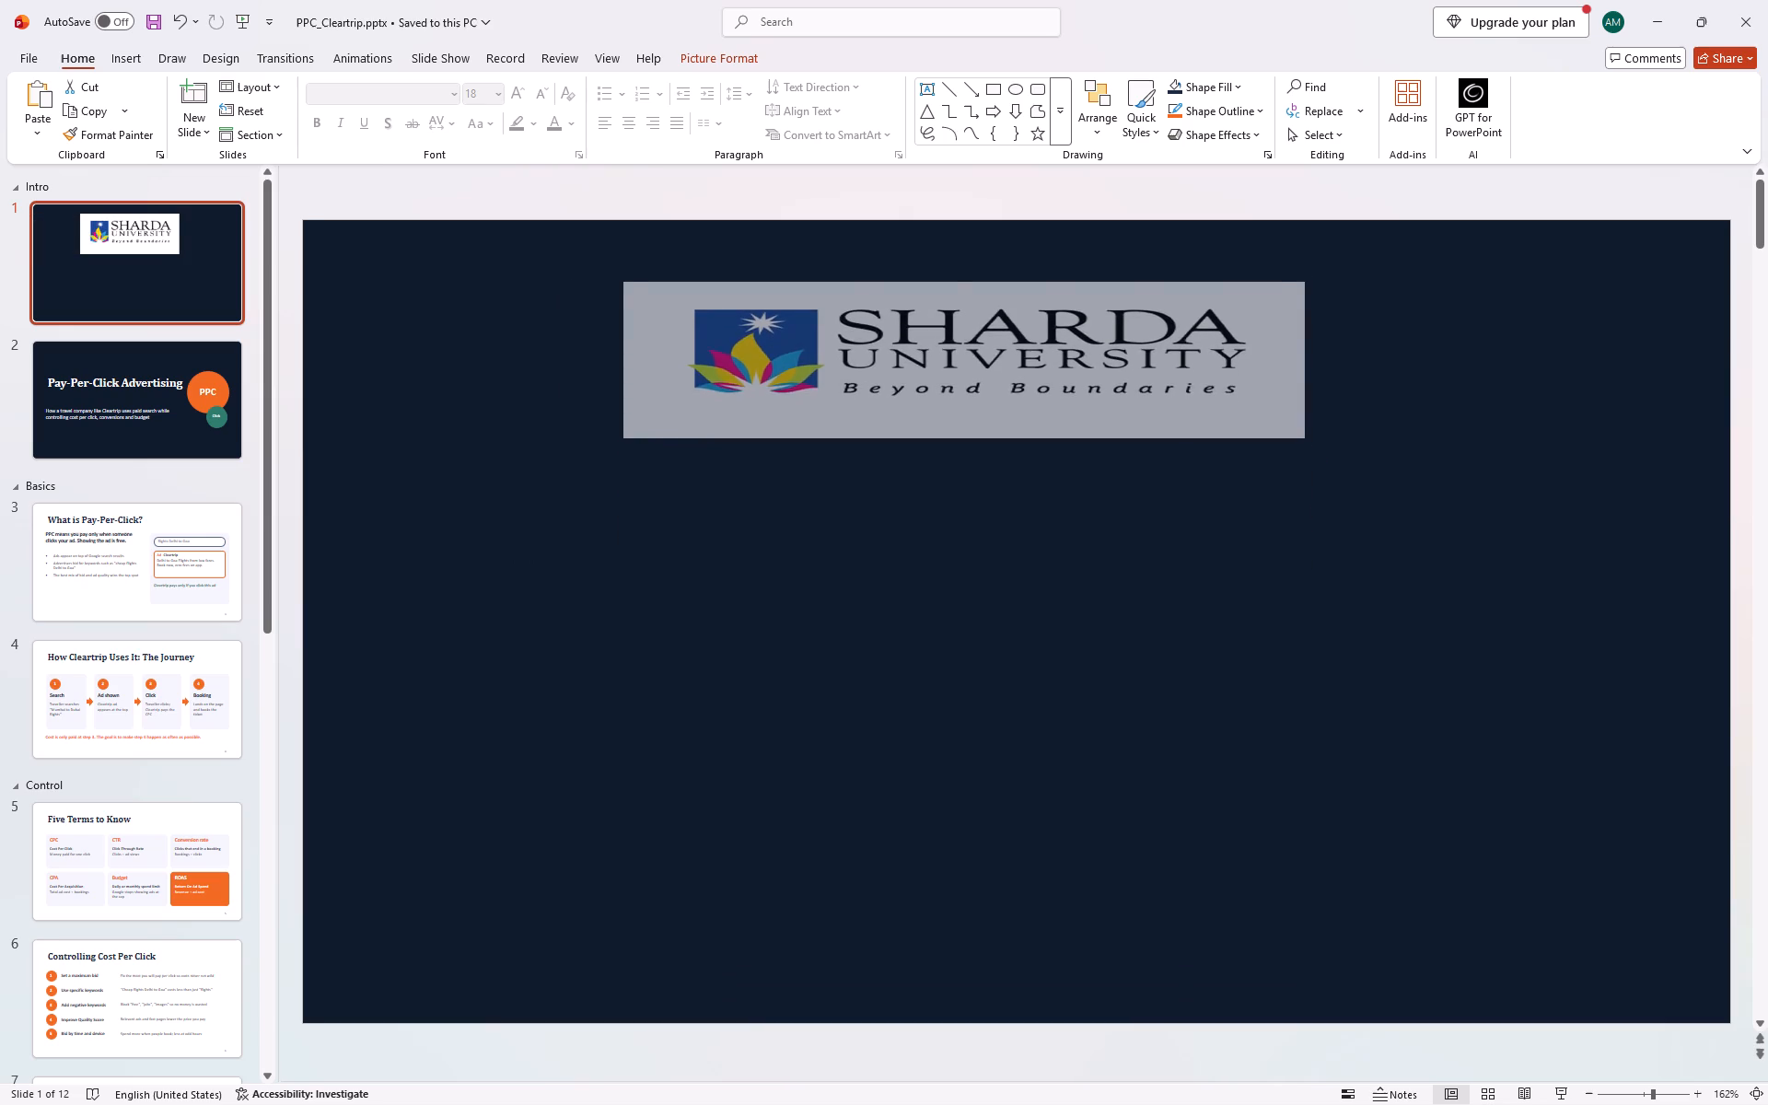
{"action": "left_click_drag", "start_coordinate": [955, 437], "coordinate": [953, 440]}
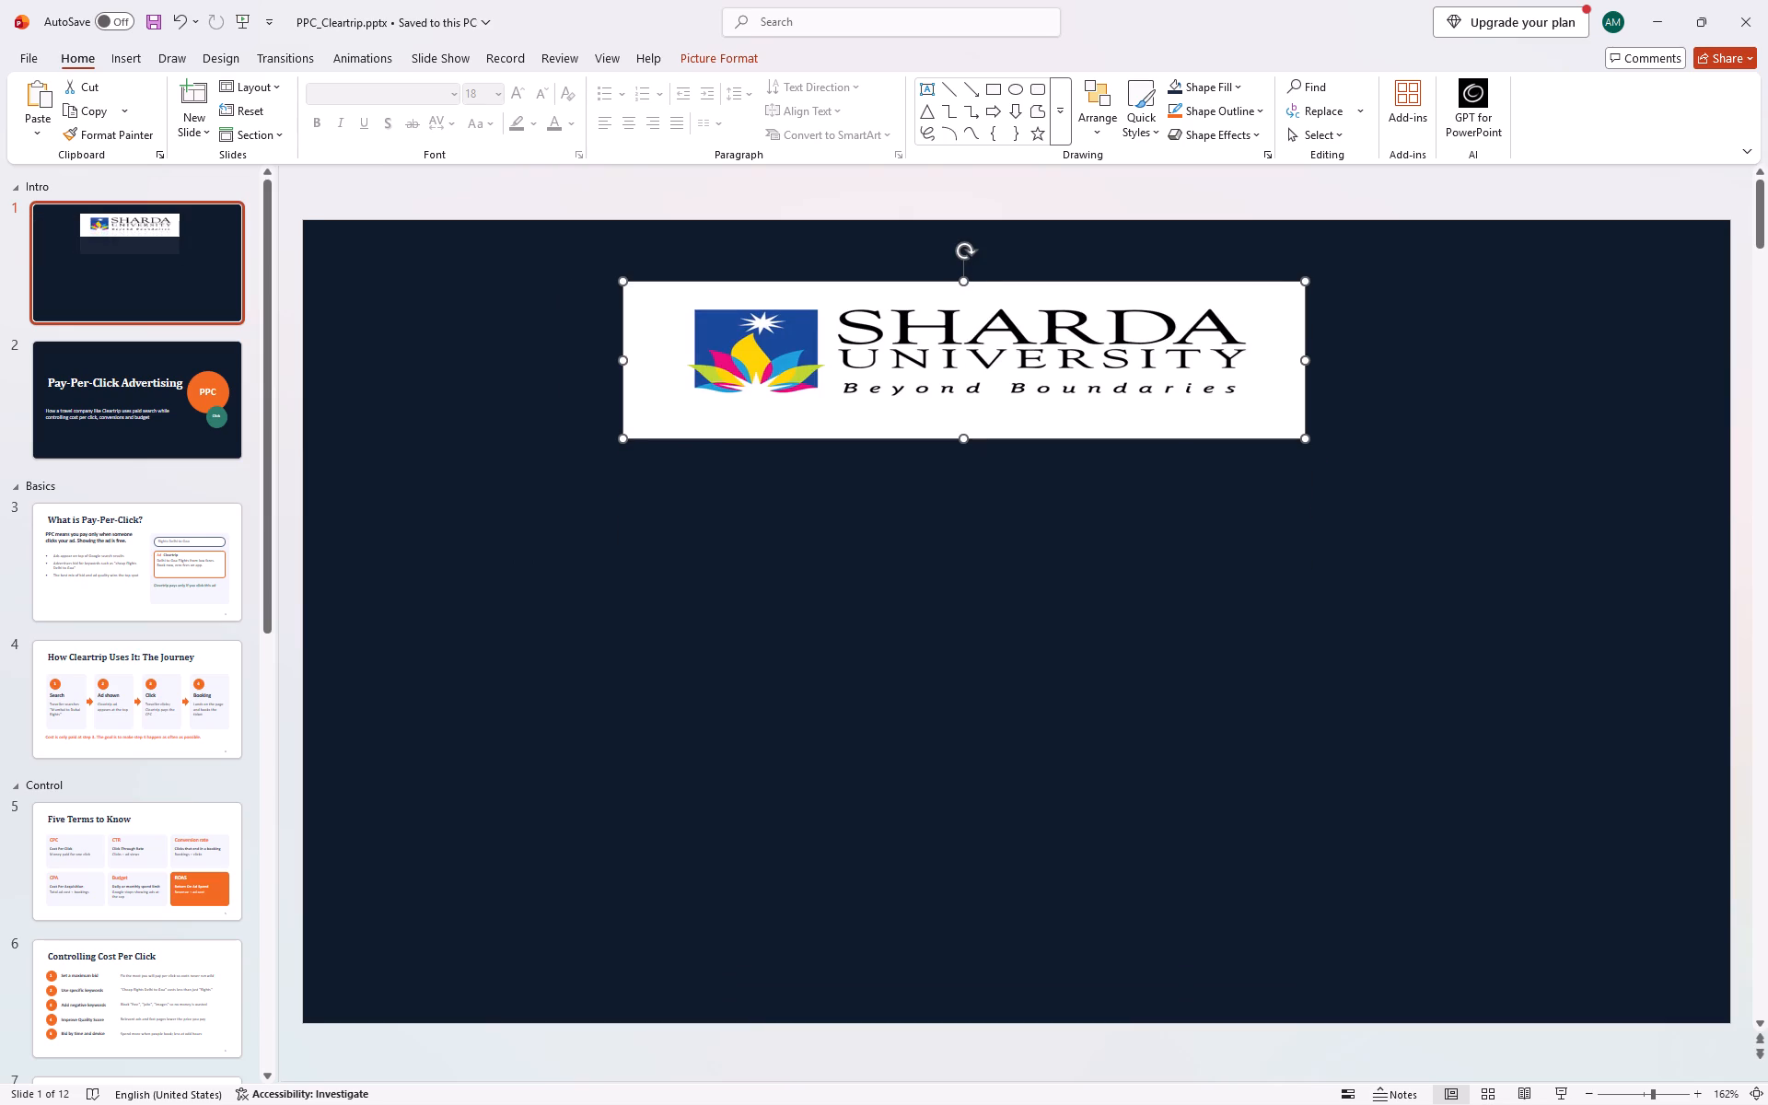
{"action": "left_click_drag", "start_coordinate": [974, 277], "coordinate": [973, 244]}
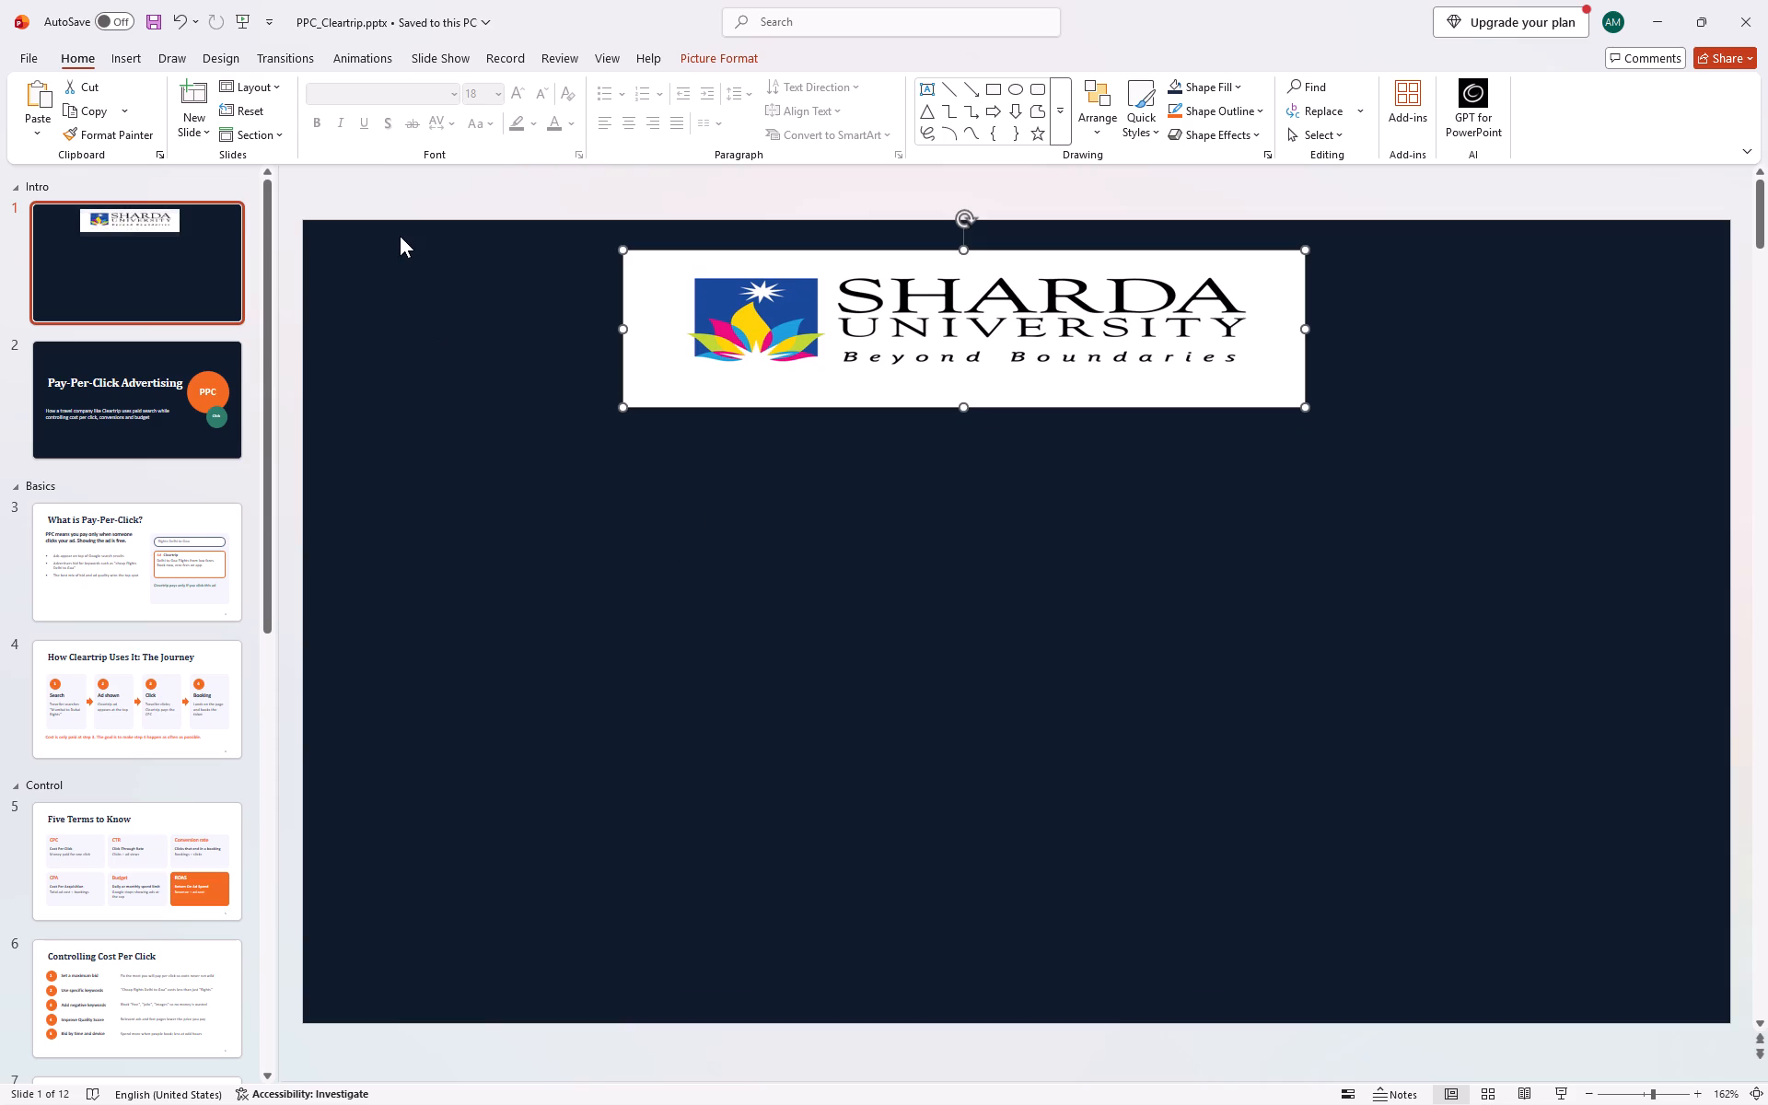
{"action": "left_click", "coordinate": [382, 442]}
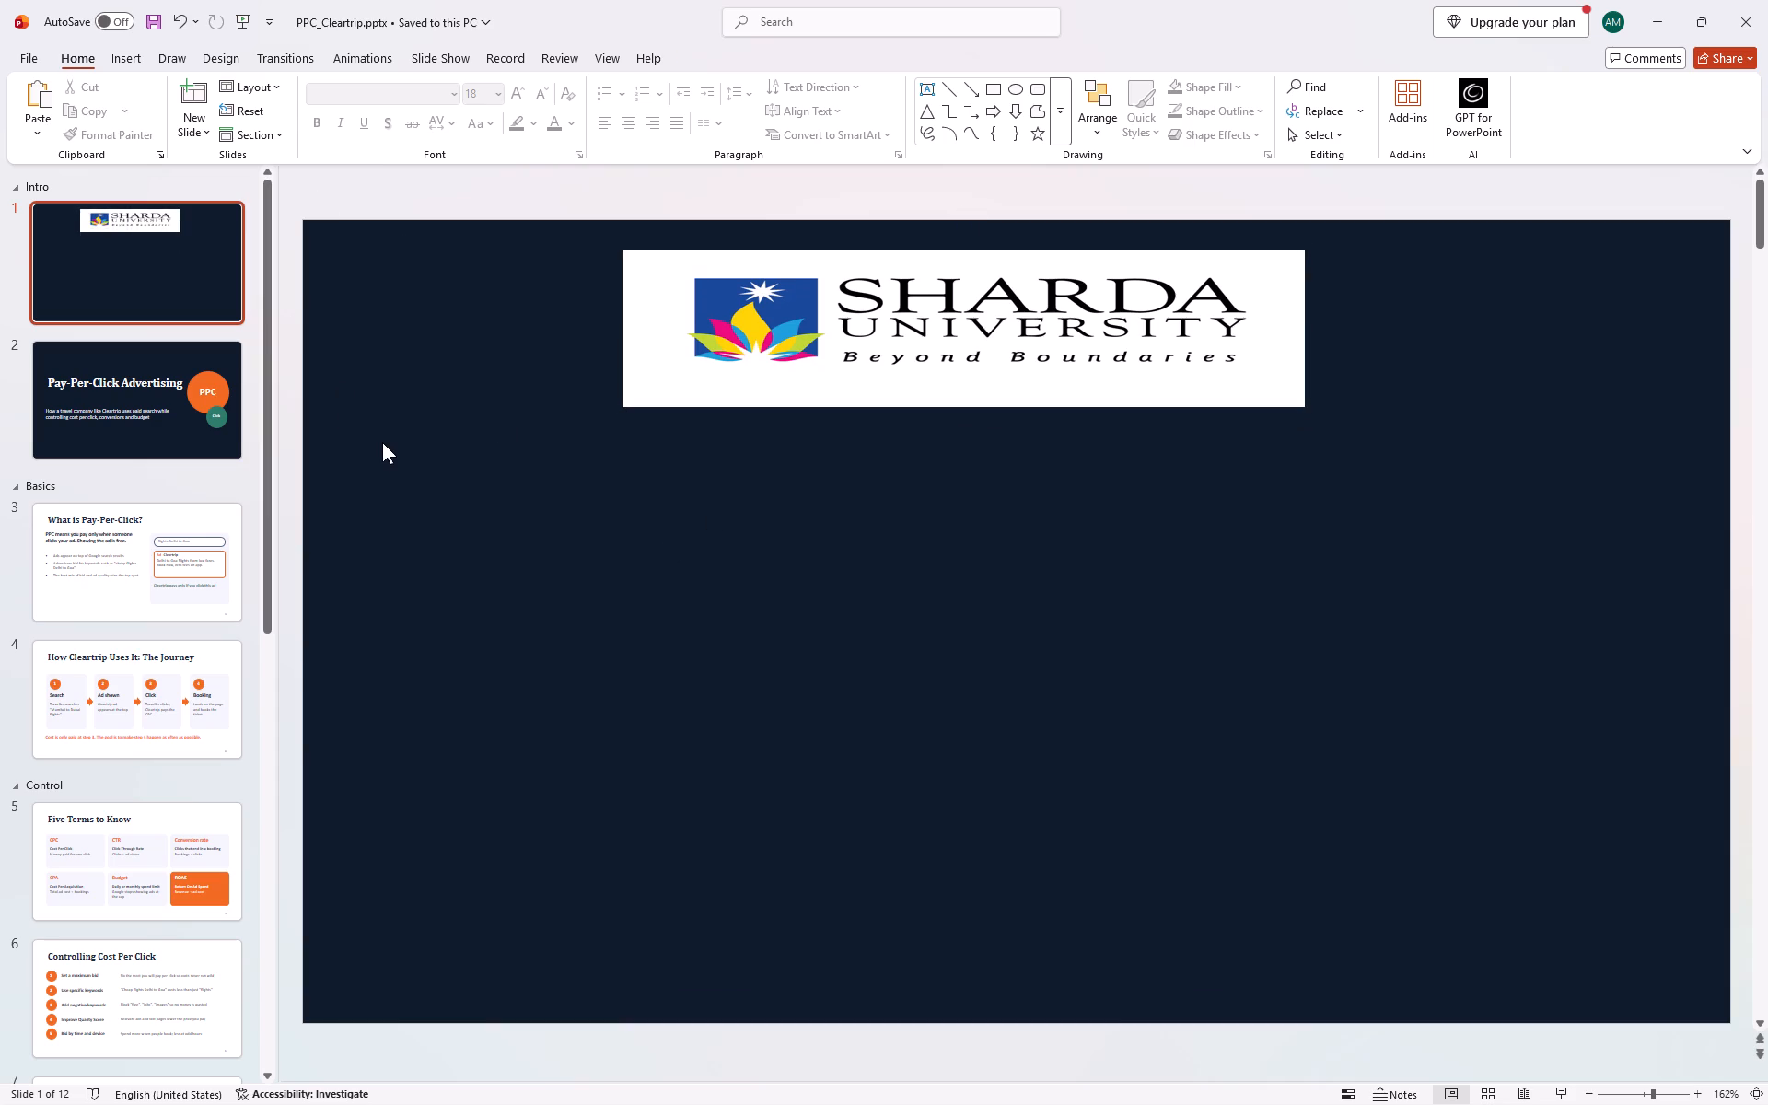
Add a text box below the logo on the first slide, with font size 16 and white text.
{"action": "double_click", "coordinate": [396, 503]}
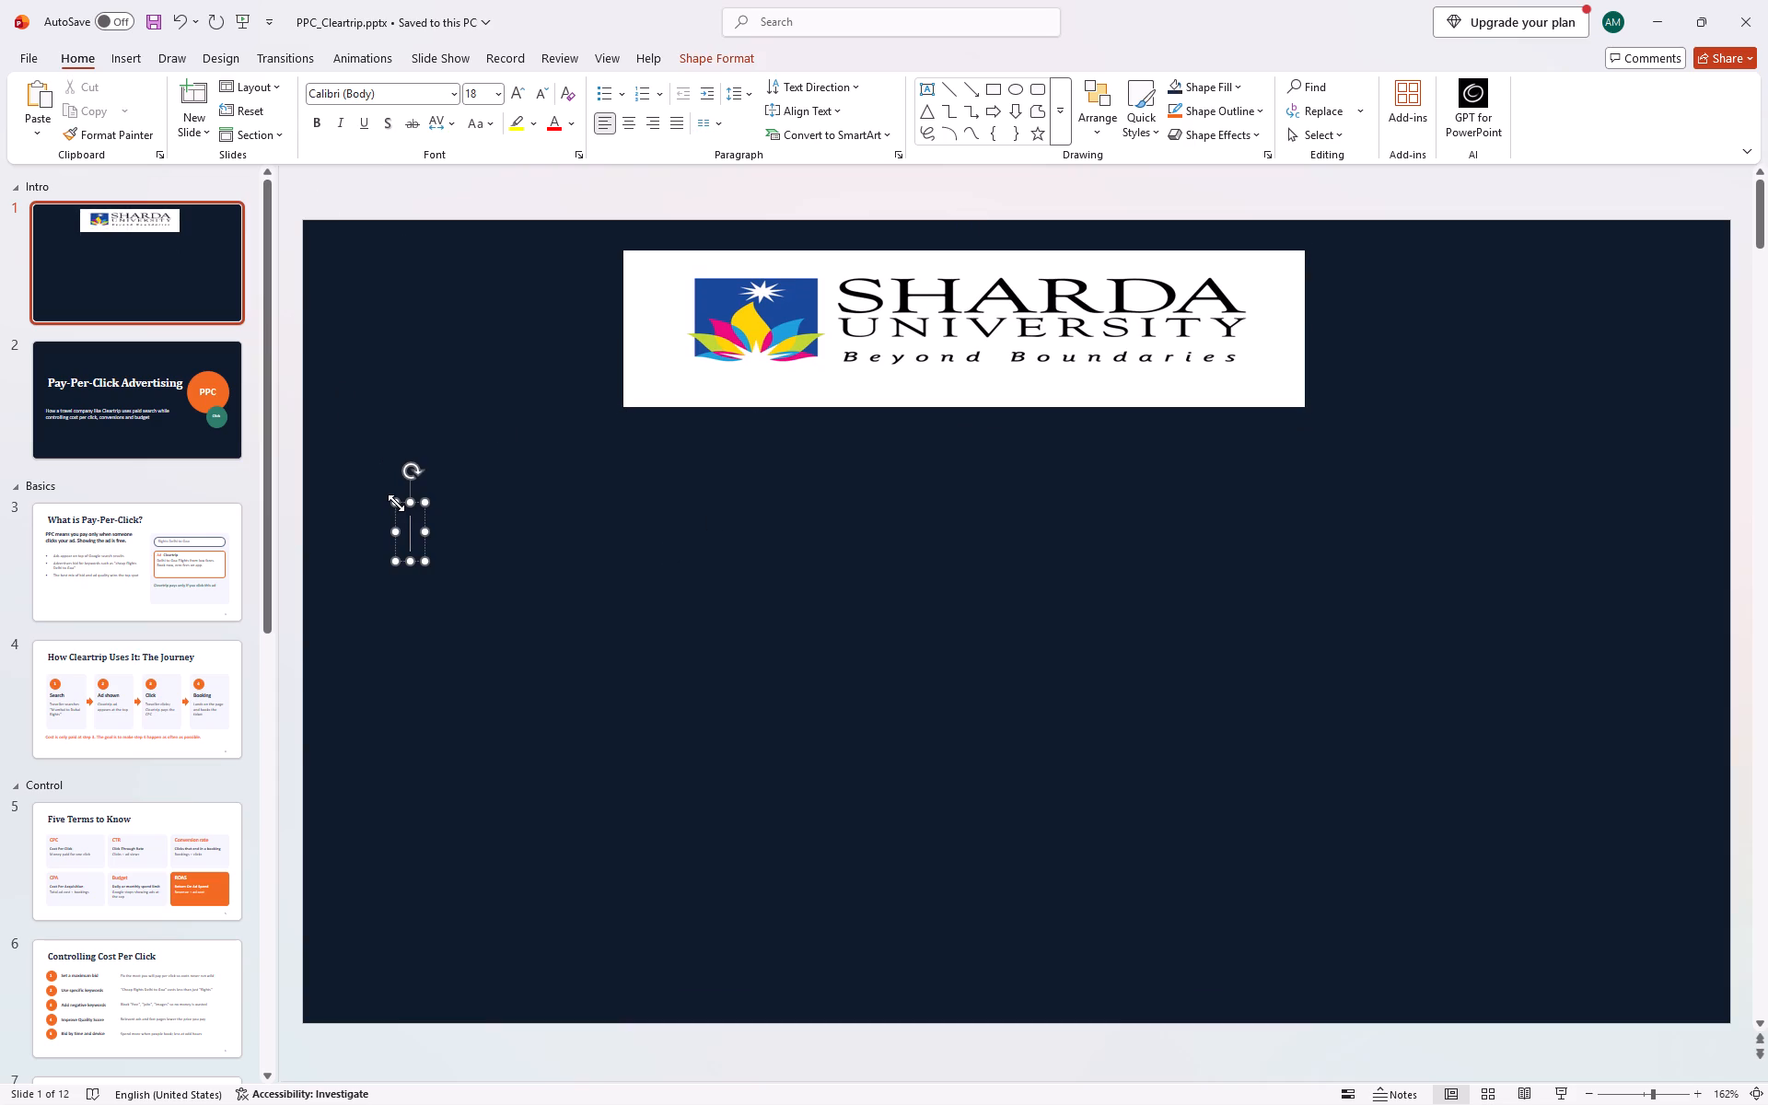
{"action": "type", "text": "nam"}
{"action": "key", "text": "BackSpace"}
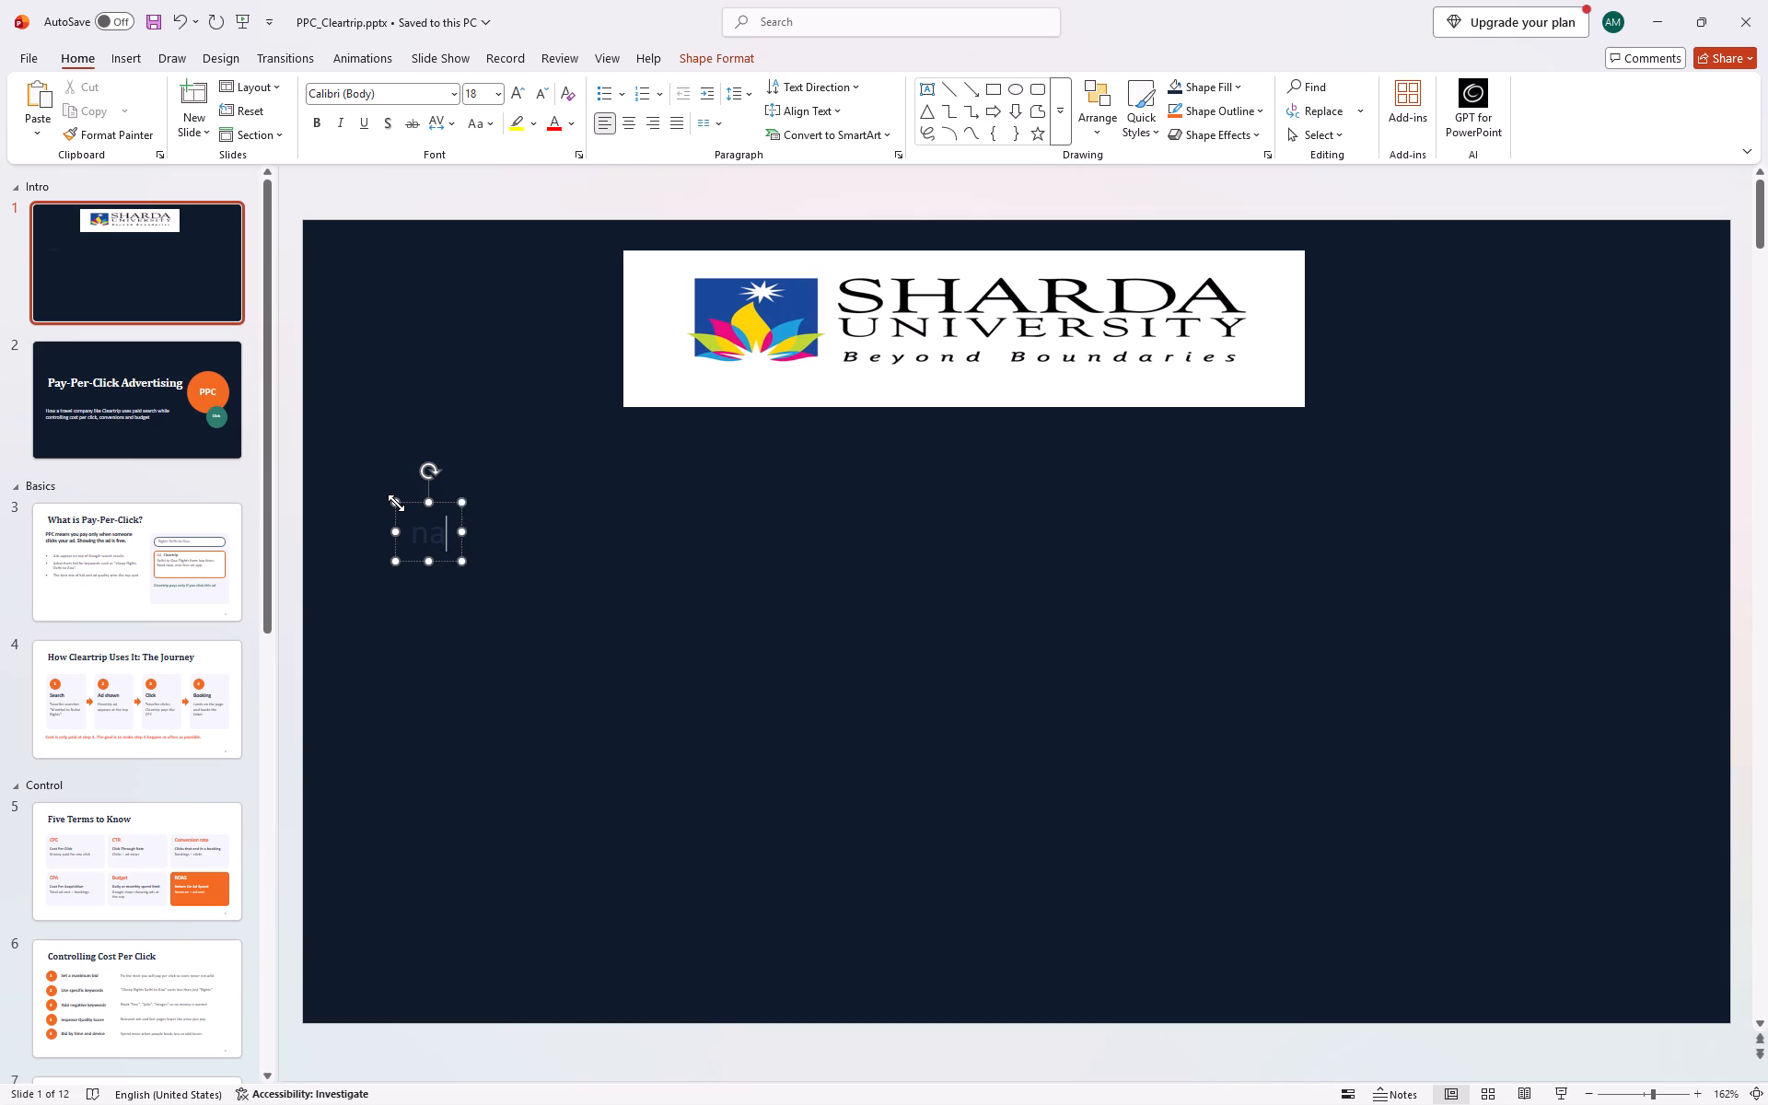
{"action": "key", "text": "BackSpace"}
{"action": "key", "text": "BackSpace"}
{"action": "left_click", "coordinate": [538, 97]}
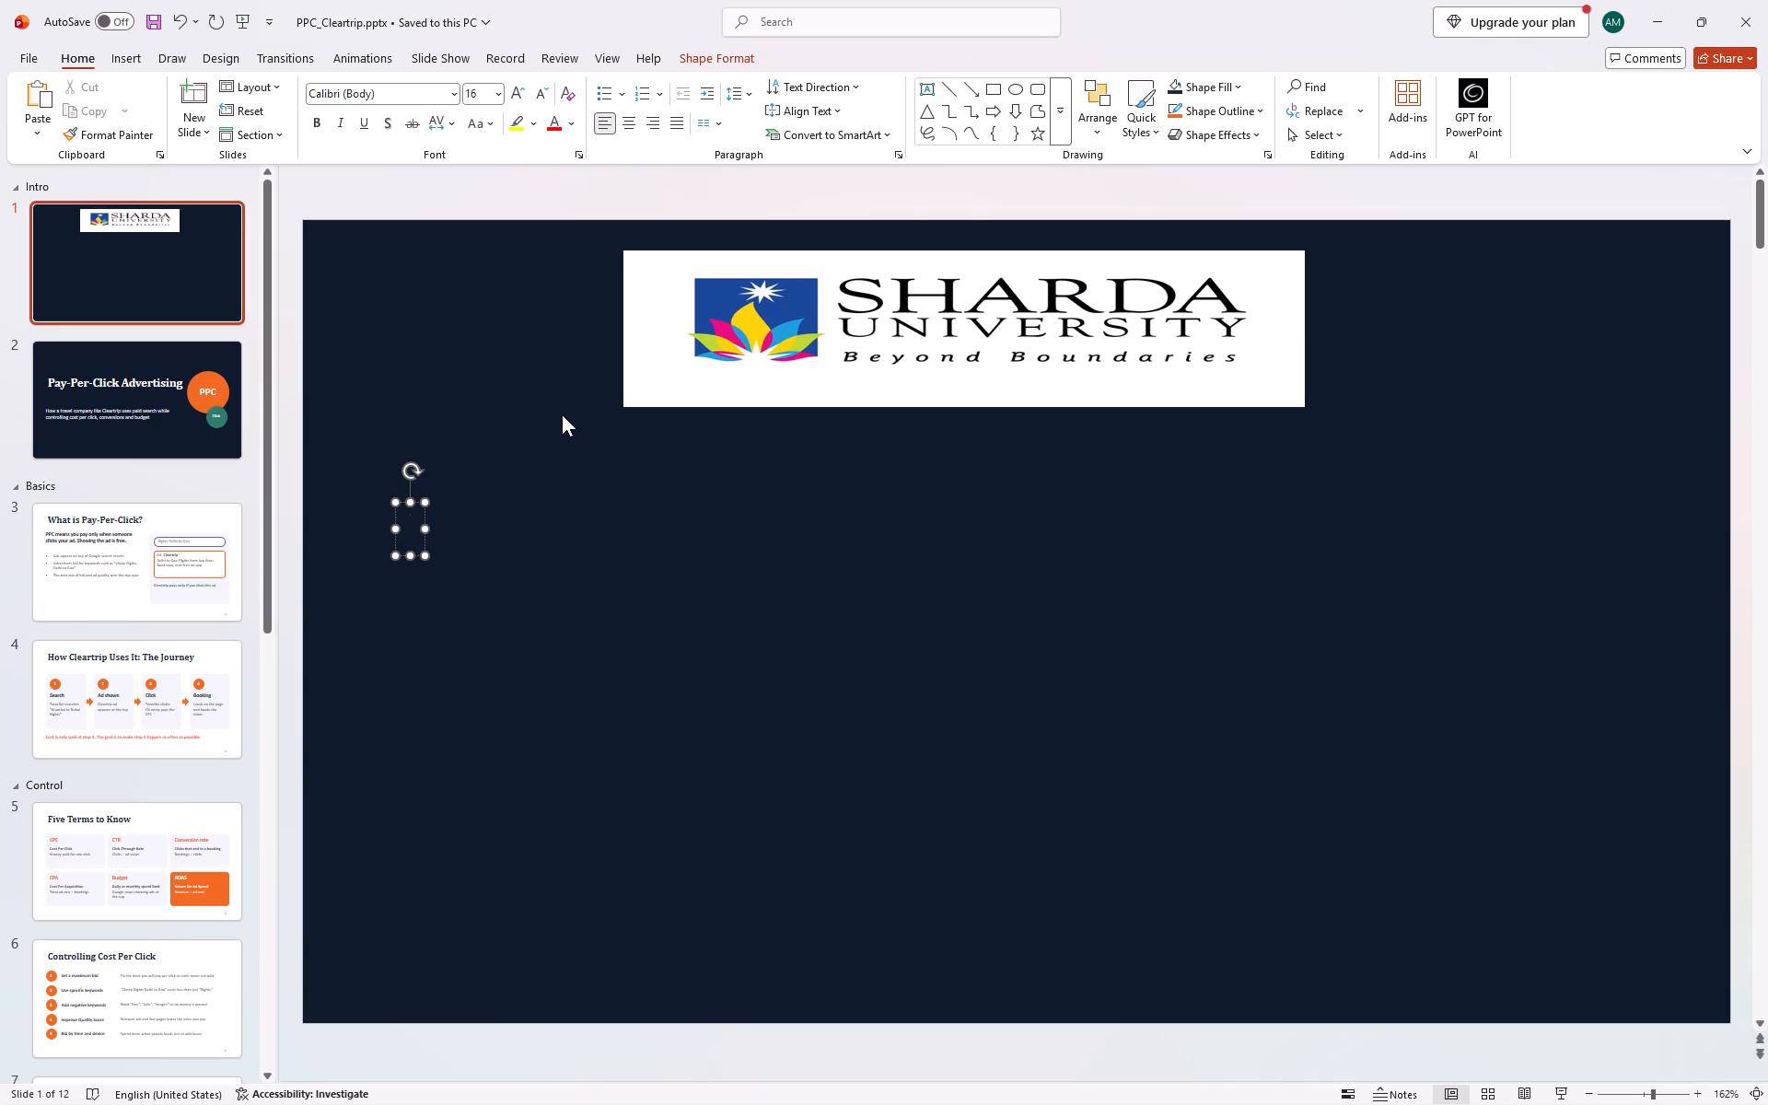
{"action": "left_click", "coordinate": [571, 122]}
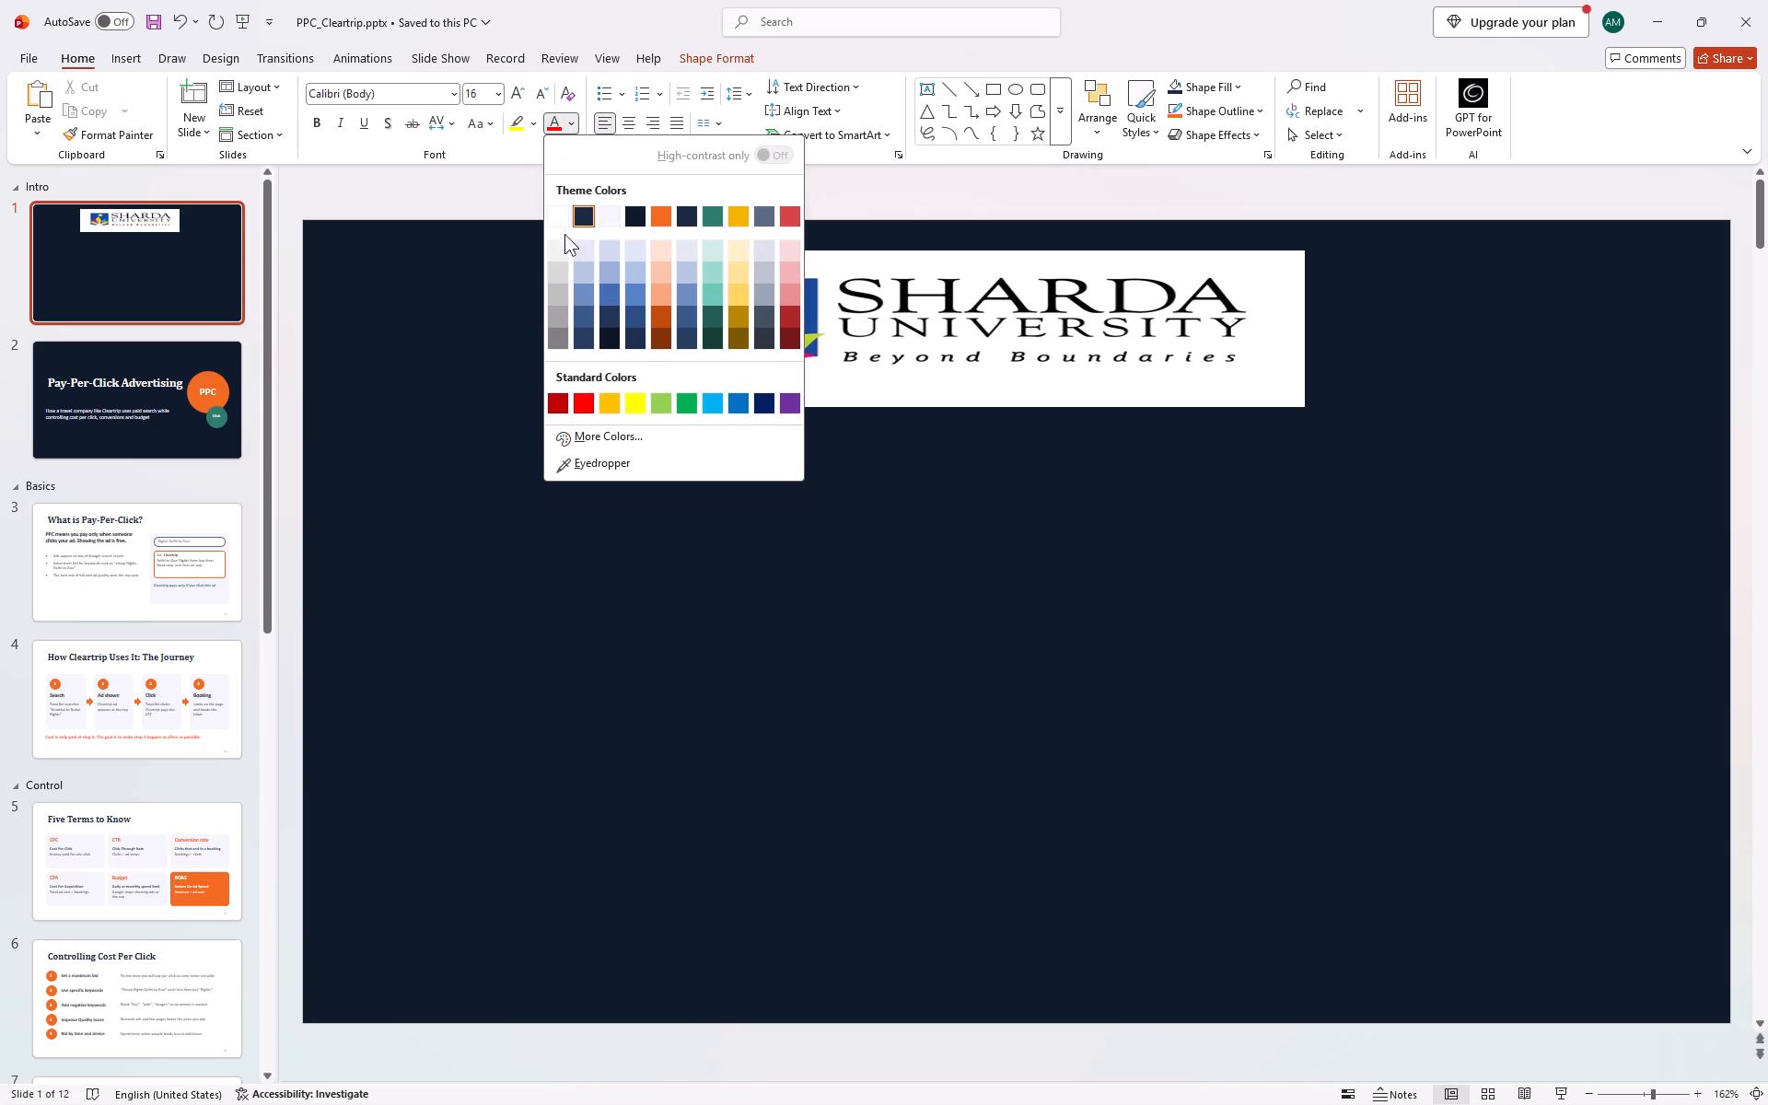
{"action": "left_click", "coordinate": [565, 220]}
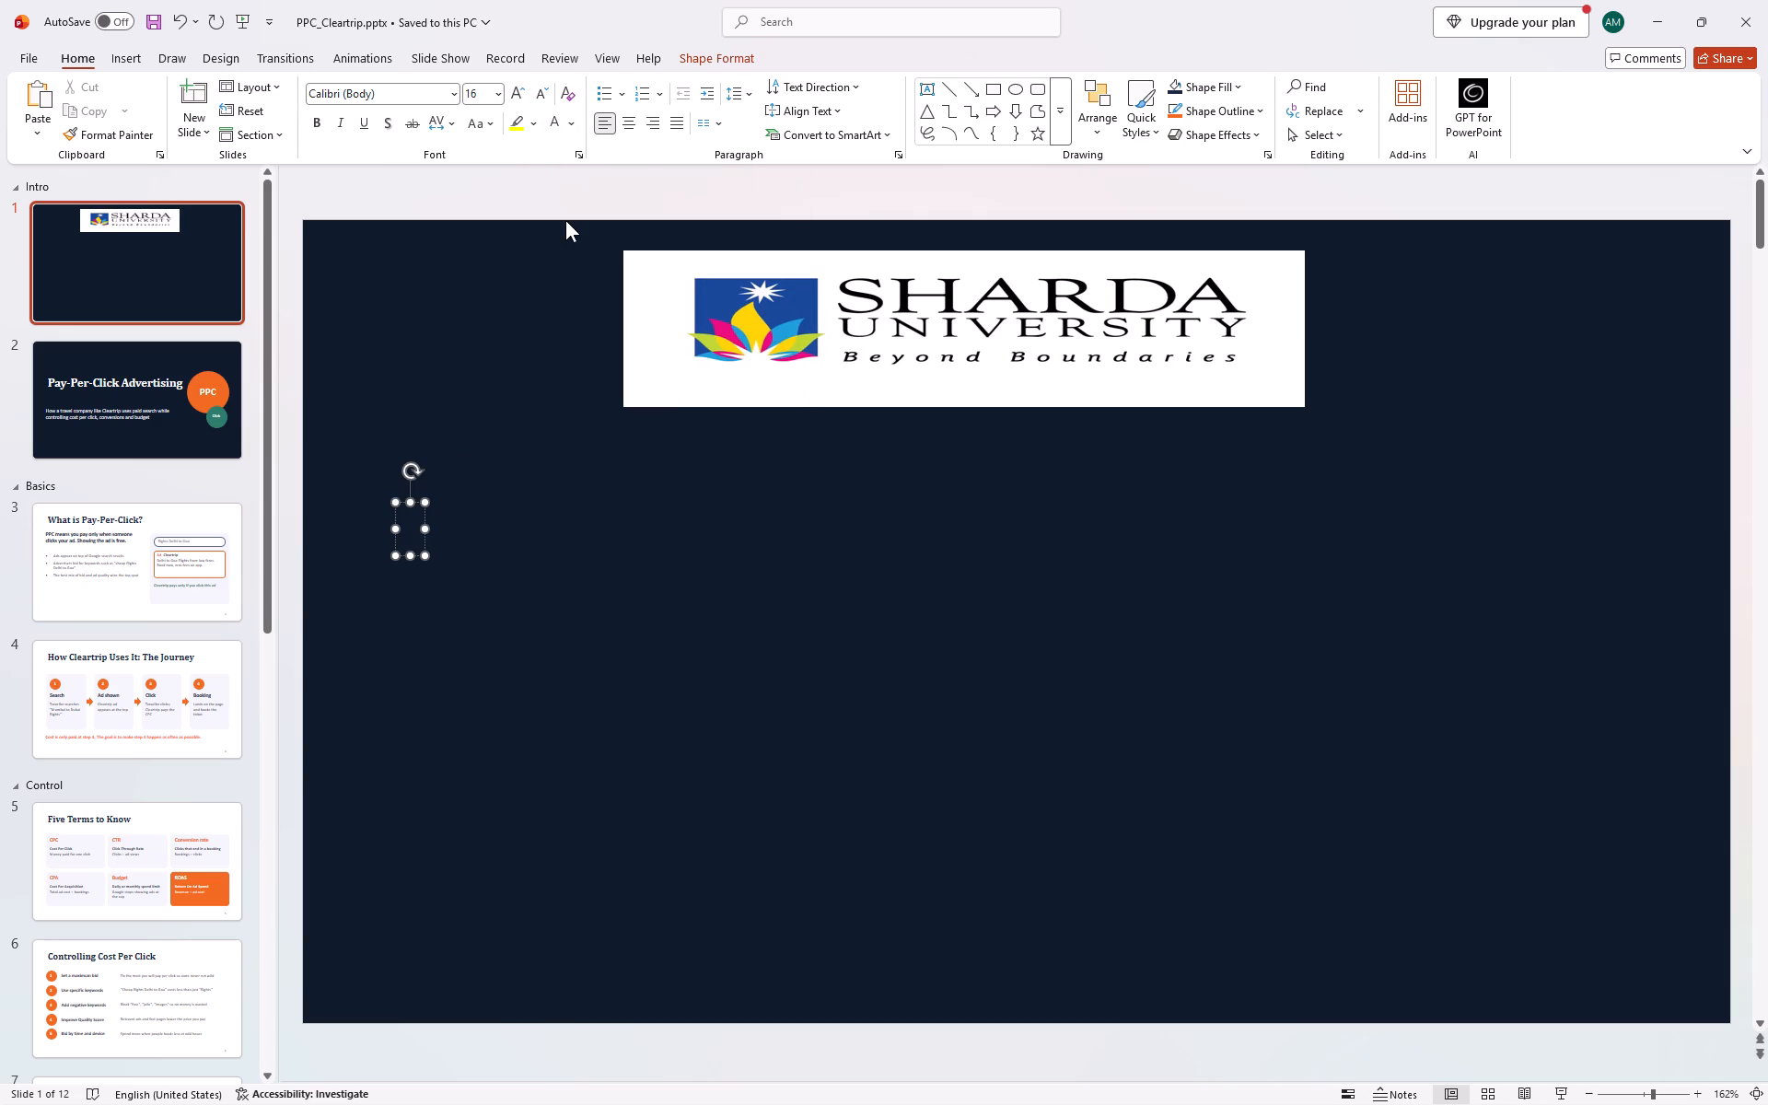
Enter the label "Name –" followed by the student's name in the new text box.
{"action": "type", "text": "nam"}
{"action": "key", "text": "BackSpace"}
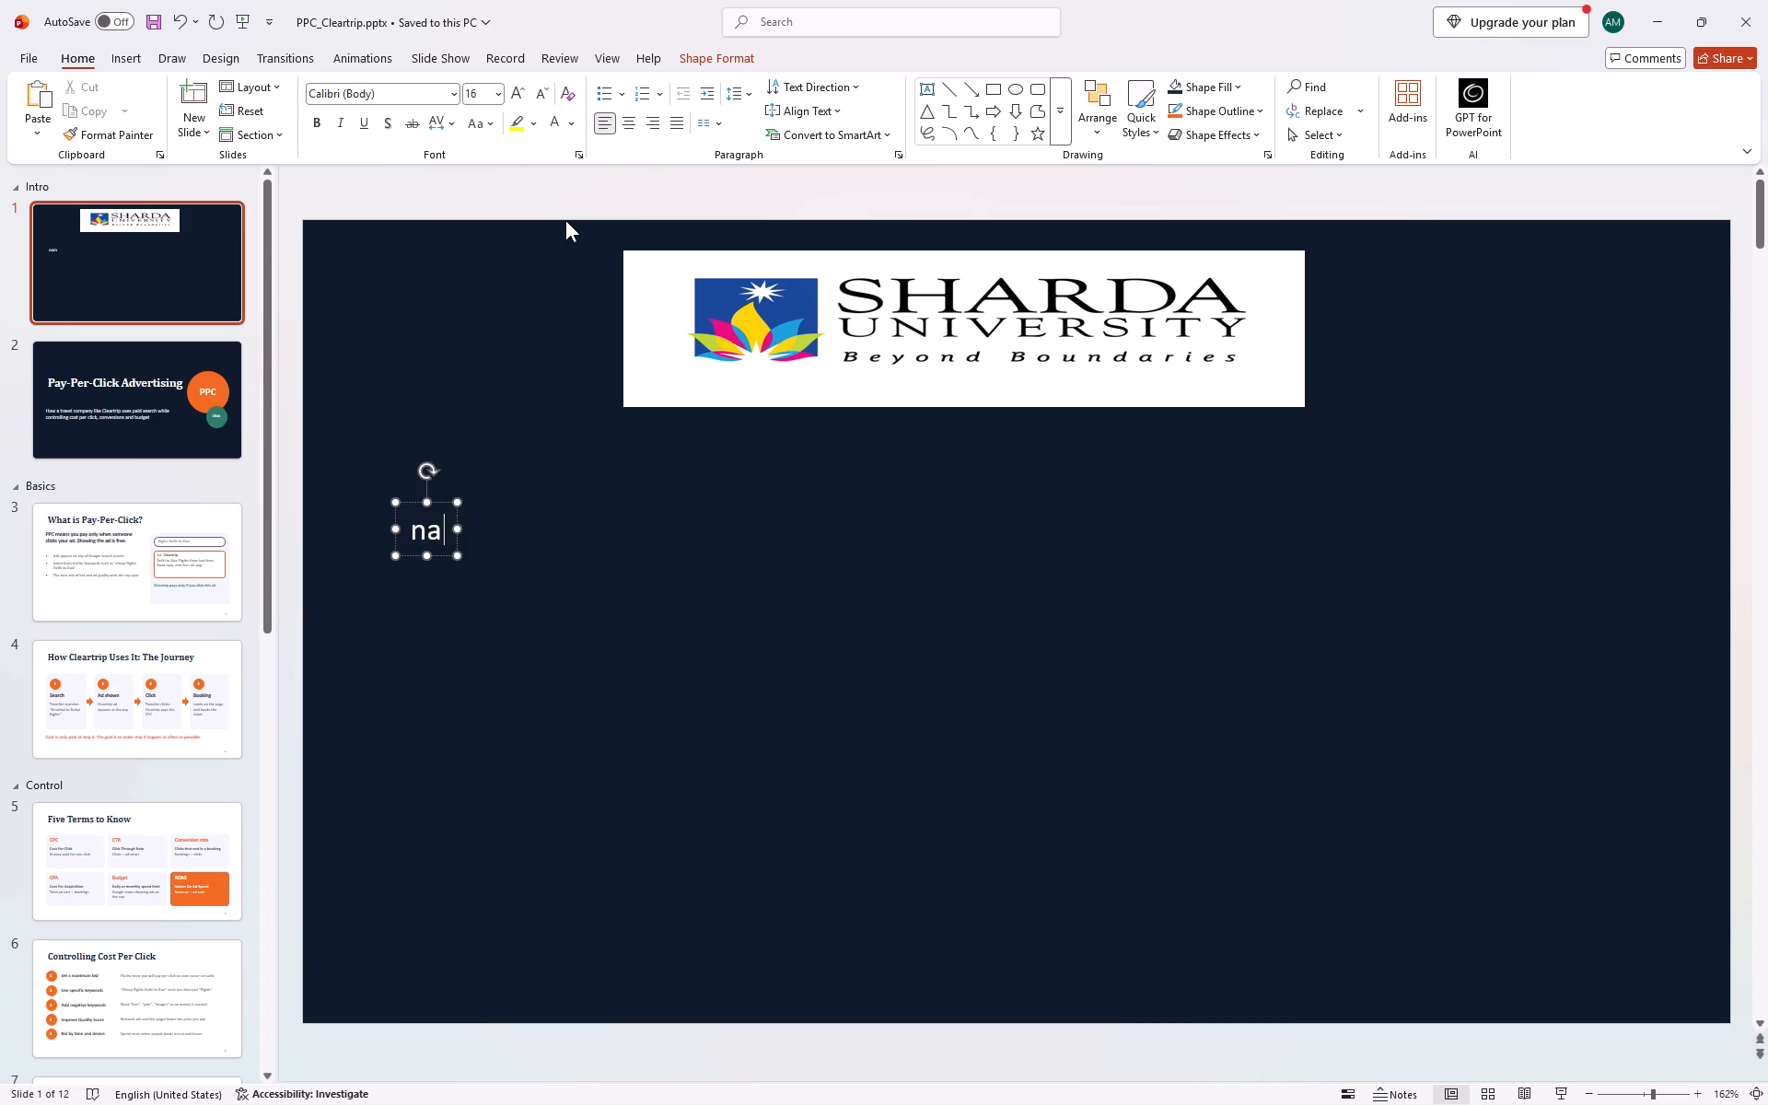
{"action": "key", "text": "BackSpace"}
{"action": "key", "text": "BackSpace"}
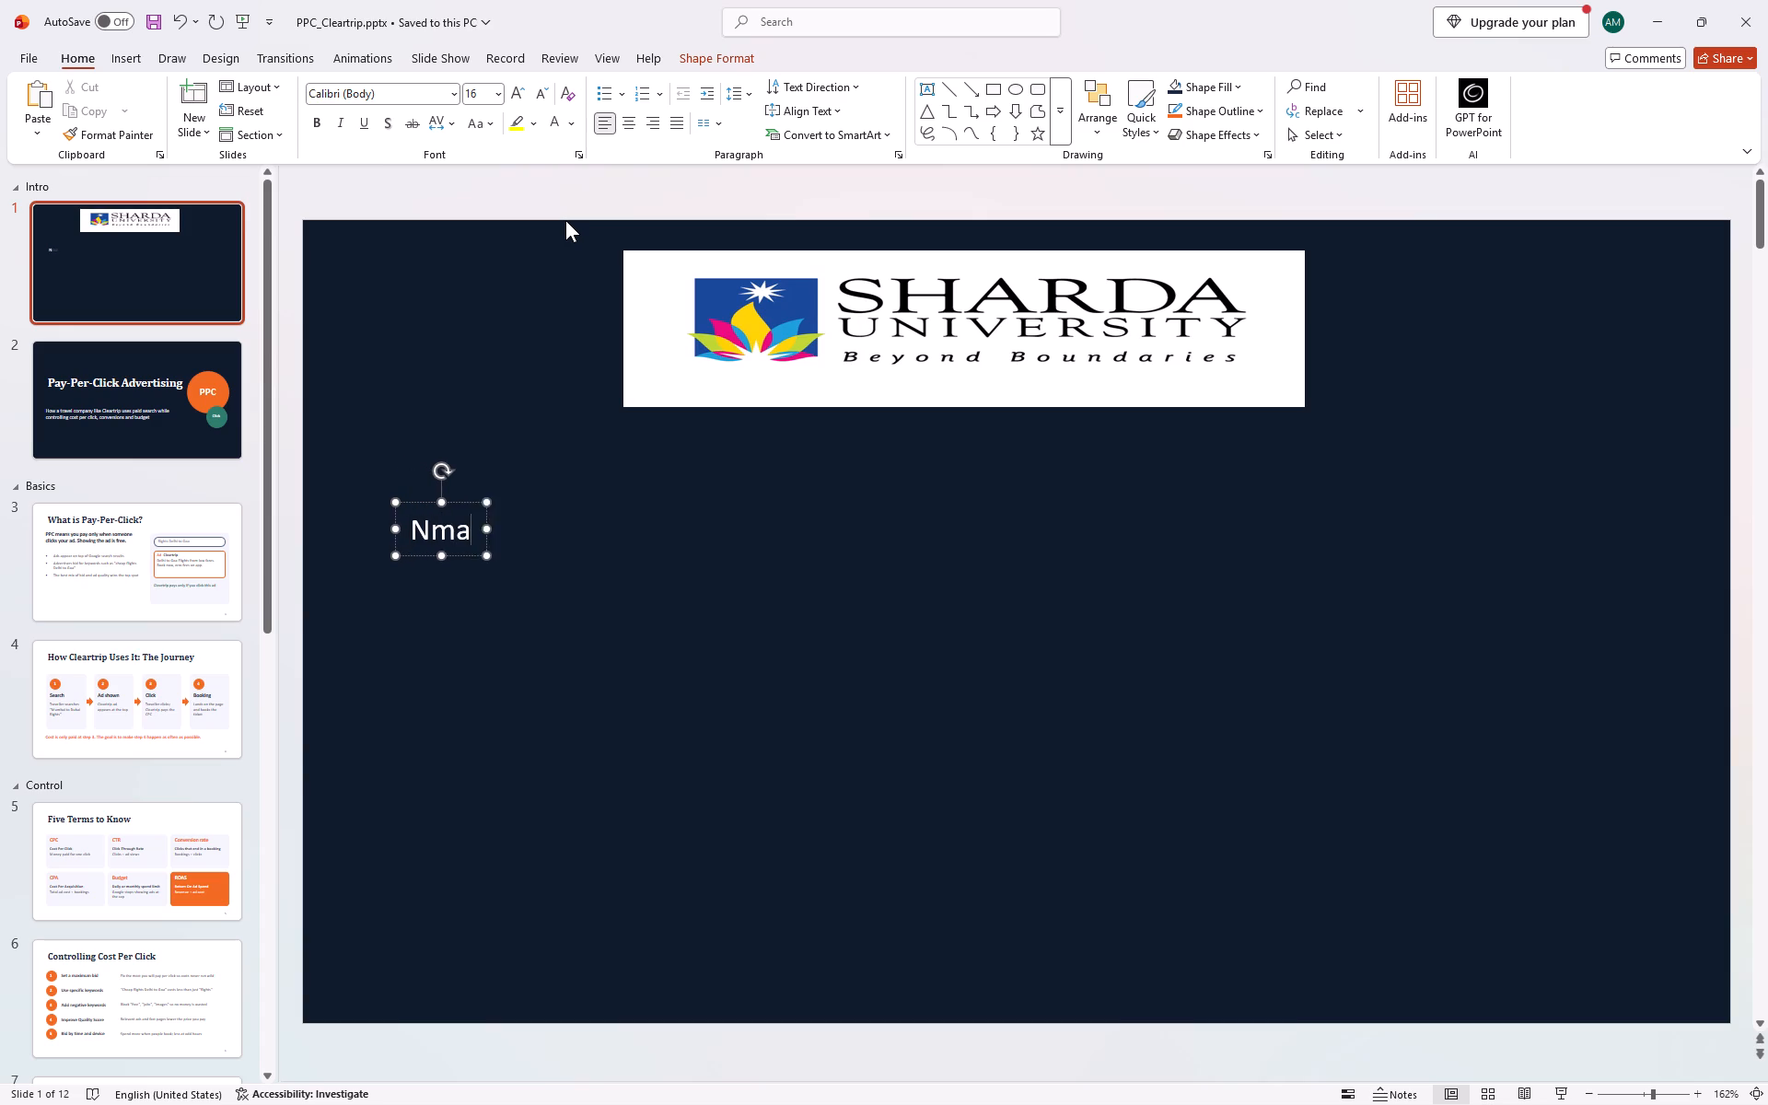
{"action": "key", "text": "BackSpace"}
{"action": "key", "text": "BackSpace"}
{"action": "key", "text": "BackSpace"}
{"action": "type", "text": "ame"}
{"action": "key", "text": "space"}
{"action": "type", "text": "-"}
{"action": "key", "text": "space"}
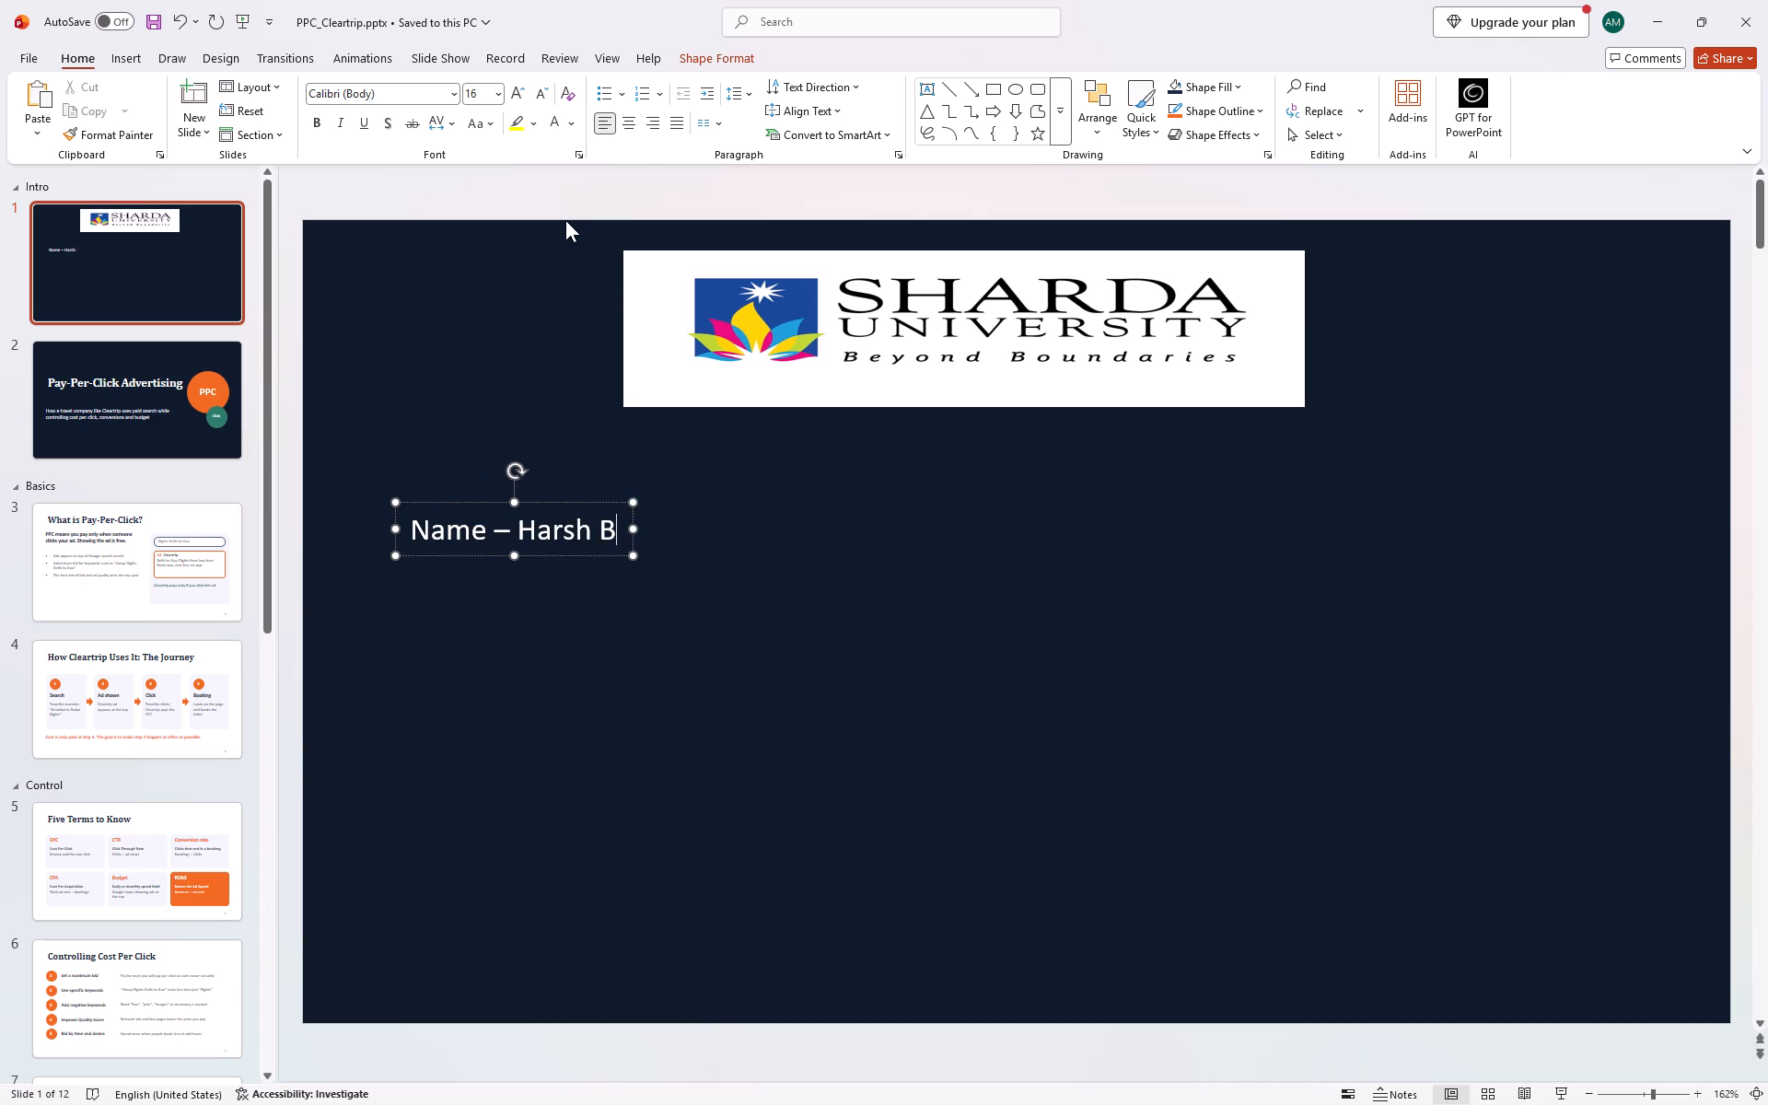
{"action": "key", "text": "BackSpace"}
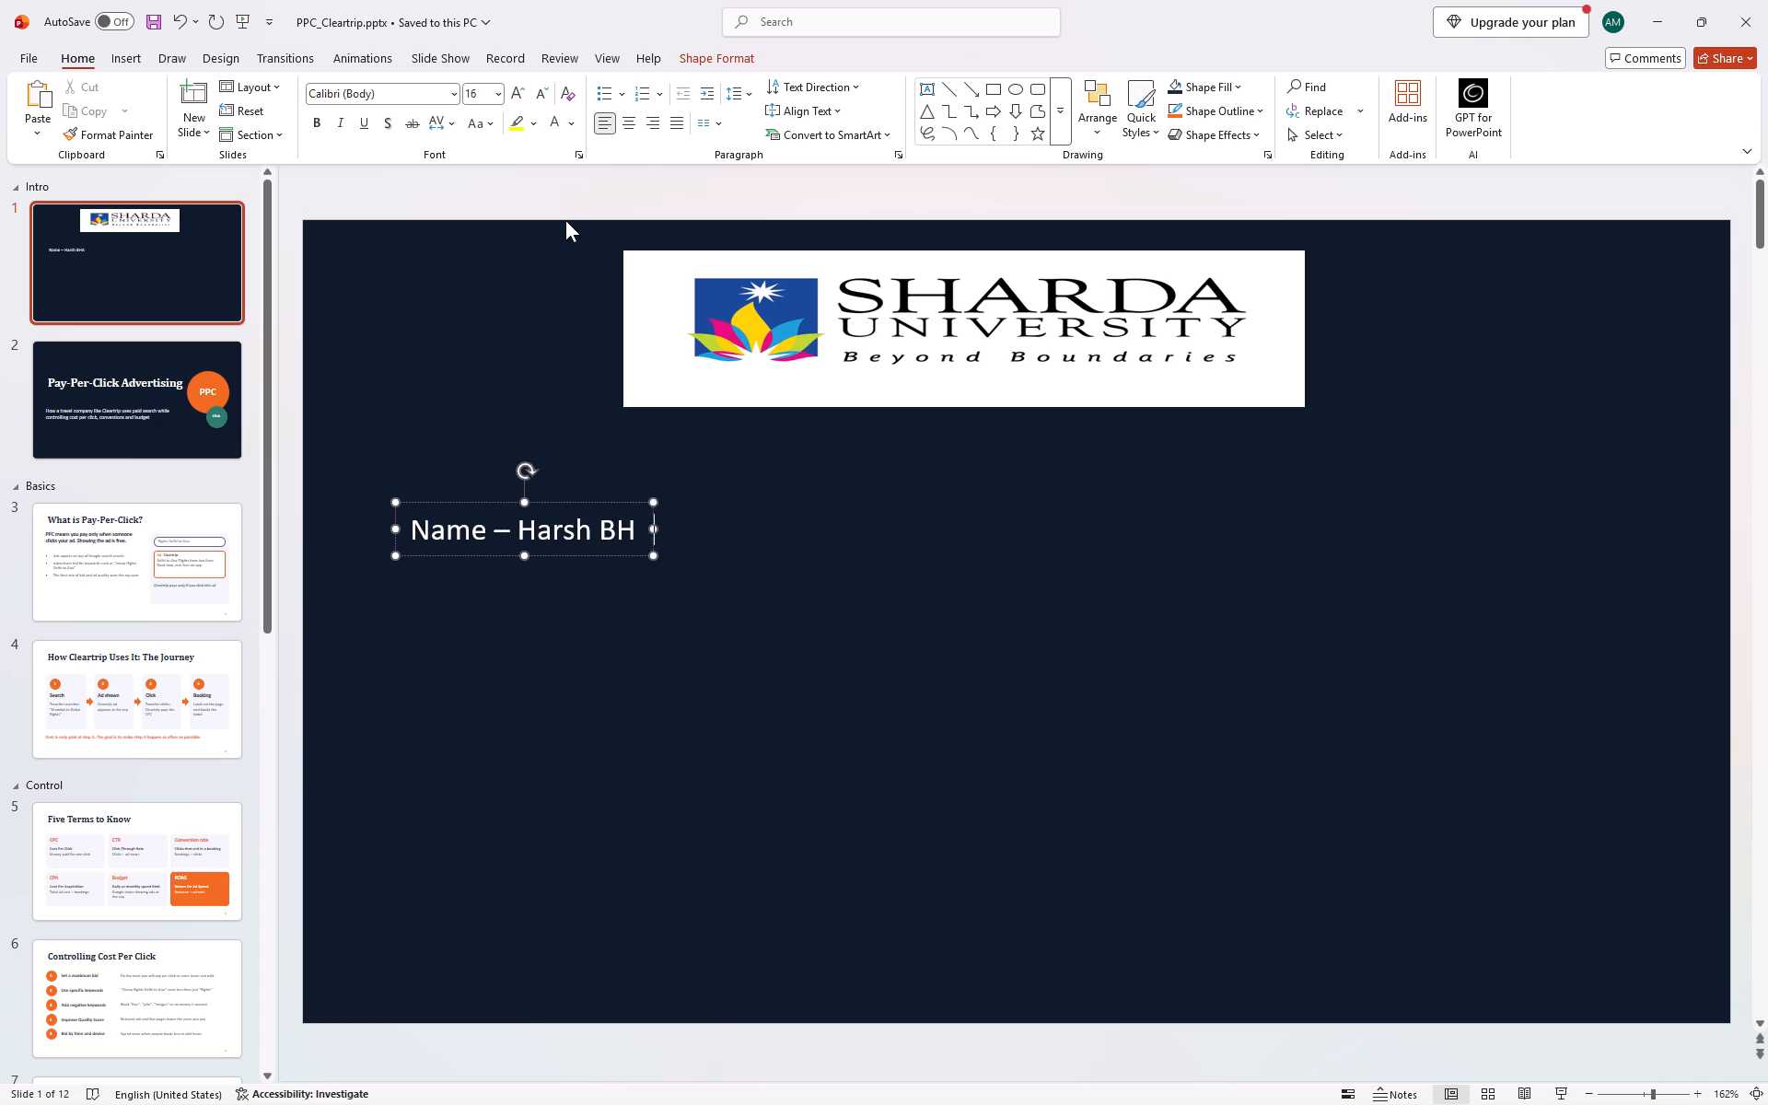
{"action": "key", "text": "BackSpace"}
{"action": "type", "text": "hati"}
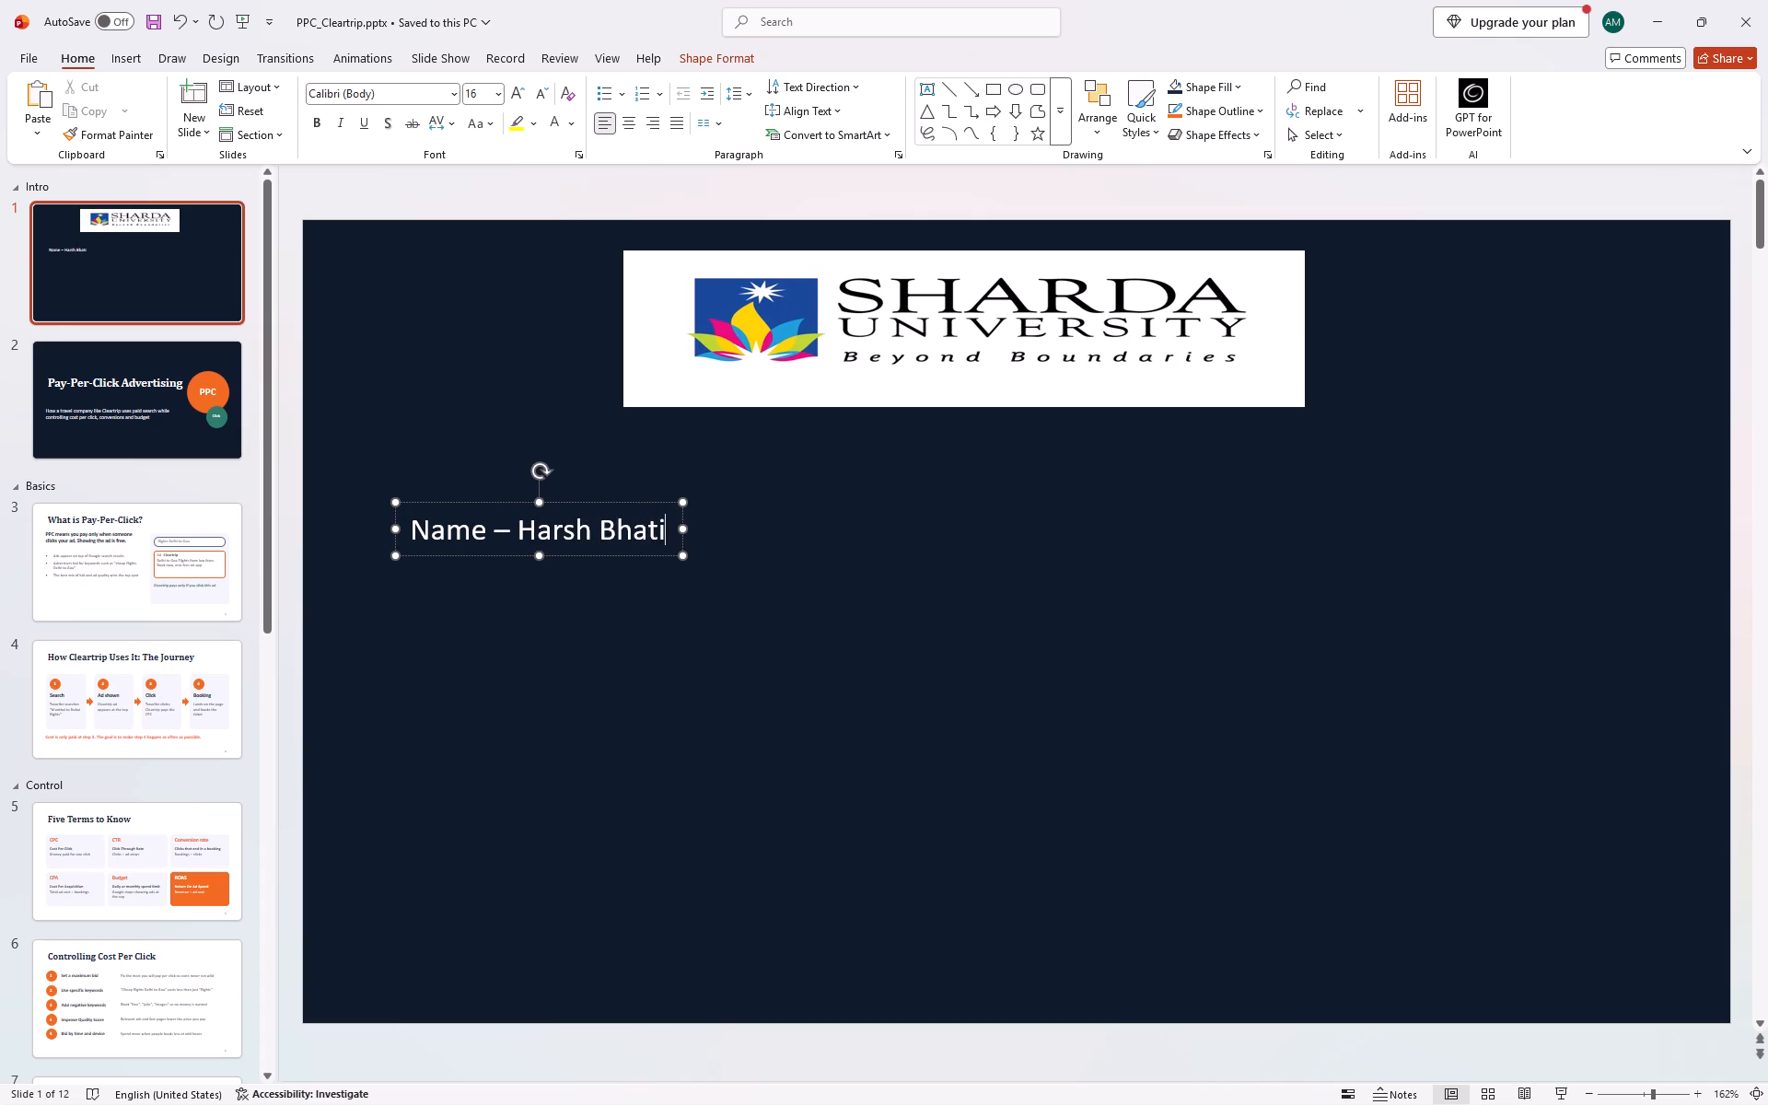
Move the name text box slightly up and toward the slide's left edge.
{"action": "left_click_drag", "start_coordinate": [518, 505], "coordinate": [492, 472]}
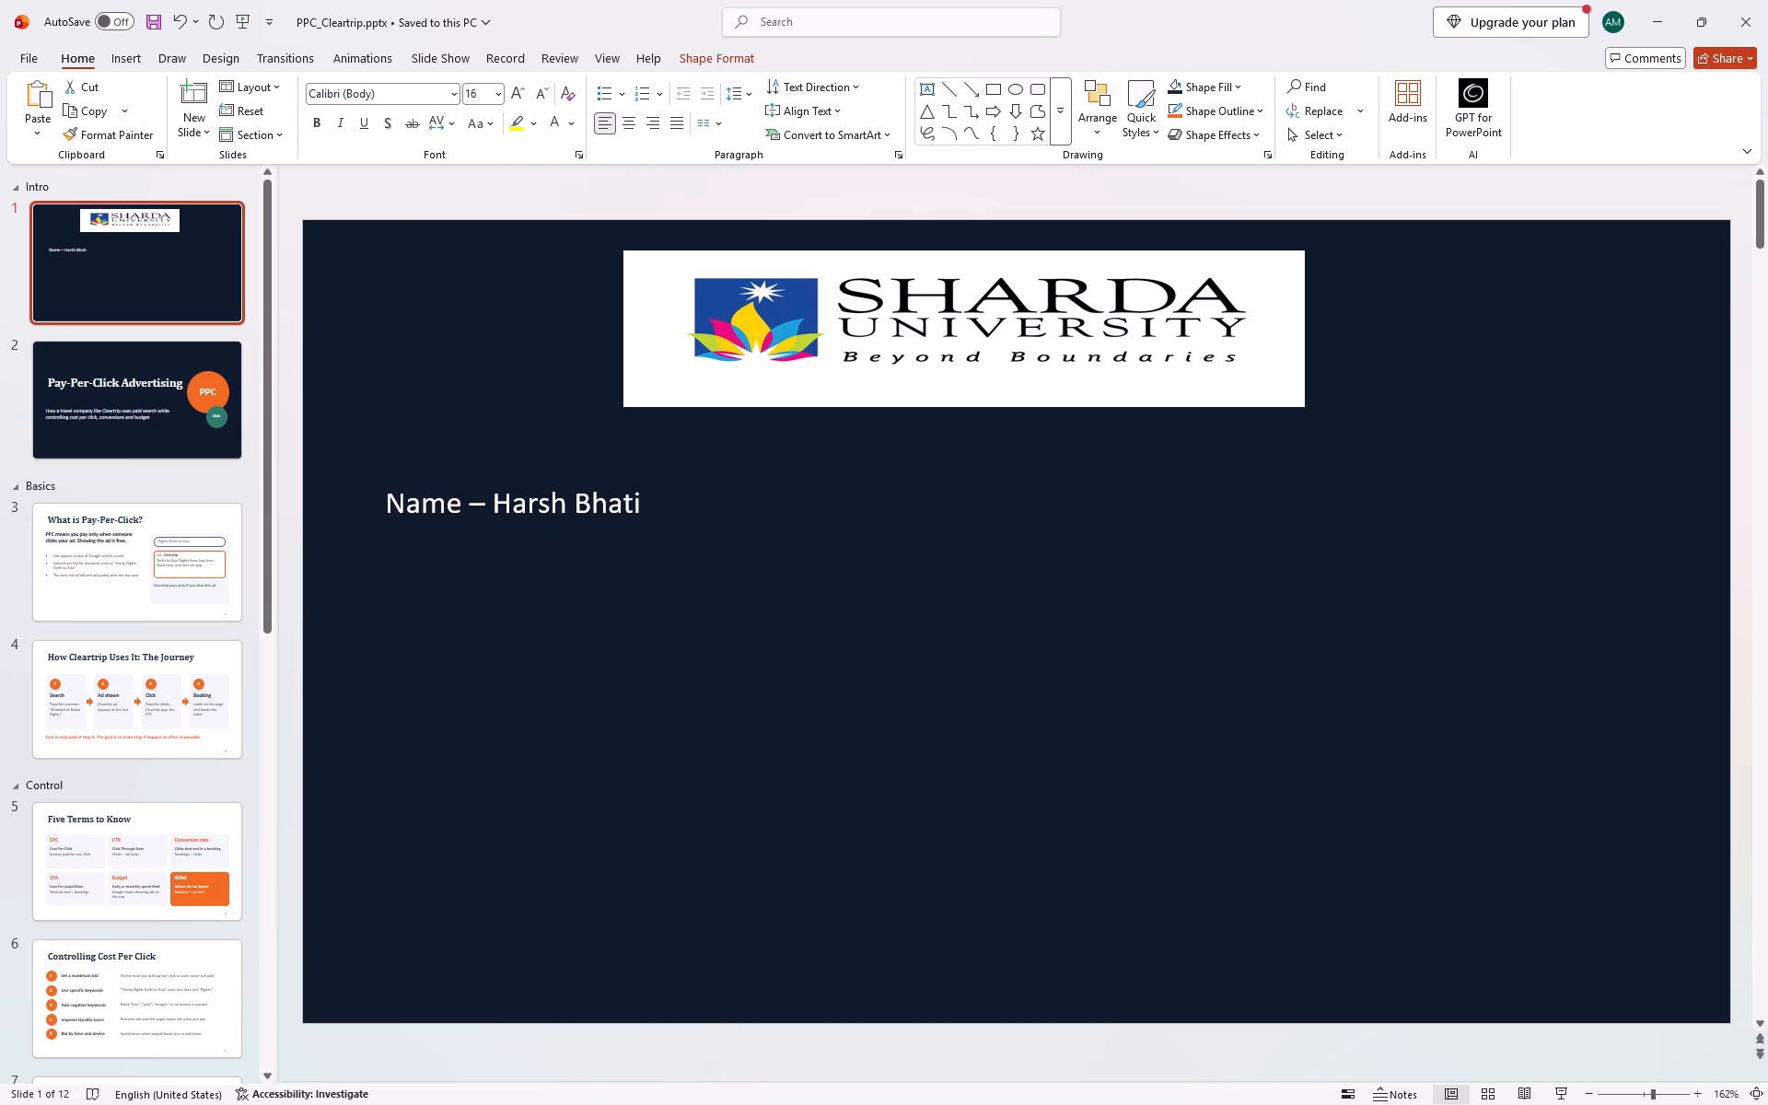
{"action": "left_click_drag", "start_coordinate": [492, 472], "coordinate": [483, 459]}
{"action": "left_click", "coordinate": [482, 542]}
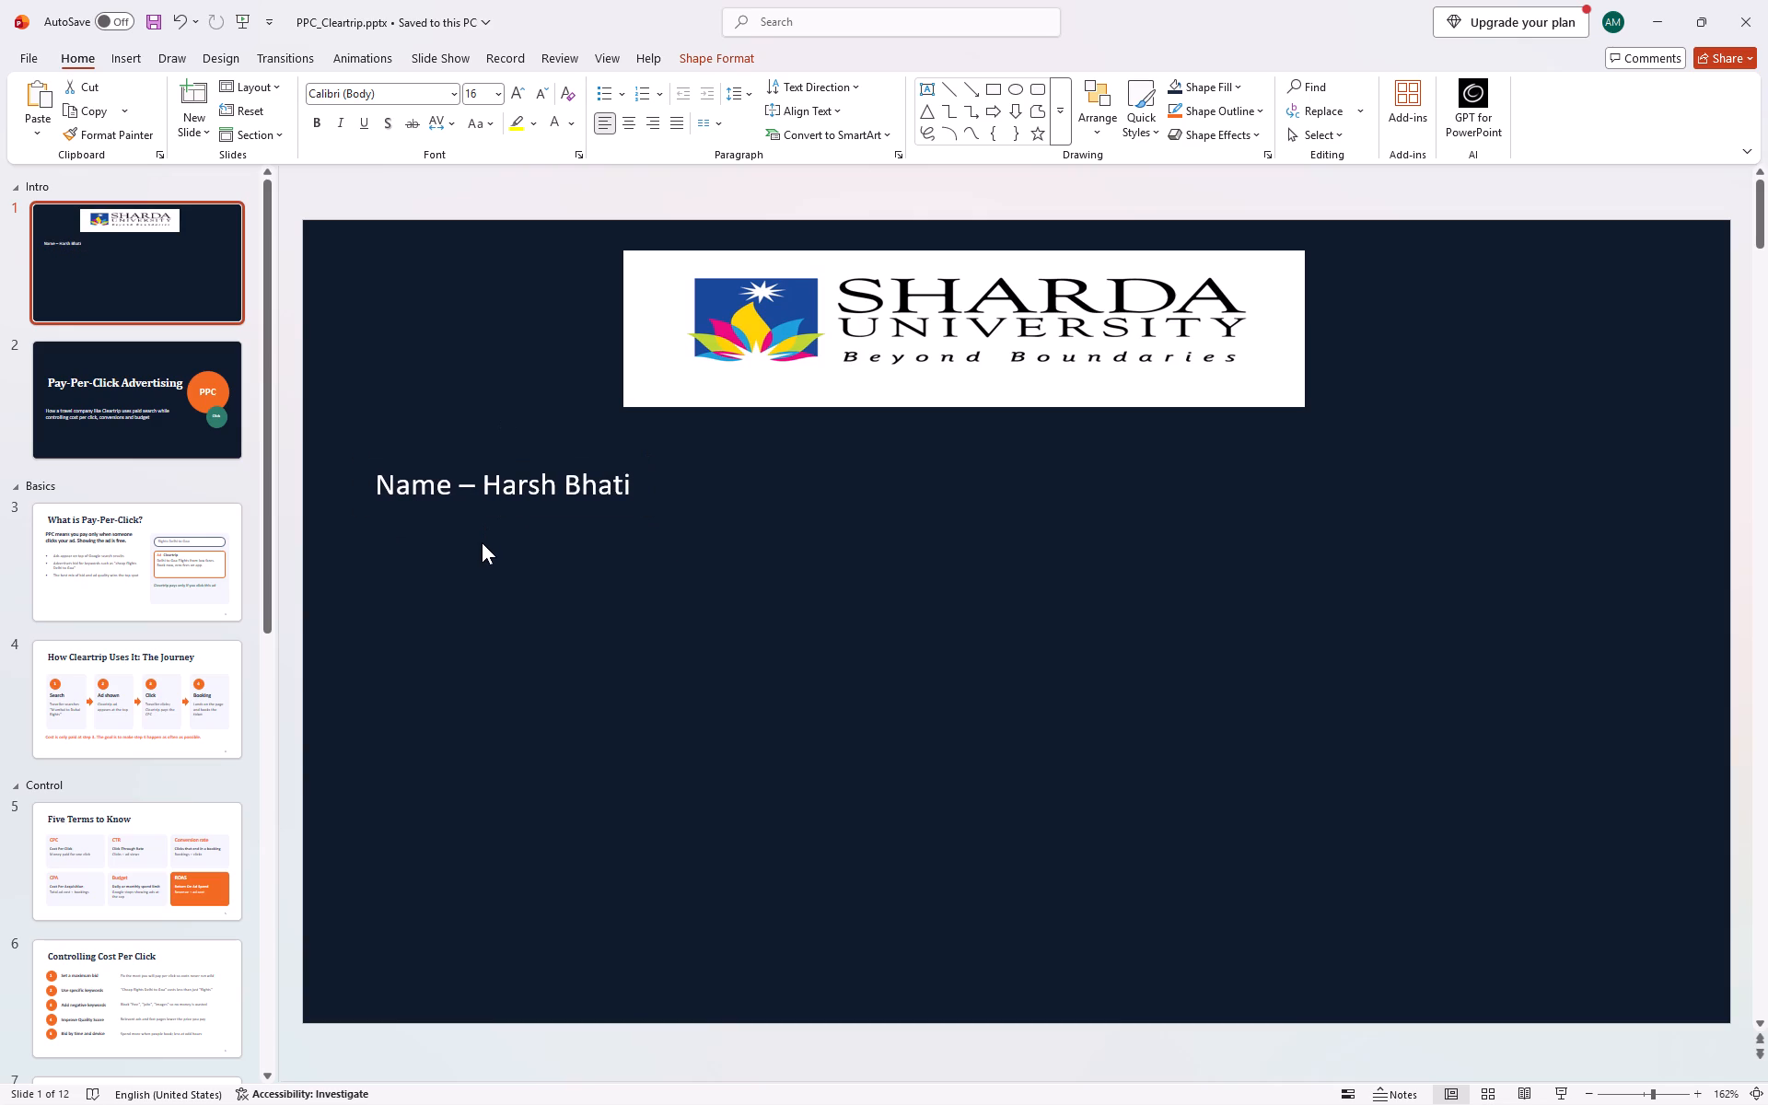
{"action": "left_click", "coordinate": [448, 547]}
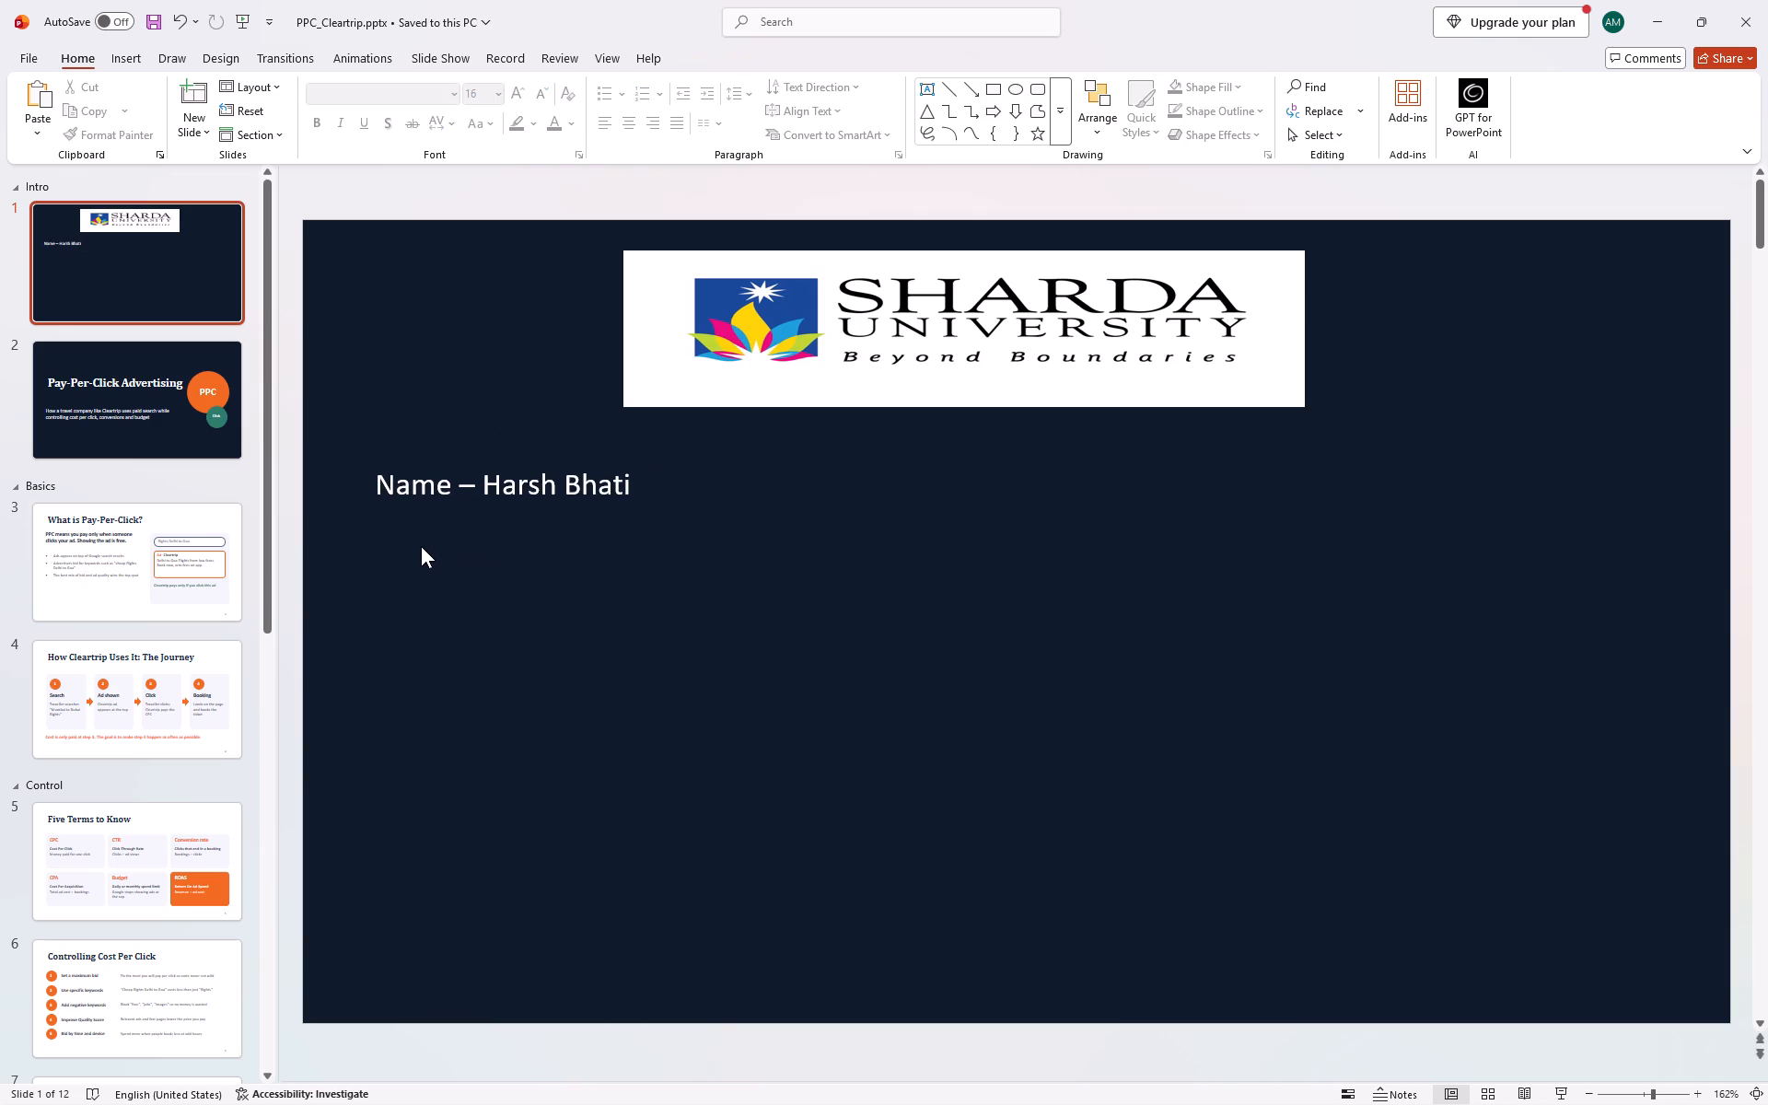
Add a second text box directly below the name line and set its font colour to white.
{"action": "double_click", "coordinate": [369, 532]}
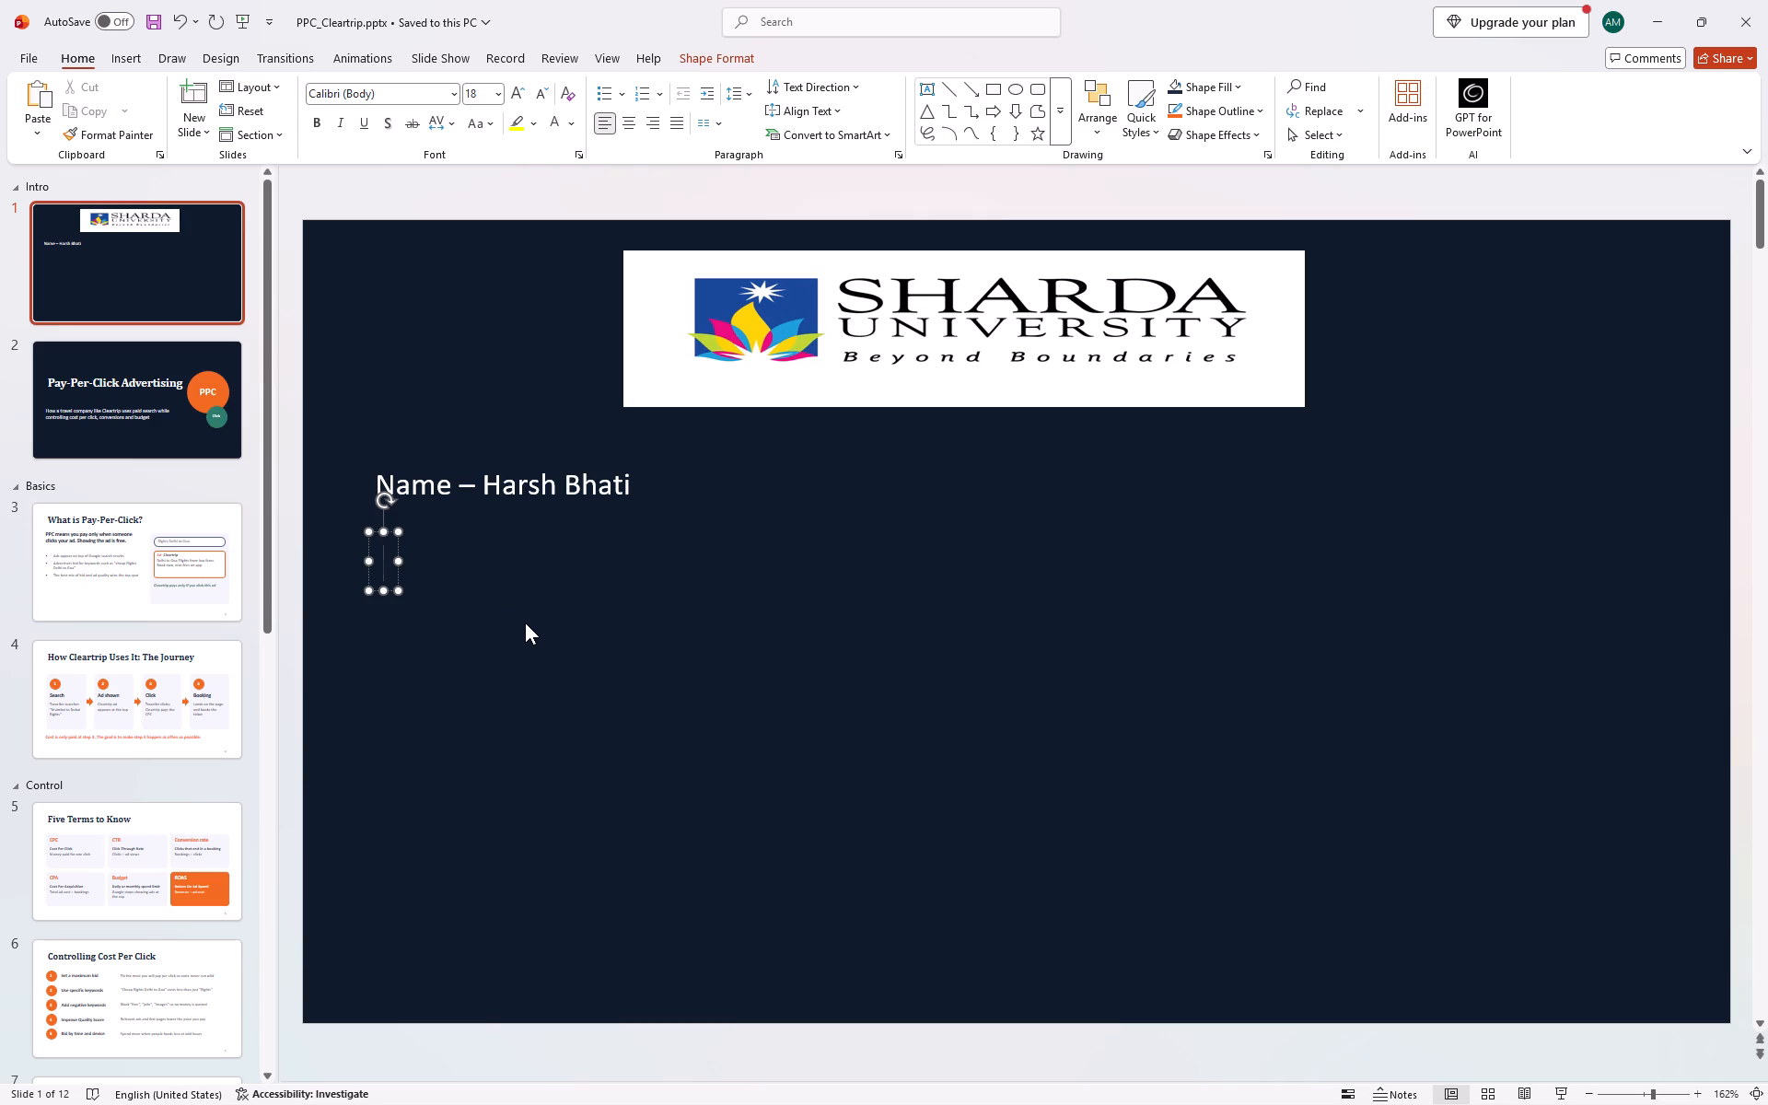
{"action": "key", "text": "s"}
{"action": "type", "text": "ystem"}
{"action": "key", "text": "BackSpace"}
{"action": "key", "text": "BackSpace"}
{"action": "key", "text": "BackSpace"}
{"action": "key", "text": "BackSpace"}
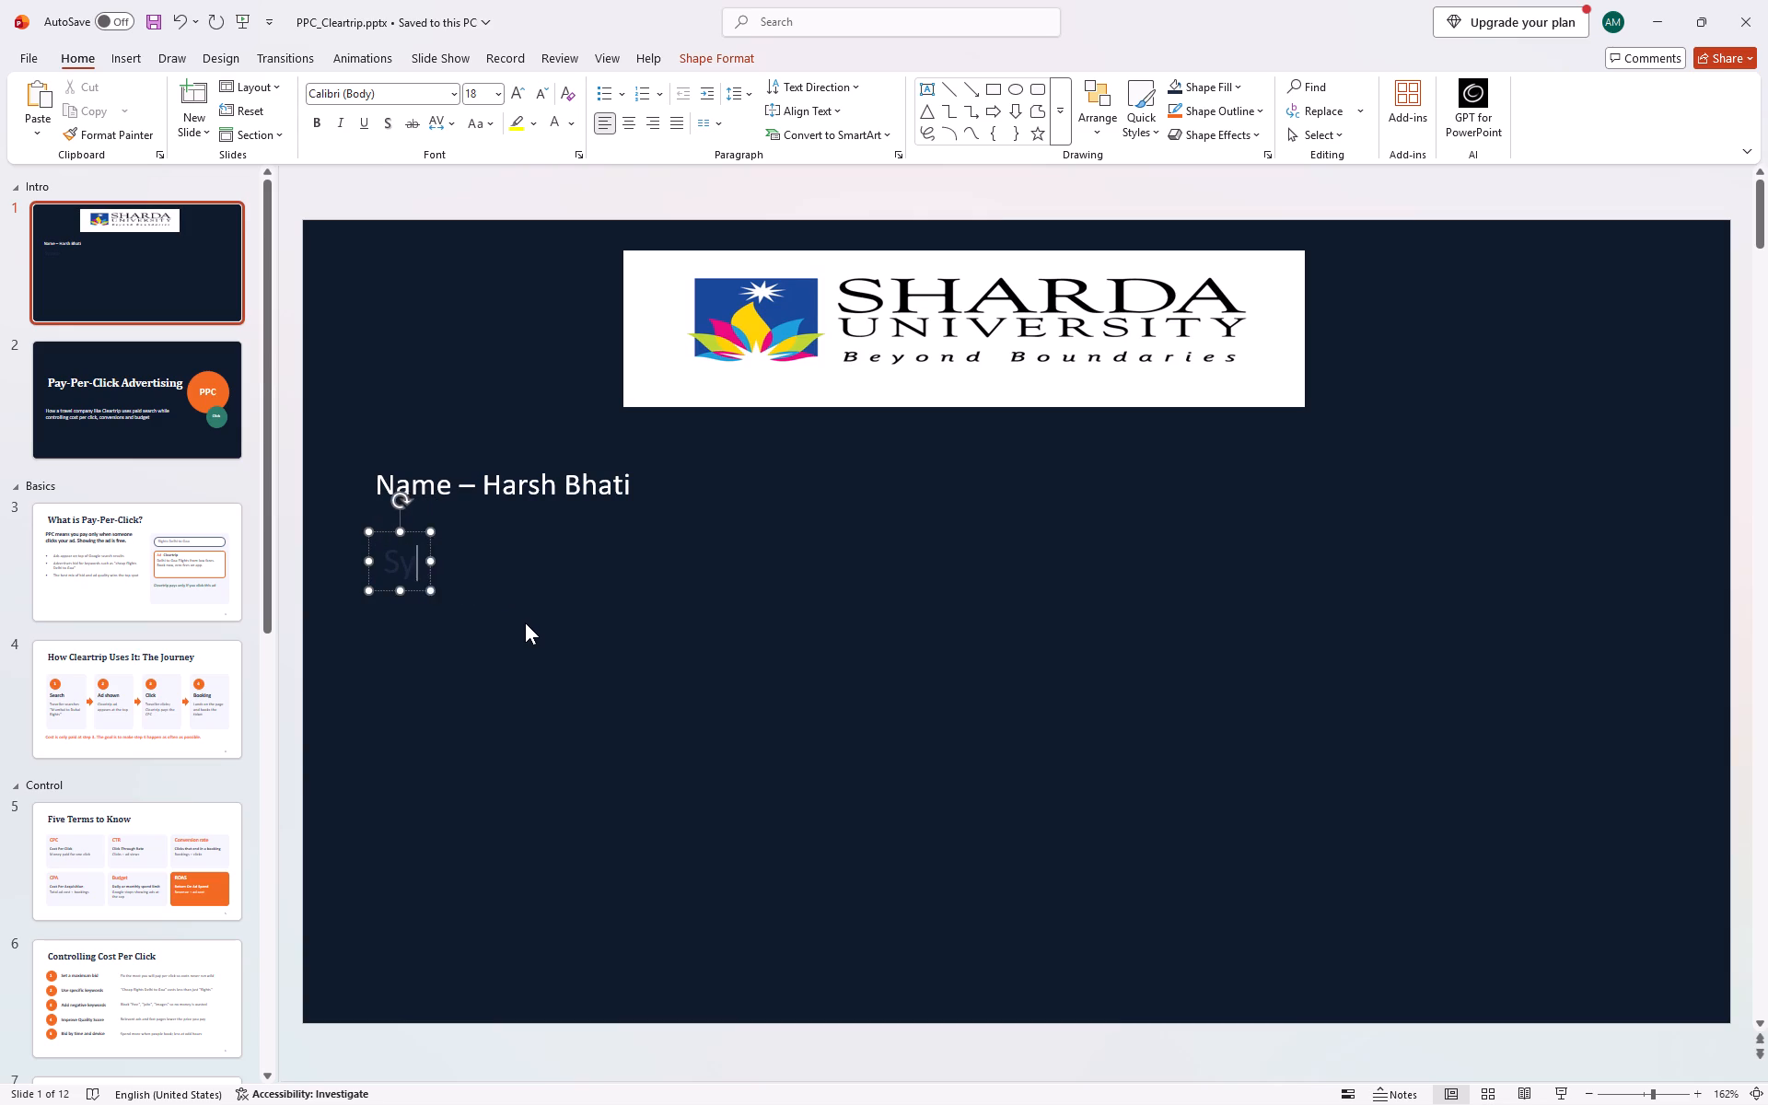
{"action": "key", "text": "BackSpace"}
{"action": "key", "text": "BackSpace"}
{"action": "left_click", "coordinate": [574, 126]}
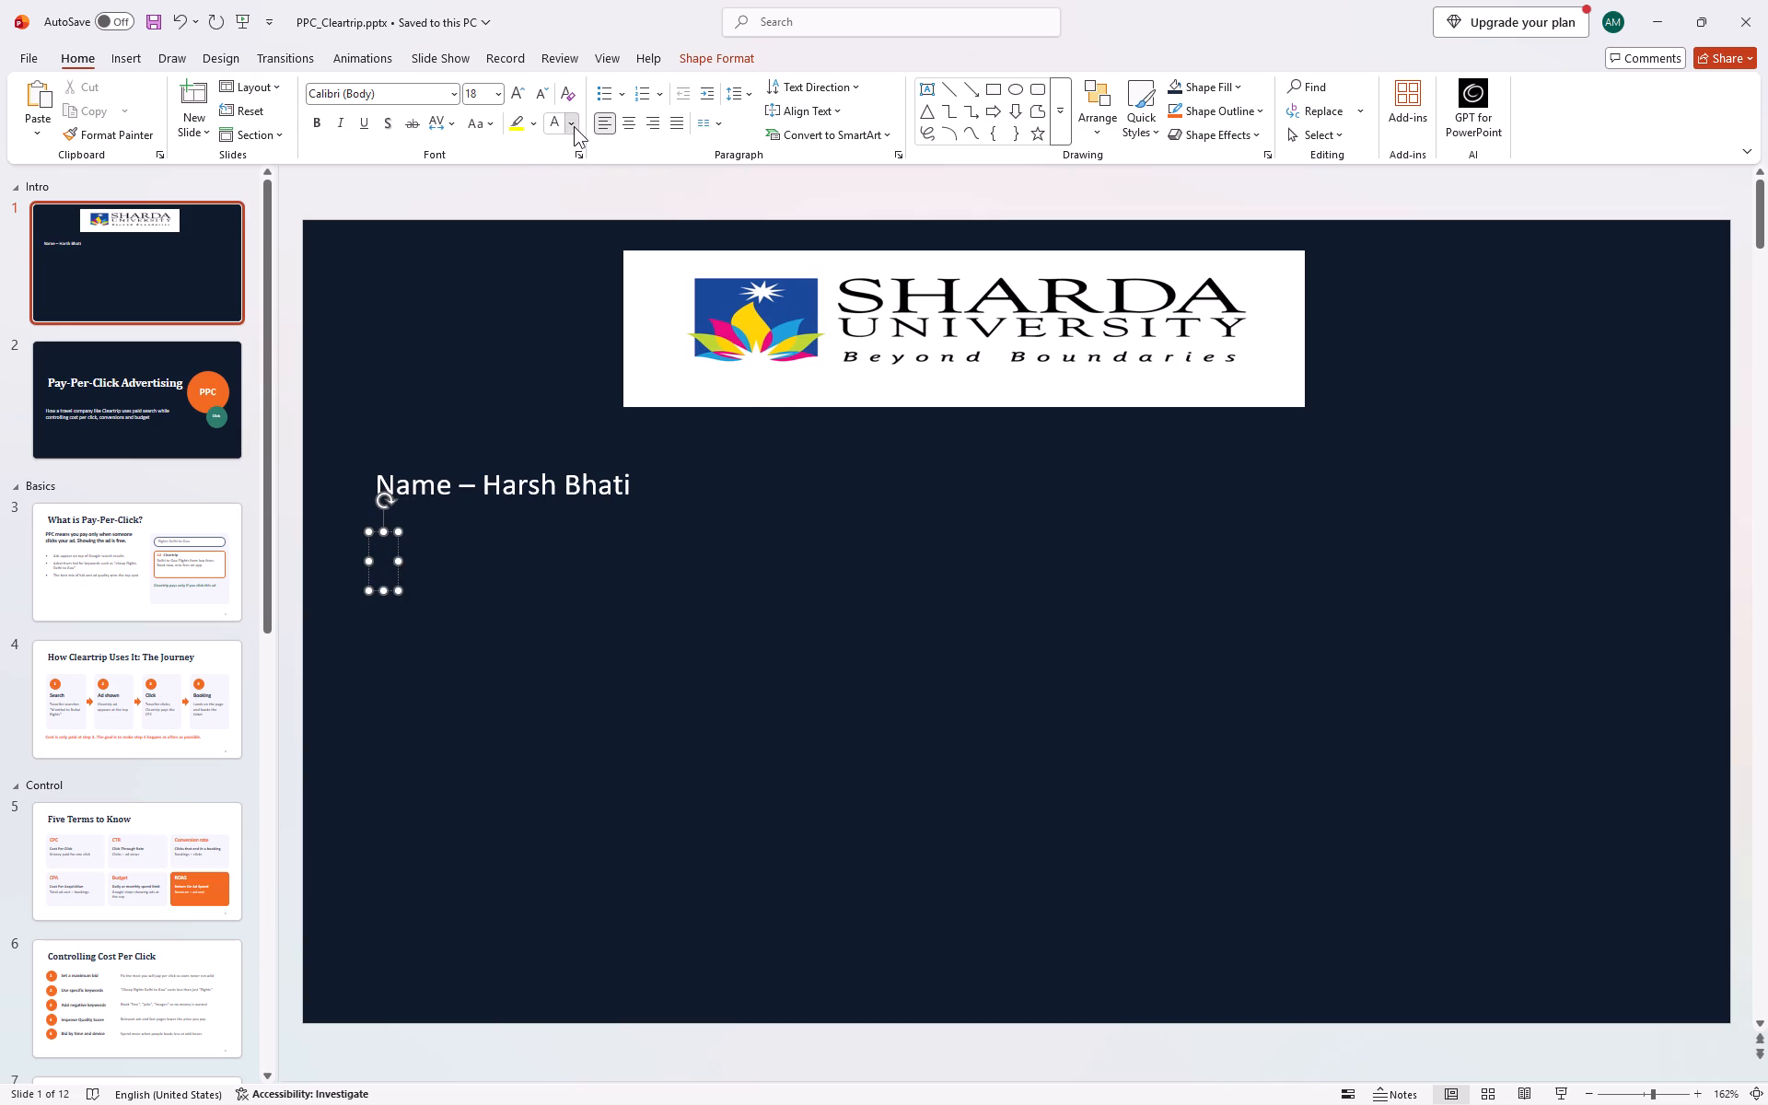
{"action": "left_click", "coordinate": [559, 215]}
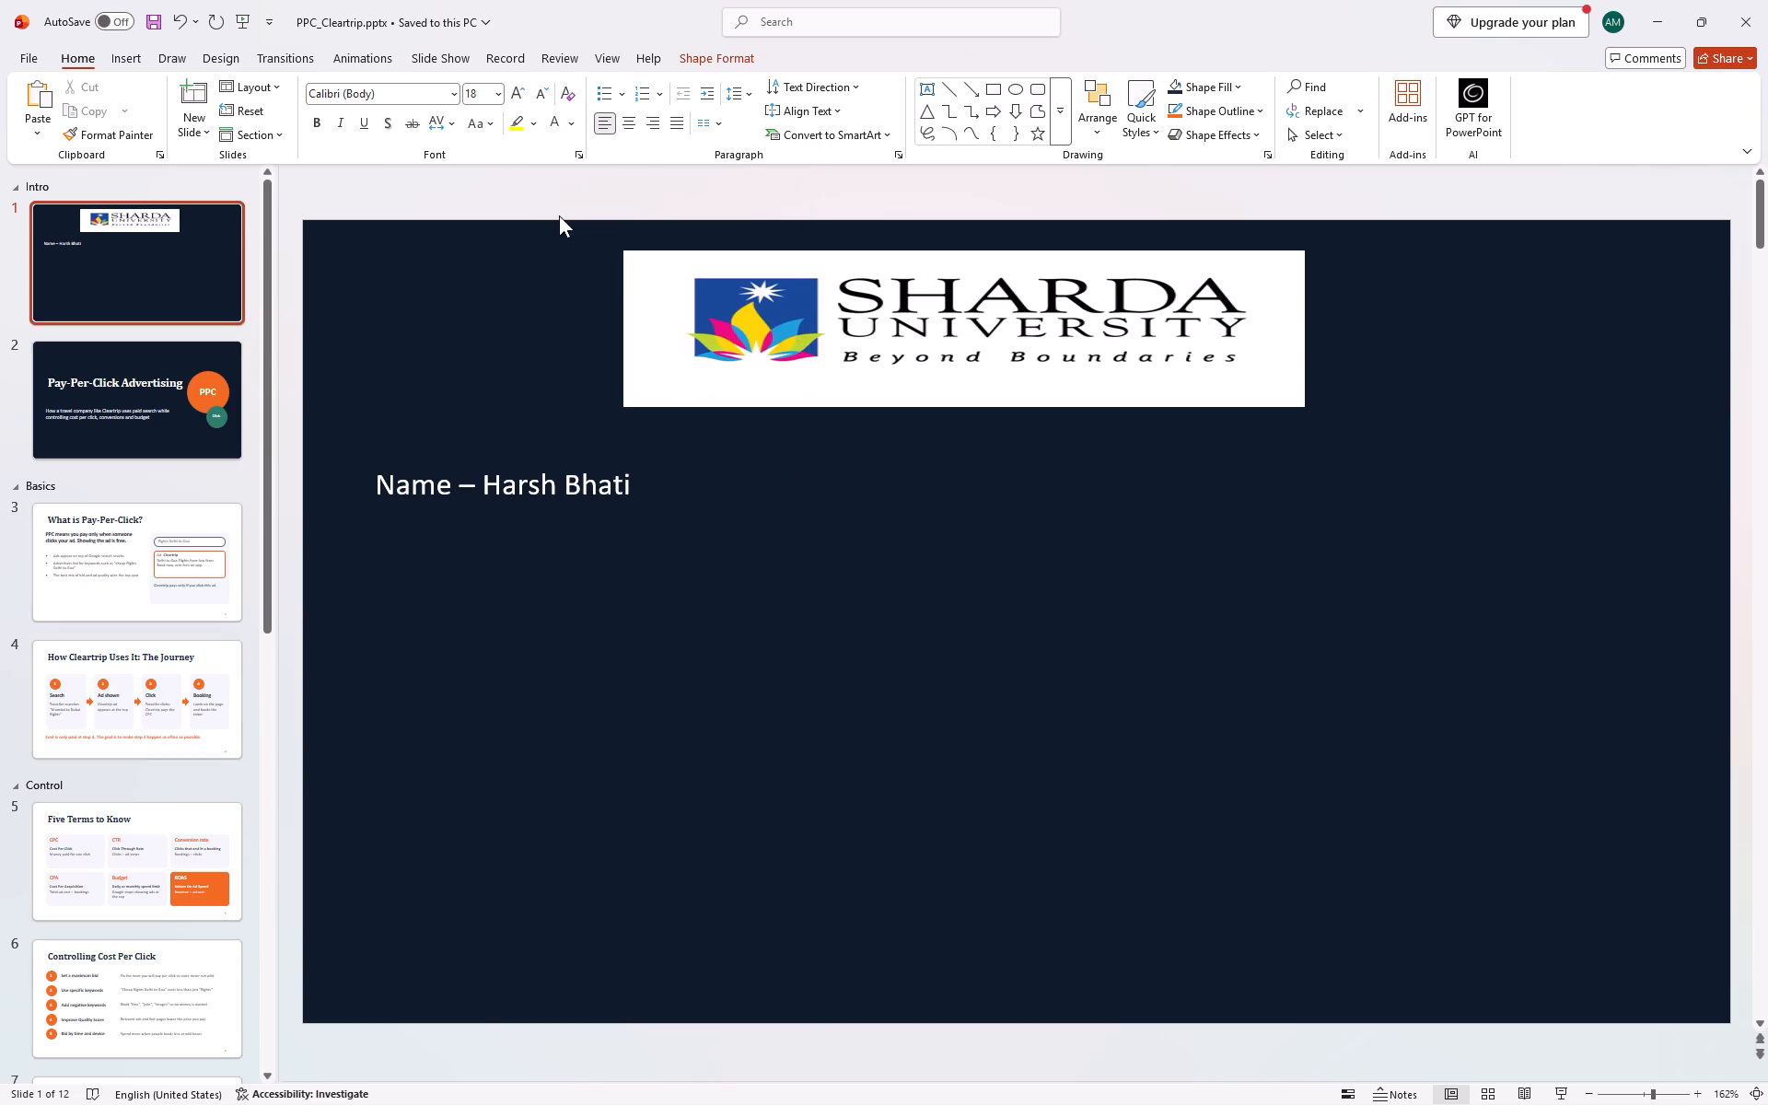
Enter the label "System Id-" followed by the student's ID number in the text box below the name line.
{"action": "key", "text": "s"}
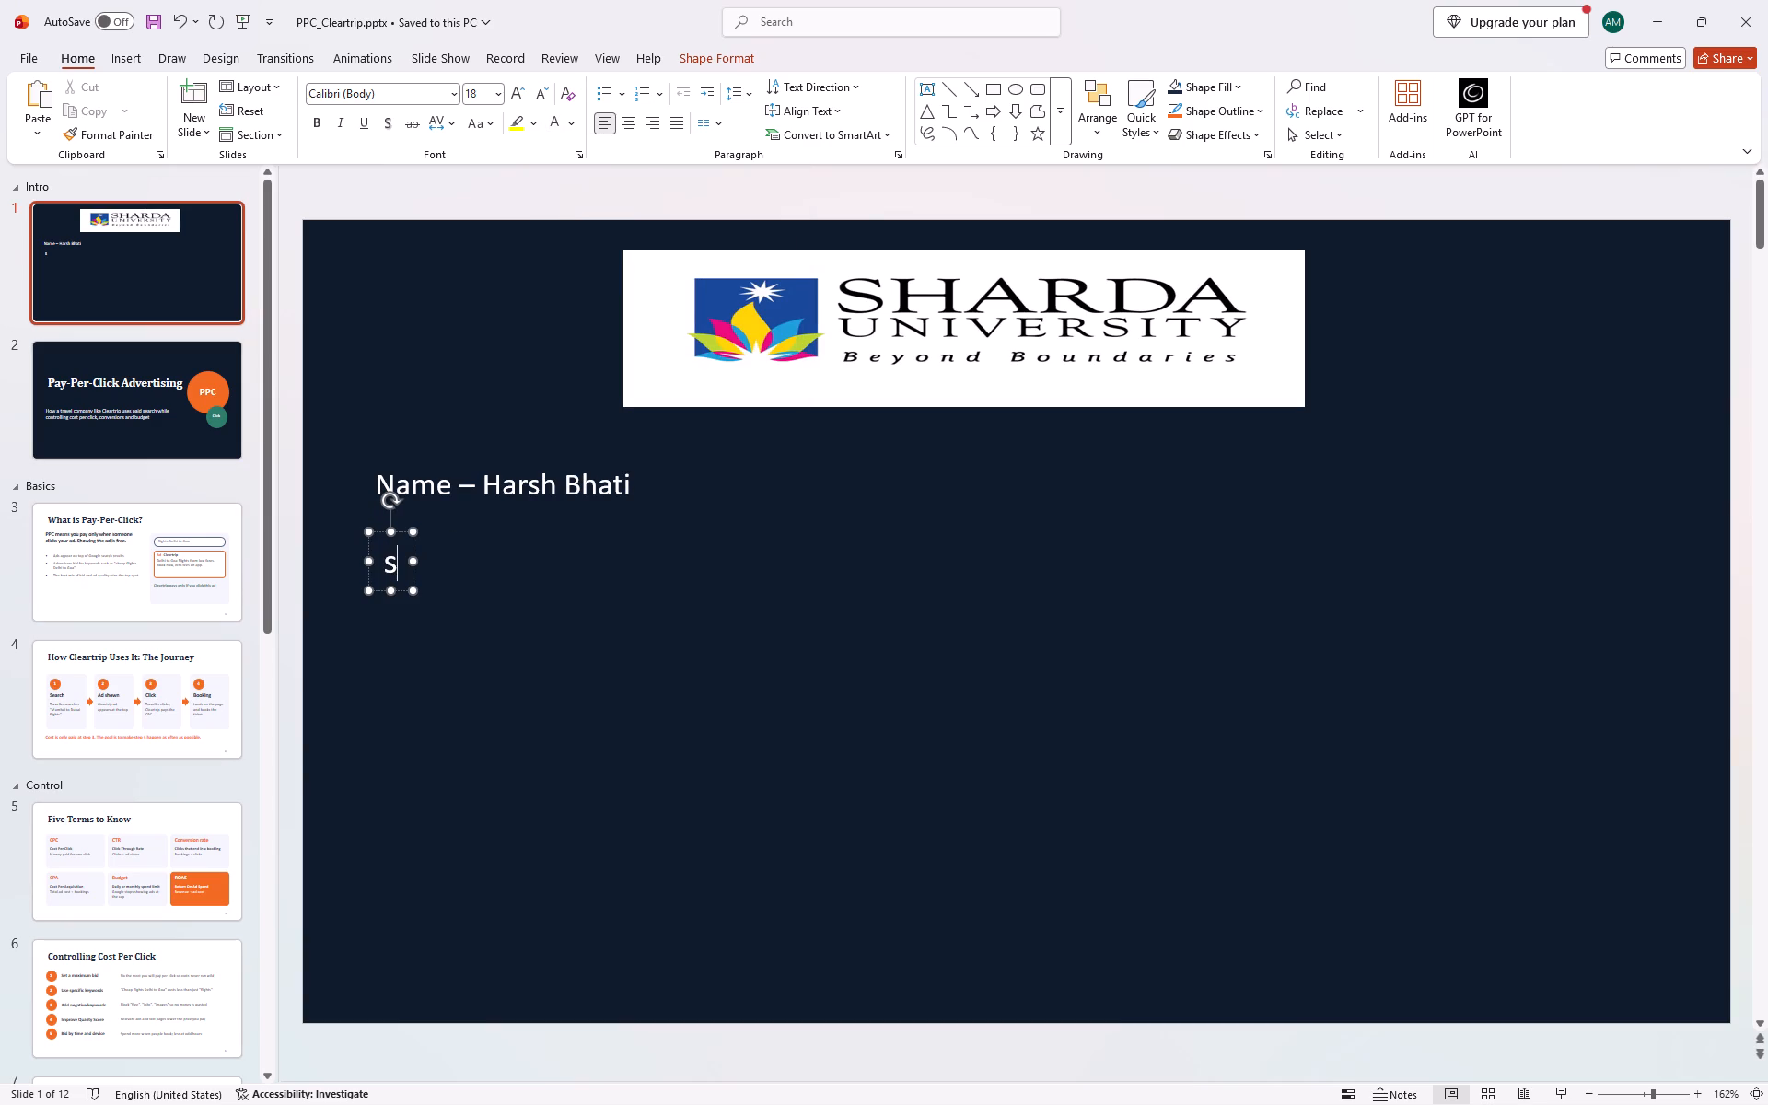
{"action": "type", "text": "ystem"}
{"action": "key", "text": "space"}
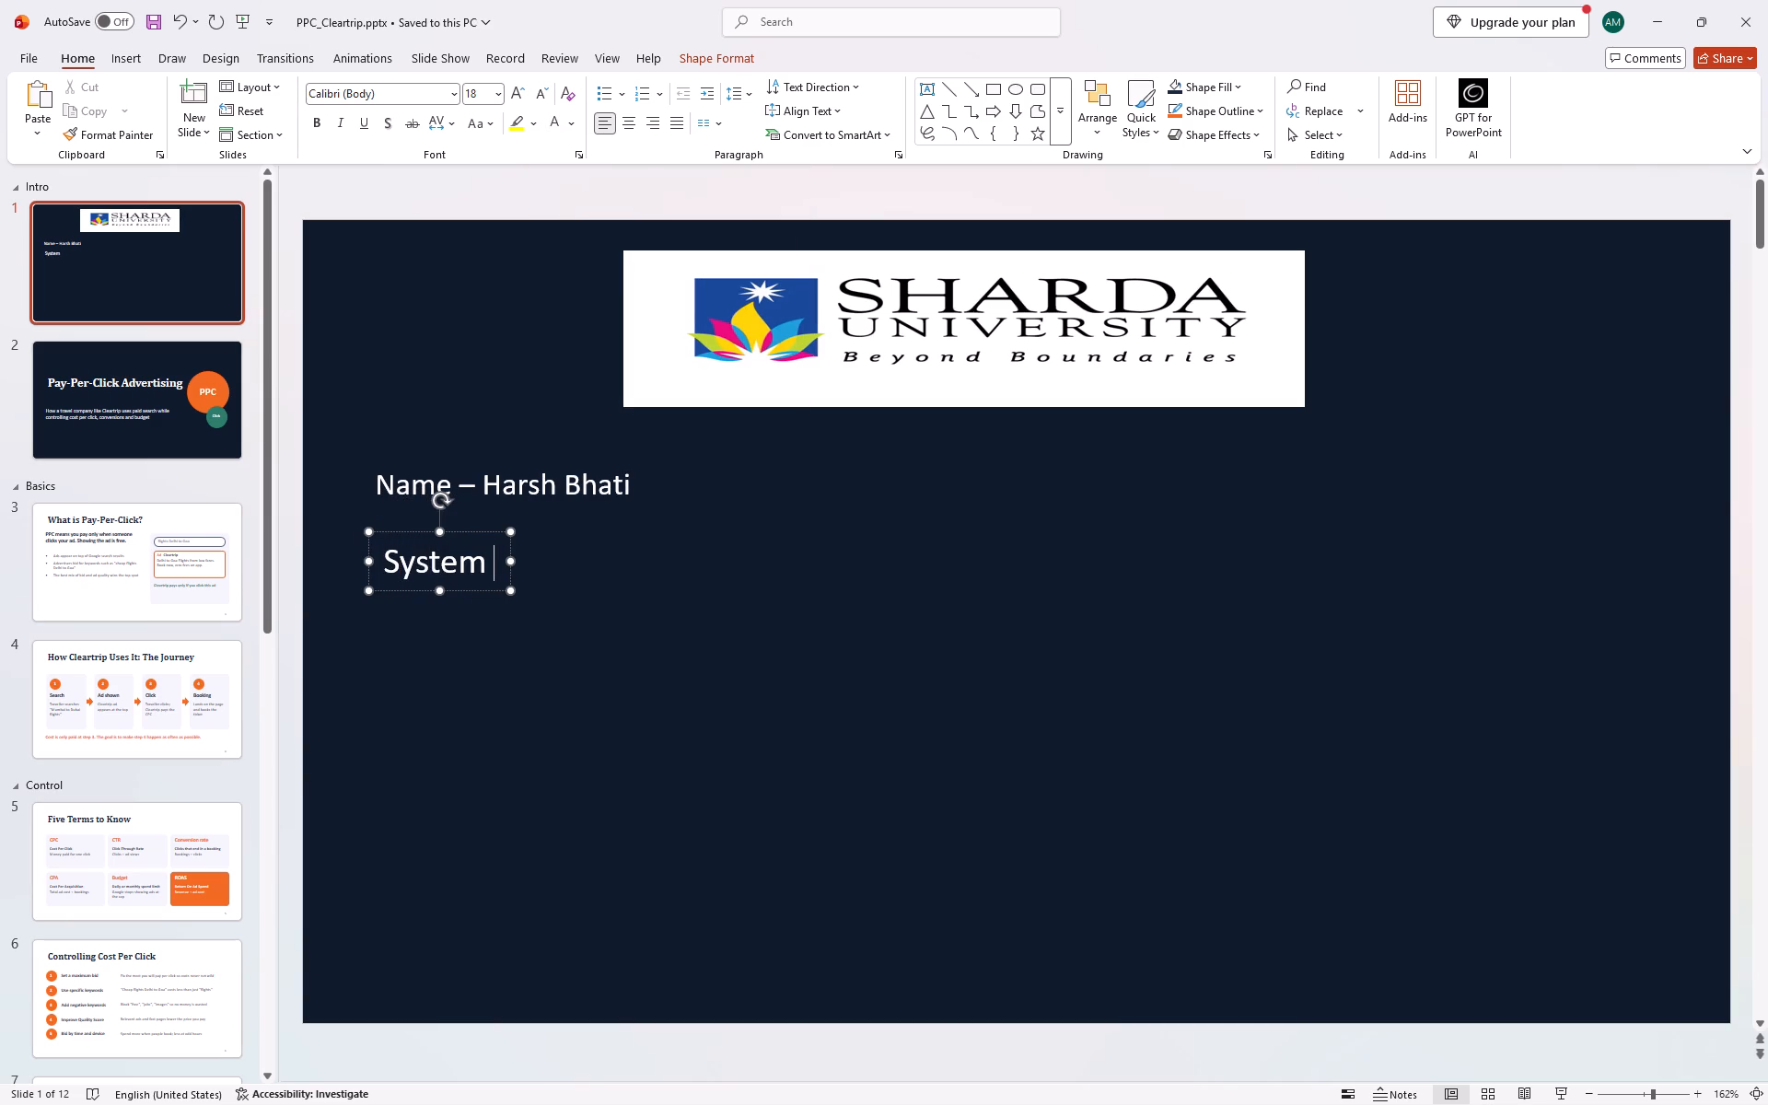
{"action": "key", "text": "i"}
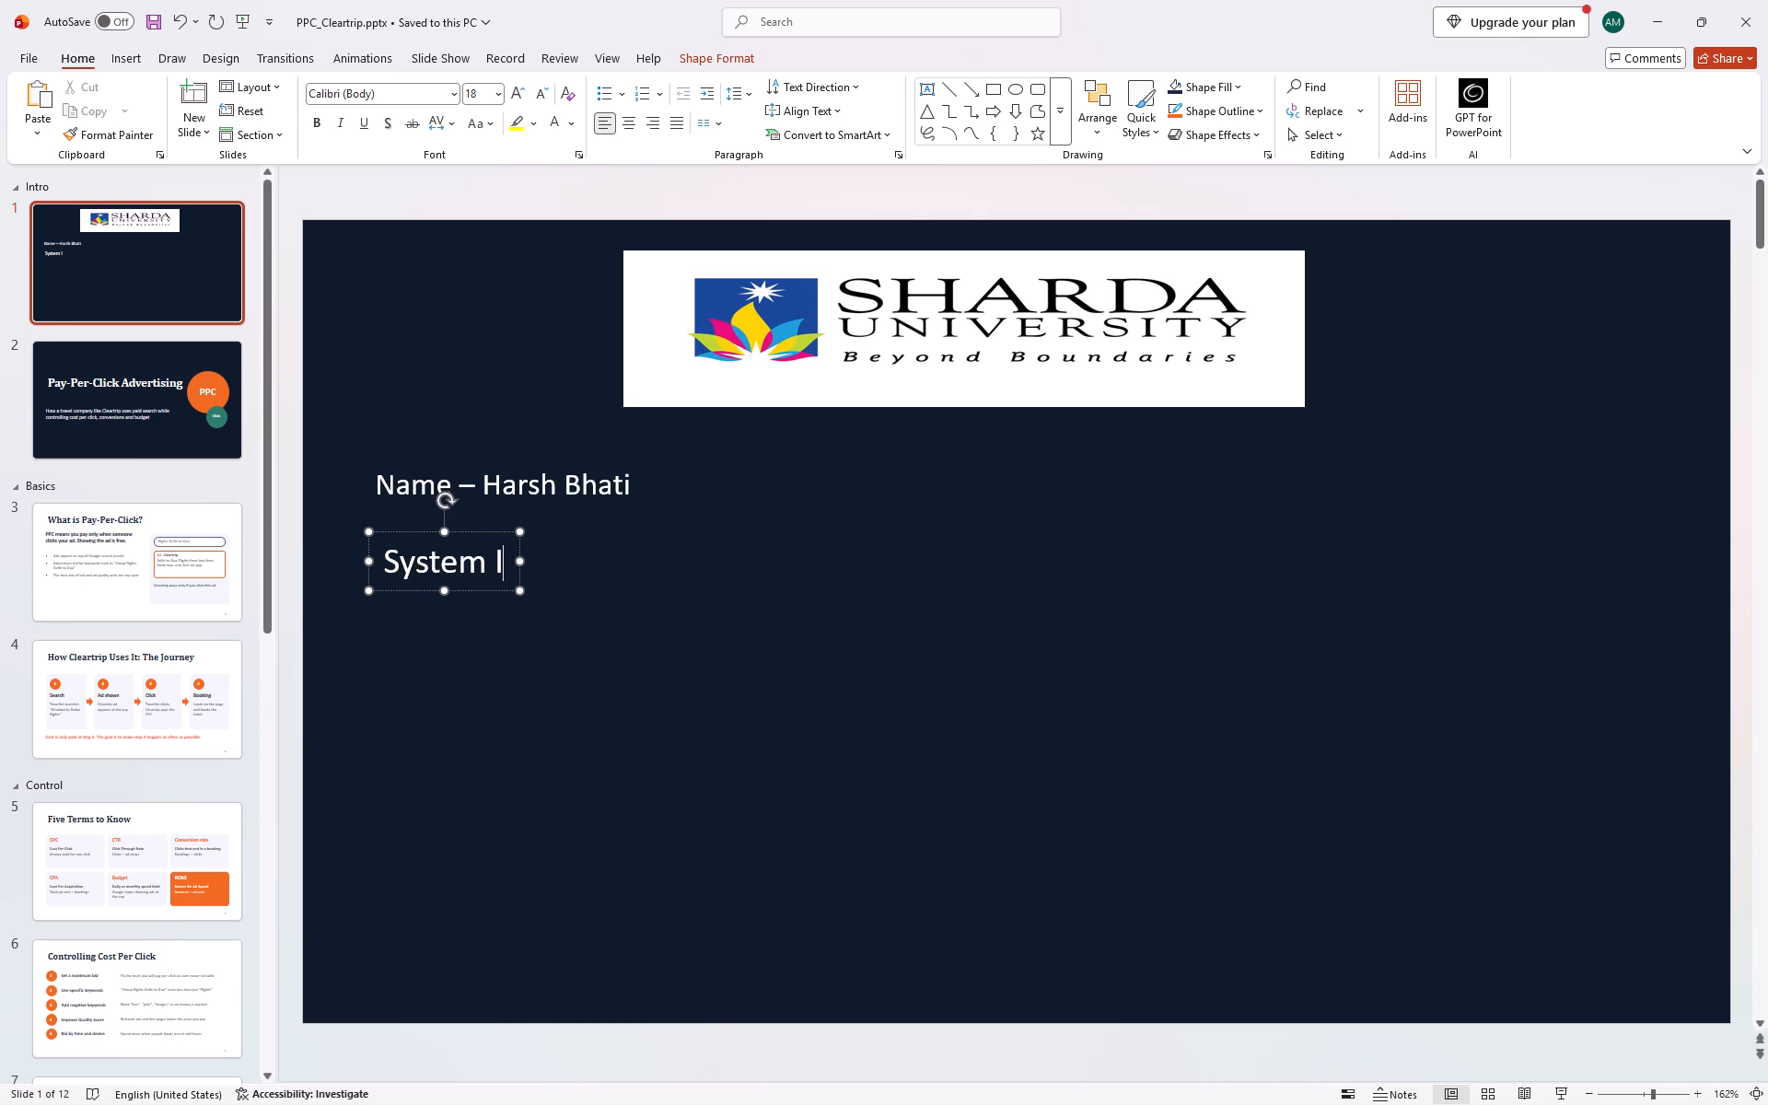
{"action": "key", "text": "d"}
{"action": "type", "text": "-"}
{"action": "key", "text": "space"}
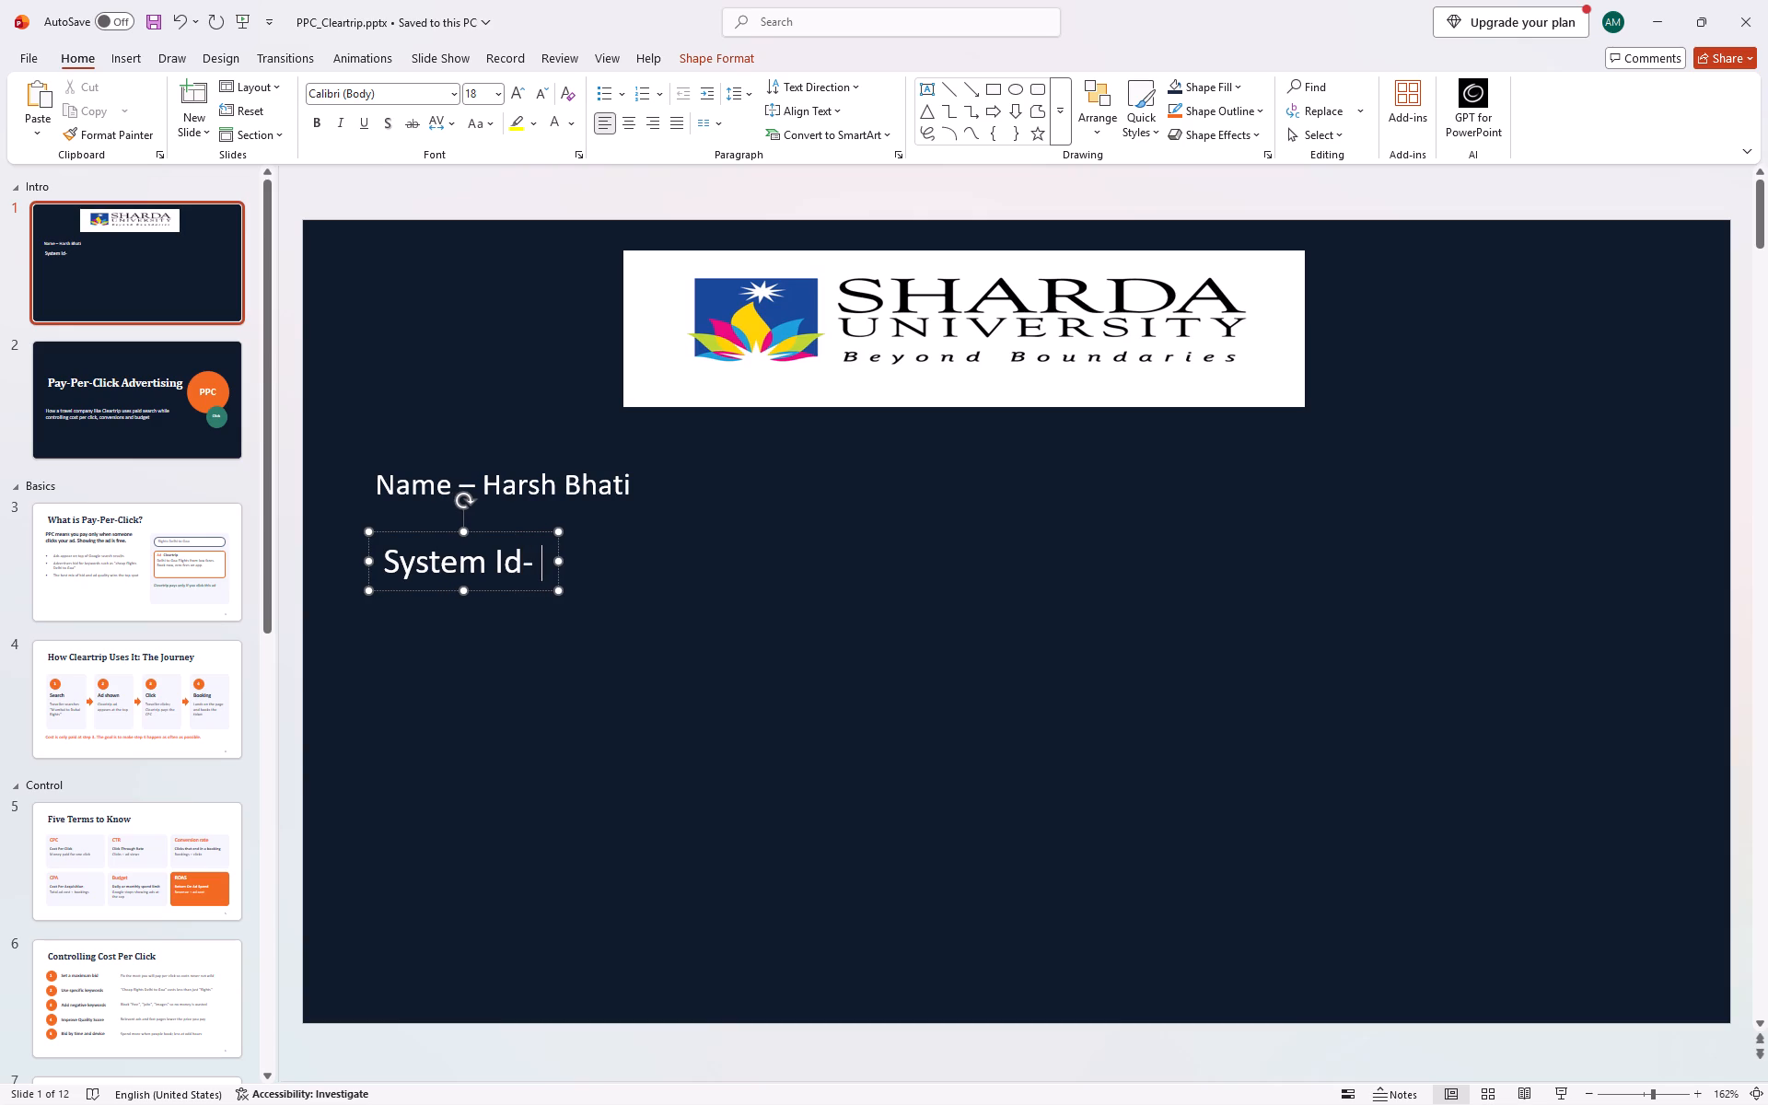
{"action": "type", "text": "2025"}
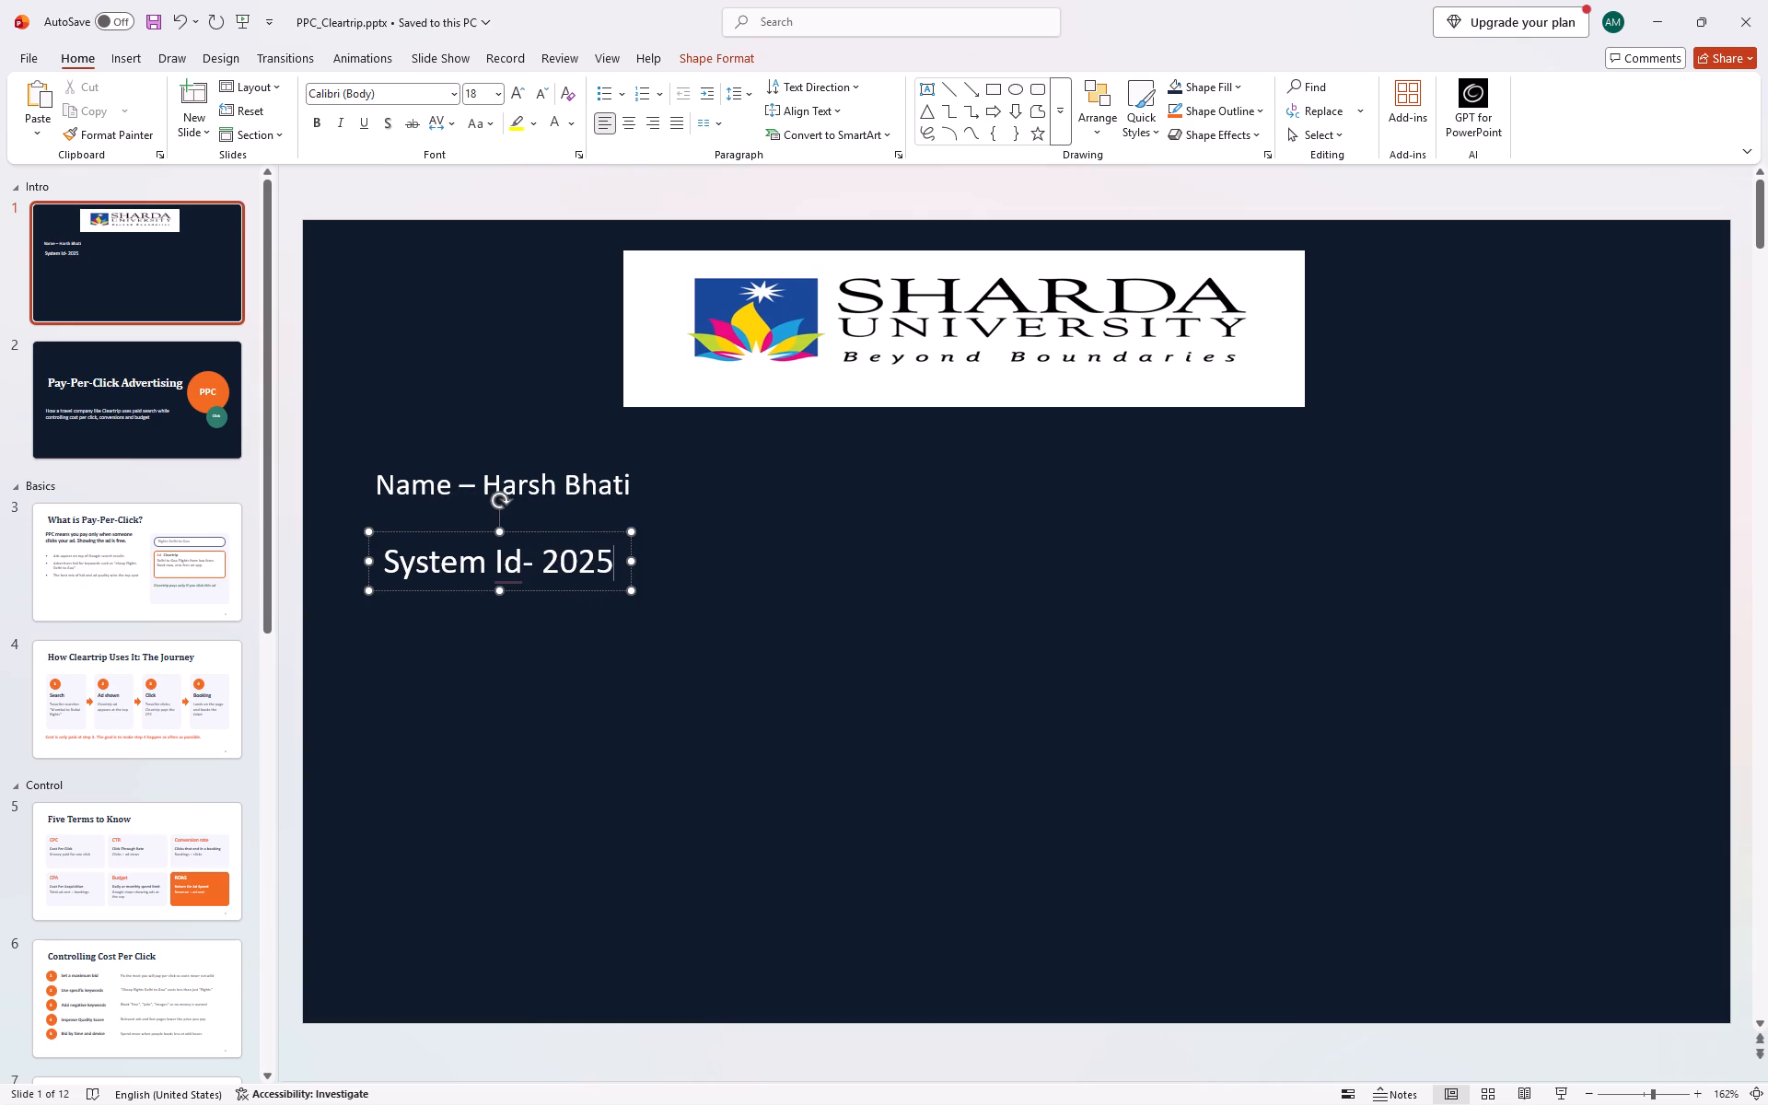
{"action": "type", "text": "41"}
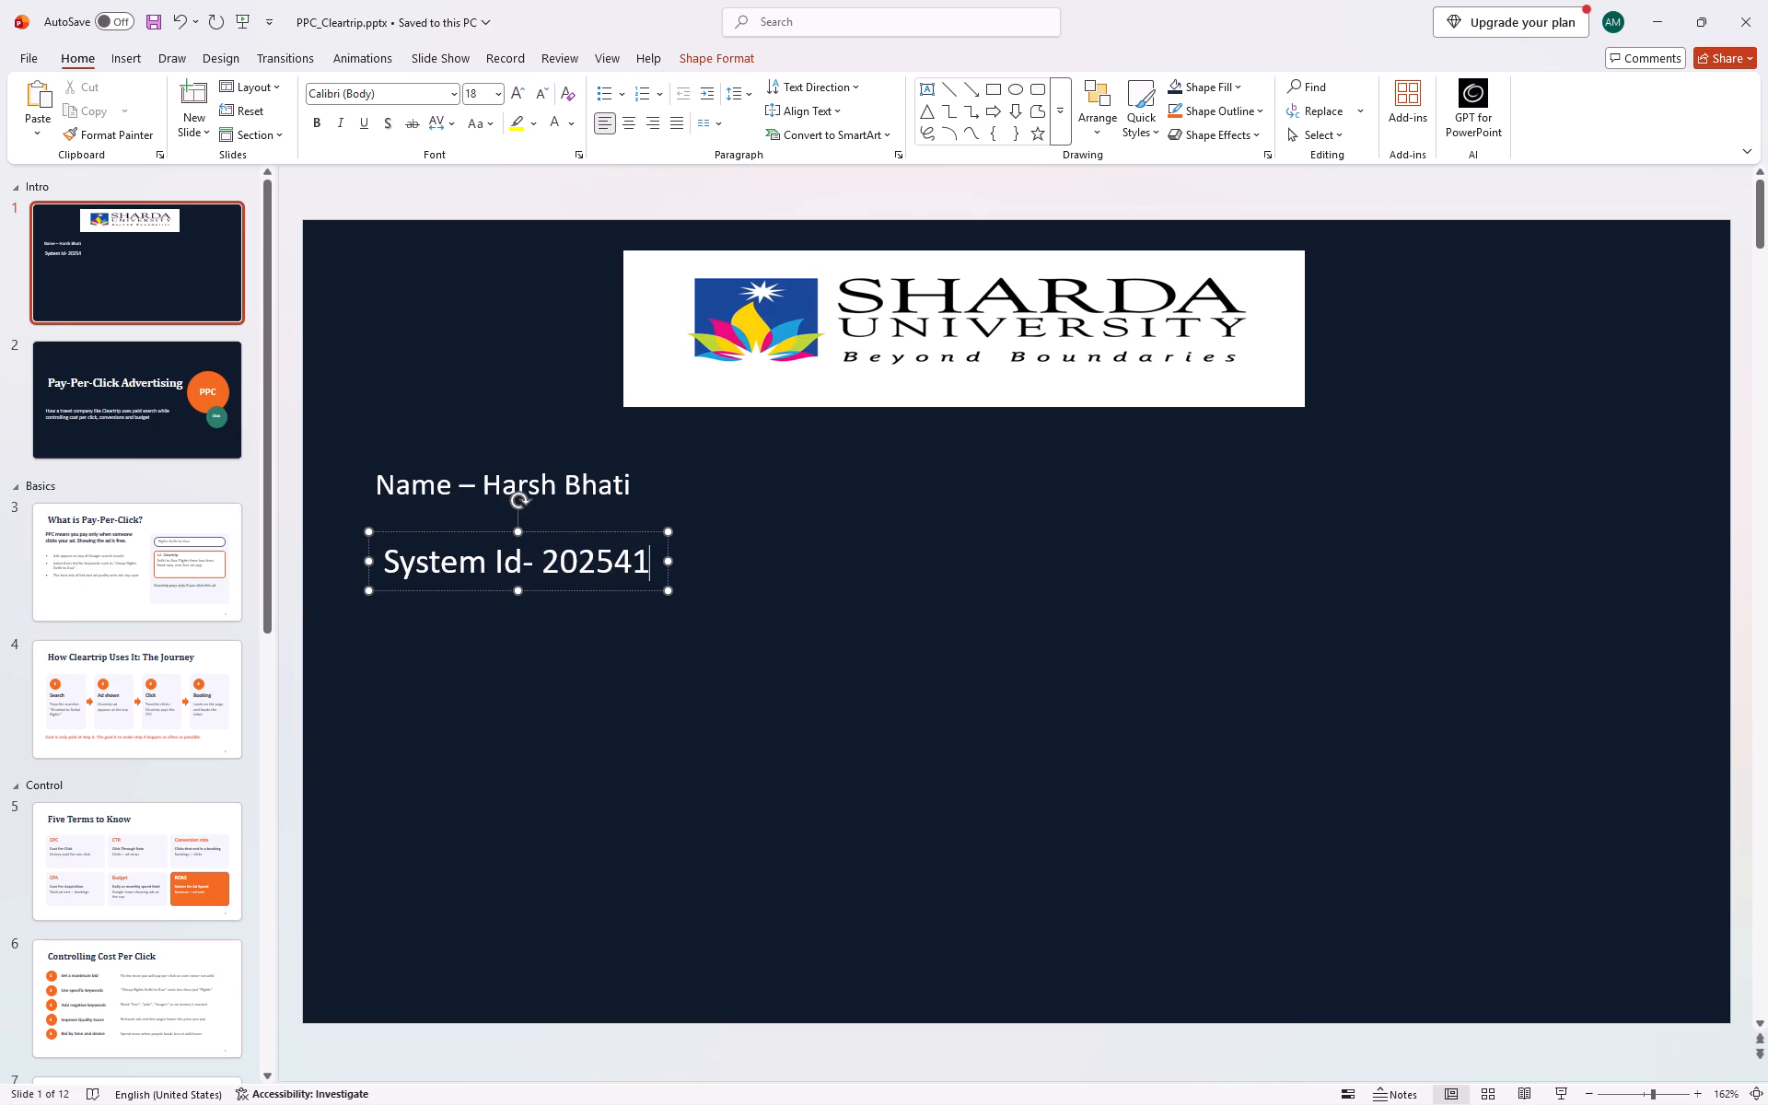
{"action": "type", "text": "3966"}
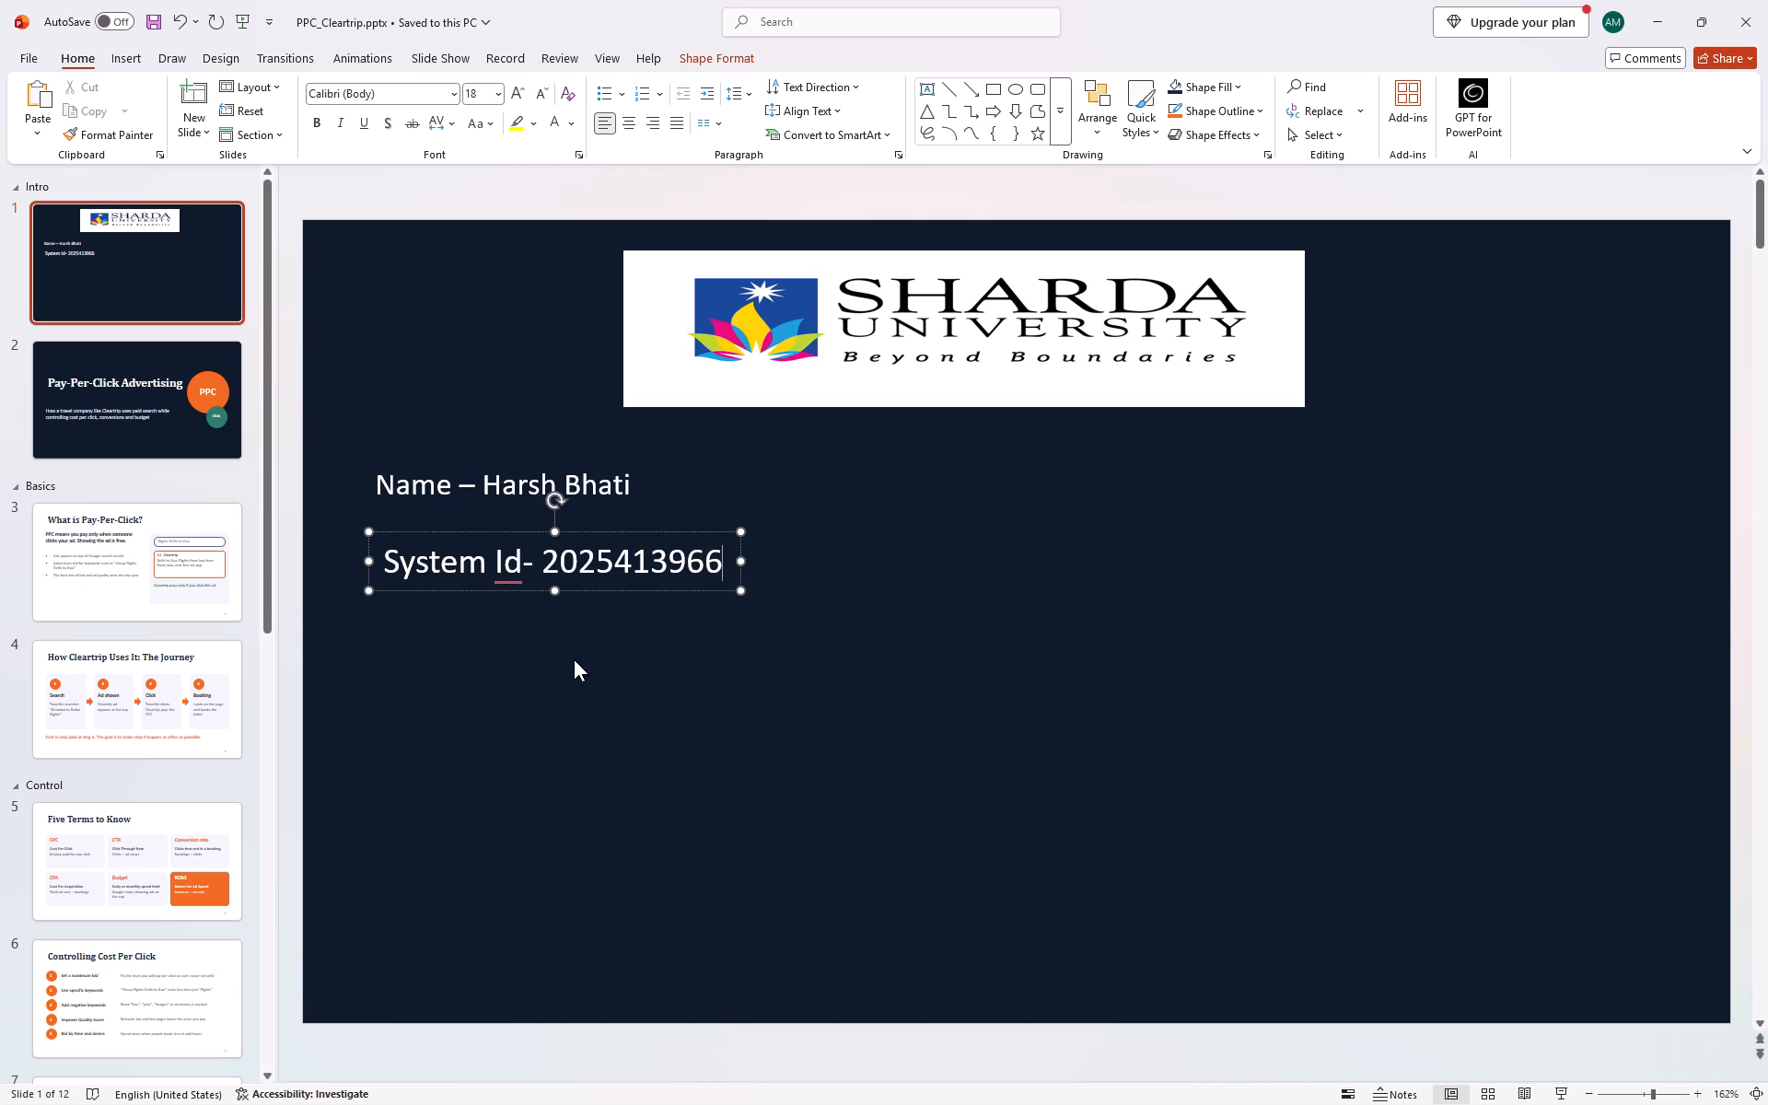
{"action": "left_click", "coordinate": [434, 636]}
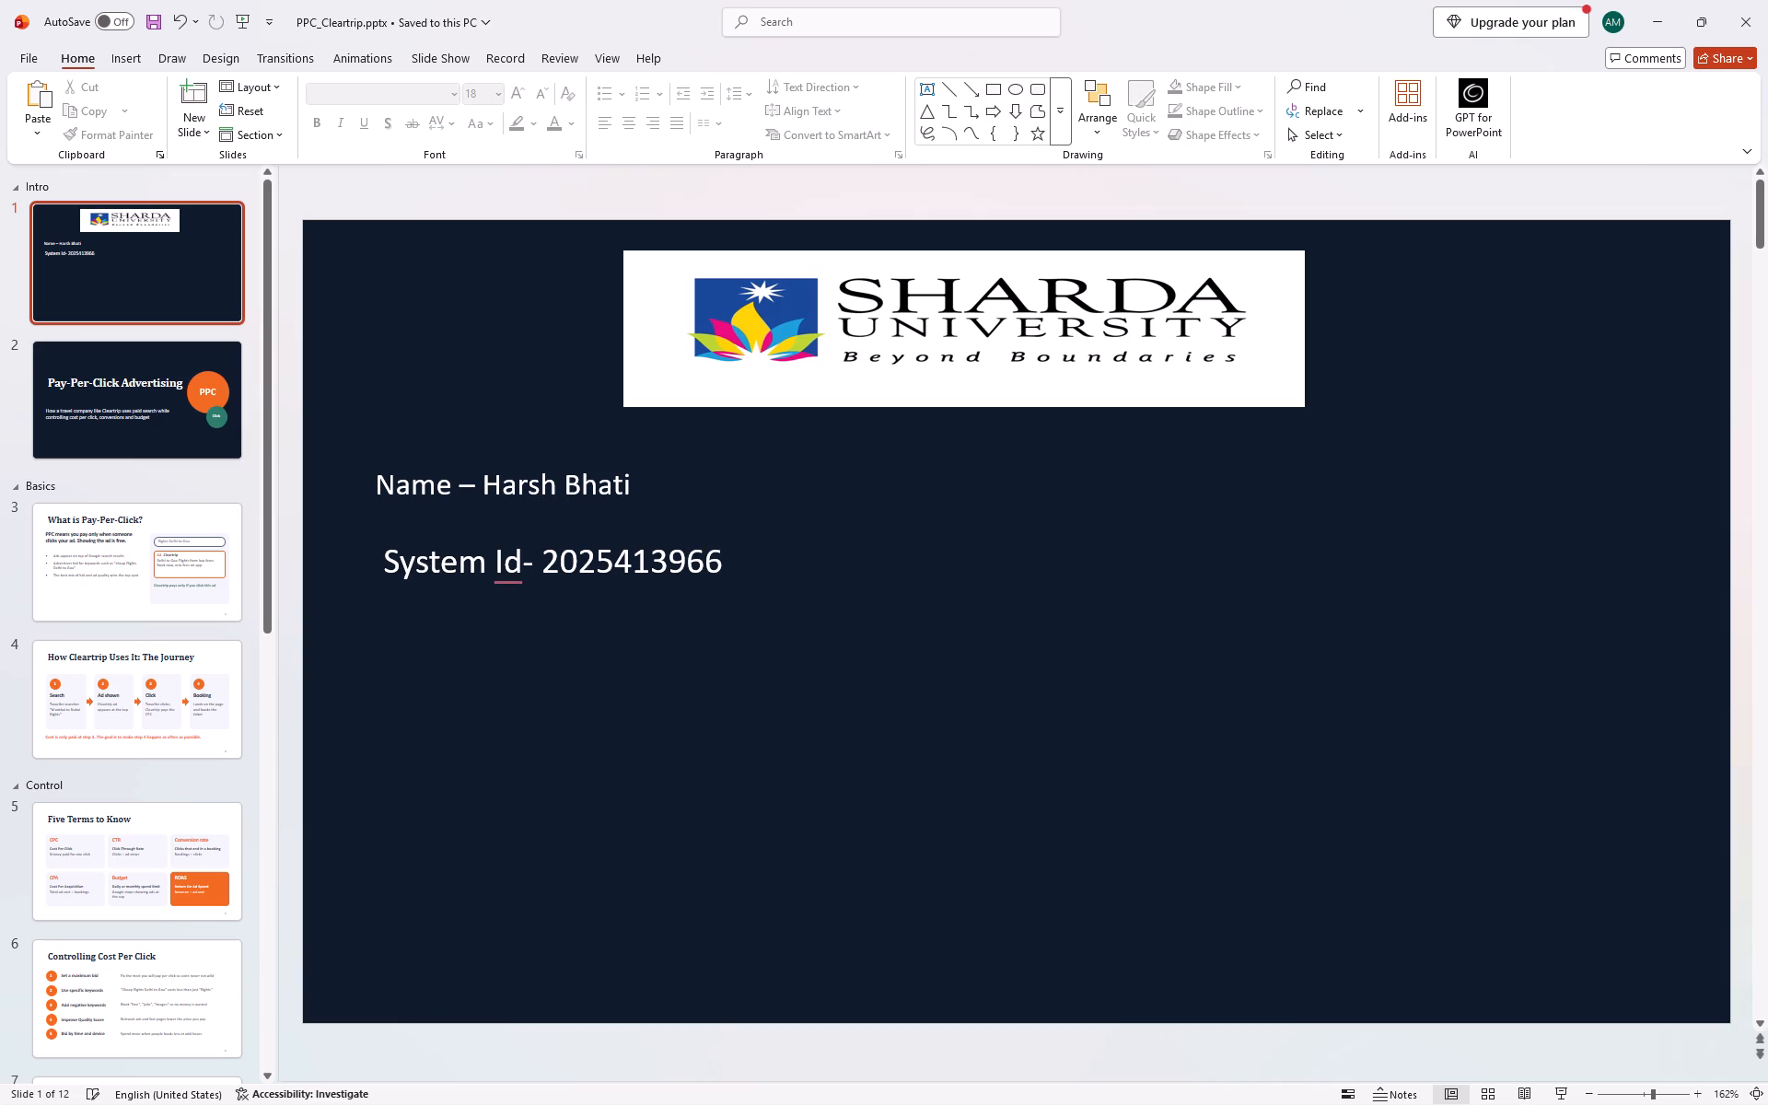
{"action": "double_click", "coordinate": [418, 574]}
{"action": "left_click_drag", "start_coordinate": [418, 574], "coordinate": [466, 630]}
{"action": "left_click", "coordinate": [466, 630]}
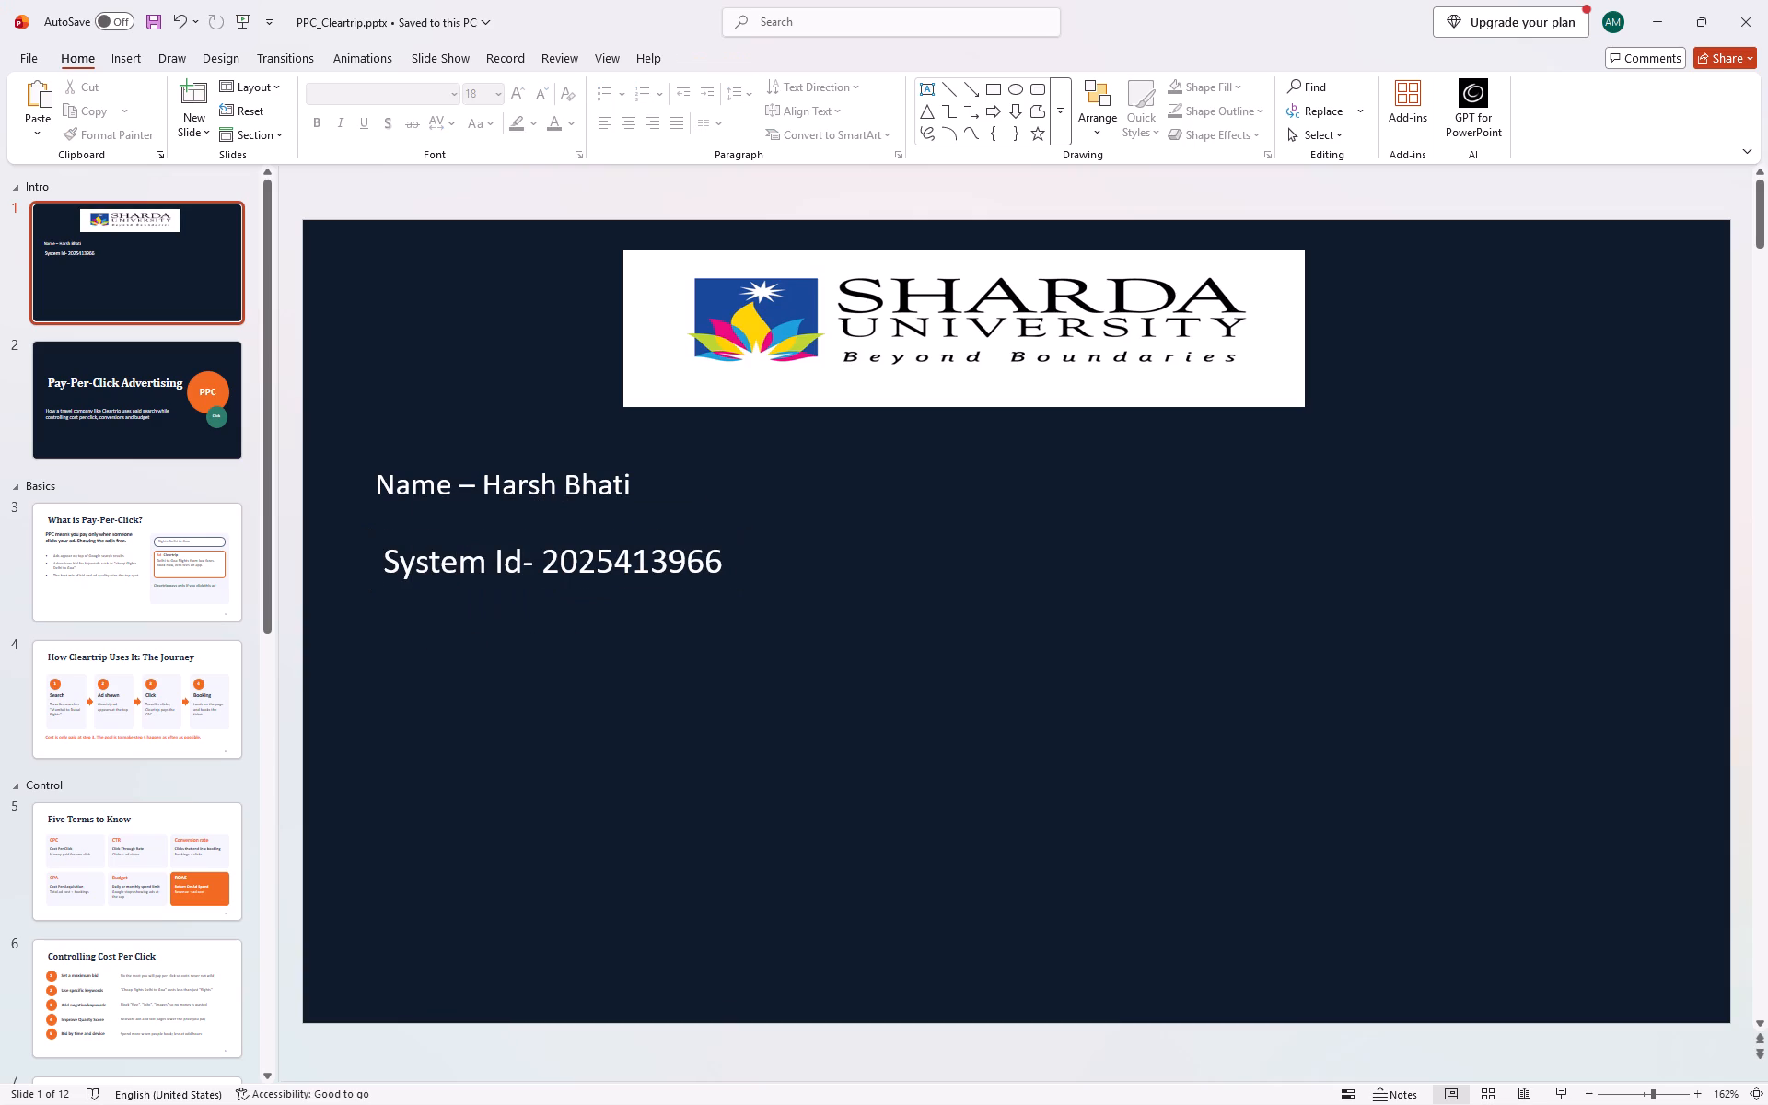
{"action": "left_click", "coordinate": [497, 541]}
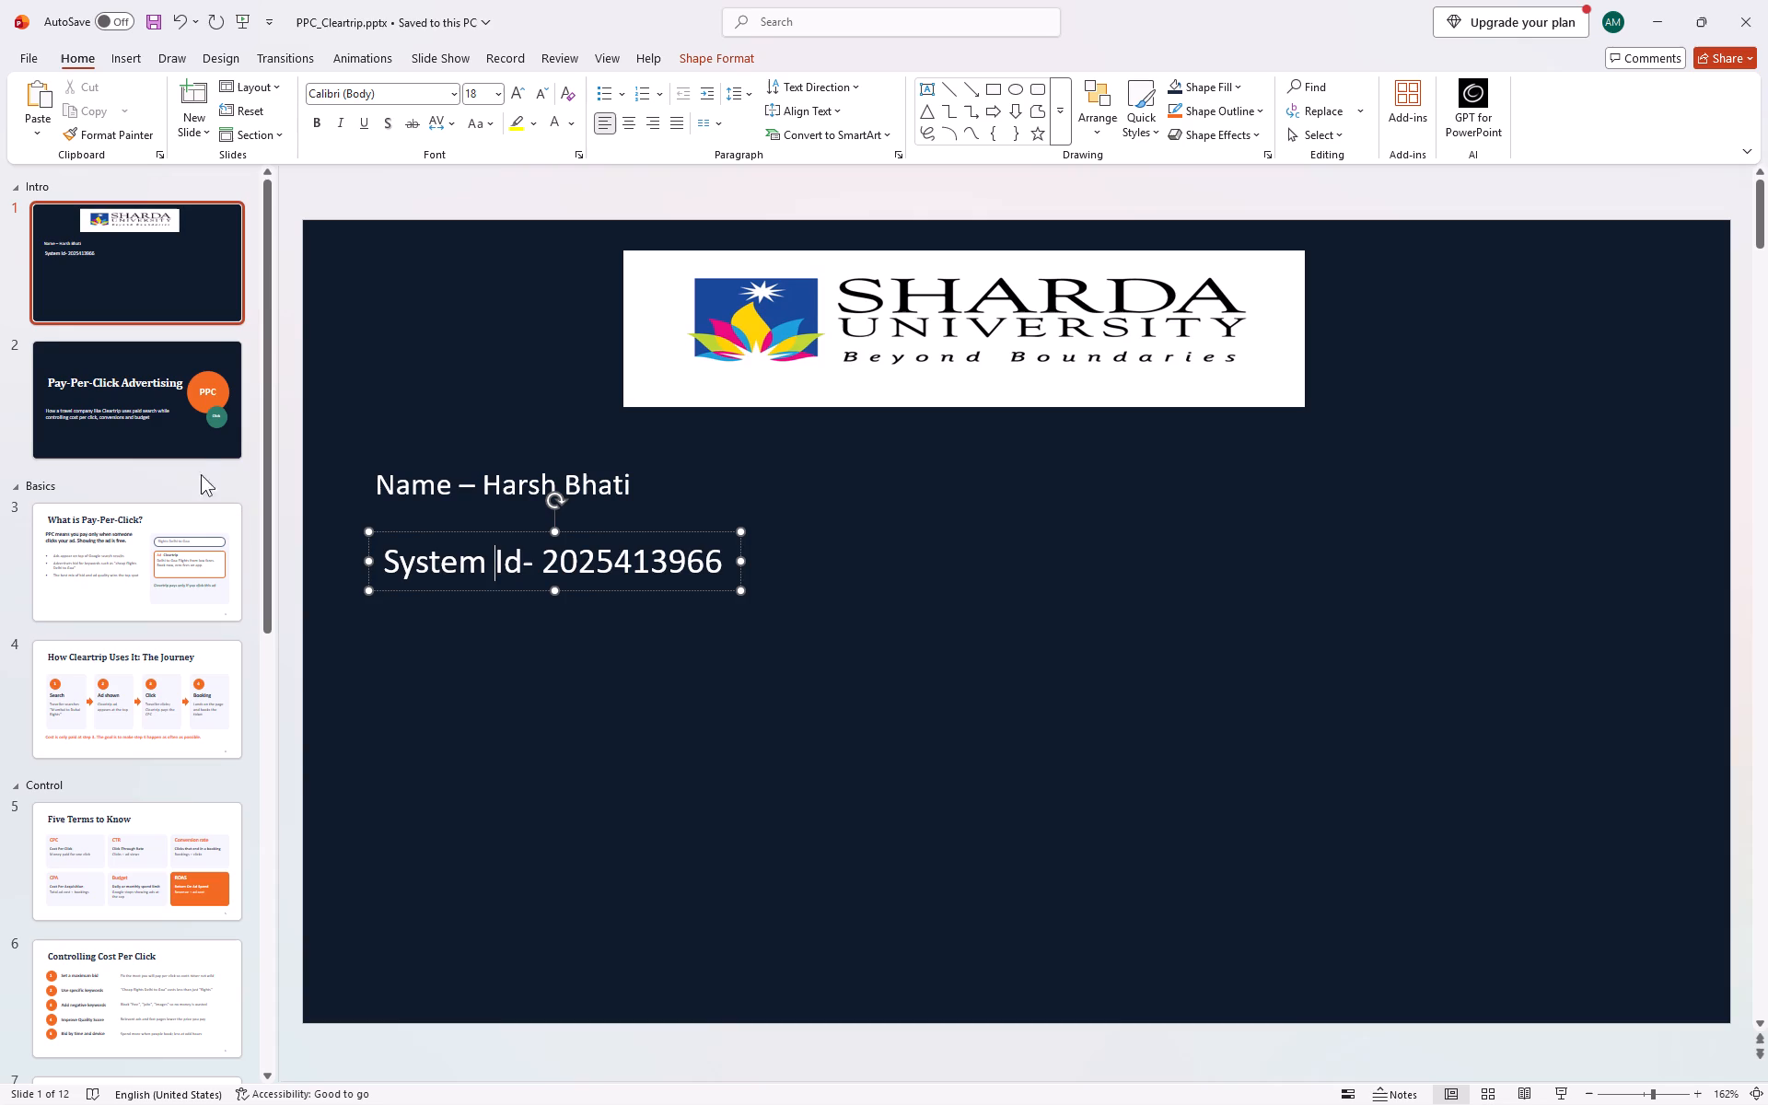
Cut the Sharda University logo from the first slide and paste it above the title on the "Pay-Per-Click Advertising" slide.
{"action": "left_click", "coordinate": [199, 422]}
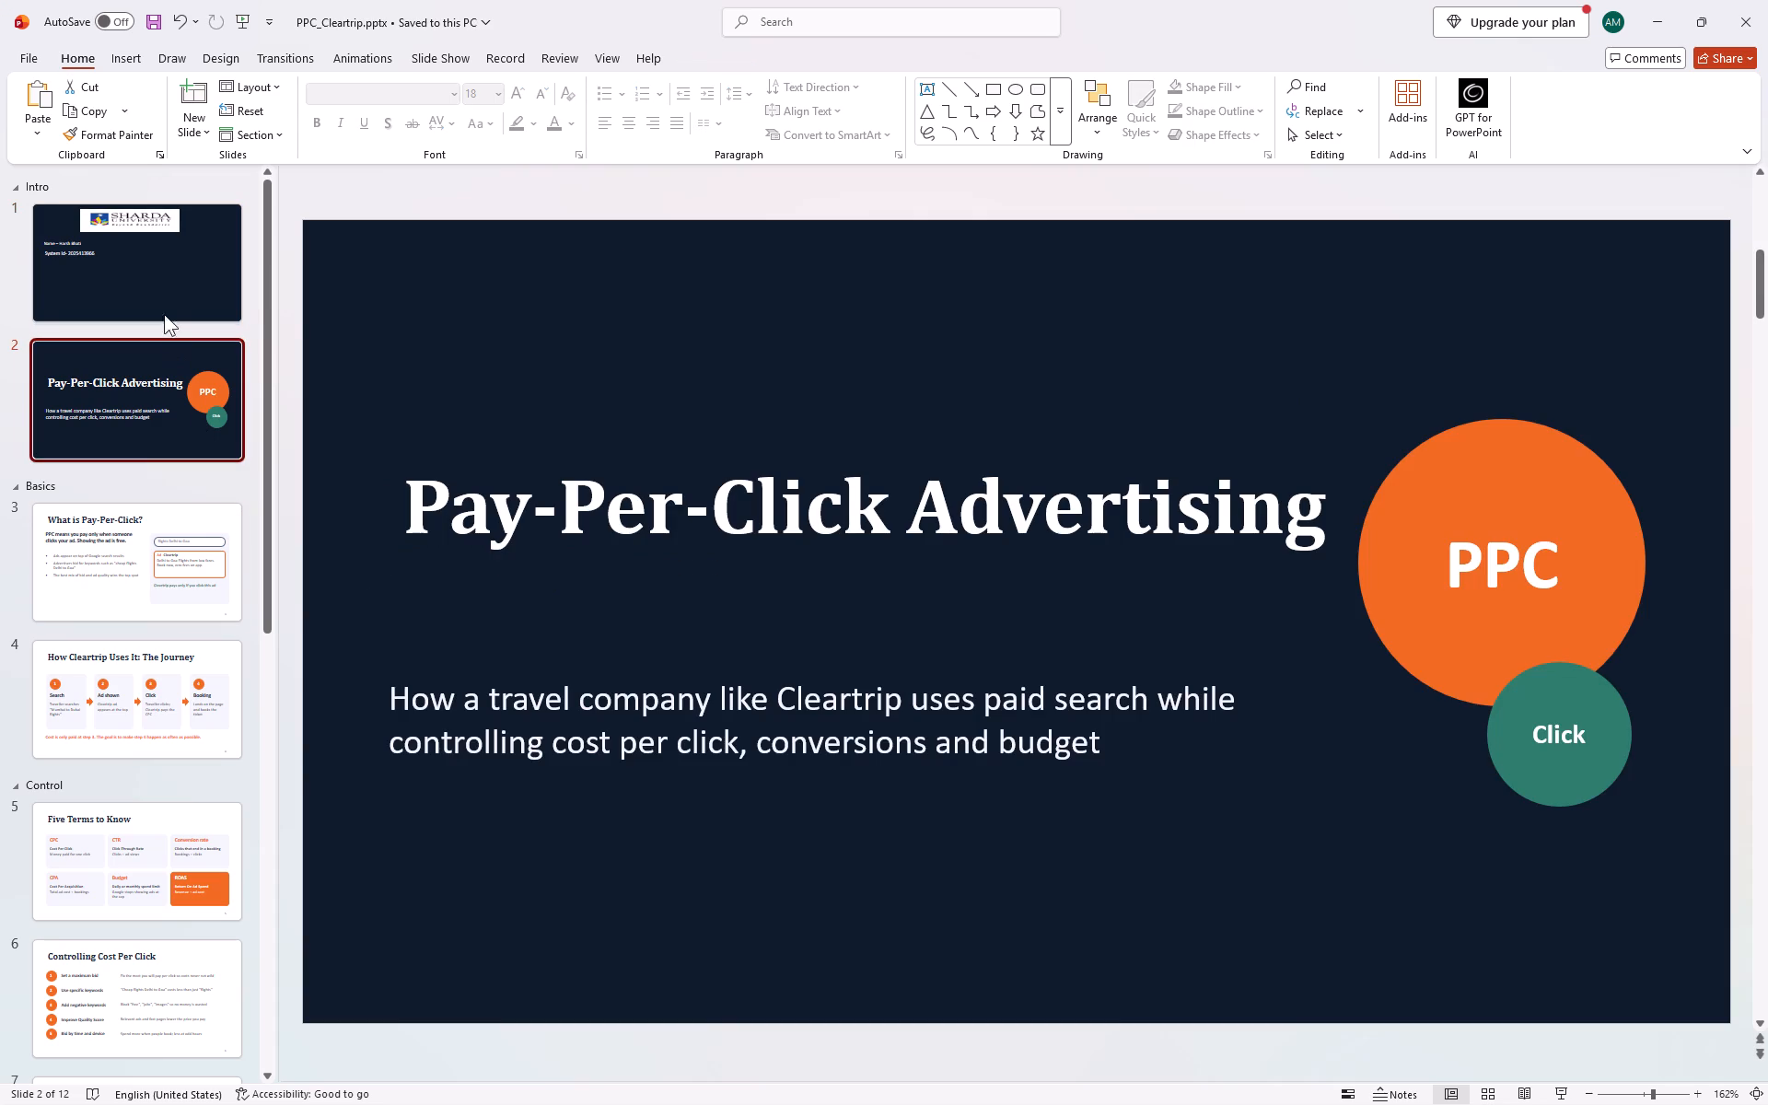
{"action": "right_click", "coordinate": [180, 248]}
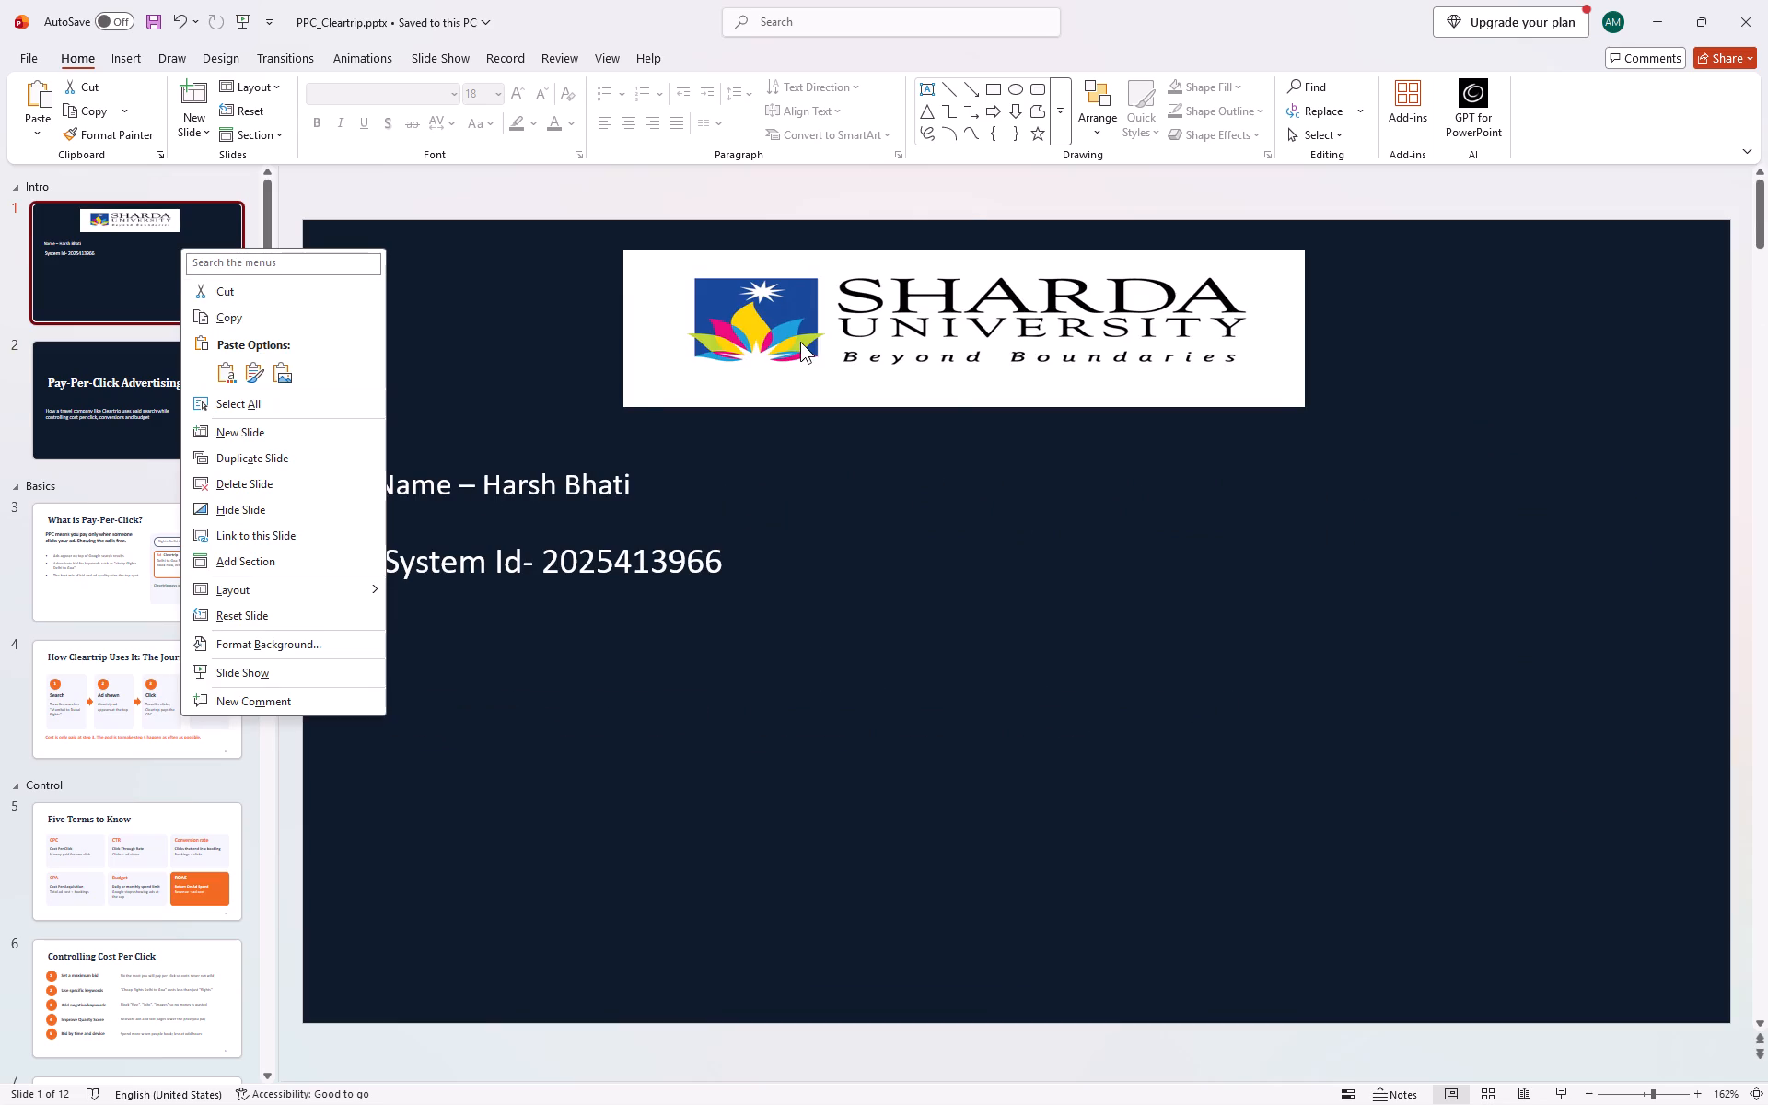
{"action": "right_click", "coordinate": [800, 342]}
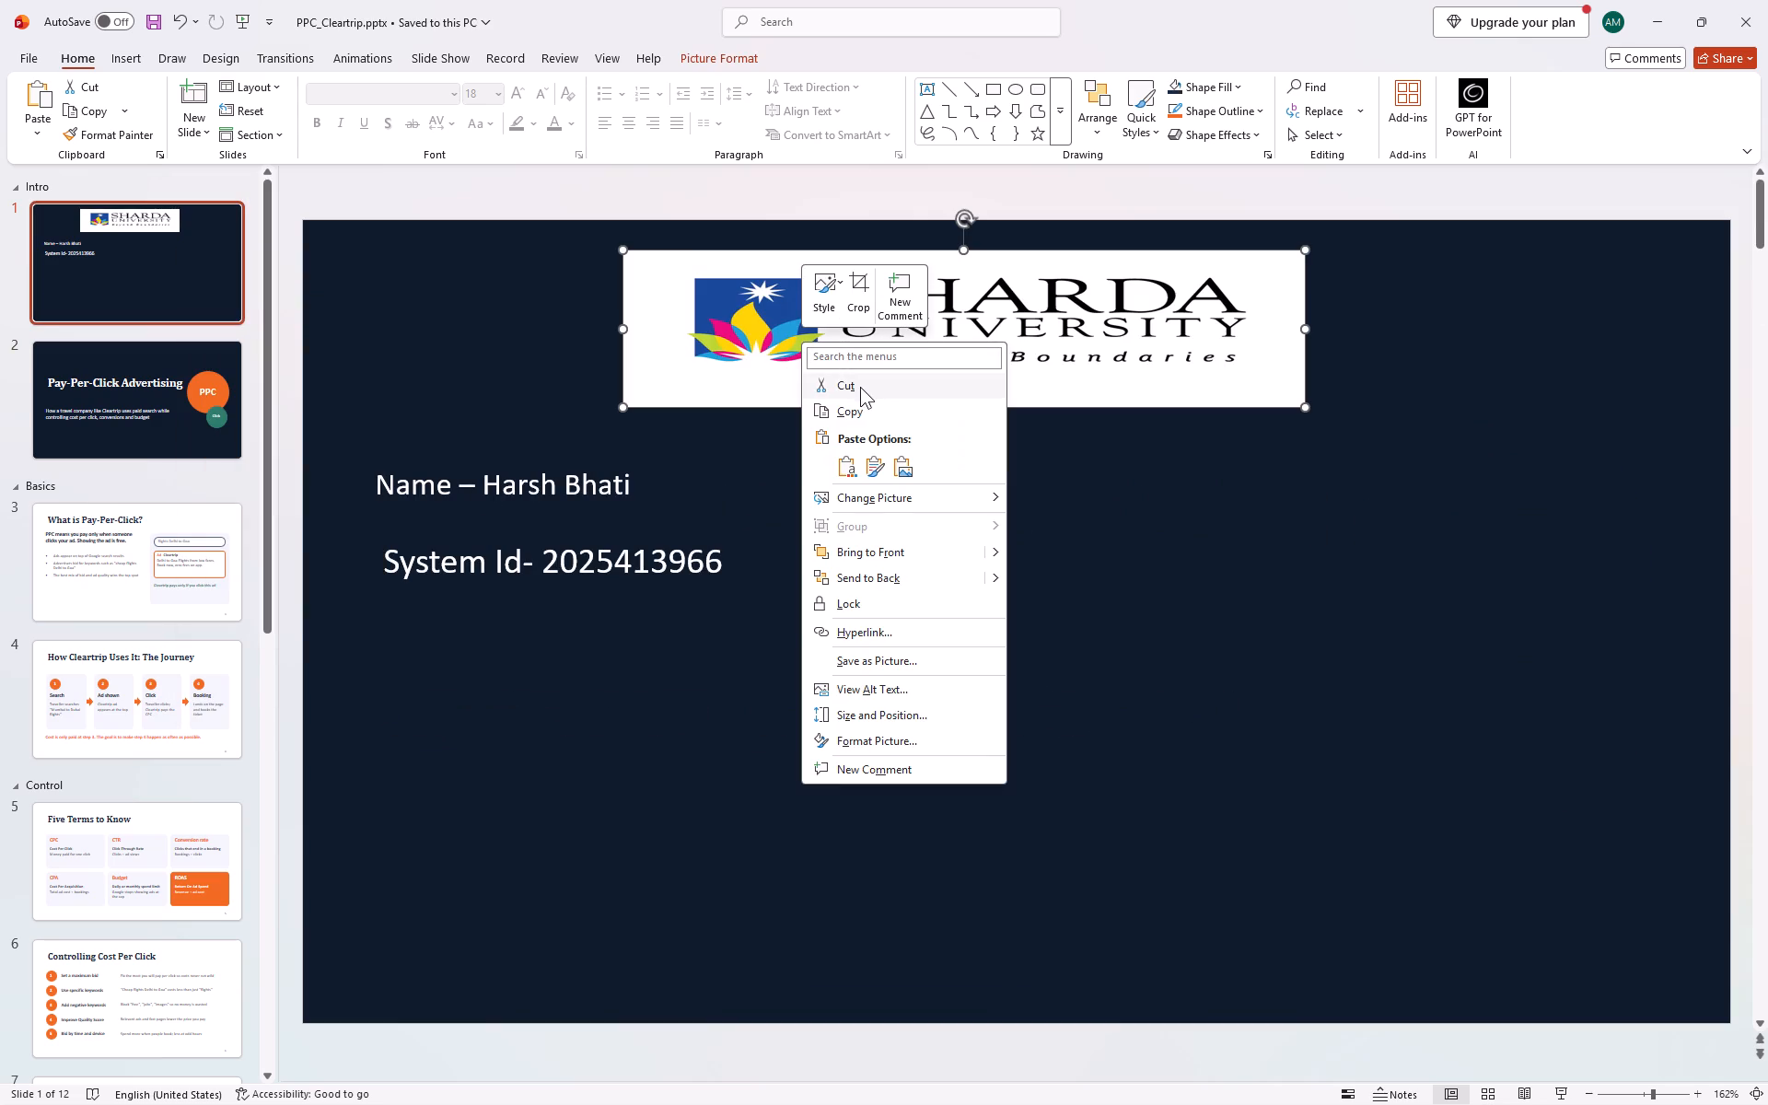
{"action": "left_click", "coordinate": [860, 387]}
{"action": "left_click", "coordinate": [209, 407]}
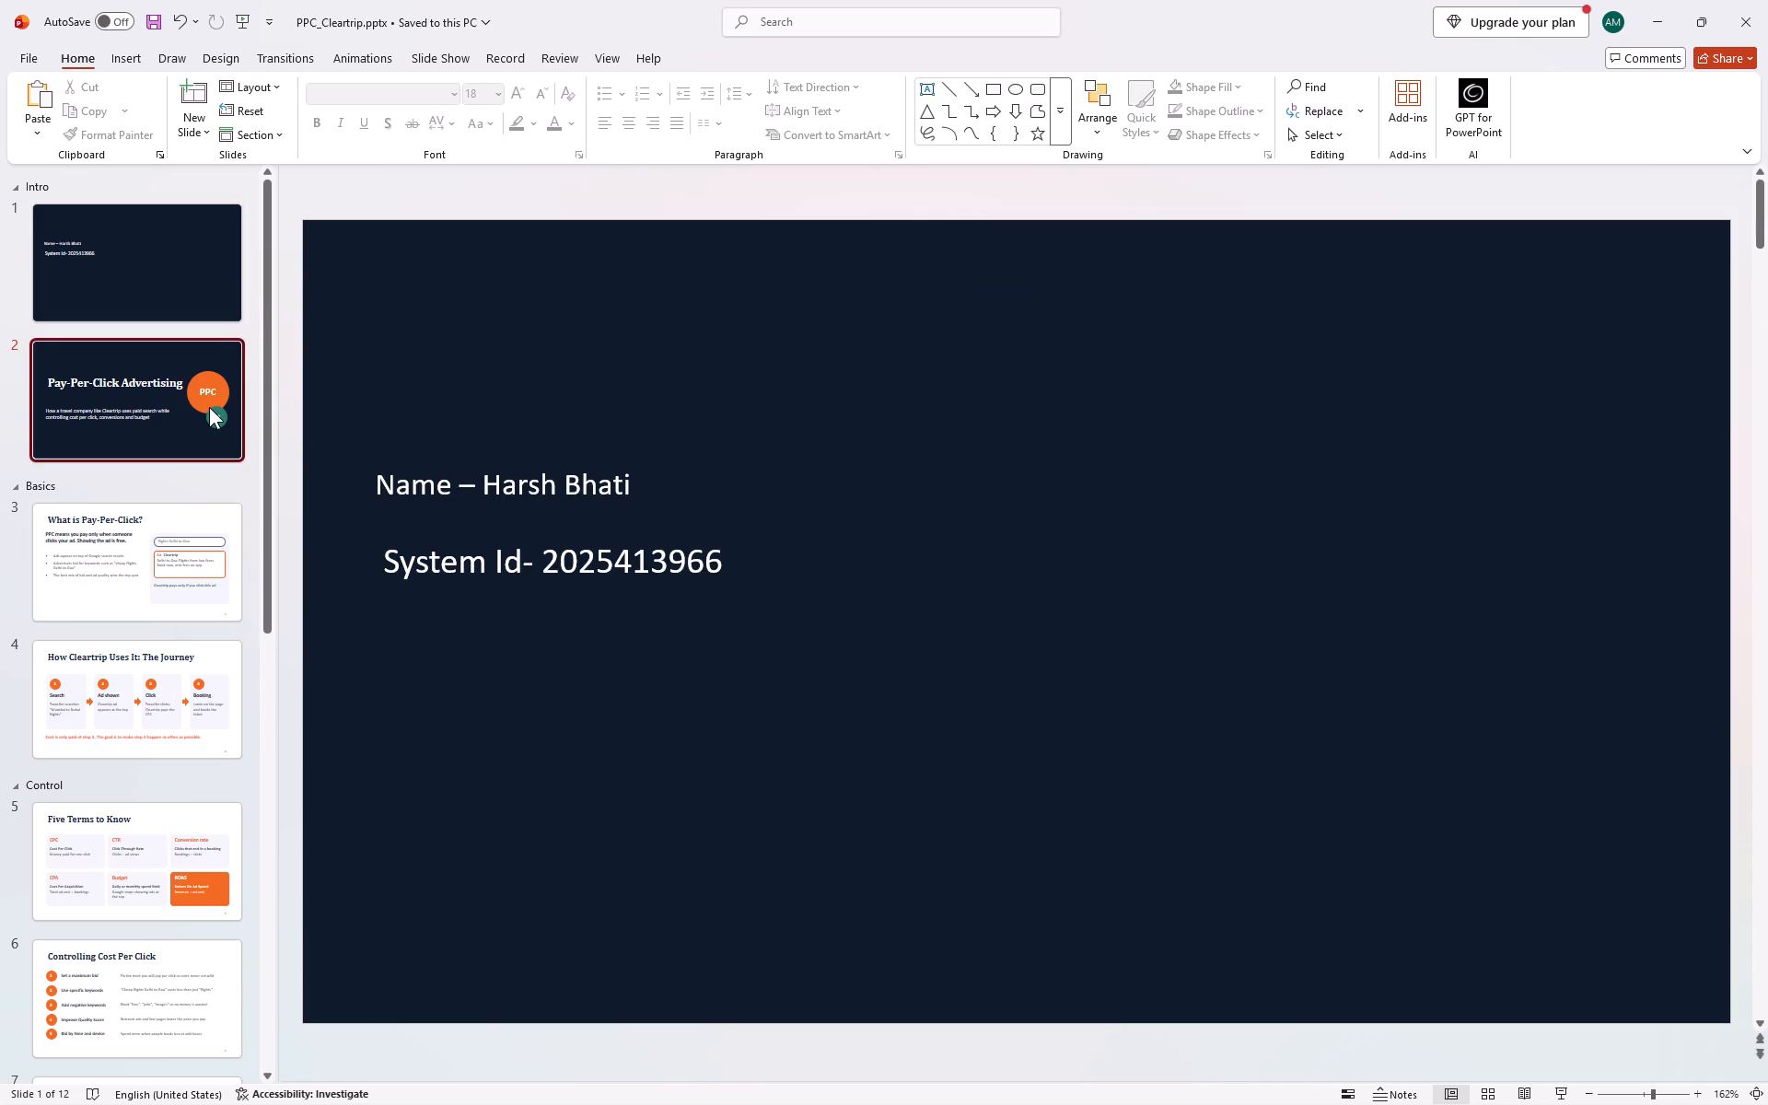
{"action": "left_click", "coordinate": [822, 270]}
{"action": "triple_click", "coordinate": [808, 294]}
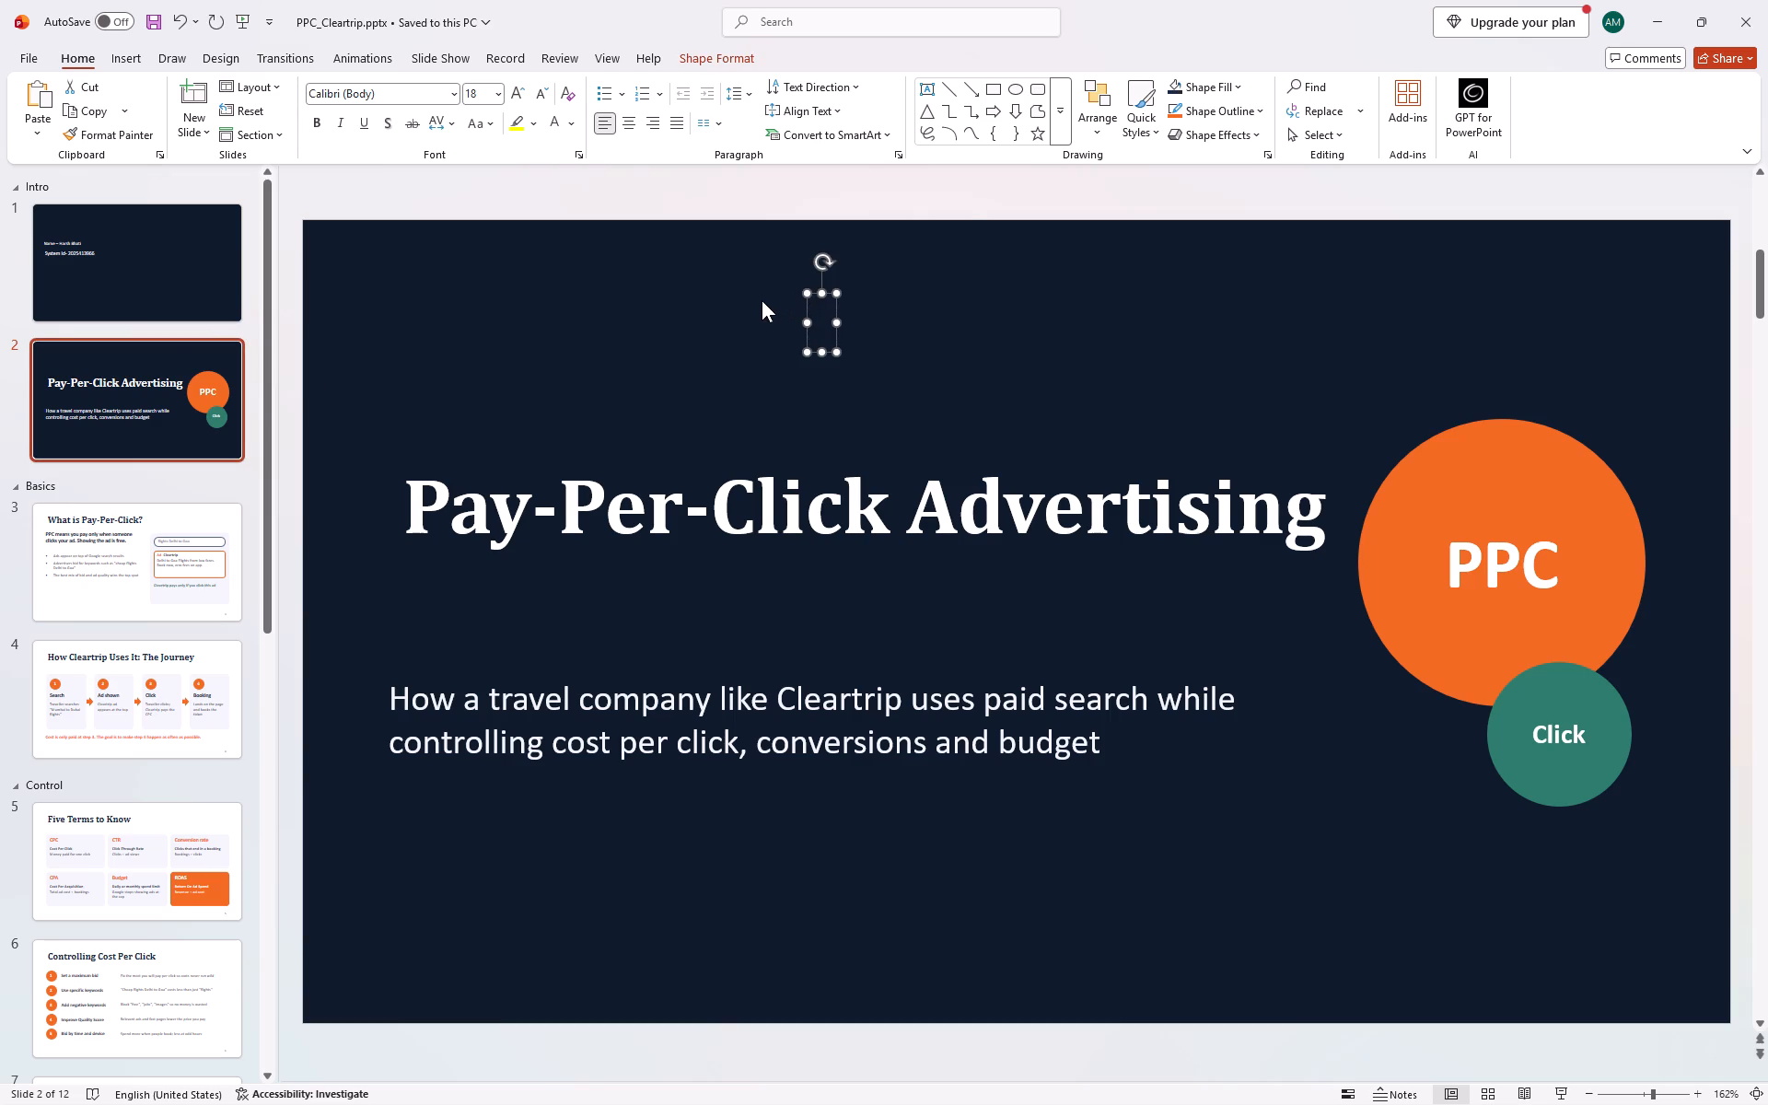
{"action": "key", "text": "ctrl+v"}
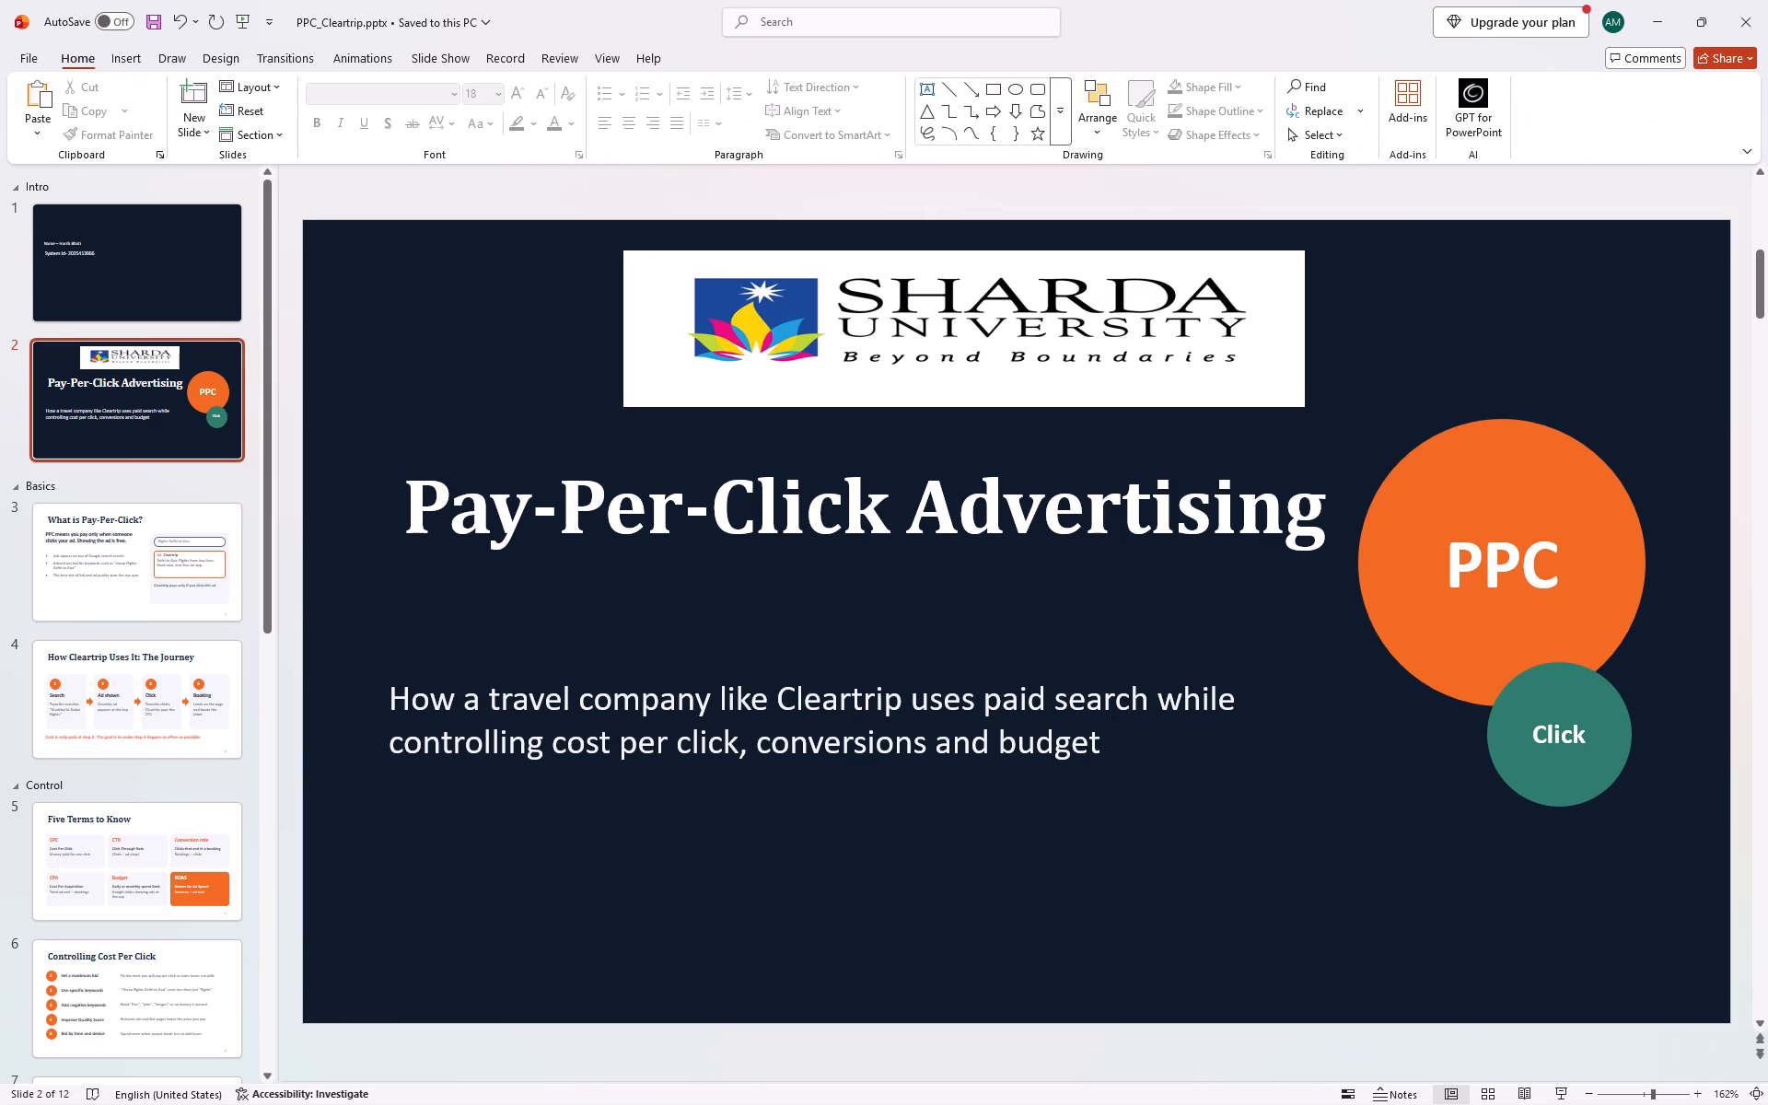
Move the logo slightly up and toward the right edge of the "Pay-Per-Click Advertising" slide.
{"action": "left_click", "coordinate": [1302, 306]}
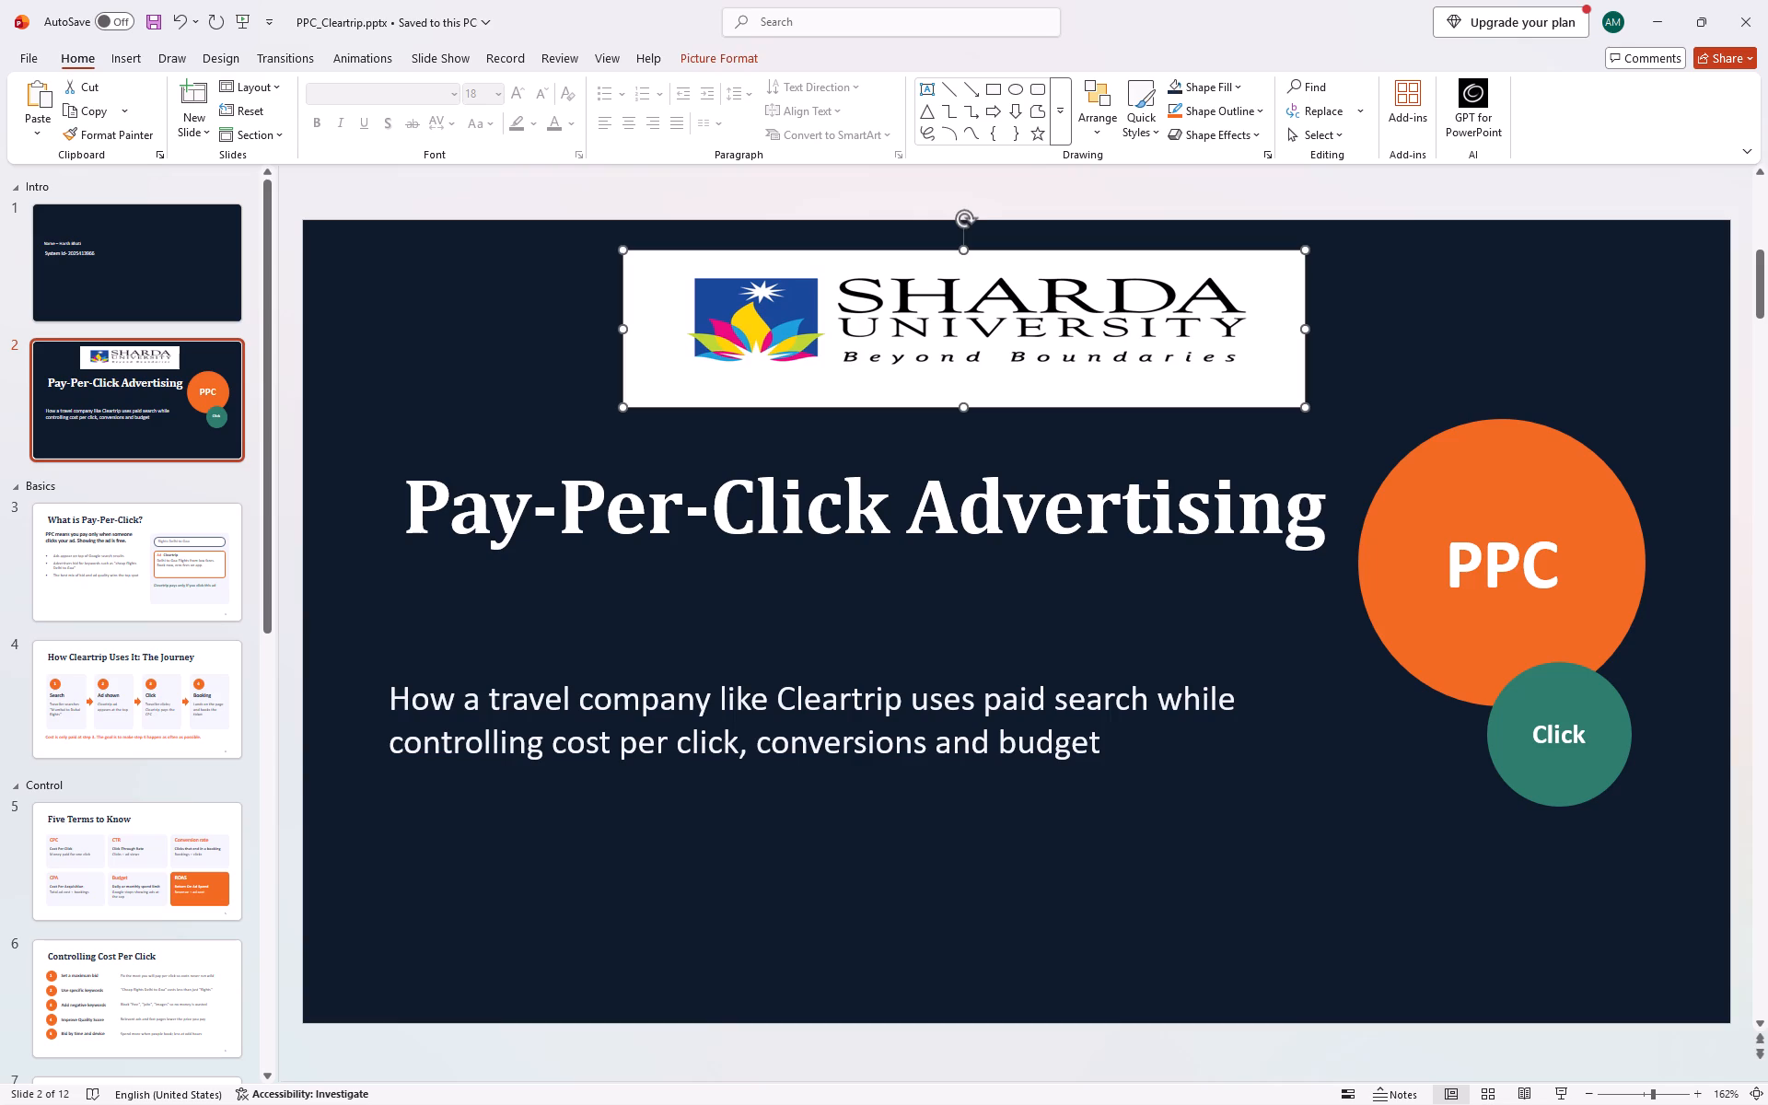
{"action": "left_click_drag", "start_coordinate": [1129, 249], "coordinate": [1144, 236]}
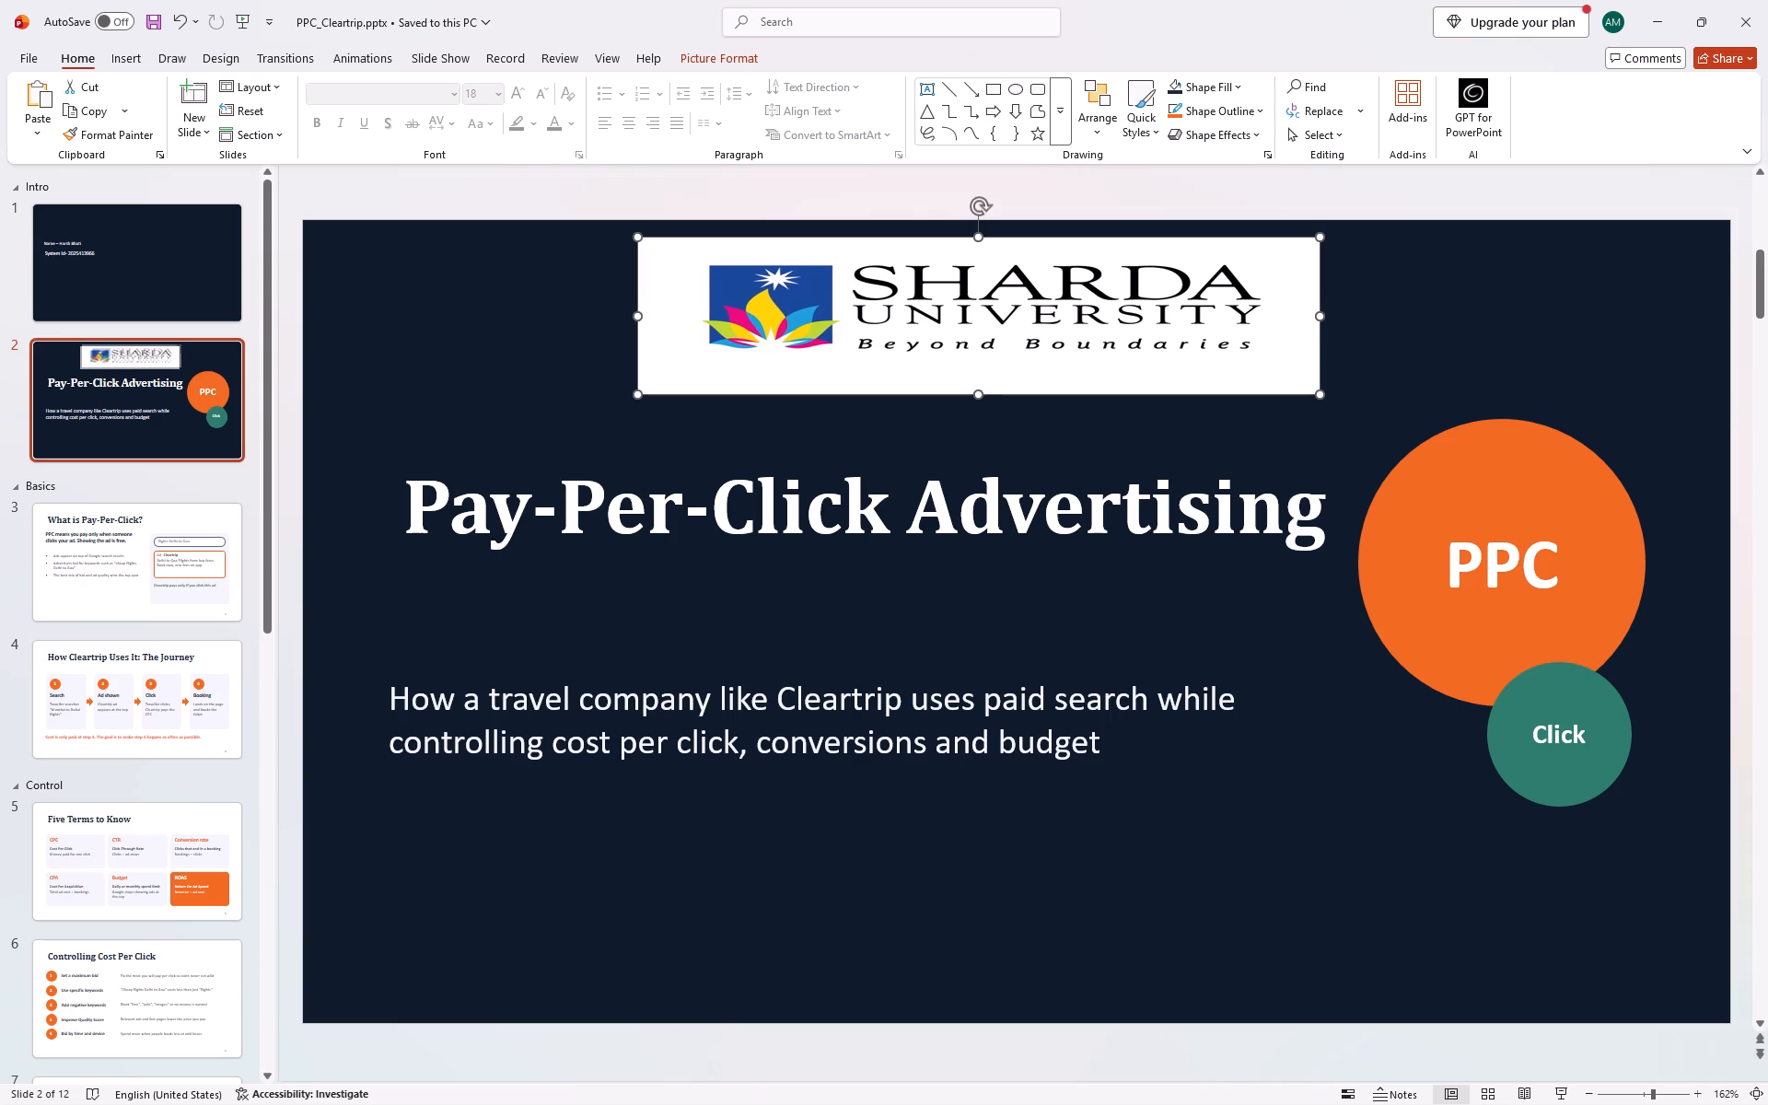
Add a text box below the subtitle and enter "Name –" followed by the student's name.
{"action": "left_click", "coordinate": [501, 883]}
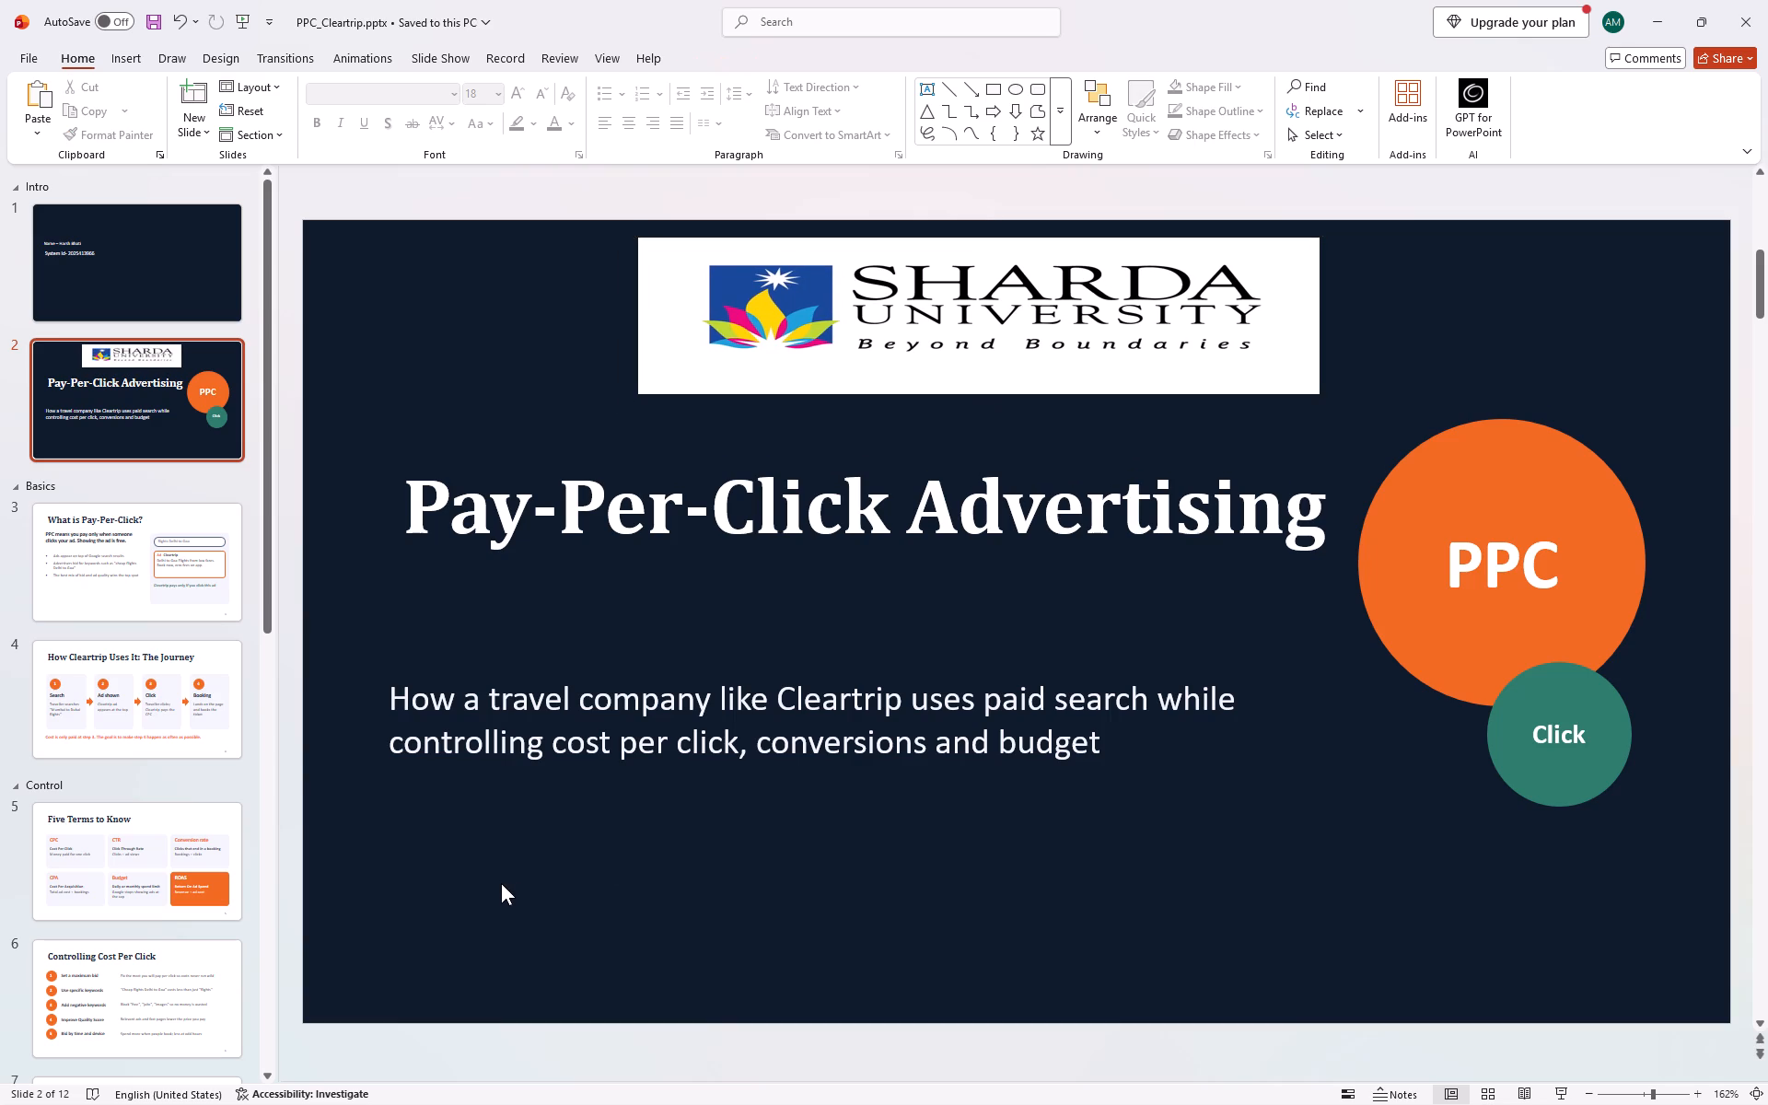
{"action": "triple_click", "coordinate": [523, 881]}
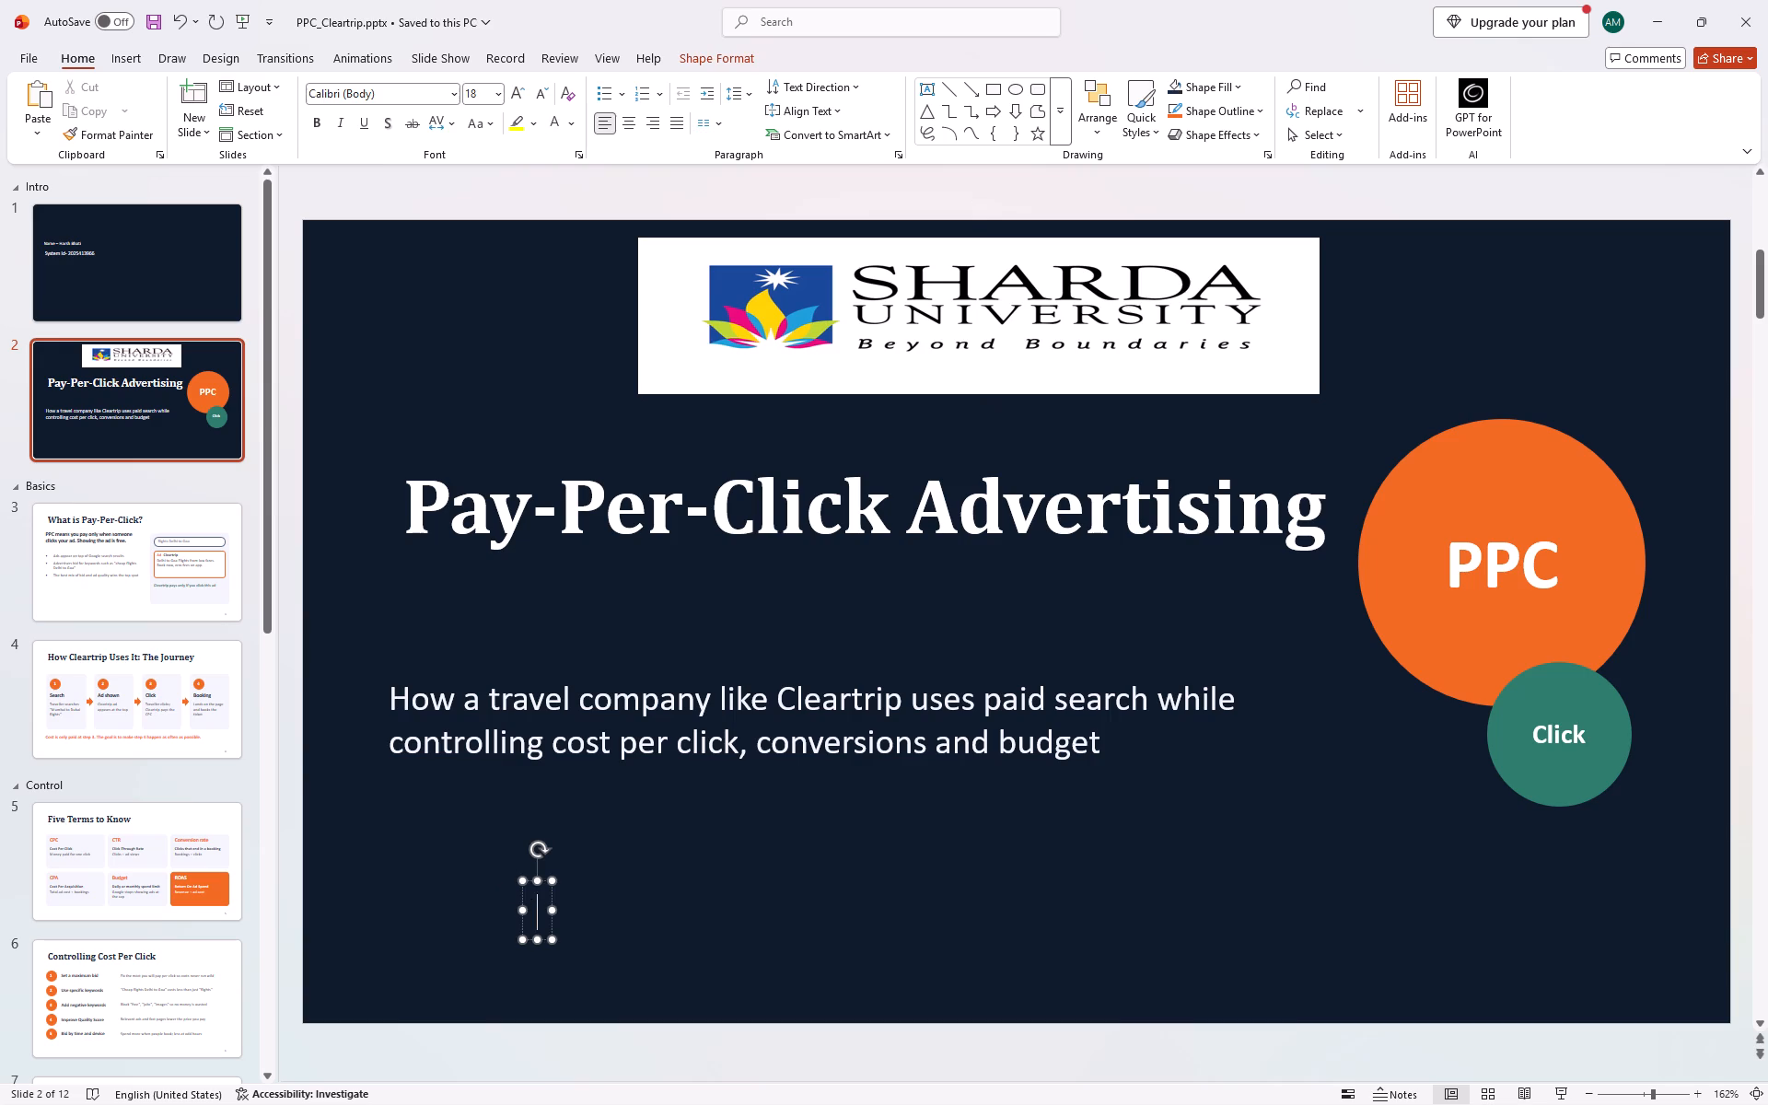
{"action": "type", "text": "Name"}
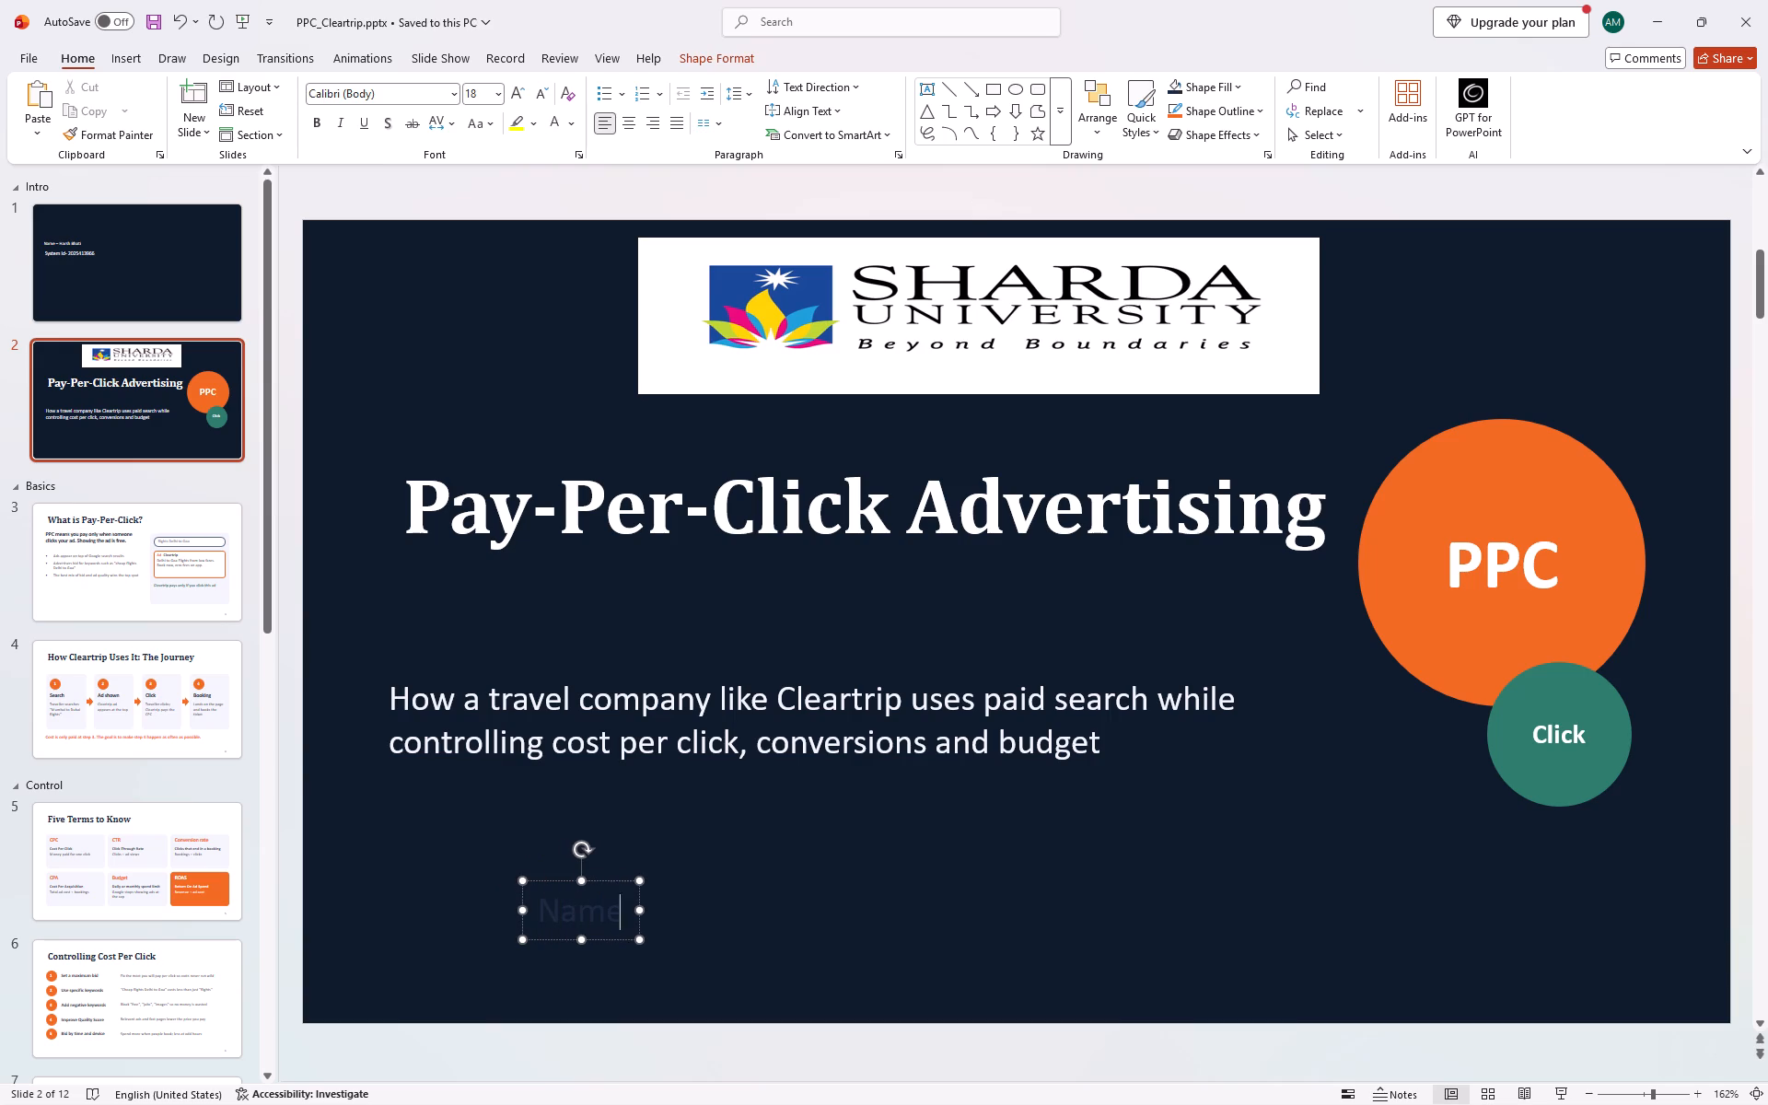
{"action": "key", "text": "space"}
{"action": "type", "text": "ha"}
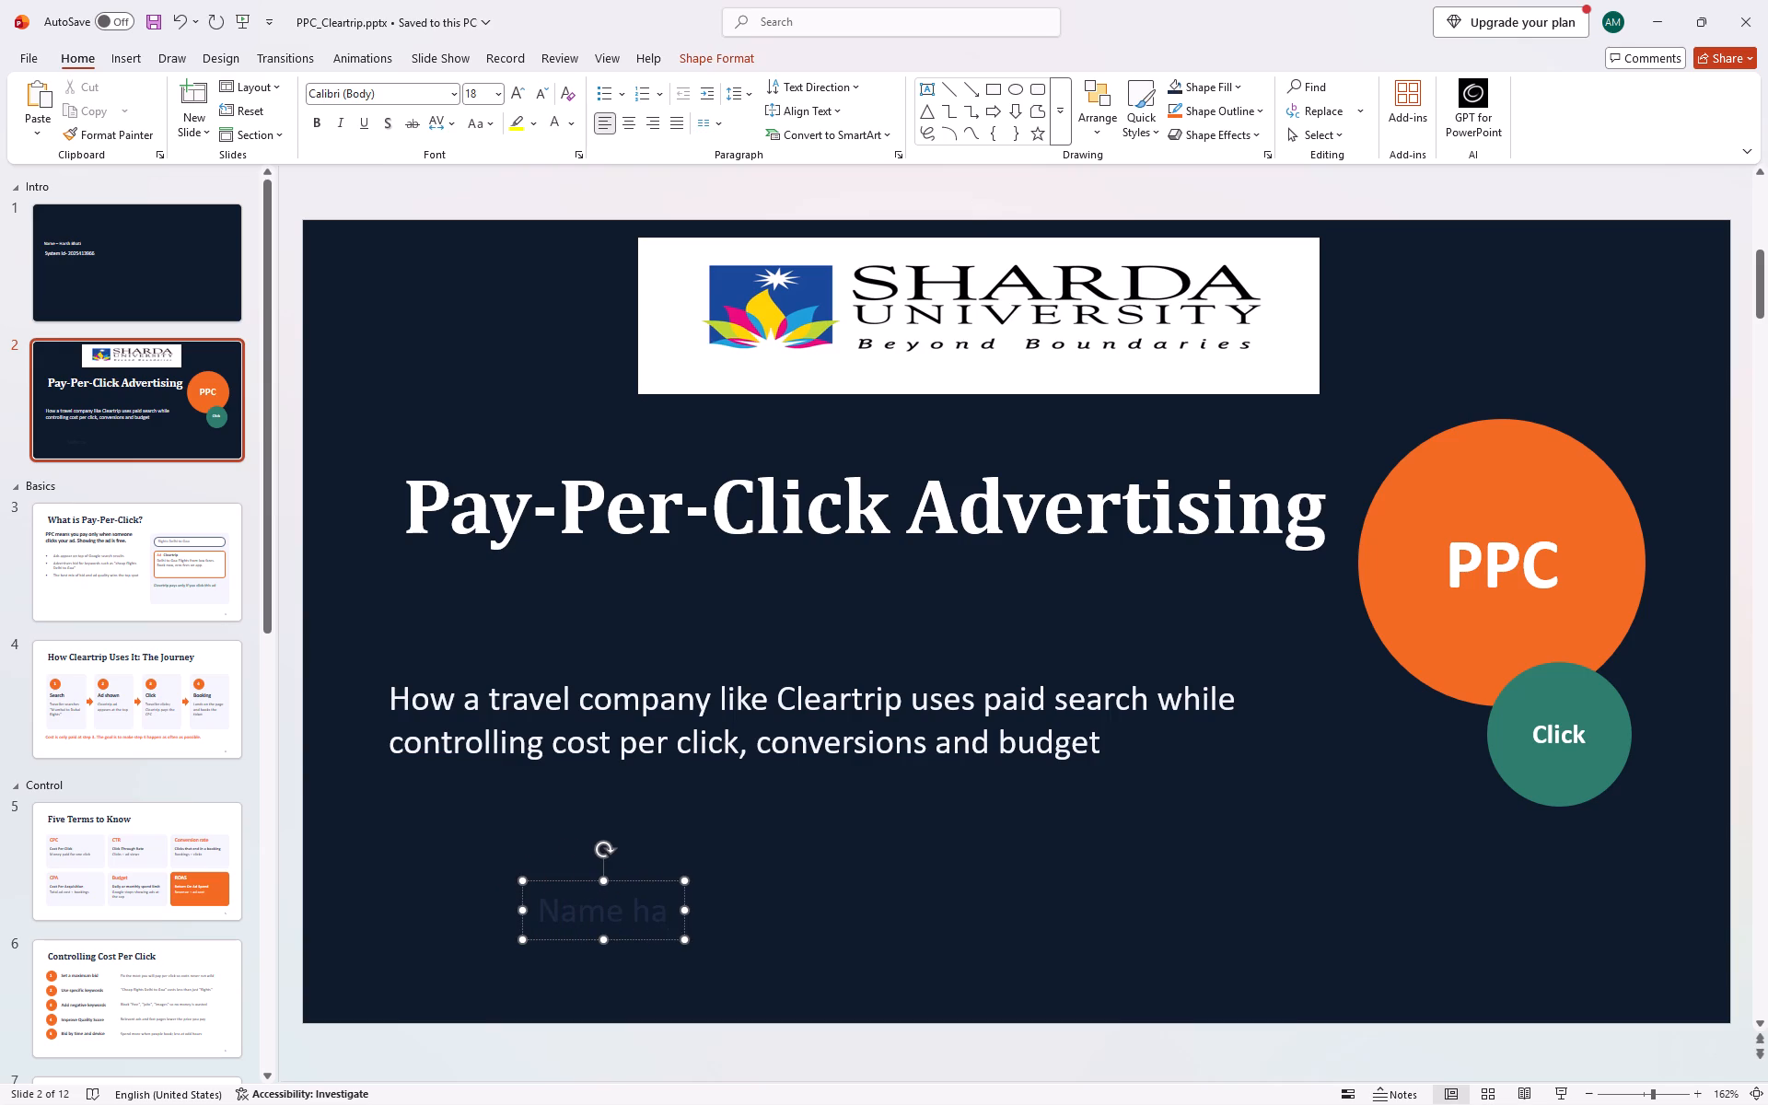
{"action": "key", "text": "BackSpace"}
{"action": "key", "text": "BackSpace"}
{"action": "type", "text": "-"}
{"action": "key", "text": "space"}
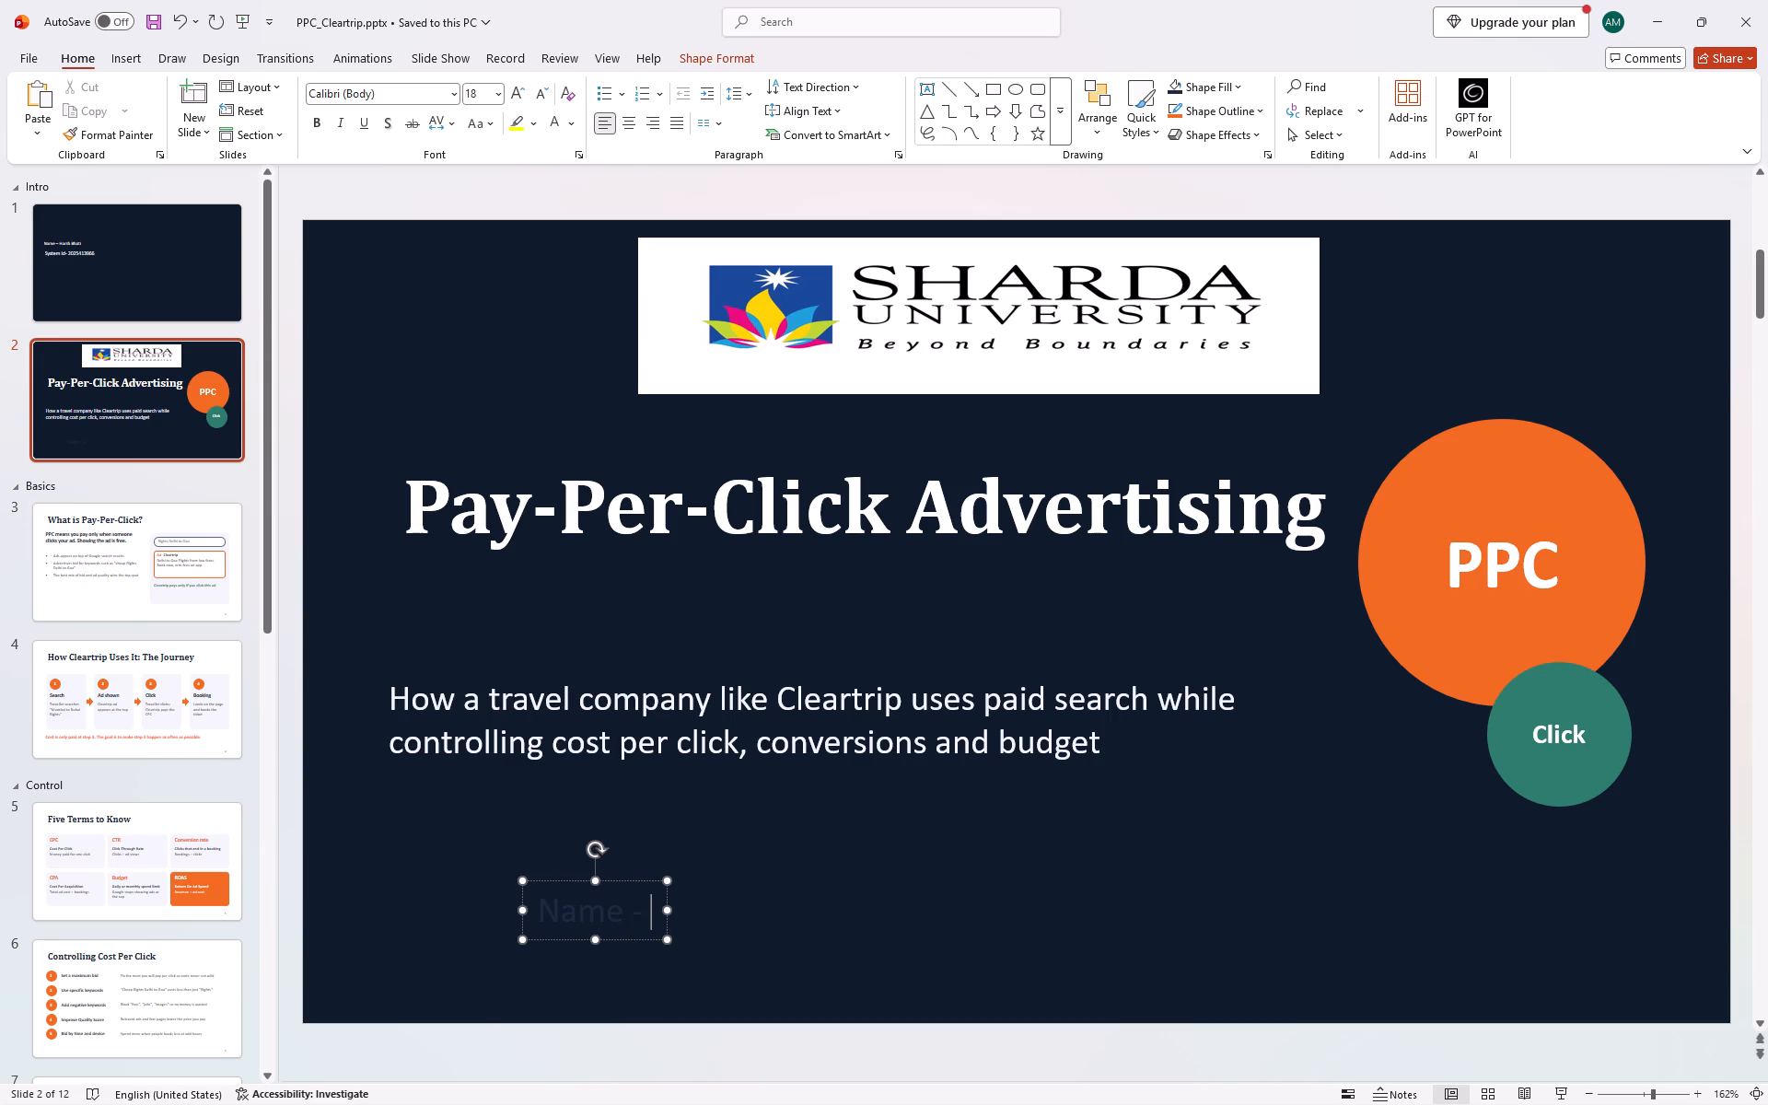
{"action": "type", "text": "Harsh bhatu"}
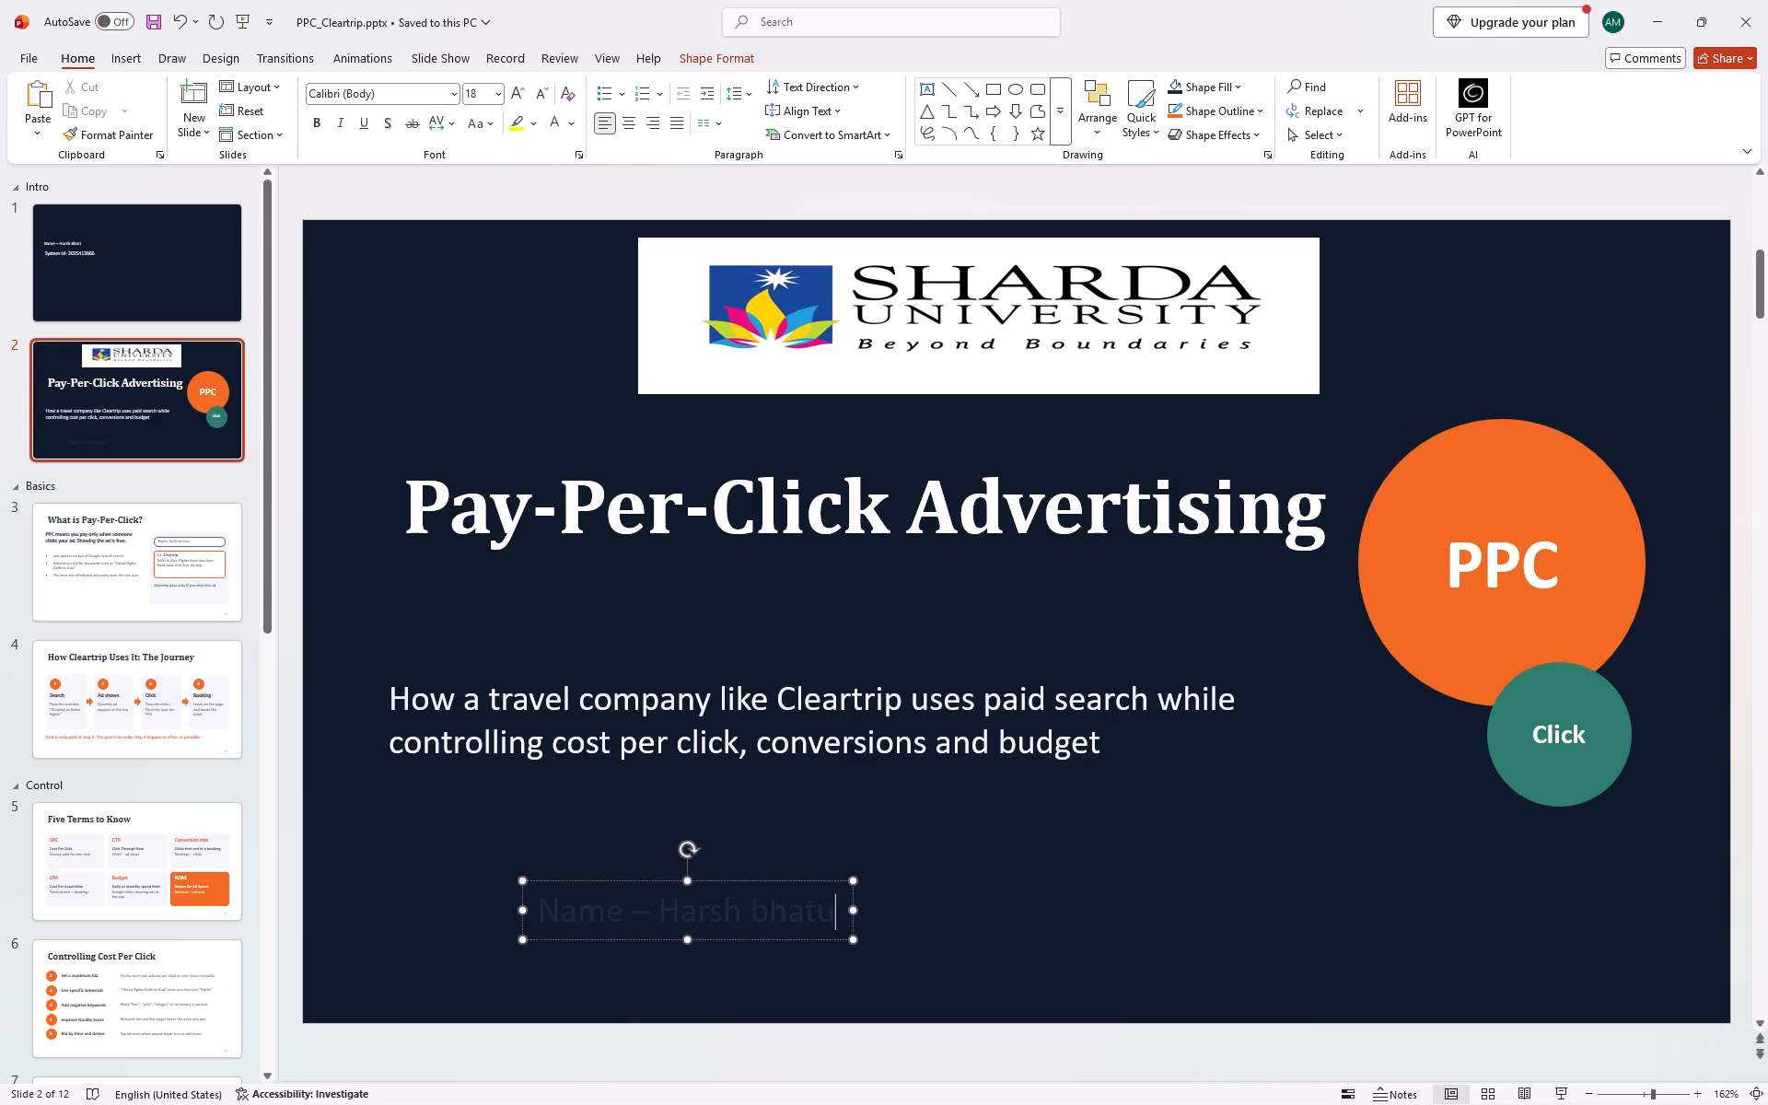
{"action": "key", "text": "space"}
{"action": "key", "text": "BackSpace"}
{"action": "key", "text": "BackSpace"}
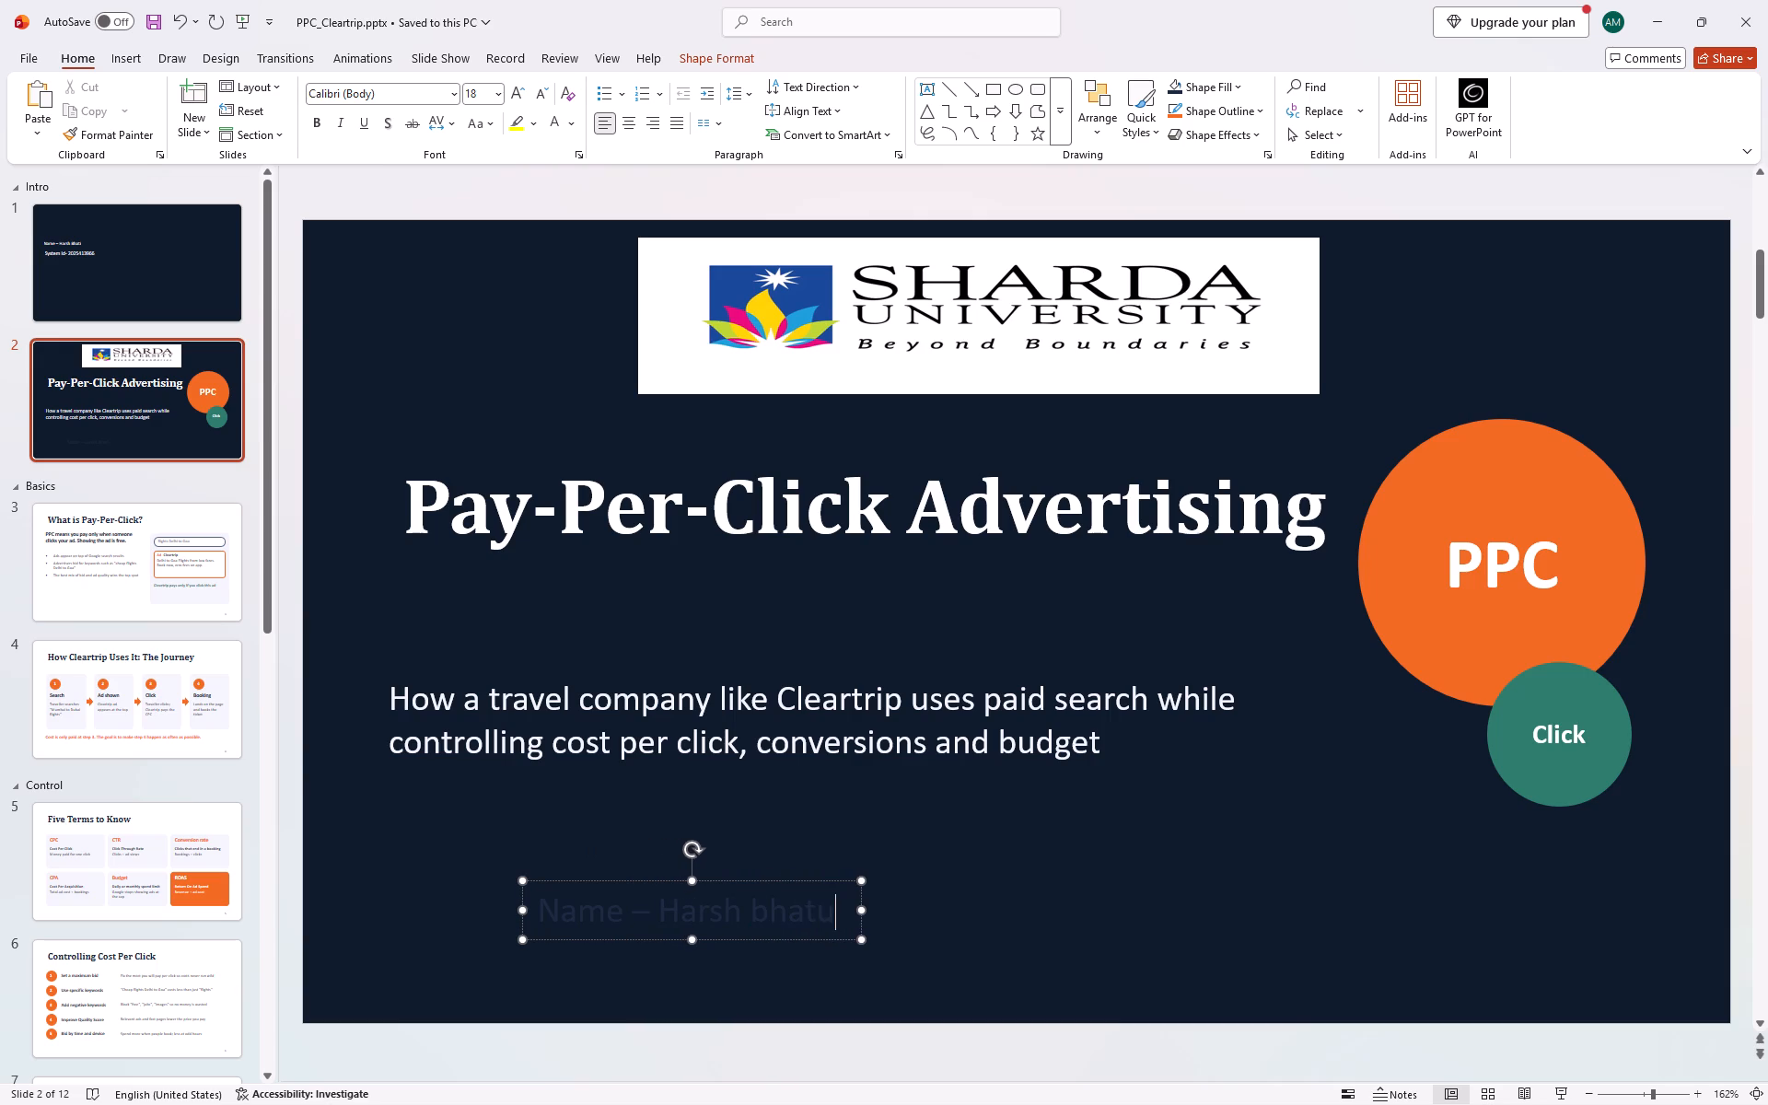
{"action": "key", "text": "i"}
Add a second line reading "System id-" followed by the student's ID number in the same text box.
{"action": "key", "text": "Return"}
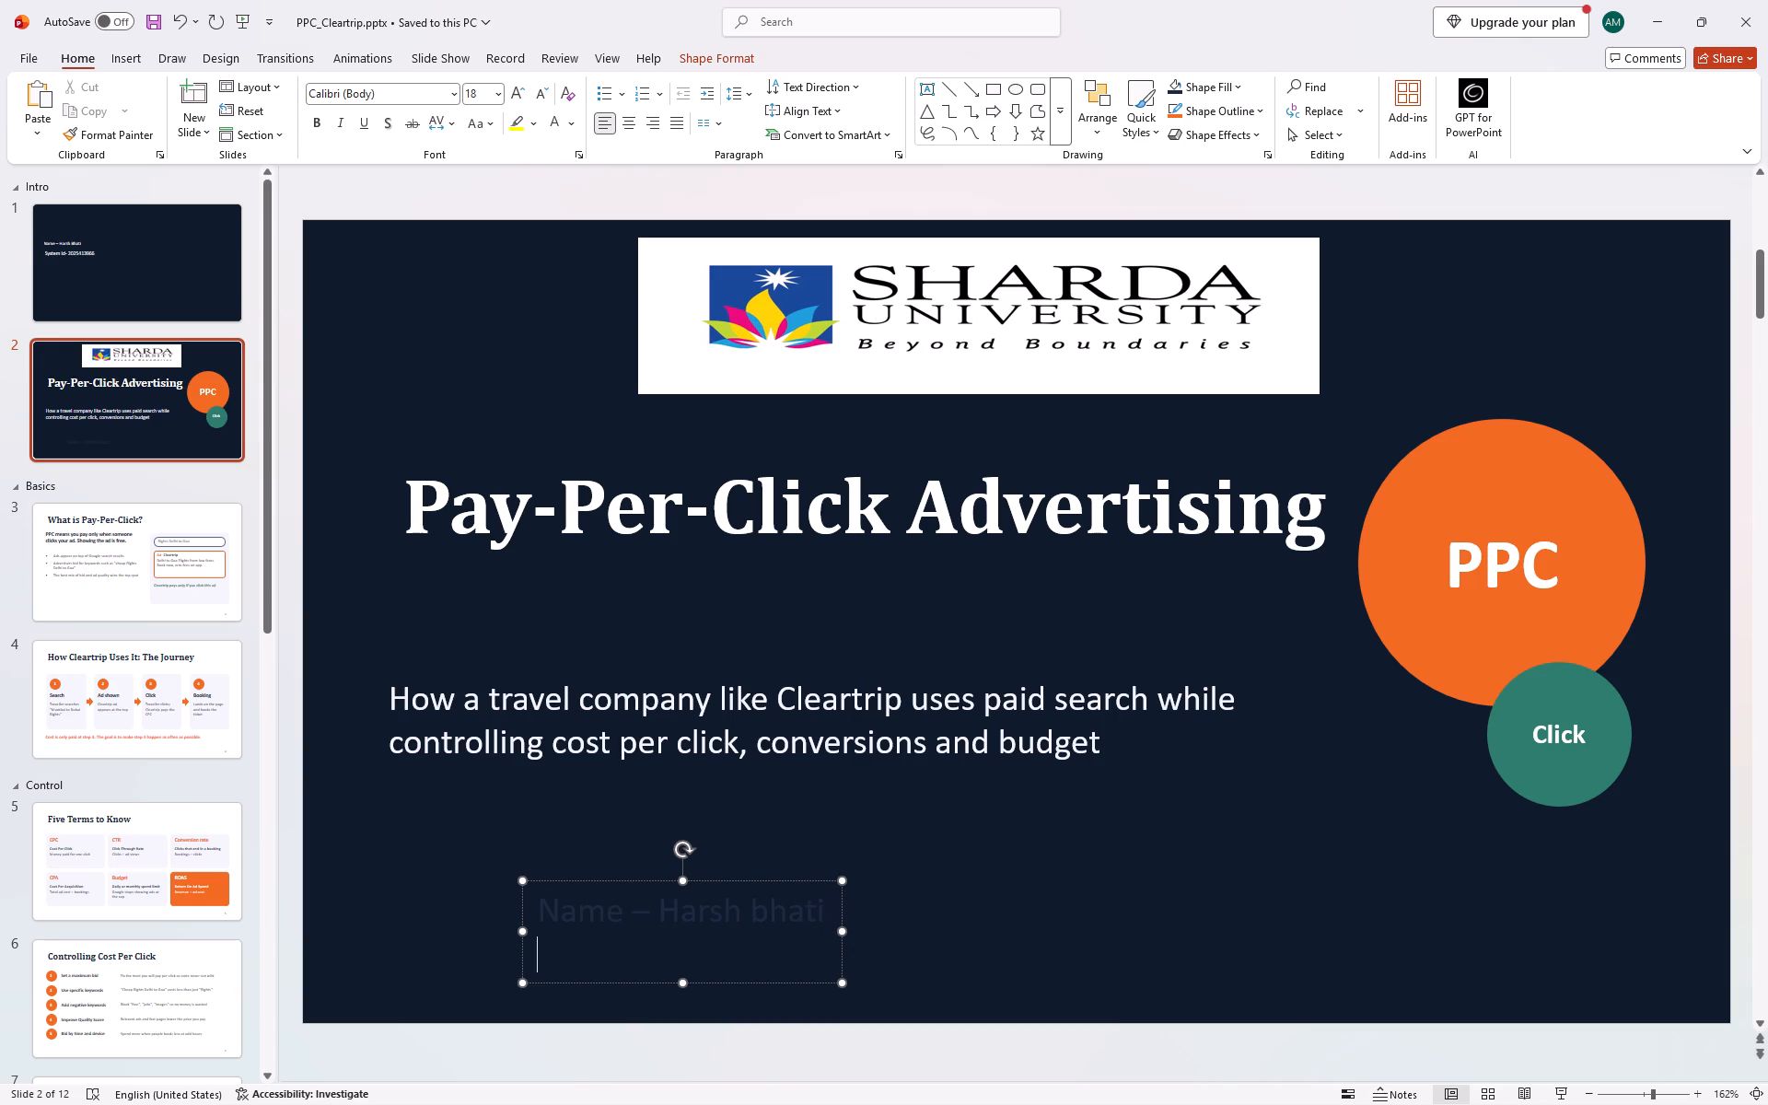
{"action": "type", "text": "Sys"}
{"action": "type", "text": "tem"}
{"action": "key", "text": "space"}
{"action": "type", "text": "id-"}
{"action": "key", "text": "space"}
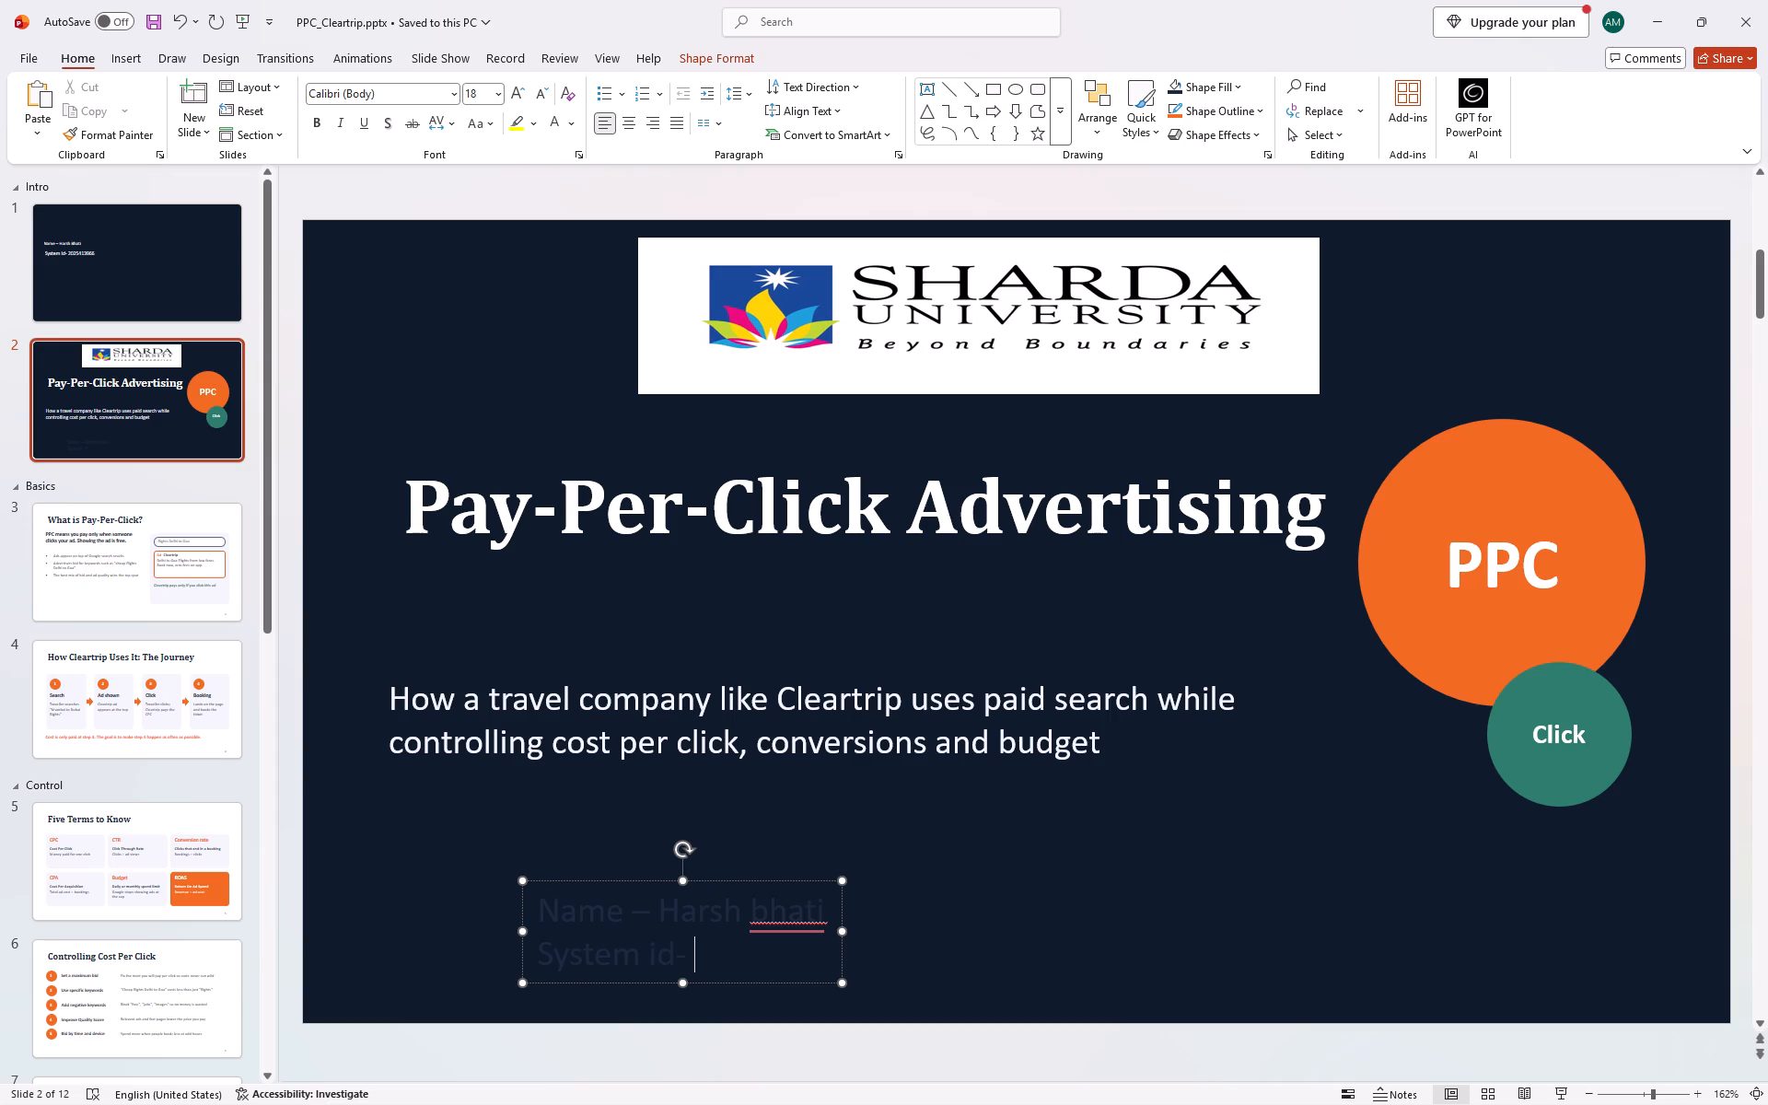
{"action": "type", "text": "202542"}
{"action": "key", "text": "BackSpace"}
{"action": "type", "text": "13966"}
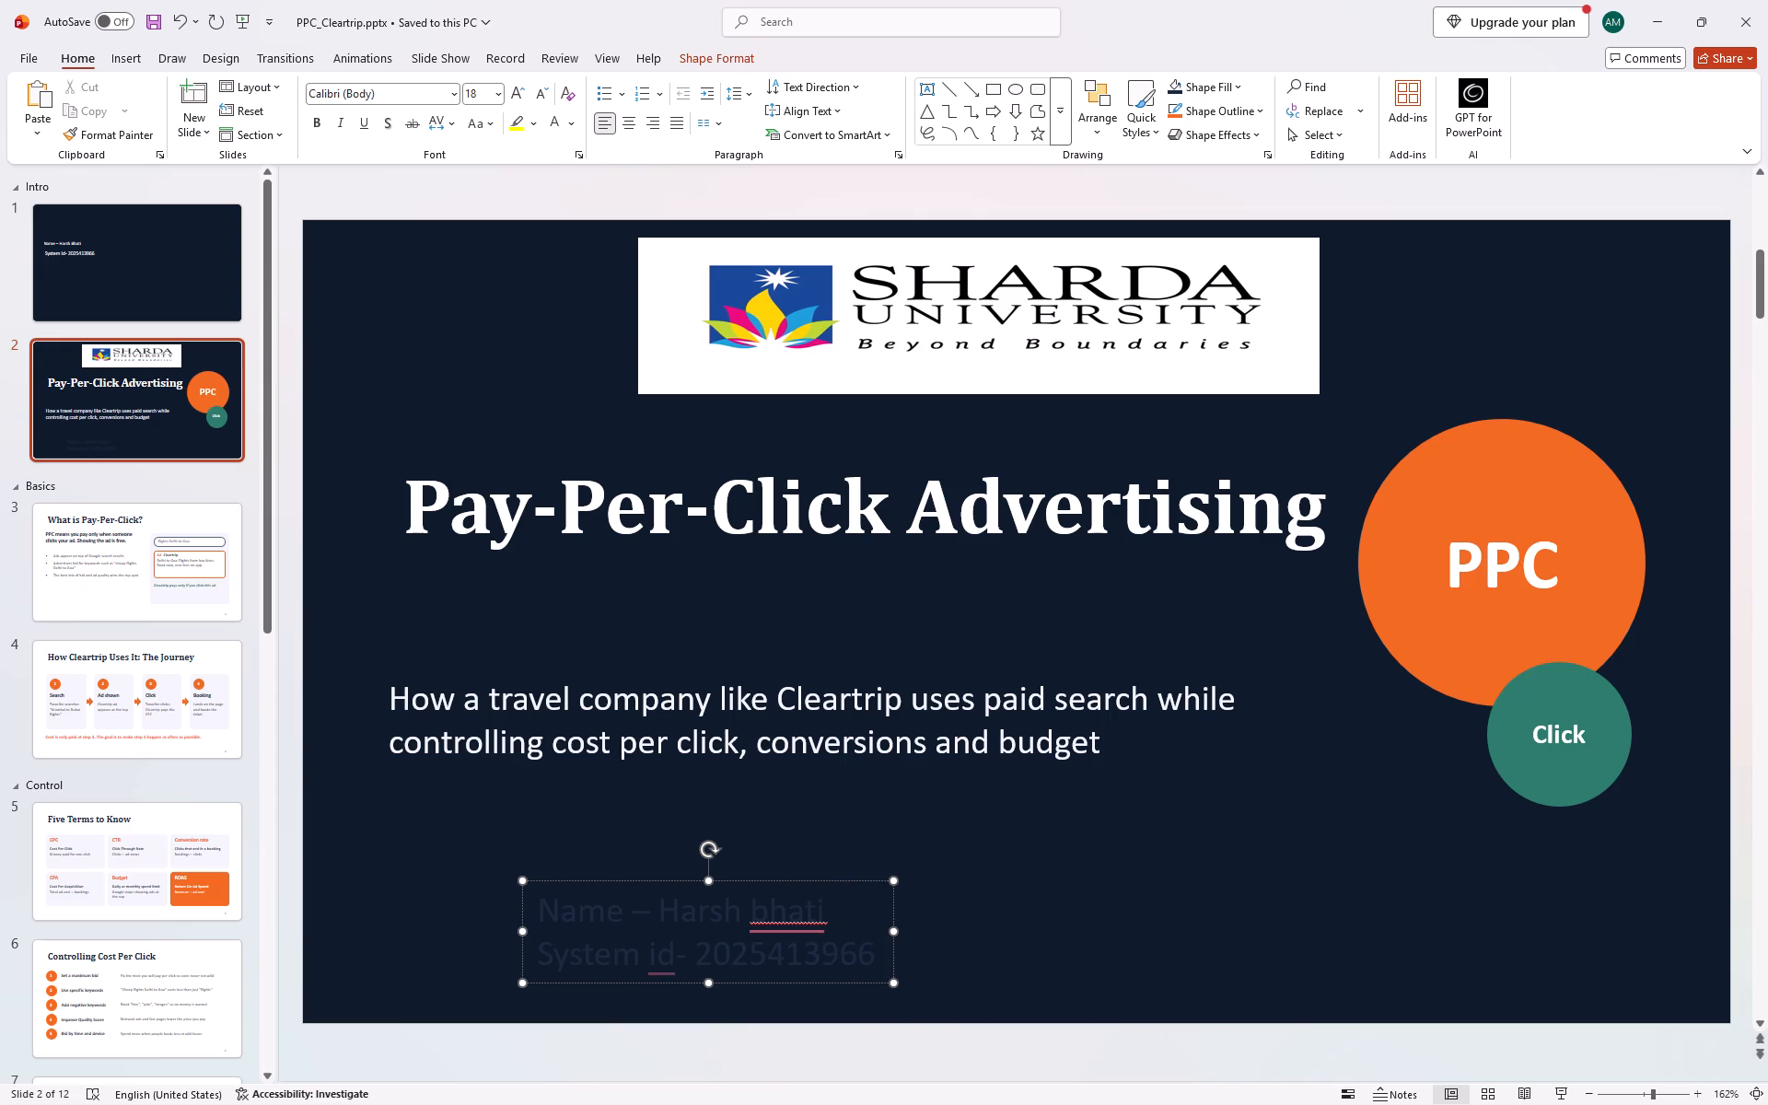
Add a third line reading "Subject- fundamentals of" below the system ID line.
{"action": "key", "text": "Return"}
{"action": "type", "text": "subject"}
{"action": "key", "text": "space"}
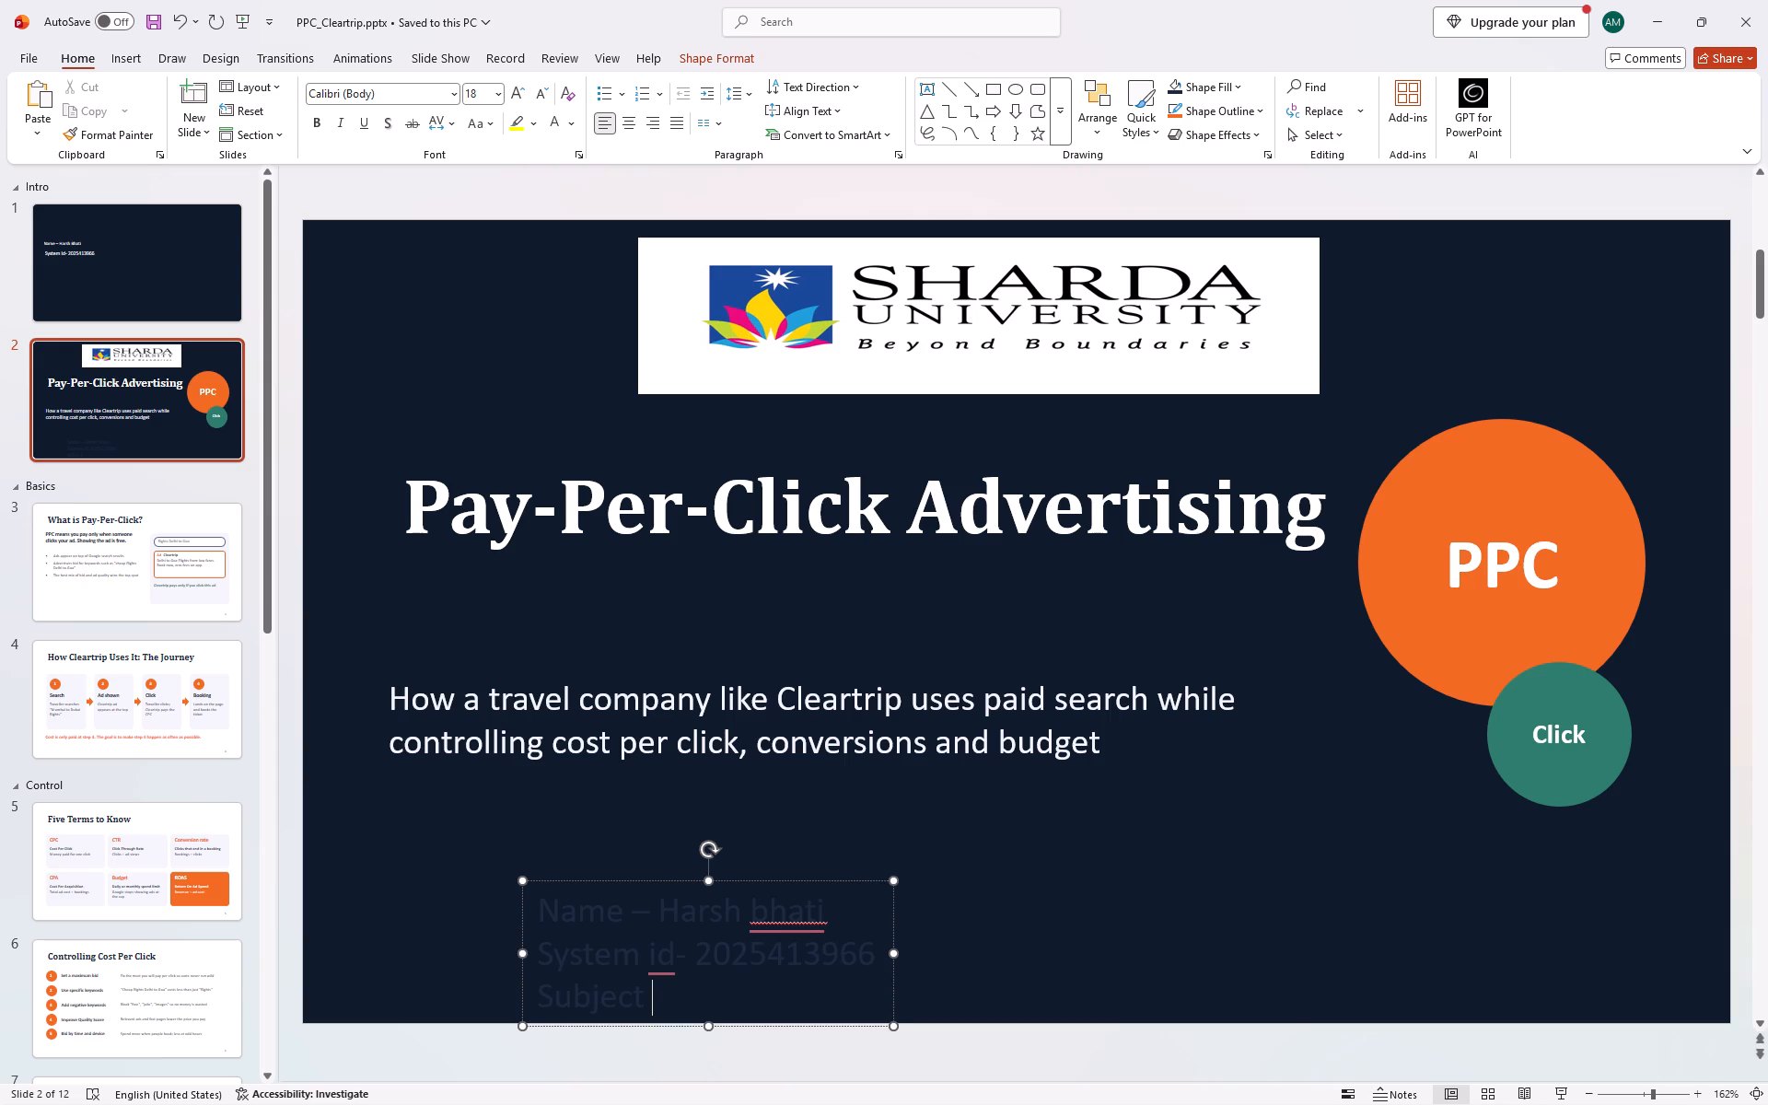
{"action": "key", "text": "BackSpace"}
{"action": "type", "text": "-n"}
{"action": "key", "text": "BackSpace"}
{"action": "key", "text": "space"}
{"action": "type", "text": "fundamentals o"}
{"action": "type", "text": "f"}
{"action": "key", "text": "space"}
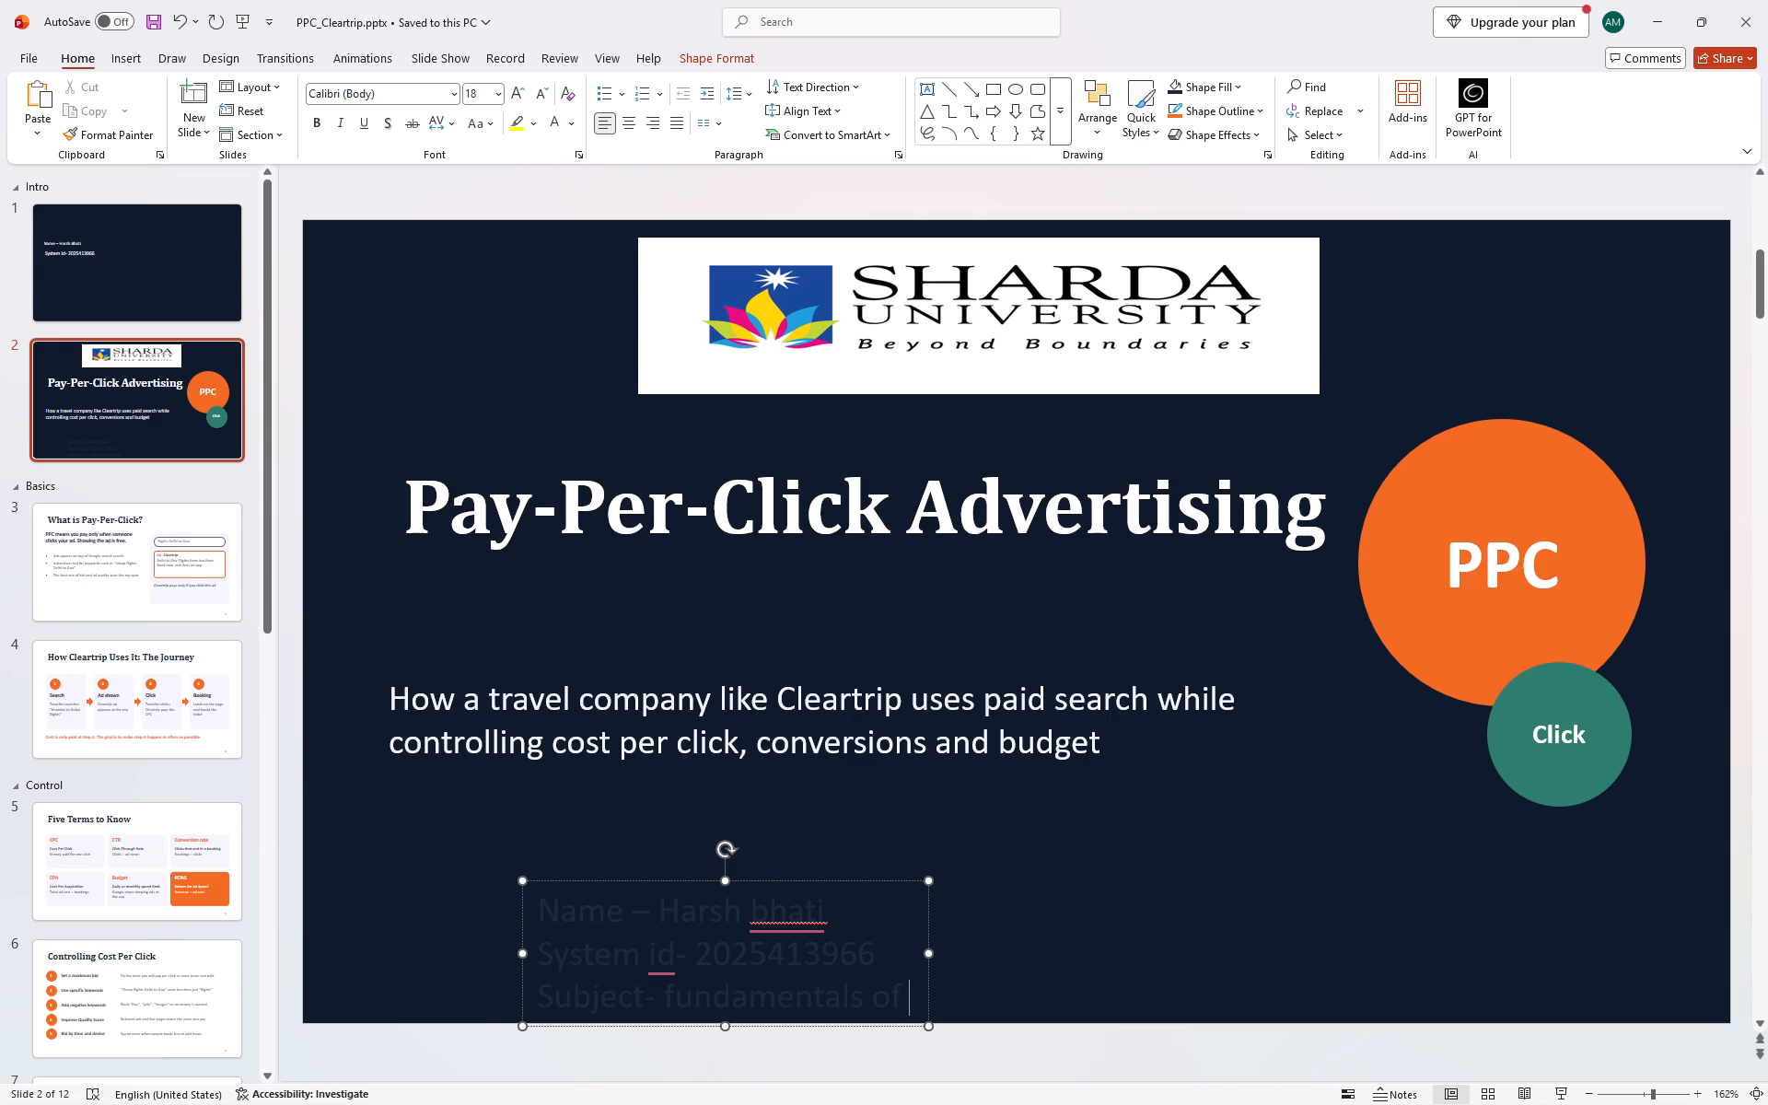
Move the student details text box up to just below the subtitle, toward the slide's left edge.
{"action": "left_click_drag", "start_coordinate": [669, 878], "coordinate": [523, 776]}
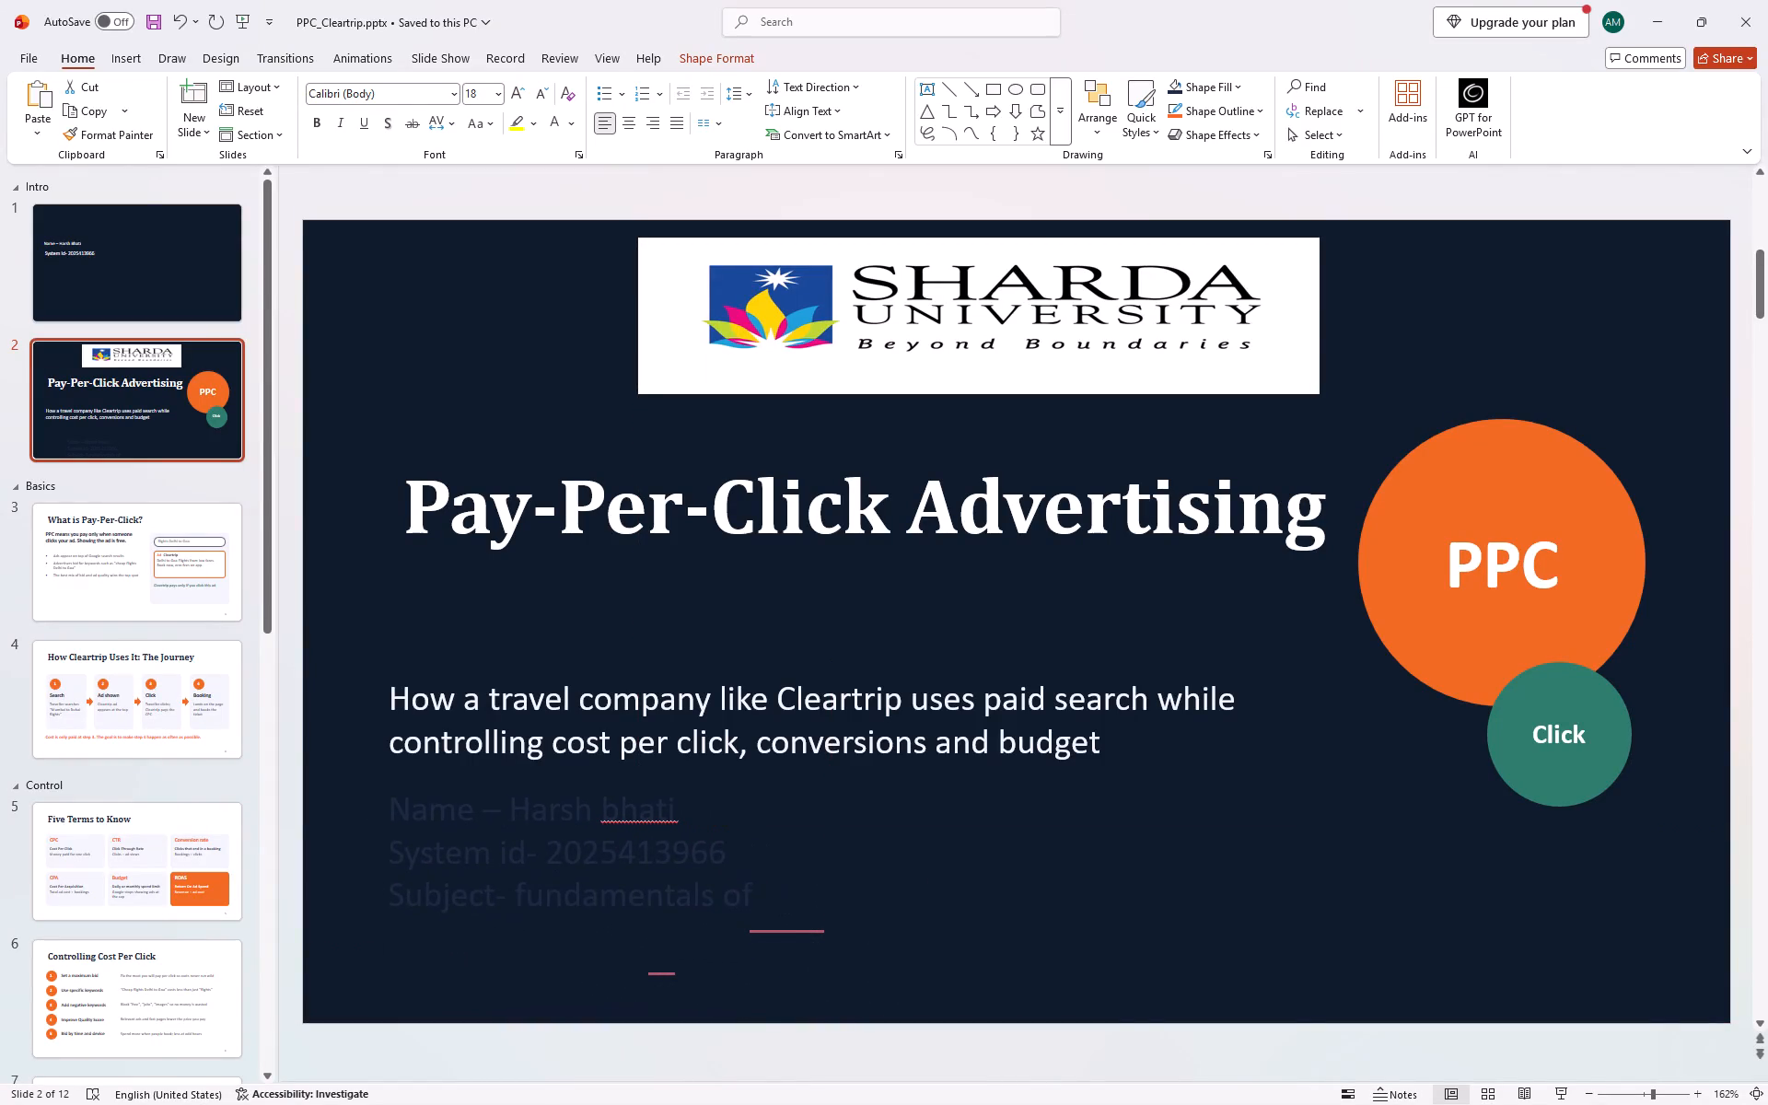
{"action": "left_click_drag", "start_coordinate": [523, 776], "coordinate": [484, 773]}
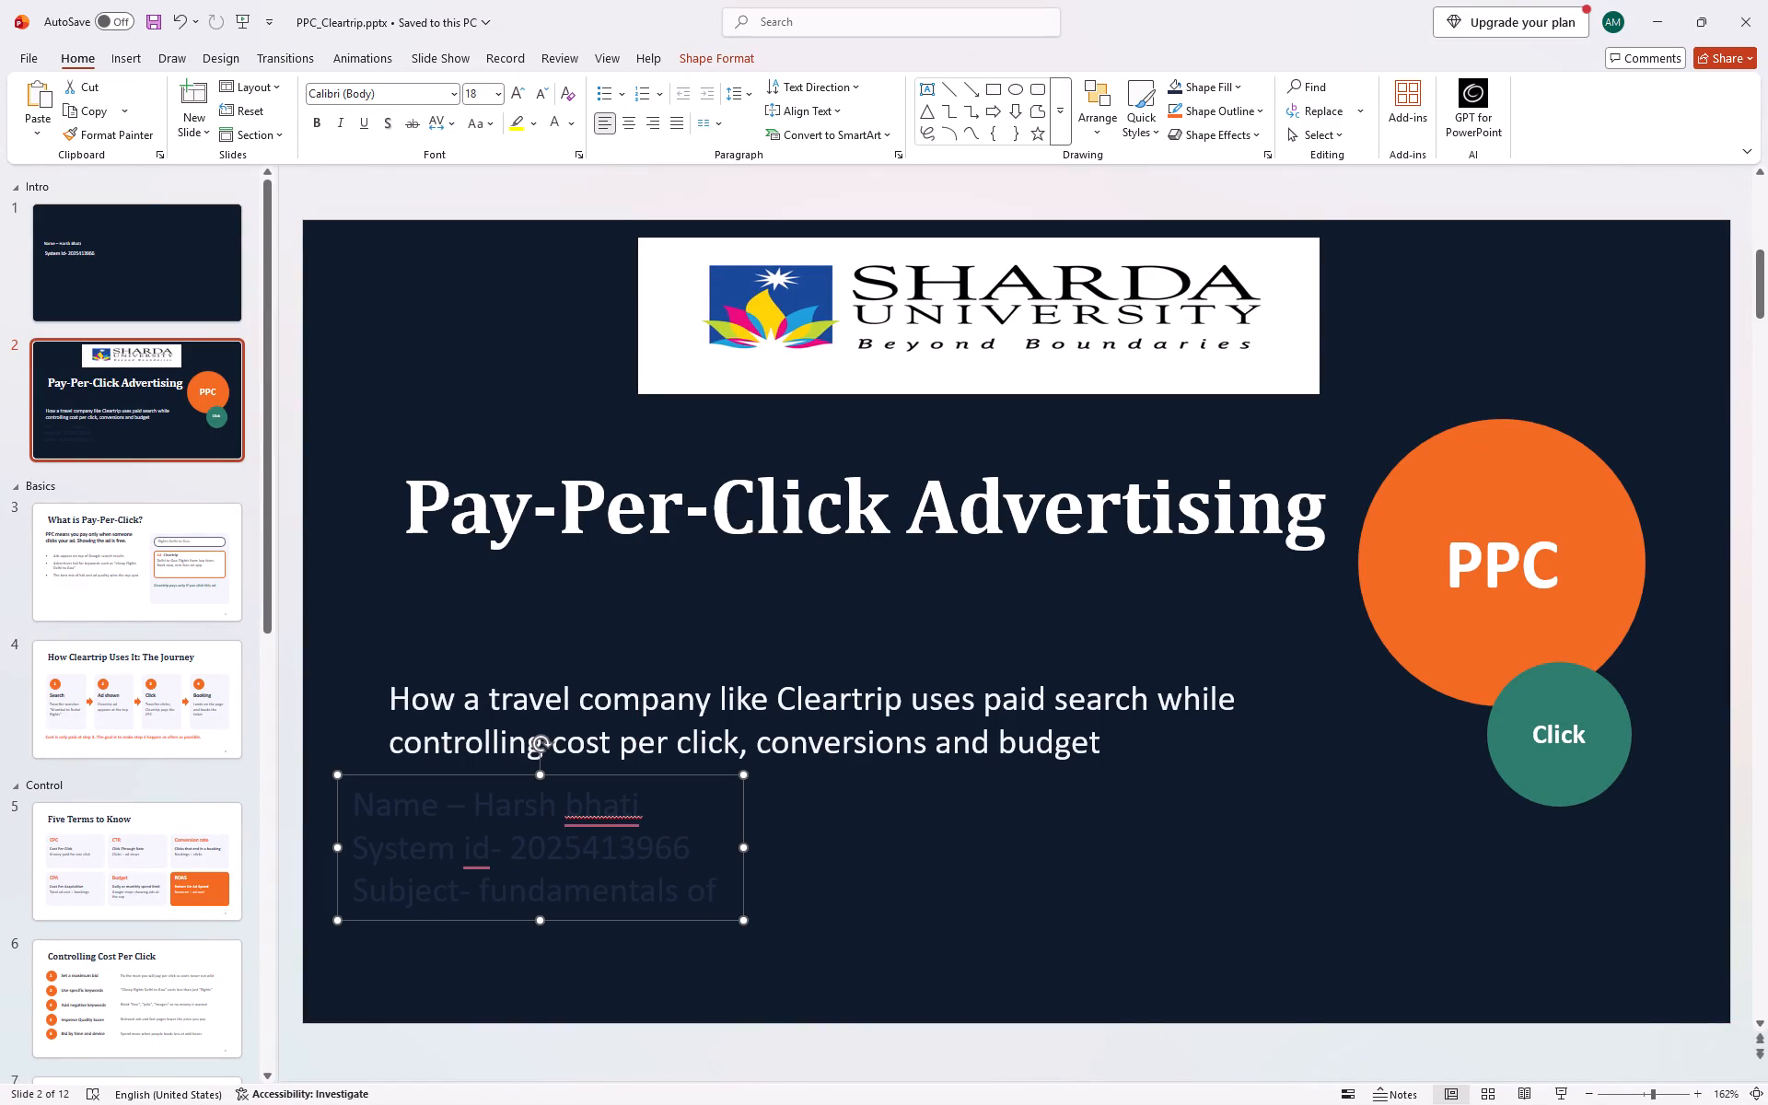
Edit the third line of the student details to read "Subject-Digital Marketing fundamentals", removing the trailing "of".
{"action": "left_click", "coordinate": [473, 882]}
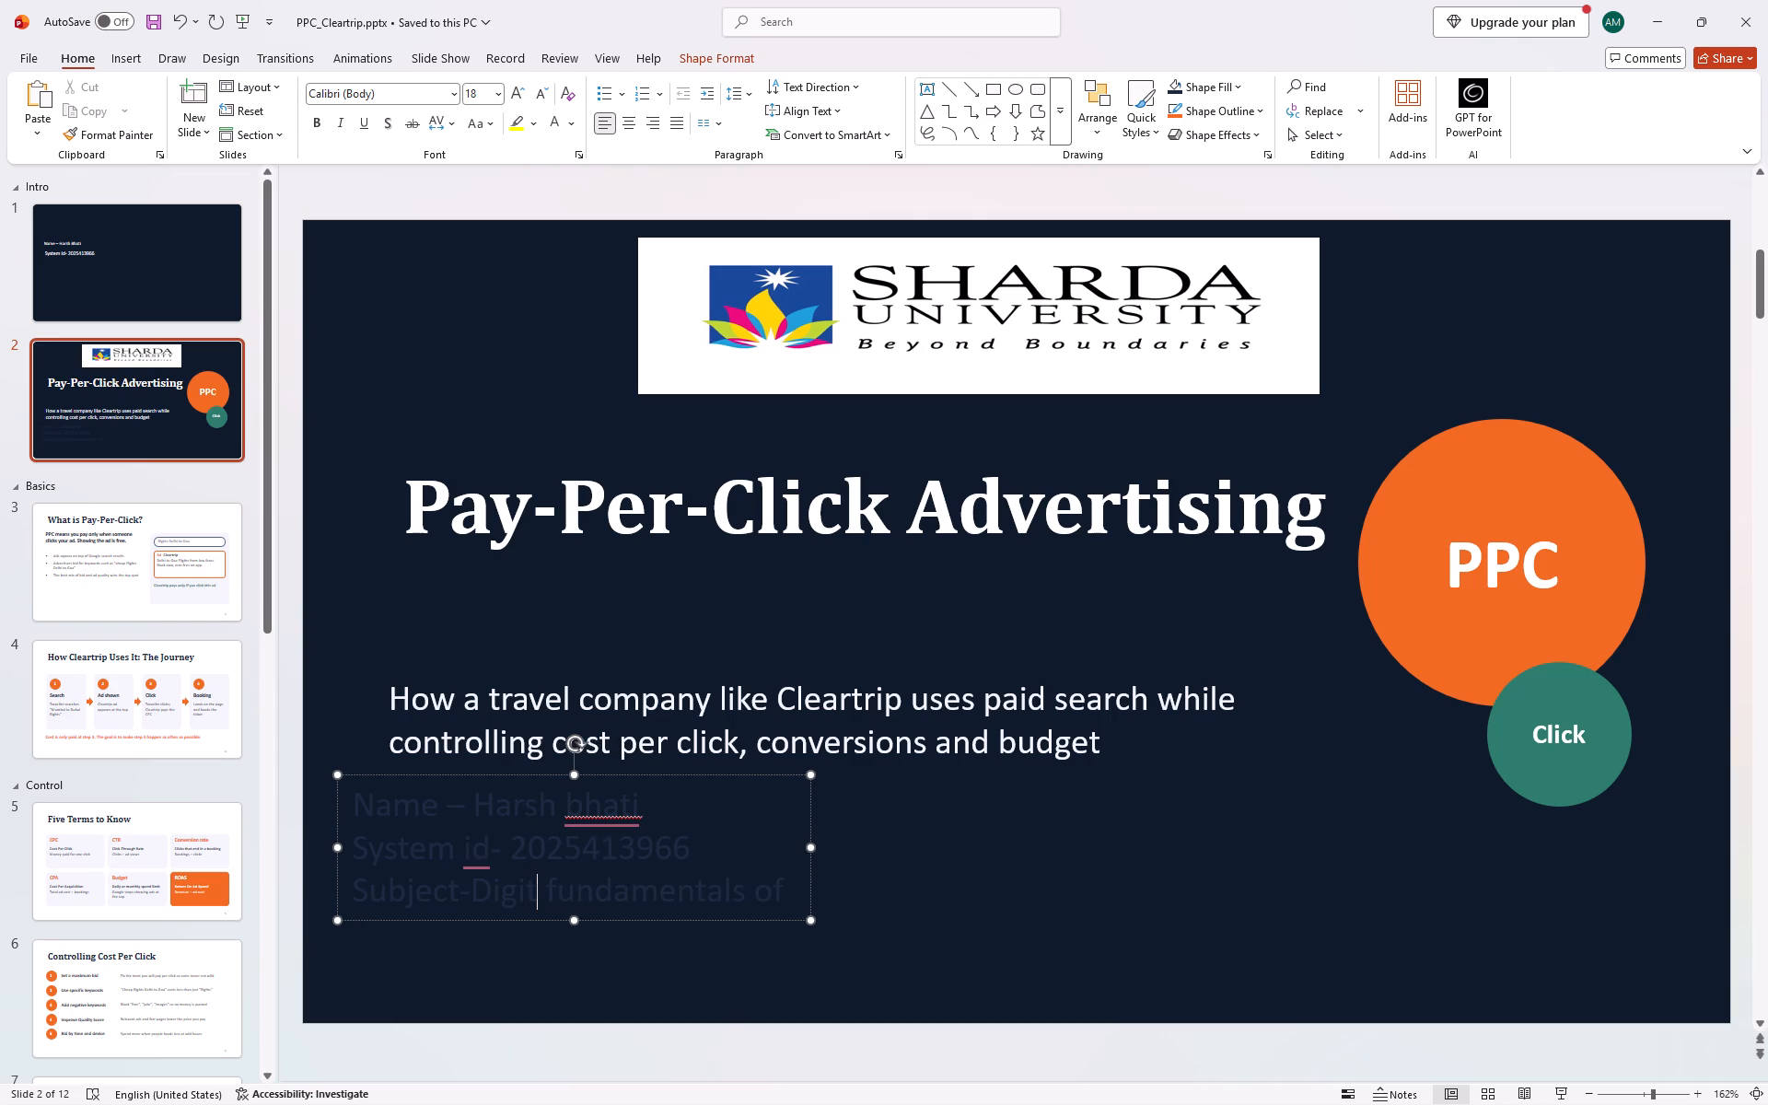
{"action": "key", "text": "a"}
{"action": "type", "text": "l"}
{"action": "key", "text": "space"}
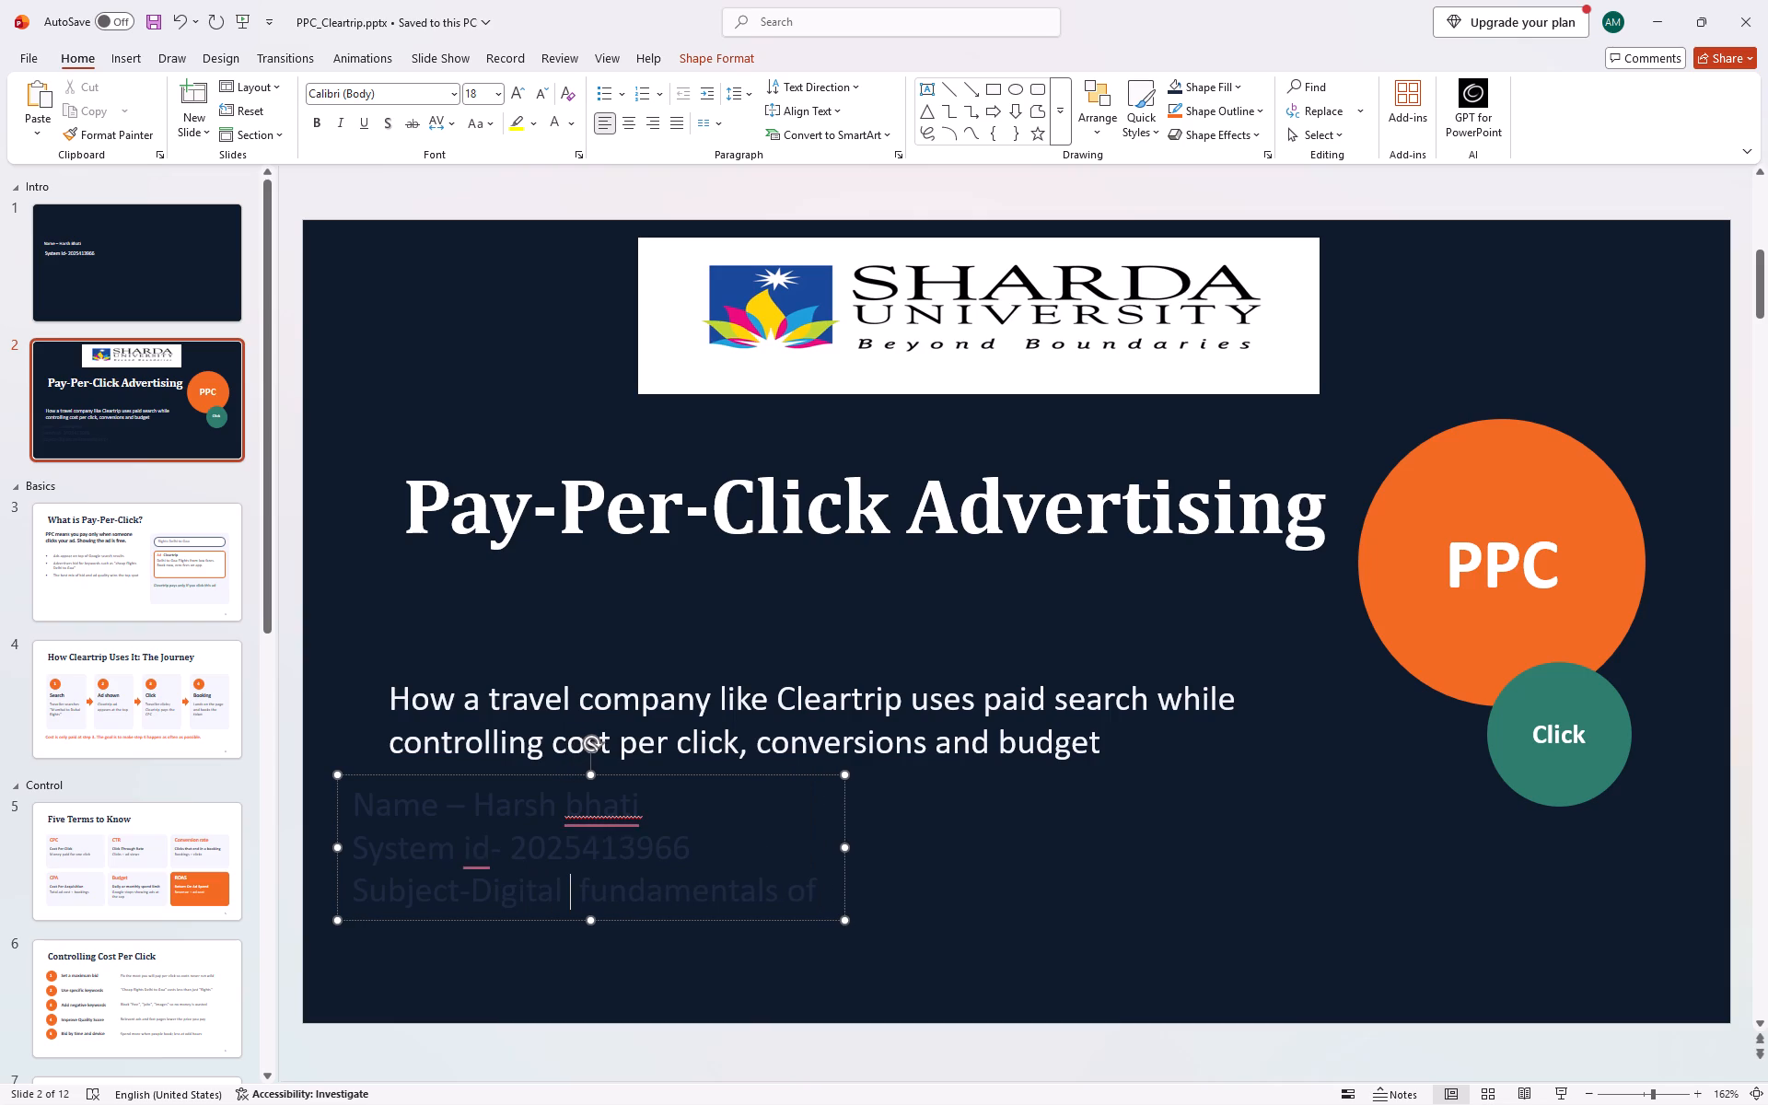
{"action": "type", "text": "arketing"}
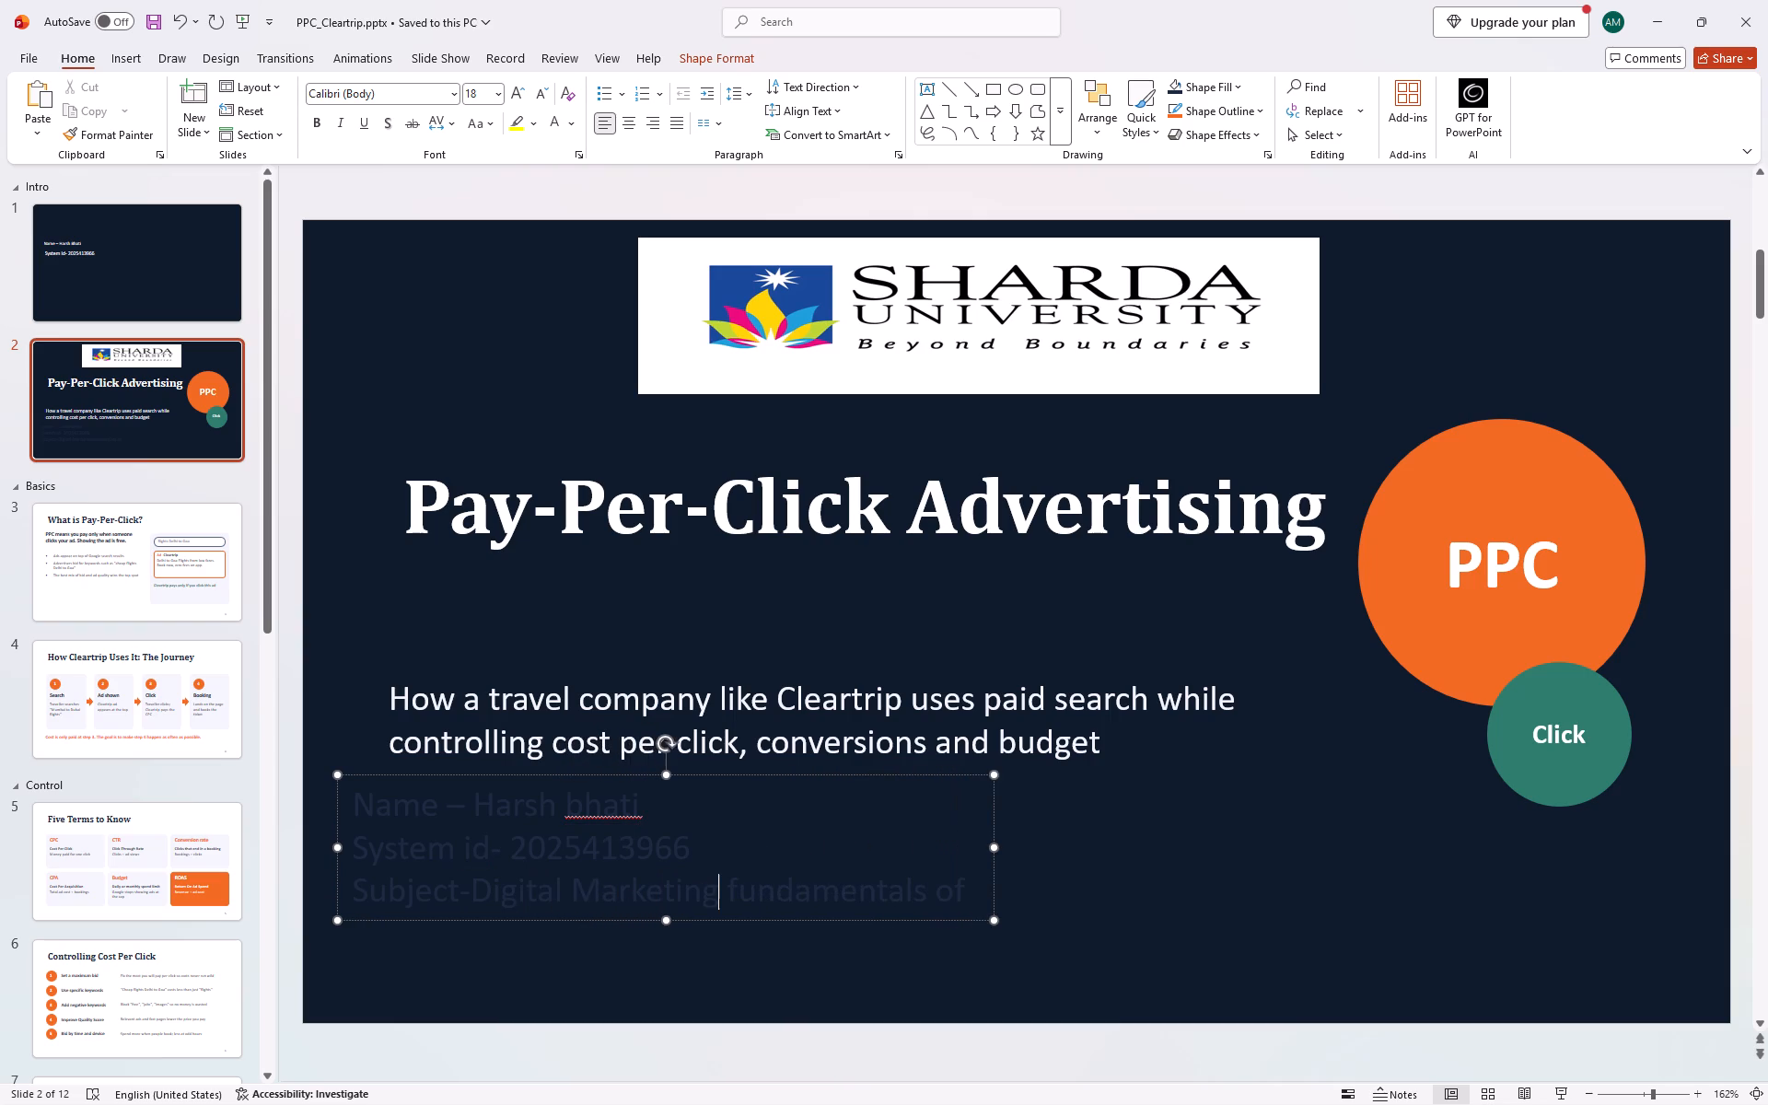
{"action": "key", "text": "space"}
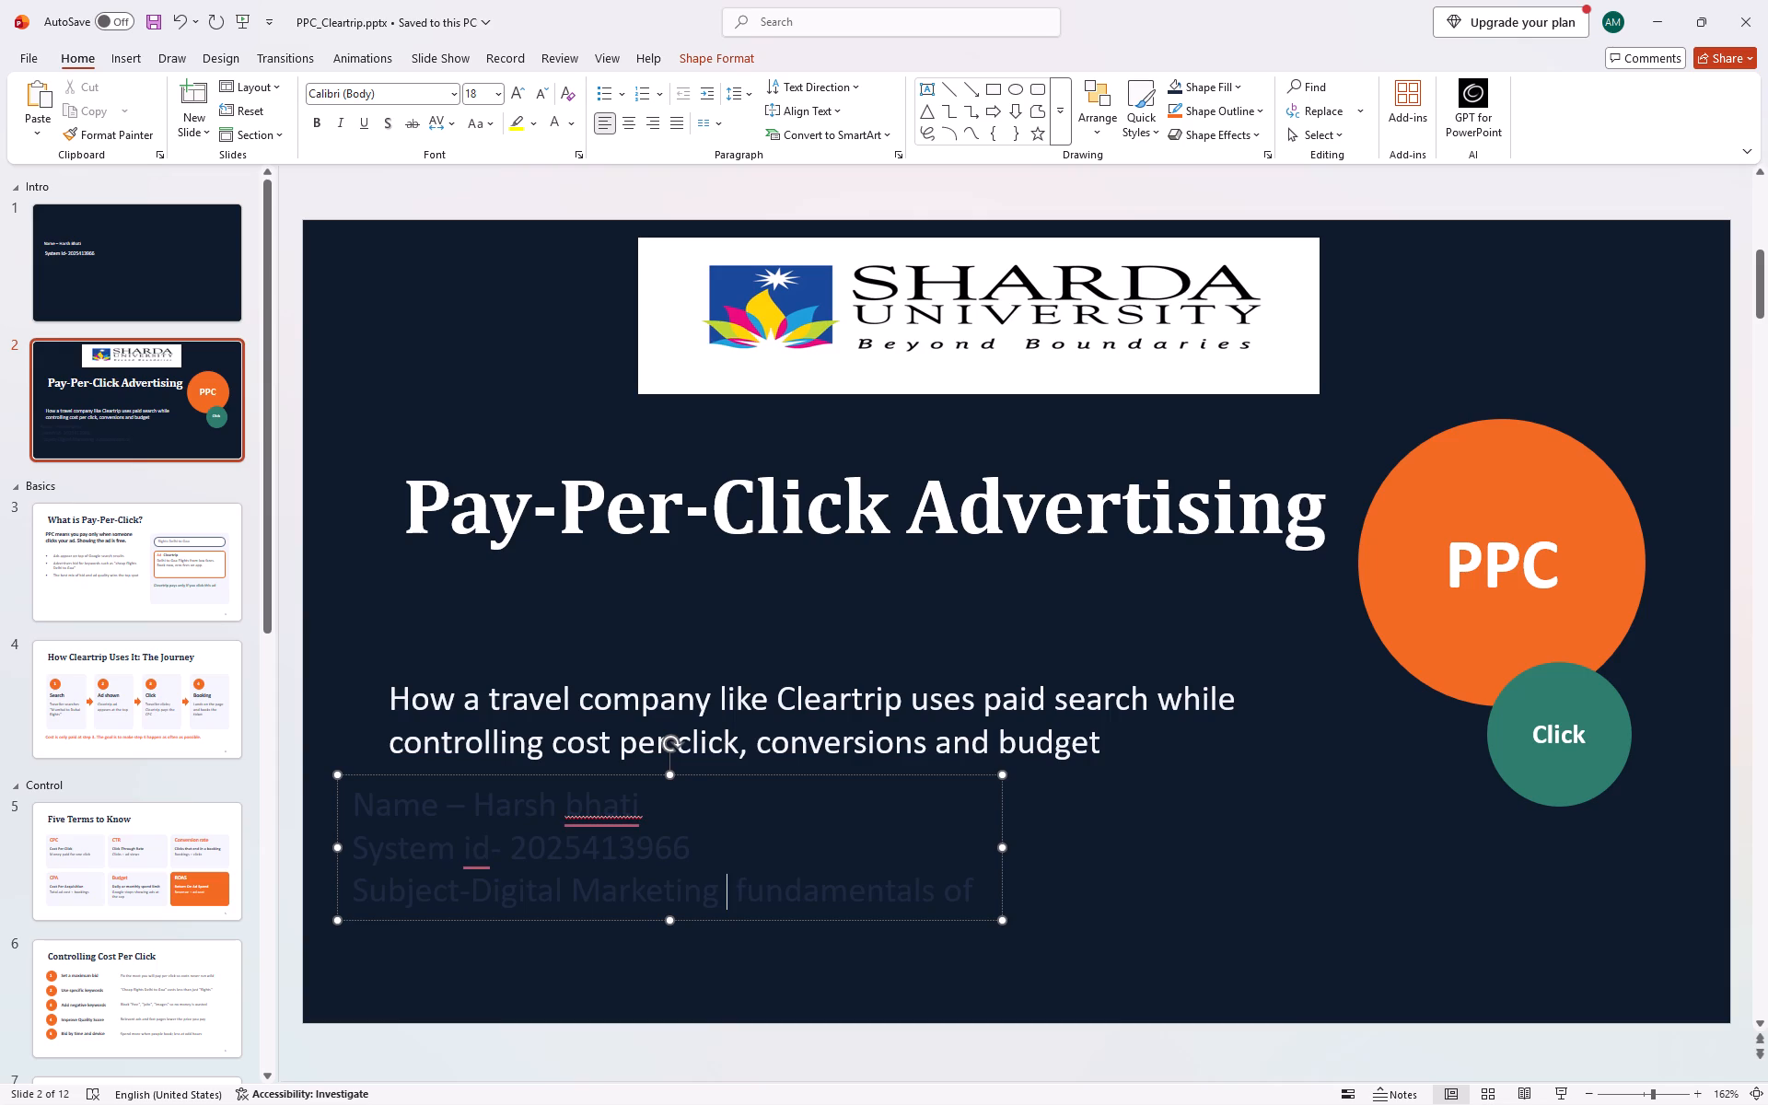
{"action": "left_click", "coordinate": [976, 894]}
{"action": "key", "text": "BackSpace"}
{"action": "key", "text": "BackSpace"}
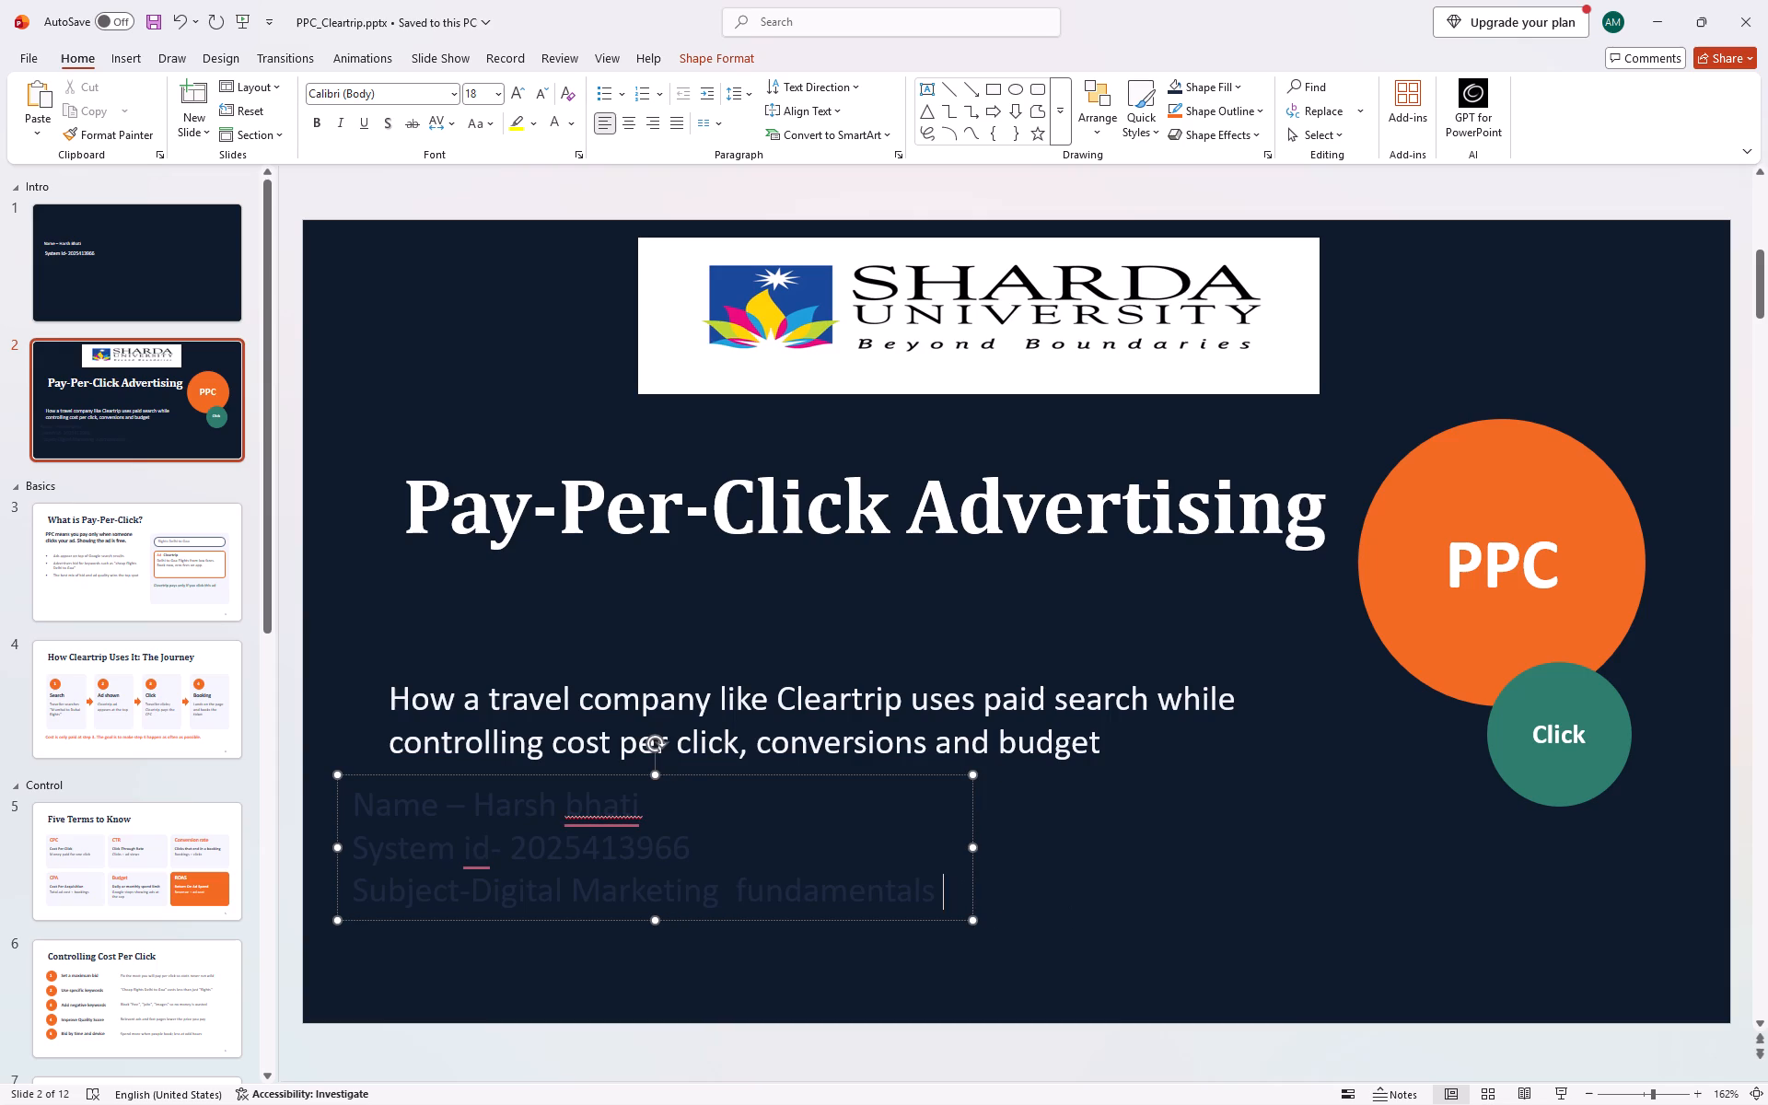
Change the font colour of all three student details lines to white.
{"action": "left_click", "coordinate": [563, 115]}
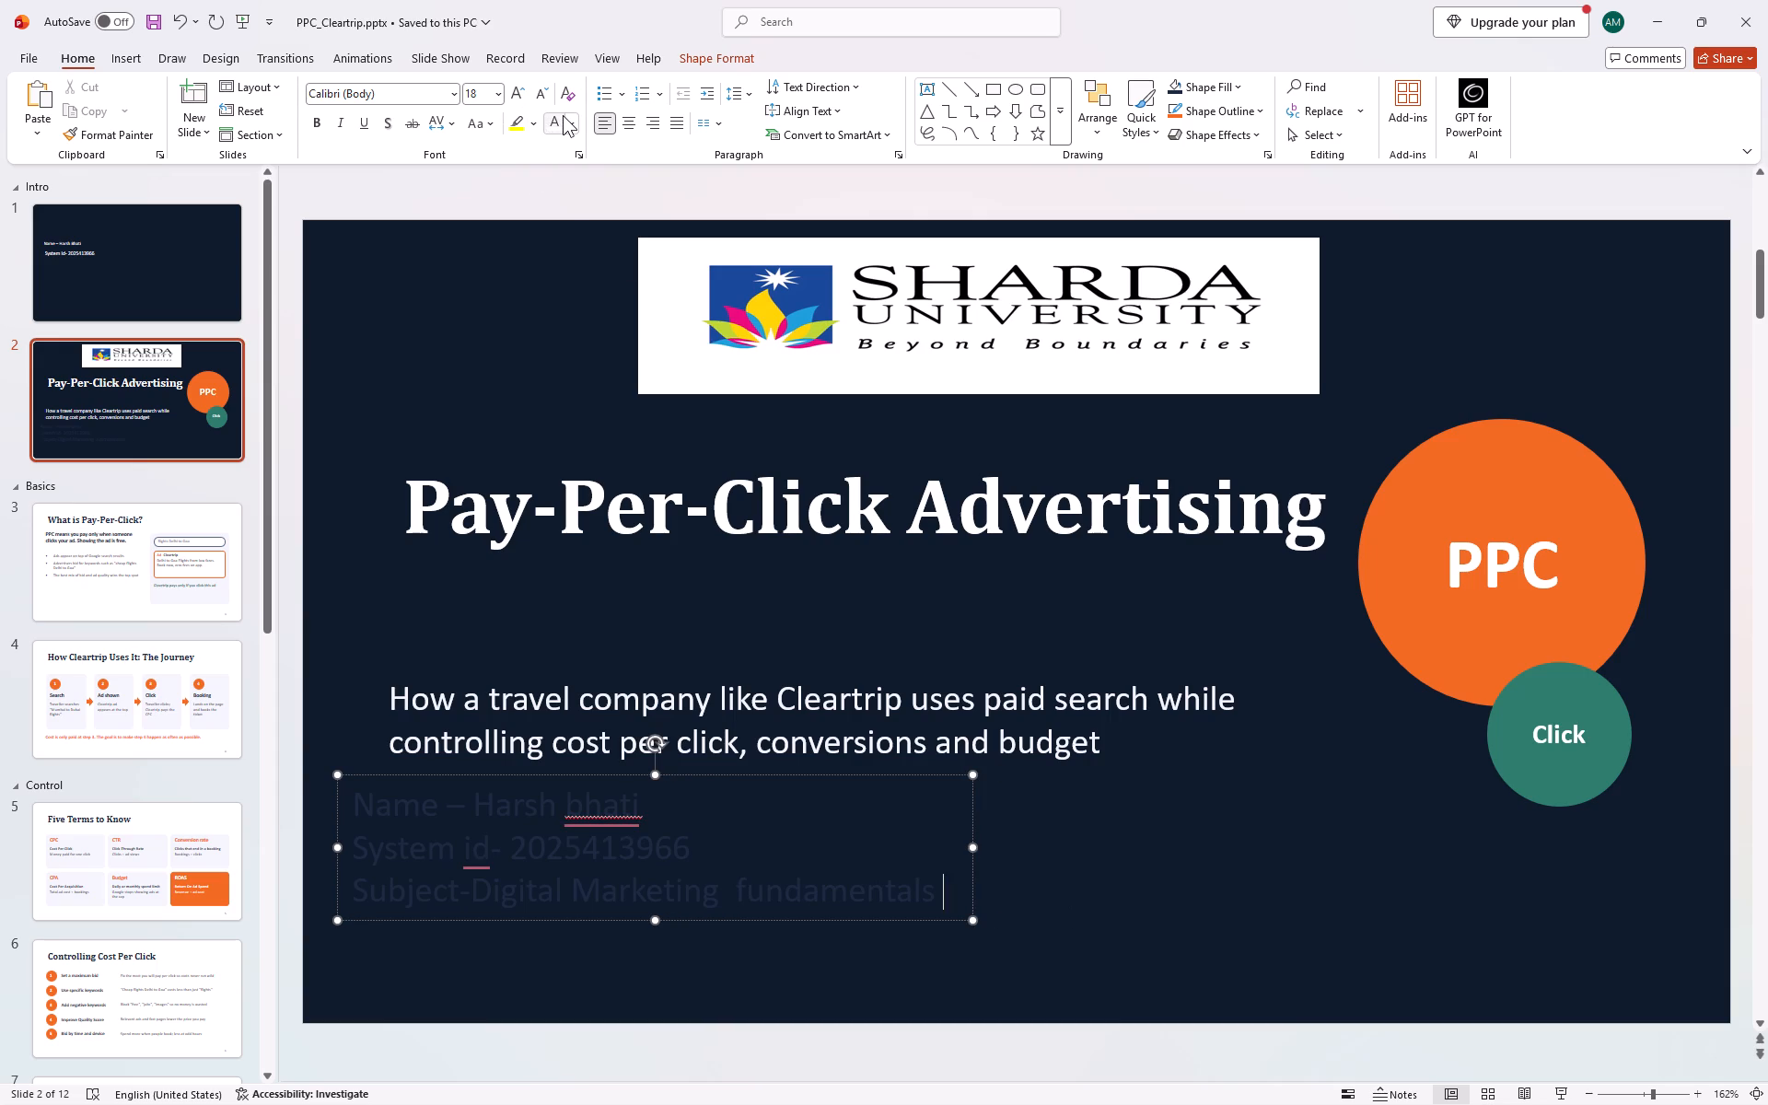
{"action": "left_click", "coordinate": [571, 120]}
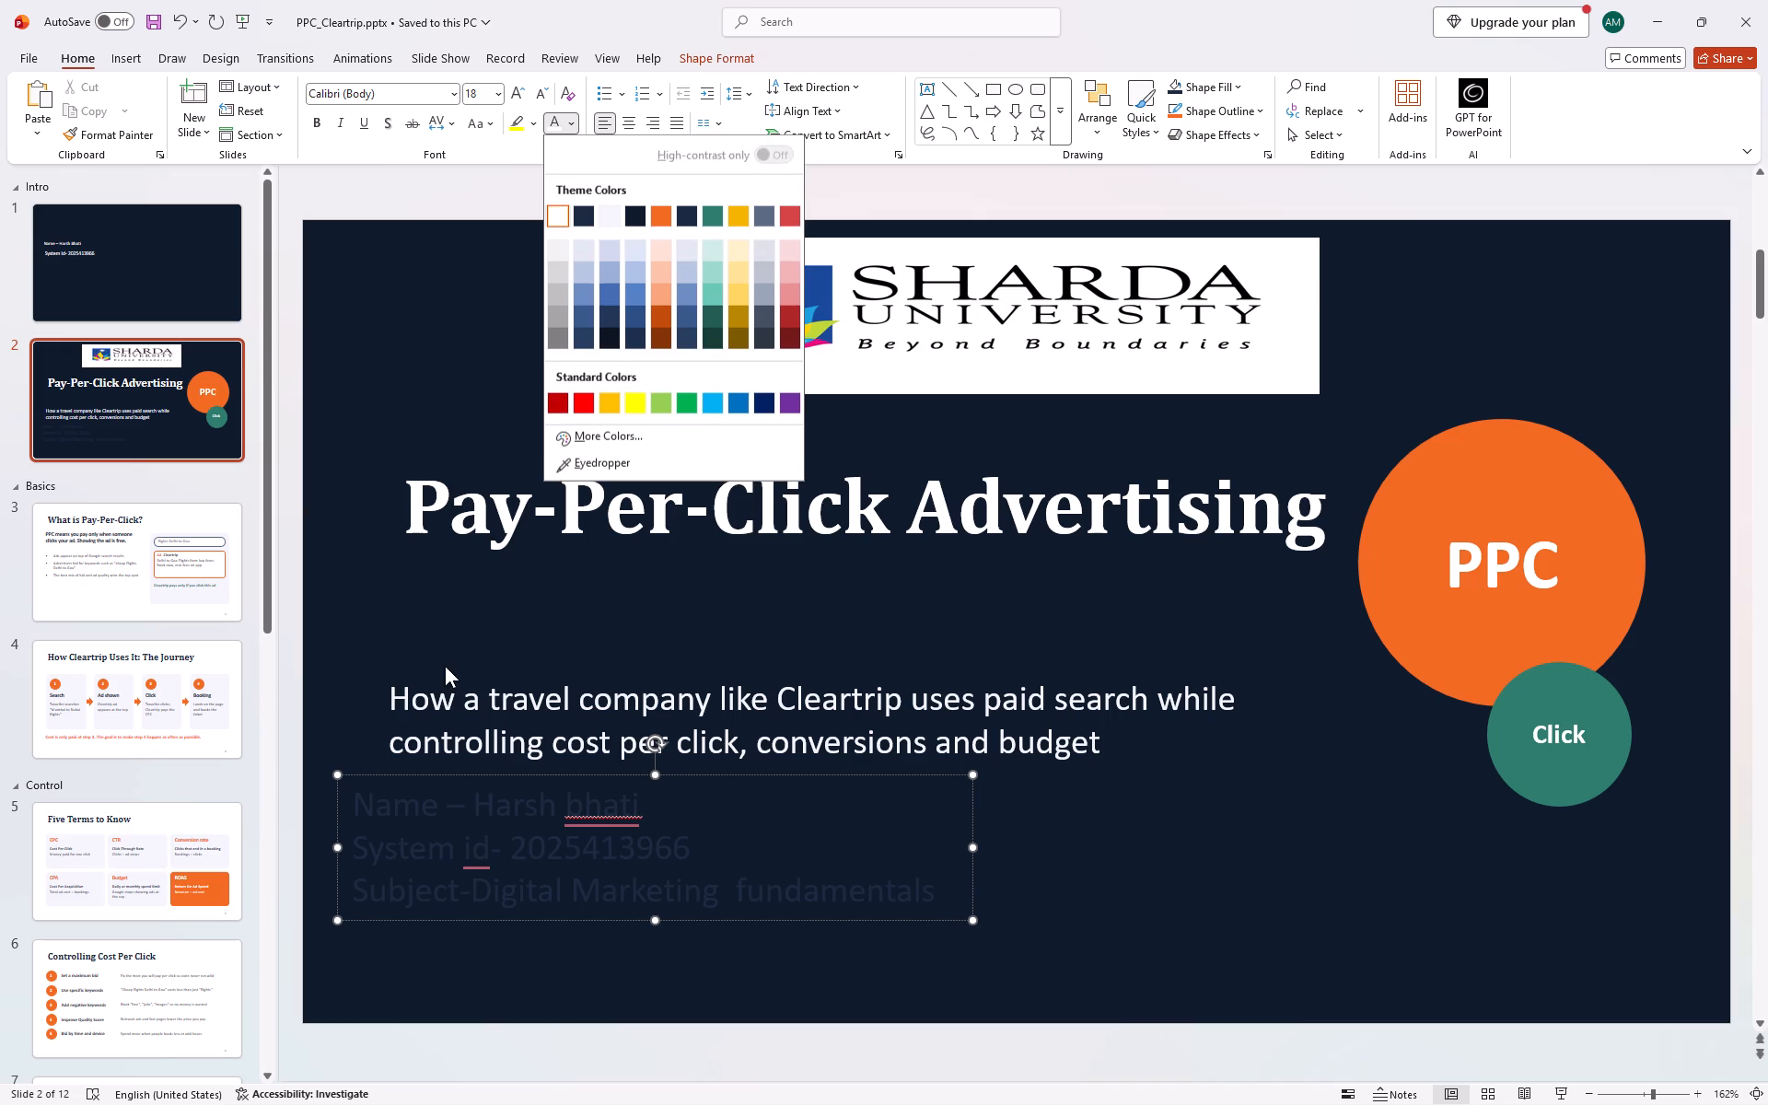
{"action": "left_click", "coordinate": [552, 209]}
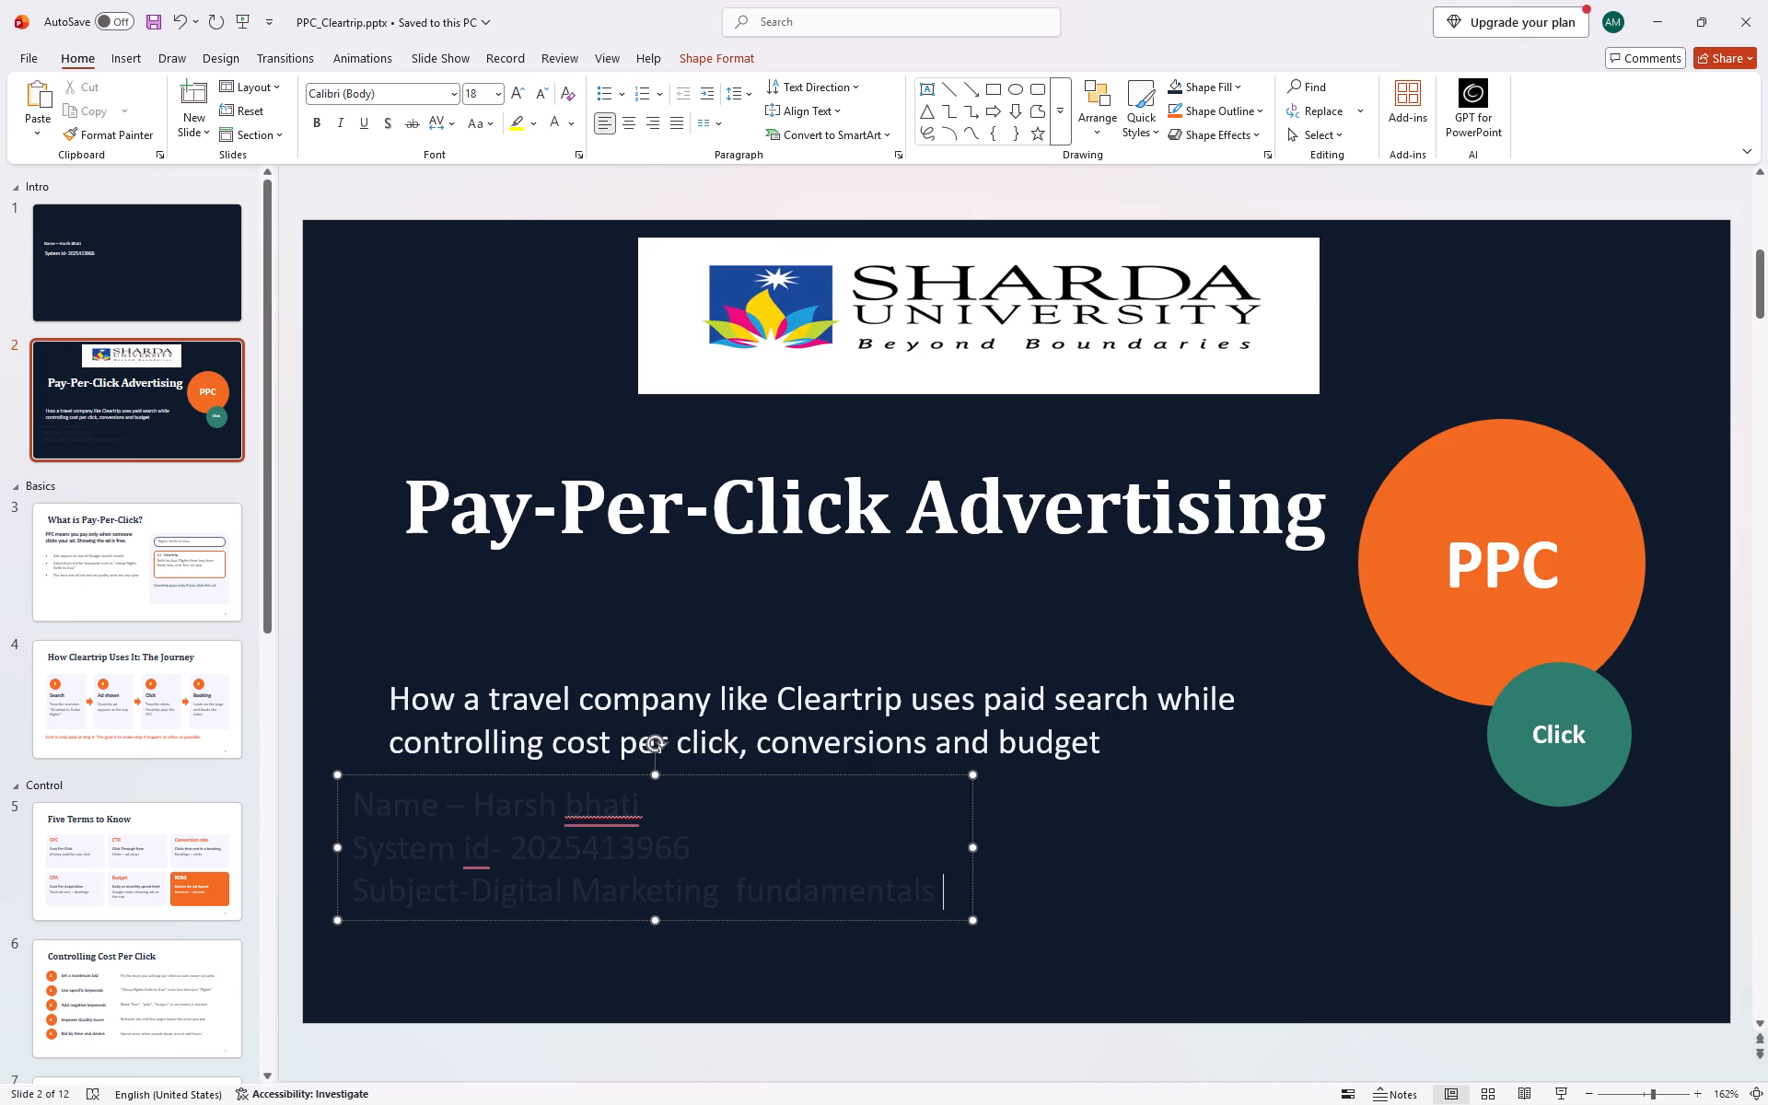
{"action": "left_click_drag", "start_coordinate": [353, 802], "coordinate": [833, 899]}
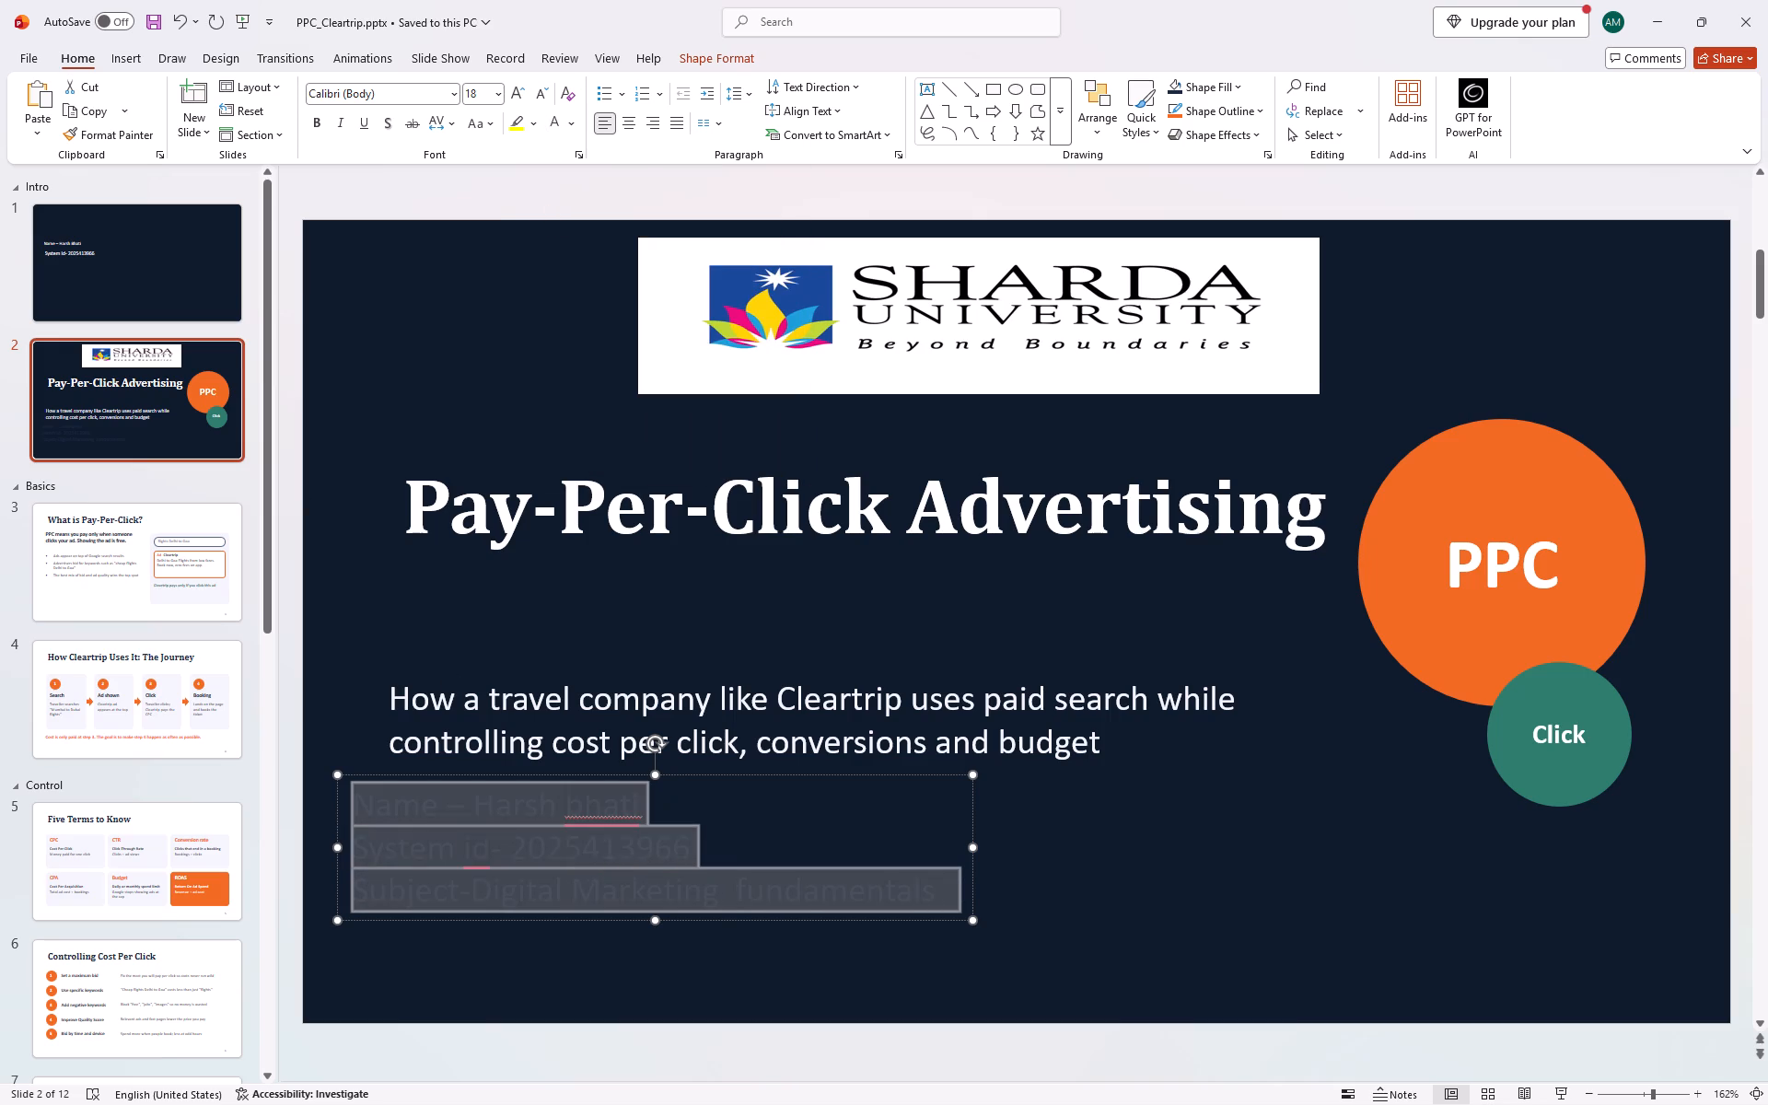
{"action": "left_click_drag", "start_coordinate": [833, 899], "coordinate": [834, 899]}
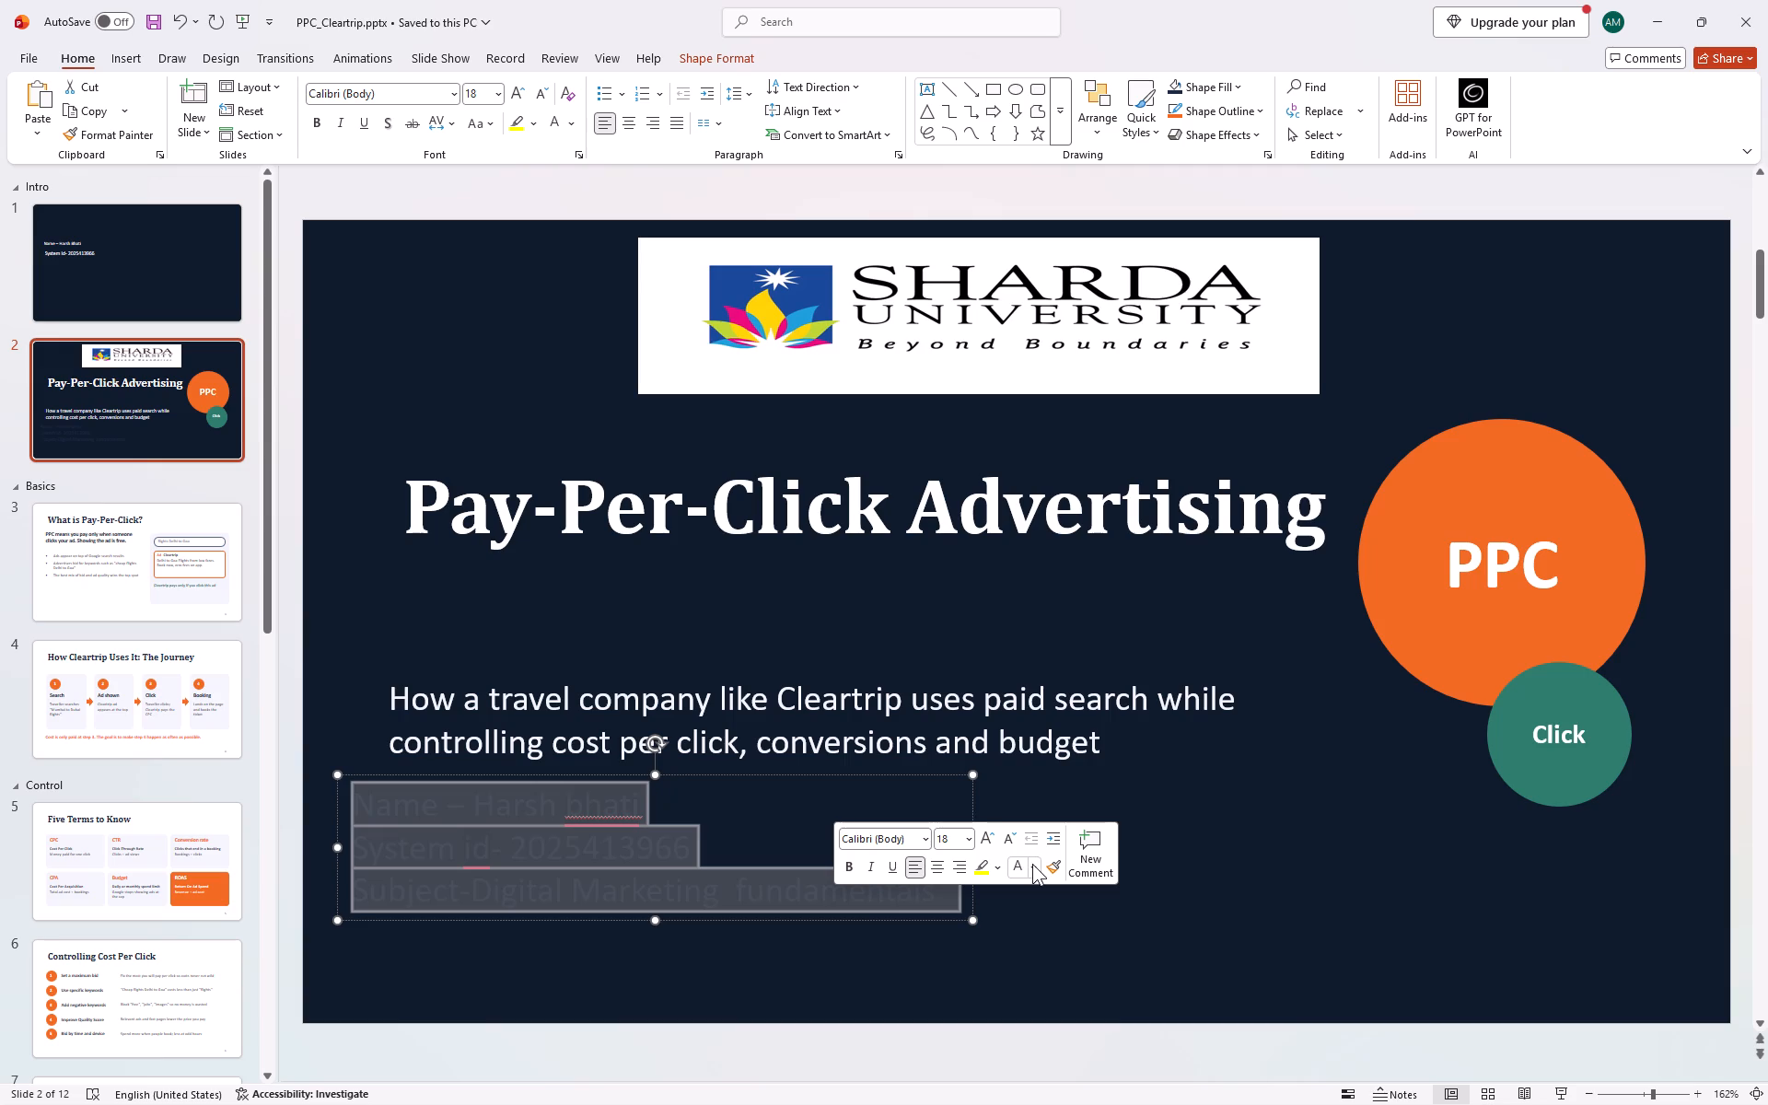
{"action": "left_click", "coordinate": [1032, 864]}
{"action": "left_click", "coordinate": [1023, 589]}
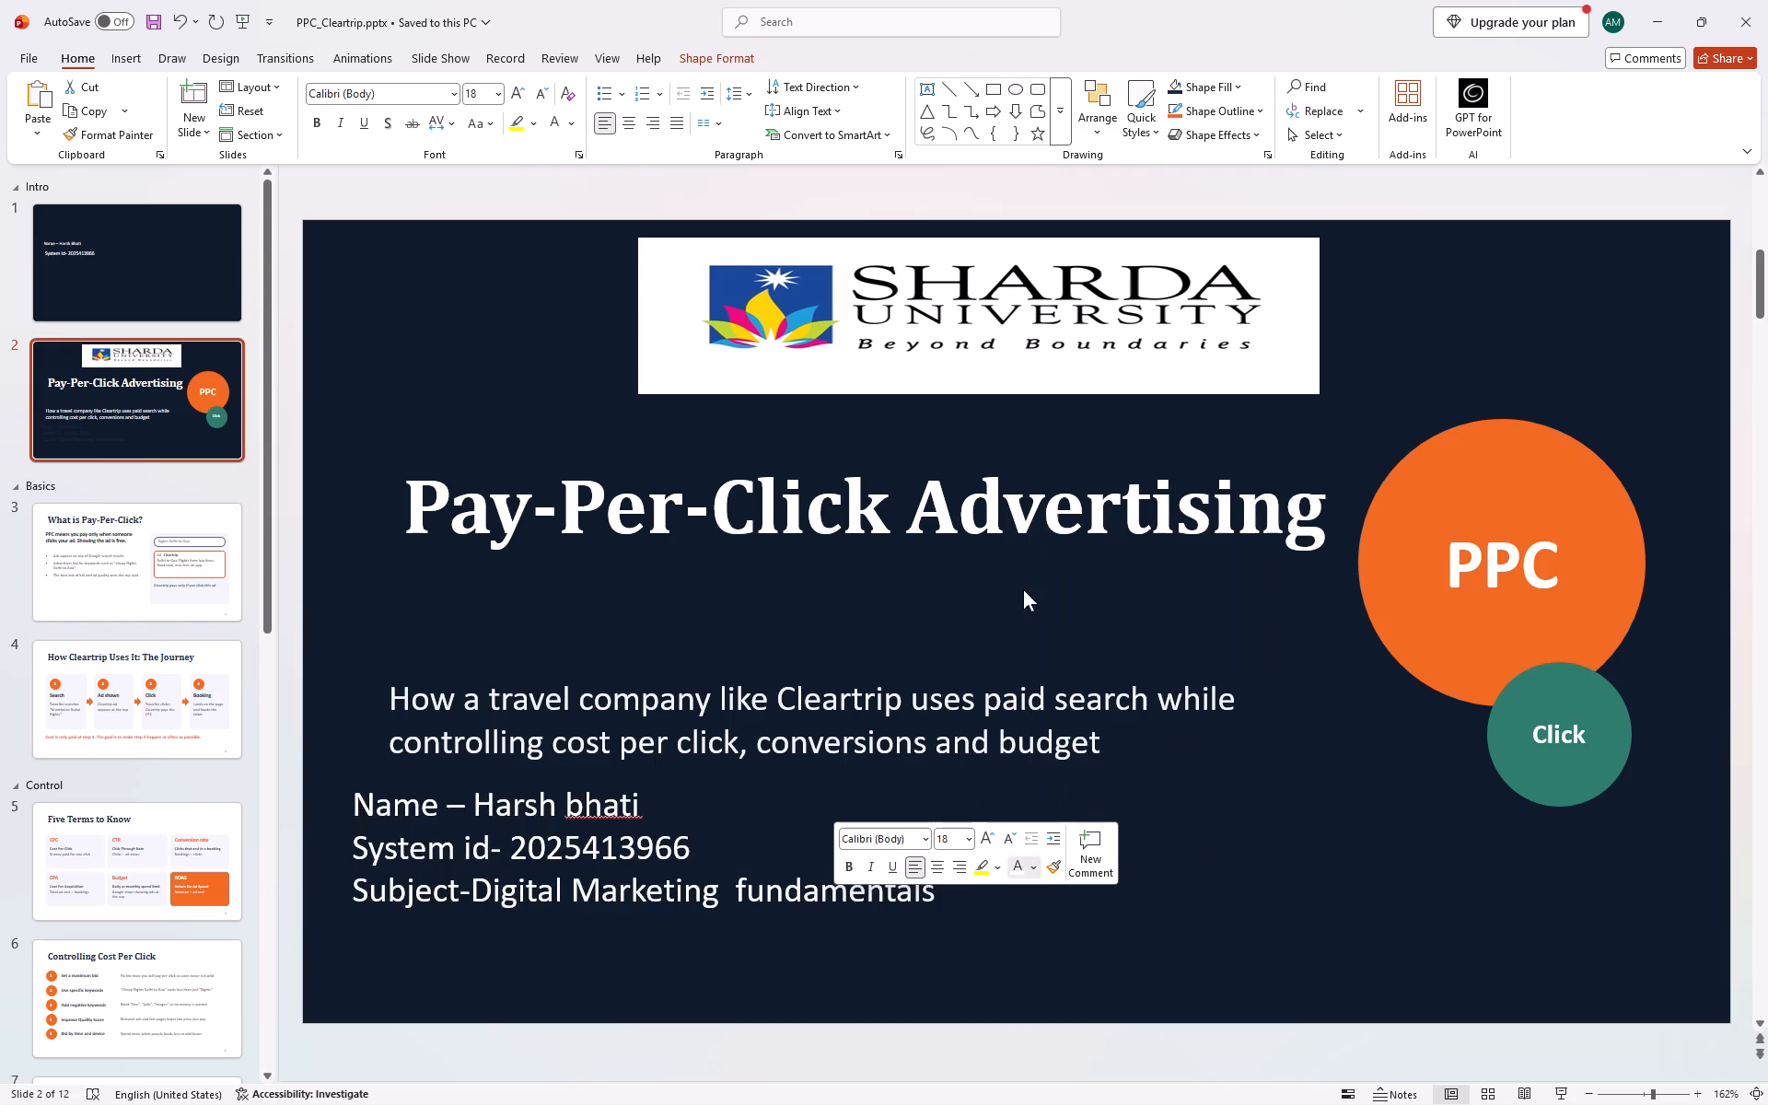
{"action": "left_click", "coordinate": [1017, 925]}
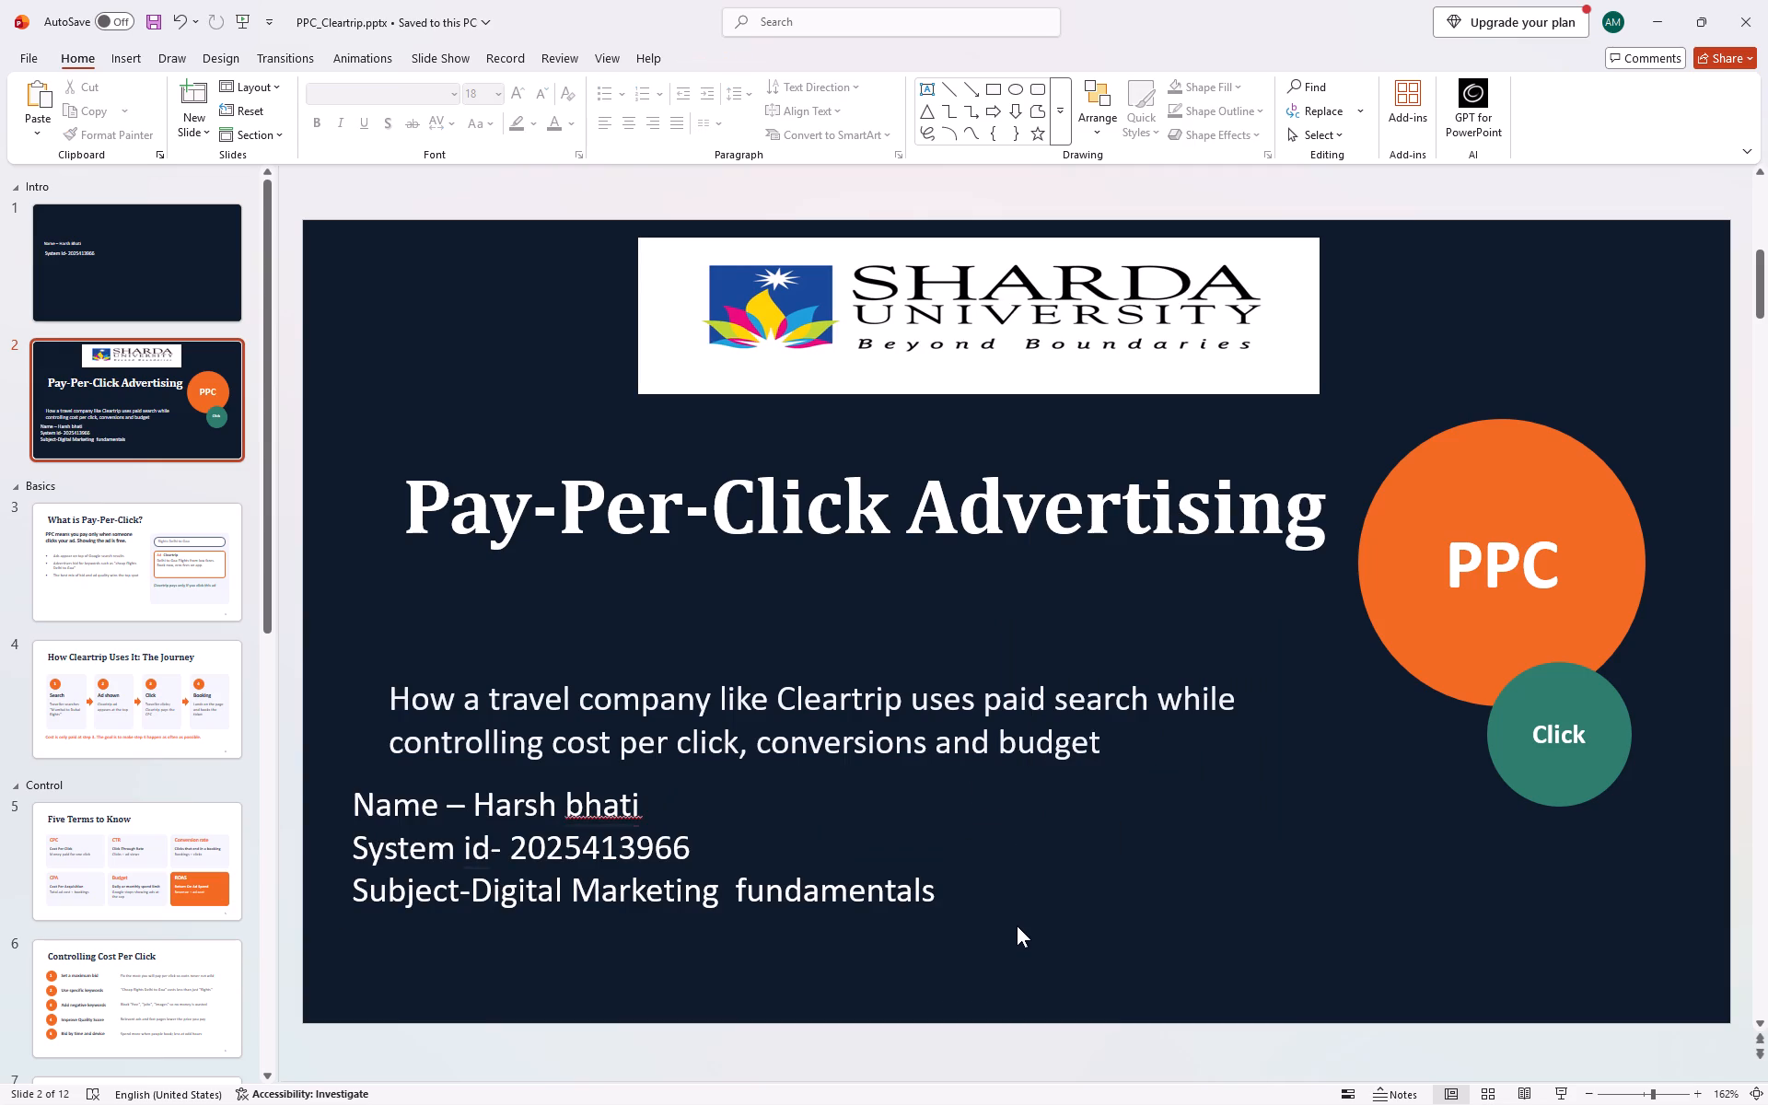
Open the student details text box for editing at the end of the name line.
{"action": "left_click", "coordinate": [733, 817]}
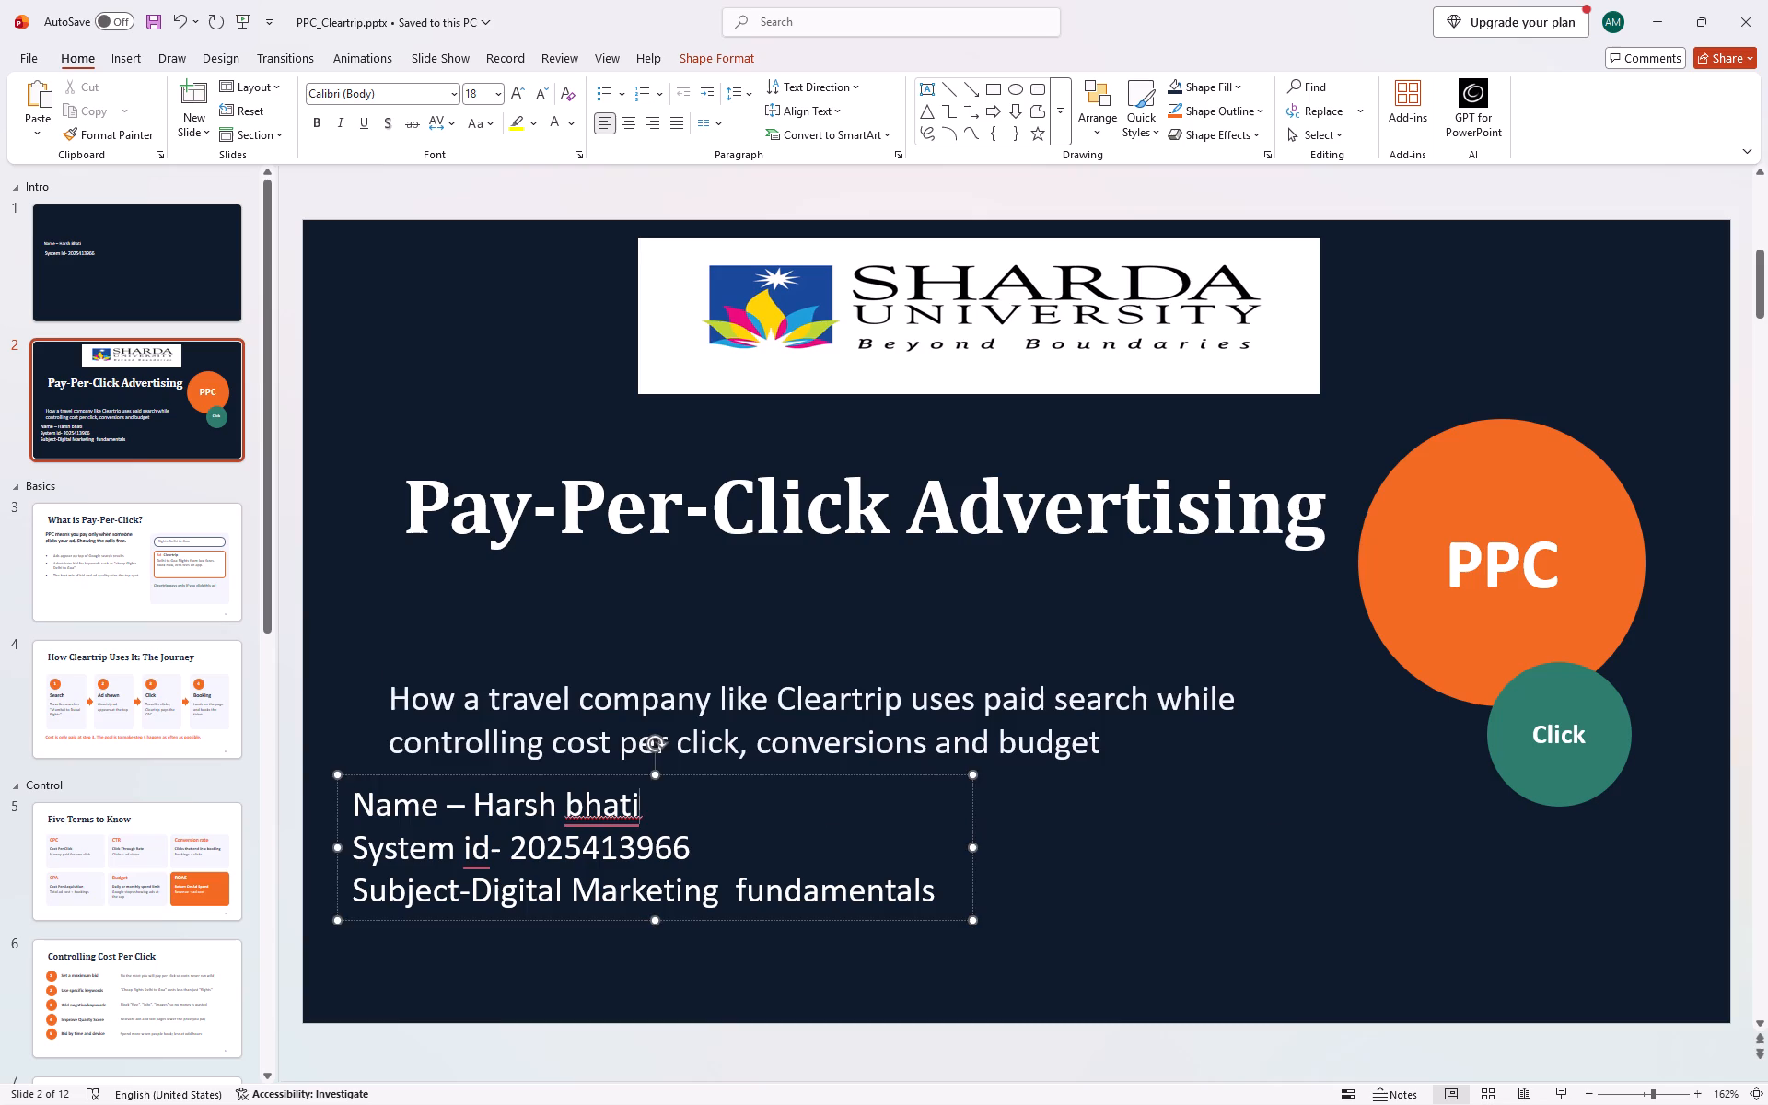
Move the "How a travel company like Cleartrip…" subtitle up beneath the title, with its text left-aligned to the title text.
{"action": "left_click_drag", "start_coordinate": [659, 768], "coordinate": [658, 702]}
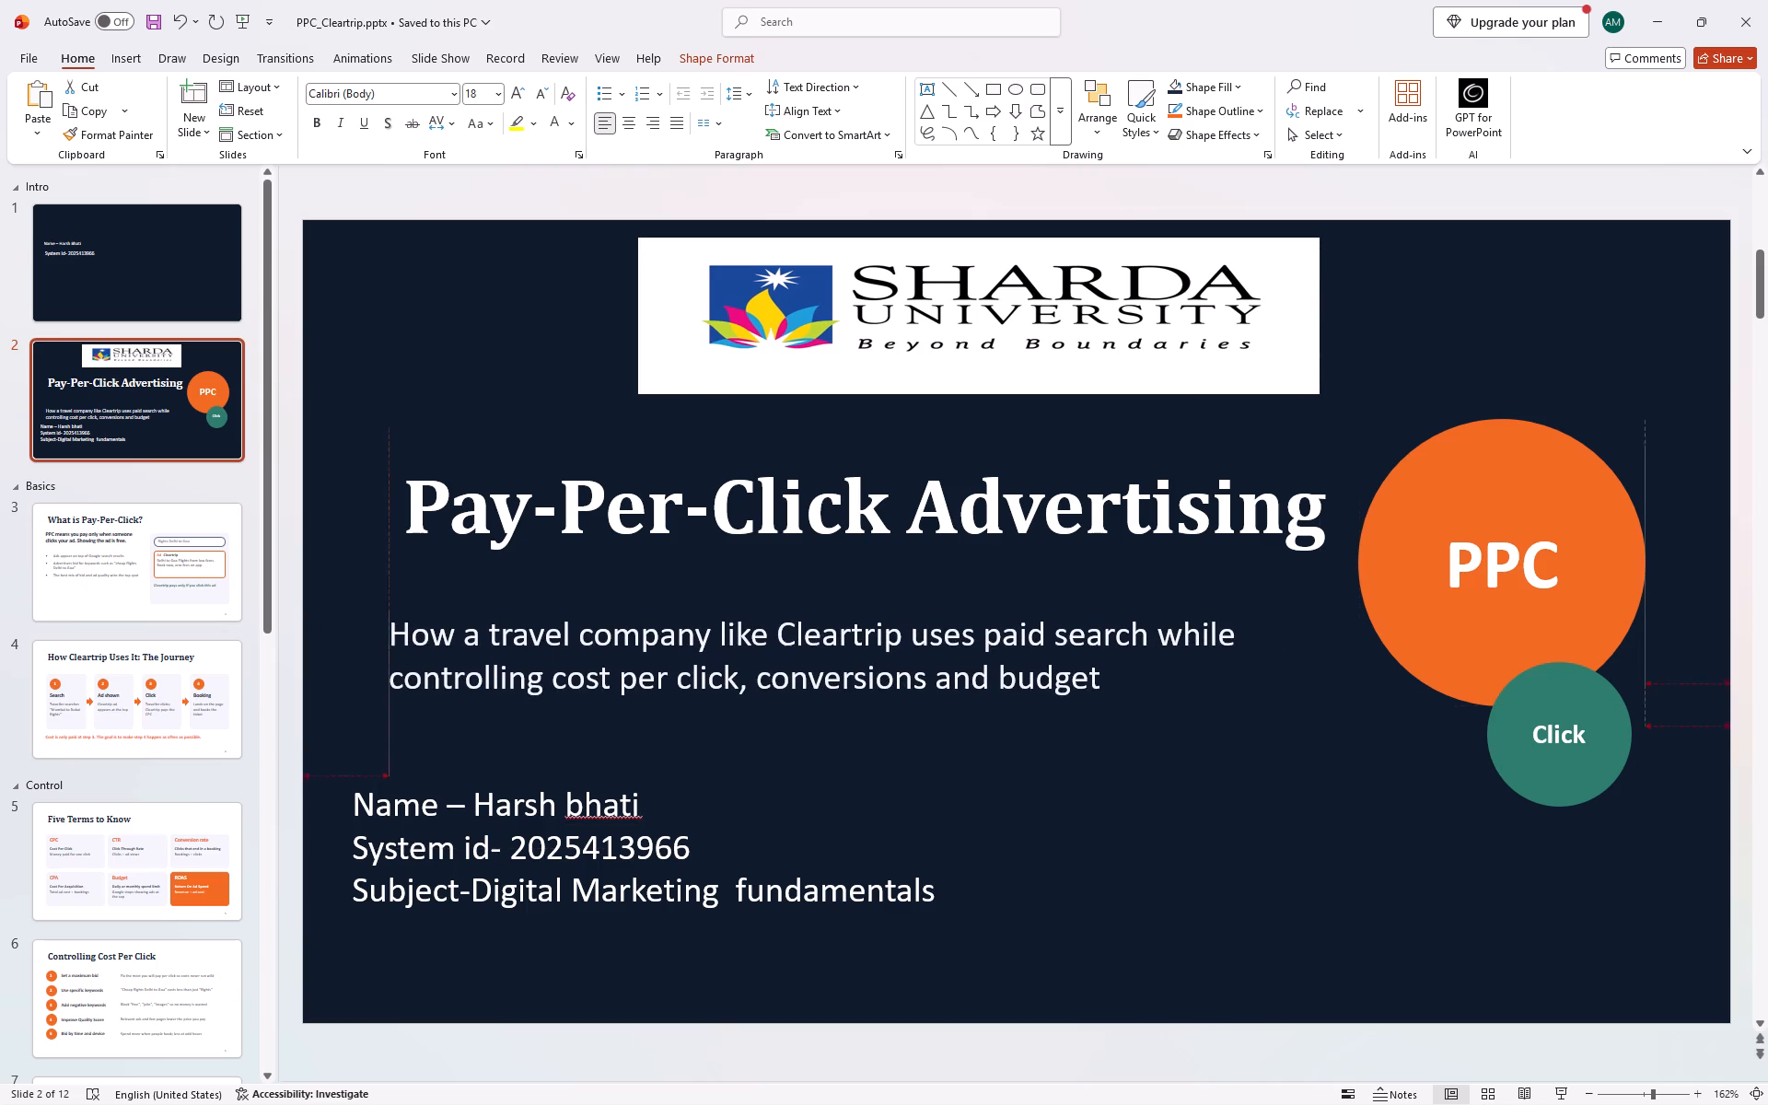
{"action": "left_click_drag", "start_coordinate": [658, 702], "coordinate": [669, 690]}
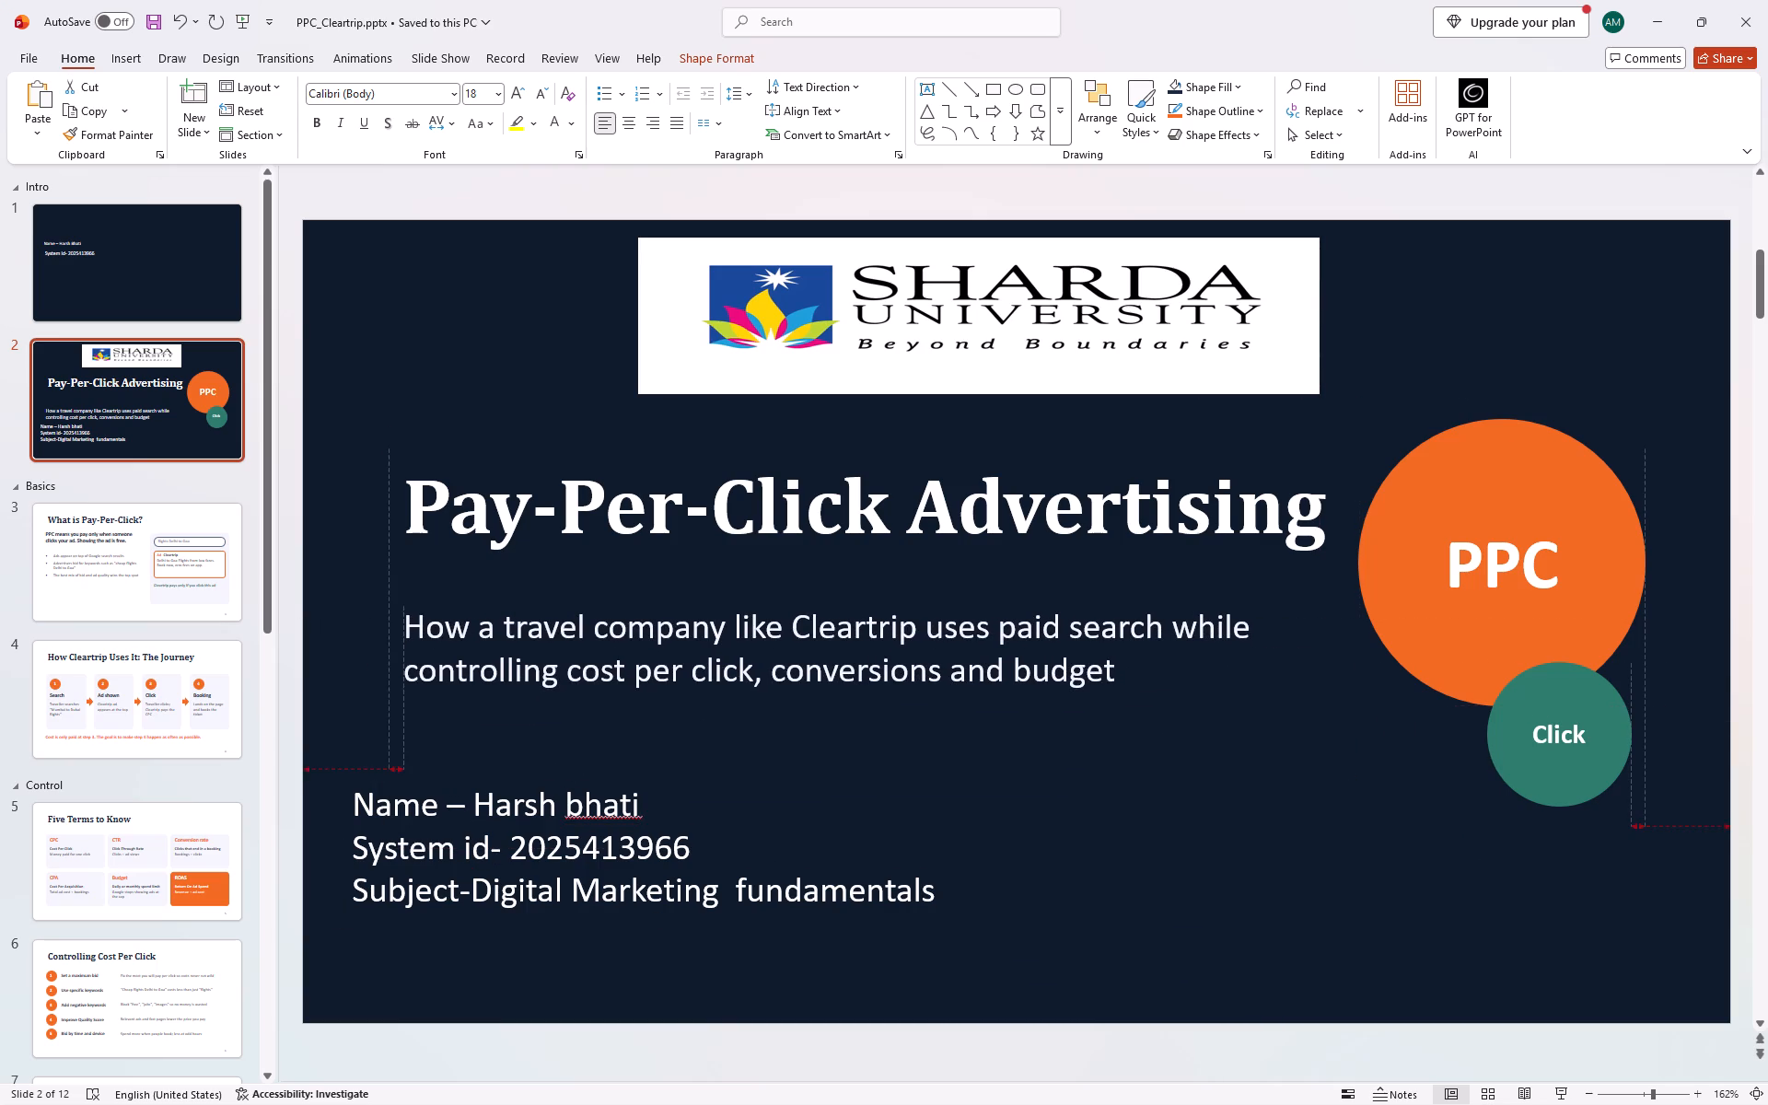
{"action": "left_click_drag", "start_coordinate": [669, 690], "coordinate": [670, 694]}
Move the student details text box down and inward, to the lower middle of the title slide below the subtitle.
{"action": "left_click", "coordinate": [603, 807]}
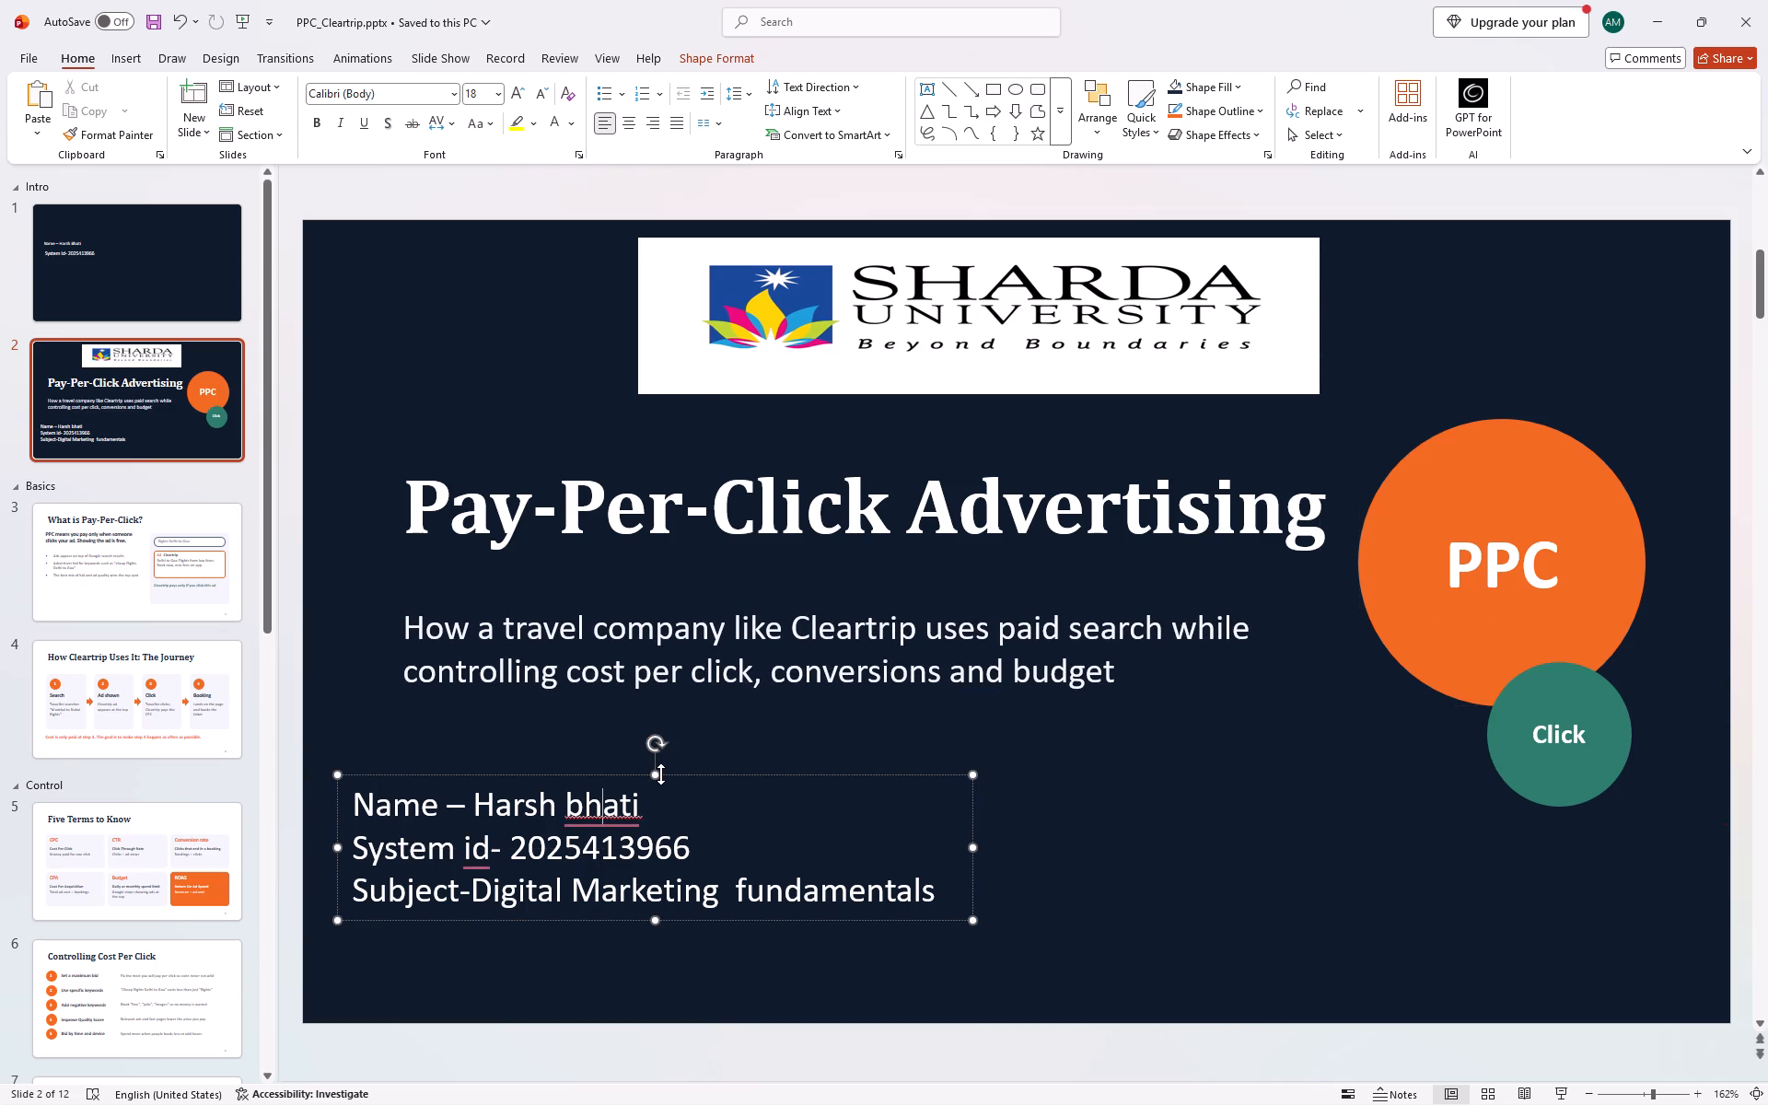
{"action": "left_click_drag", "start_coordinate": [664, 773], "coordinate": [889, 844]}
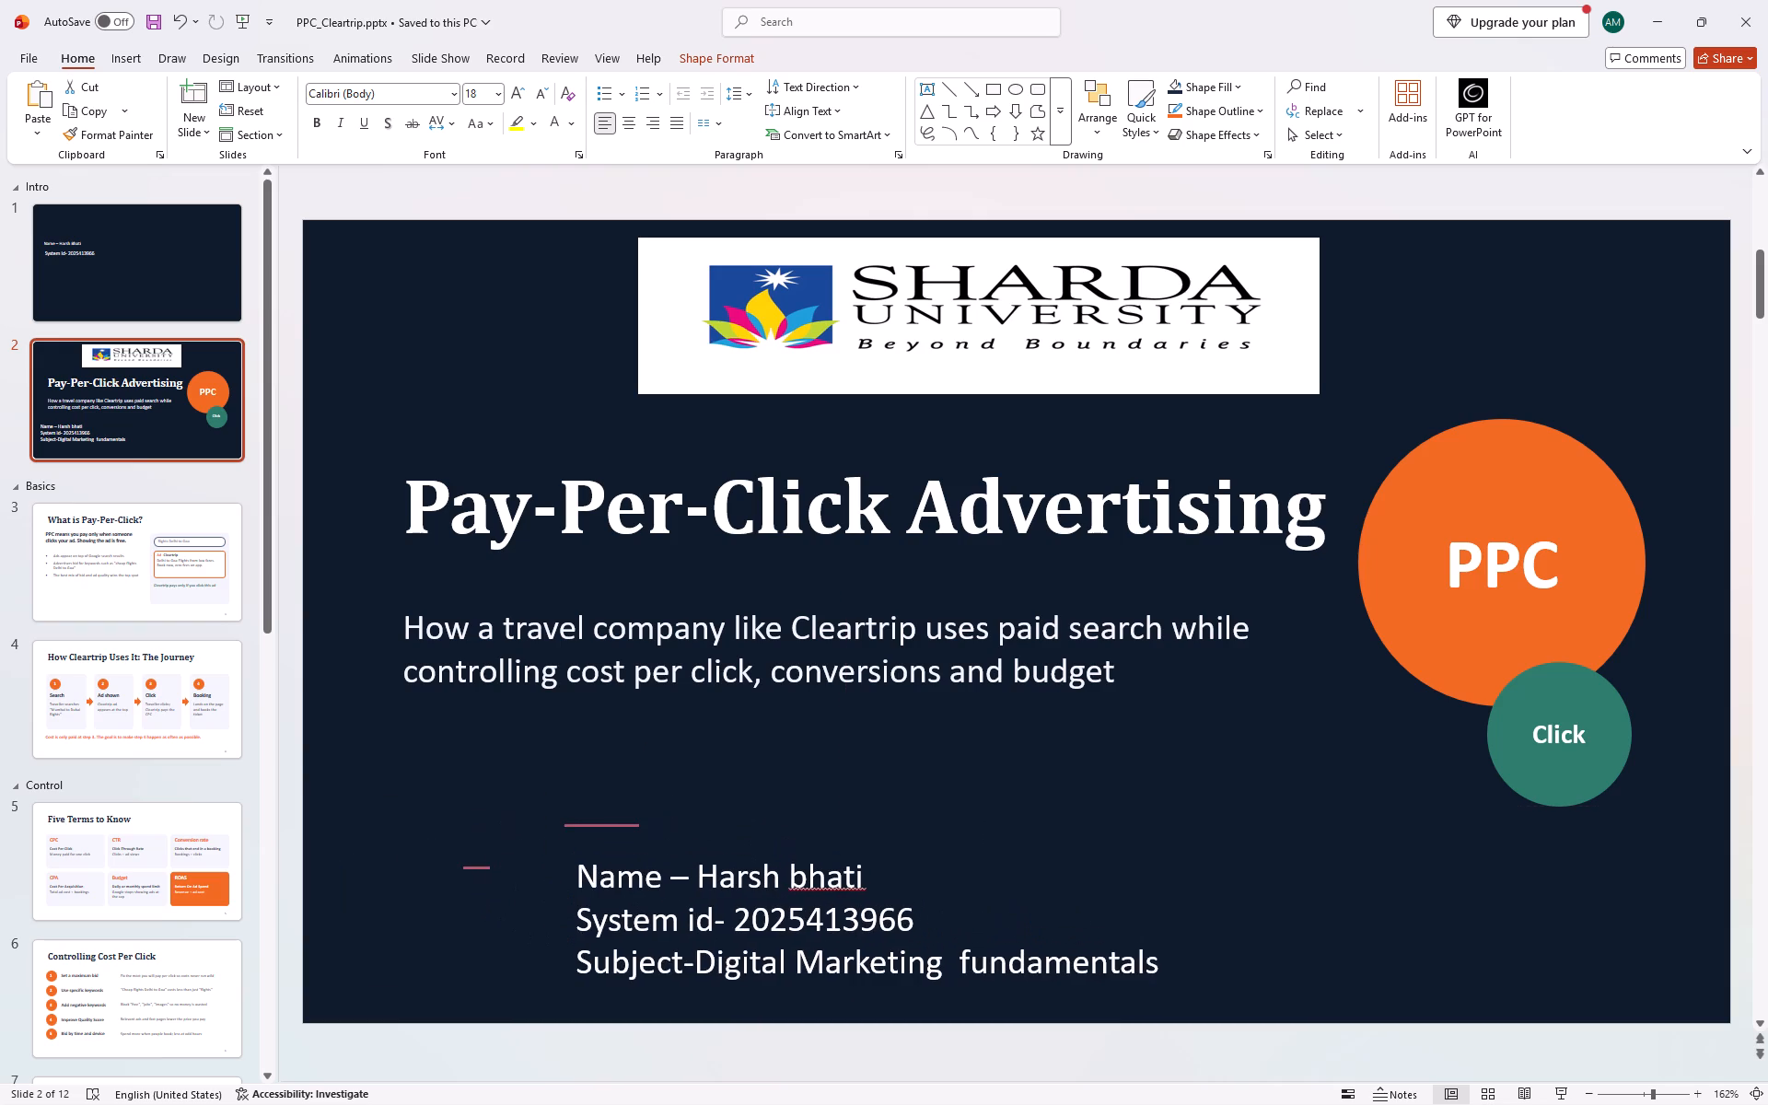
{"action": "left_click_drag", "start_coordinate": [889, 844], "coordinate": [1306, 868]}
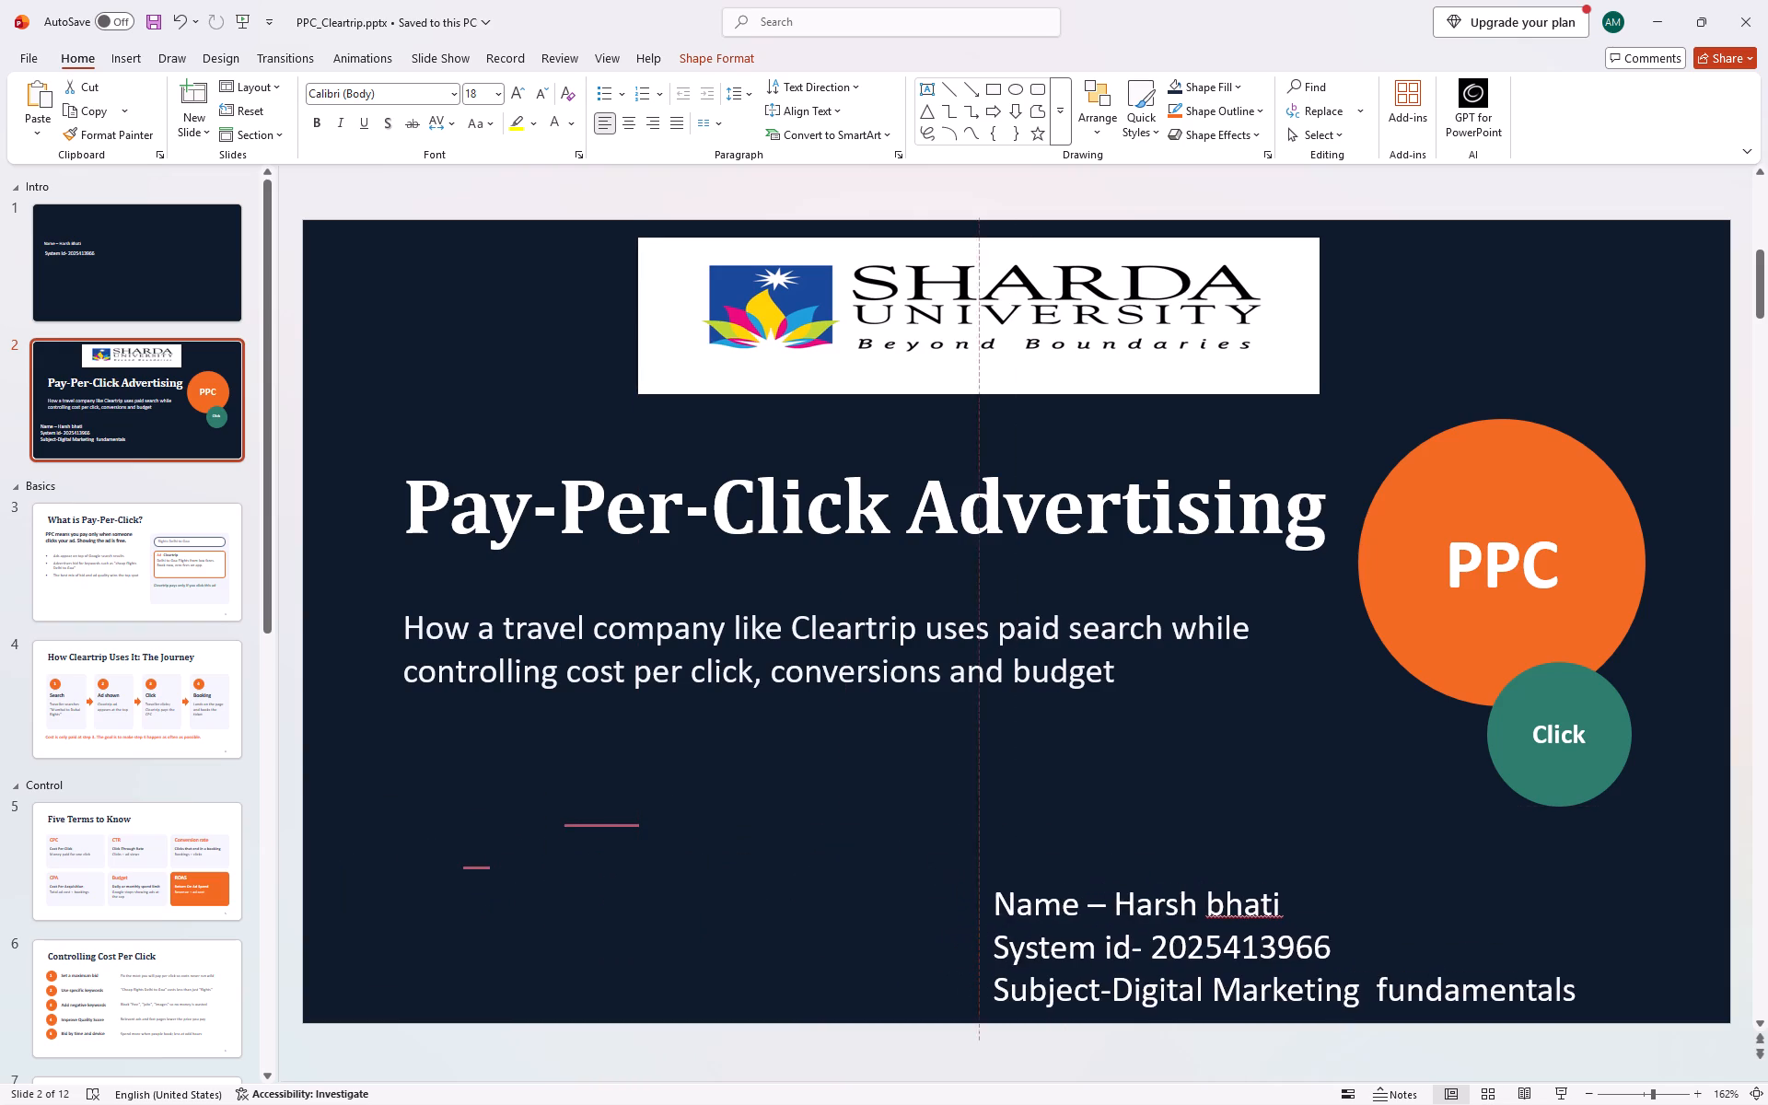
{"action": "left_click_drag", "start_coordinate": [1306, 868], "coordinate": [880, 842]}
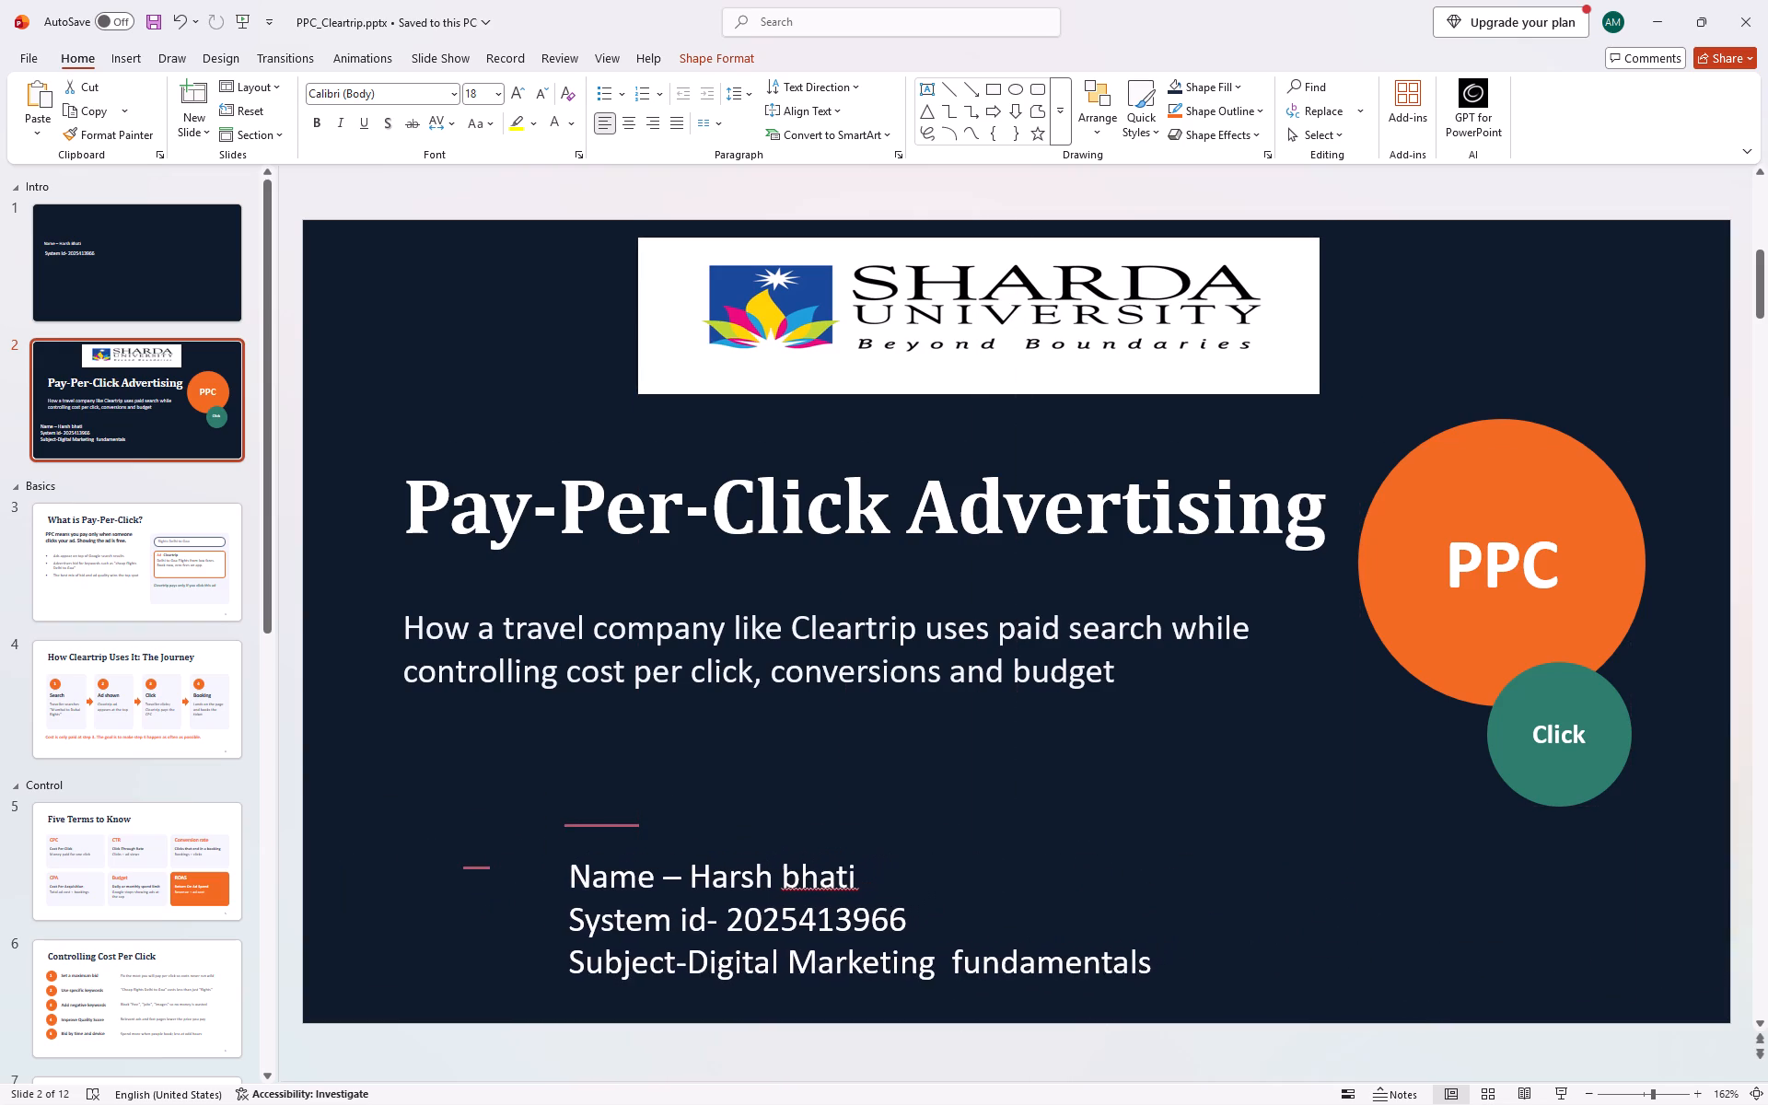
{"action": "left_click_drag", "start_coordinate": [880, 842], "coordinate": [840, 835]}
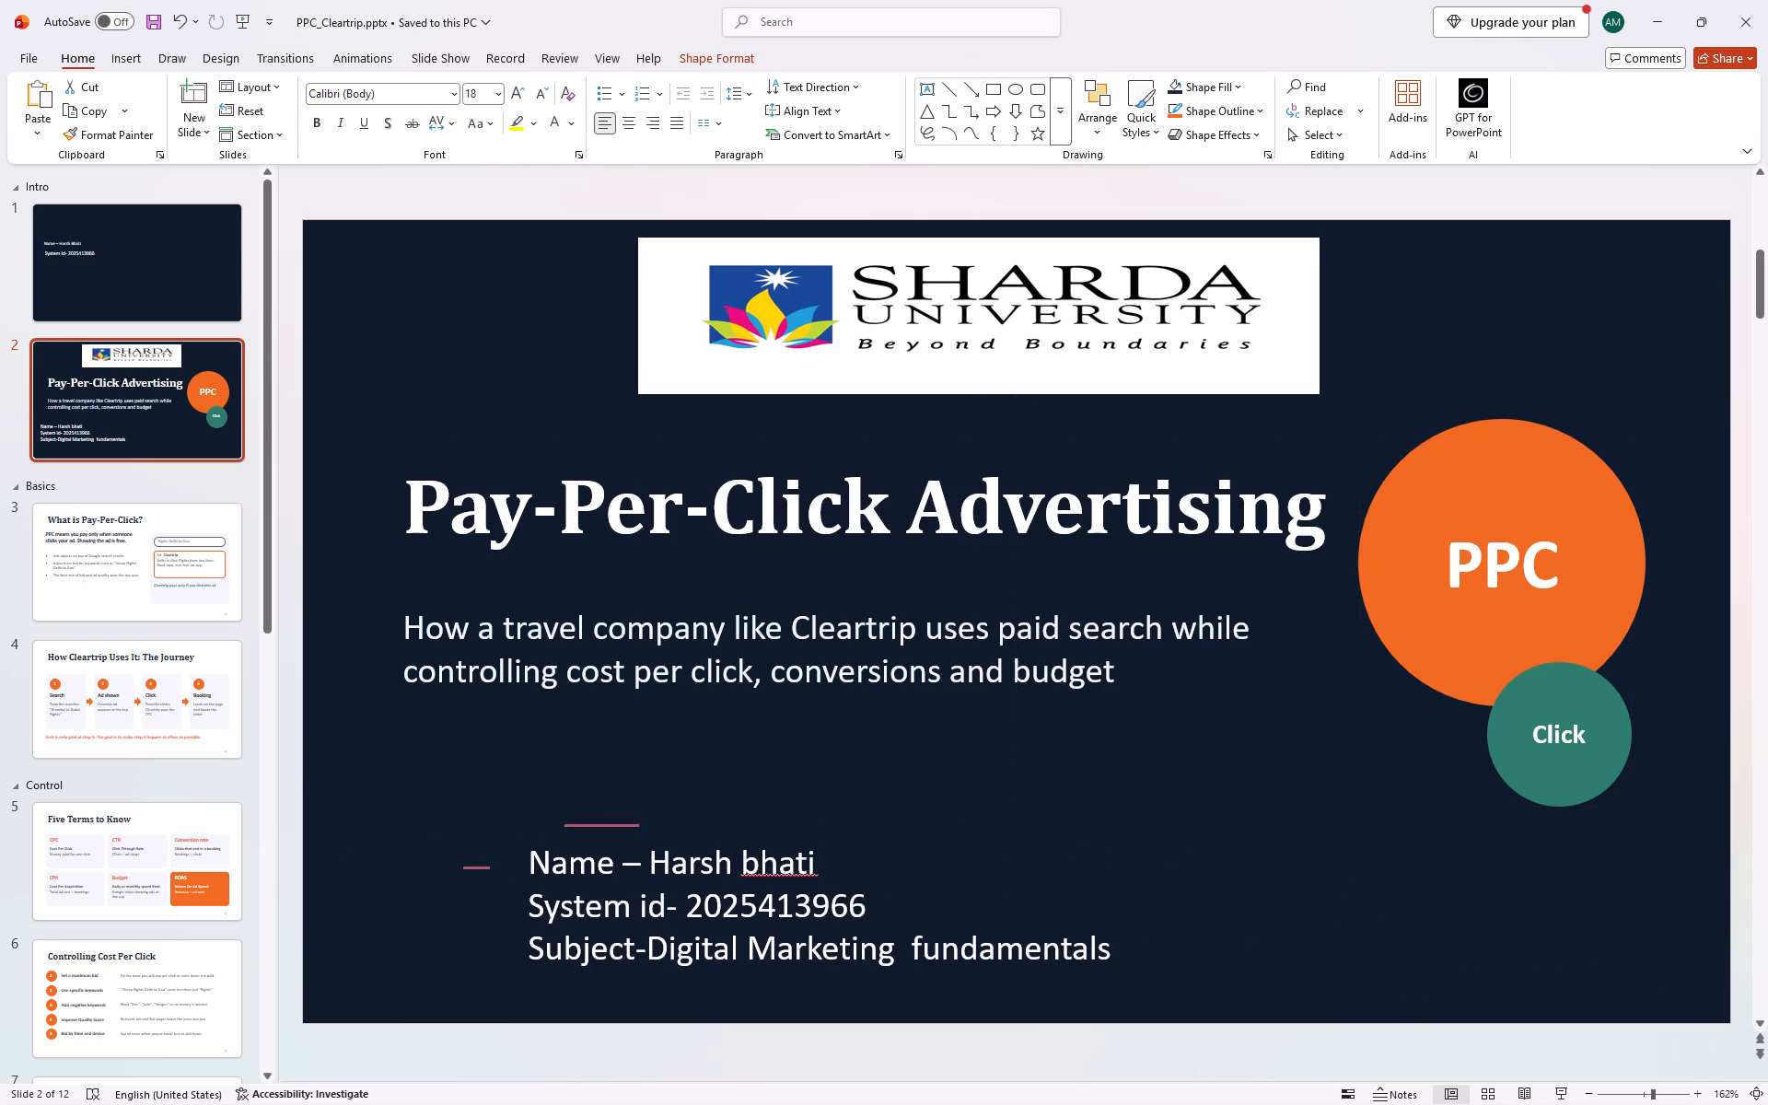
{"action": "left_click_drag", "start_coordinate": [840, 835], "coordinate": [842, 837]}
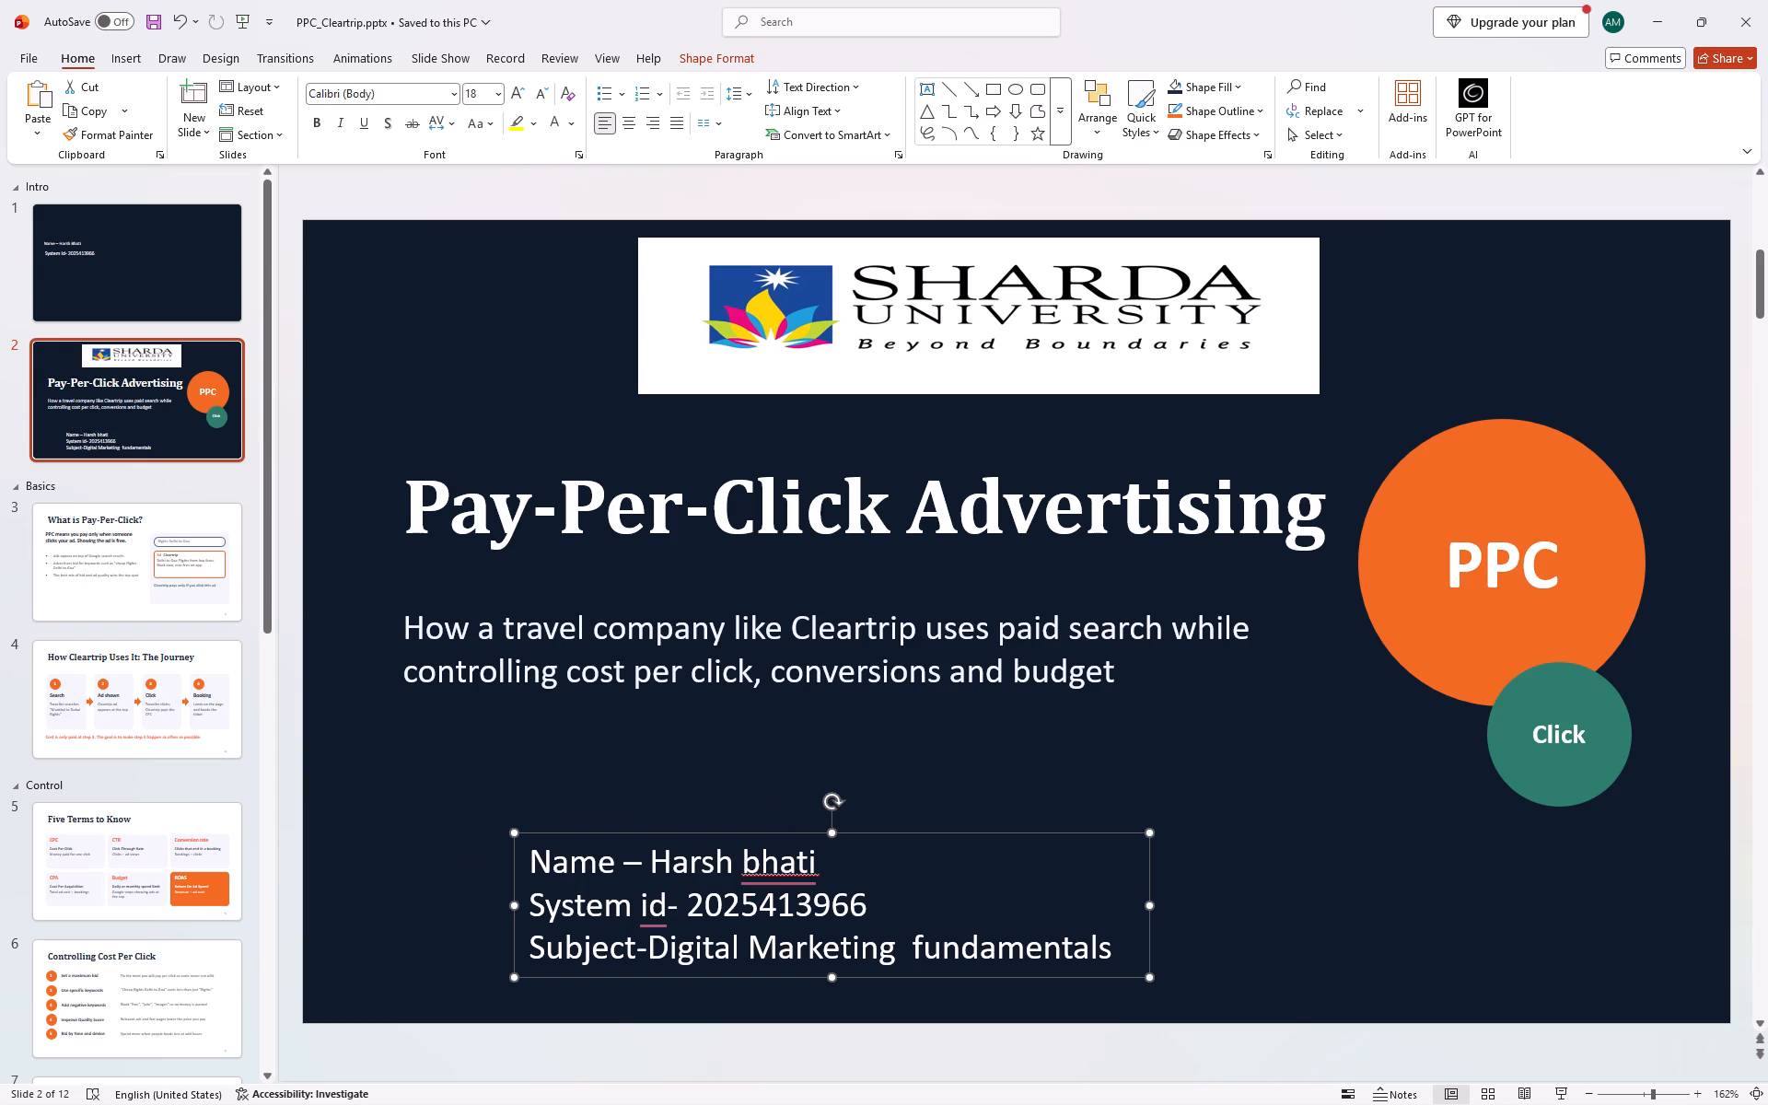
Delete the first slide in the Intro section, which holds only the name and system id lines.
{"action": "right_click", "coordinate": [205, 294]}
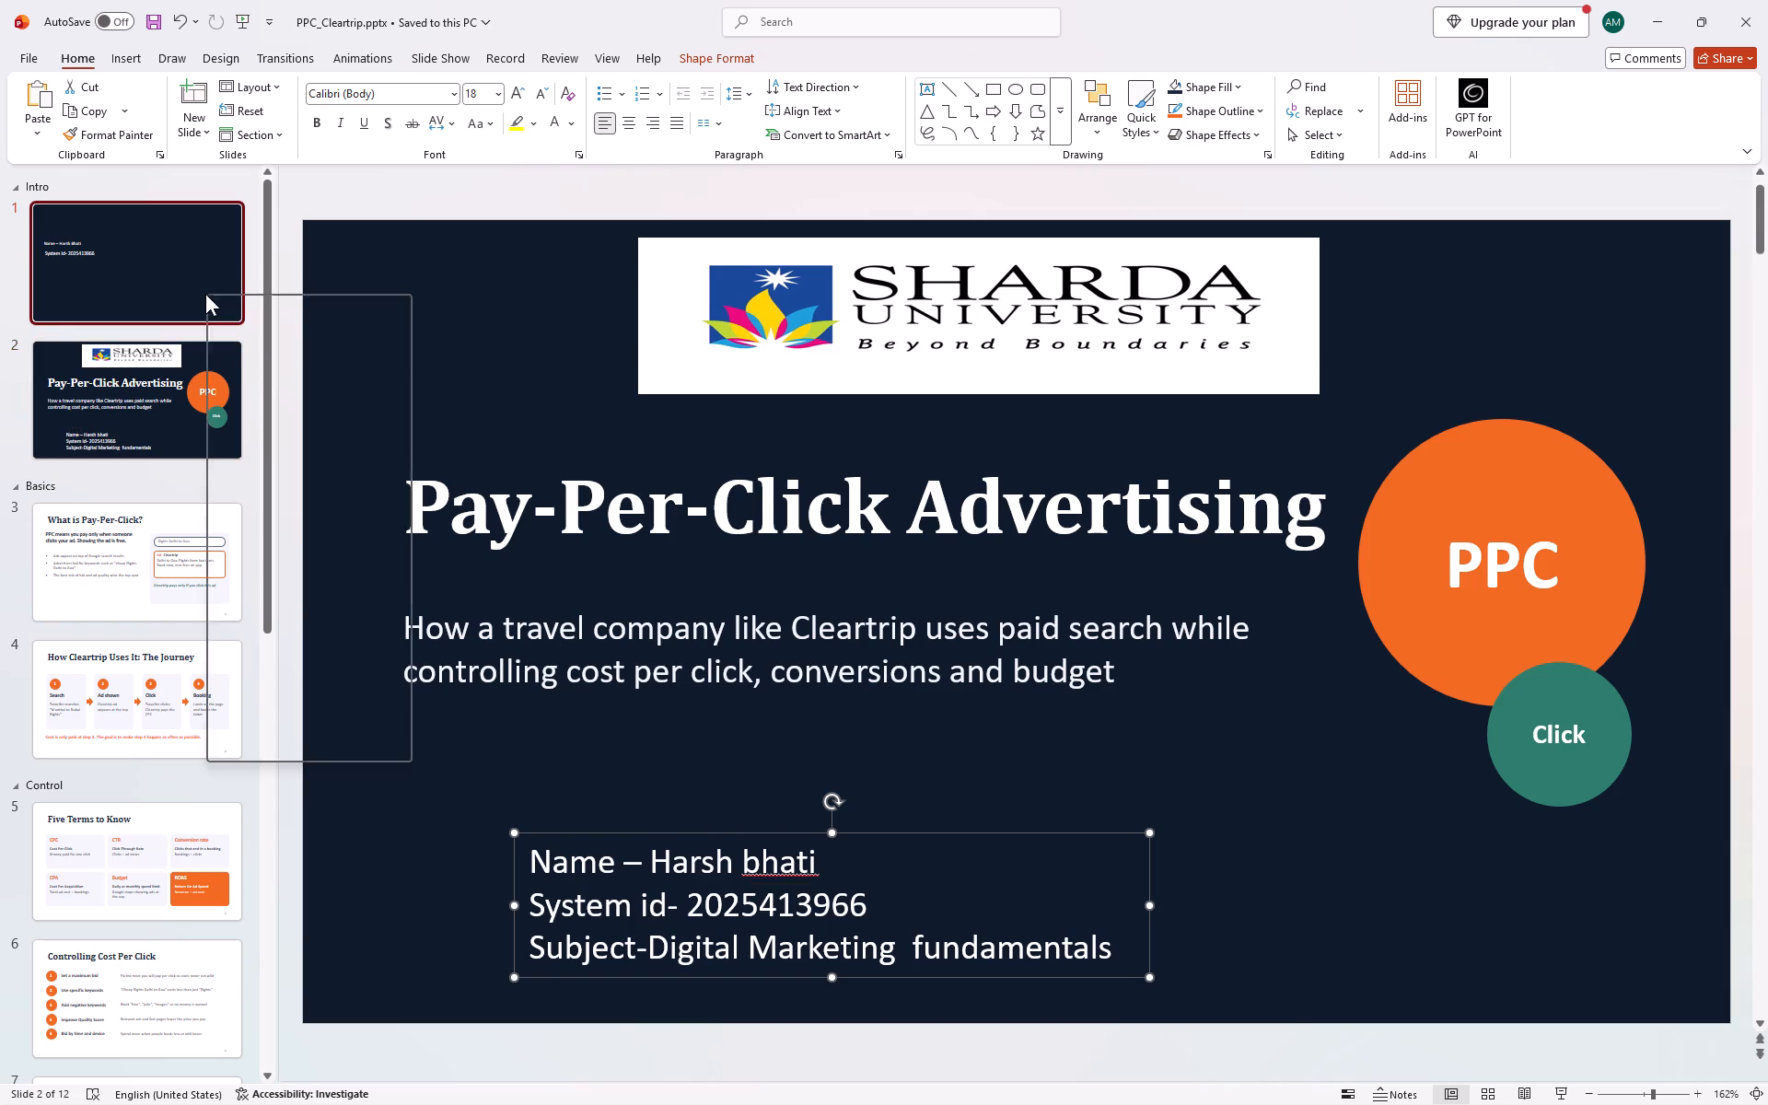
{"action": "left_click", "coordinate": [277, 337]}
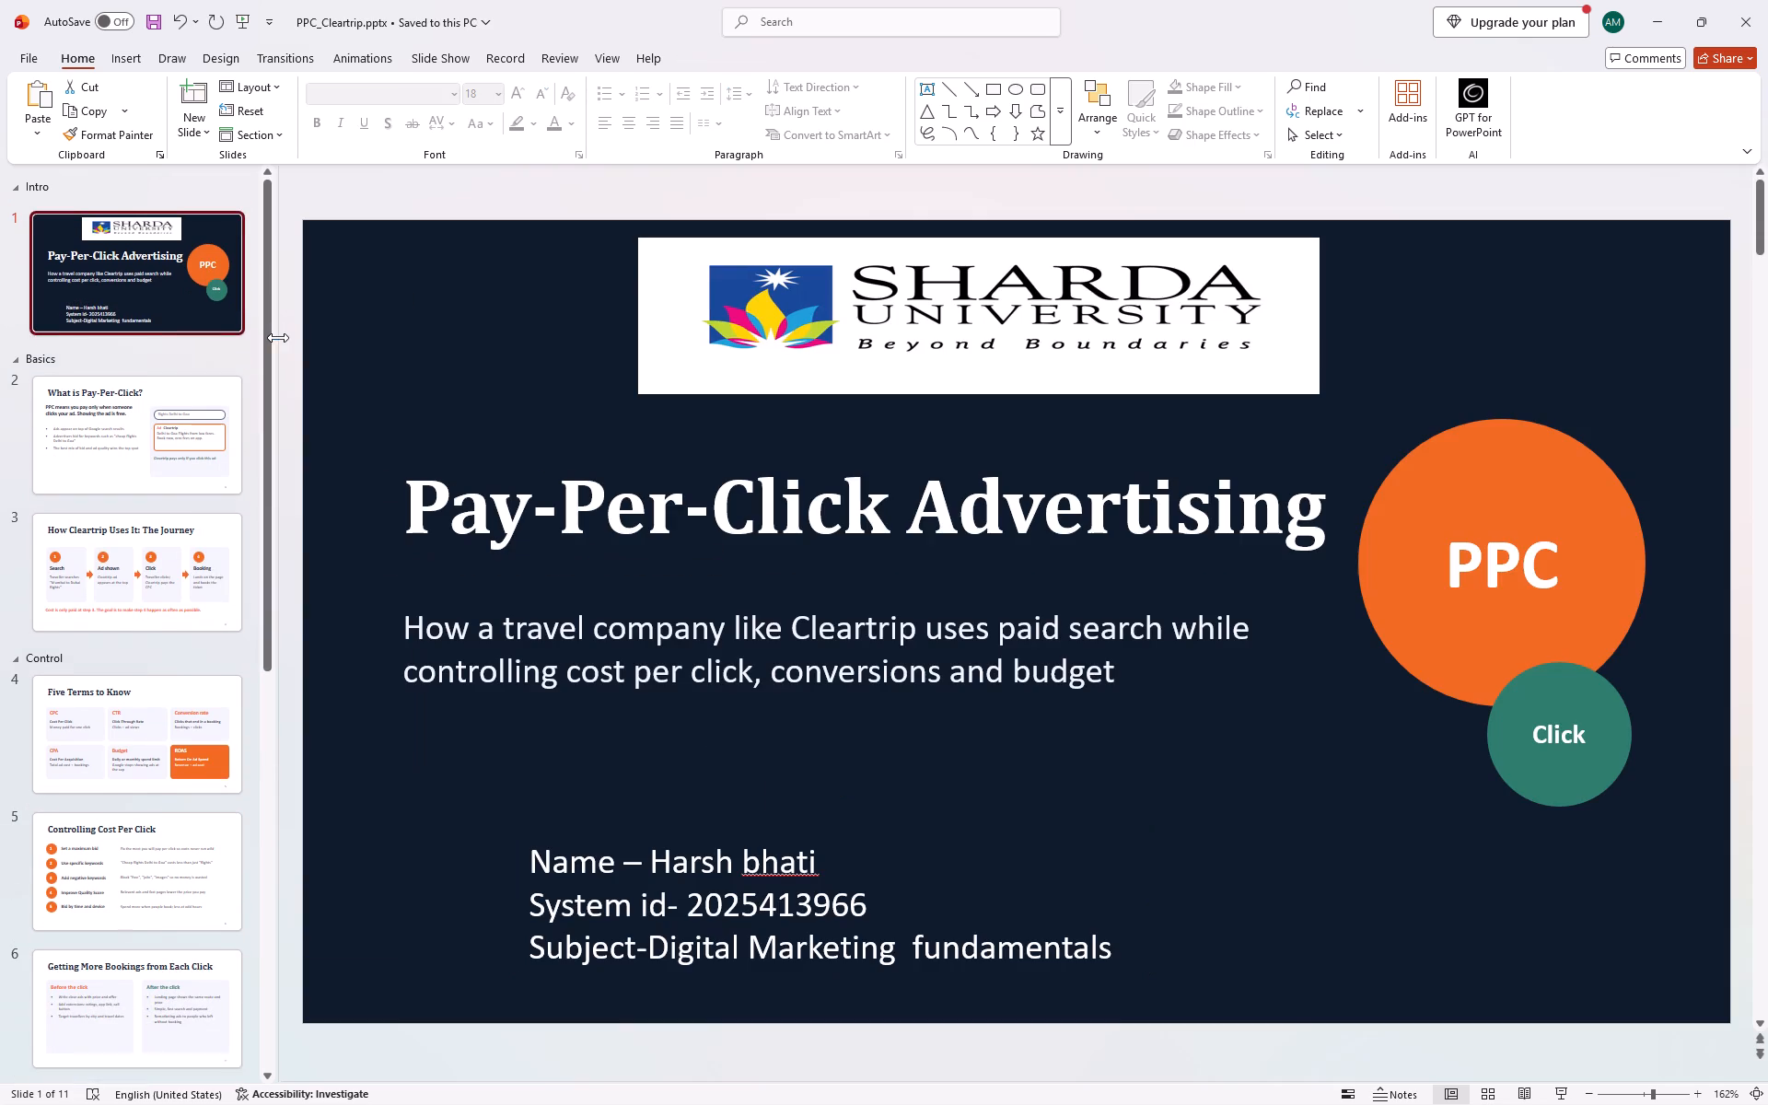
Save the PPC_Cleartrip presentation.
{"action": "left_click", "coordinate": [154, 22]}
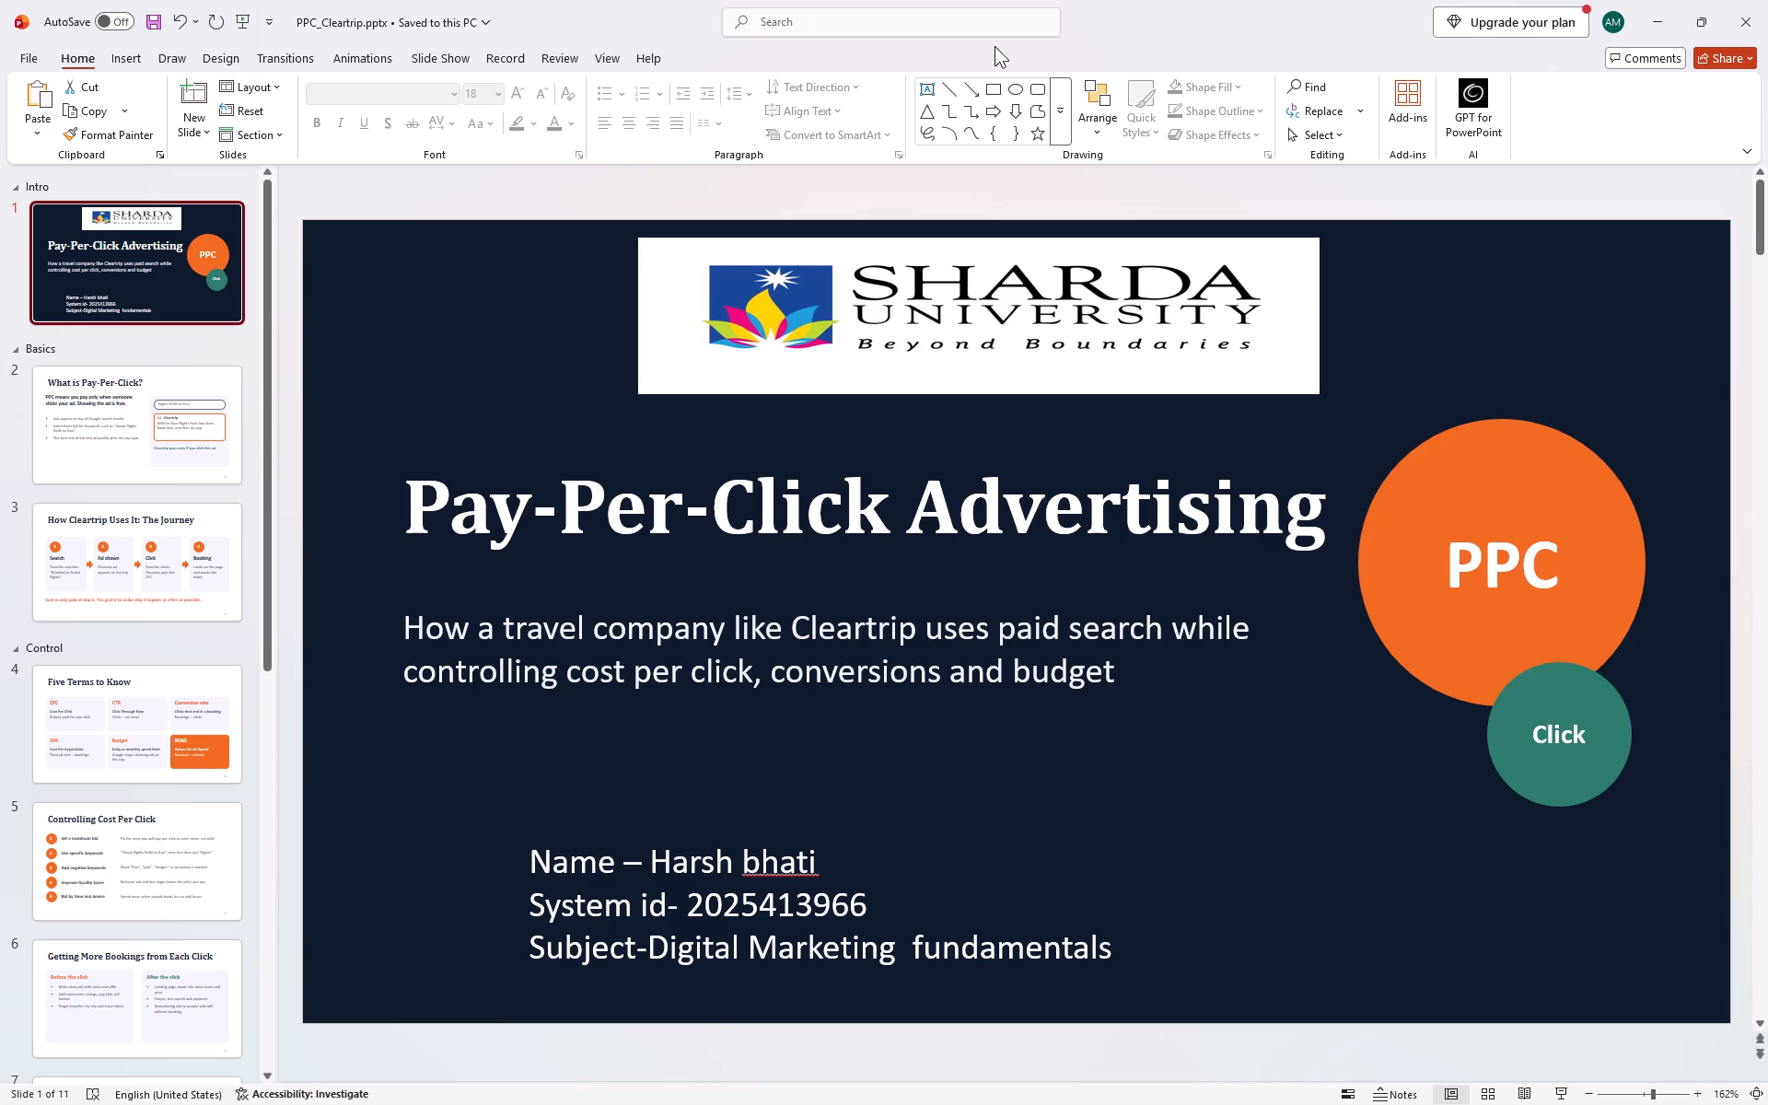
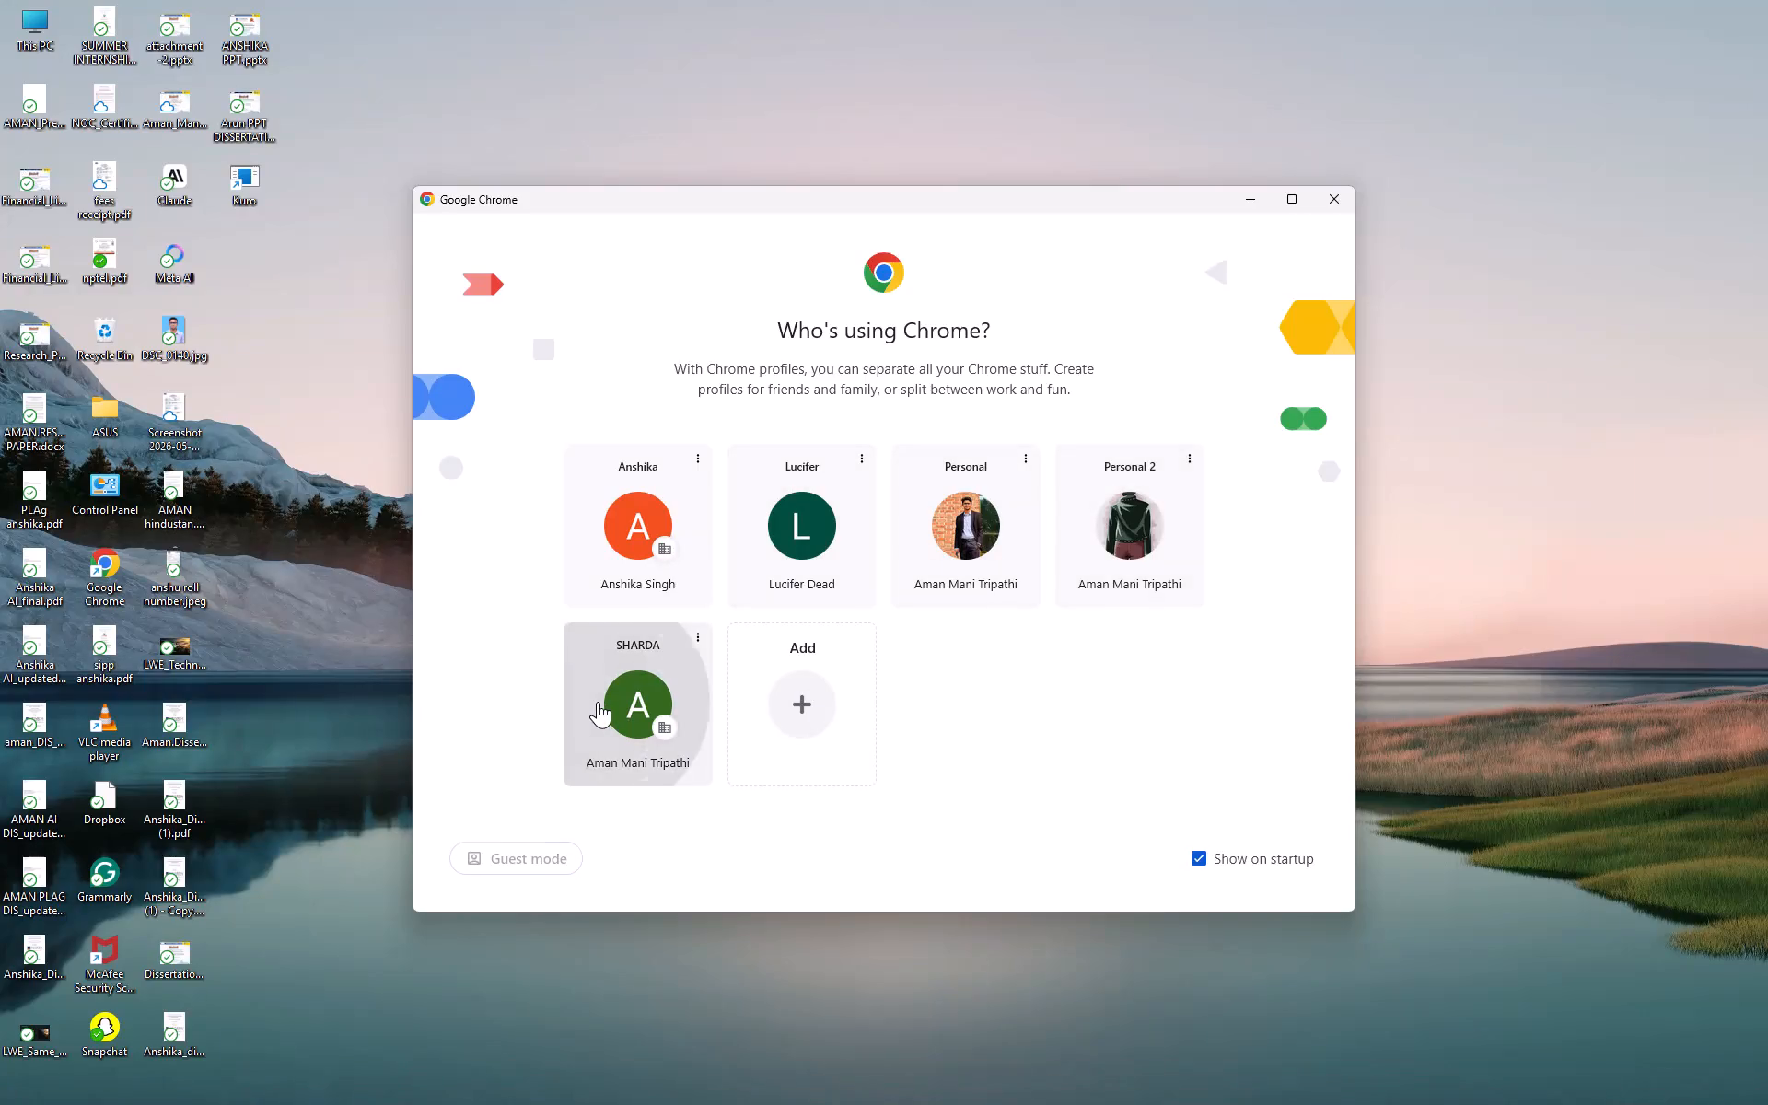
In Google Chrome, look up "ezone" and open the home page of the Sharda E-Zone student portal.
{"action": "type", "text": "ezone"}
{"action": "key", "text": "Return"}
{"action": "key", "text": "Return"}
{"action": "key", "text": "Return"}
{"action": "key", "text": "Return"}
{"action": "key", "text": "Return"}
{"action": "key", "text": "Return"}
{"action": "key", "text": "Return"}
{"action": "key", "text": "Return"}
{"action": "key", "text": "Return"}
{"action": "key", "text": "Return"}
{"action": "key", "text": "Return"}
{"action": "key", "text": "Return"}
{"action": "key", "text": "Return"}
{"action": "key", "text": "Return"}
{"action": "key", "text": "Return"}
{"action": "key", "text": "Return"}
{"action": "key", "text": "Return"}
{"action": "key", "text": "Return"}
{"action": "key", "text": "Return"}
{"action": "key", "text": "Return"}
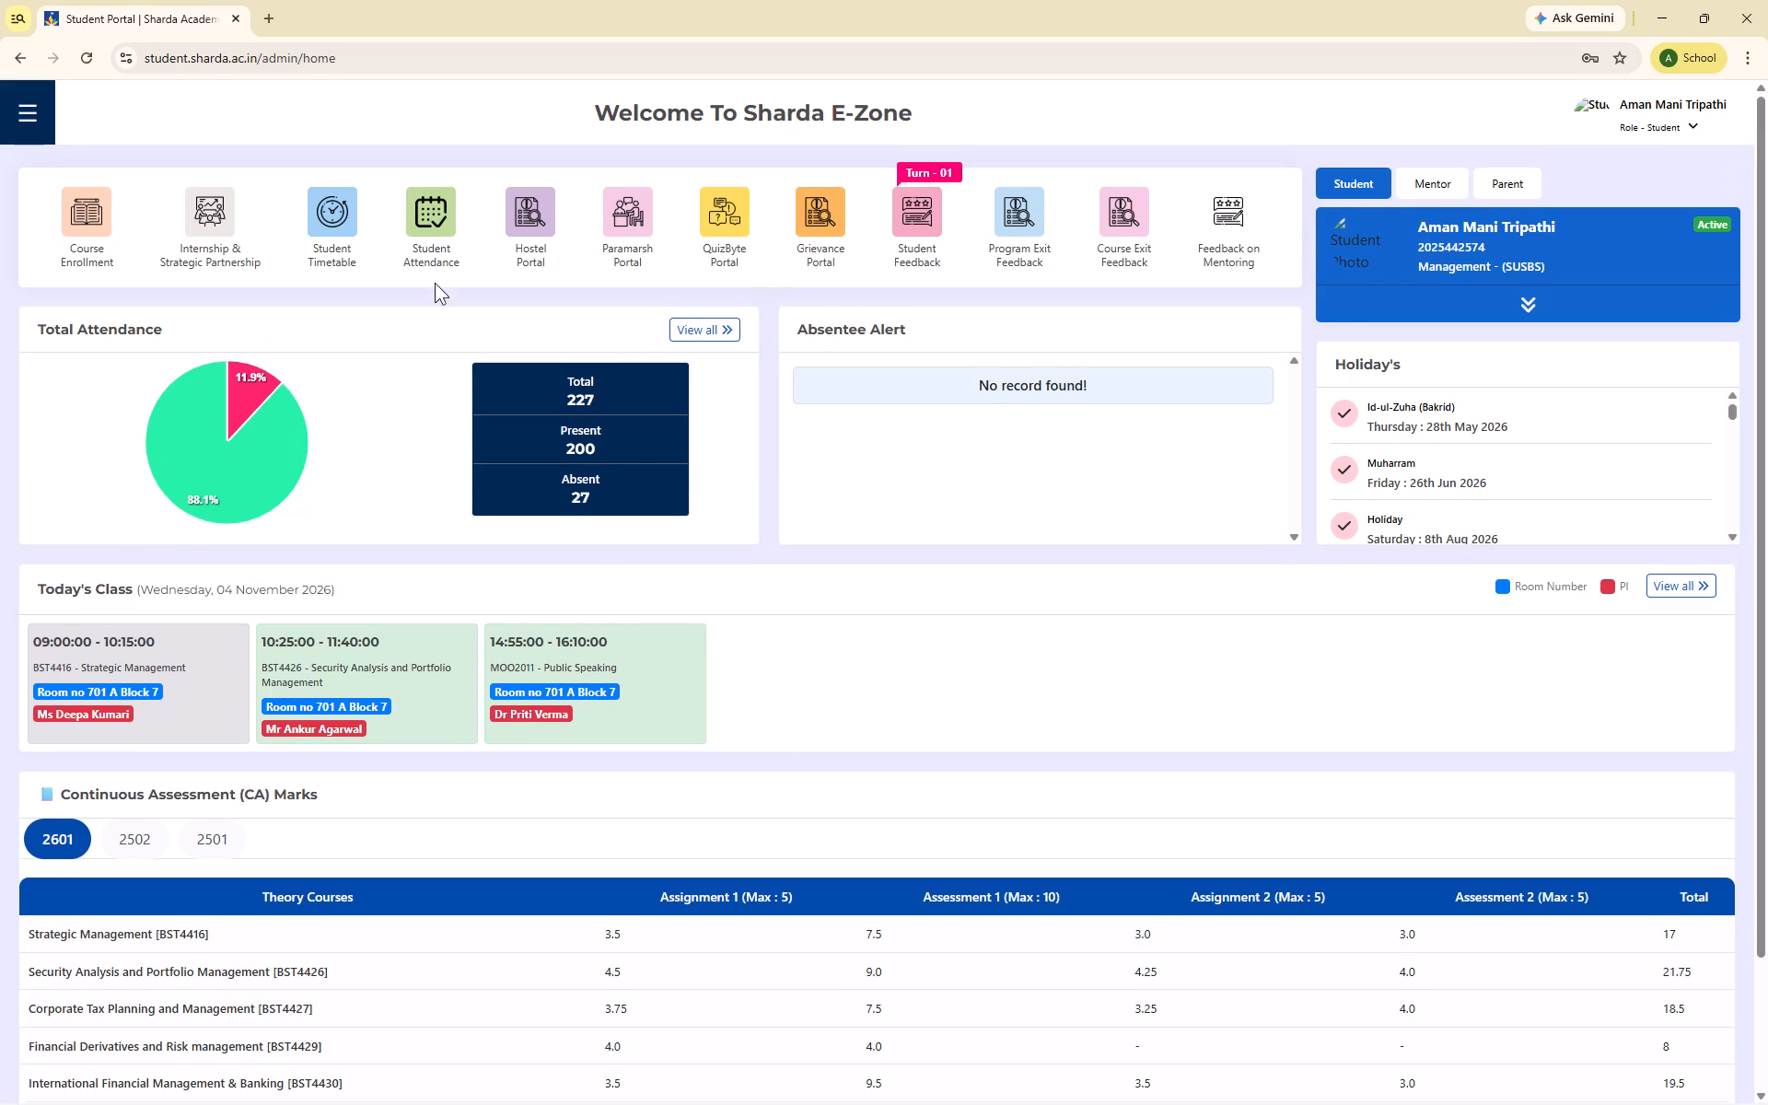
Open the student timetable in the Sharda E-Zone portal and view the class schedule for the week of November 9 to 15, 2026.
{"action": "left_click", "coordinate": [334, 231]}
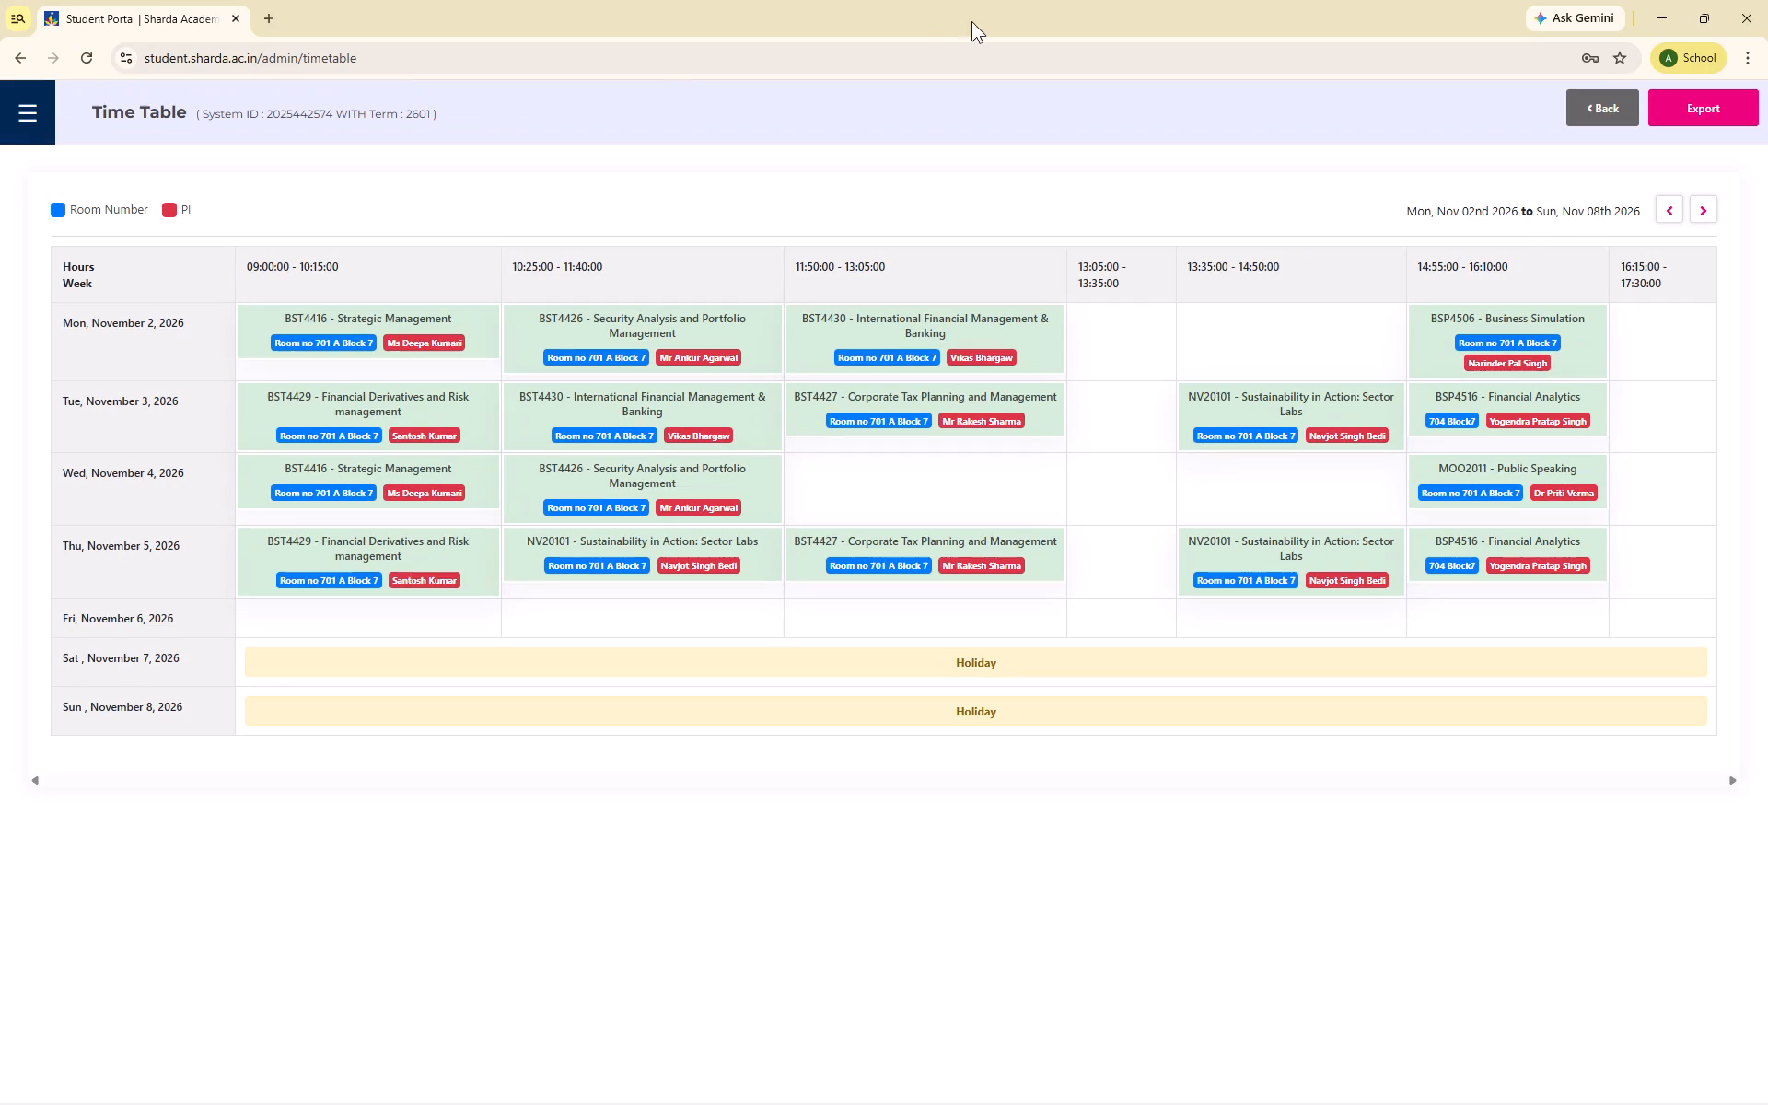
{"action": "left_click", "coordinate": [1701, 211]}
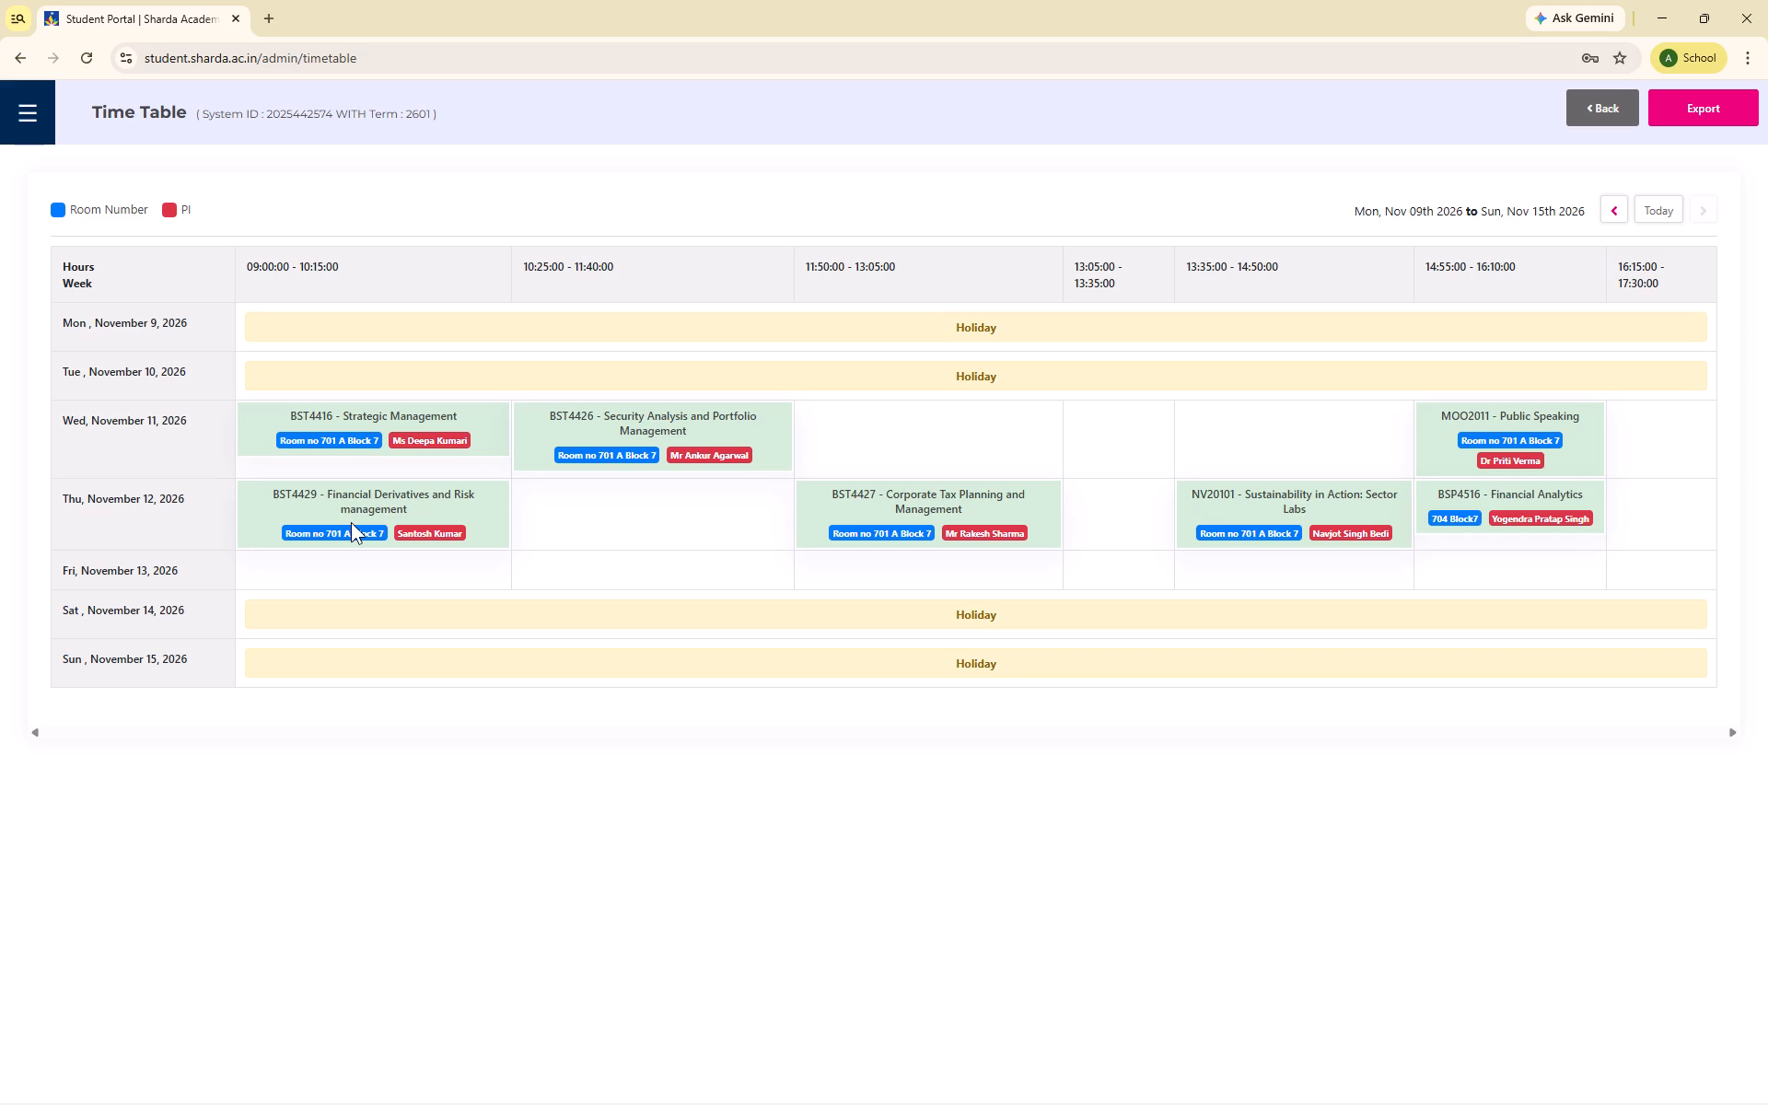
{"action": "scroll", "coordinate": [351, 522], "scroll_direction": "down", "scroll_amount": 2}
{"action": "scroll", "coordinate": [351, 522], "scroll_direction": "up", "scroll_amount": 1}
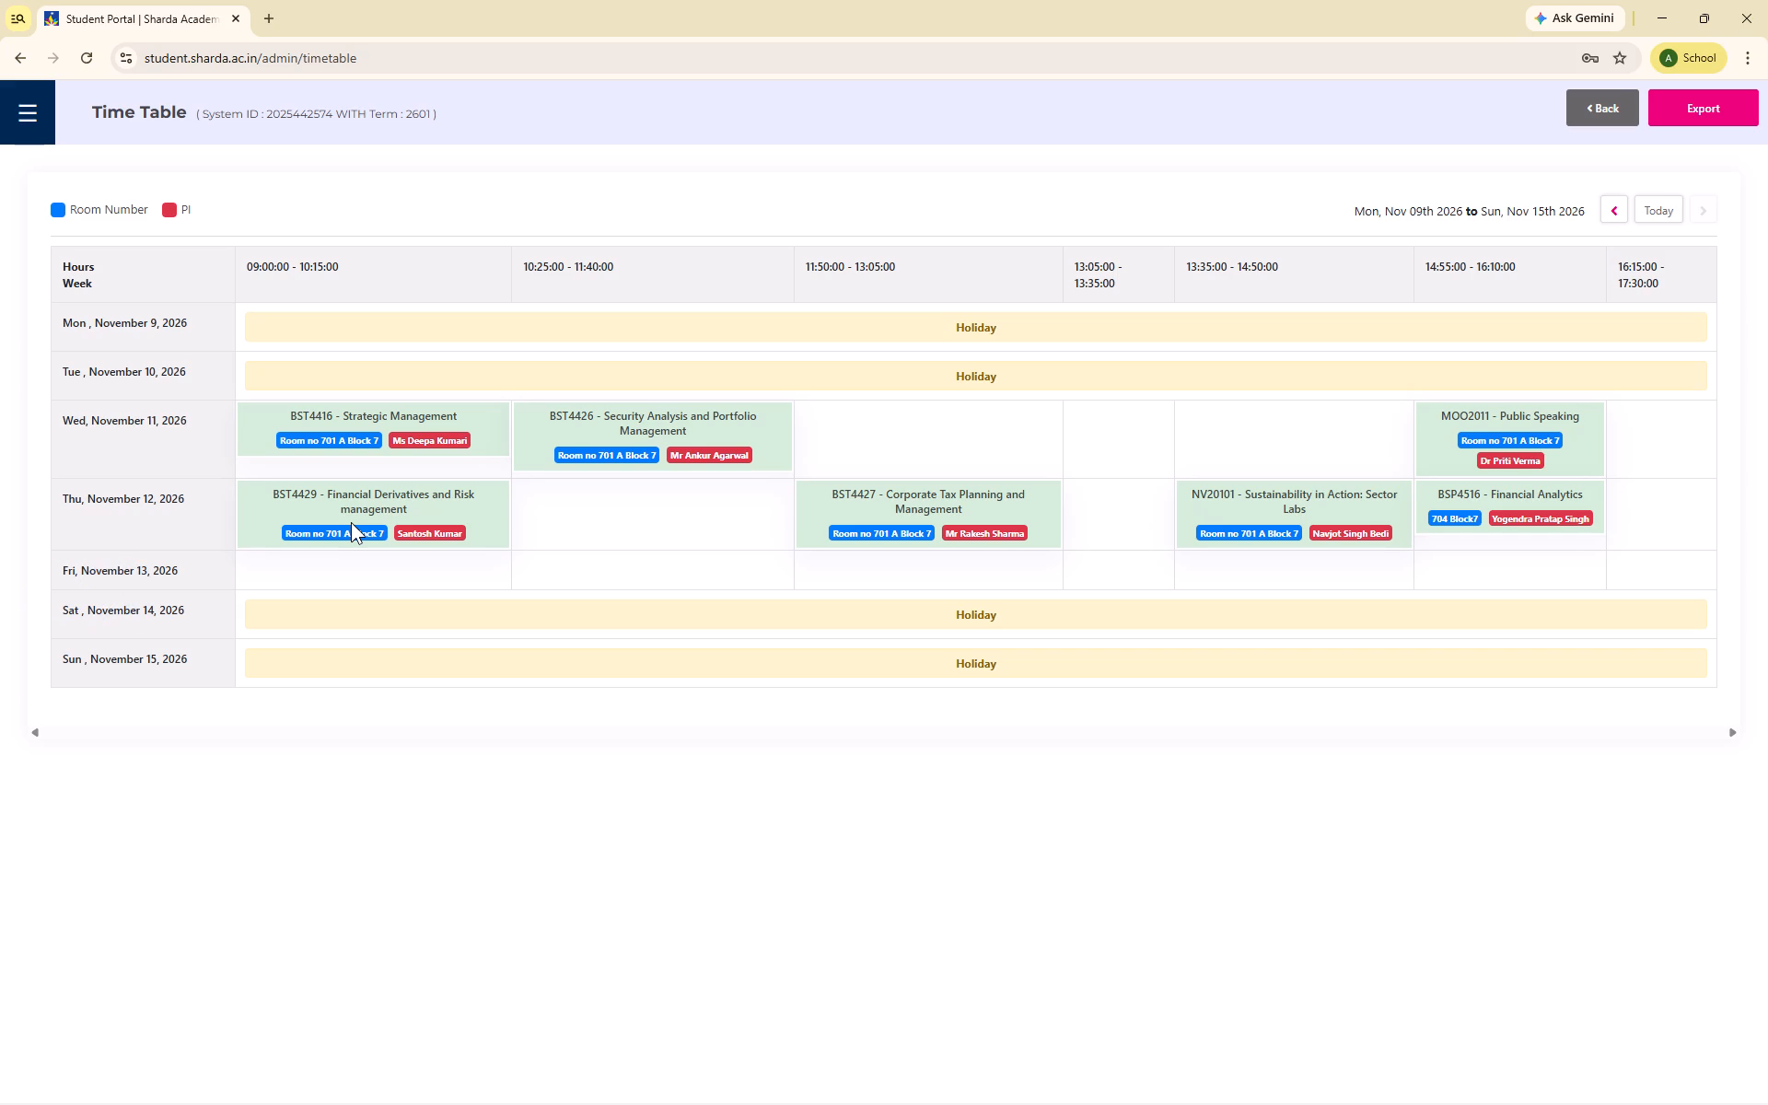
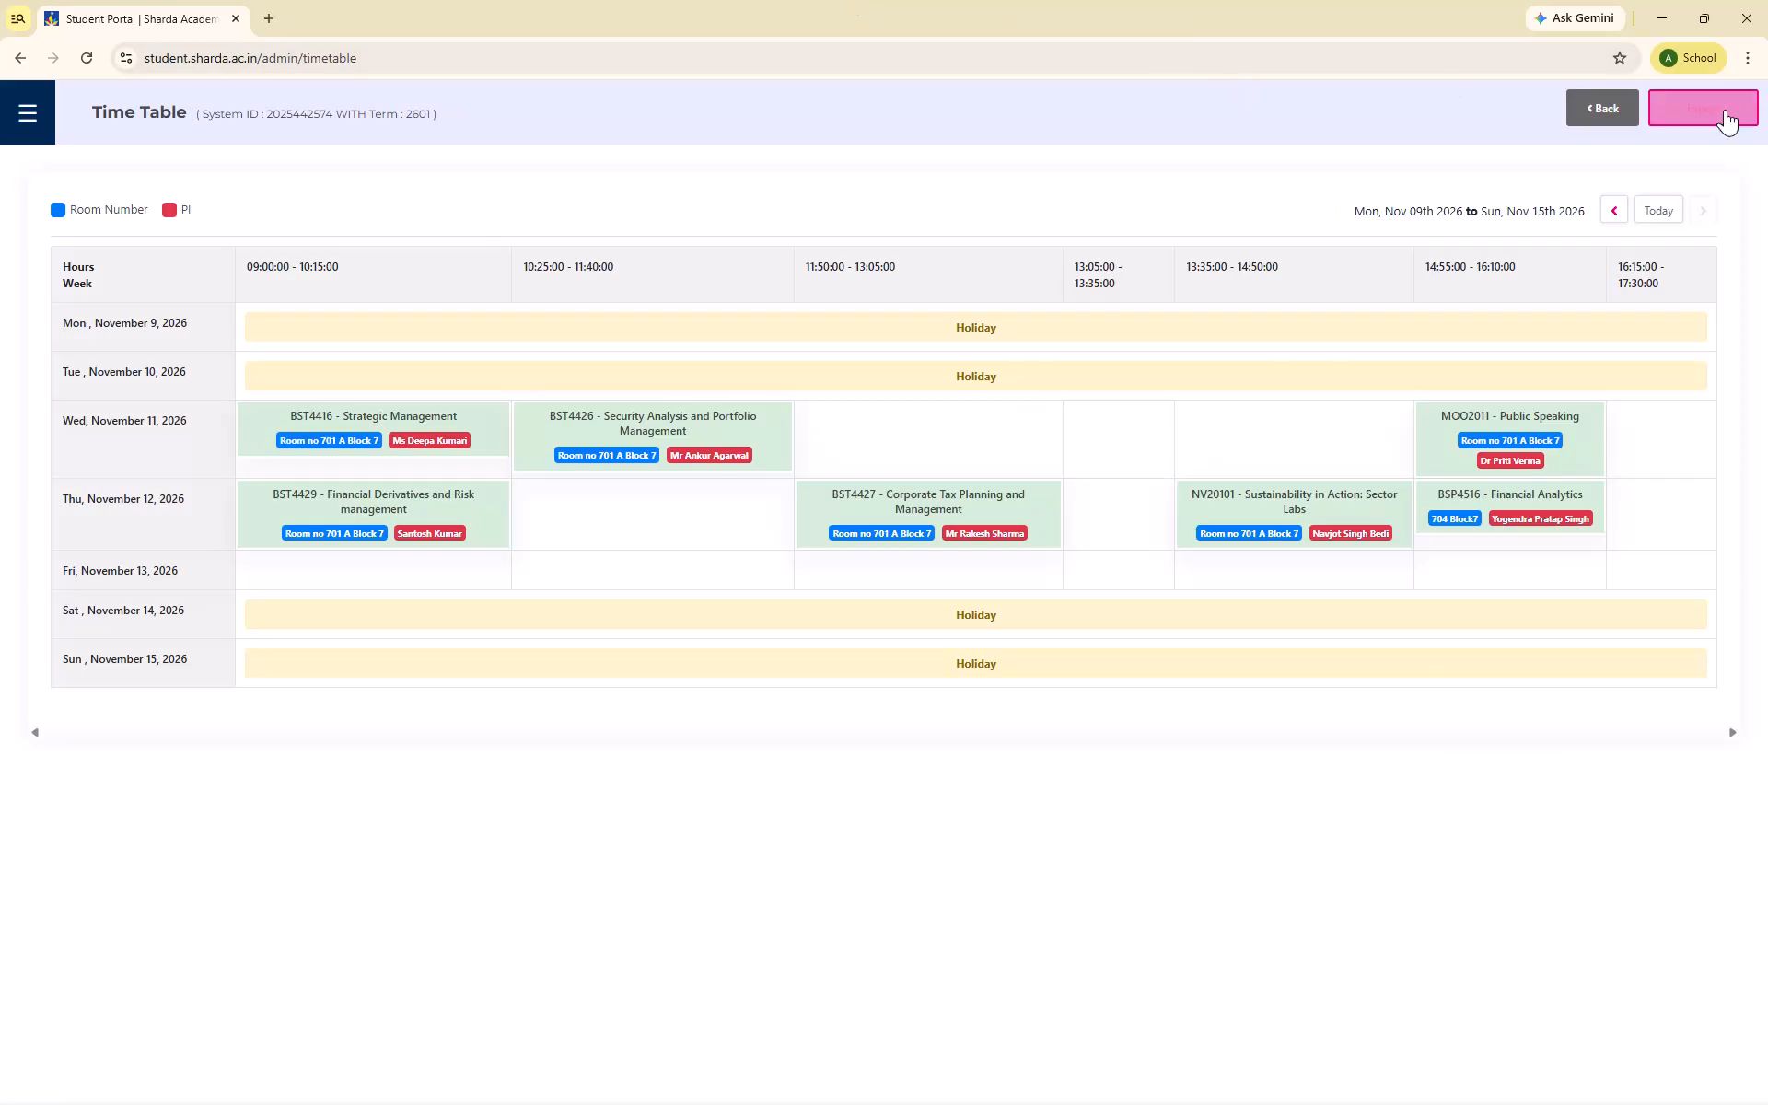
Compare the class timetable for the week of November 2 to 8, 2026 with the week of November 9 to 15.
{"action": "left_click", "coordinate": [1611, 203]}
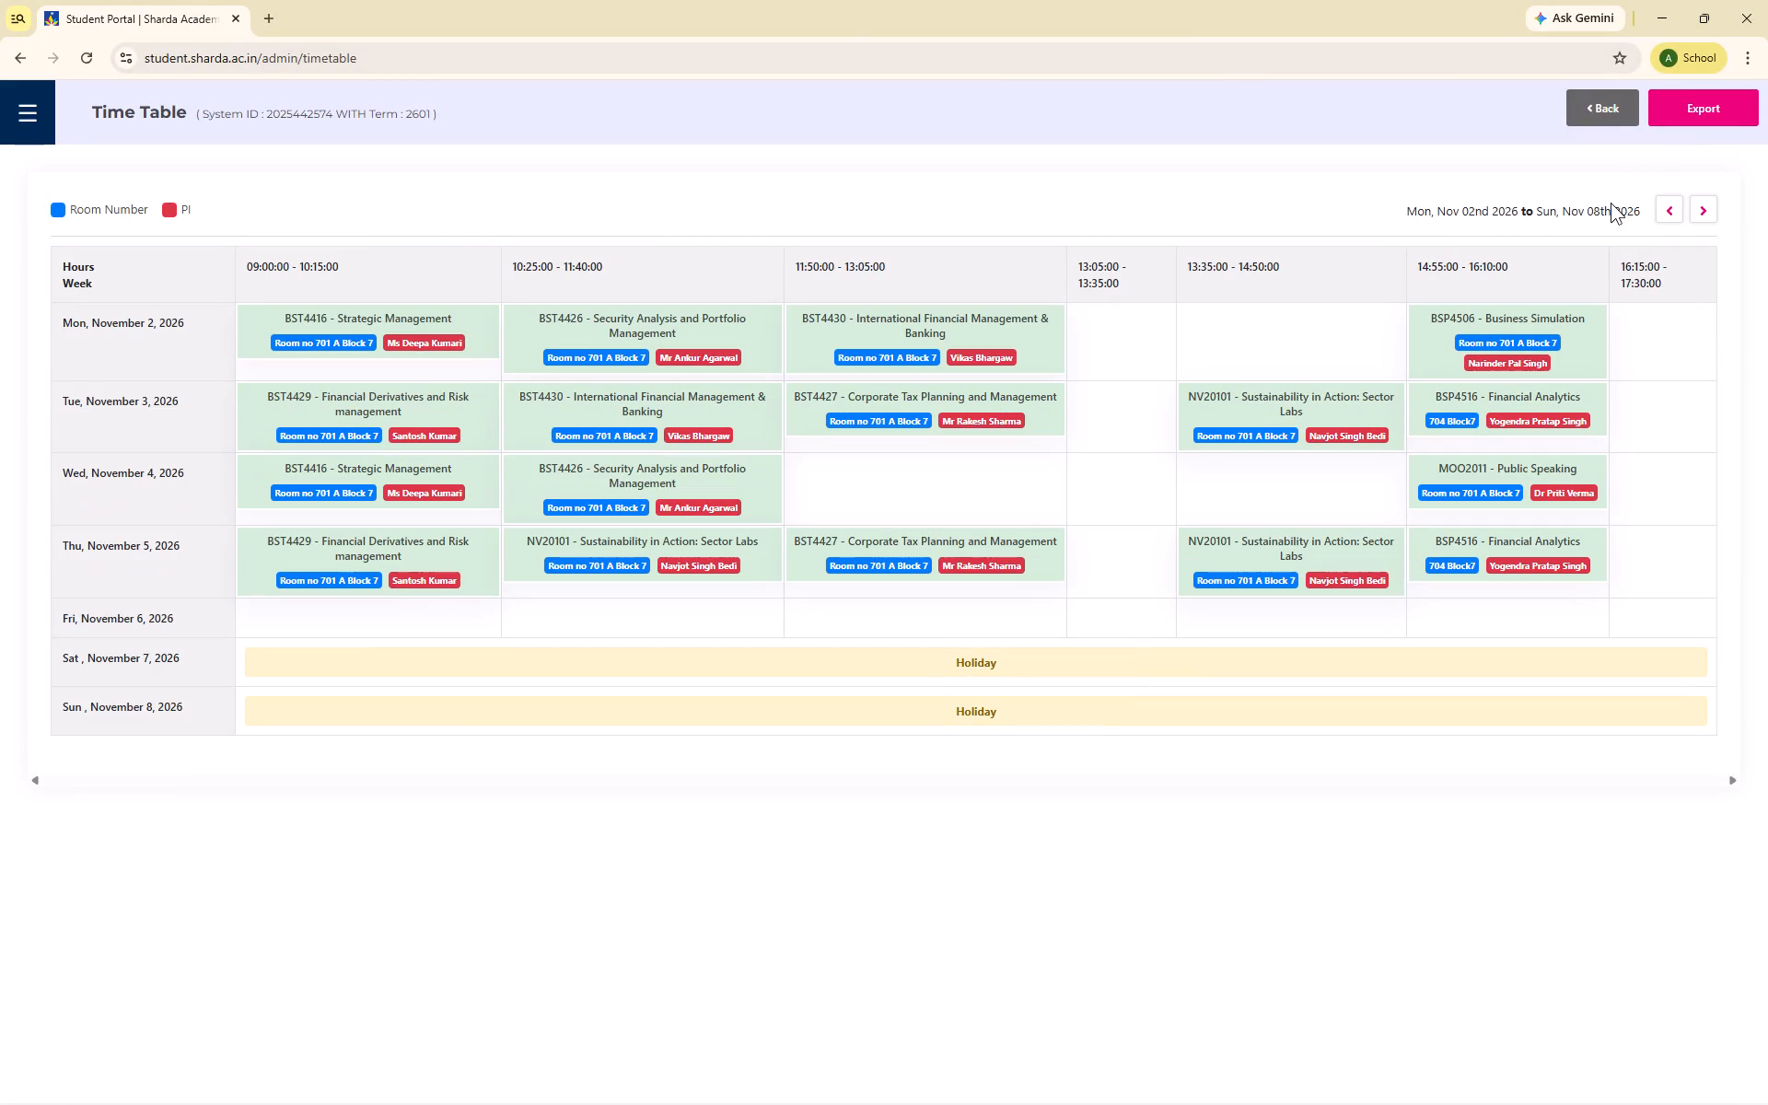
{"action": "left_click", "coordinate": [1713, 203]}
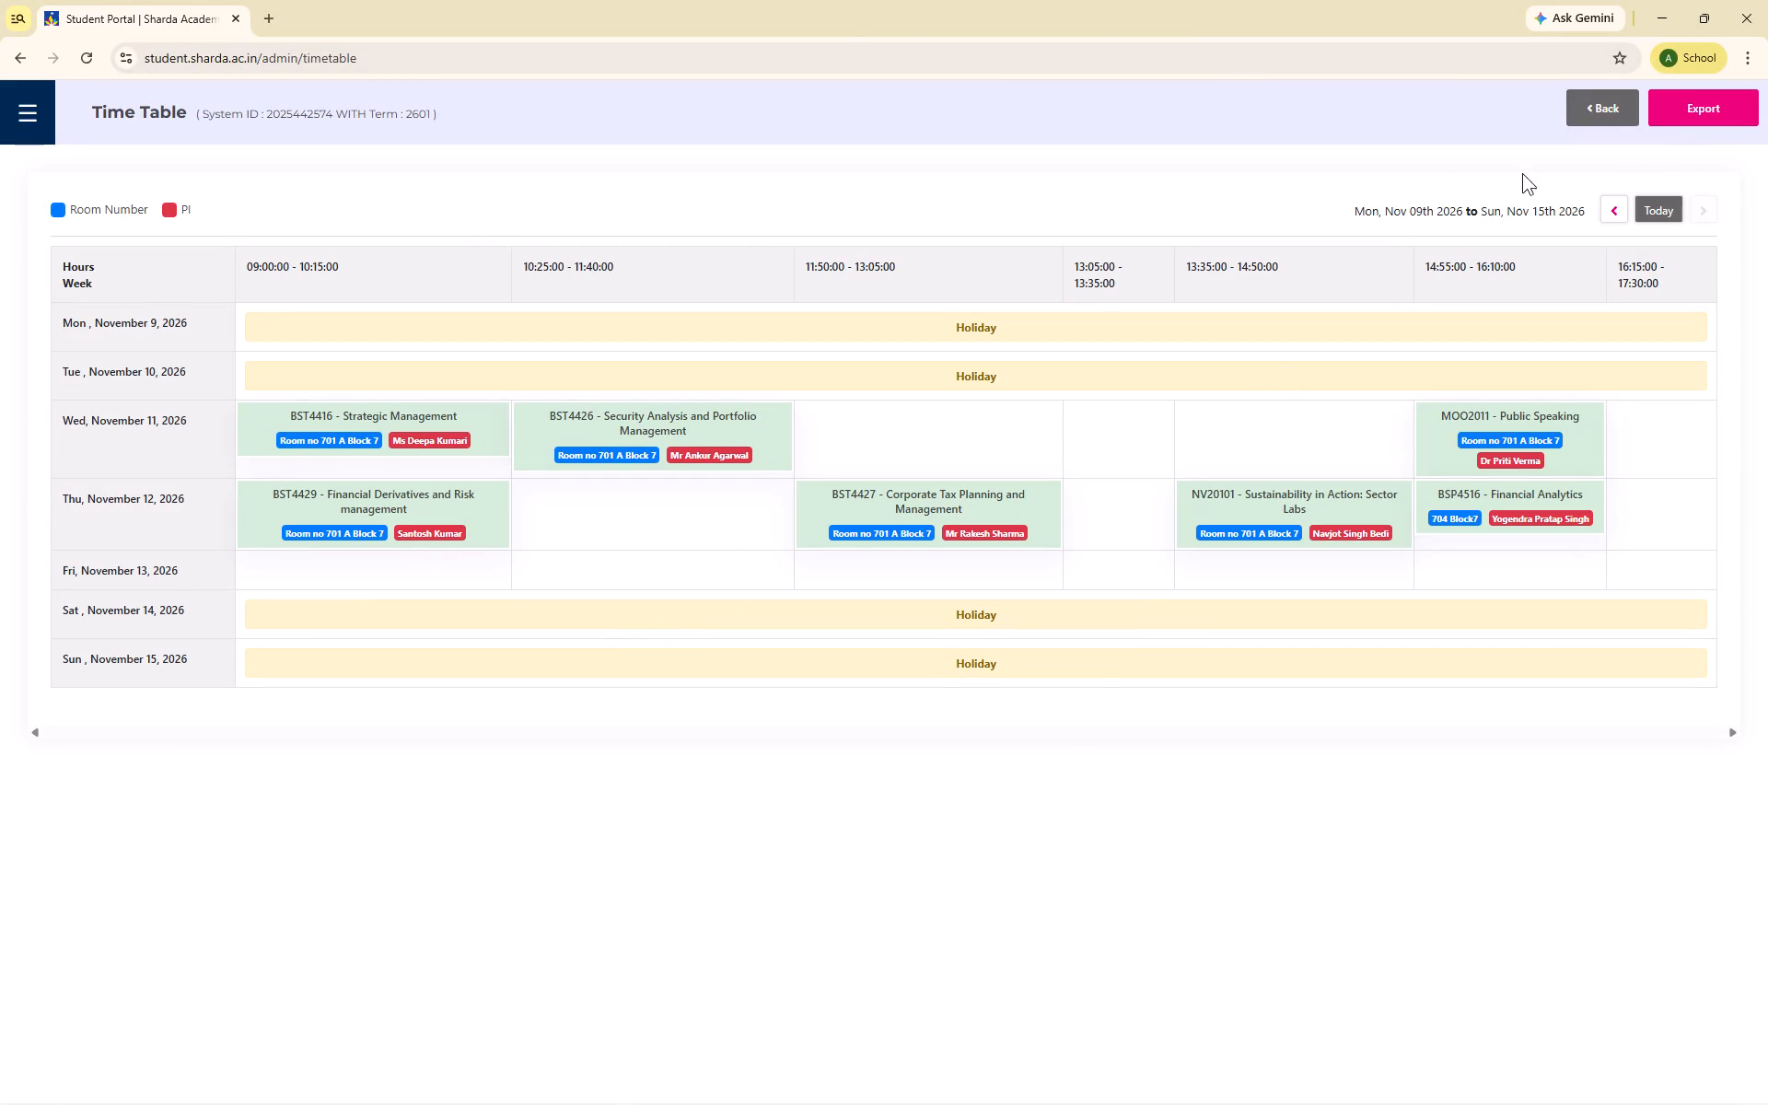
{"action": "left_click", "coordinate": [1613, 211]}
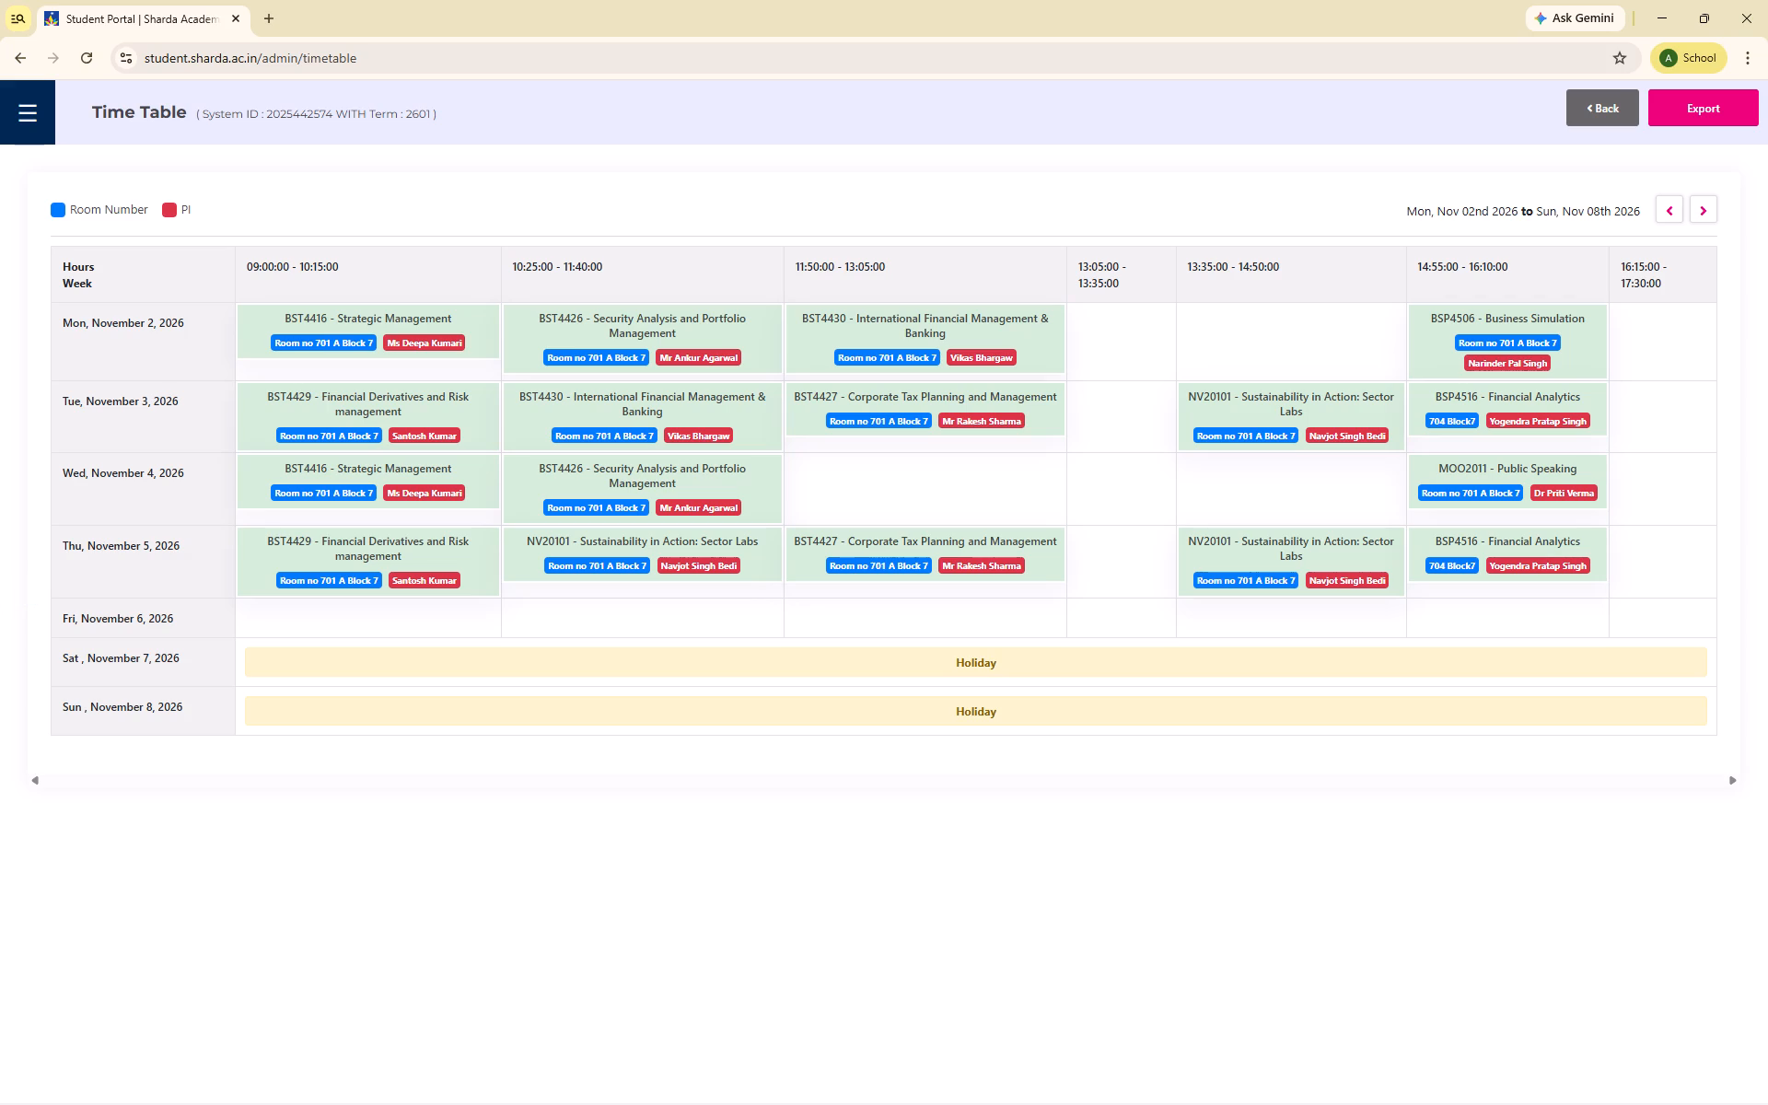
{"action": "left_click", "coordinate": [1712, 215]}
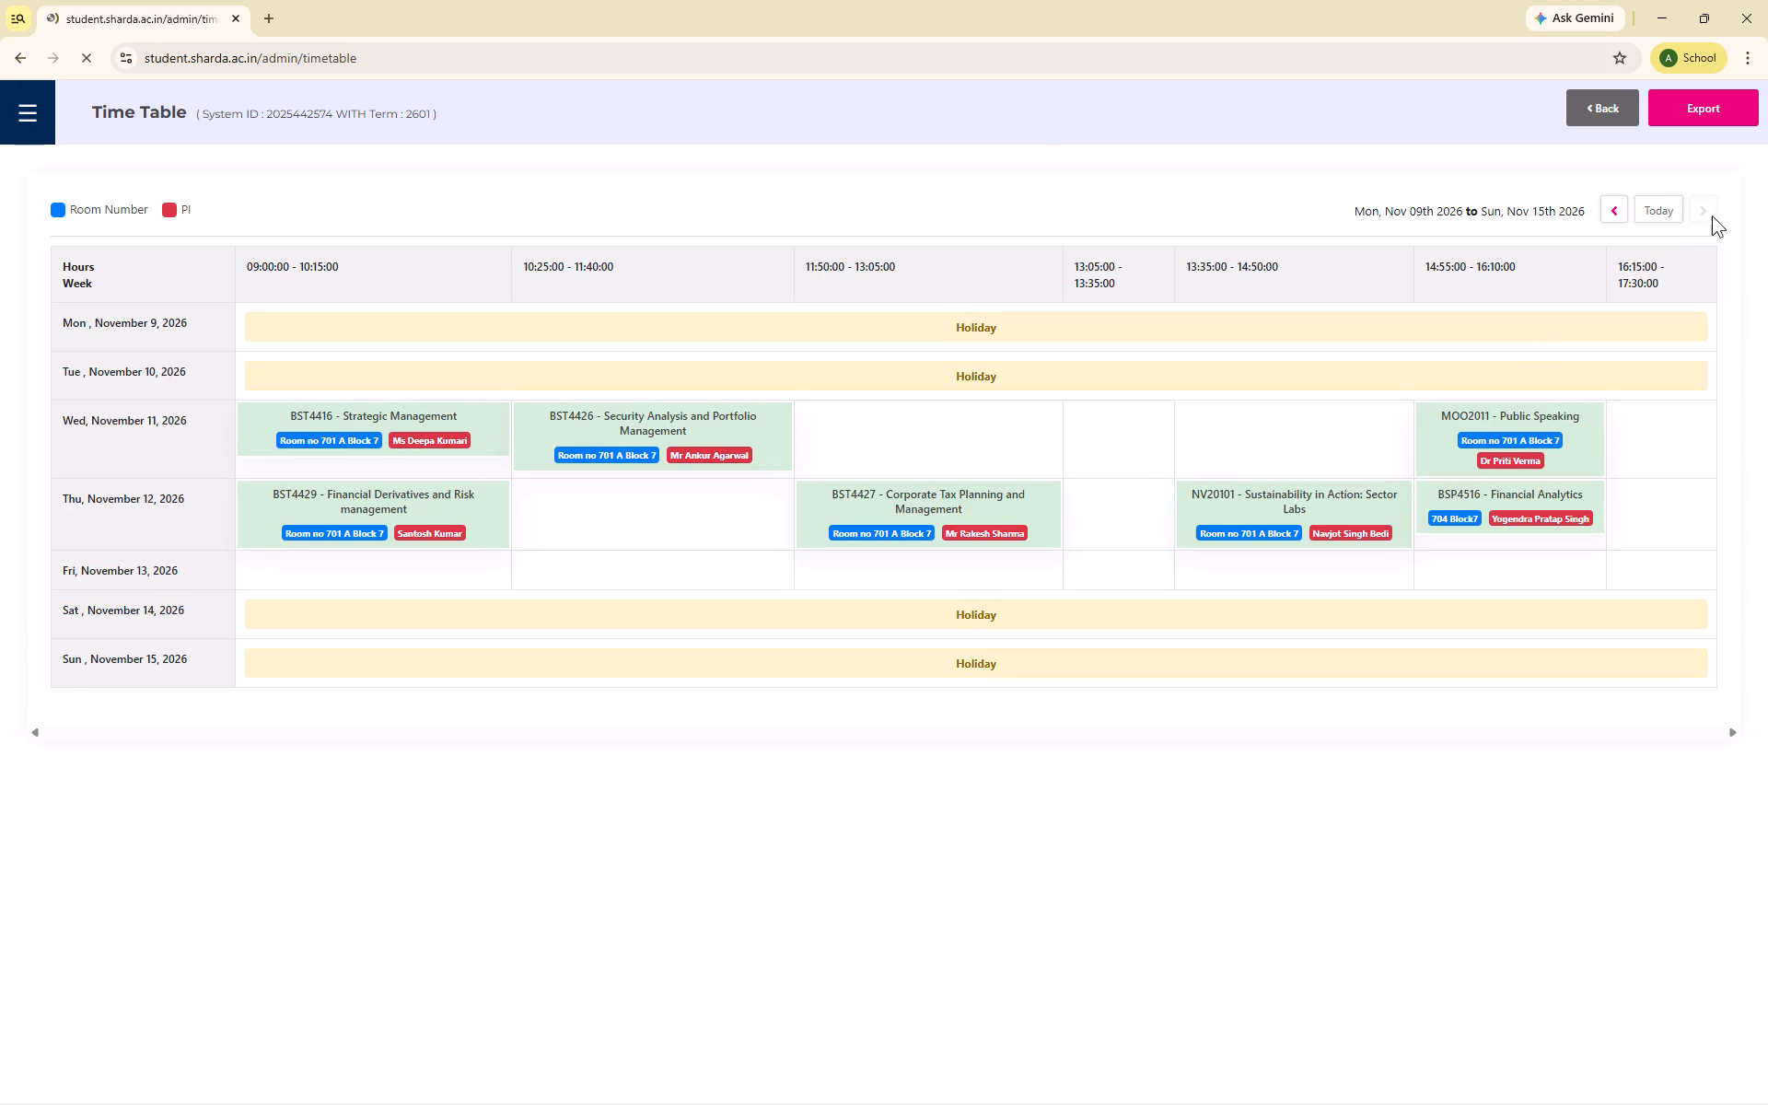